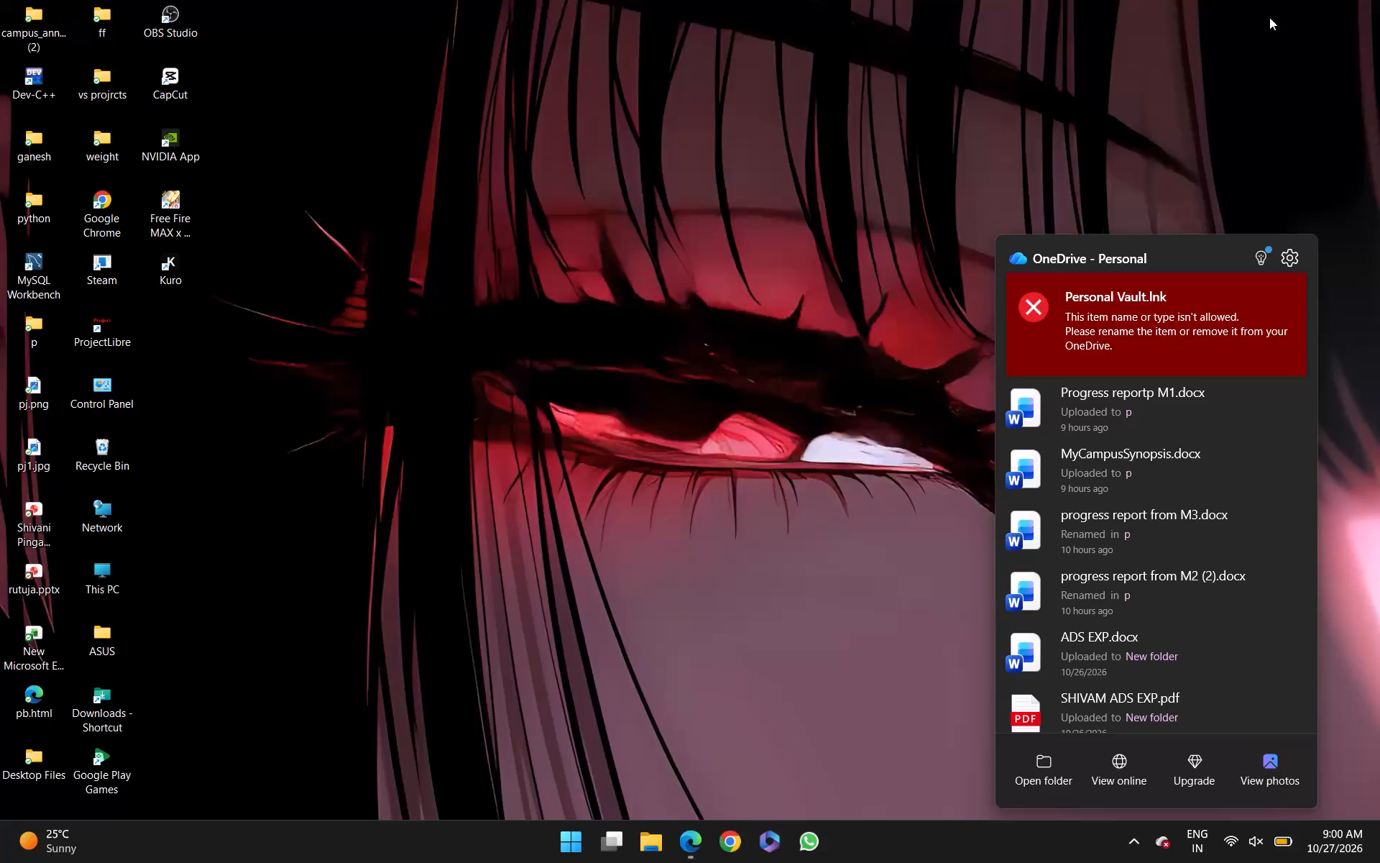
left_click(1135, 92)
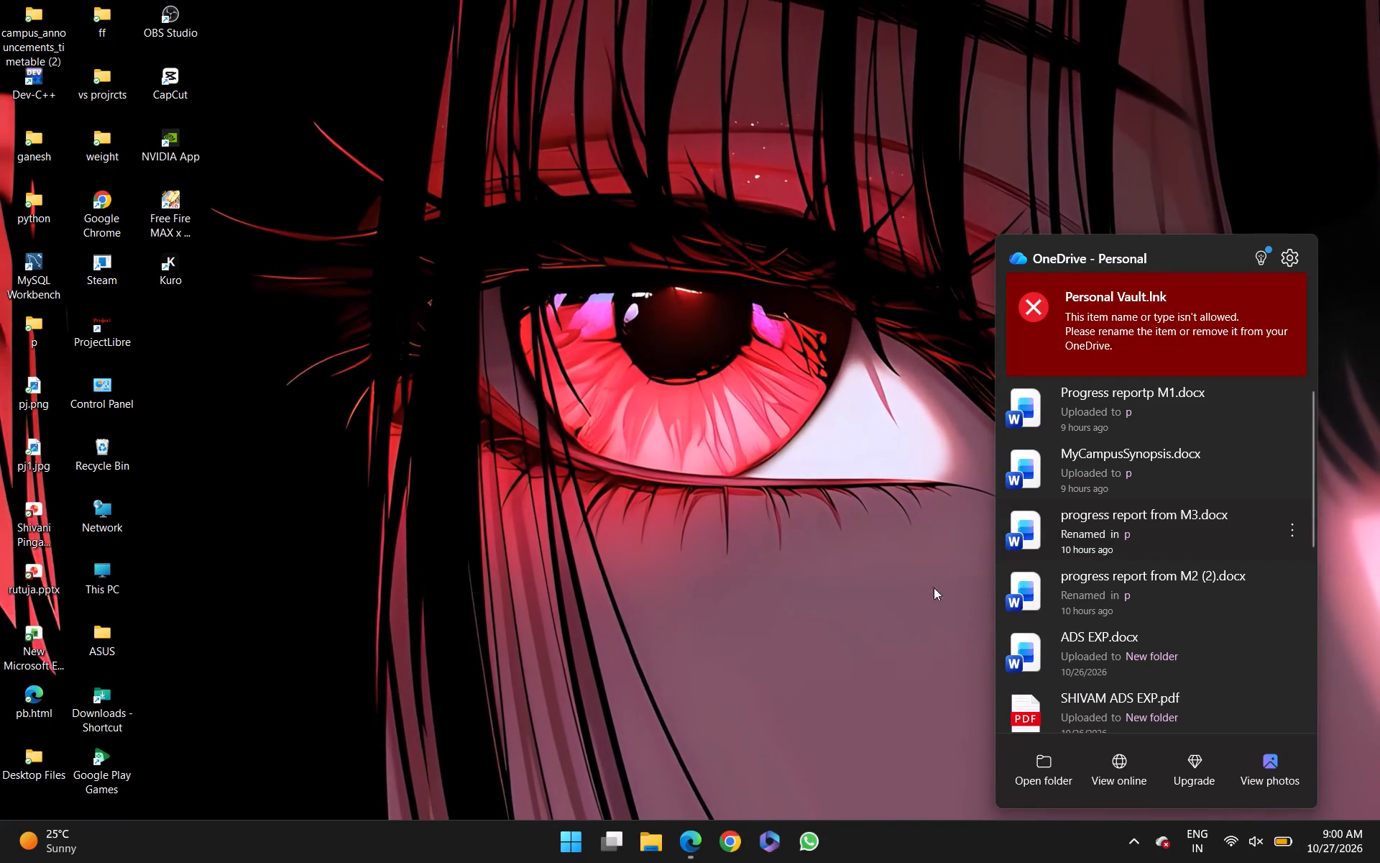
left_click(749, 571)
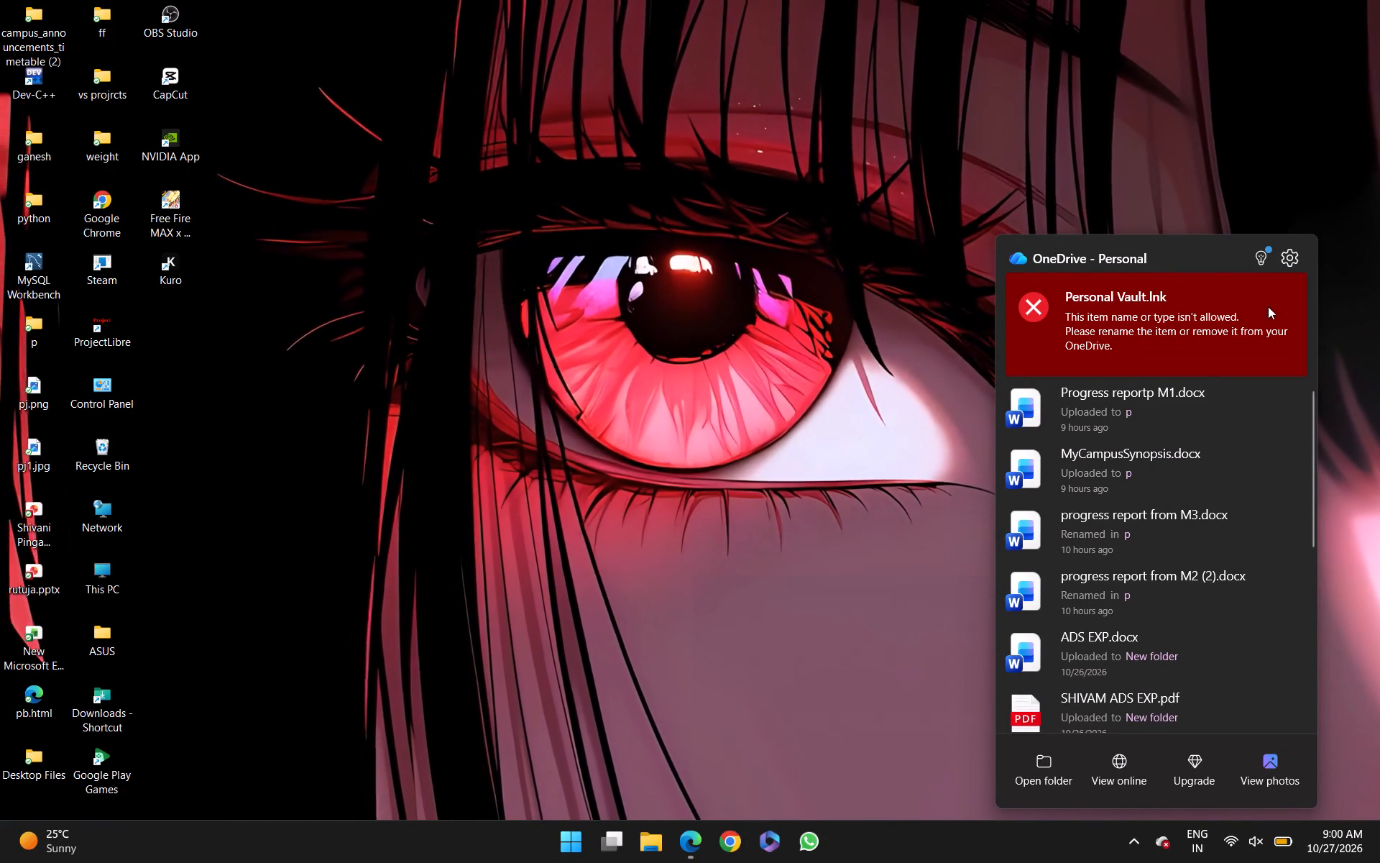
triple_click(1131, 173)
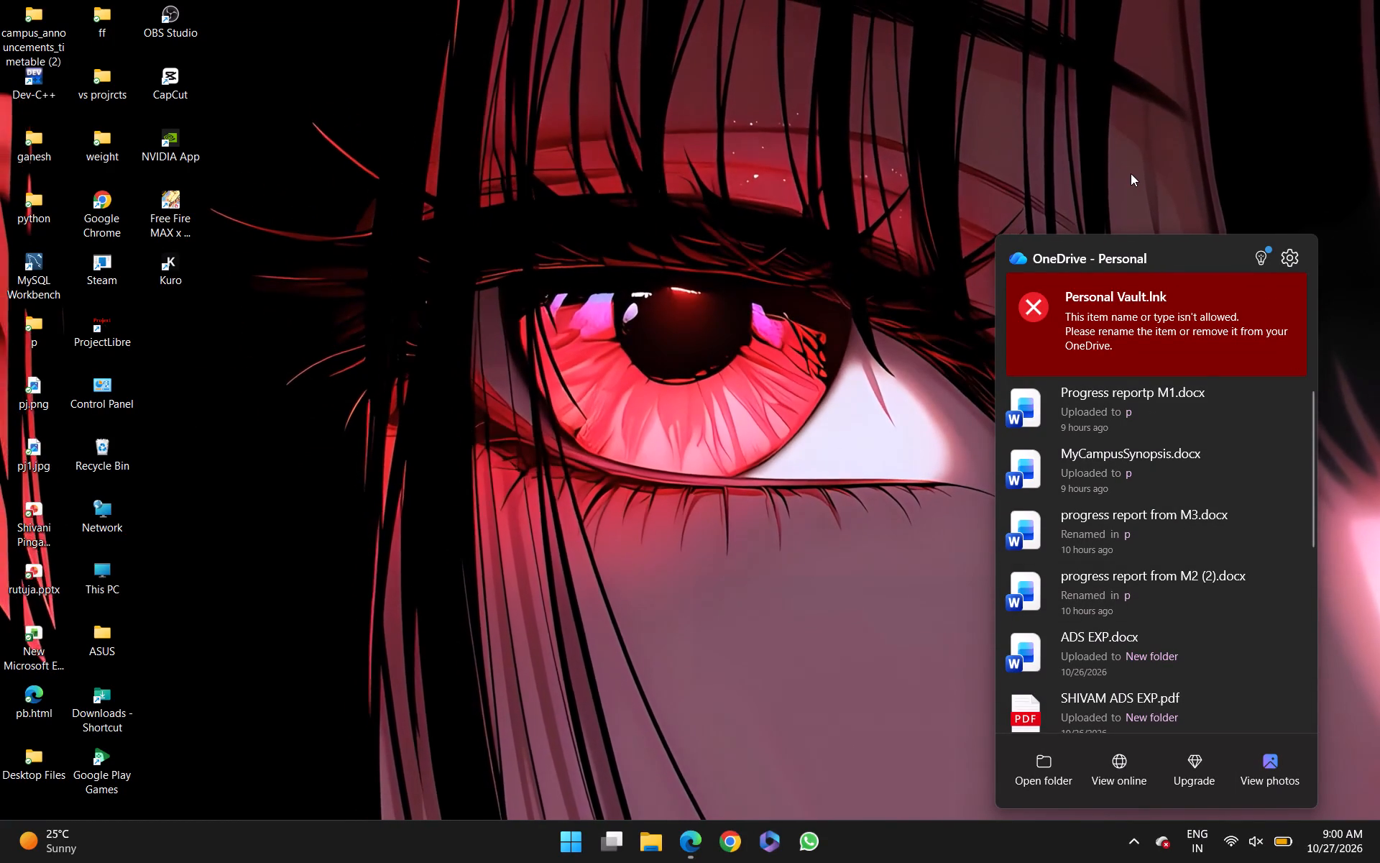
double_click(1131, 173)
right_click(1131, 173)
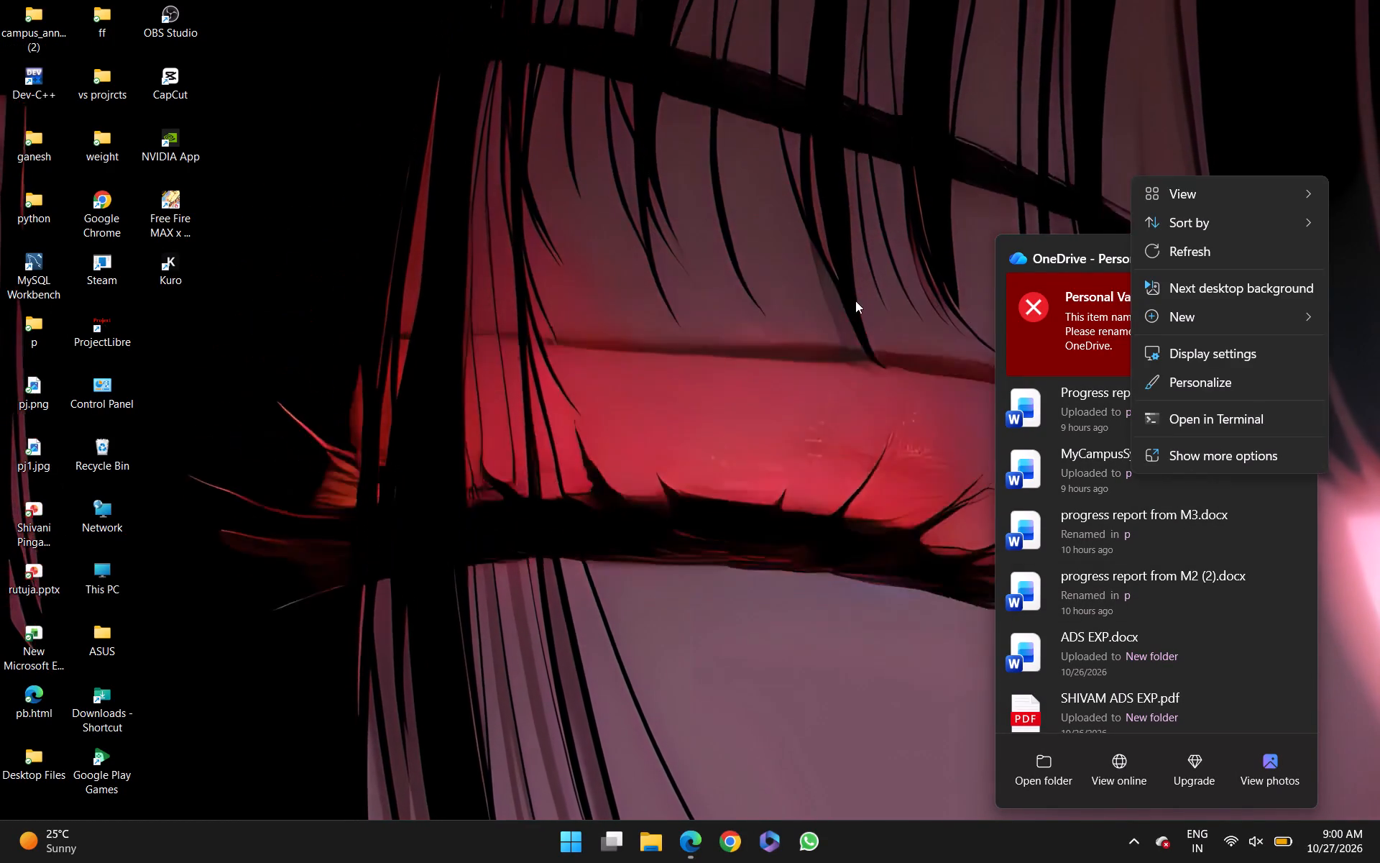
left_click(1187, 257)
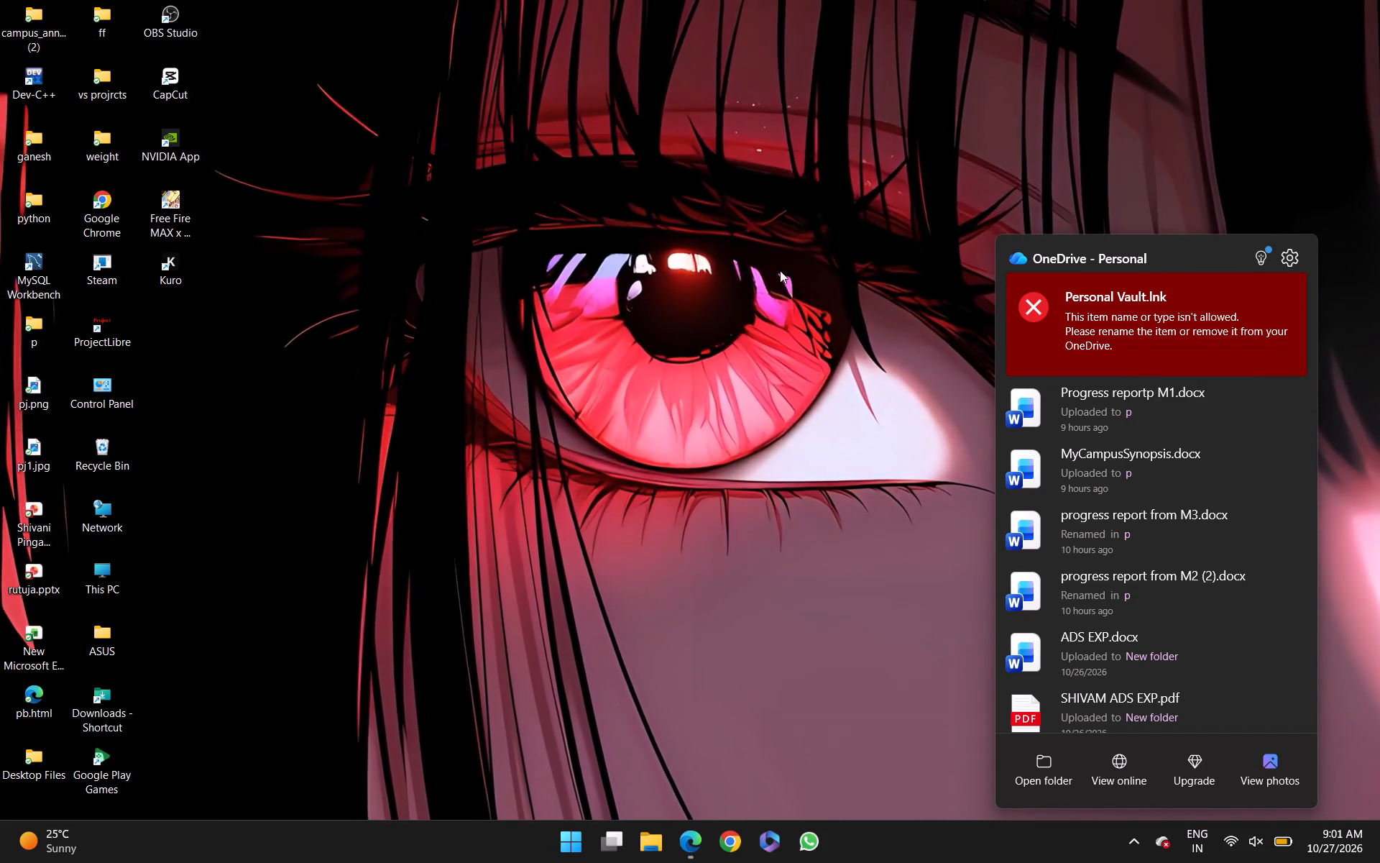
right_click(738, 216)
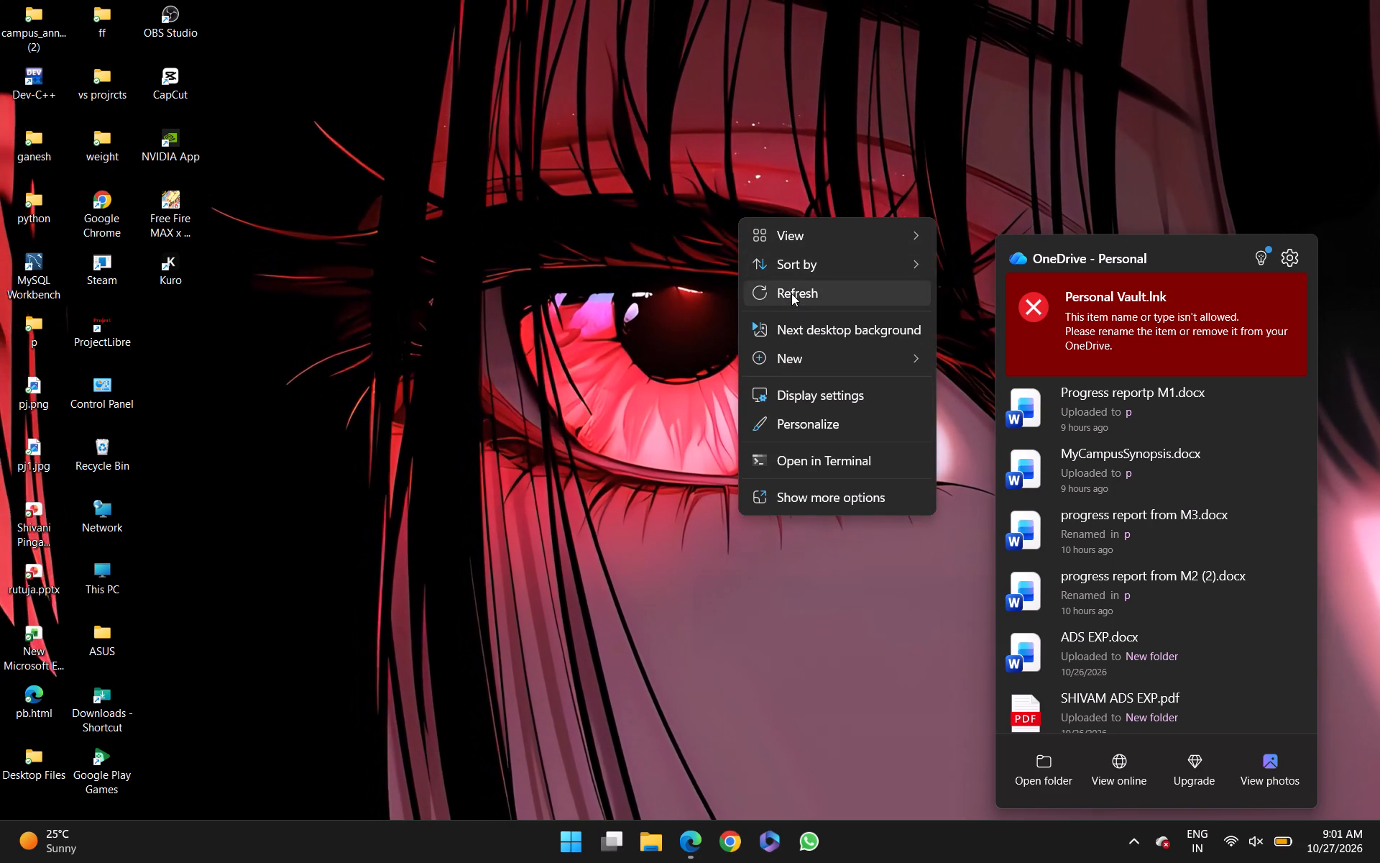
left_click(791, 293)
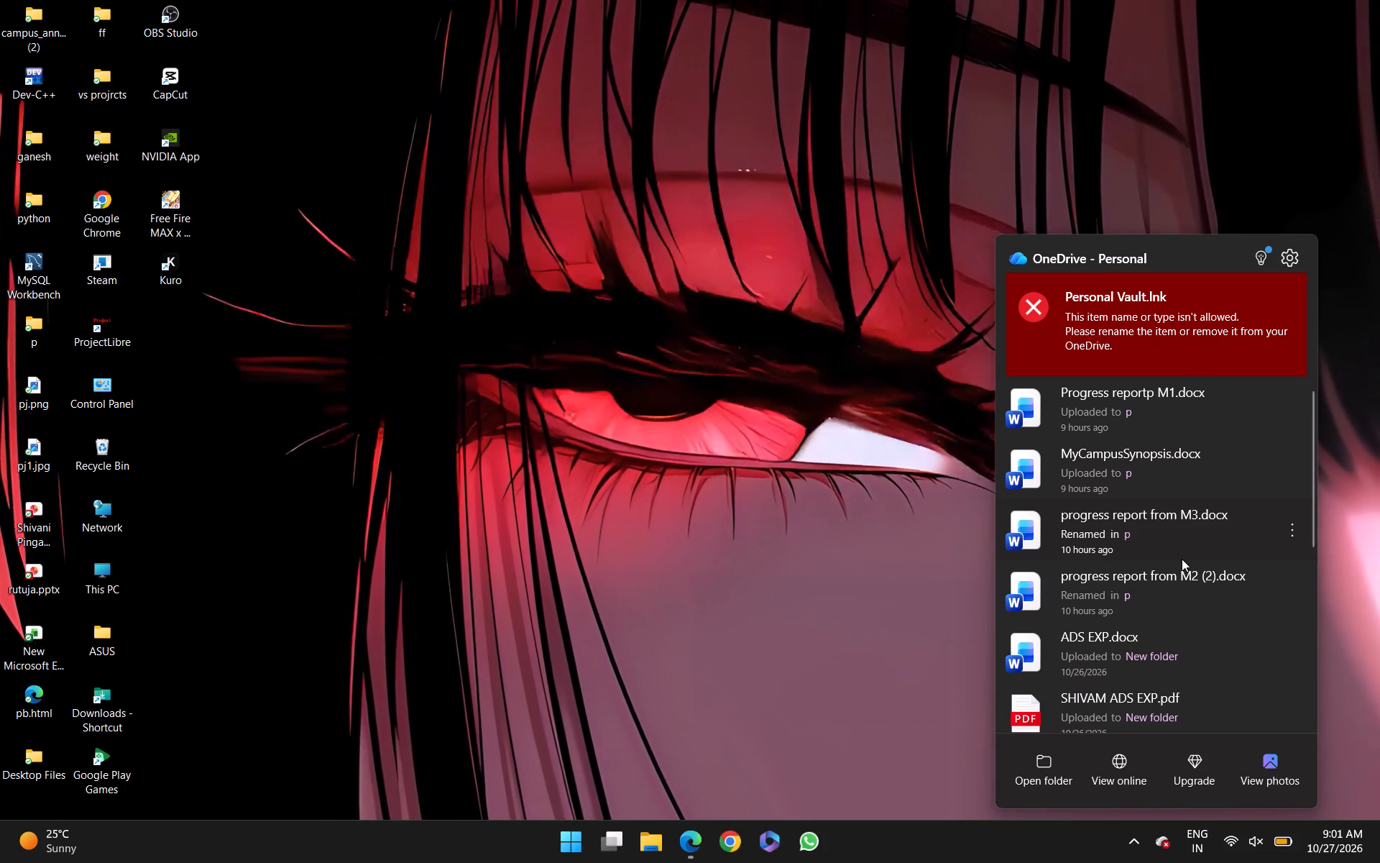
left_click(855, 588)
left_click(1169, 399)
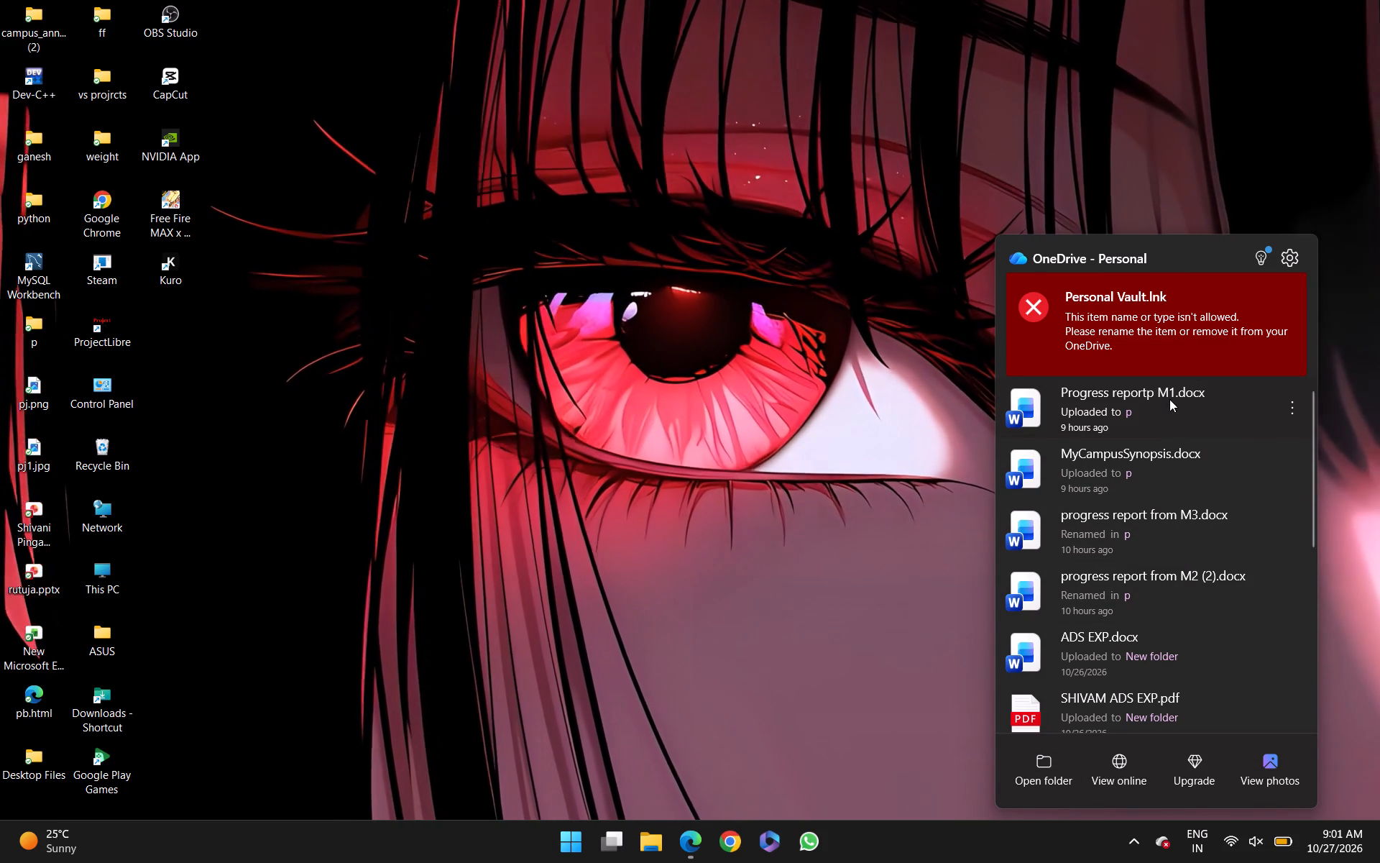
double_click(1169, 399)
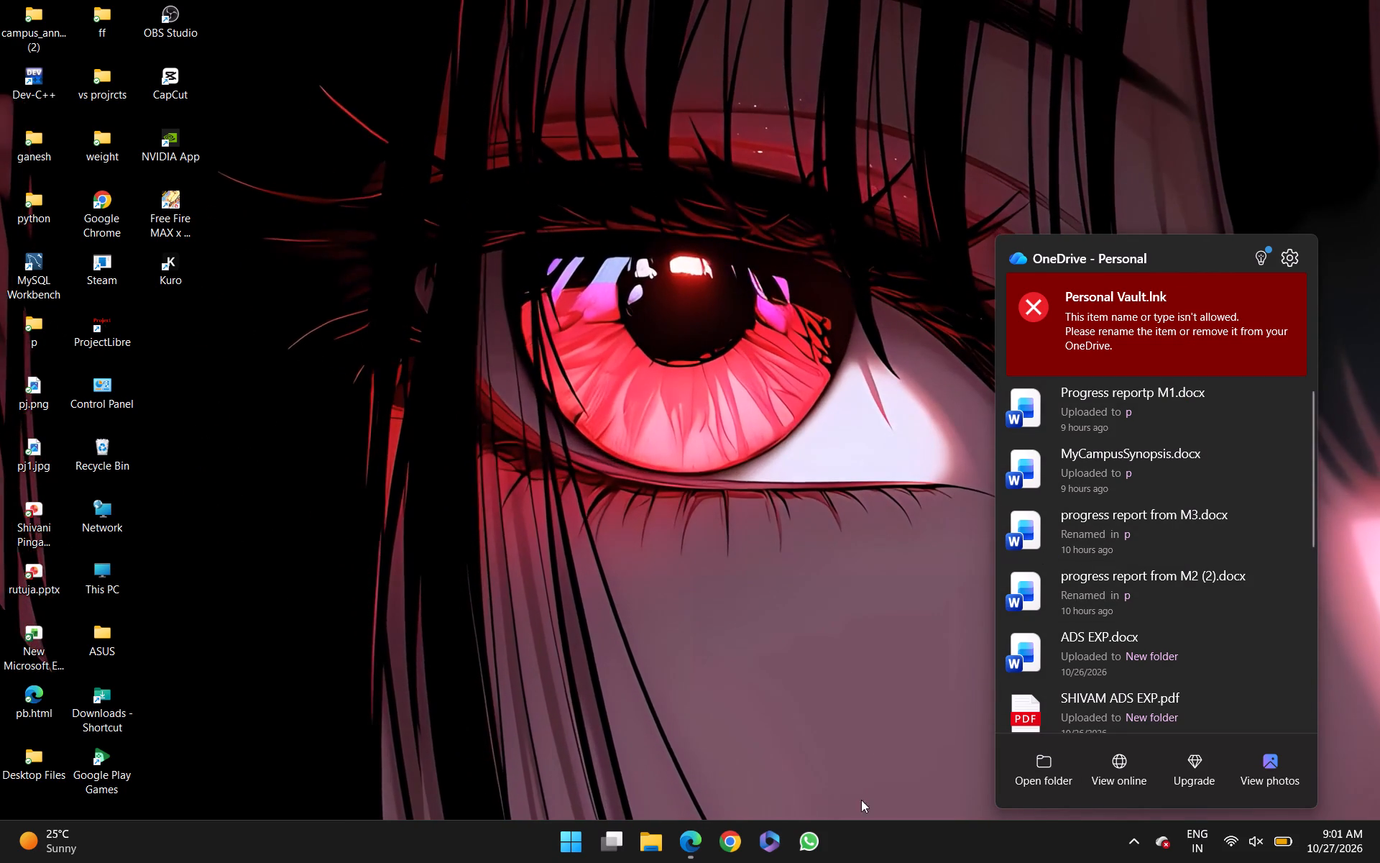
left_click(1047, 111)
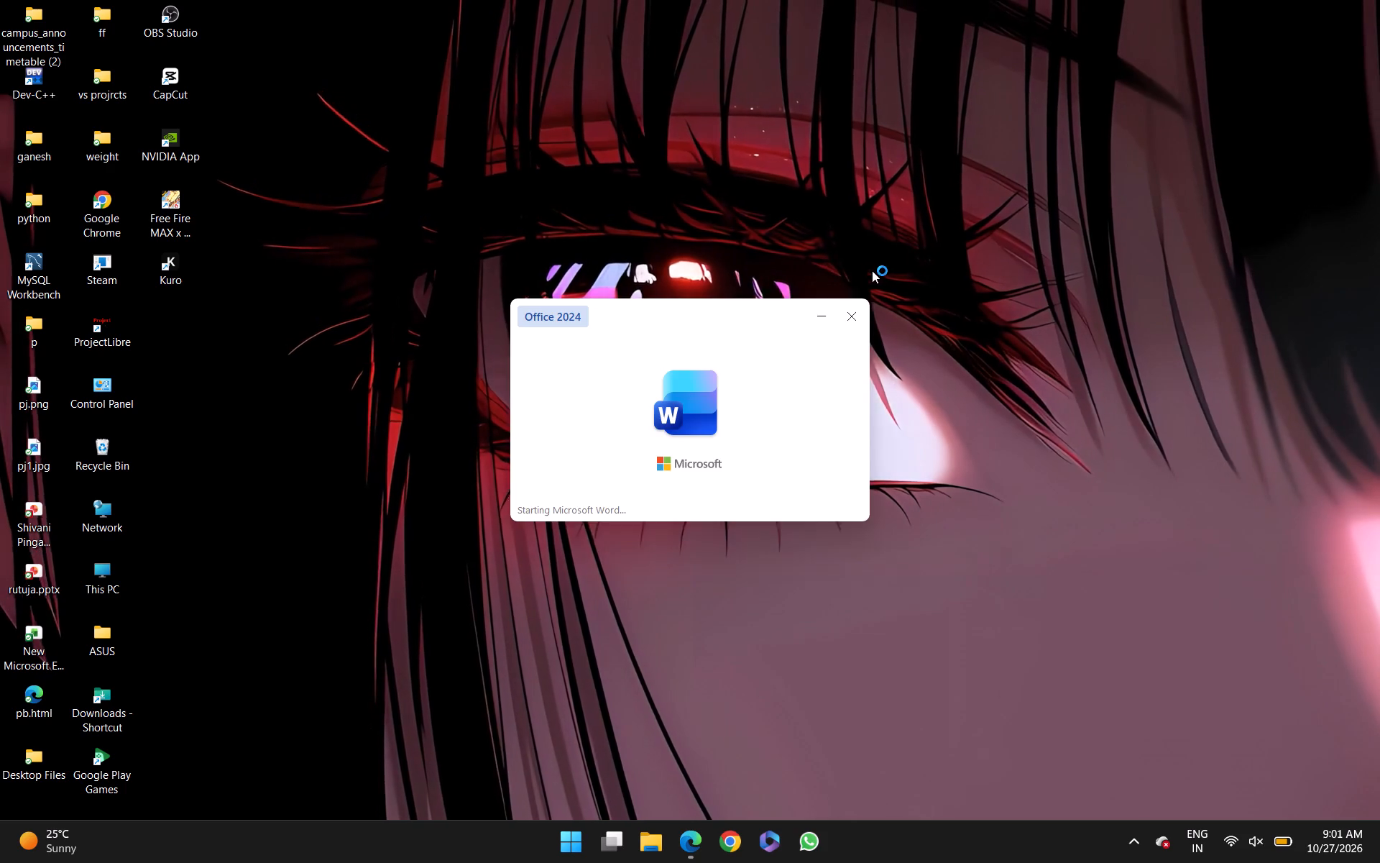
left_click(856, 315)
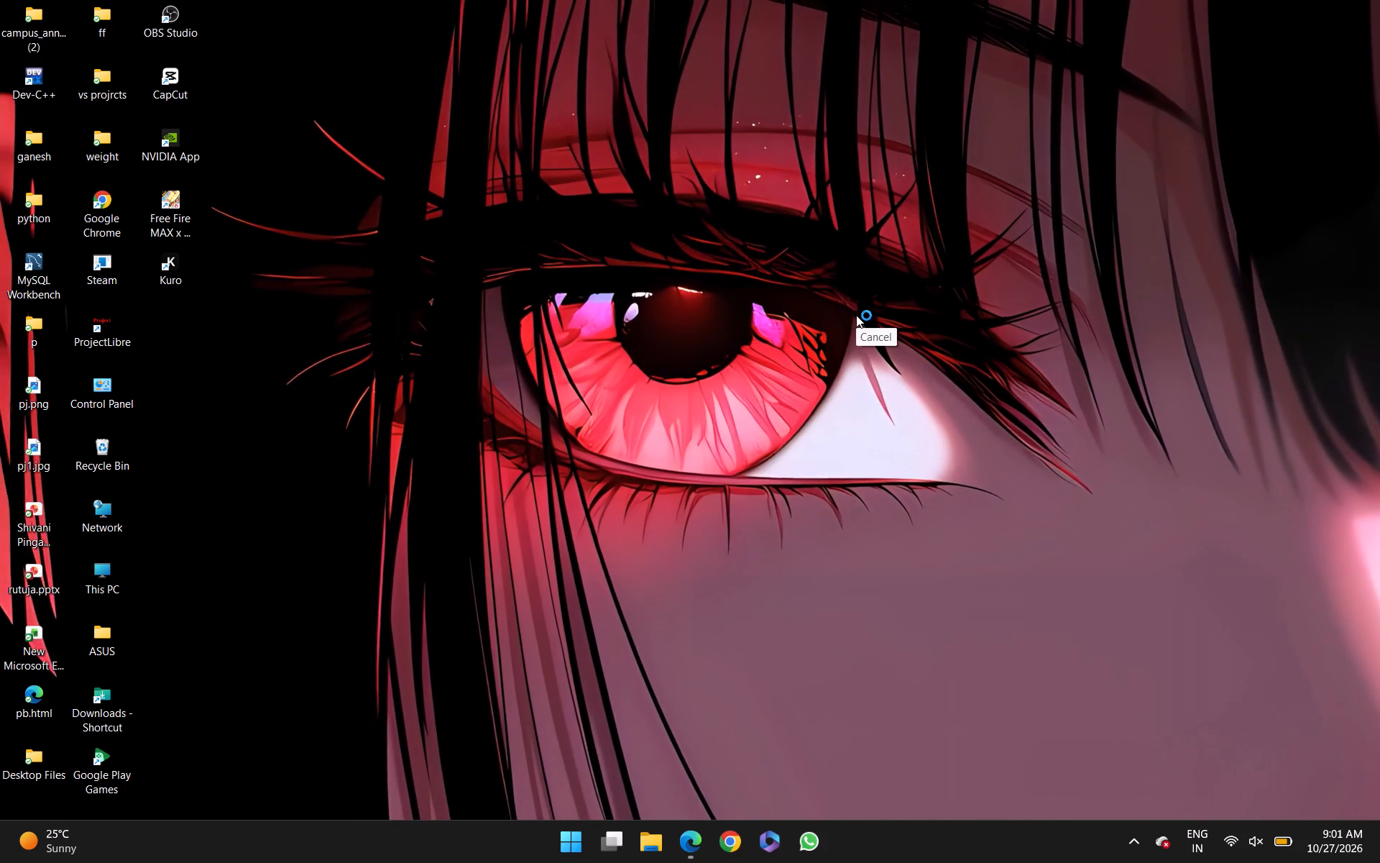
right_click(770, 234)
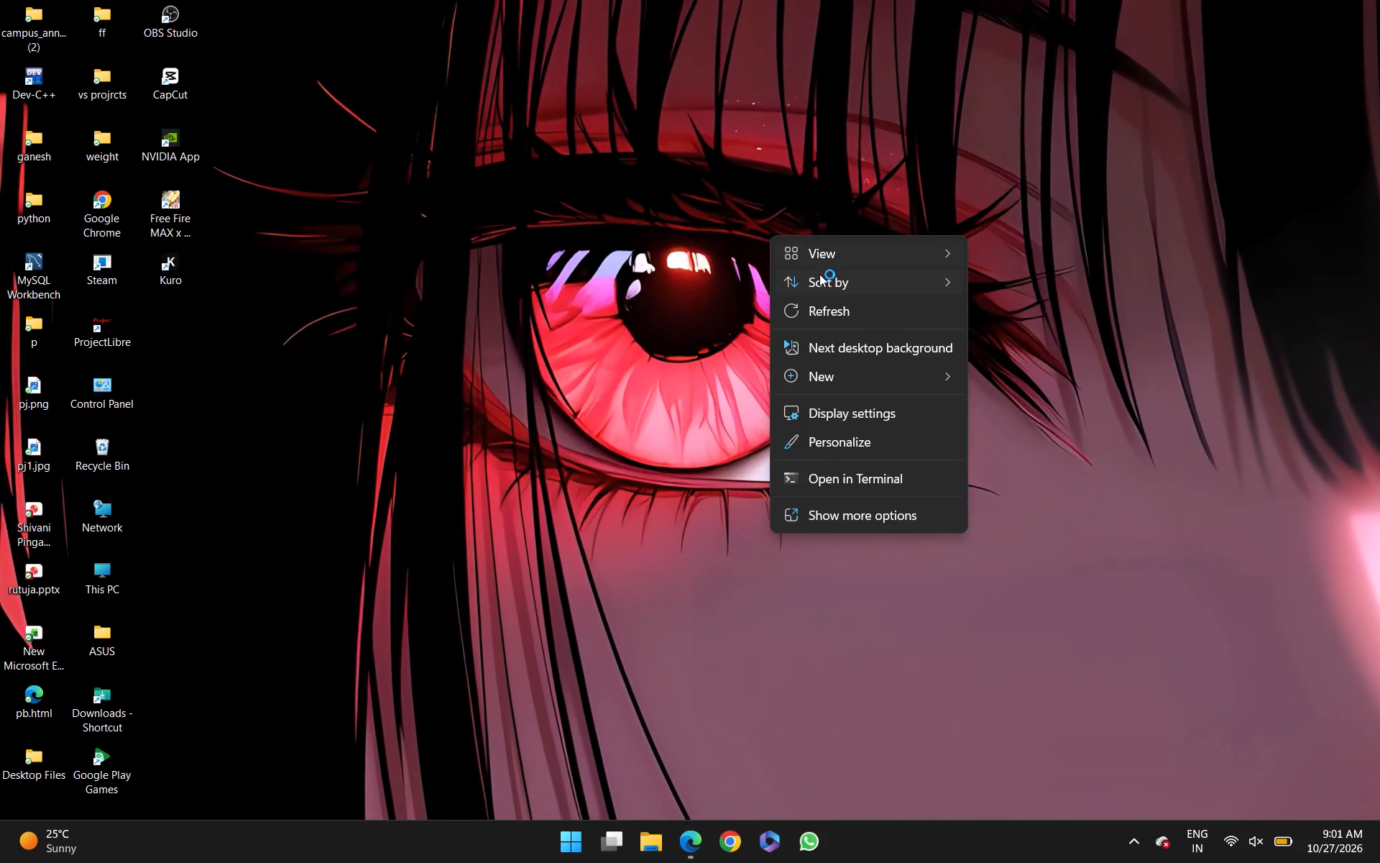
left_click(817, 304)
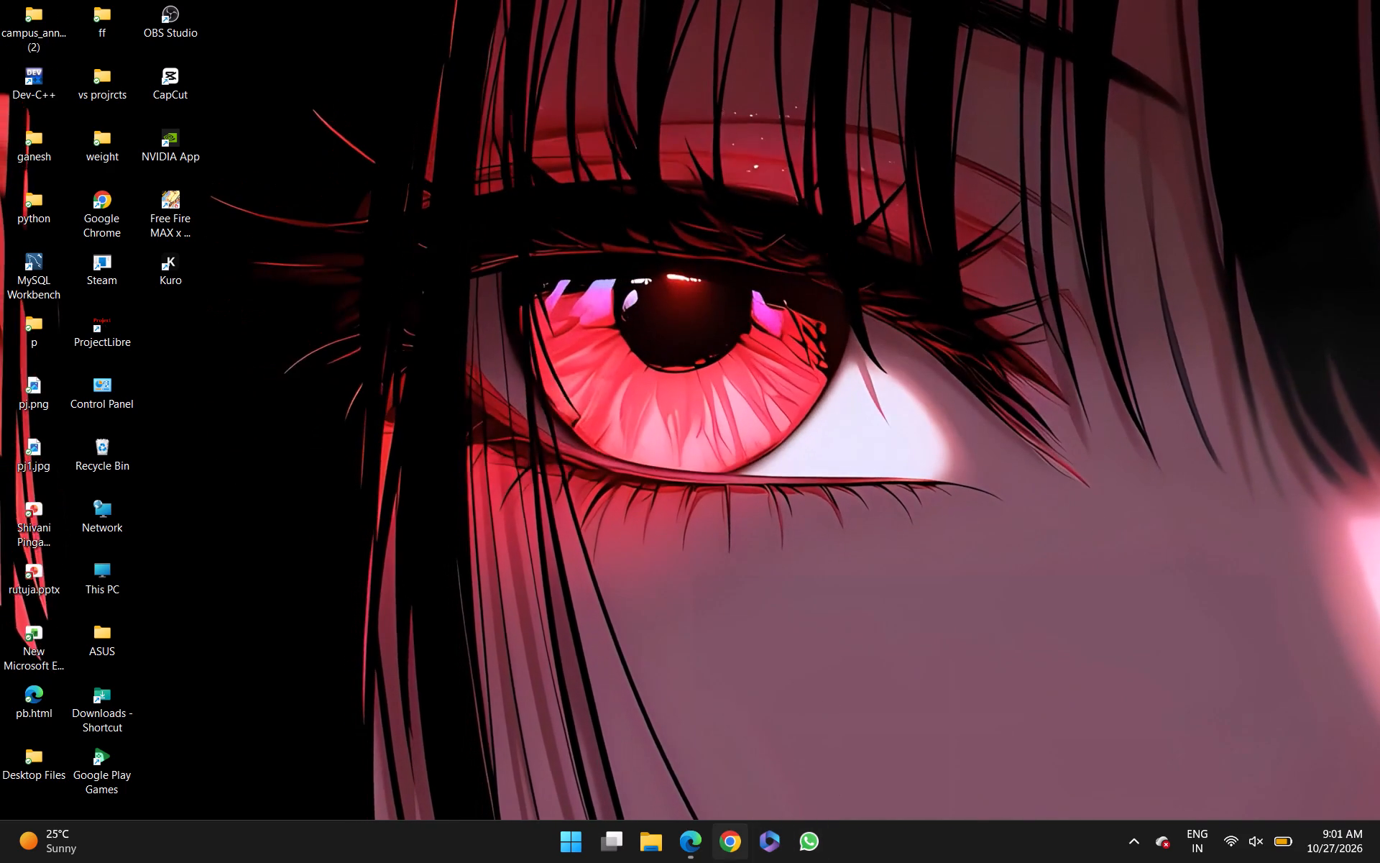
Launch the recently added Kuro app.
left_click(566, 860)
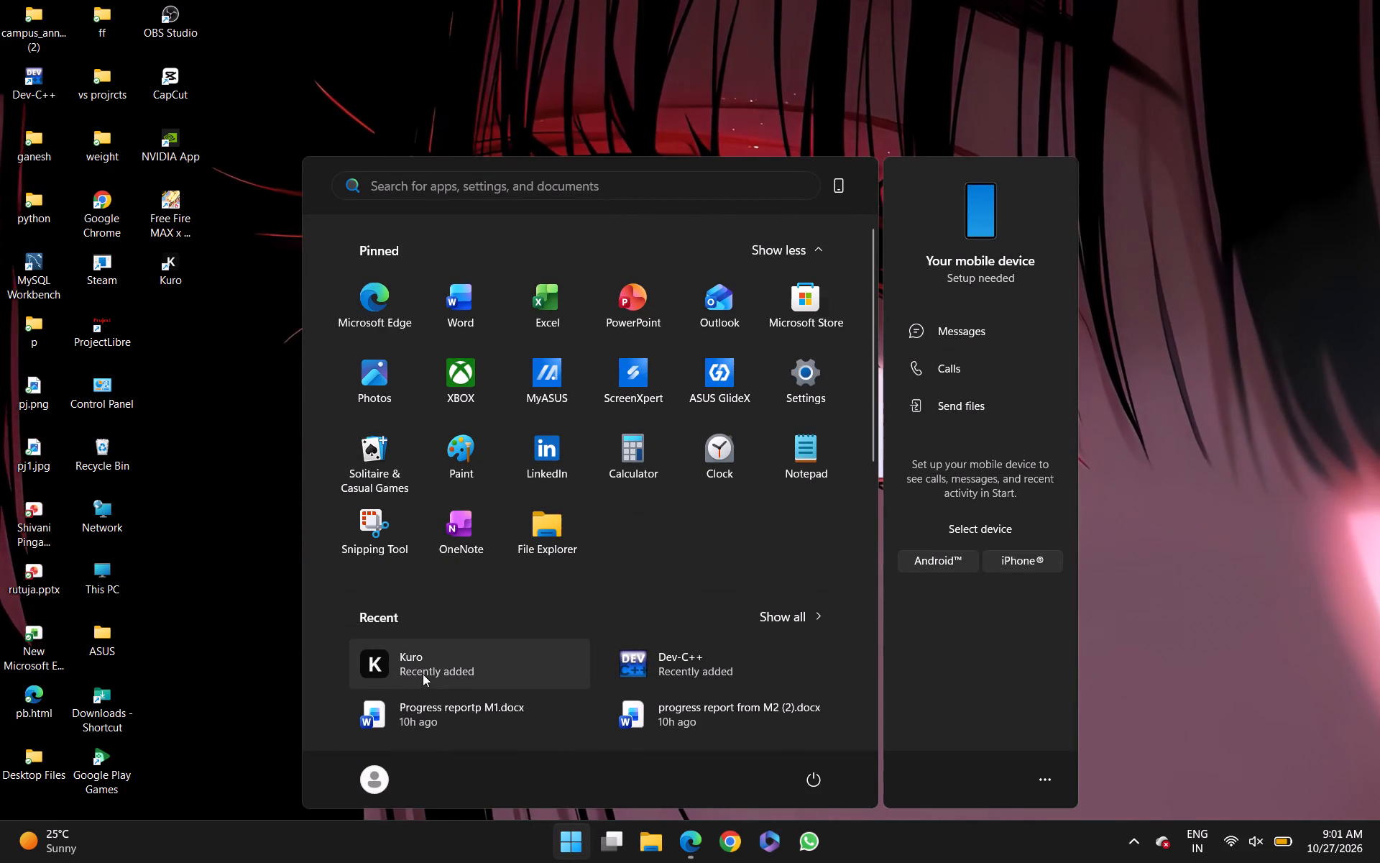
left_click(423, 674)
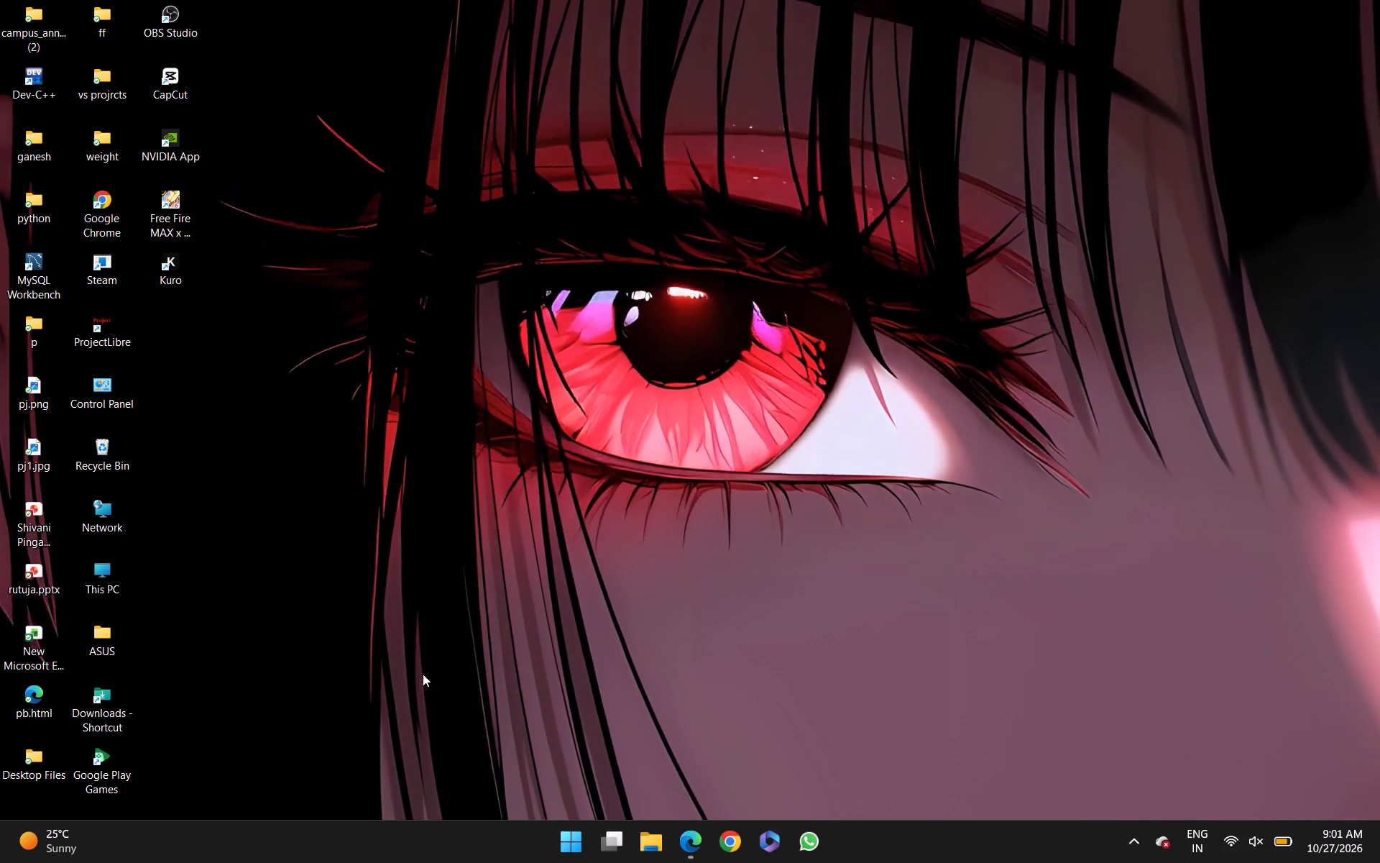
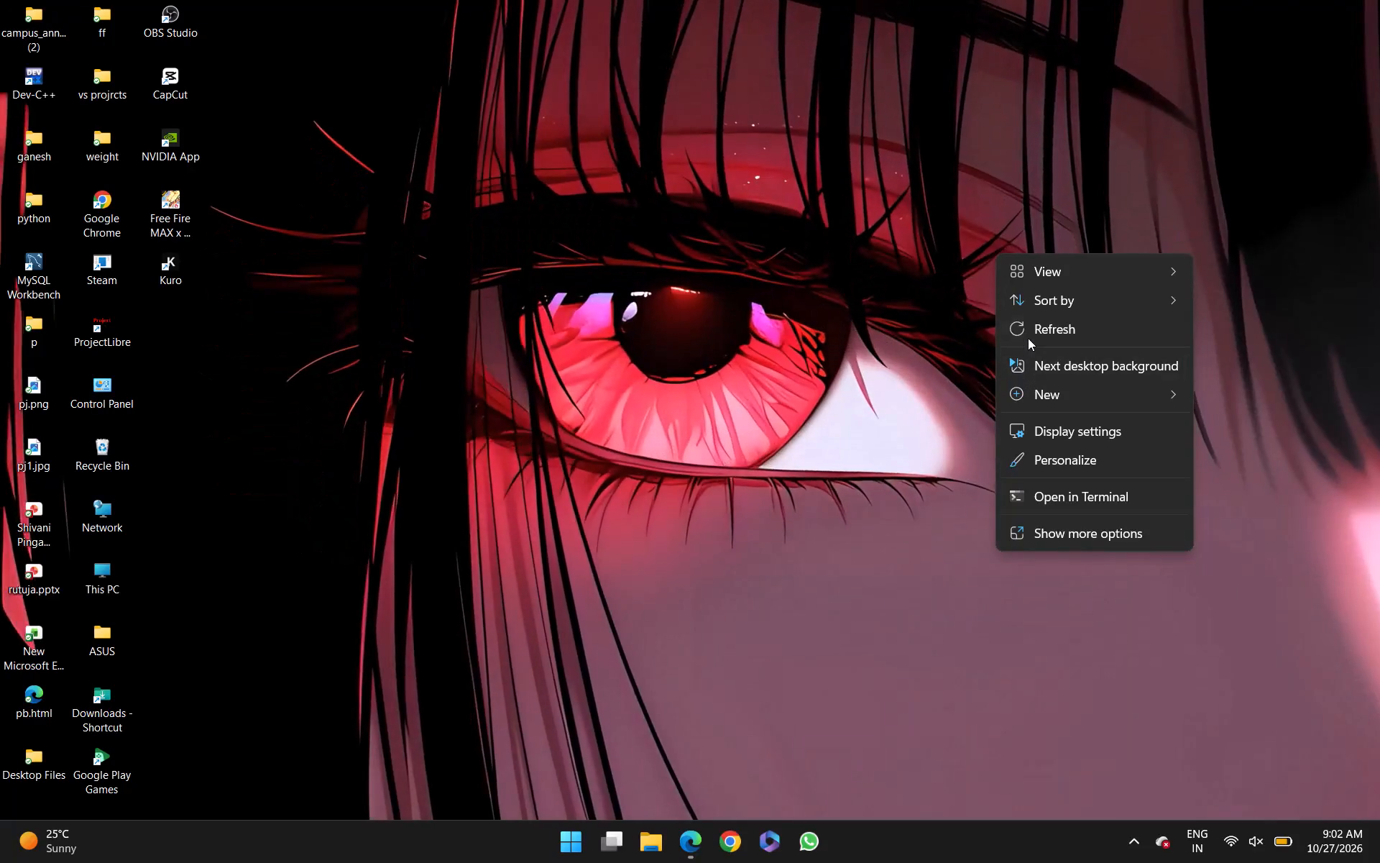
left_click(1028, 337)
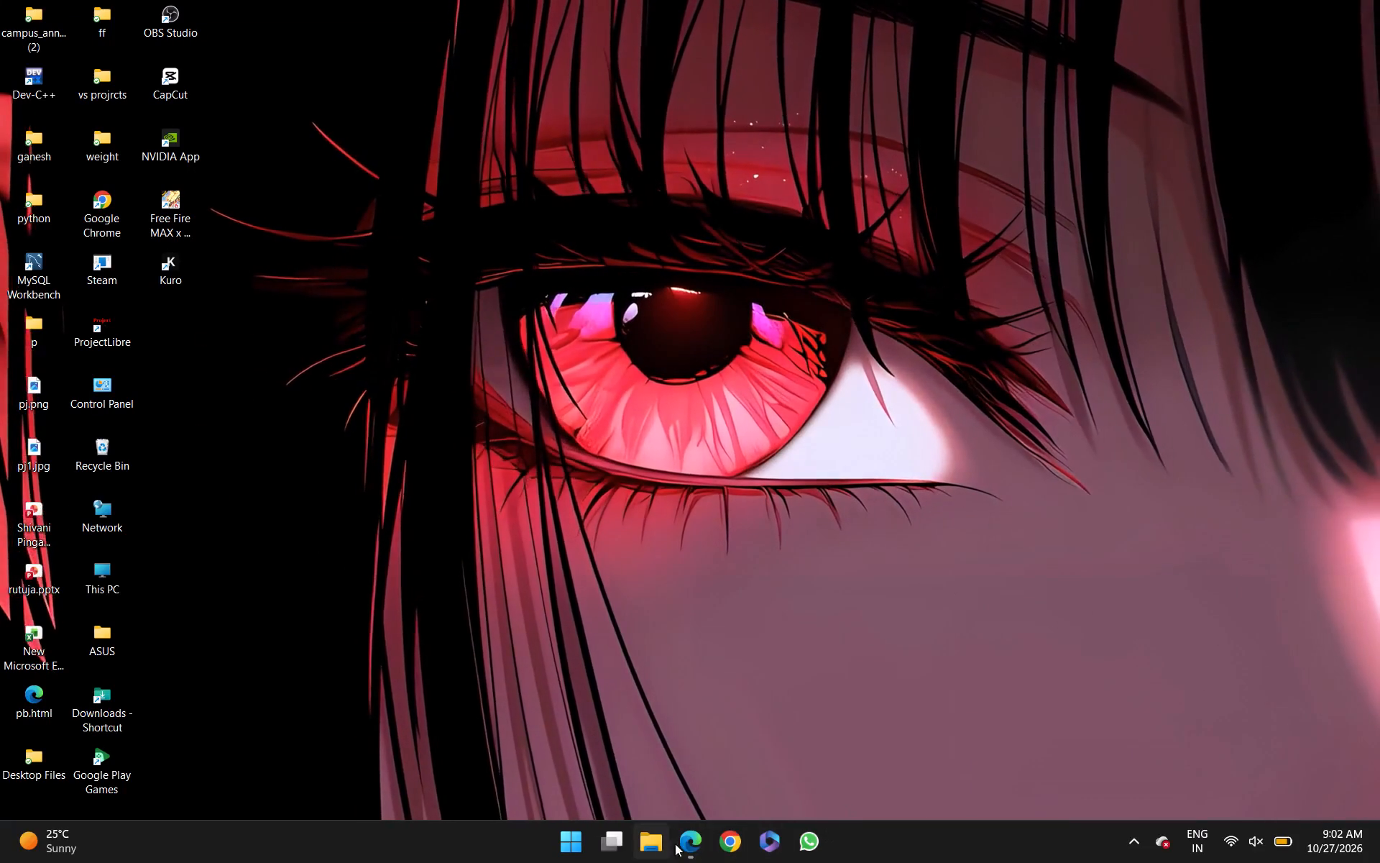
Open the document Progress reportp M1.docx from the p folder in Word and maximize its window.
left_click(652, 850)
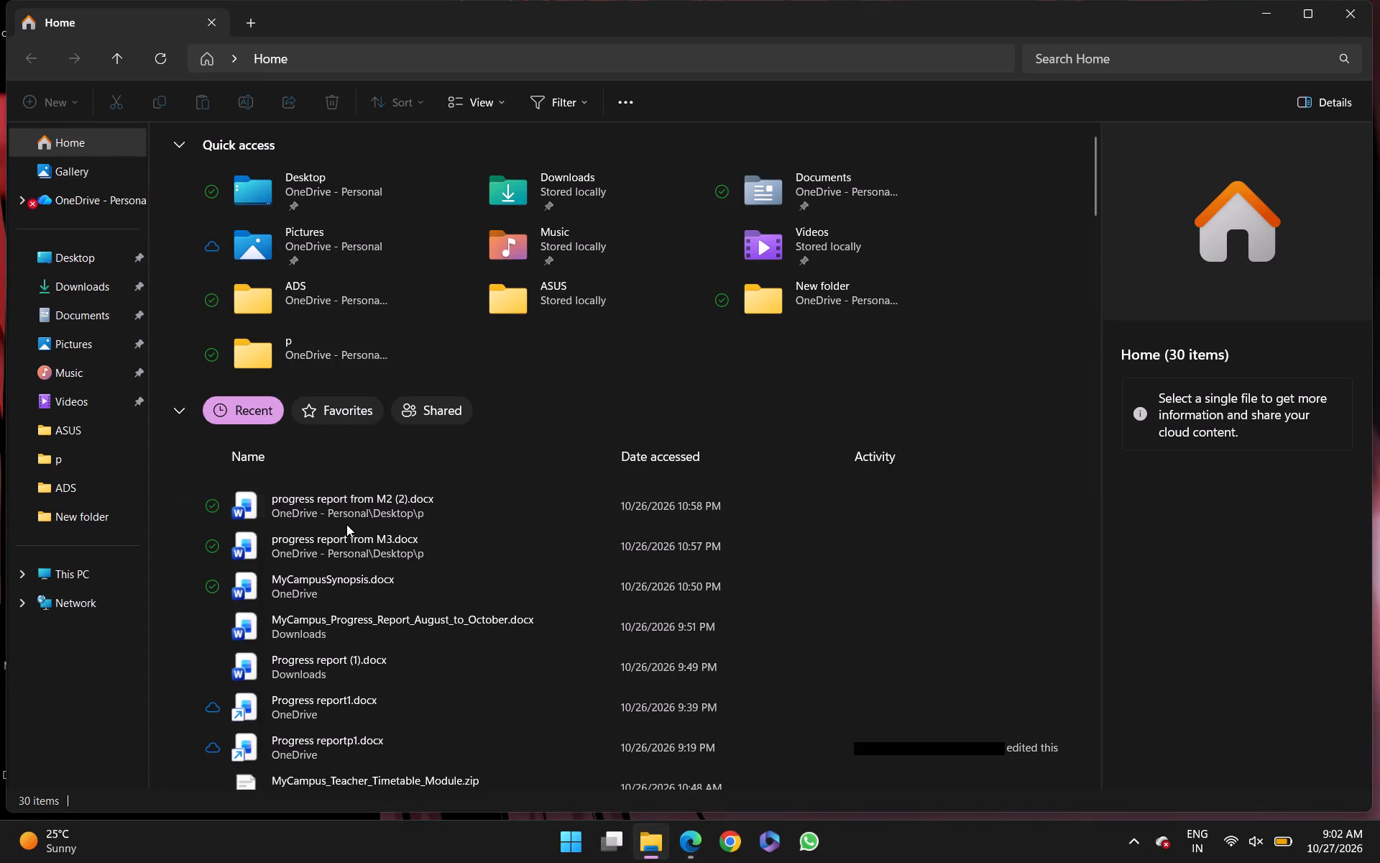
left_click(94, 458)
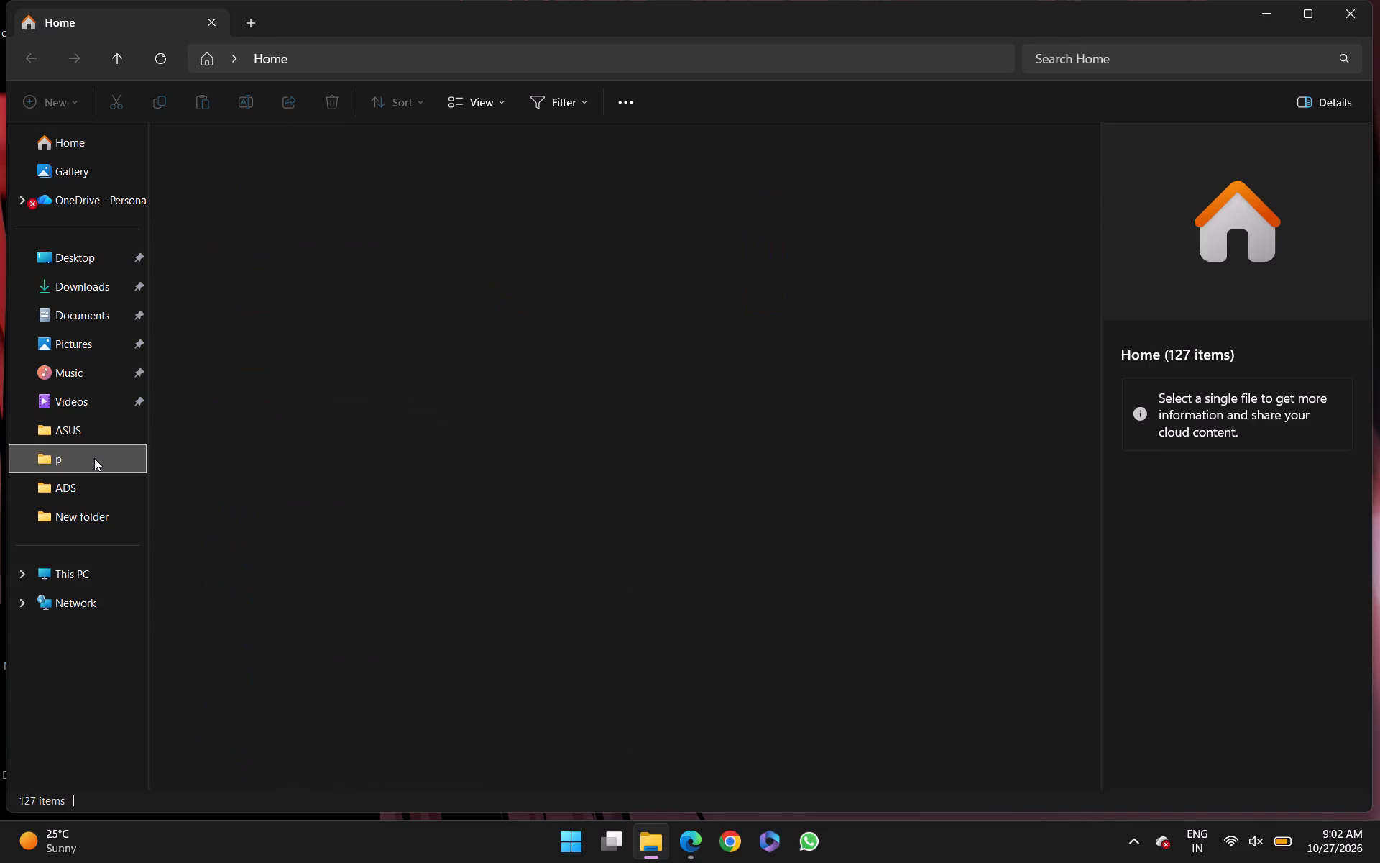
double_click(309, 368)
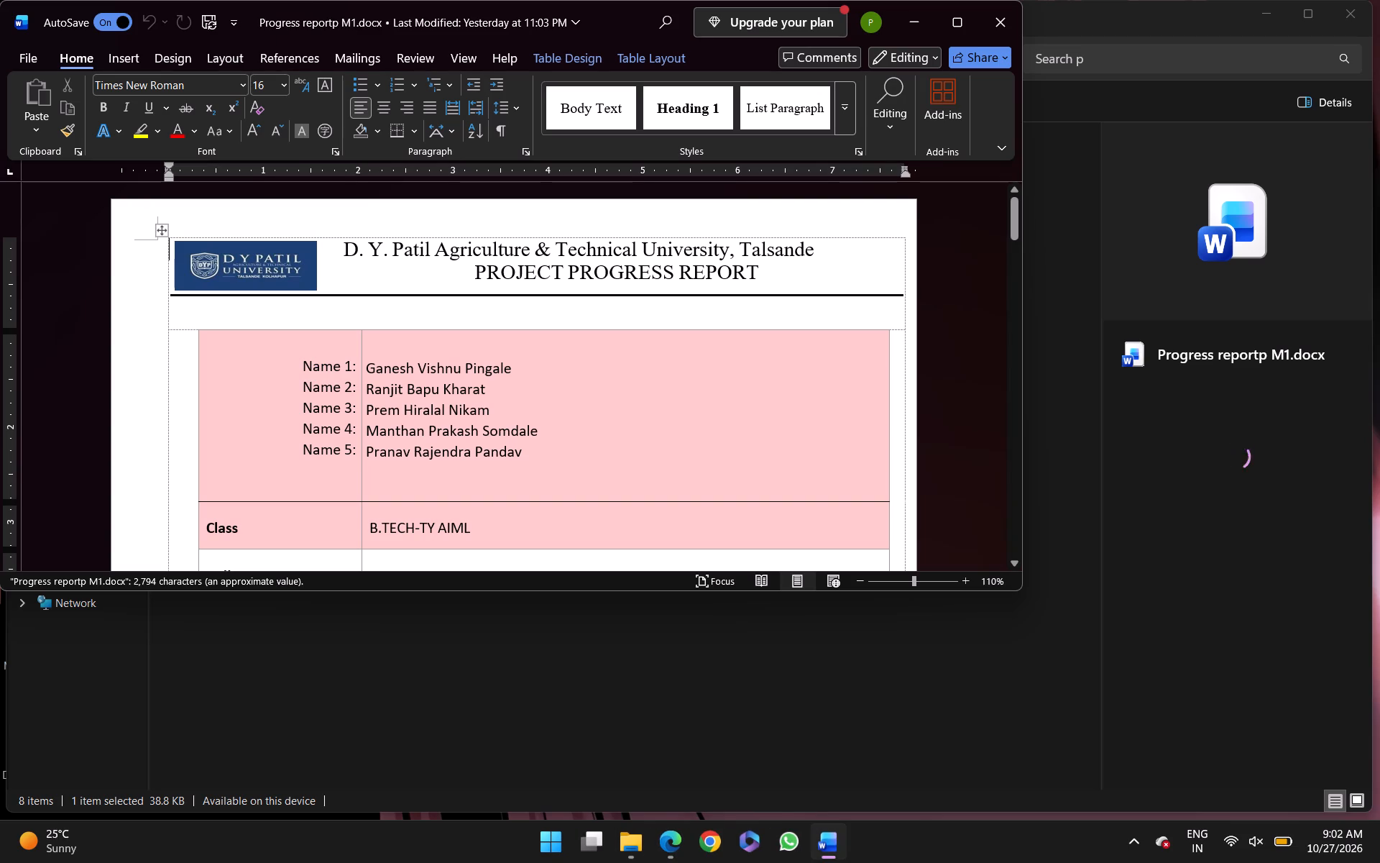
left_click(954, 13)
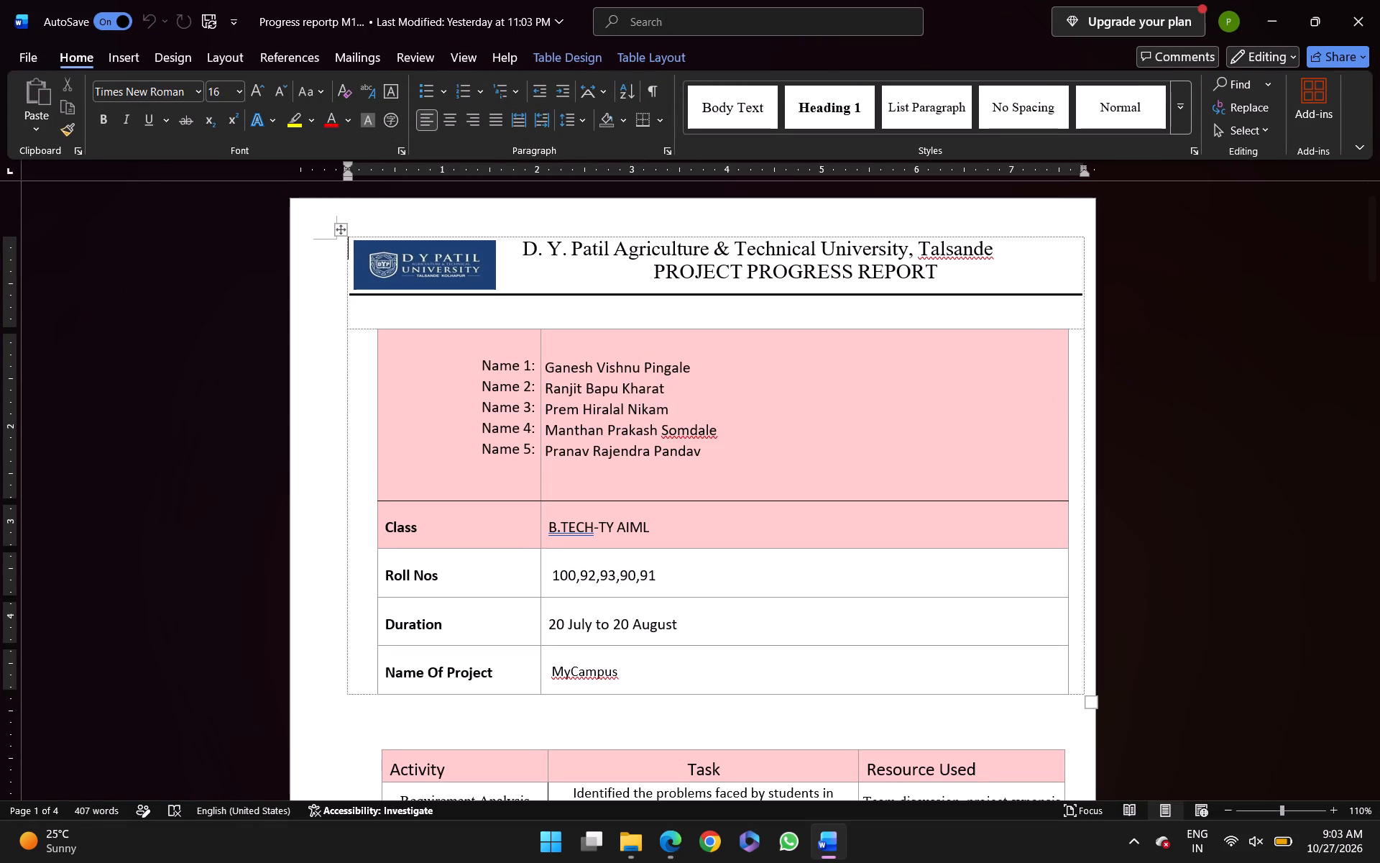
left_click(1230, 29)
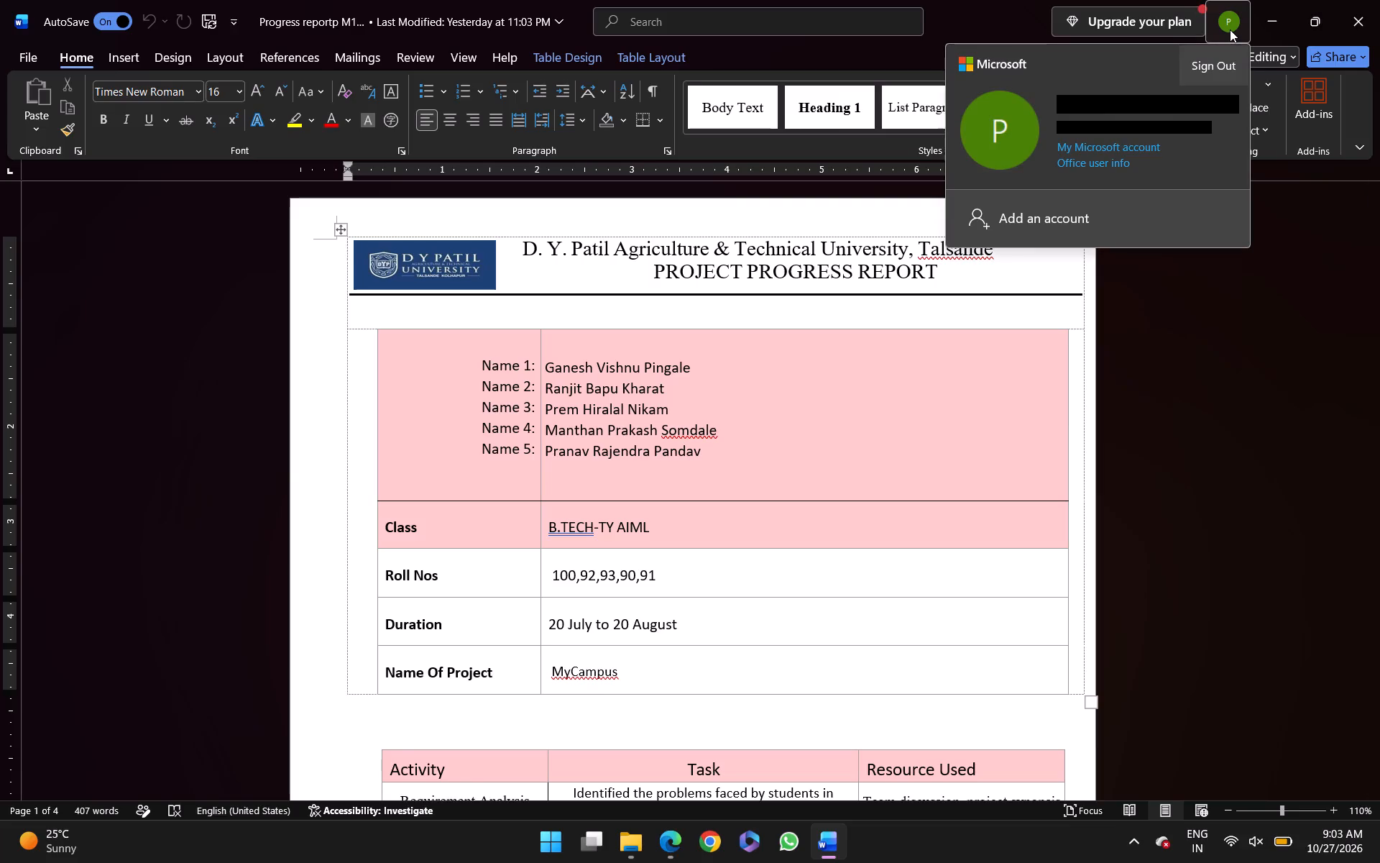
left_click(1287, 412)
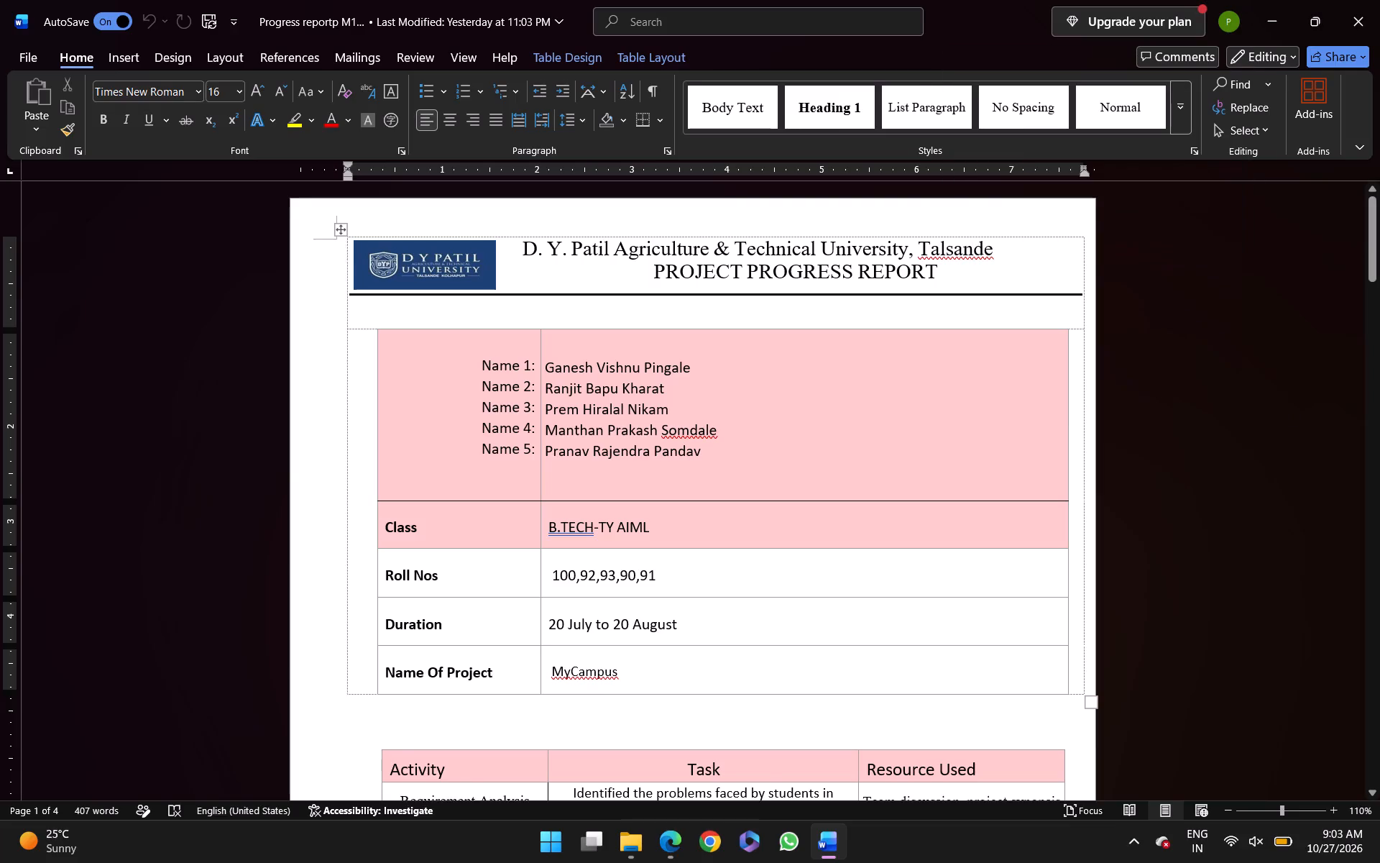
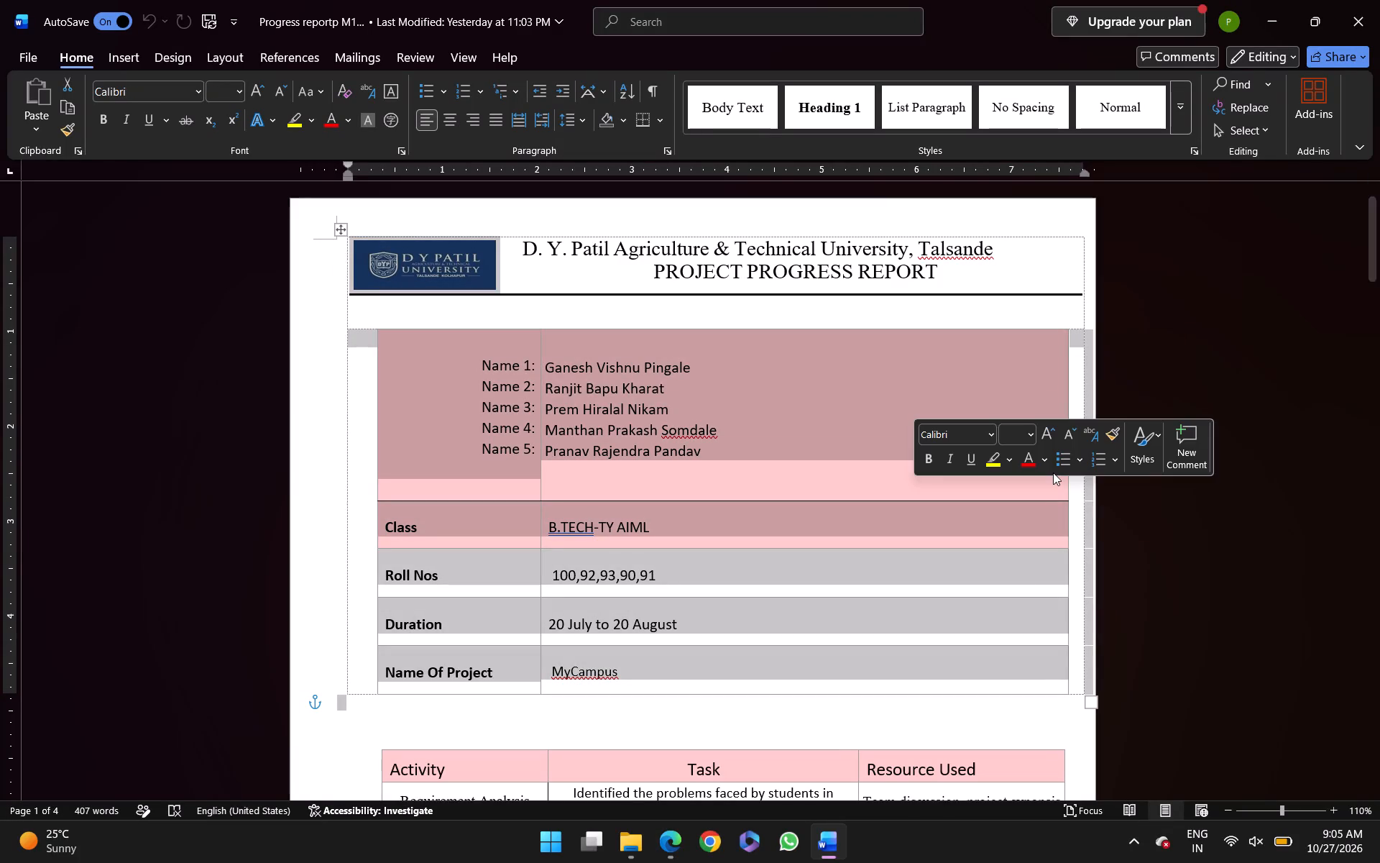
In the Work Contribution section, shorten the first contributor's description to "(Frontend design and user interface.)".
left_click(1192, 325)
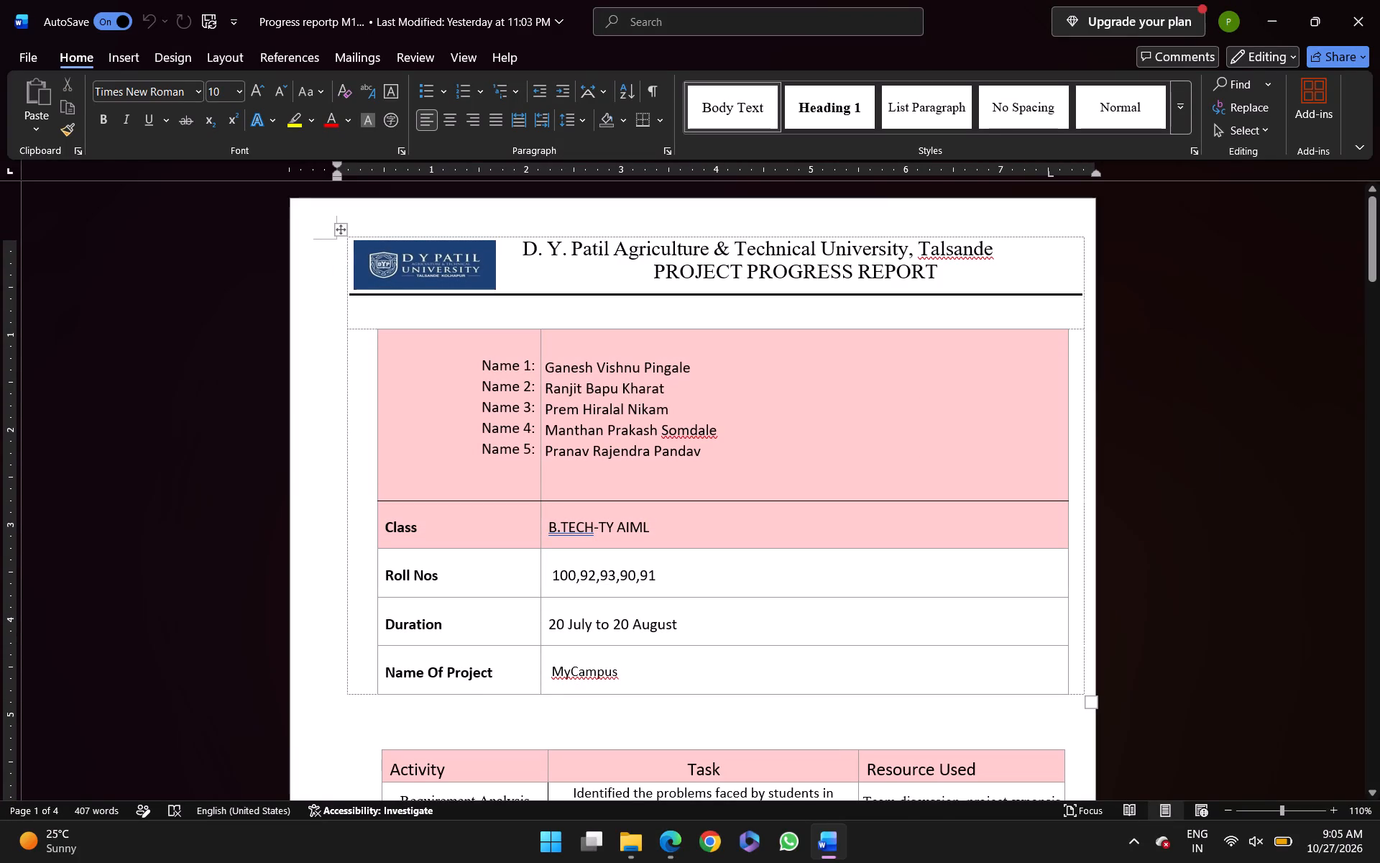
scroll(938, 529, "down", 3)
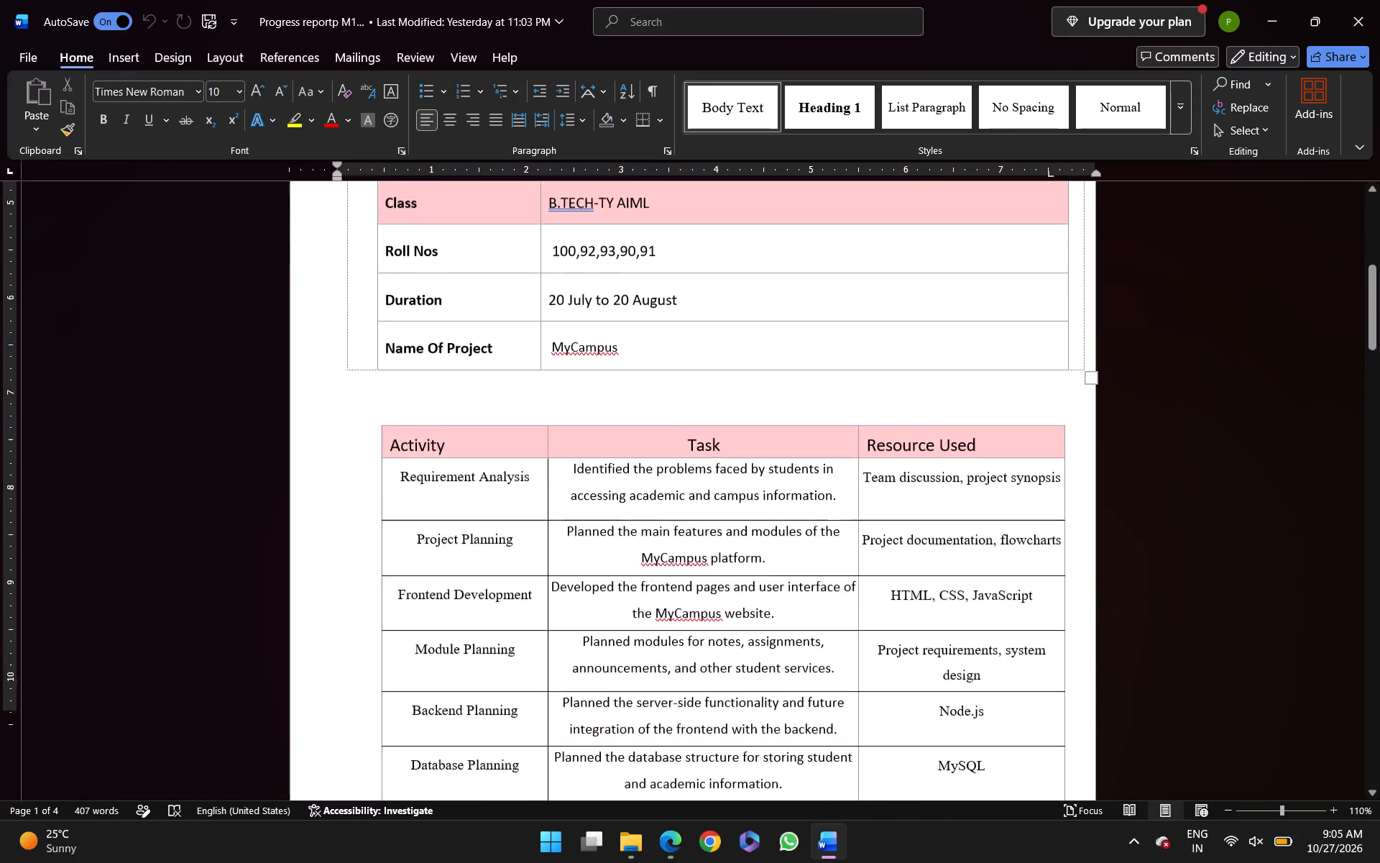
scroll(938, 529, "down", 8)
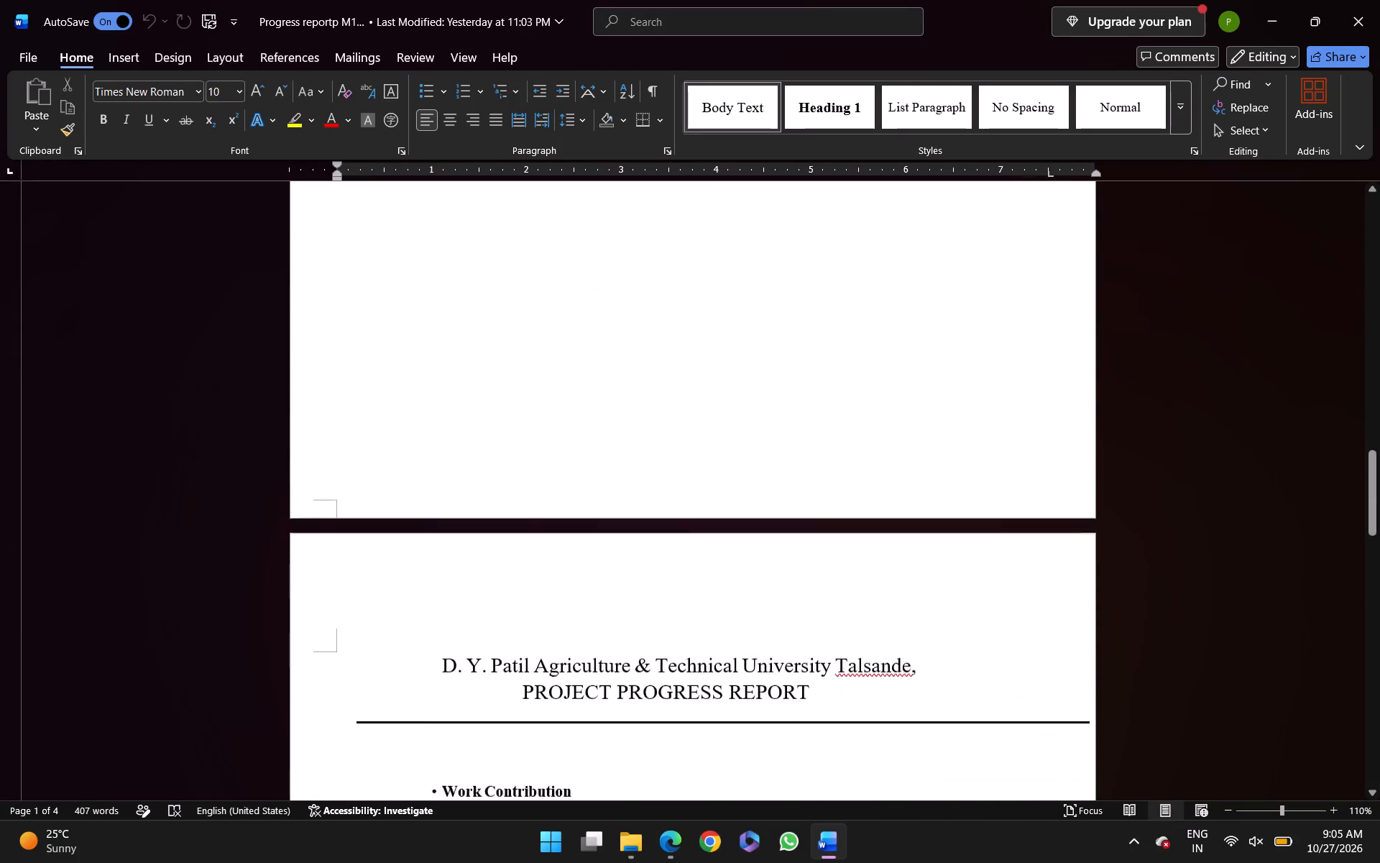
scroll(938, 529, "down", 4)
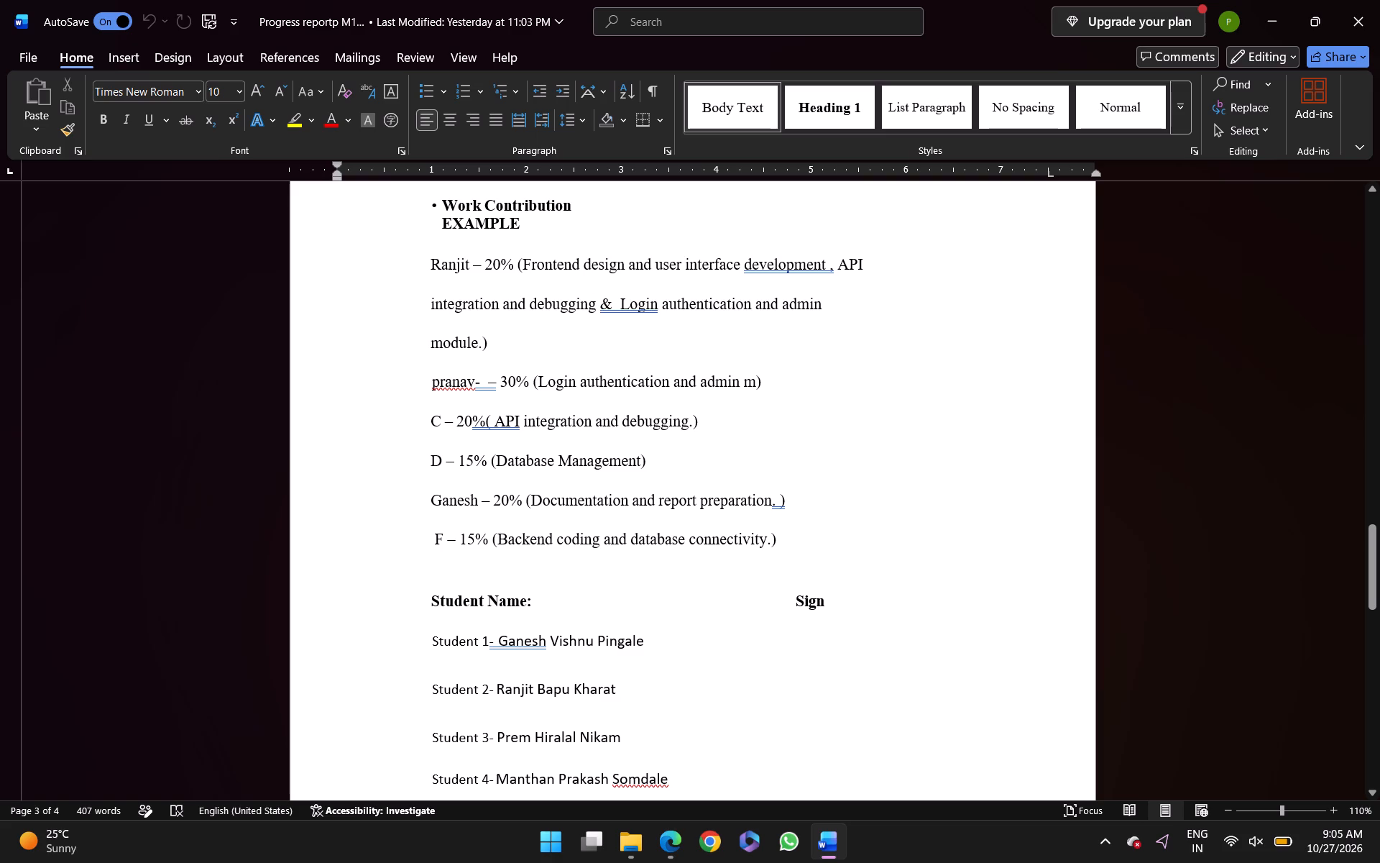
left_click(476, 345)
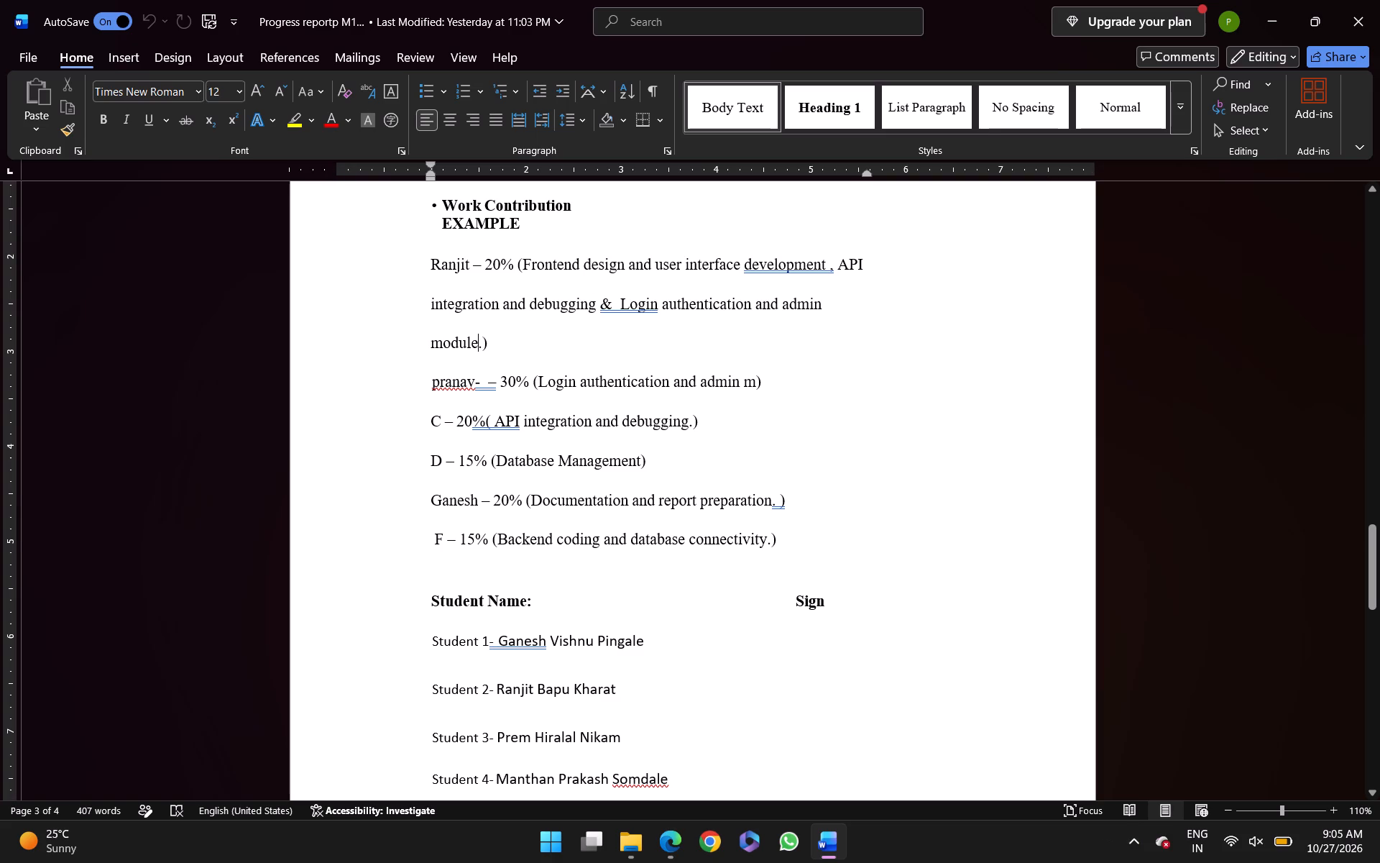
key("BackSpace")
key("BackSpace")
key("BackSpace")
key("BackSpace")
key("BackSpace")
key("BackSpace")
key("BackSpace")
key("BackSpace")
key("BackSpace")
key("BackSpace")
key("BackSpace")
key("BackSpace")
key("BackSpace")
key("BackSpace")
key("BackSpace")
key("BackSpace")
key("BackSpace")
key("BackSpace")
key("BackSpace")
key("BackSpace")
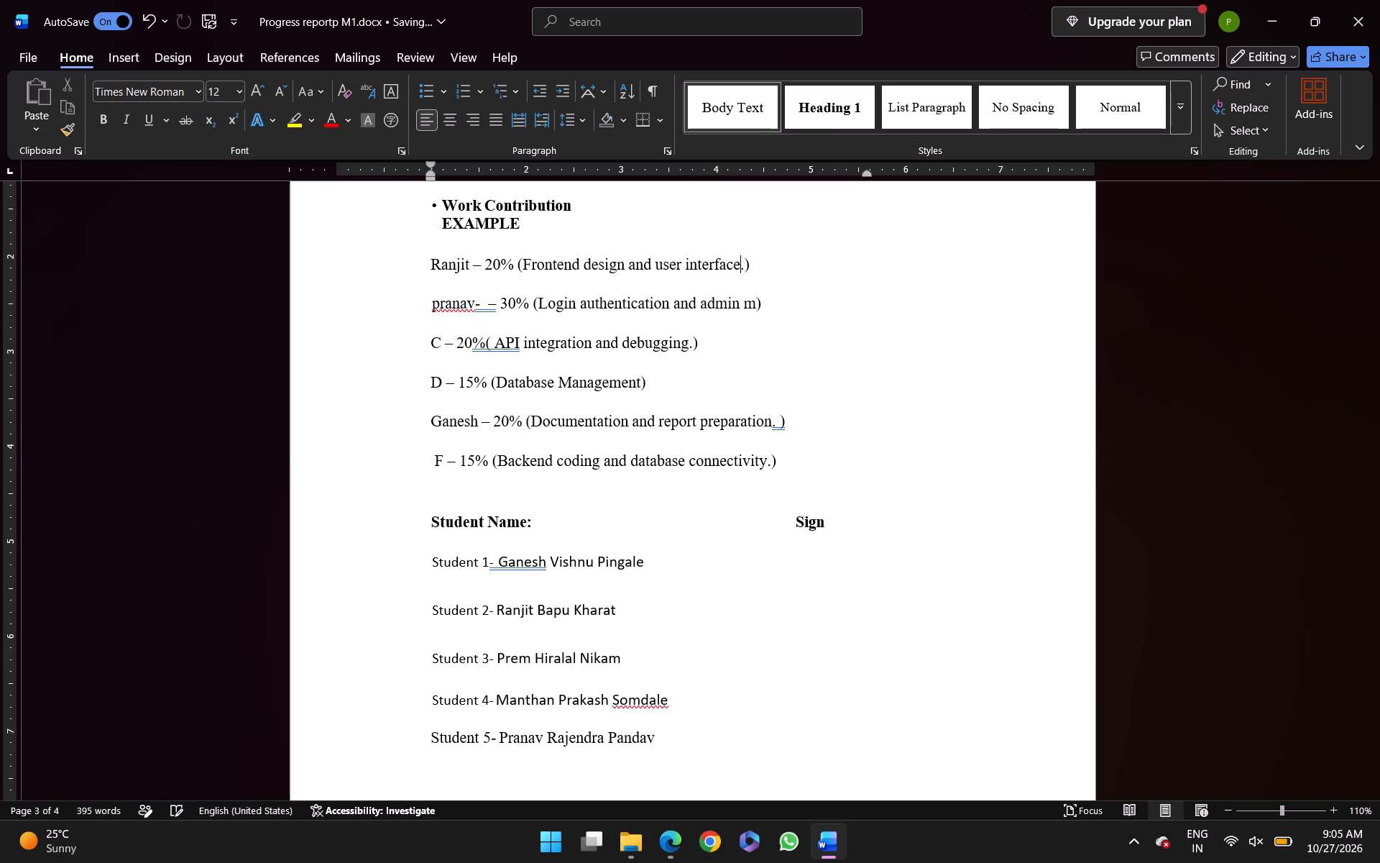
Replace the bracketed description in the second contributor's line with "(ppt )", ready for another word before the closing bracket.
left_click(858, 337)
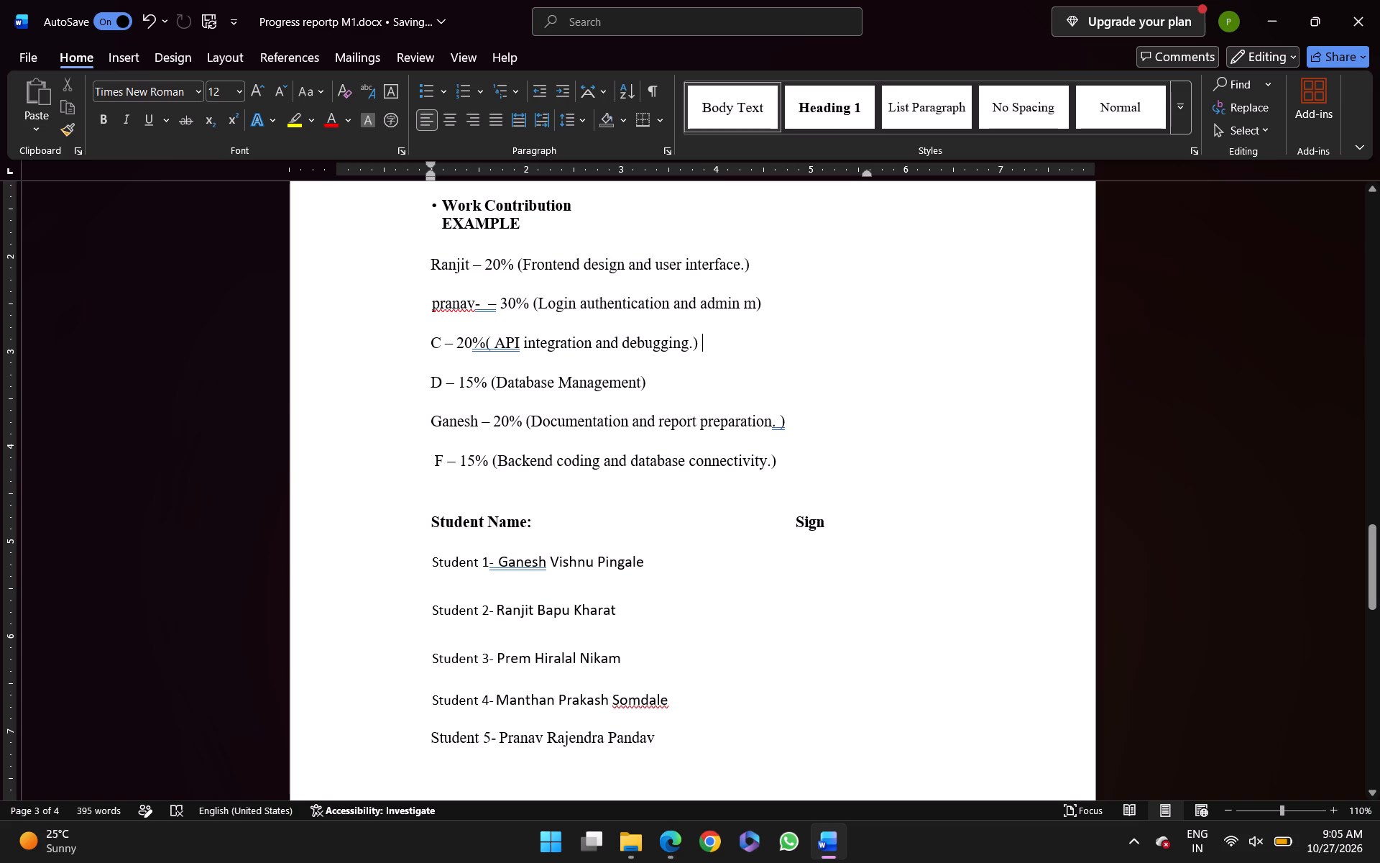
left_click(753, 303)
key("BackSpace")
key("BackSpace")
key("BackSpace")
key("BackSpace")
key("BackSpace")
key("BackSpace")
key("BackSpace")
key("BackSpace")
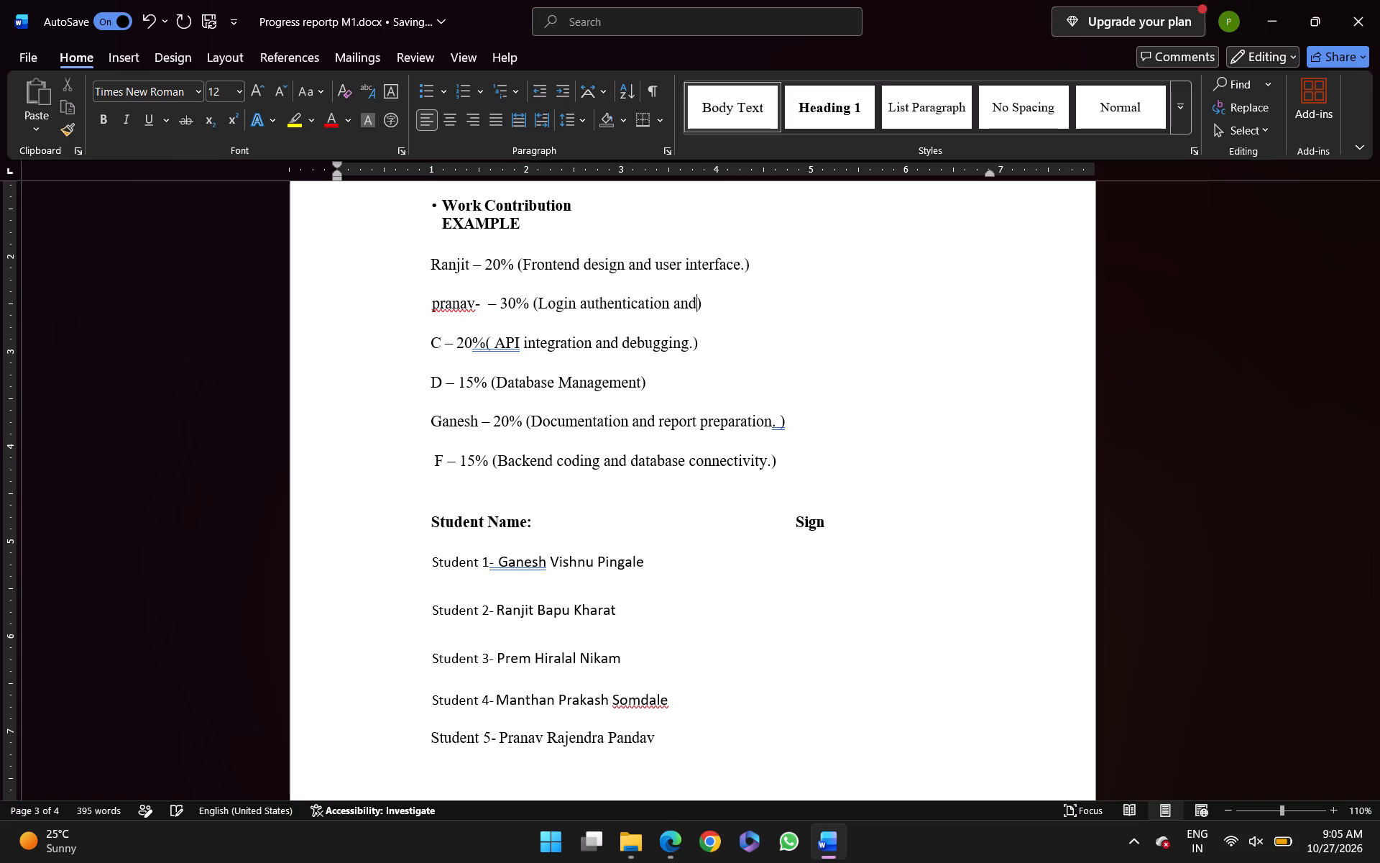
key("BackSpace")
key("BackSpace")
key("BackSpace")
key("BackSpace")
key("BackSpace")
key("BackSpace")
key("BackSpace")
key("BackSpace")
key("BackSpace")
key("BackSpace")
key("BackSpace")
key("BackSpace")
key("BackSpace")
key("BackSpace")
key("BackSpace")
key("BackSpace")
key("BackSpace")
key("BackSpace")
key("BackSpace")
key("BackSpace")
key("BackSpace")
key("BackSpace")
key("BackSpace")
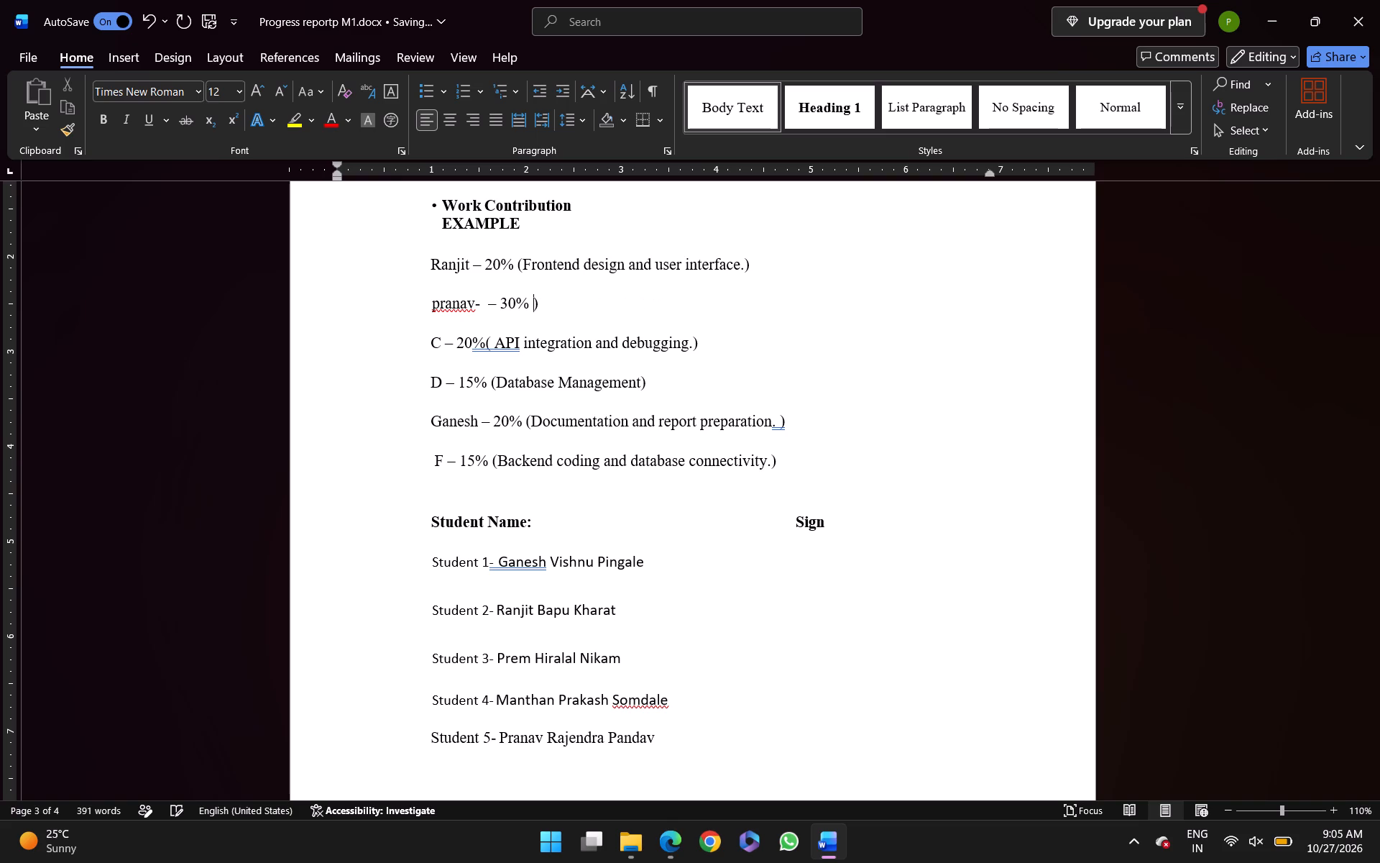
key("shift+parenleft")
type("ppt")
key("space")
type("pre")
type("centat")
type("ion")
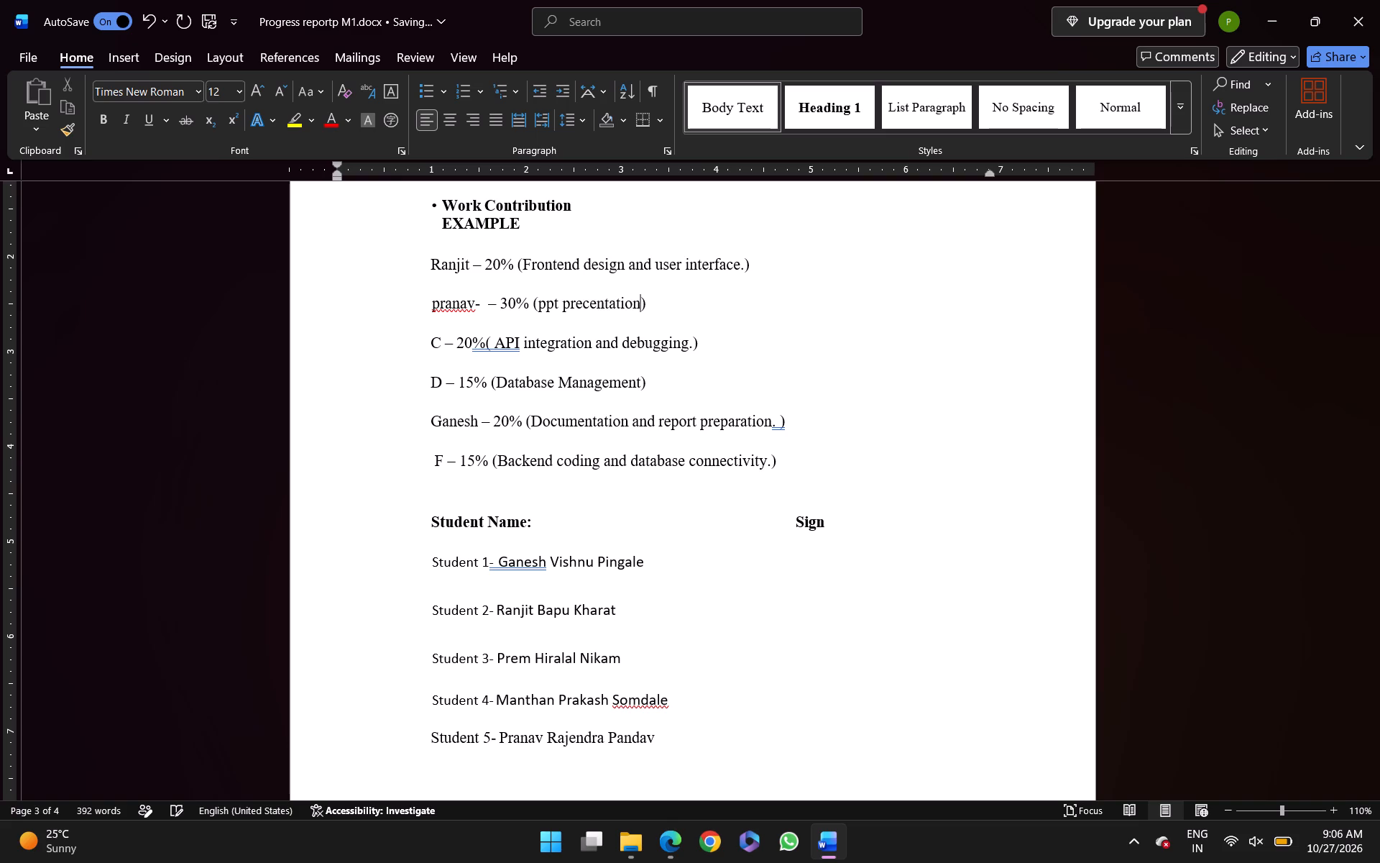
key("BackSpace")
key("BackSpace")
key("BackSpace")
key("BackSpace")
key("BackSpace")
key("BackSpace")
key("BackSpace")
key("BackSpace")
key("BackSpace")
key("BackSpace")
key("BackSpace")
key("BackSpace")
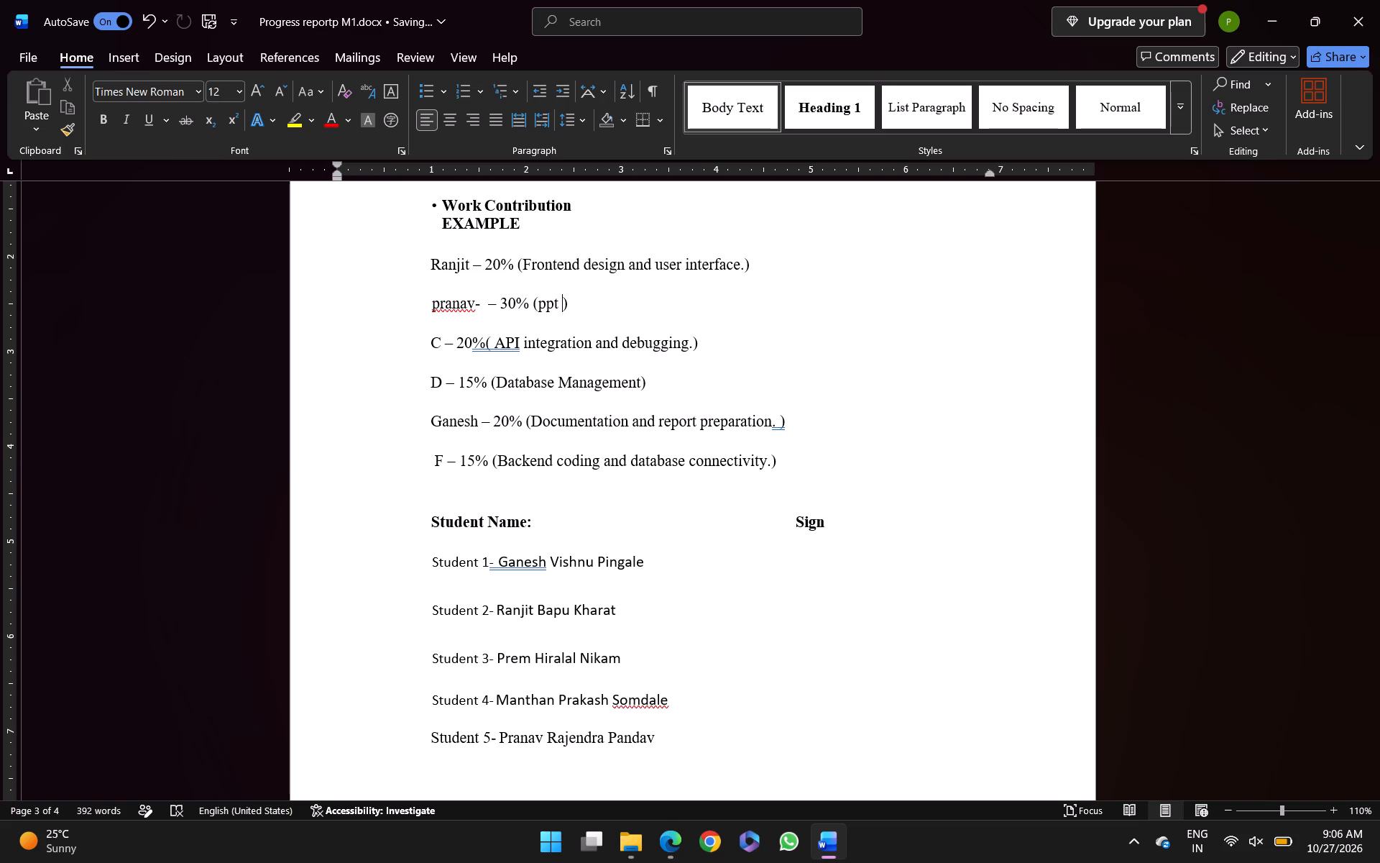
Copy the word "preparation" from the documentation line and paste it after "ppt" in the second contributor's line.
triple_click(770, 421)
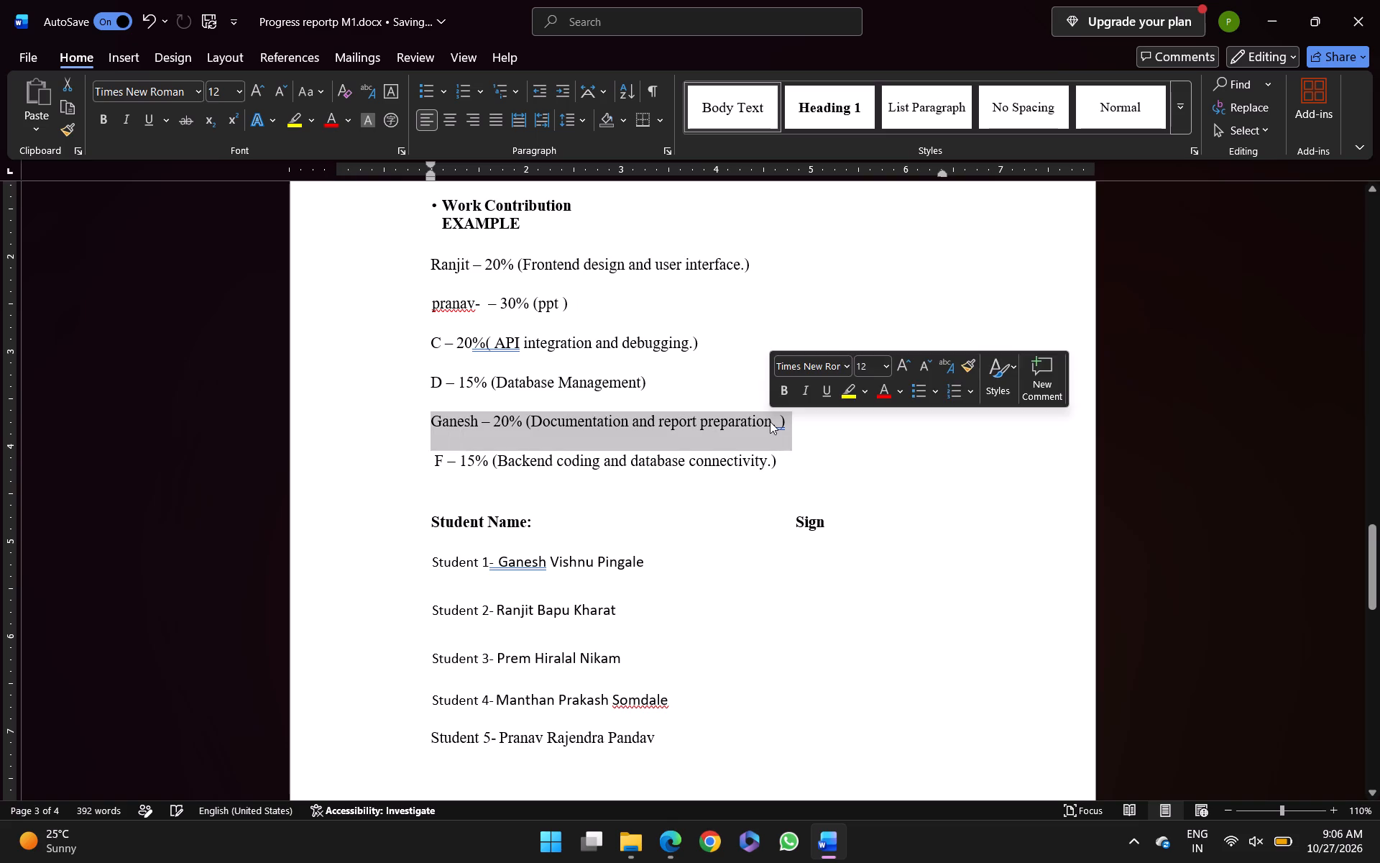
double_click(770, 421)
double_click(732, 421)
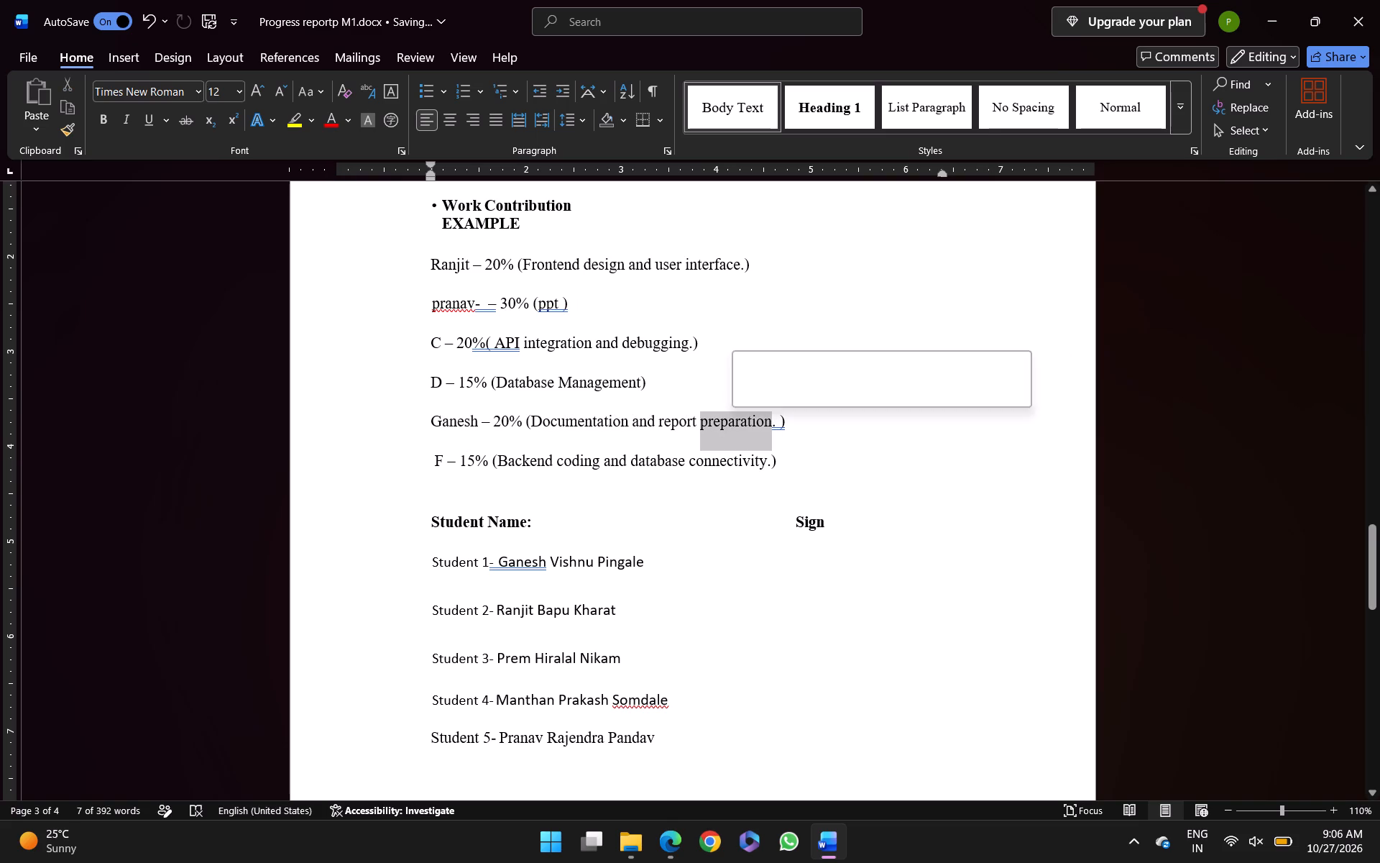
key("ctrl+c")
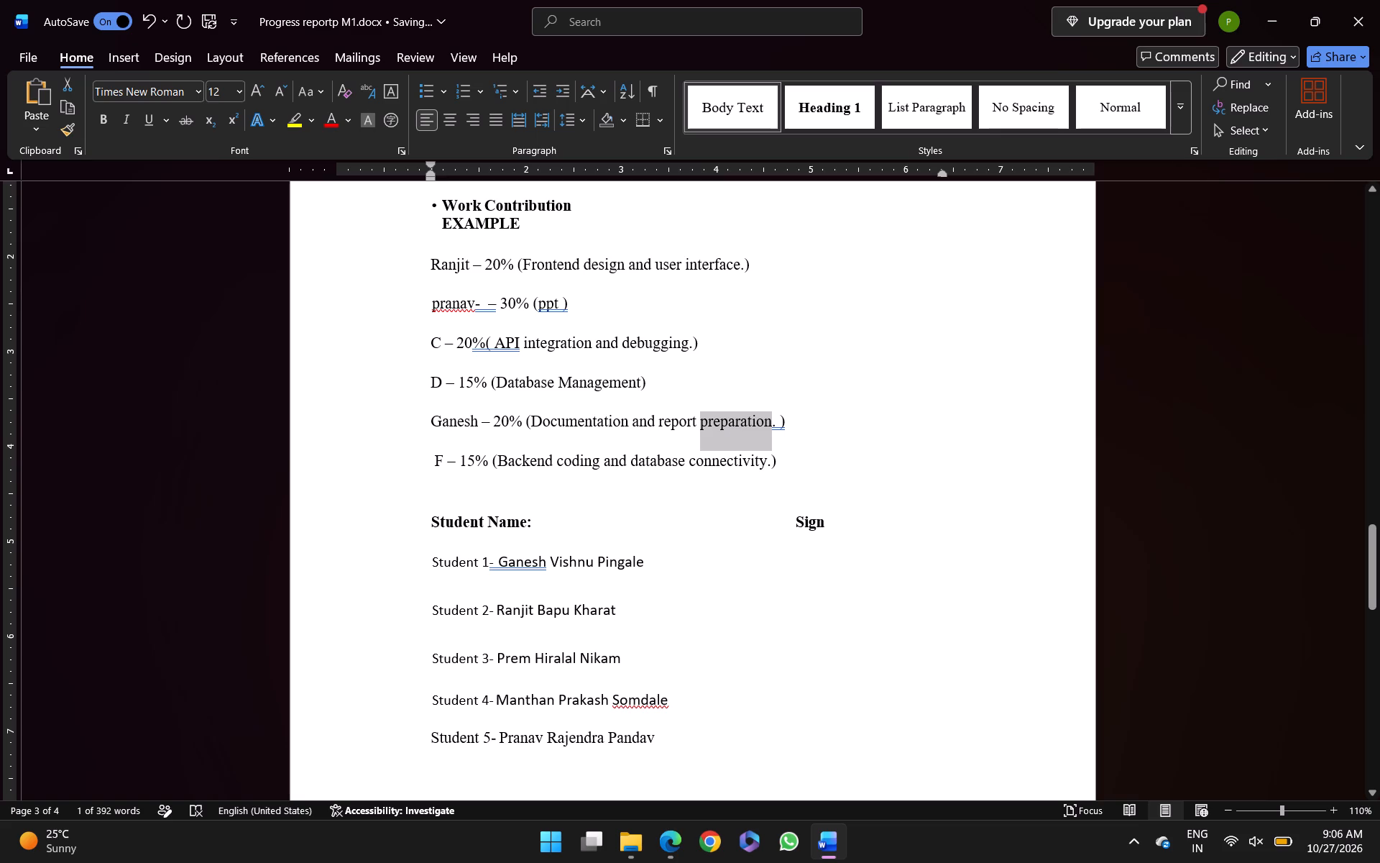
left_click(558, 300)
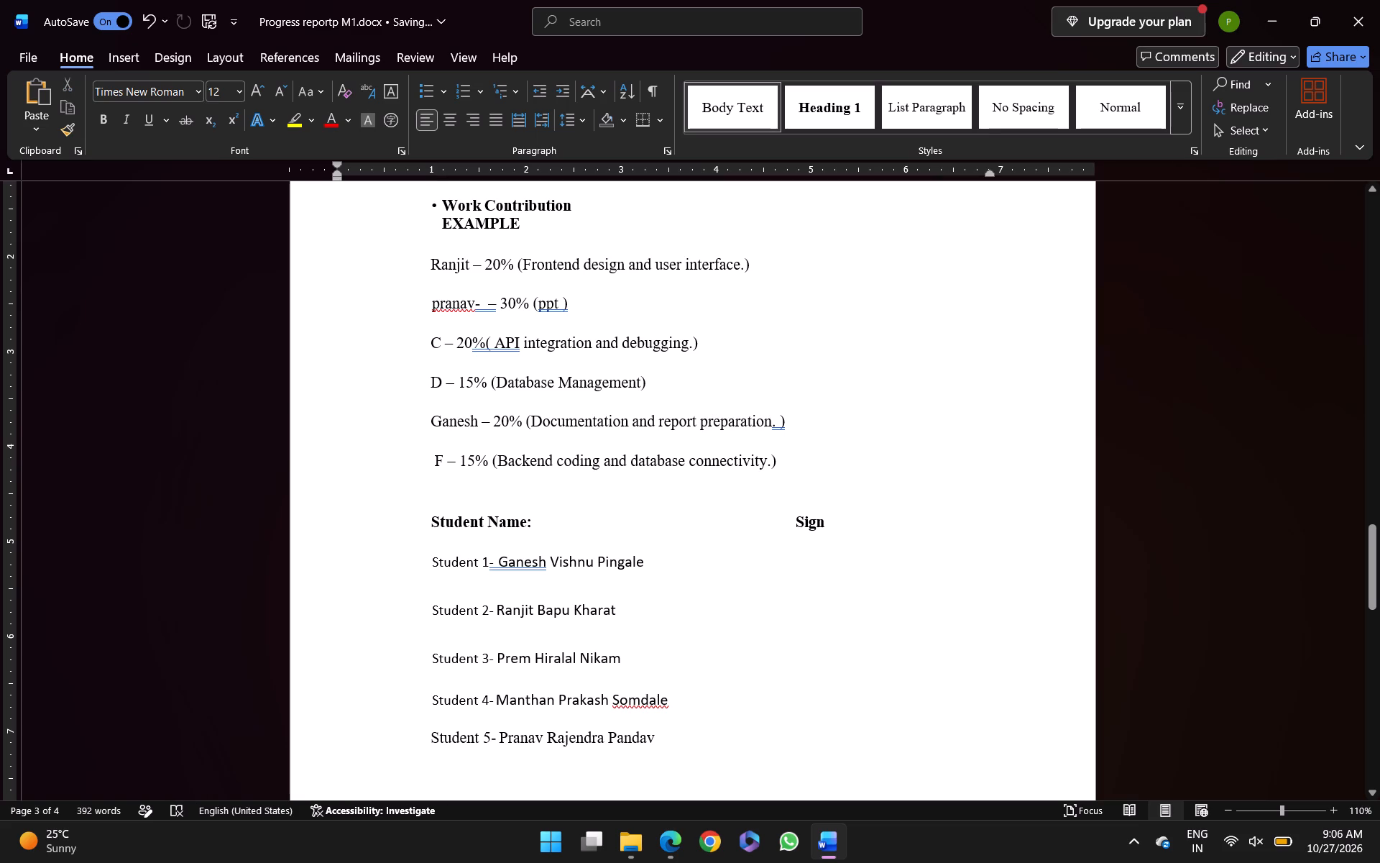
key("space")
key("ctrl+v")
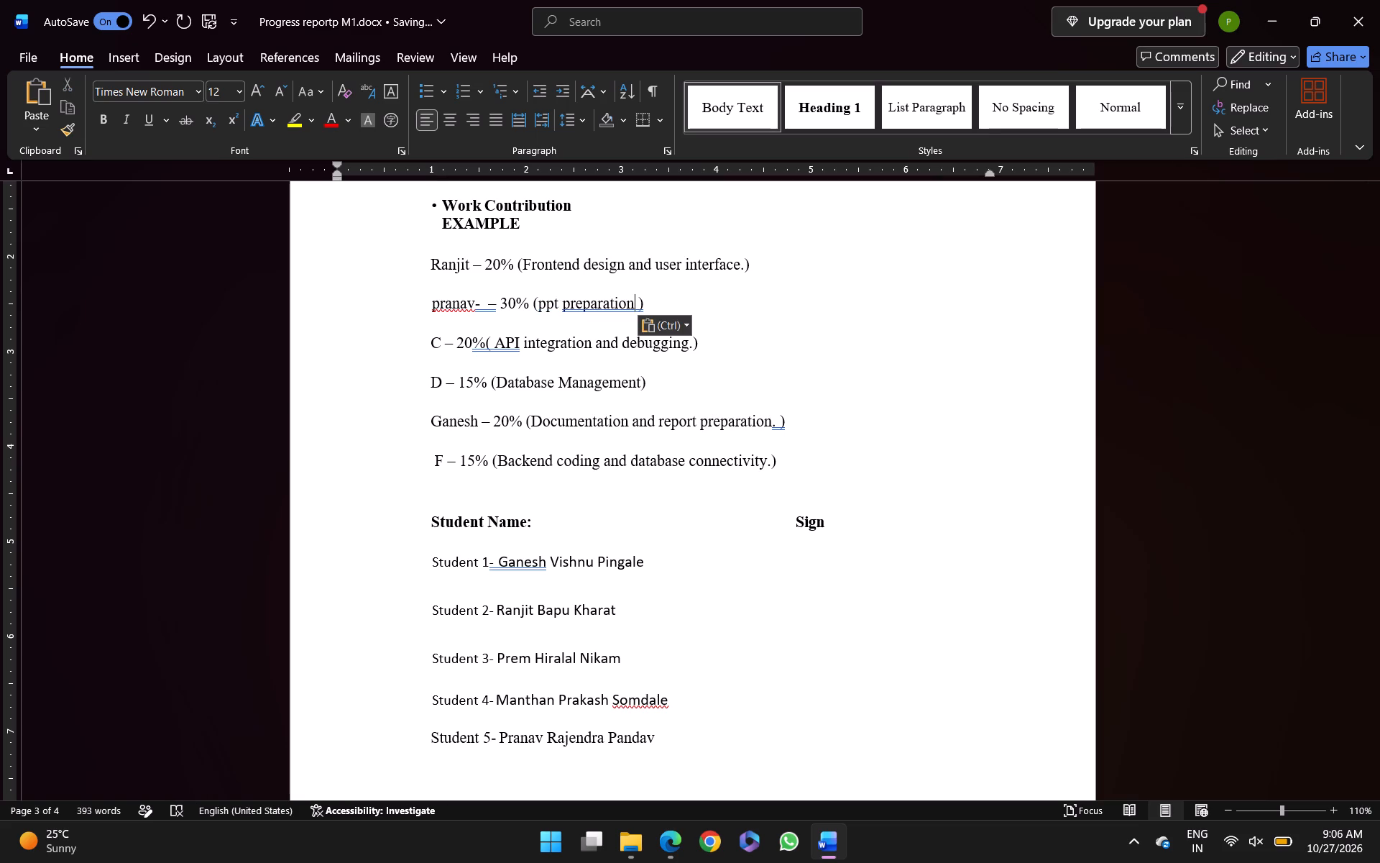
left_click(798, 296)
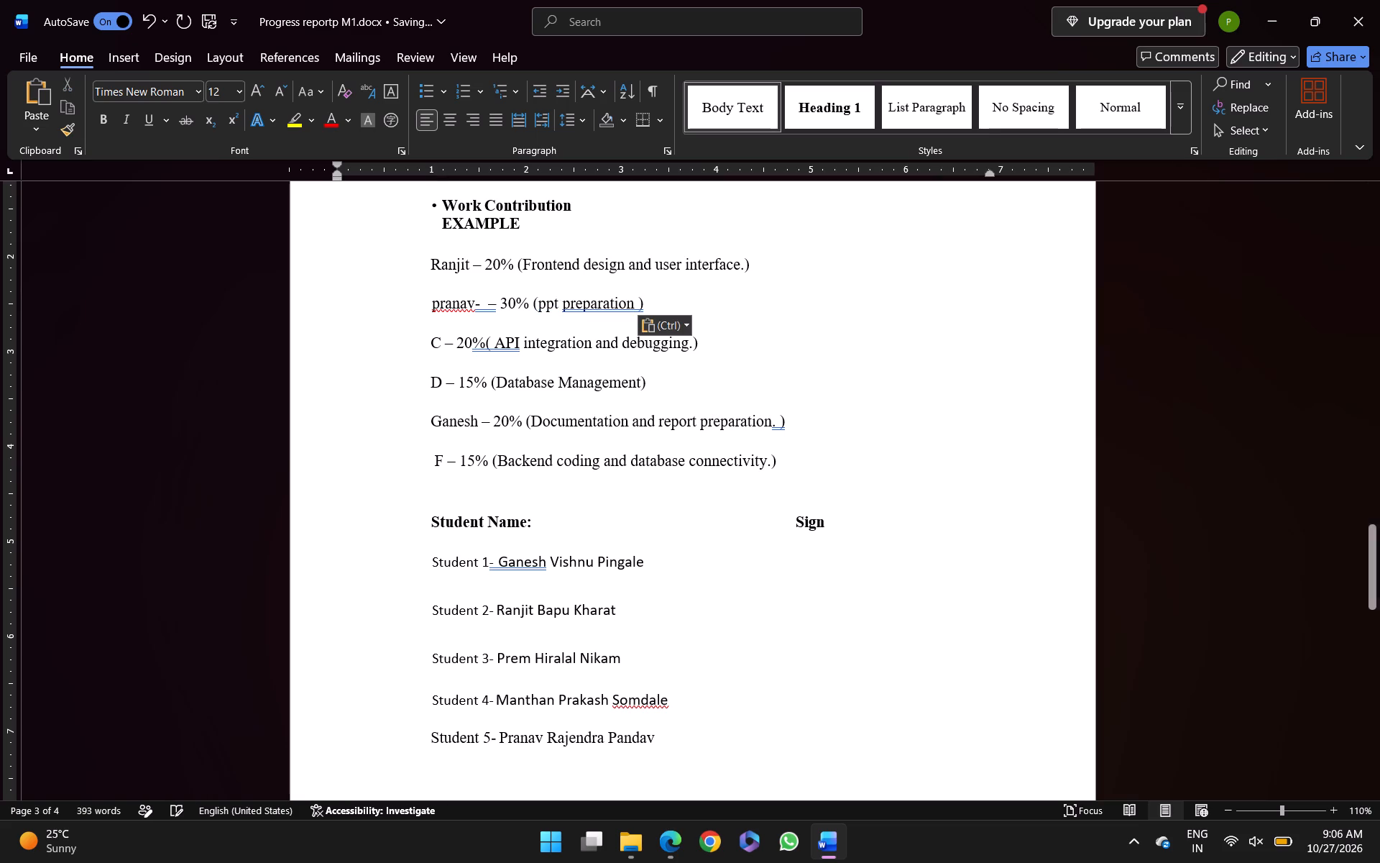
Cut the three placeholder lines F, D and C from the Work Contribution list.
left_click(521, 373)
left_click(436, 457)
left_click_drag(436, 457, 625, 435)
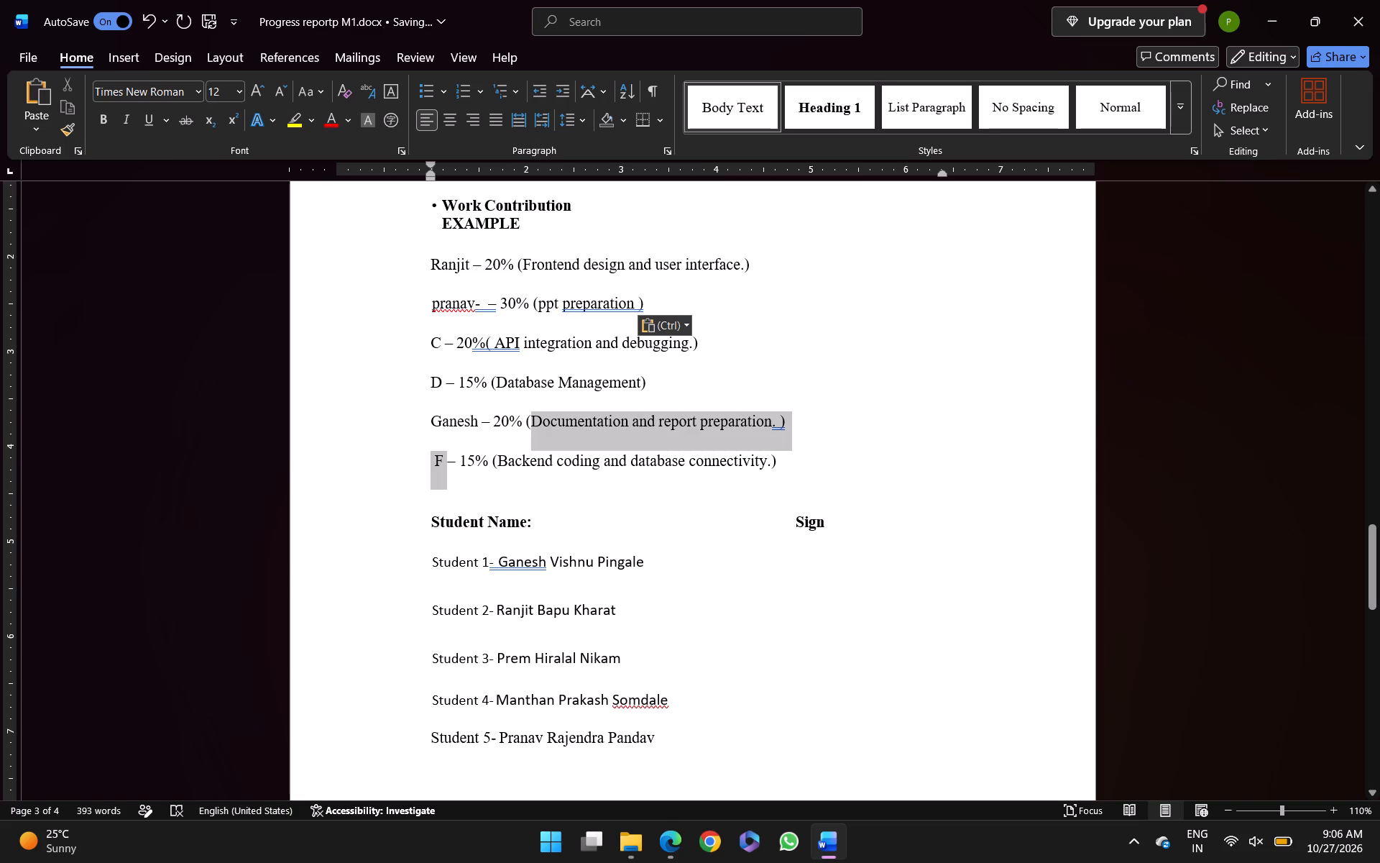
left_click_drag(625, 435, 796, 458)
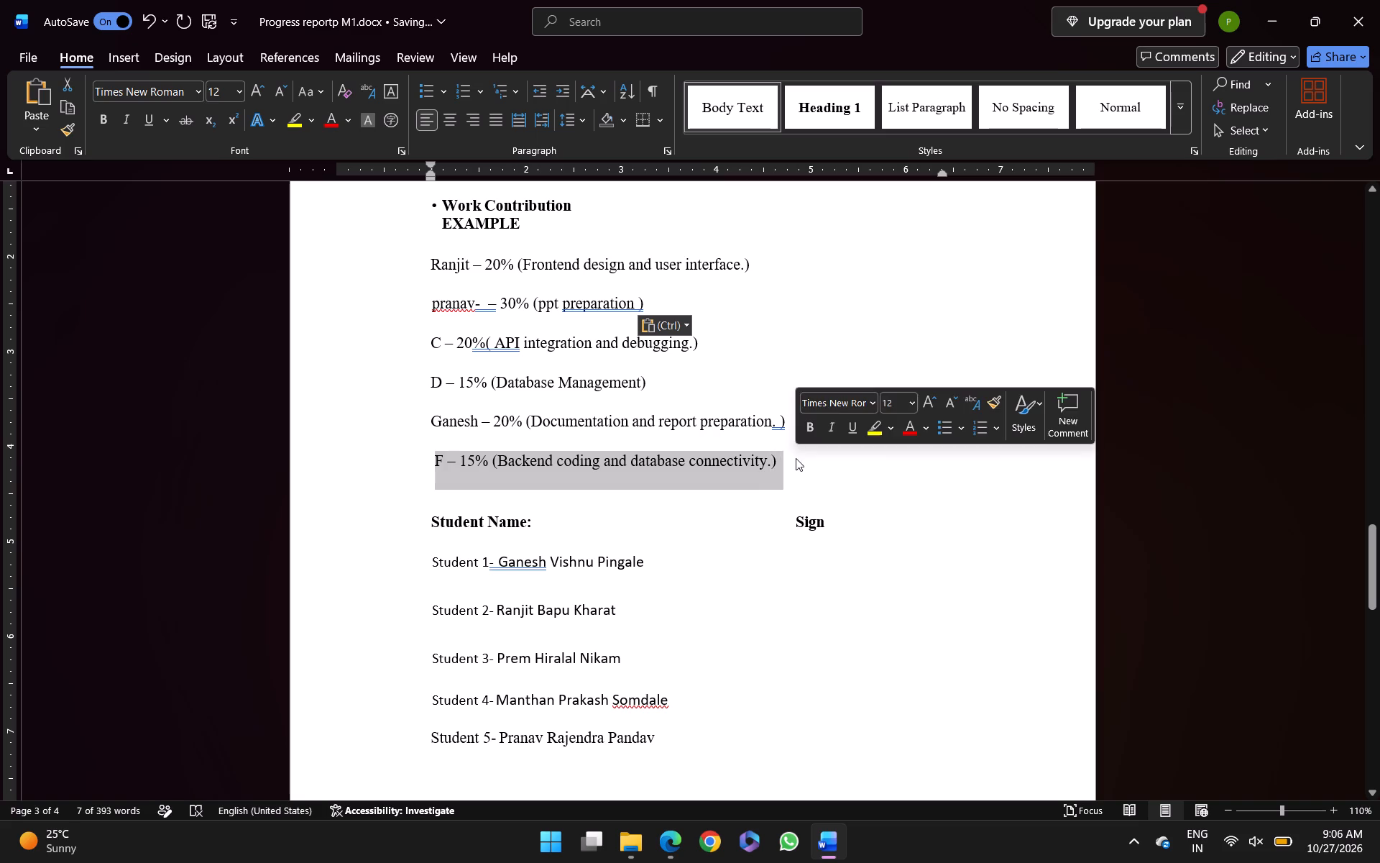
key("ctrl+x")
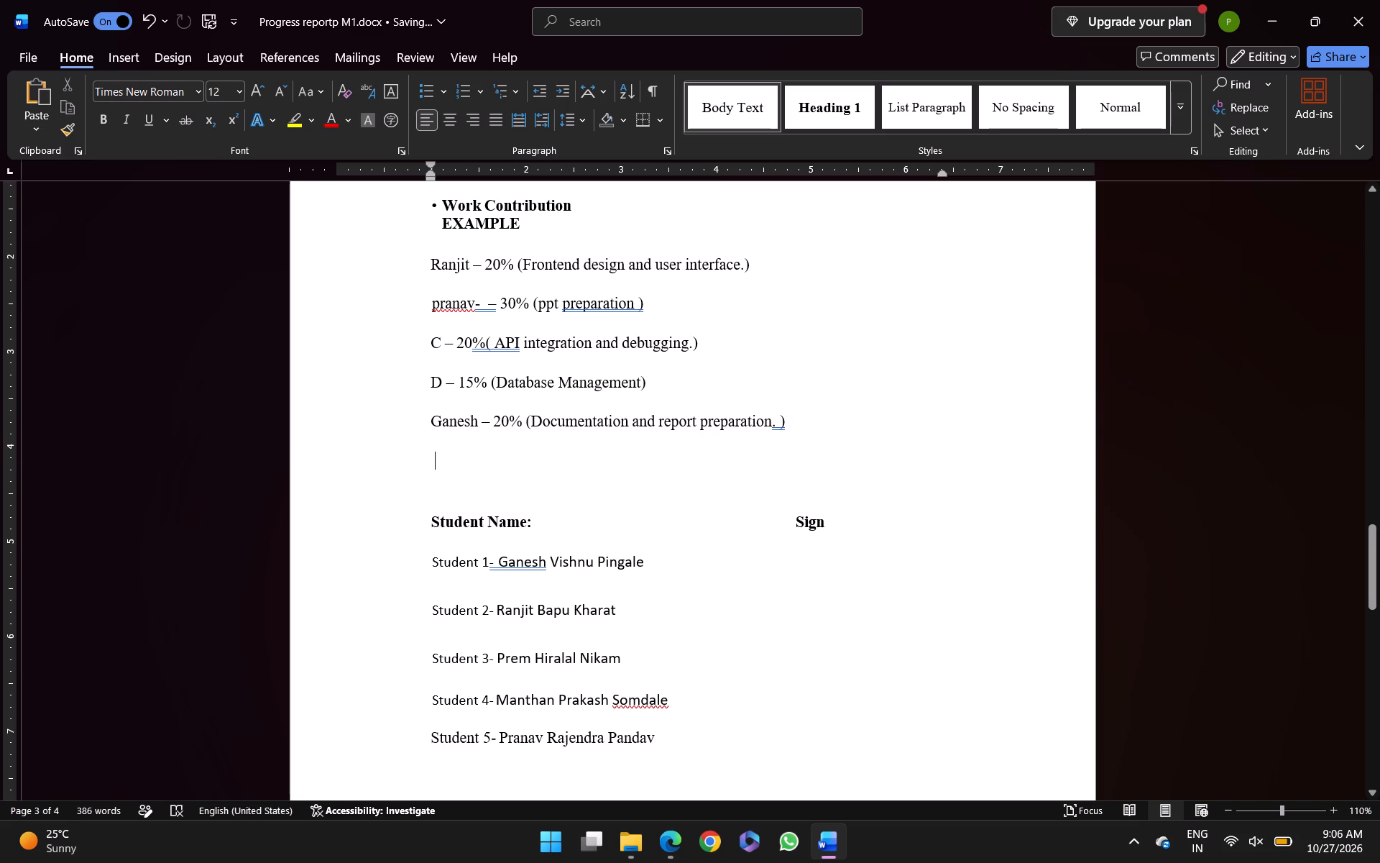
left_click(652, 383)
left_click_drag(652, 383, 413, 391)
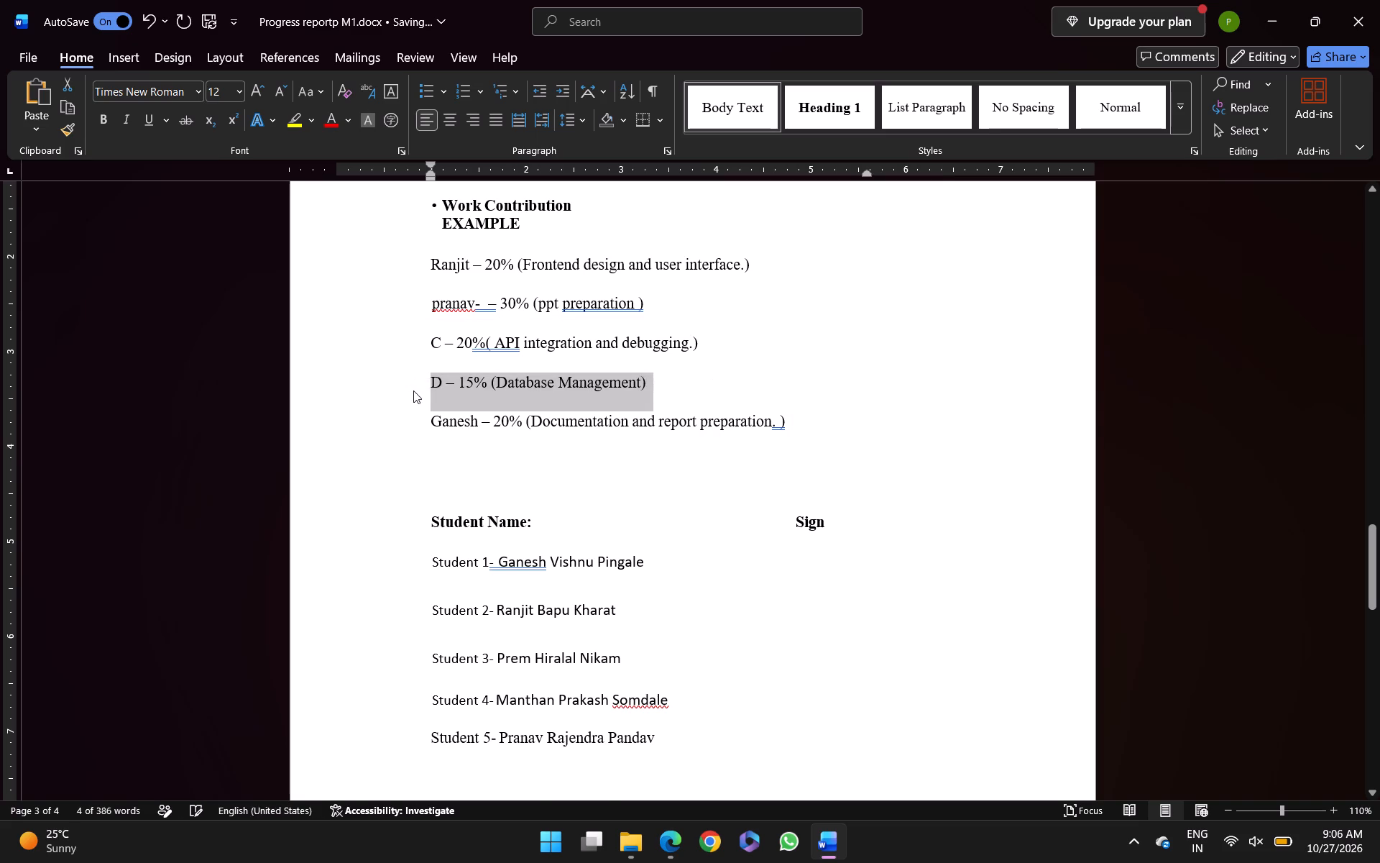
key("ctrl+x")
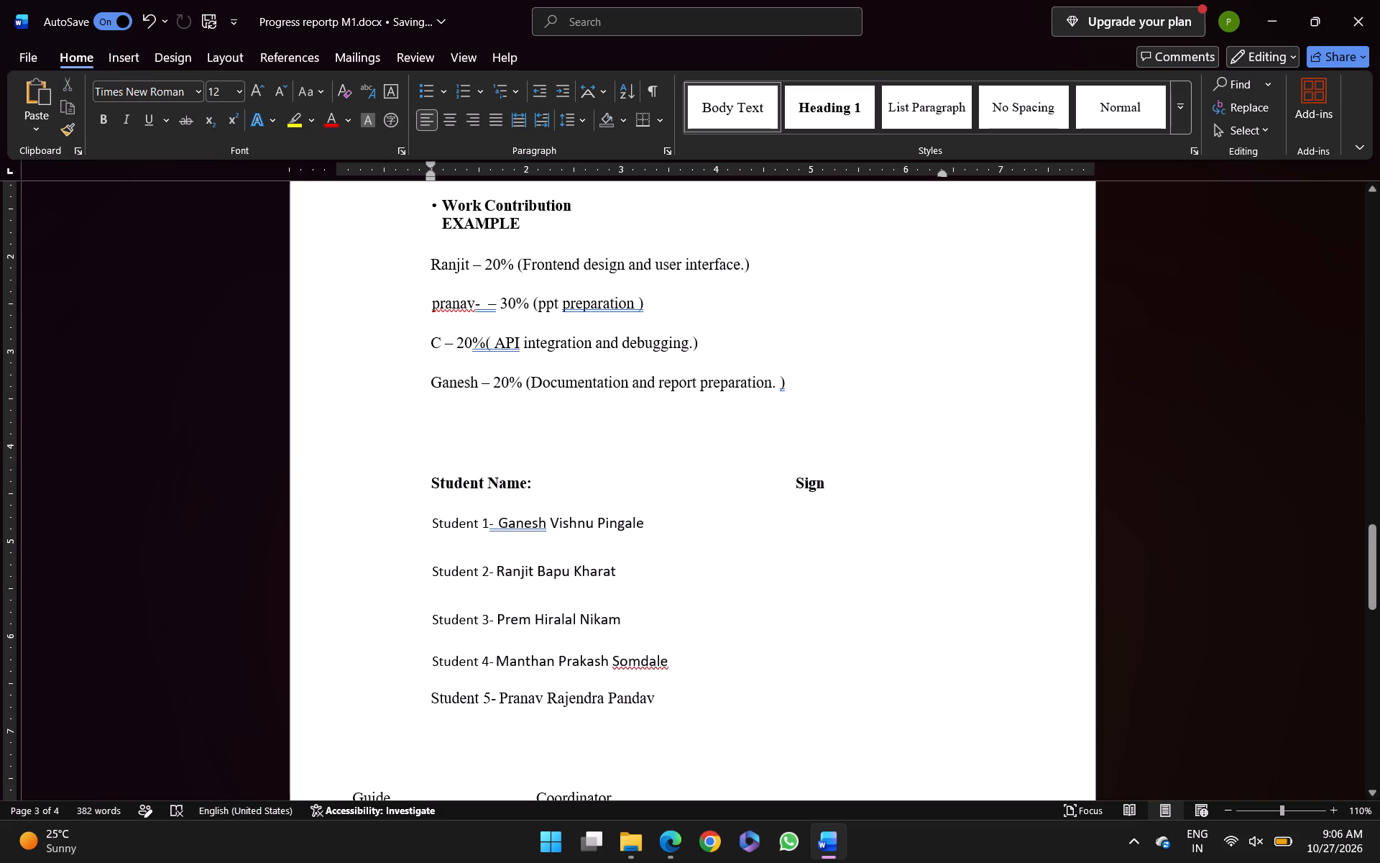
left_click(702, 344)
left_click_drag(702, 344, 394, 356)
key("ctrl+x")
left_click(588, 358)
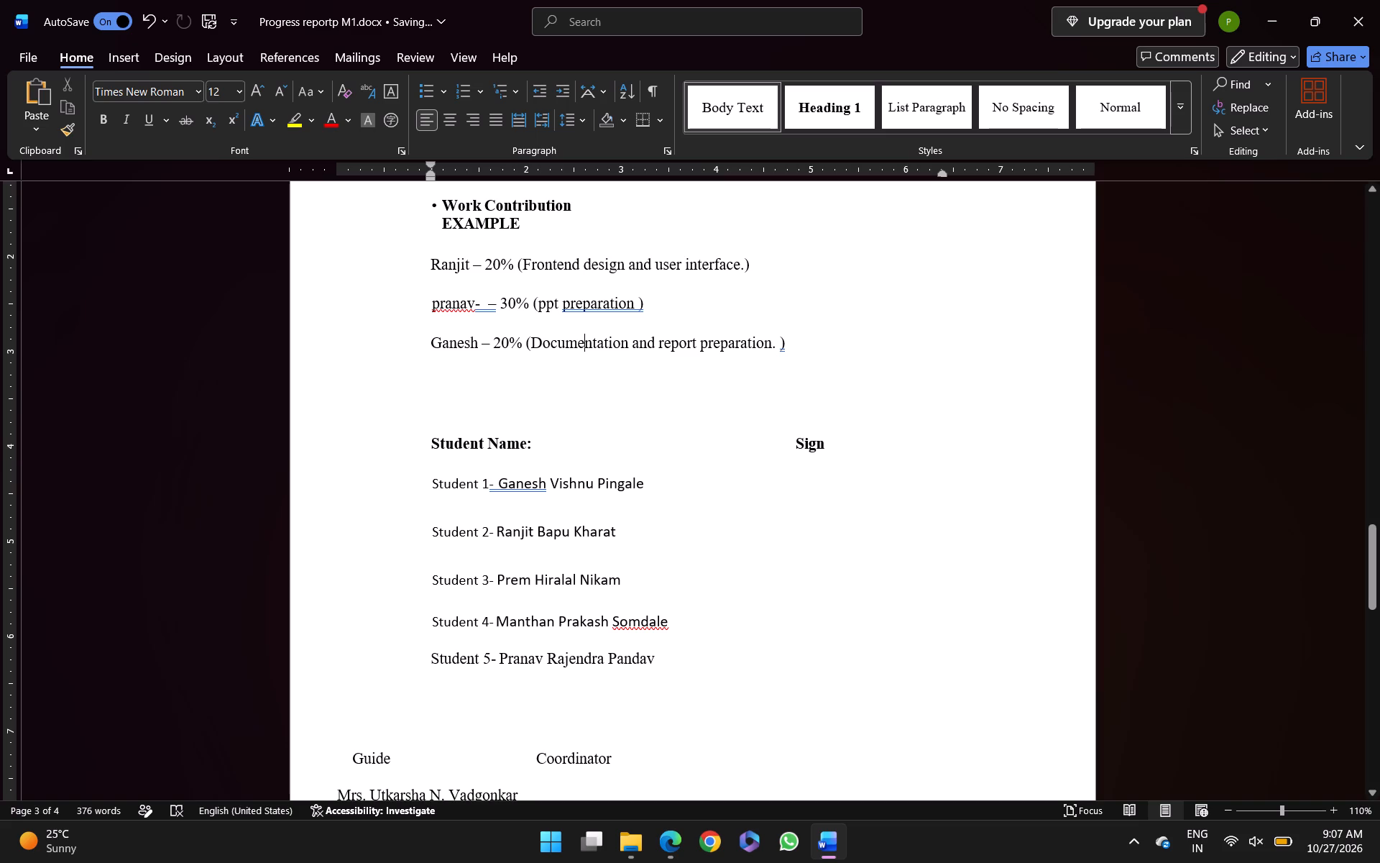
Clear the number before the percent sign in the first contributor's line.
left_click(501, 264)
key("BackSpace")
key("BackSpace")
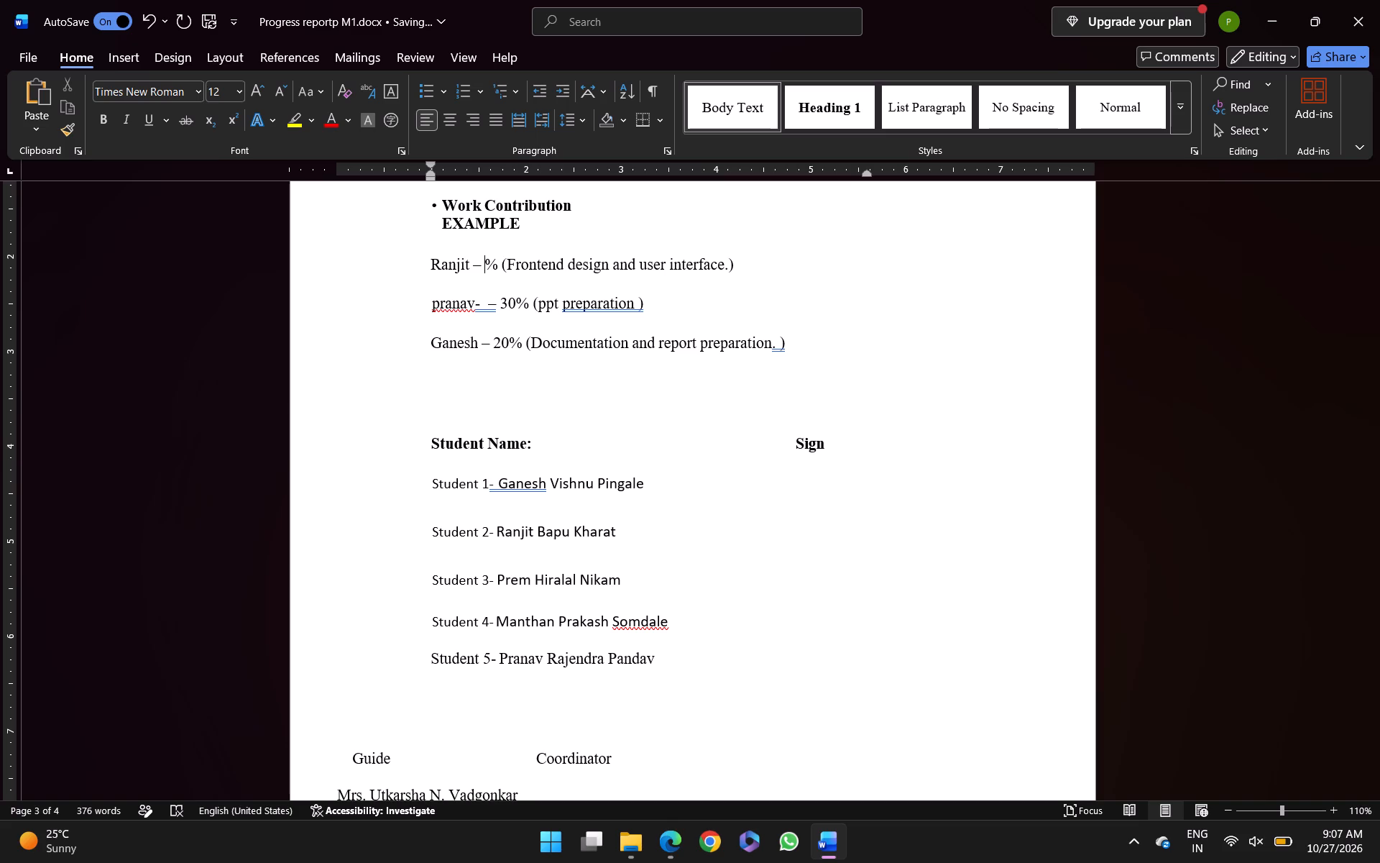
Complete the first contributor's name with the middle initial and surname, leaving a space before the dash.
key("Left")
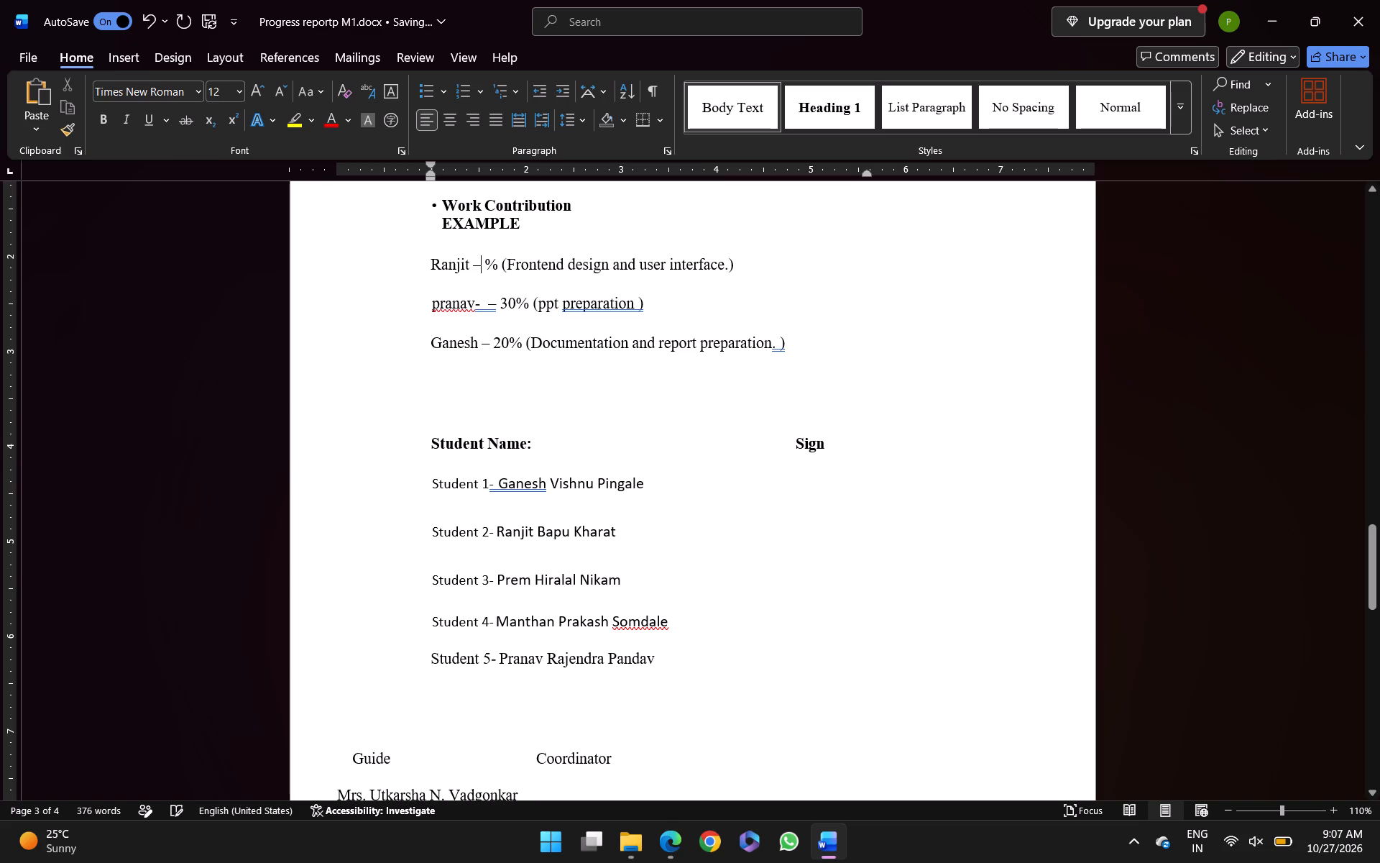
key("Left")
key("shift+b")
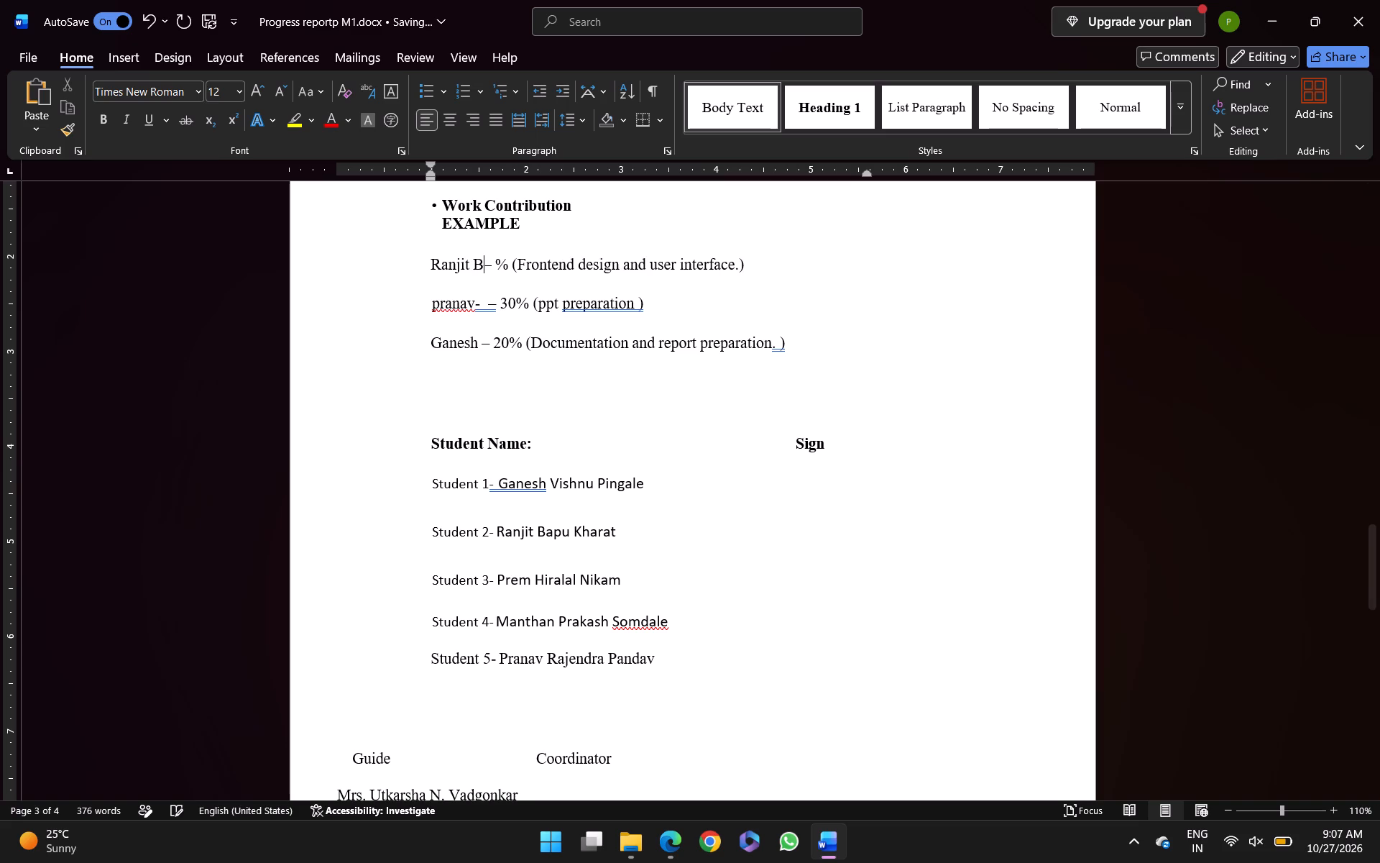
key("space")
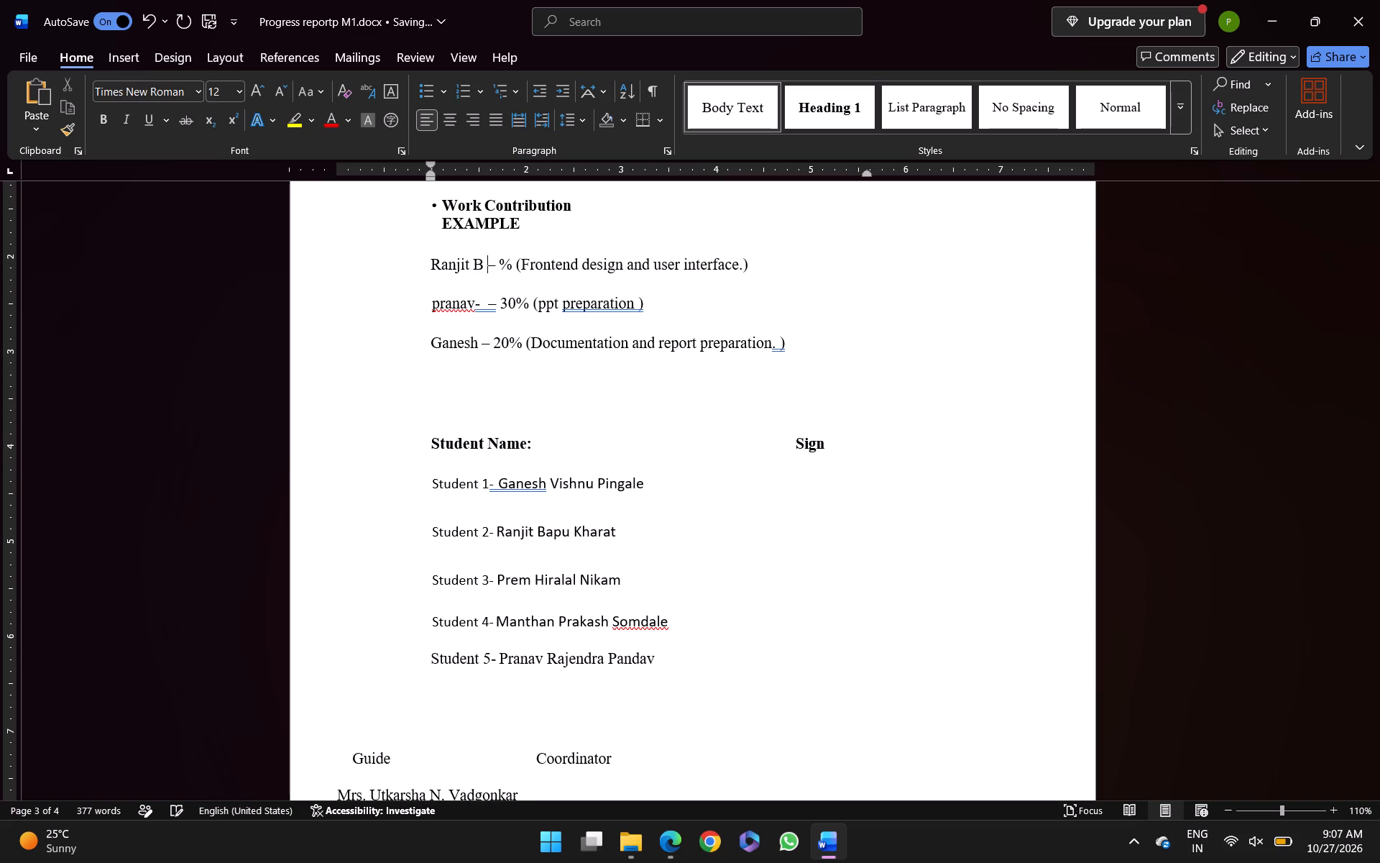
key("period")
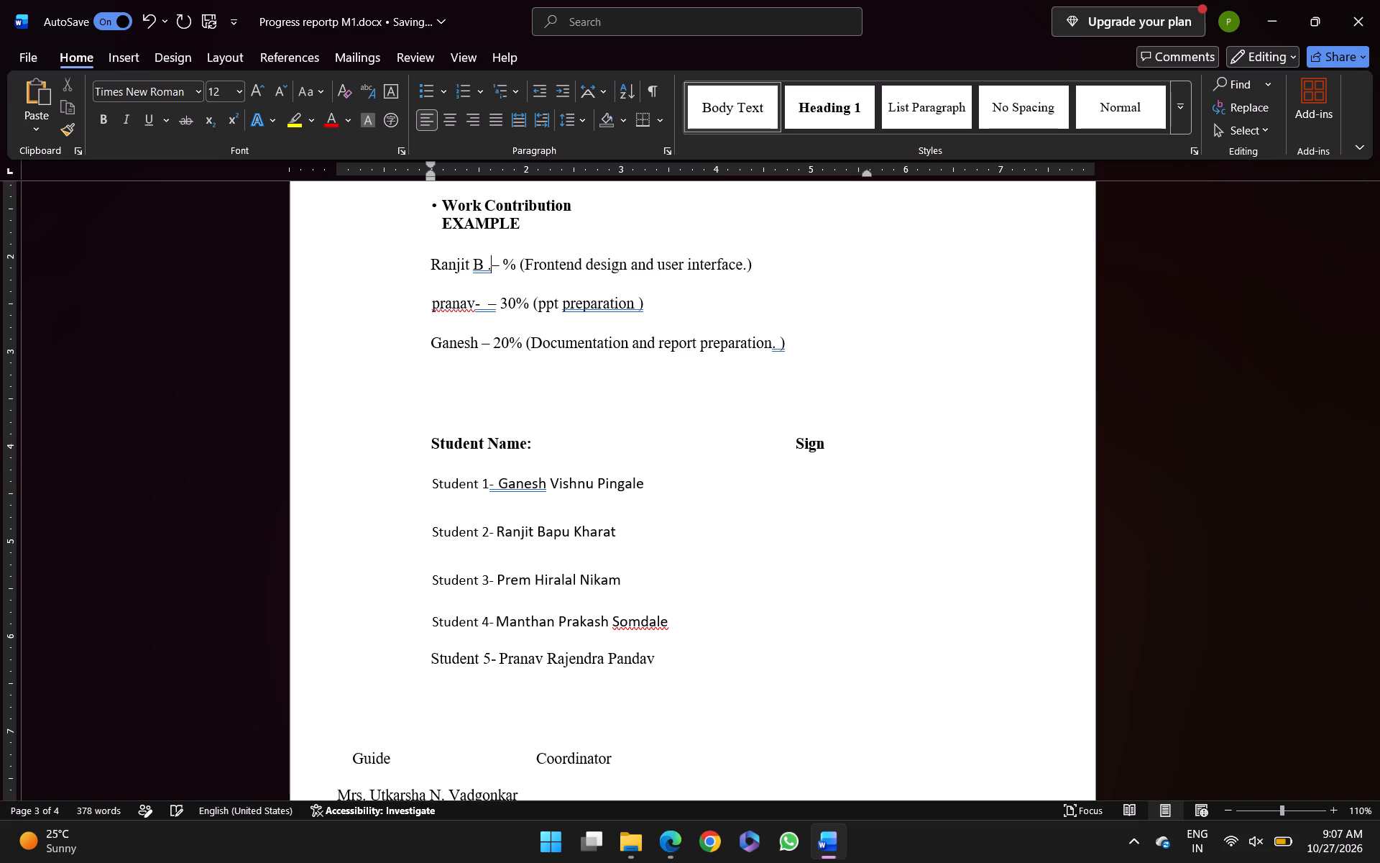
key("space")
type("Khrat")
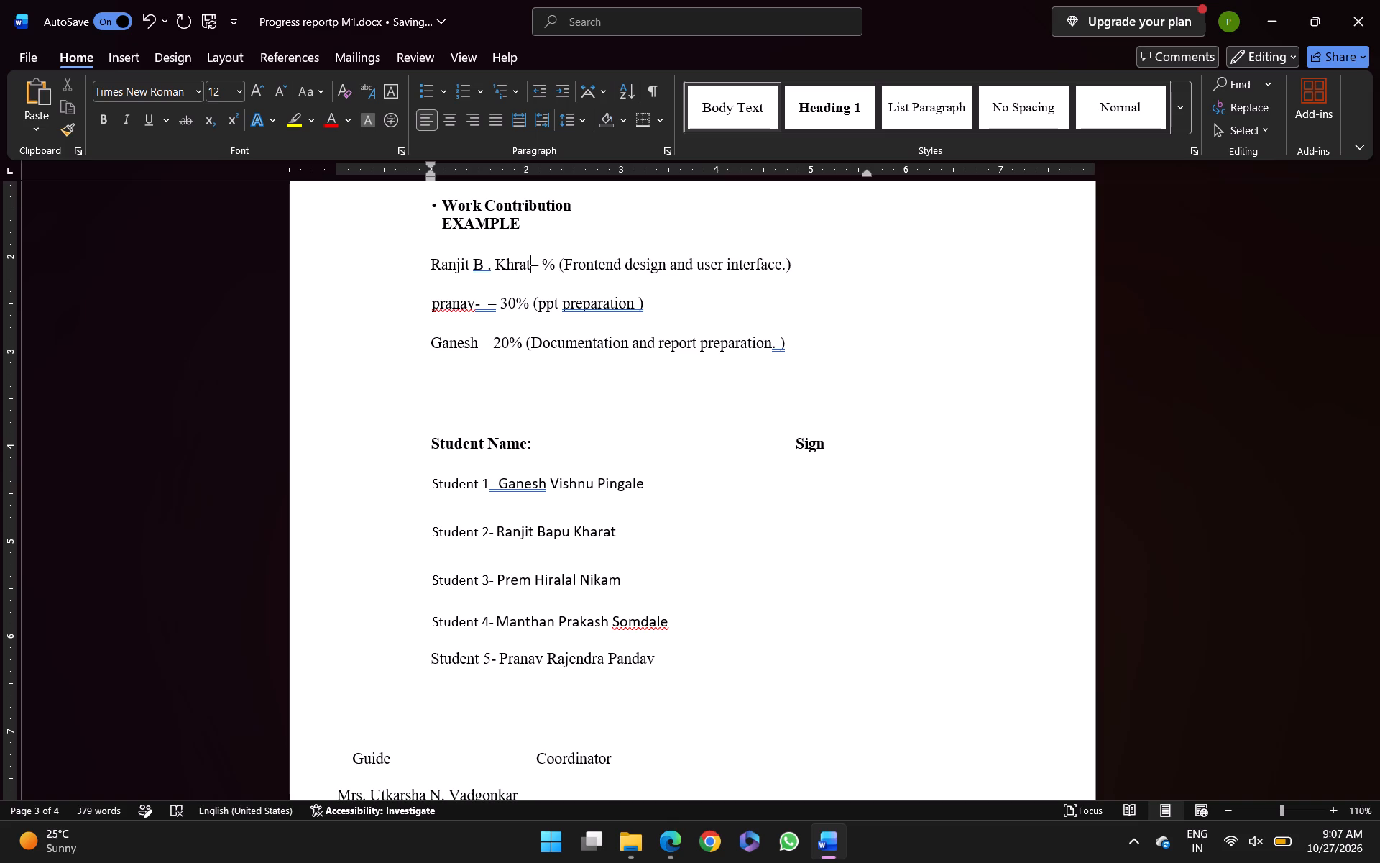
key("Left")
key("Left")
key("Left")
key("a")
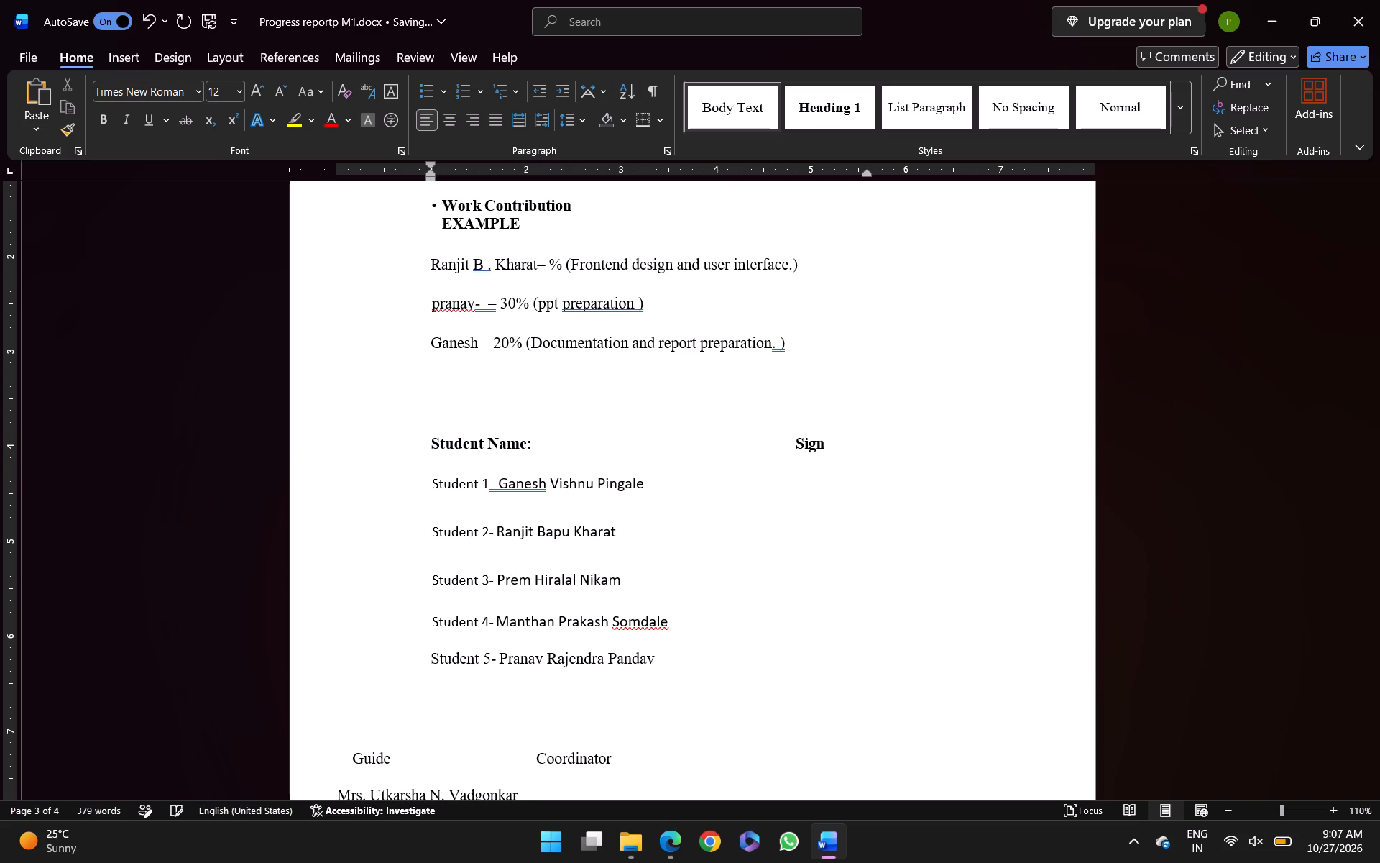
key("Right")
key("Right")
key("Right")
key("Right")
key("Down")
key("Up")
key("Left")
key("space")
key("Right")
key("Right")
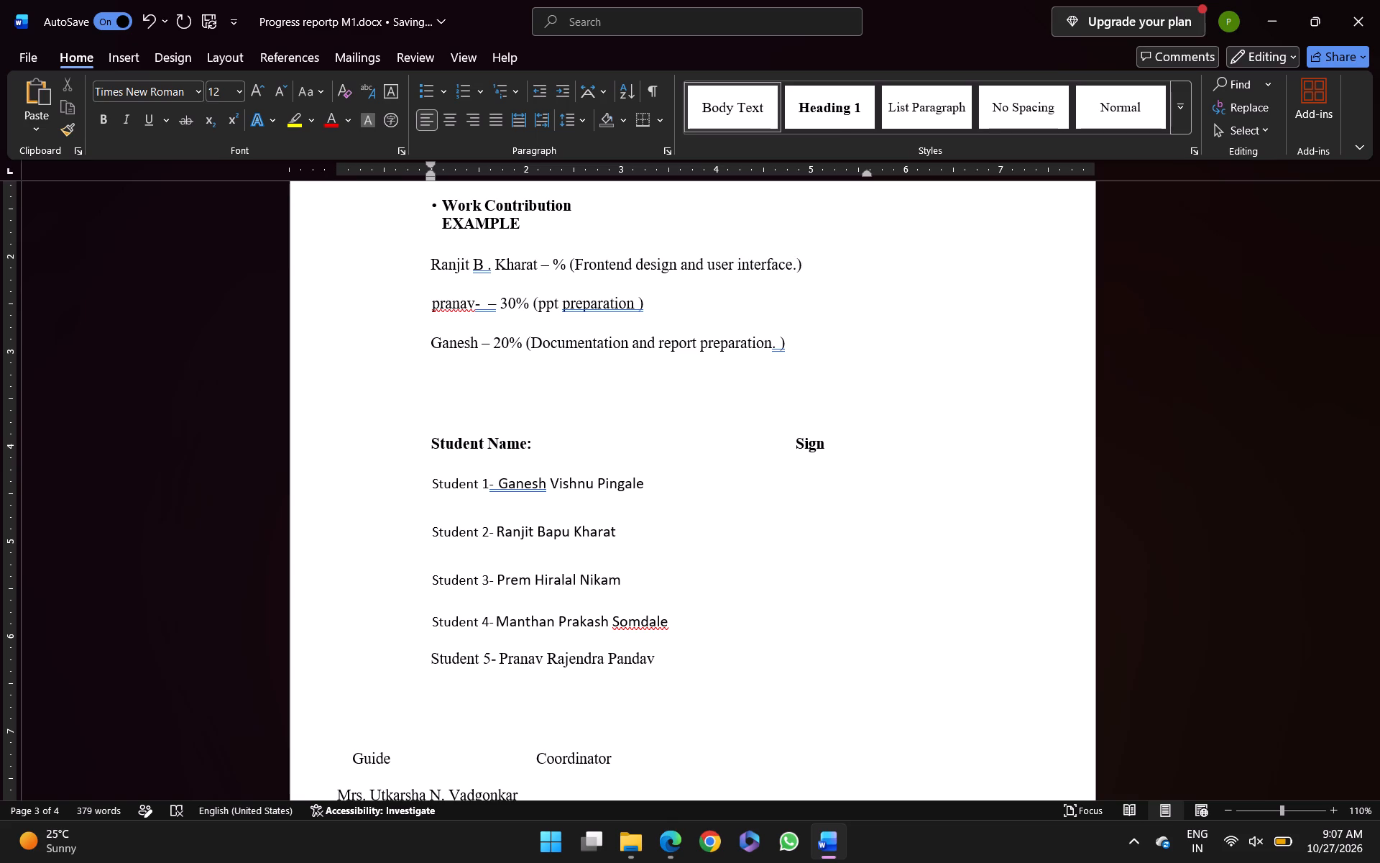
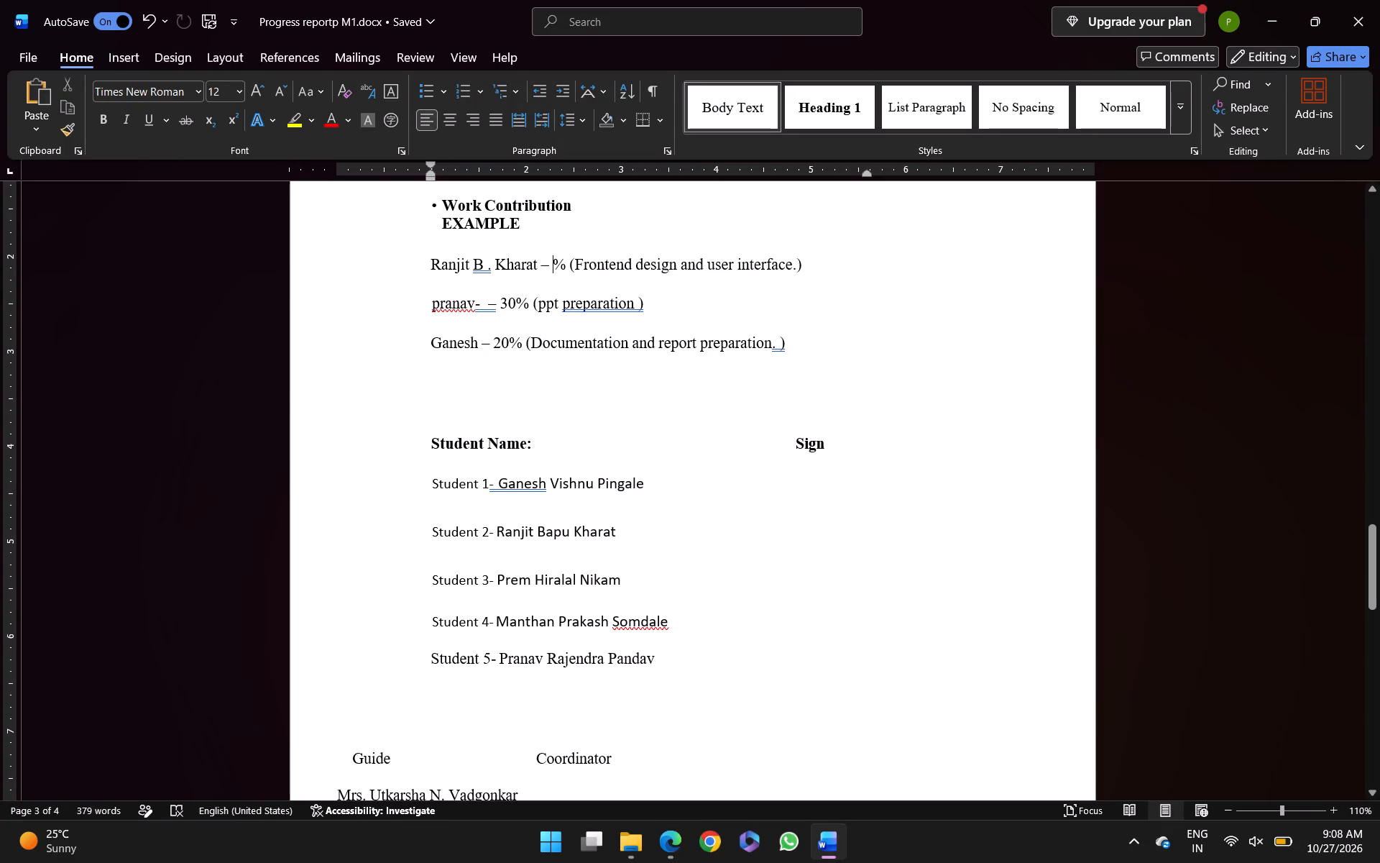
Set the first contributor's share to 40% and the second contributor's share to 20%.
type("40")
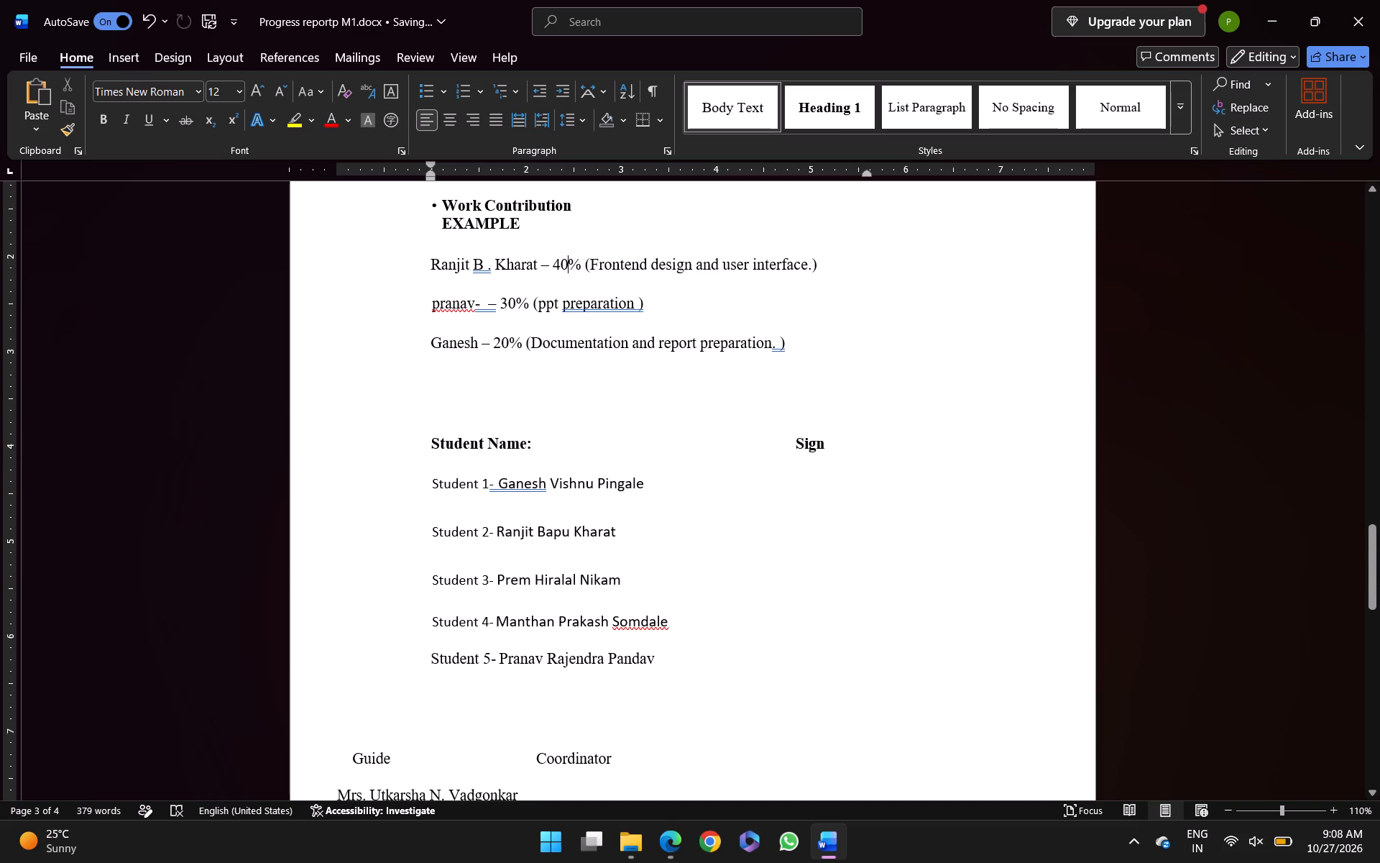
left_click(515, 303)
key("BackSpace")
key("BackSpace")
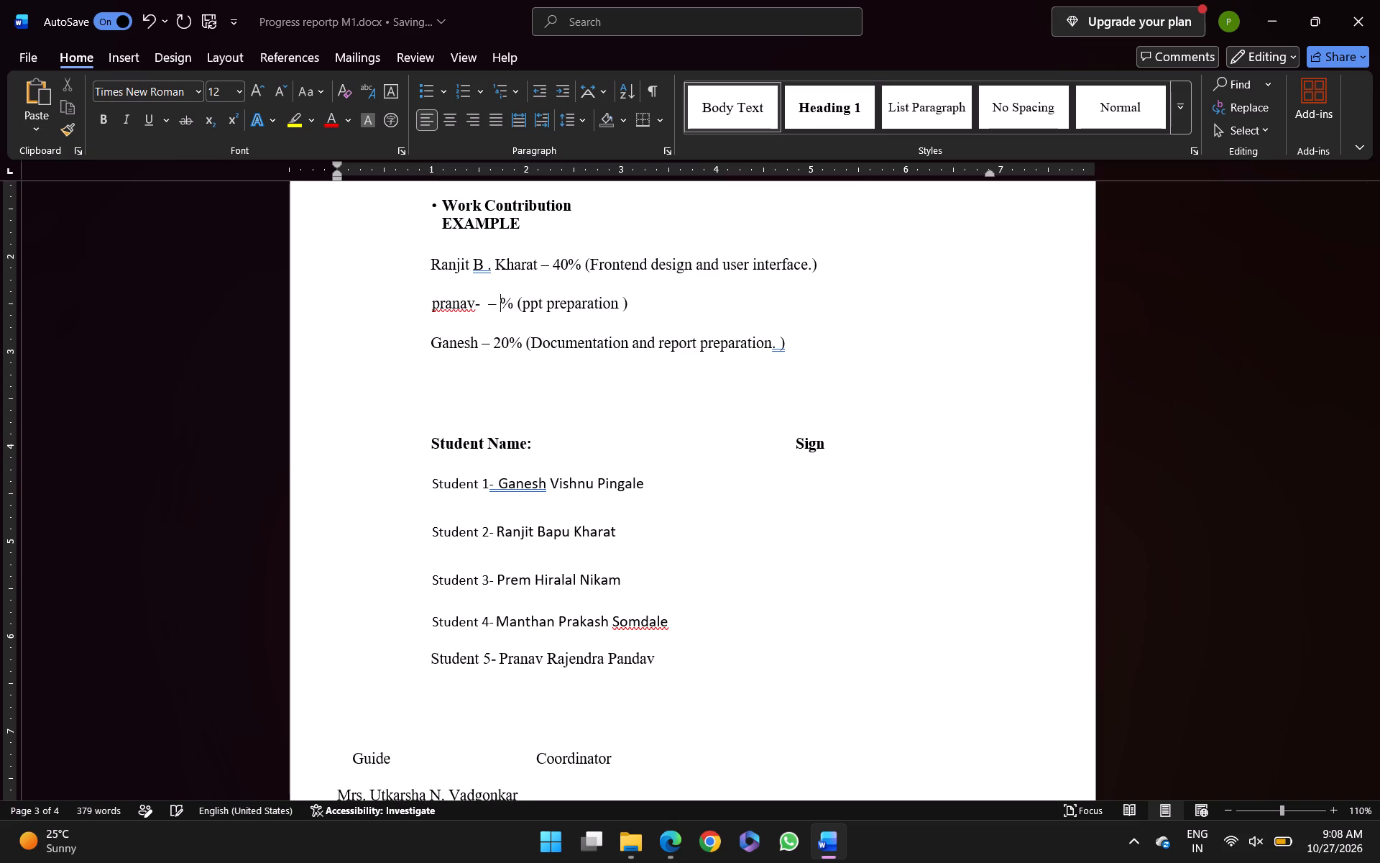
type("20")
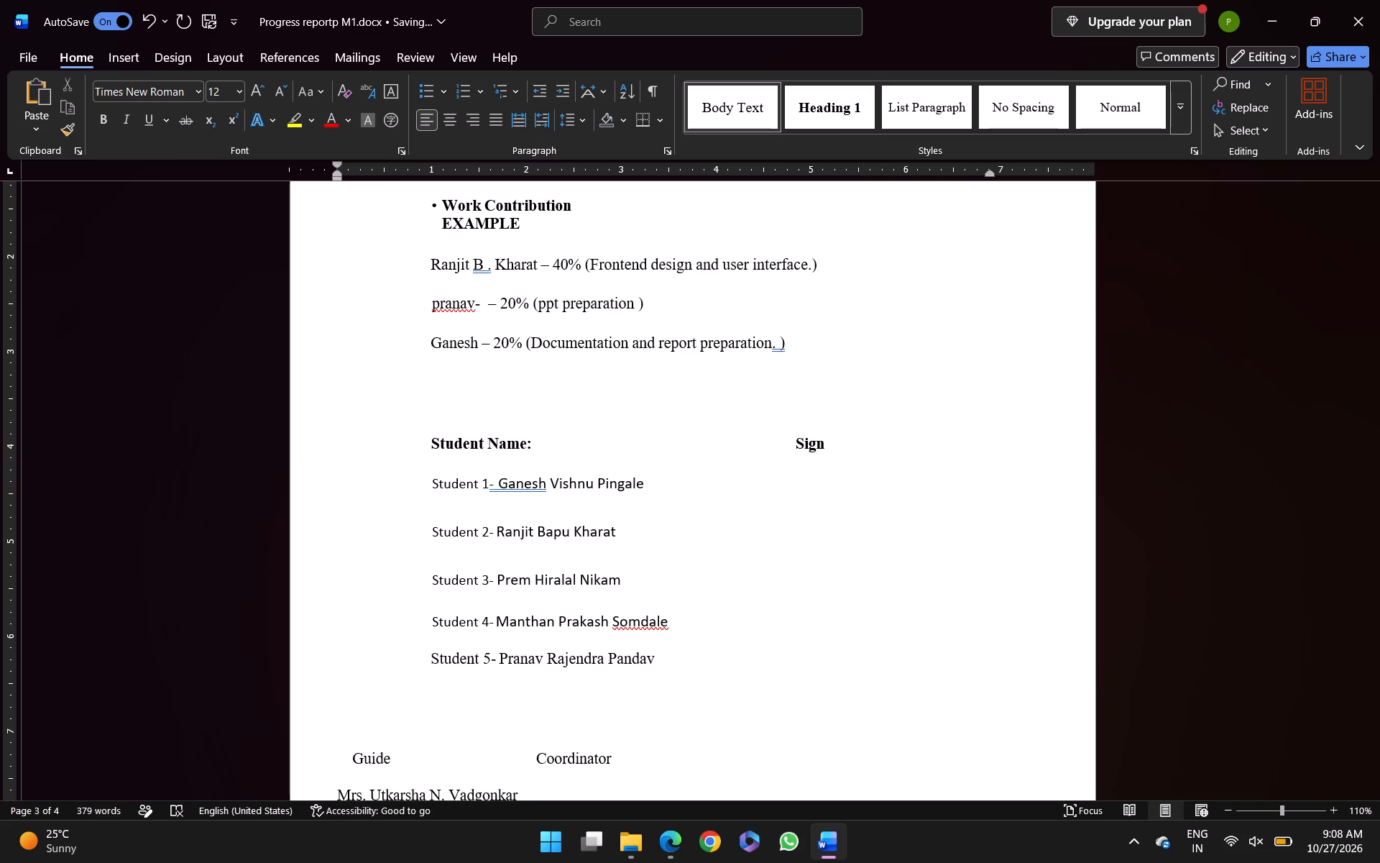
Extend the third contributor's task after "report preparation" with "and feature creation.", leaving no space before the closing bracket.
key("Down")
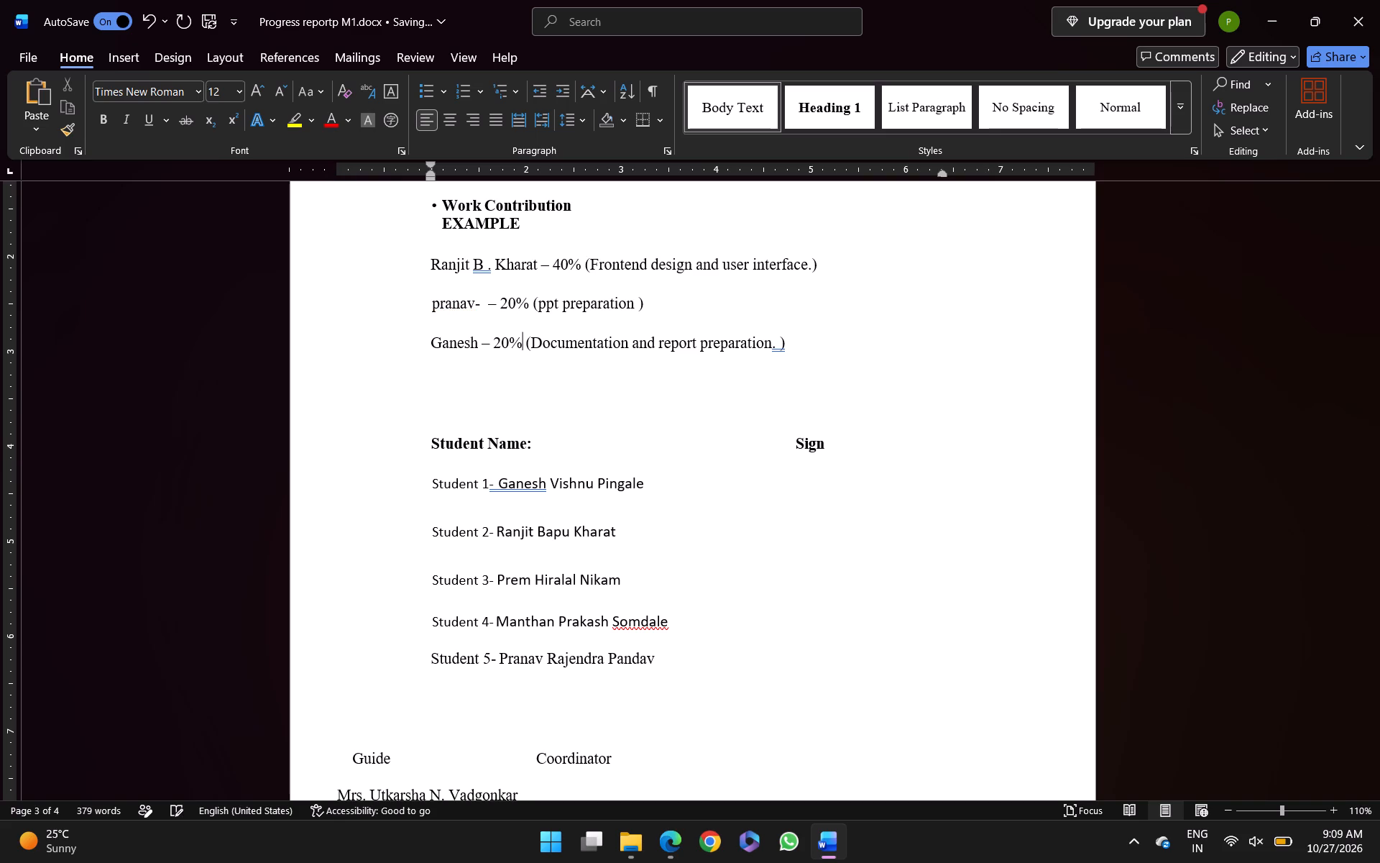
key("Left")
left_click(774, 345)
key("BackSpace")
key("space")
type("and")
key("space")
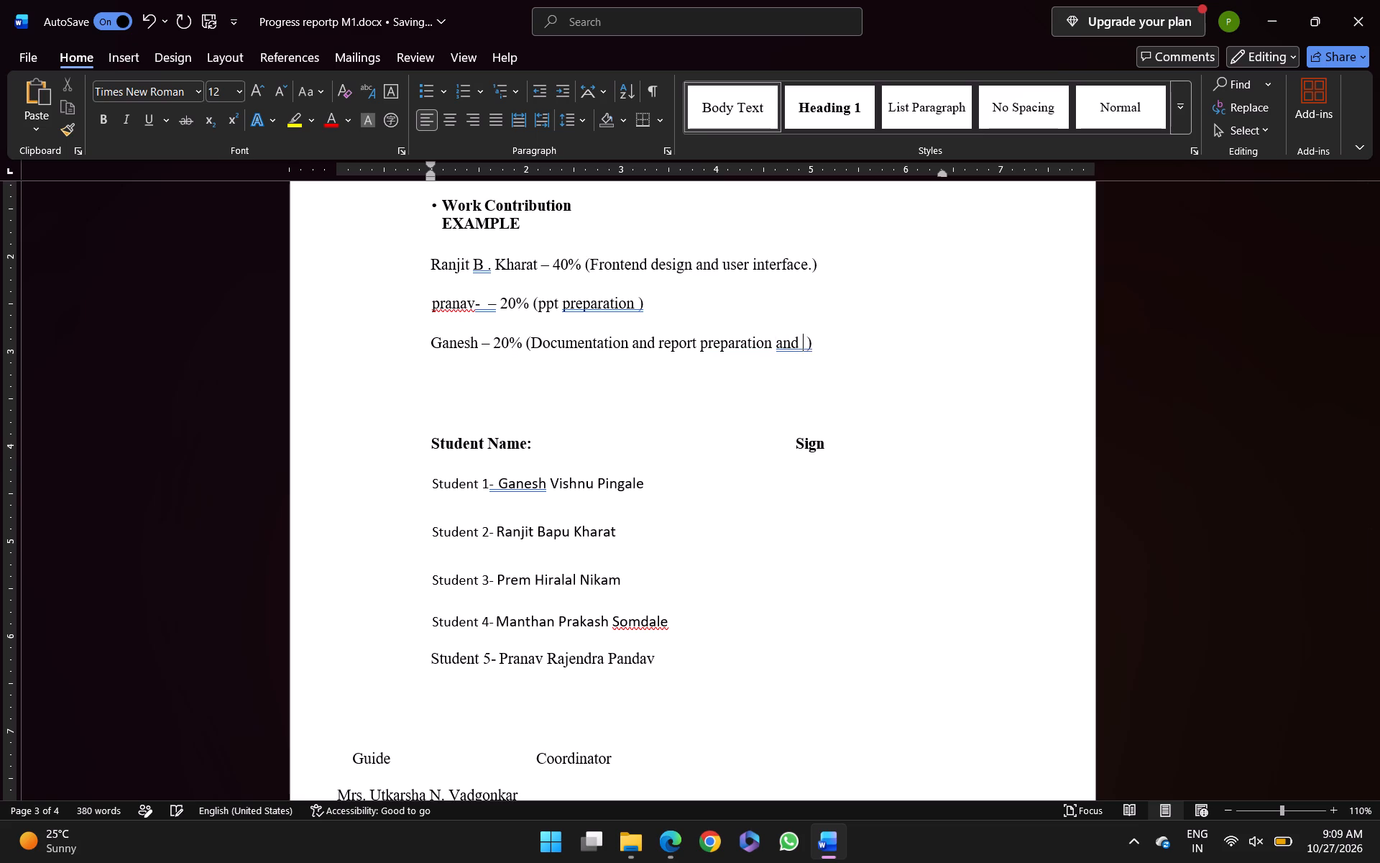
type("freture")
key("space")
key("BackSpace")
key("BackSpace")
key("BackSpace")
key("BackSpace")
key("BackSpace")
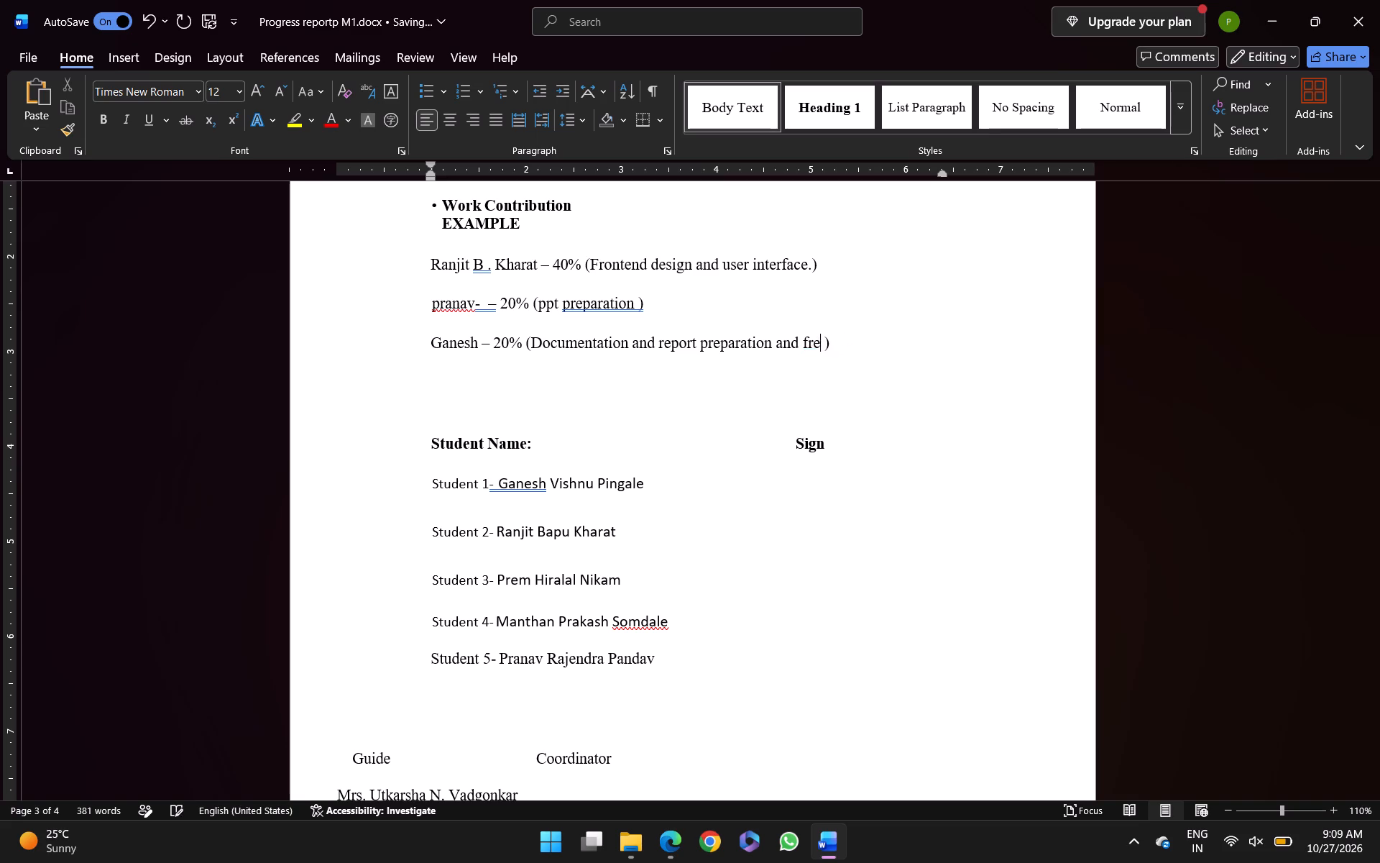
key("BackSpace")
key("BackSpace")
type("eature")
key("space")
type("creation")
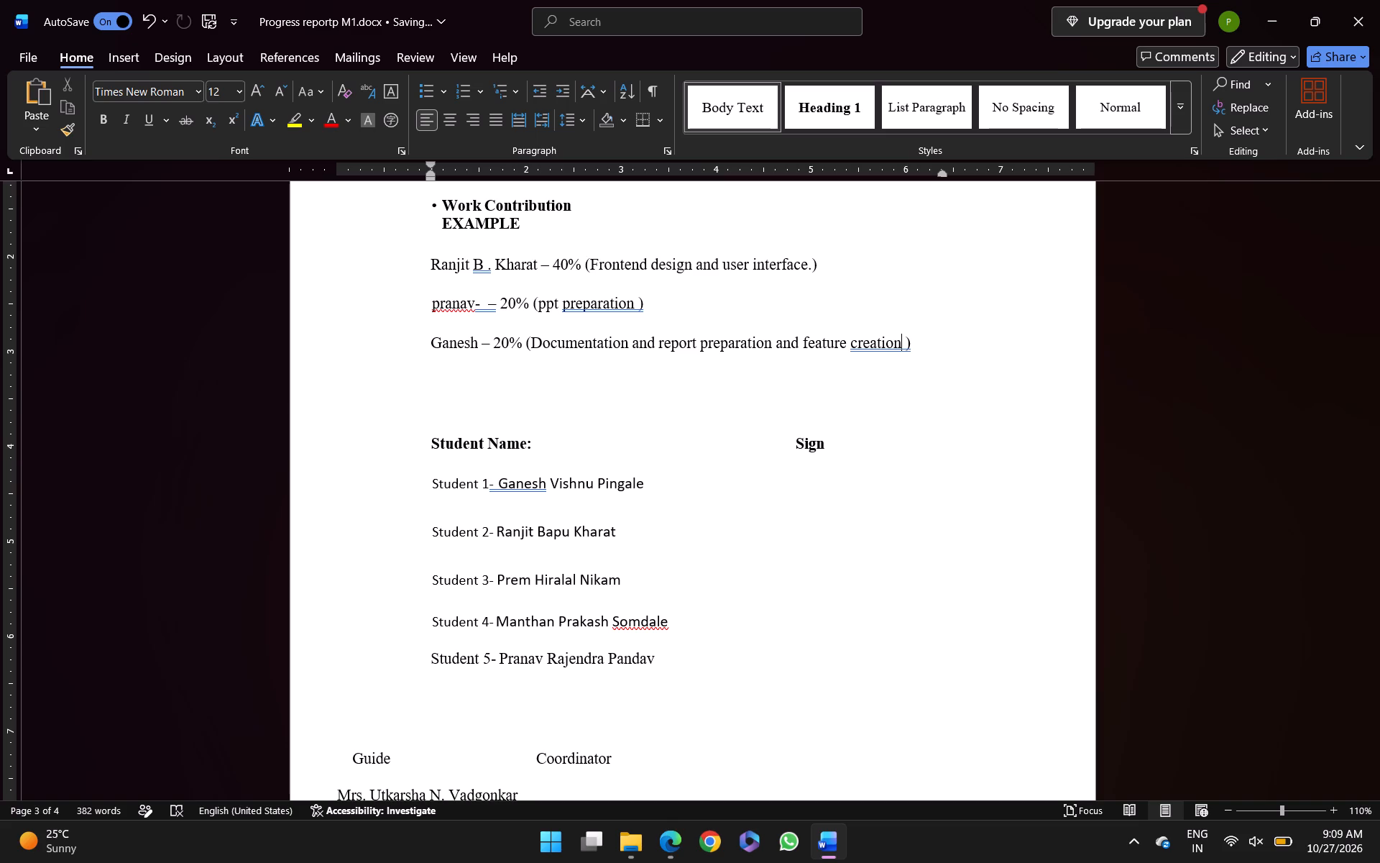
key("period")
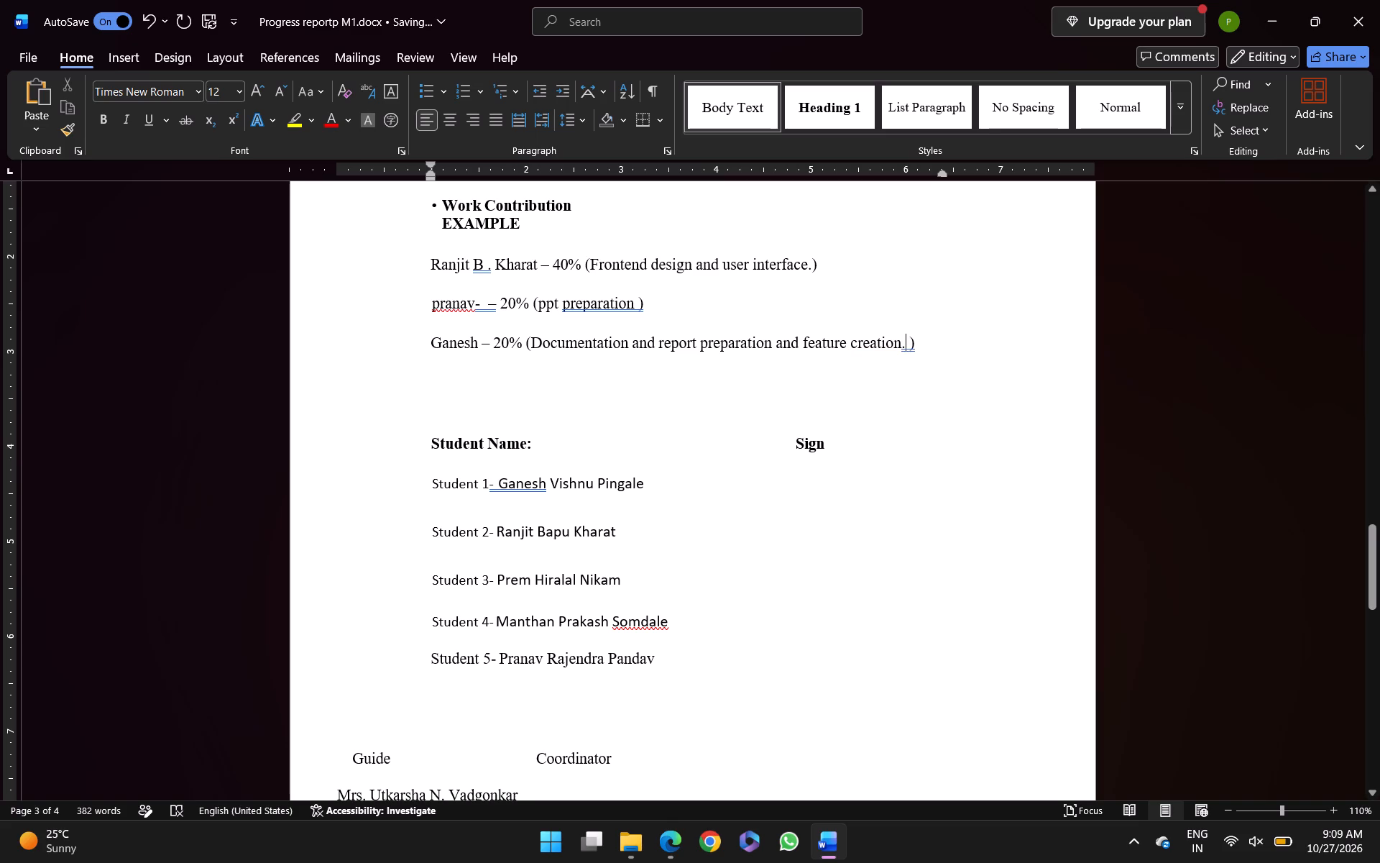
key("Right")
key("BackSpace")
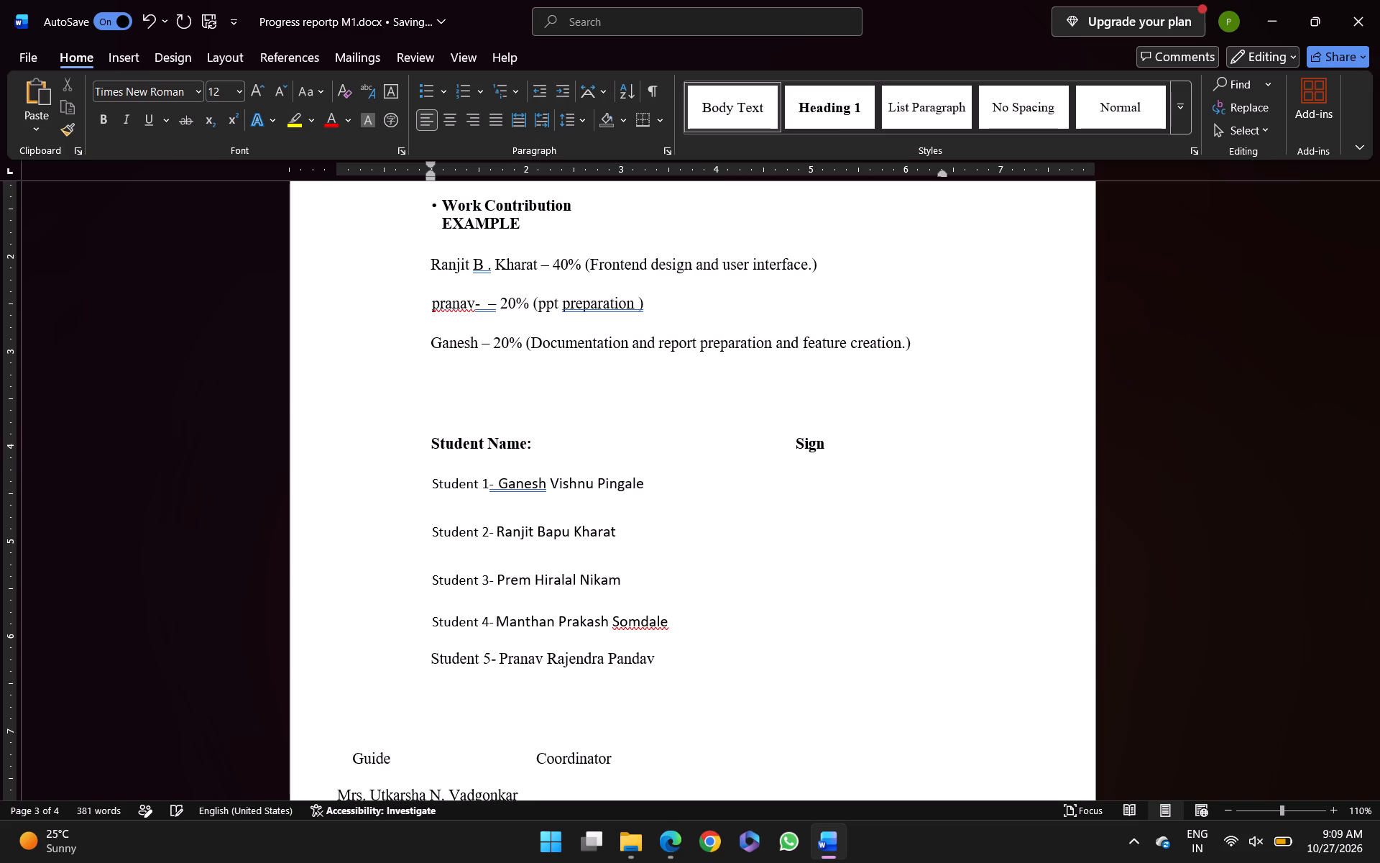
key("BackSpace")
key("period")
Clear the number before the percent sign in the third contributor's line.
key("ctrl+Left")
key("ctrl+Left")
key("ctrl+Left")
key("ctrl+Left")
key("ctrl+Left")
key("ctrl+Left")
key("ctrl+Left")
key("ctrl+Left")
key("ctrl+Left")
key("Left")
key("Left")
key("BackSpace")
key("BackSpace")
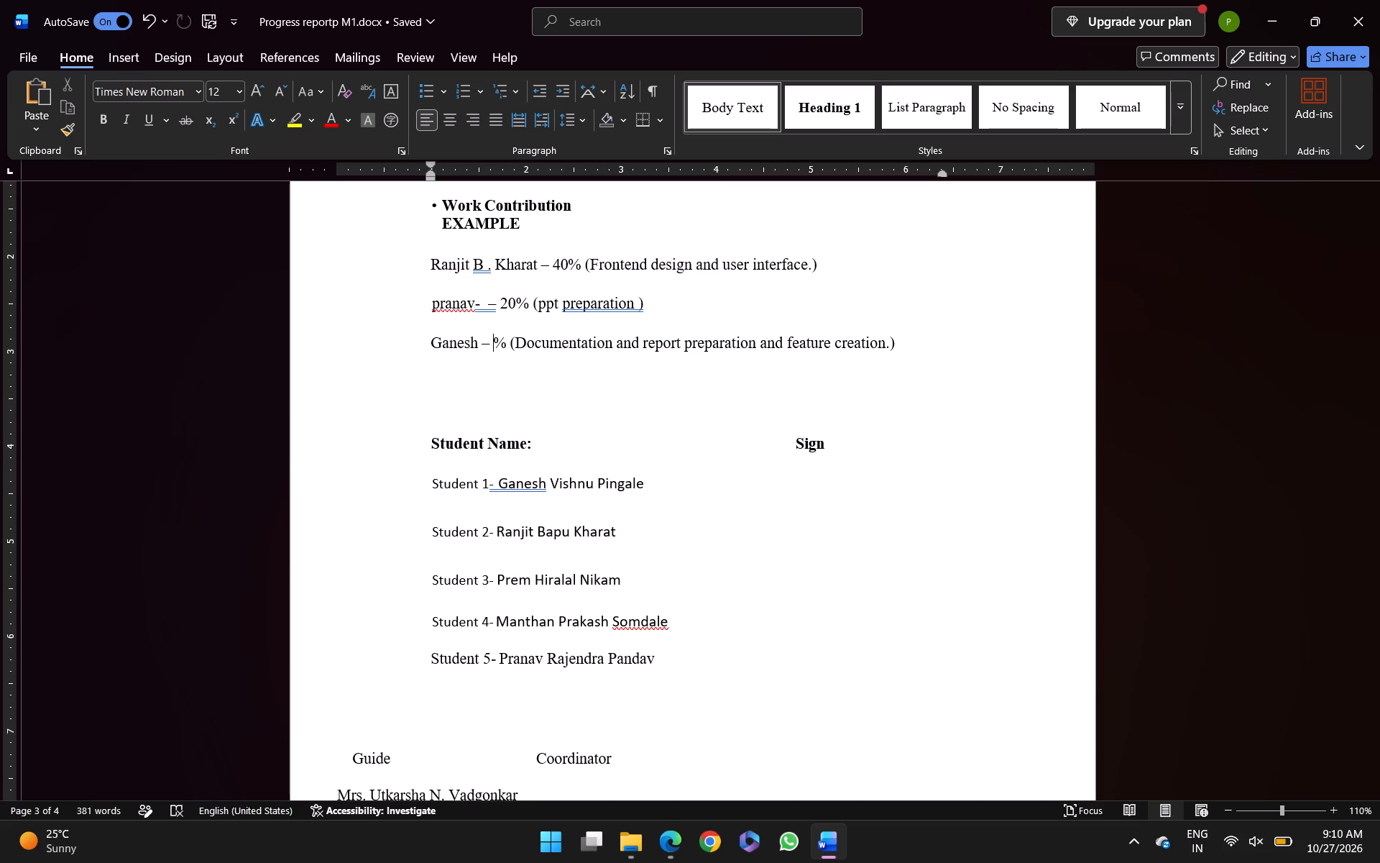
Complete the third contributor's name with the middle initial and surname before the dash.
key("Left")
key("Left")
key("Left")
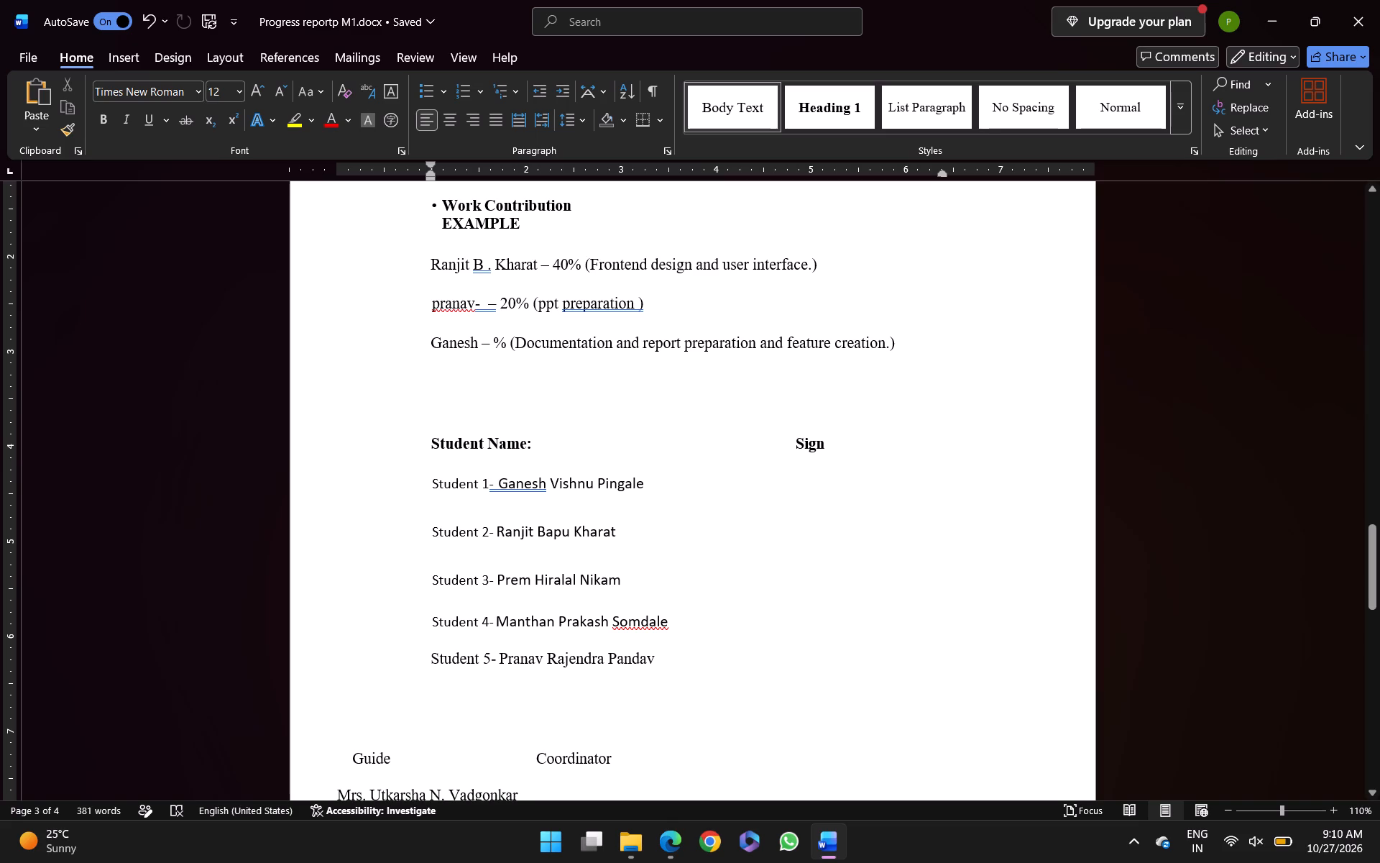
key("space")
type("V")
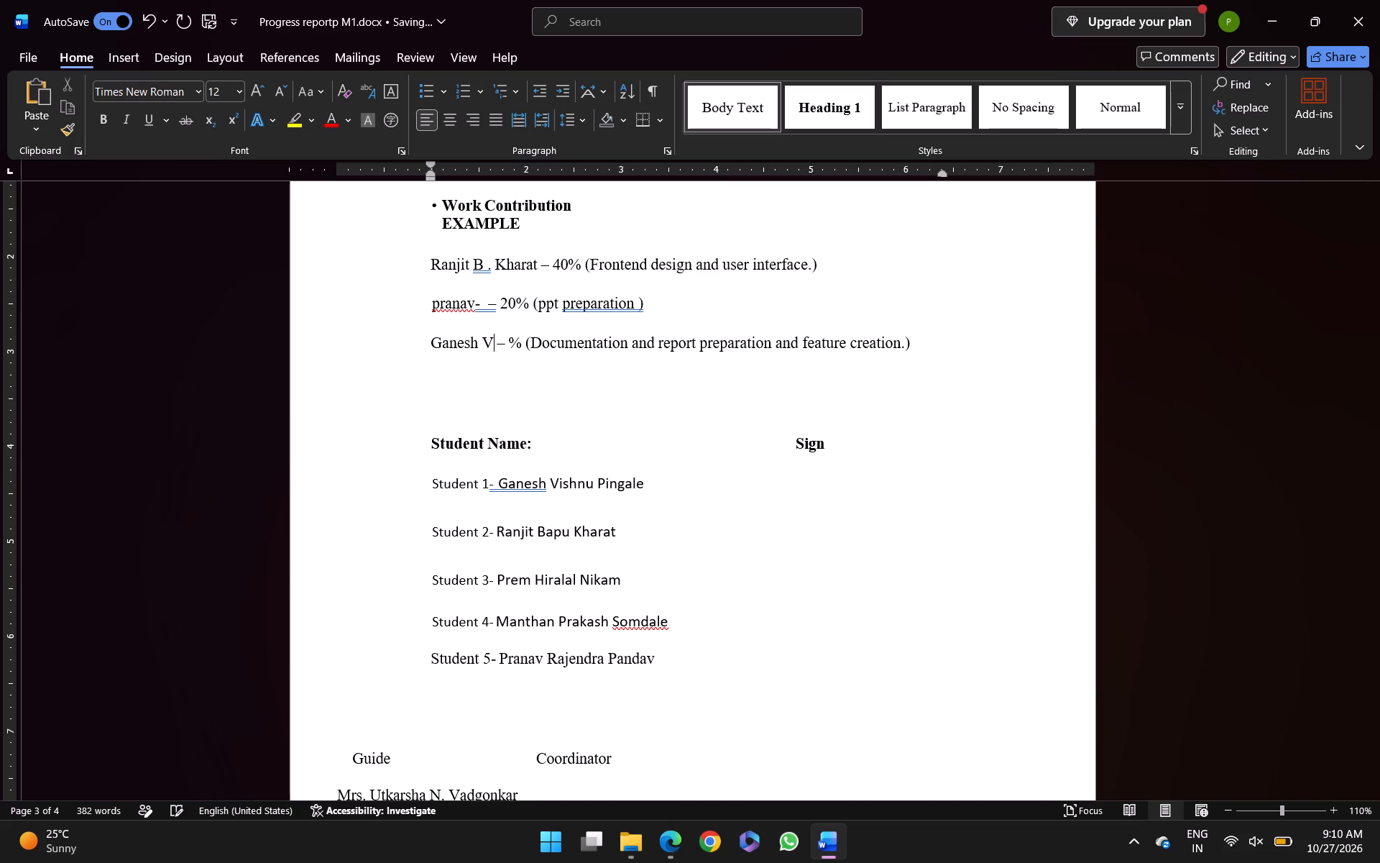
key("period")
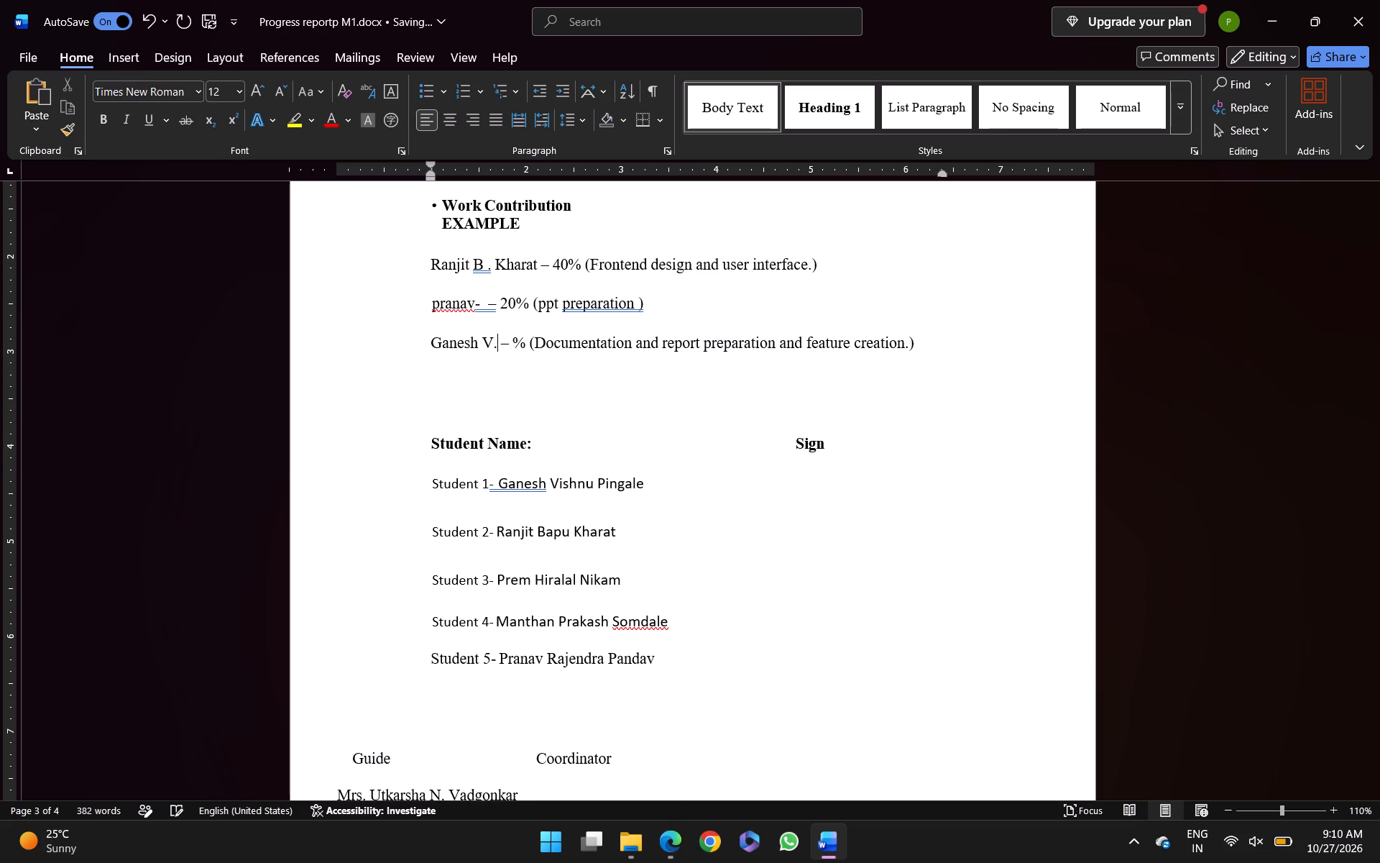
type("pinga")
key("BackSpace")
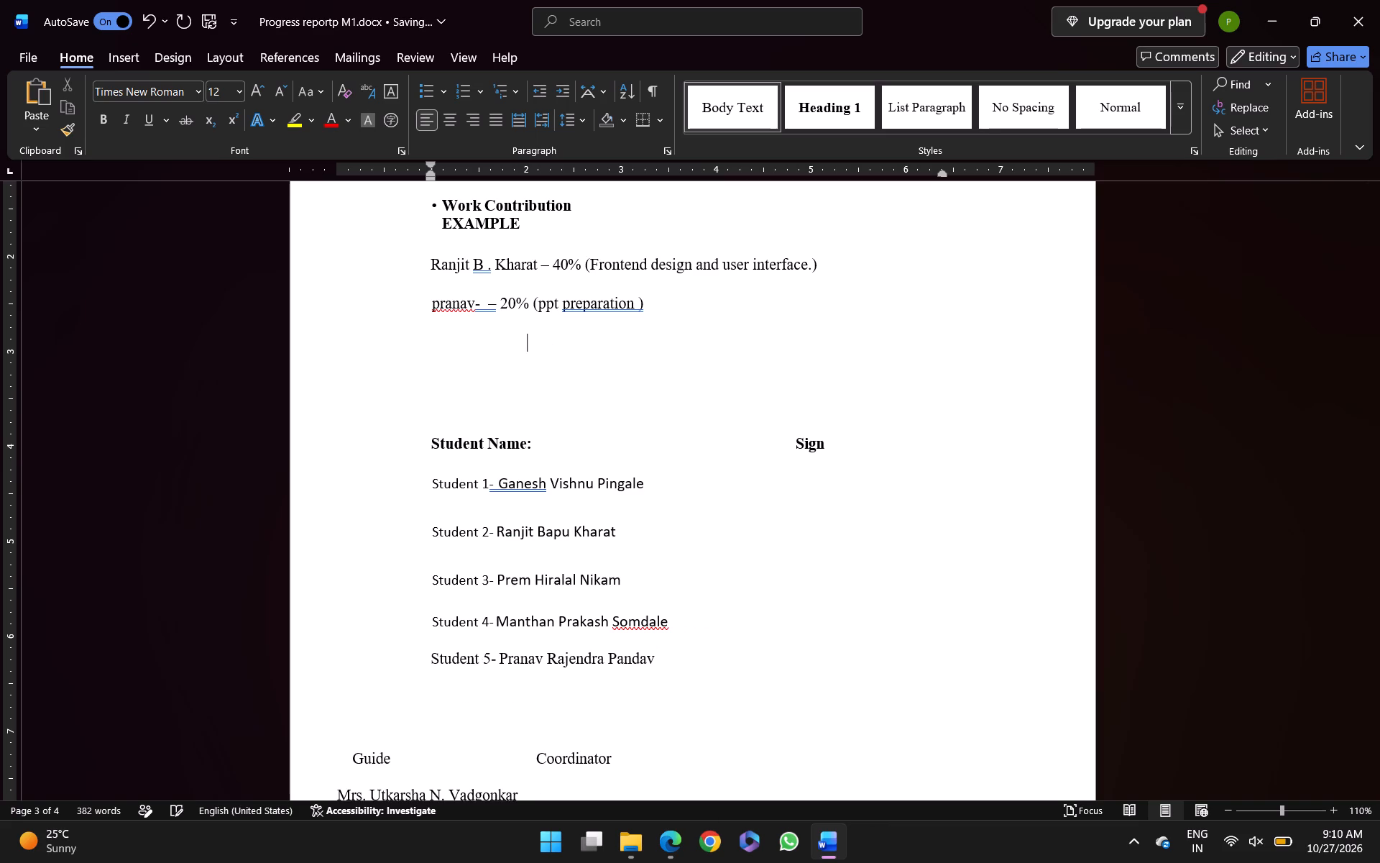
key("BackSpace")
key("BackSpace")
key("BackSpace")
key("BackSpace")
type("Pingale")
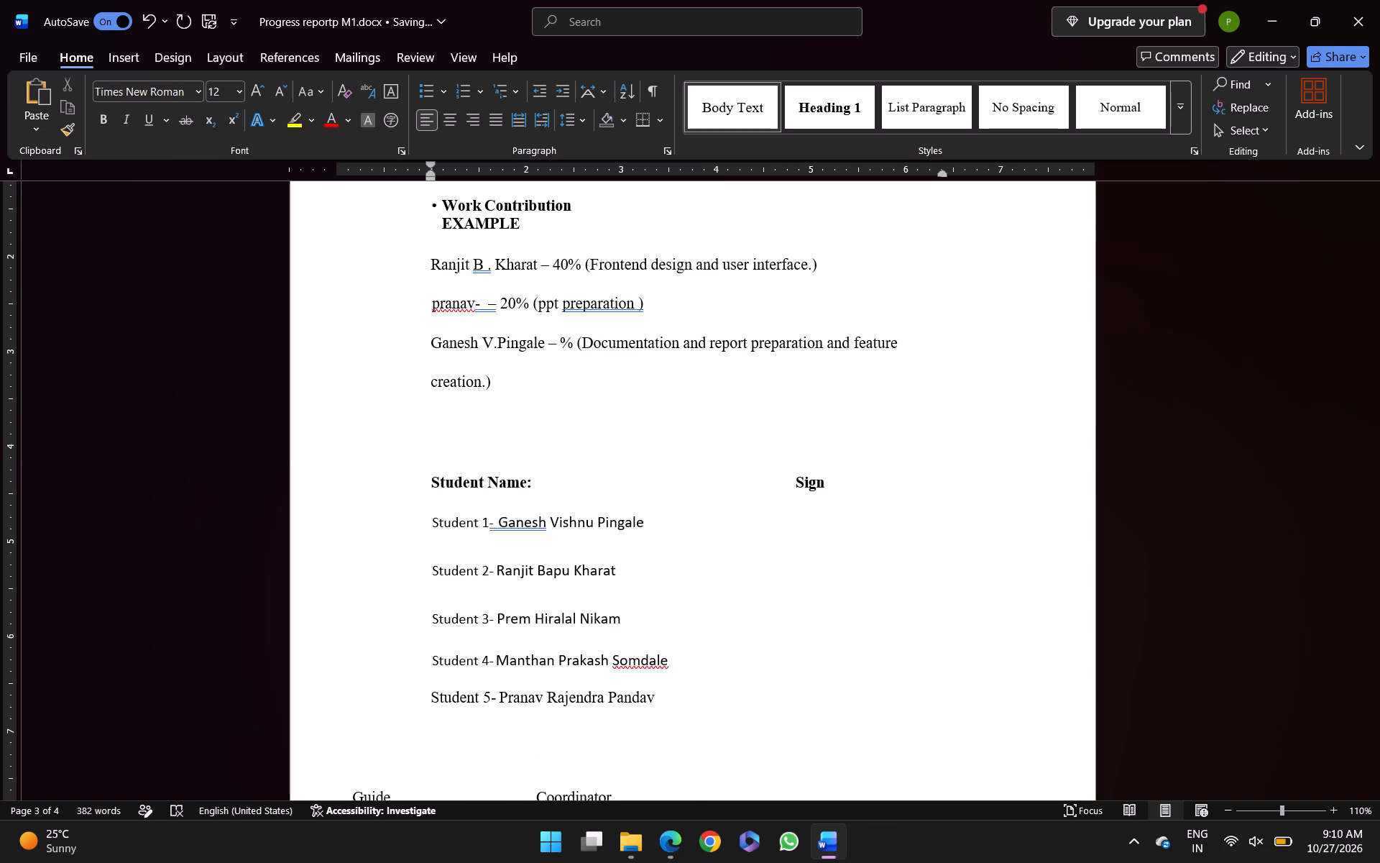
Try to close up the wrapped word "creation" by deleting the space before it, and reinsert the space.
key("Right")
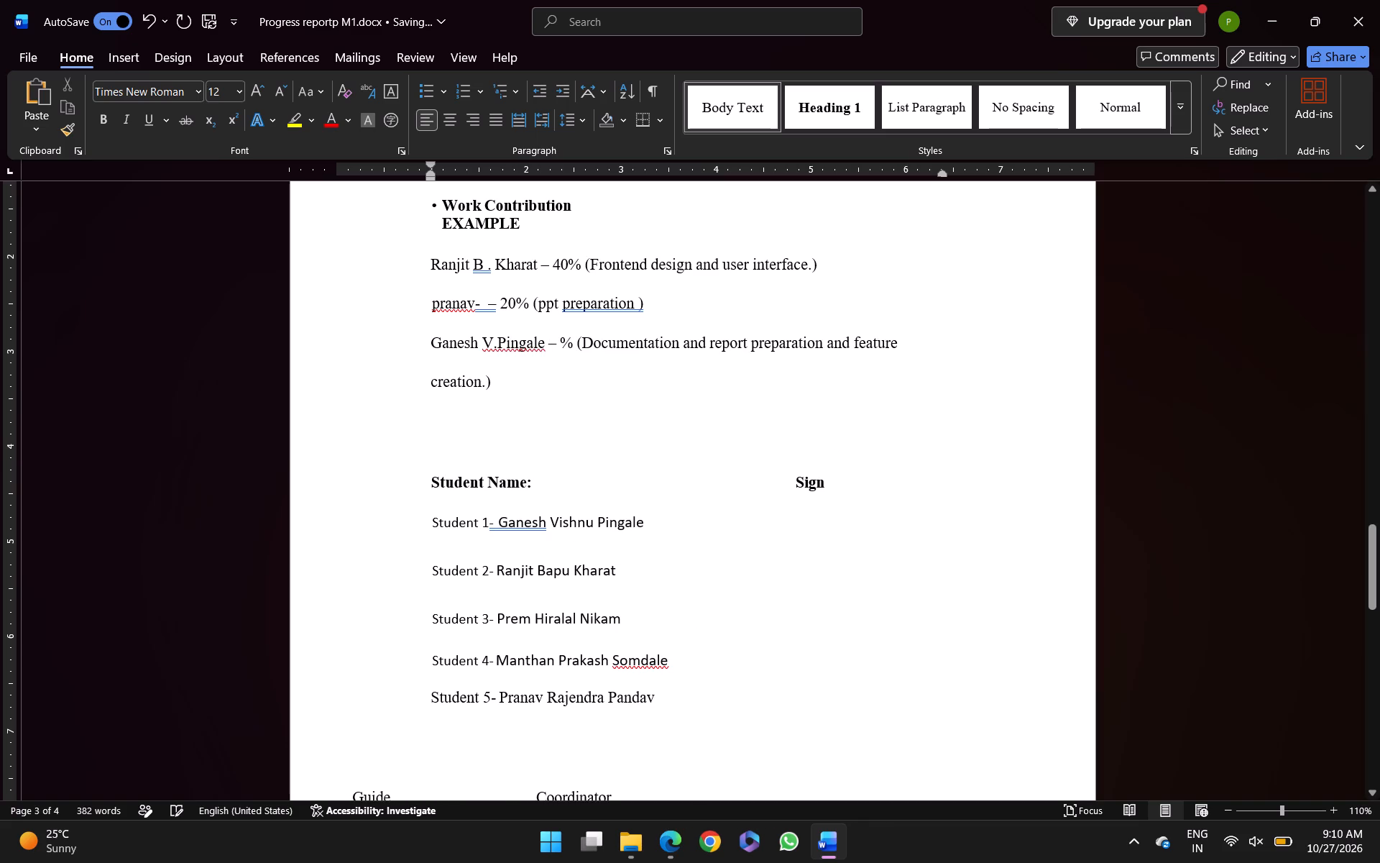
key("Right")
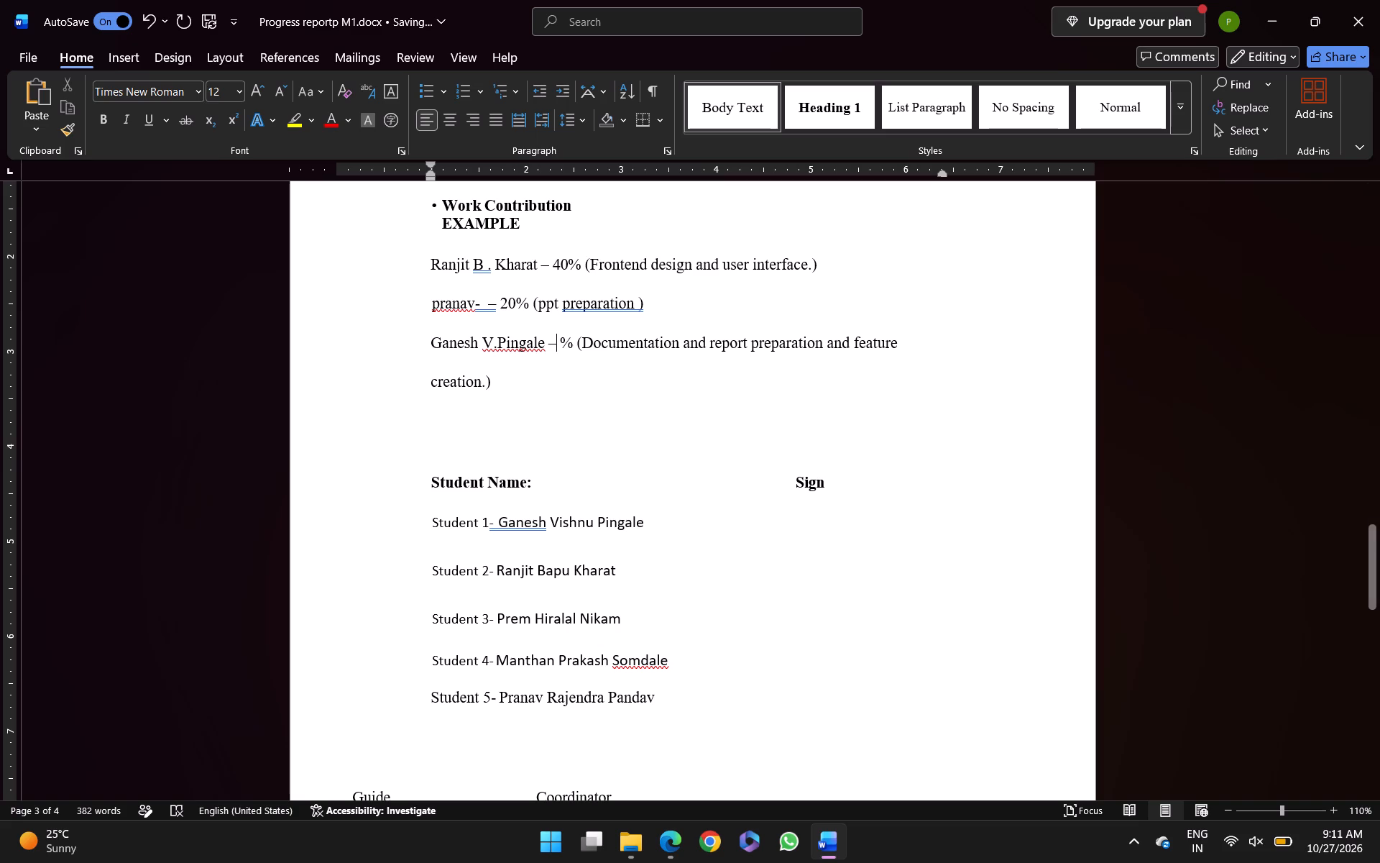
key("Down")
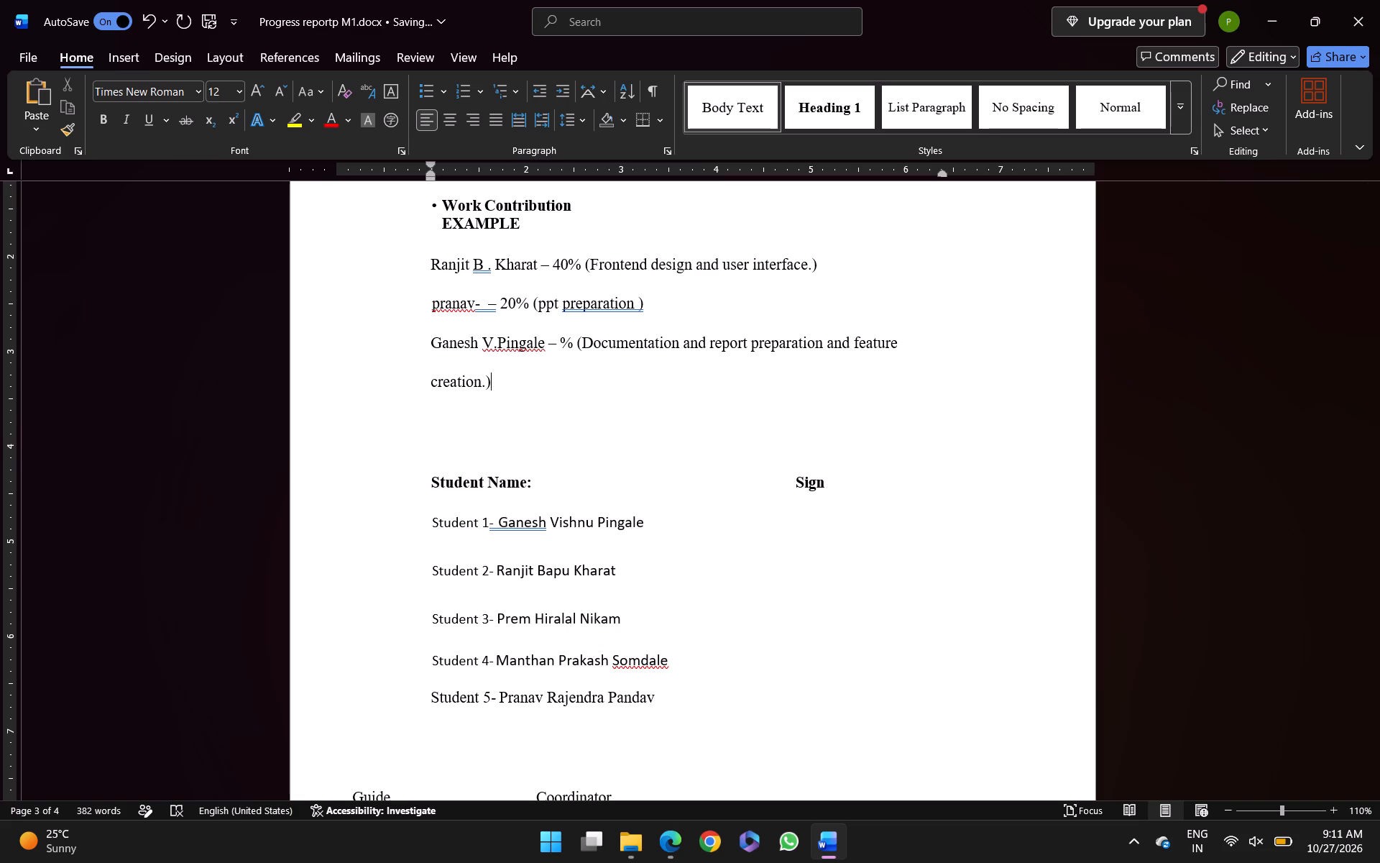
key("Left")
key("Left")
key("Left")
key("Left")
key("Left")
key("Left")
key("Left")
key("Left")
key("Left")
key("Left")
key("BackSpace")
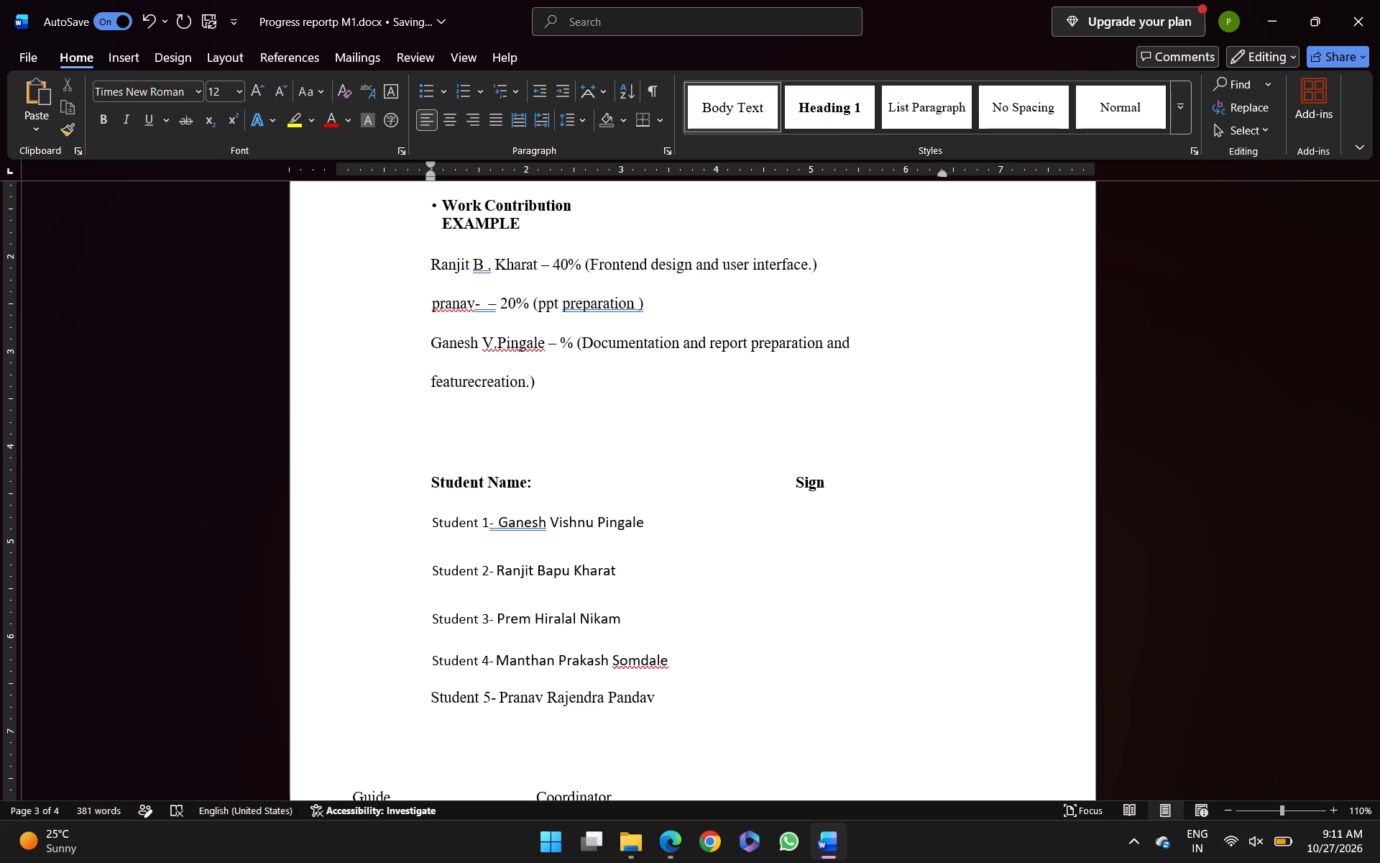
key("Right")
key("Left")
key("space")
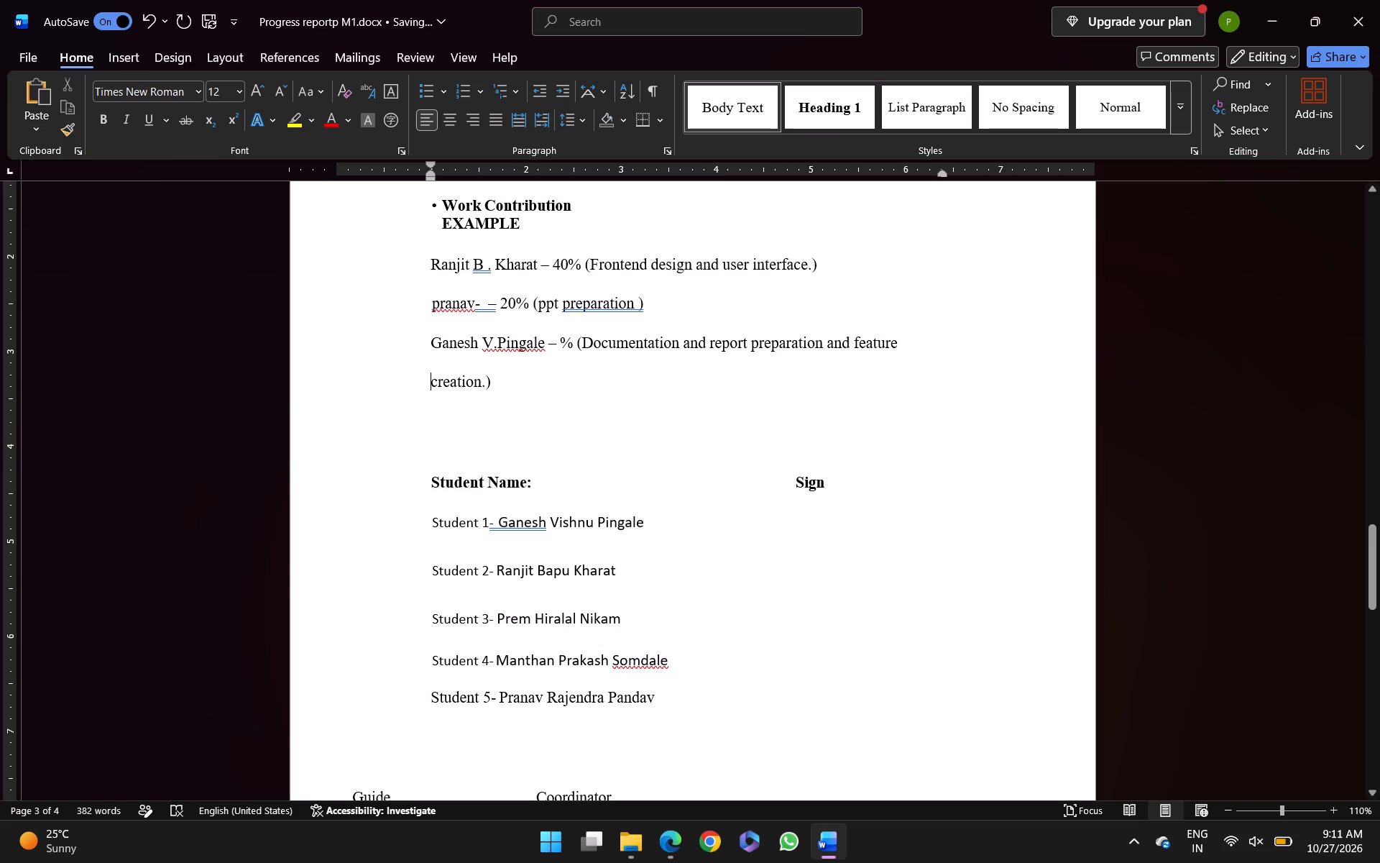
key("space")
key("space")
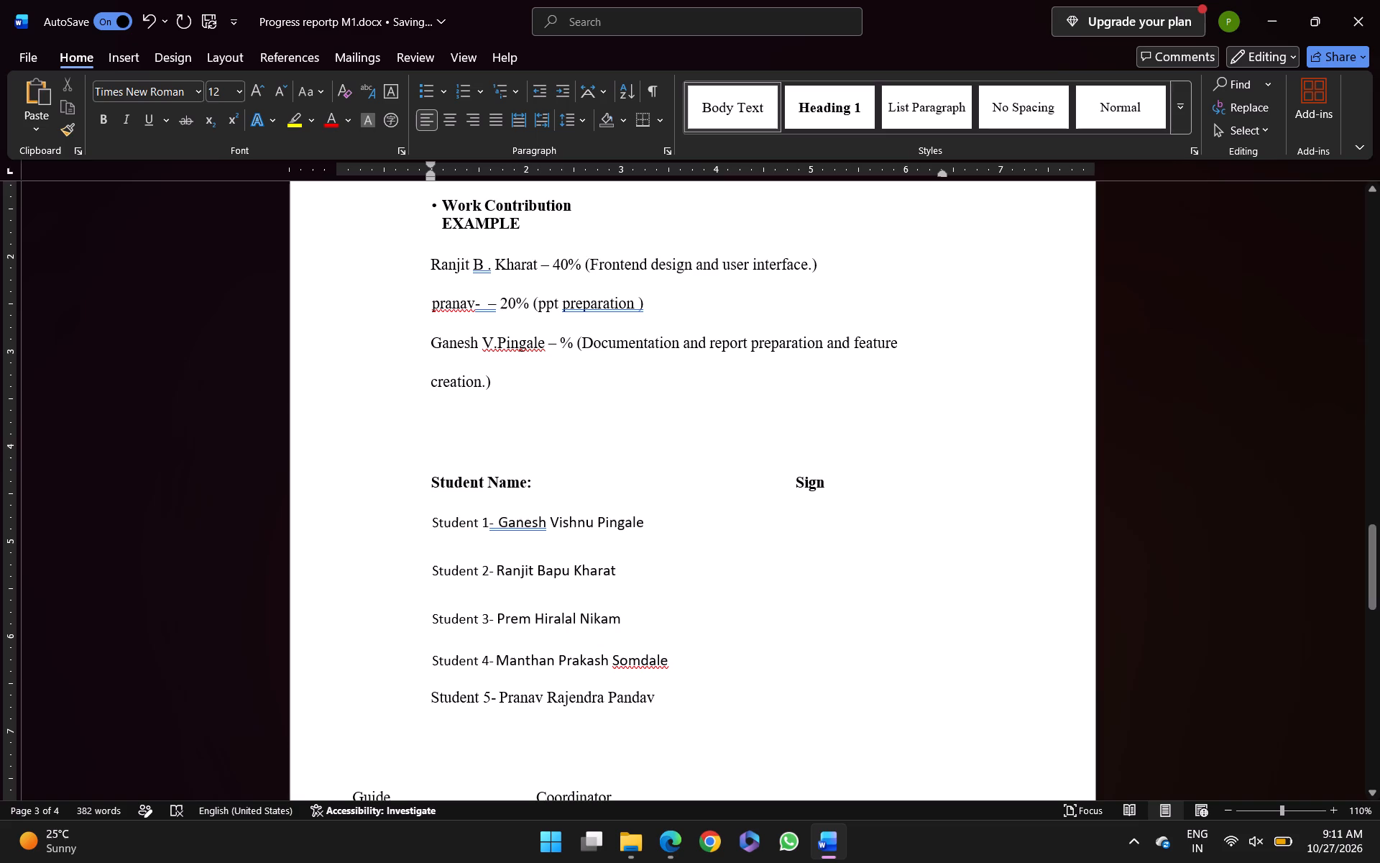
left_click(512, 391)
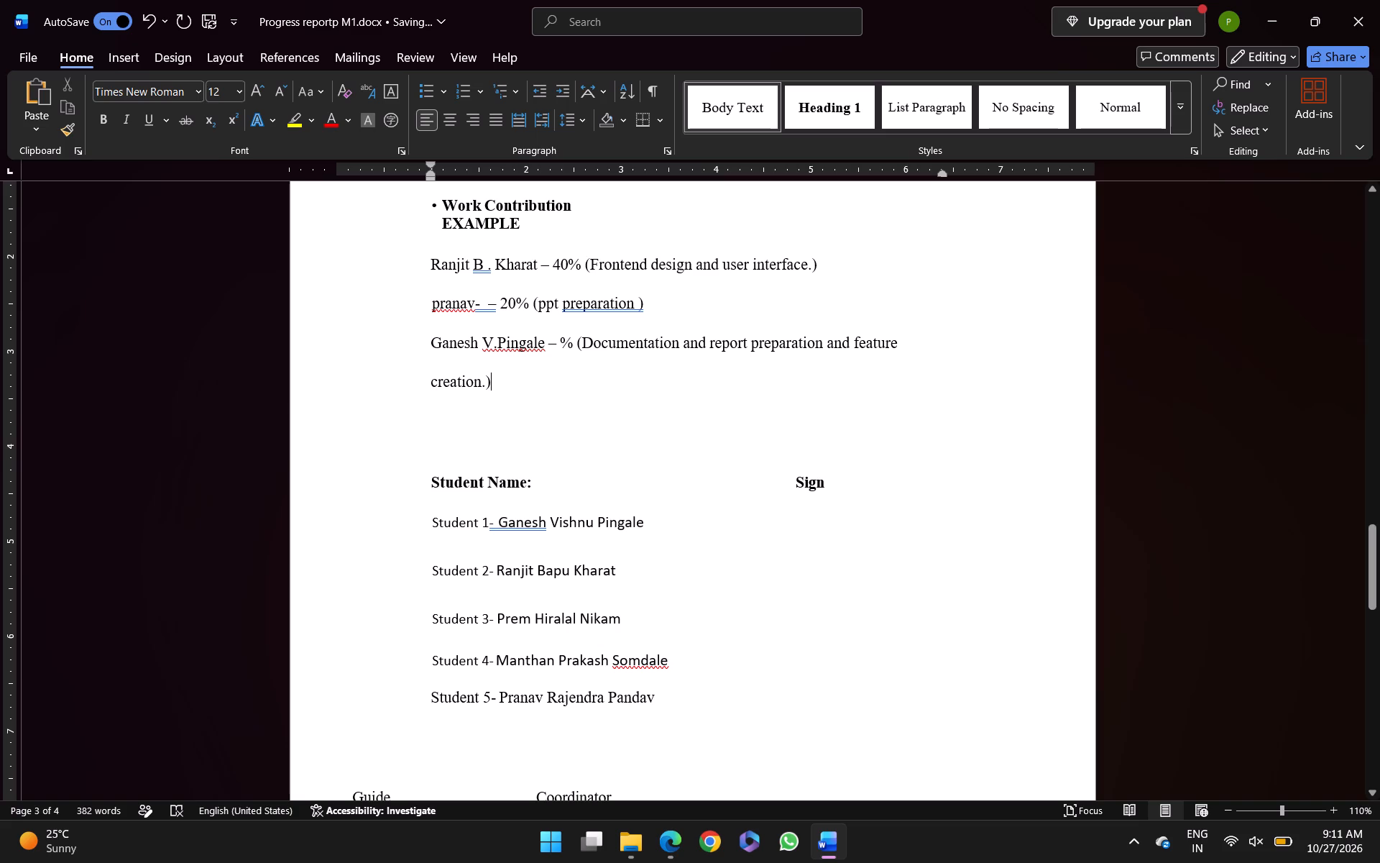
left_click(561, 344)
Change the second contributor's share, for ppt preparation, to 25%.
left_click(515, 301)
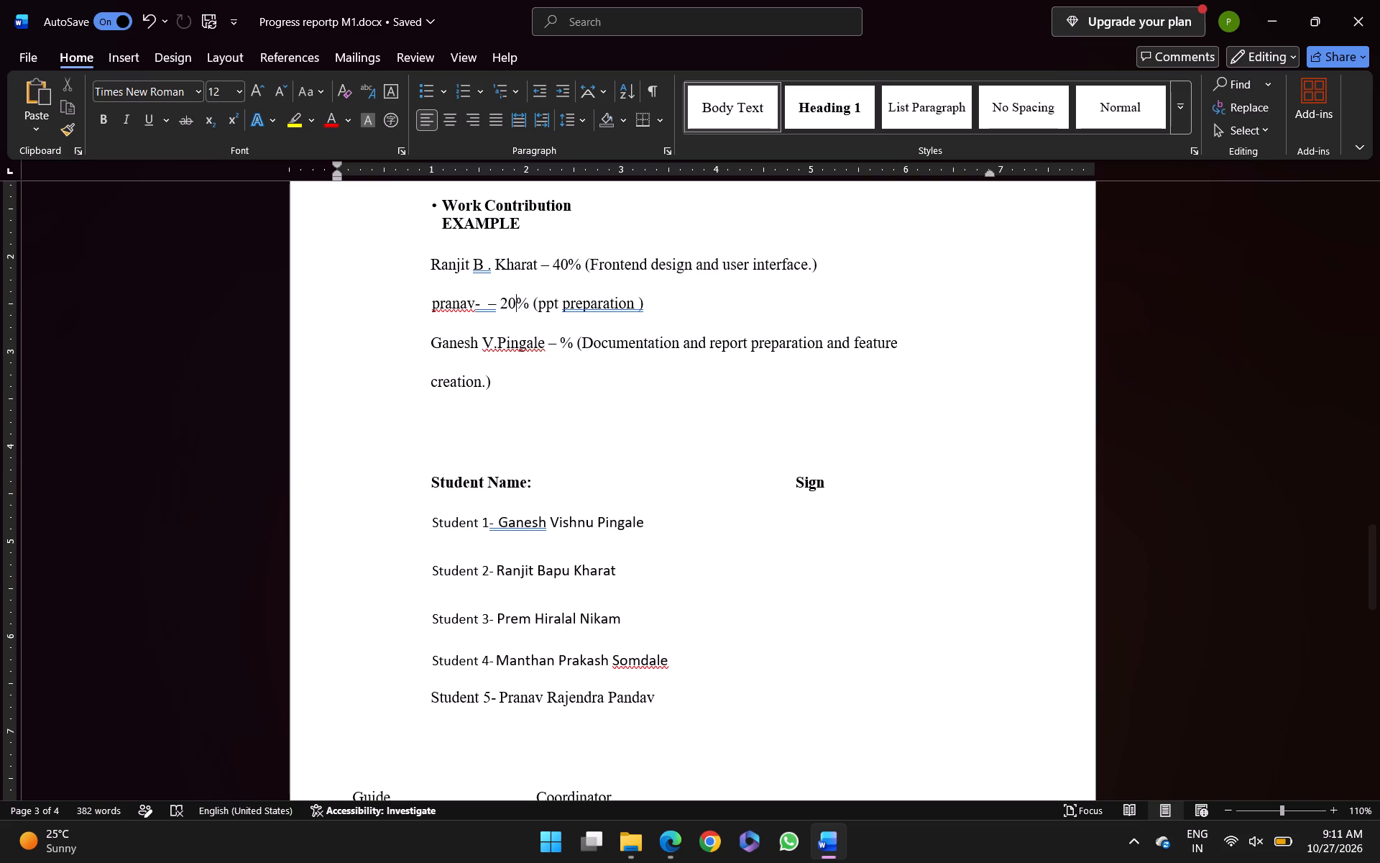
key("BackSpace")
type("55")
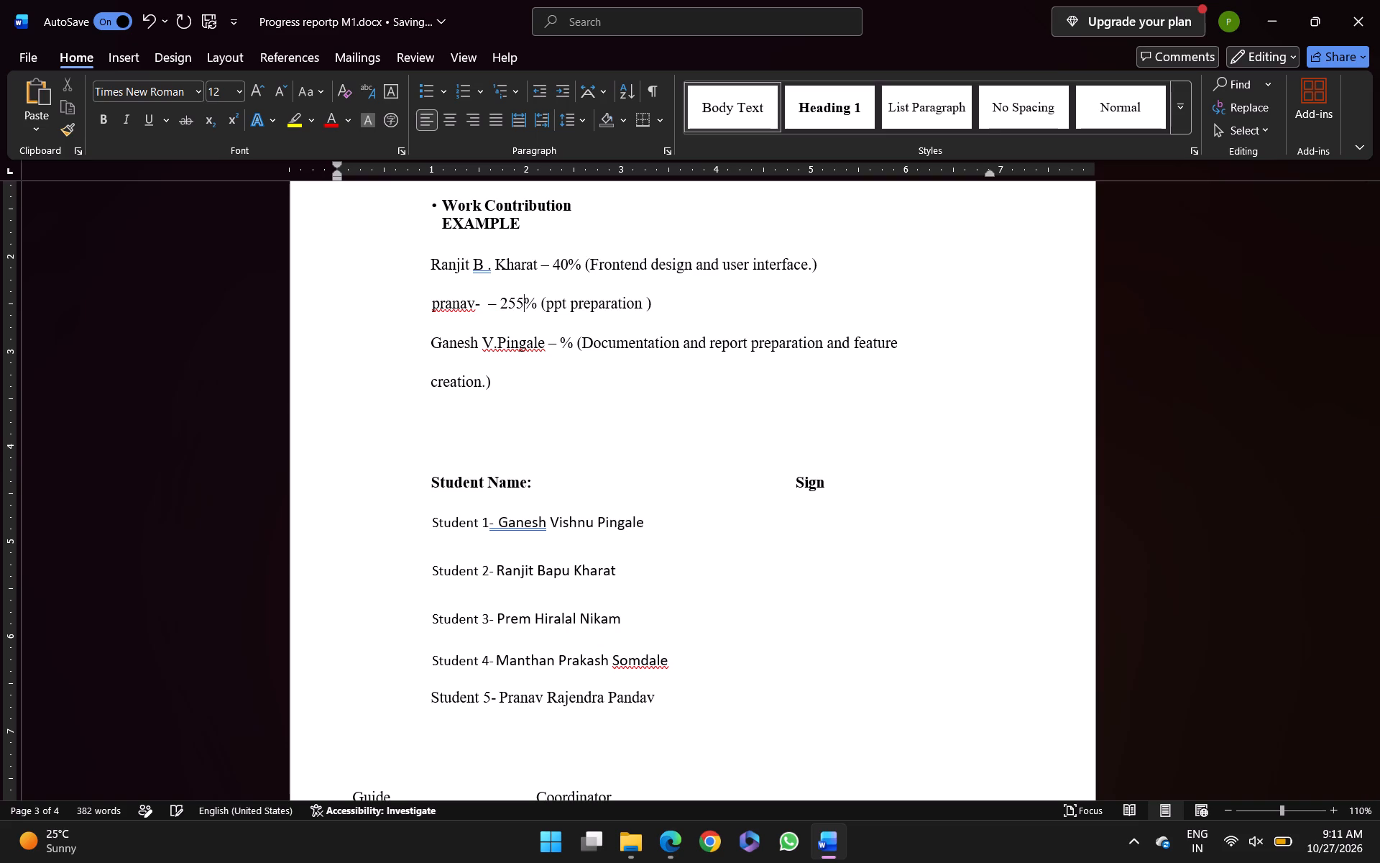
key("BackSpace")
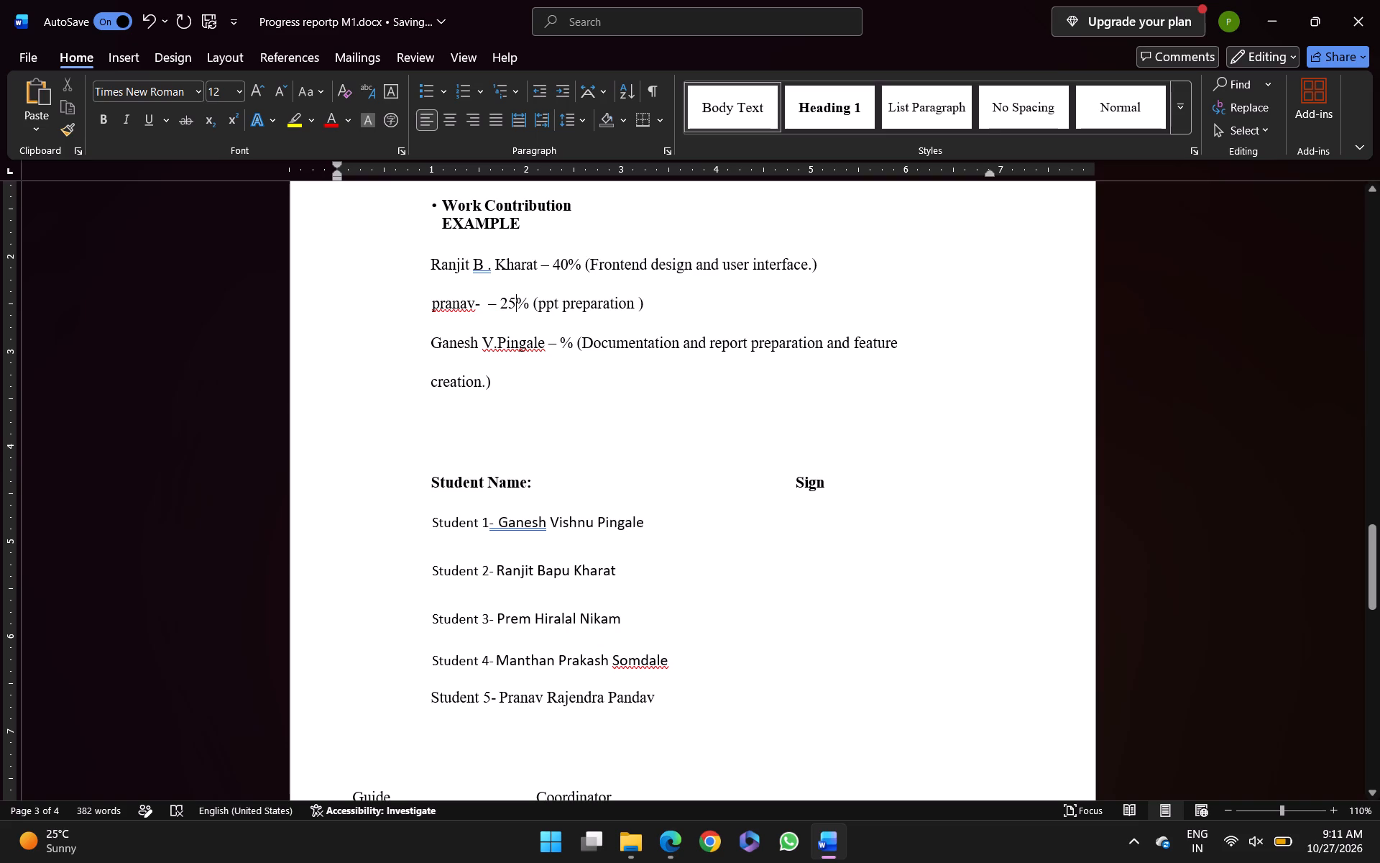
Enter 35 before the percent sign in the third contributor's line.
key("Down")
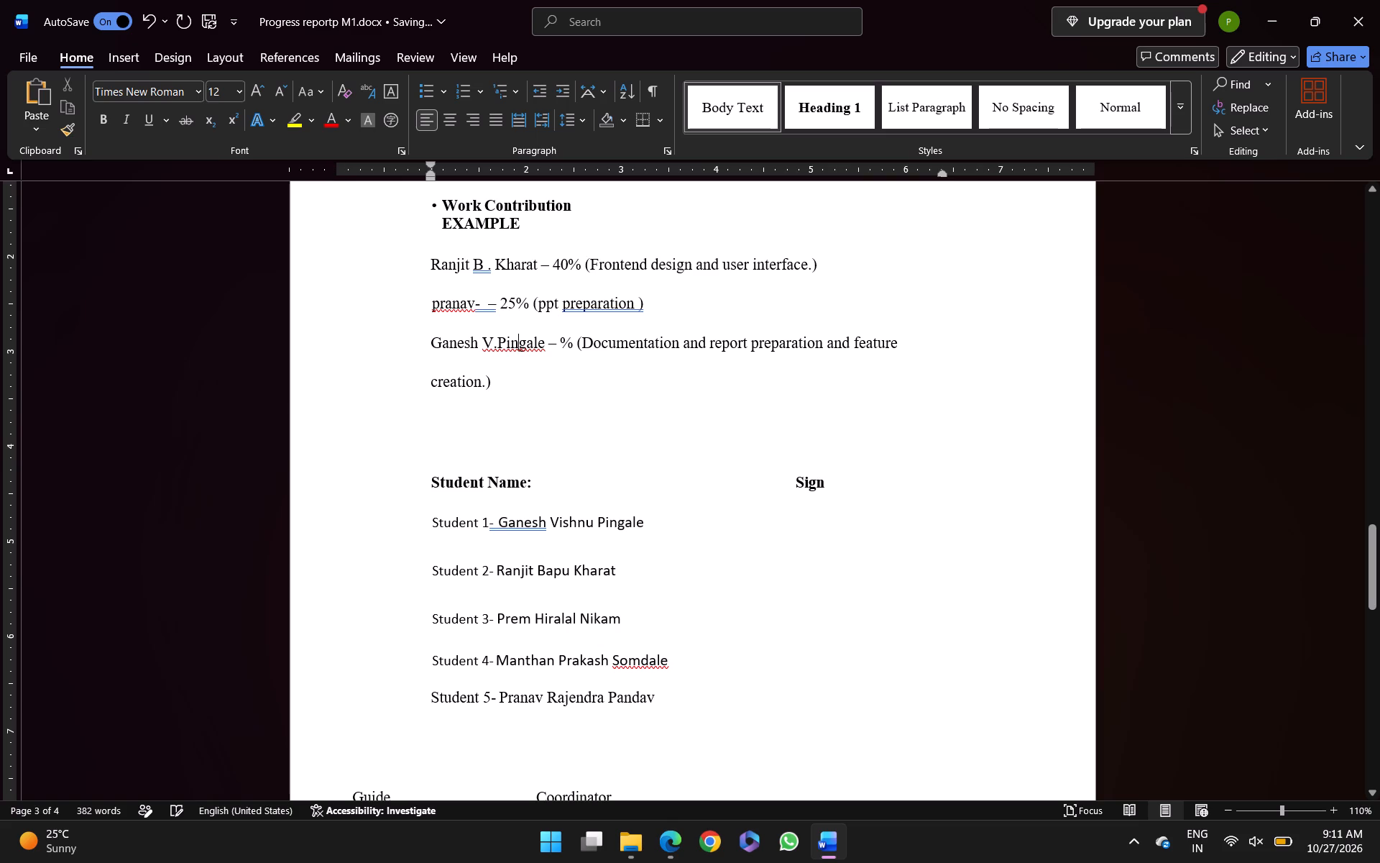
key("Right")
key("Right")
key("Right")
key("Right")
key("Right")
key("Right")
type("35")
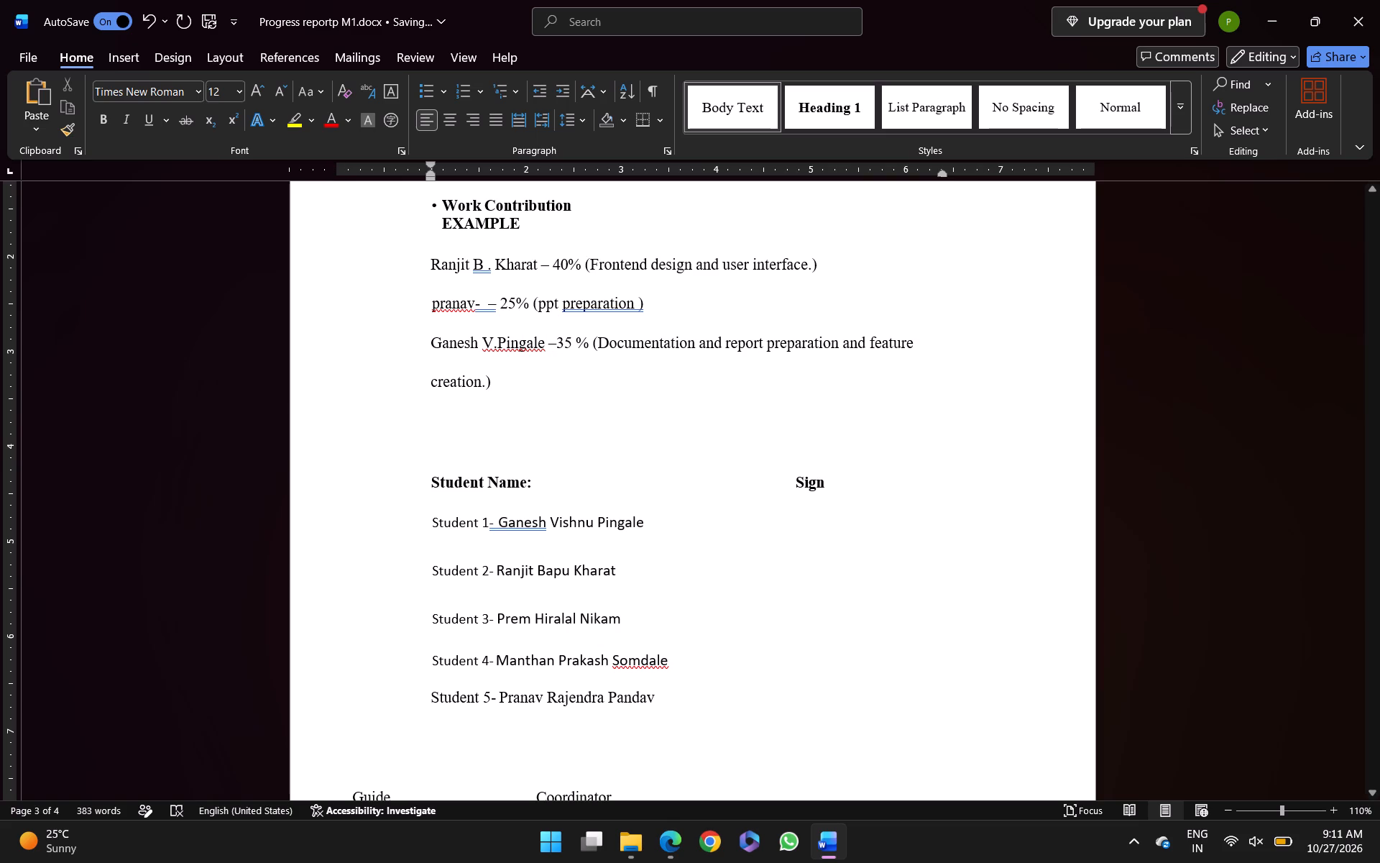
Widen the gap between the "Guide" and "Coordinator" labels by inserting eight spaces before "Coordinator".
scroll(627, 395, "down", 1)
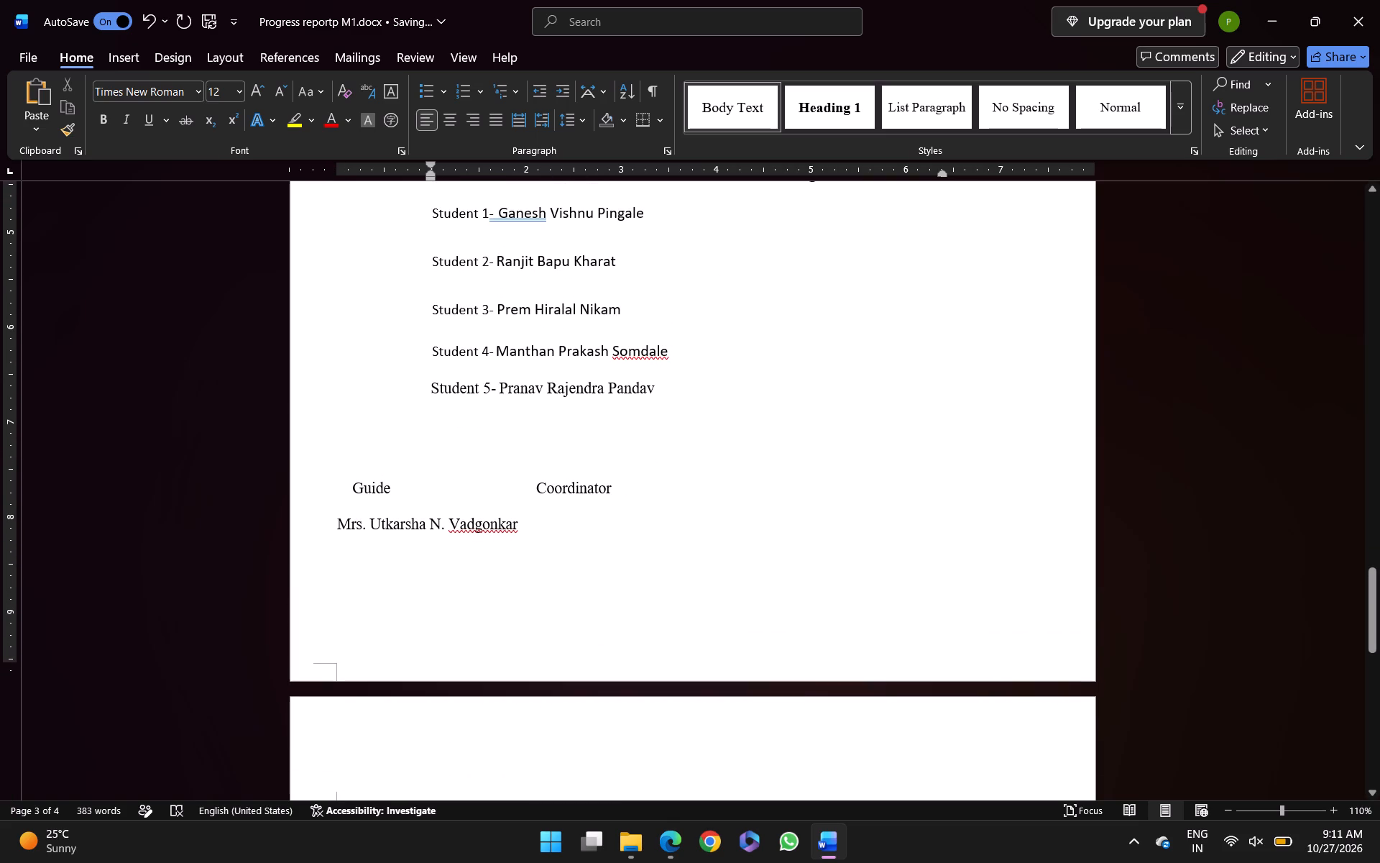
scroll(627, 395, "down", 2)
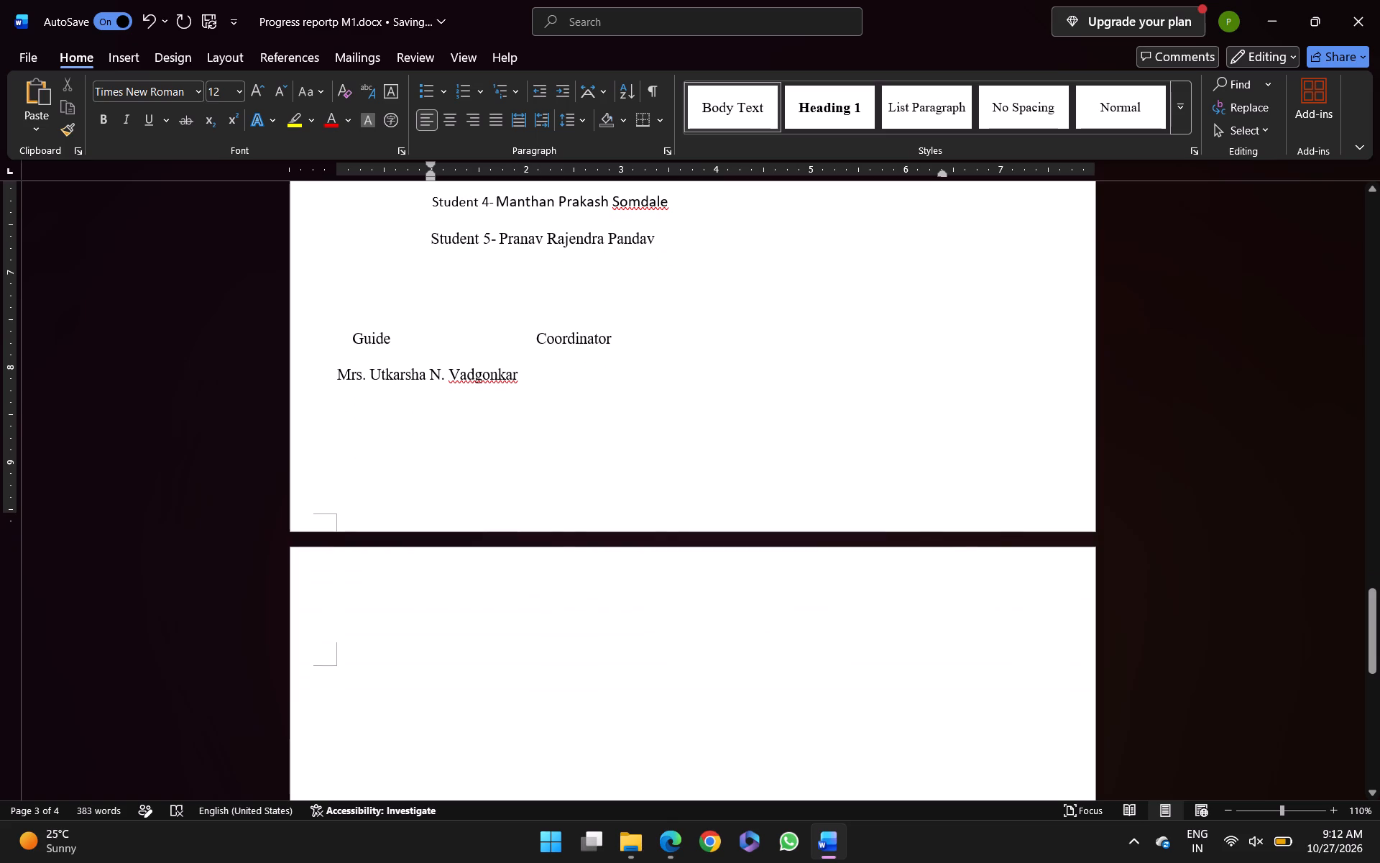
left_click(529, 338)
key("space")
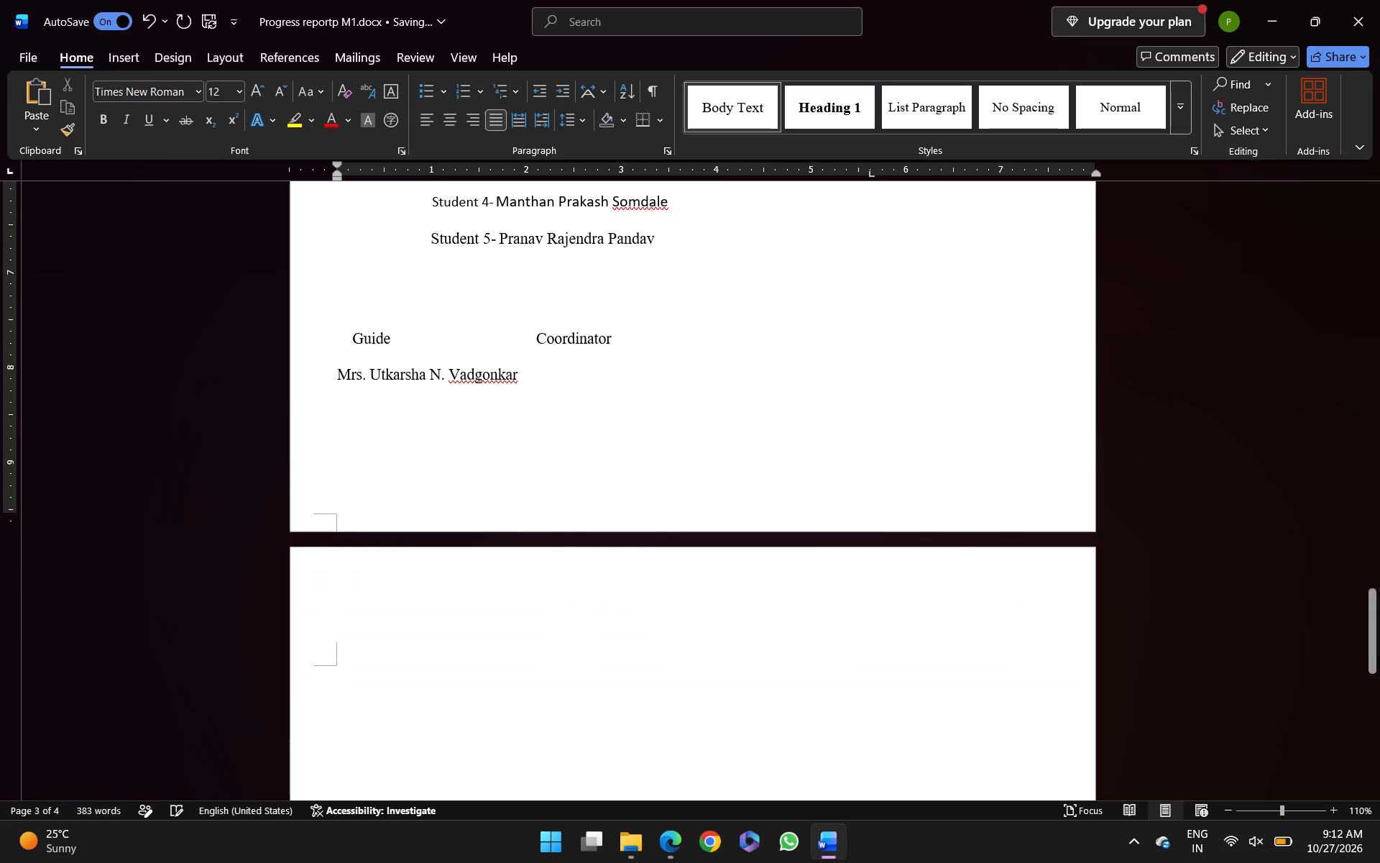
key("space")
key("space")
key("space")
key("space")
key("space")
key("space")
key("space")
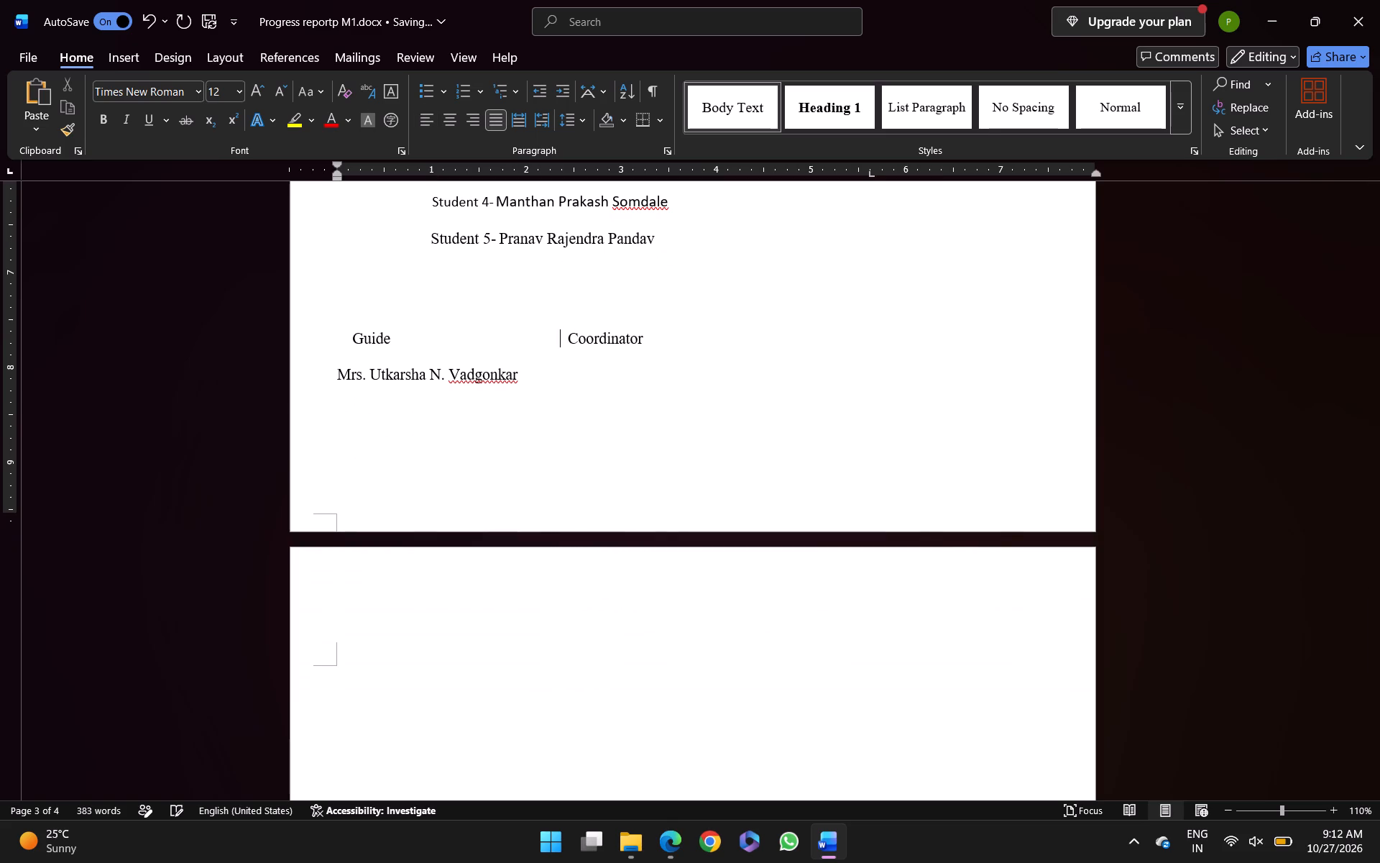
Add blank spaces after the guide's name on the line beneath the labels, extending towards the Coordinator column.
key("Down")
key("Right")
key("Right")
key("Right")
key("Right")
key("Right")
key("Right")
key("Right")
key("Right")
key("Right")
key("Right")
key("Right")
key("Right")
key("Right")
key("Right")
key("Right")
key("Right")
key("Right")
key("Right")
key("Right")
key("Right")
key("Right")
key("Right")
key("Right")
key("Right")
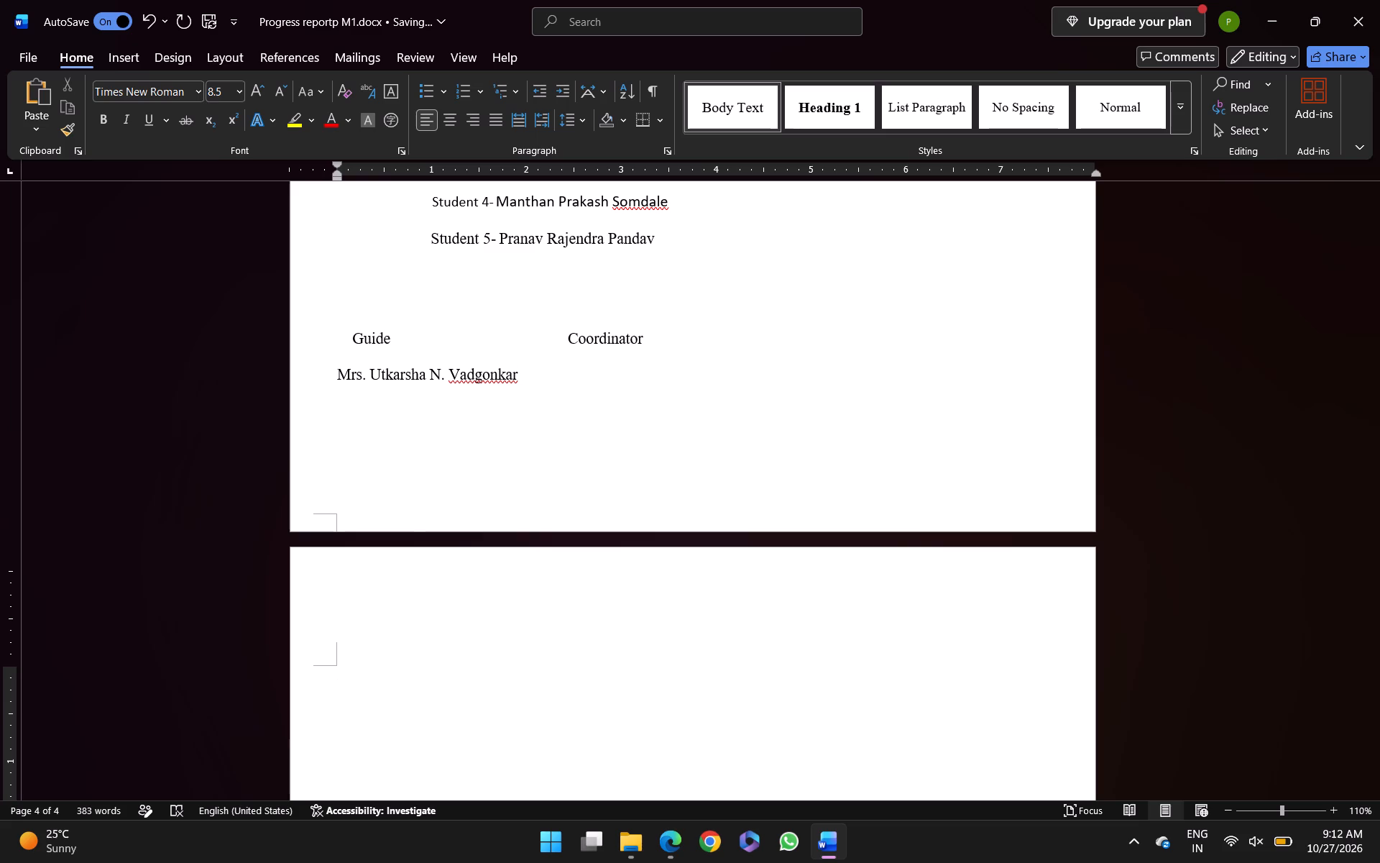
key("Left")
key("Left")
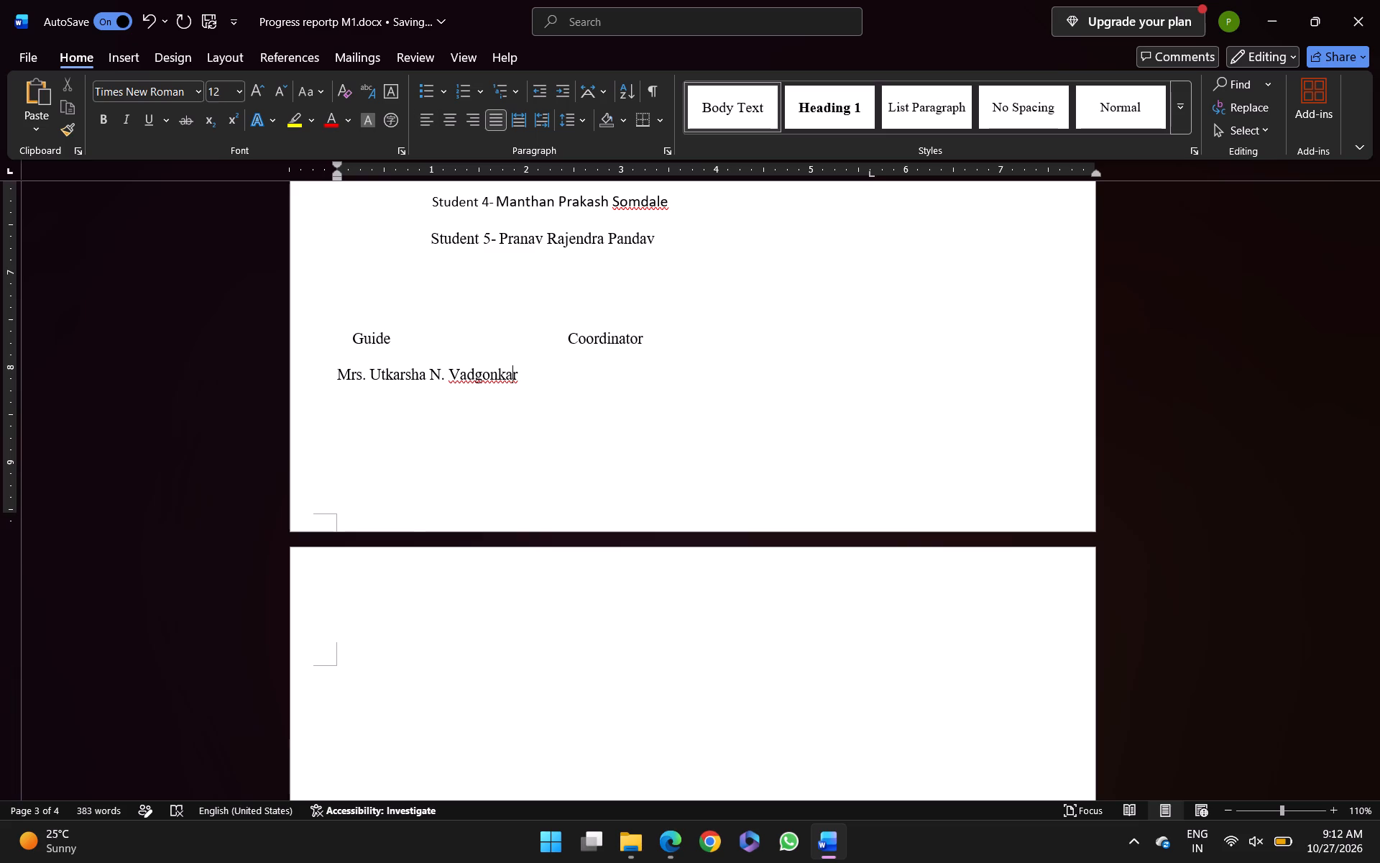
key("Right")
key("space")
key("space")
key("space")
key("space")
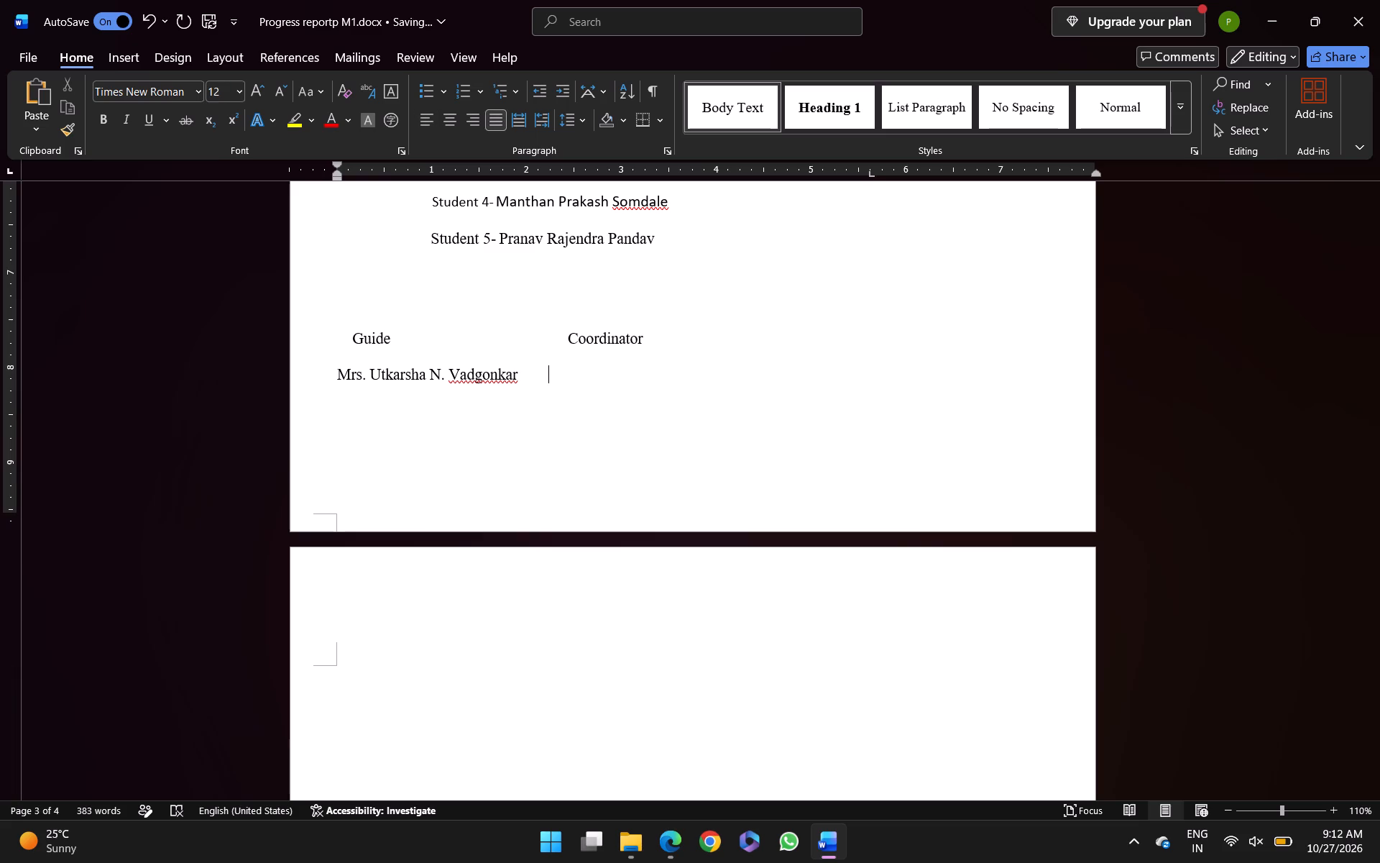
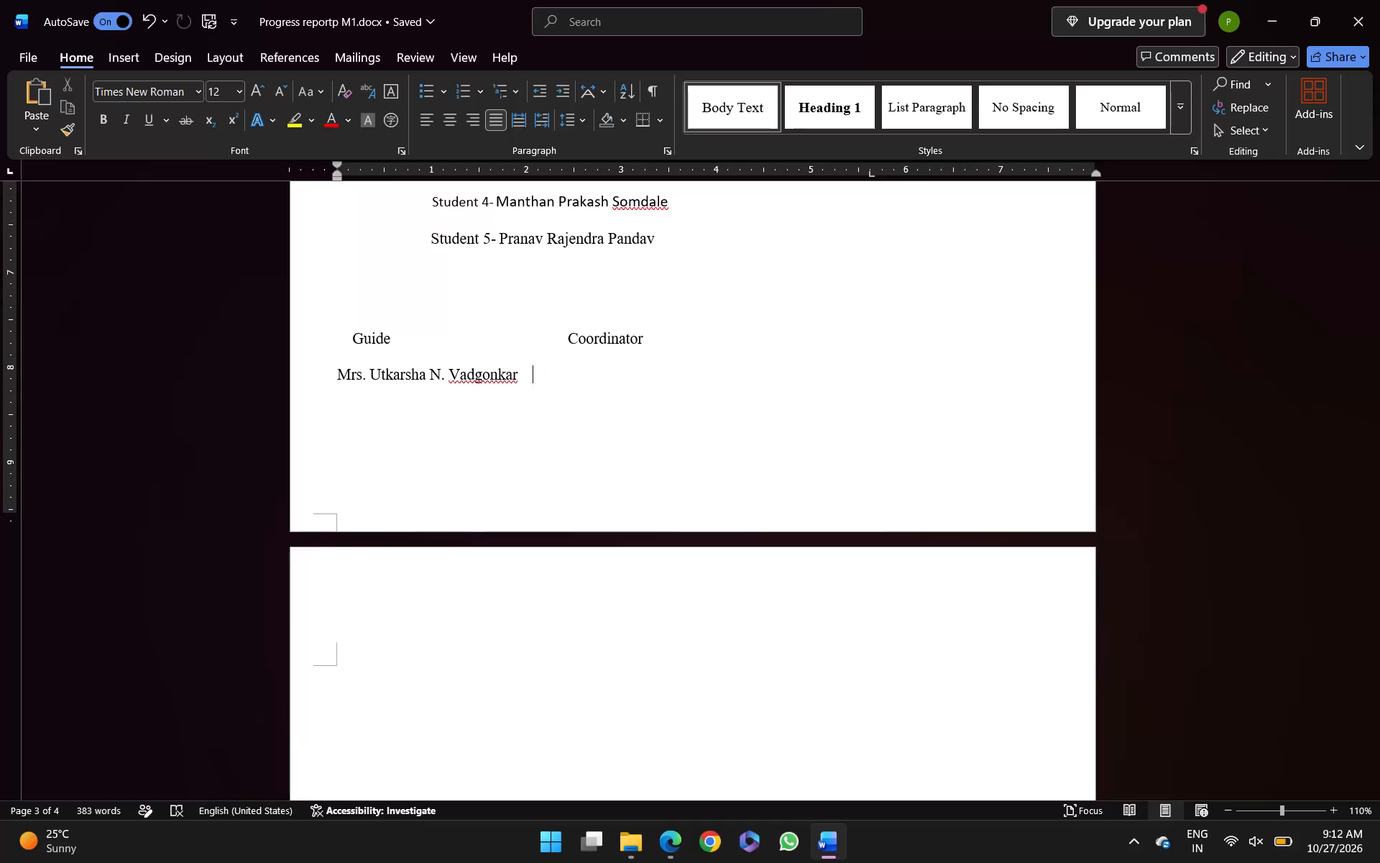
Correct the guide's surname beneath the "Guide" label by inserting the missing "a" after the "g".
key("Right")
key("Right")
key("Right")
key("Right")
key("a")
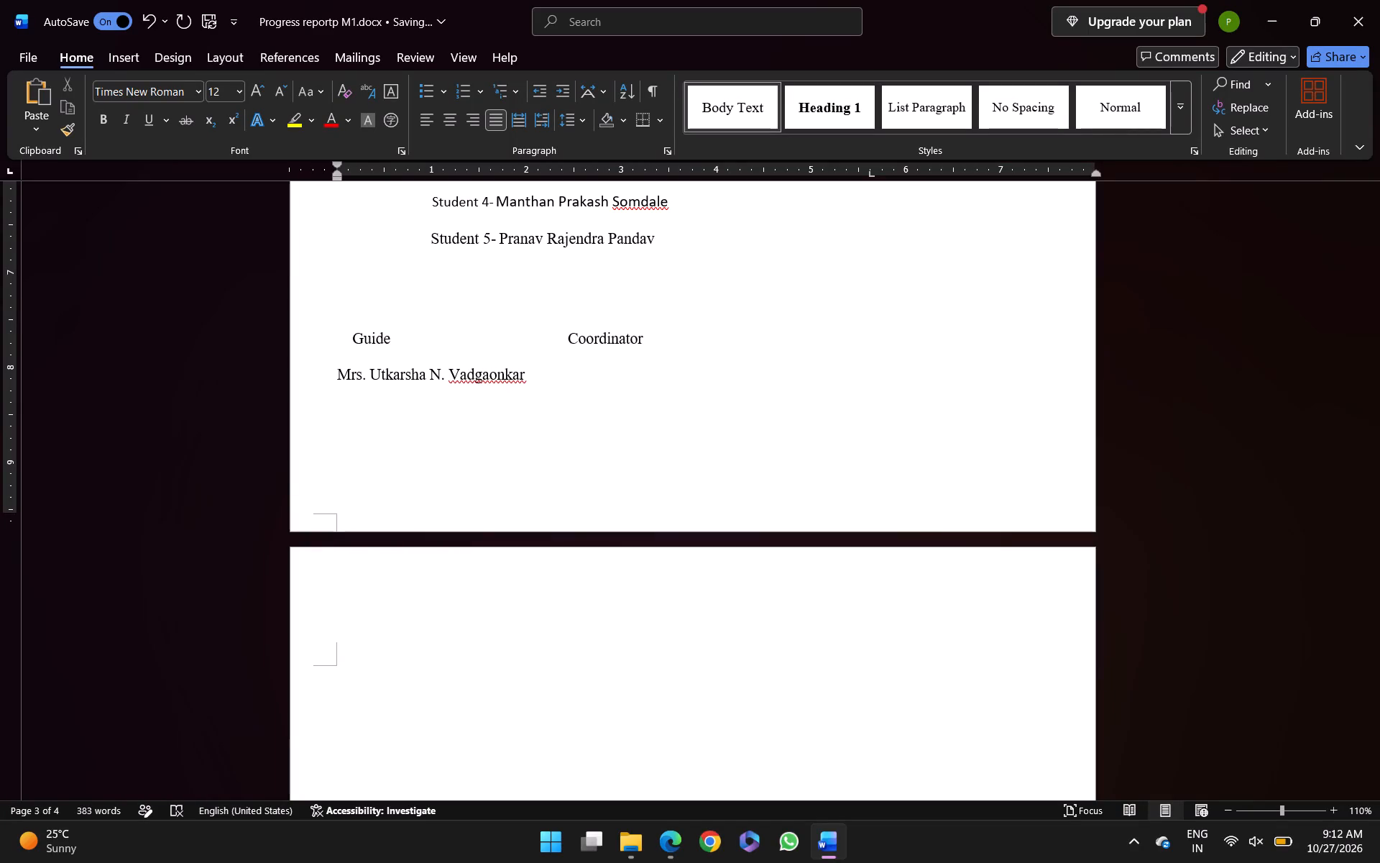
Enter the coordinator's first name after the blank spaces following the guide's name, beneath the "Coordinator" label.
key("Right")
key("Right")
key("Right")
key("Right")
key("Right")
key("Right")
key("Right")
key("Right")
key("Right")
key("Right")
key("Right")
key("Right")
key("Right")
key("Right")
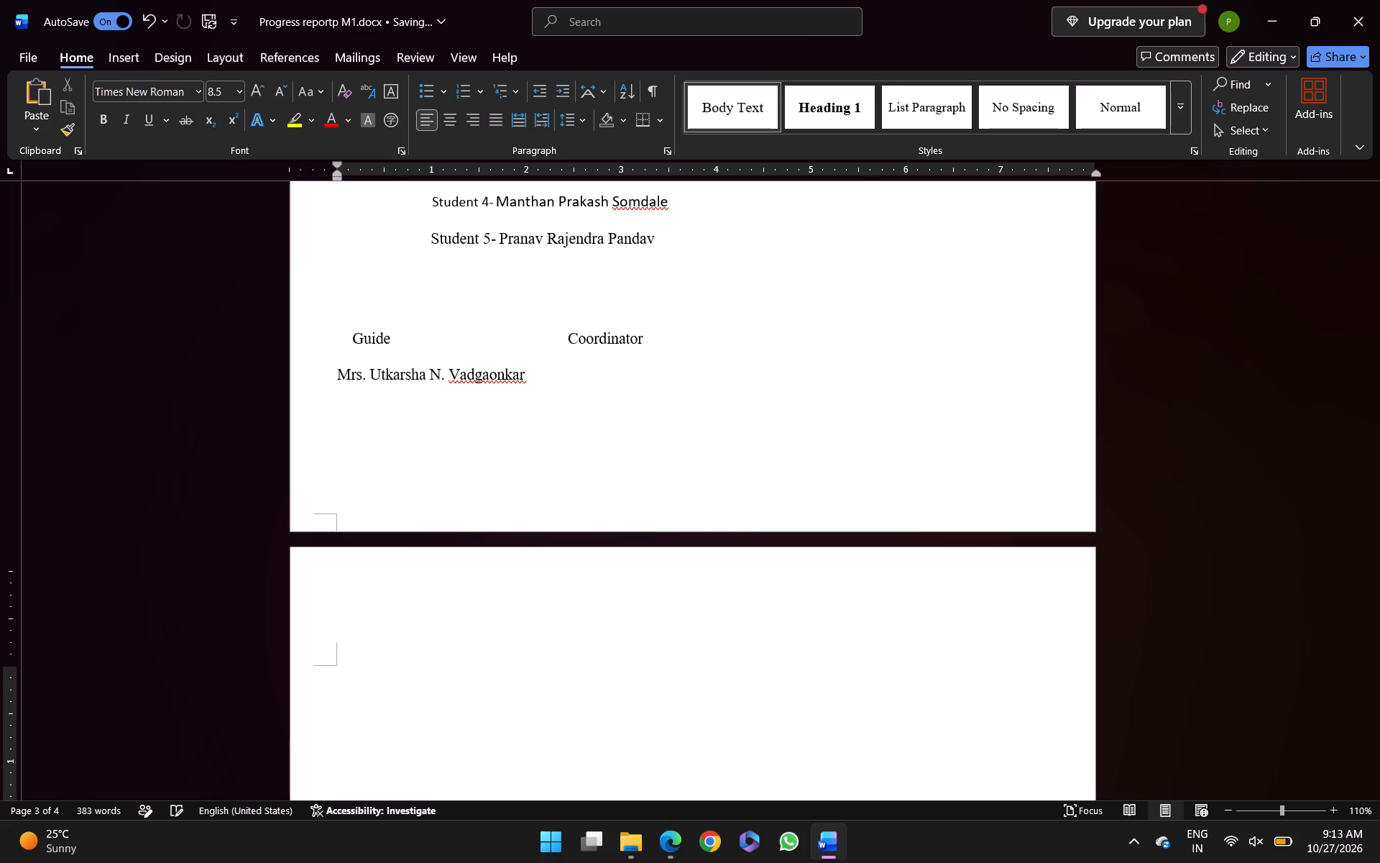
key("Left")
key("Left")
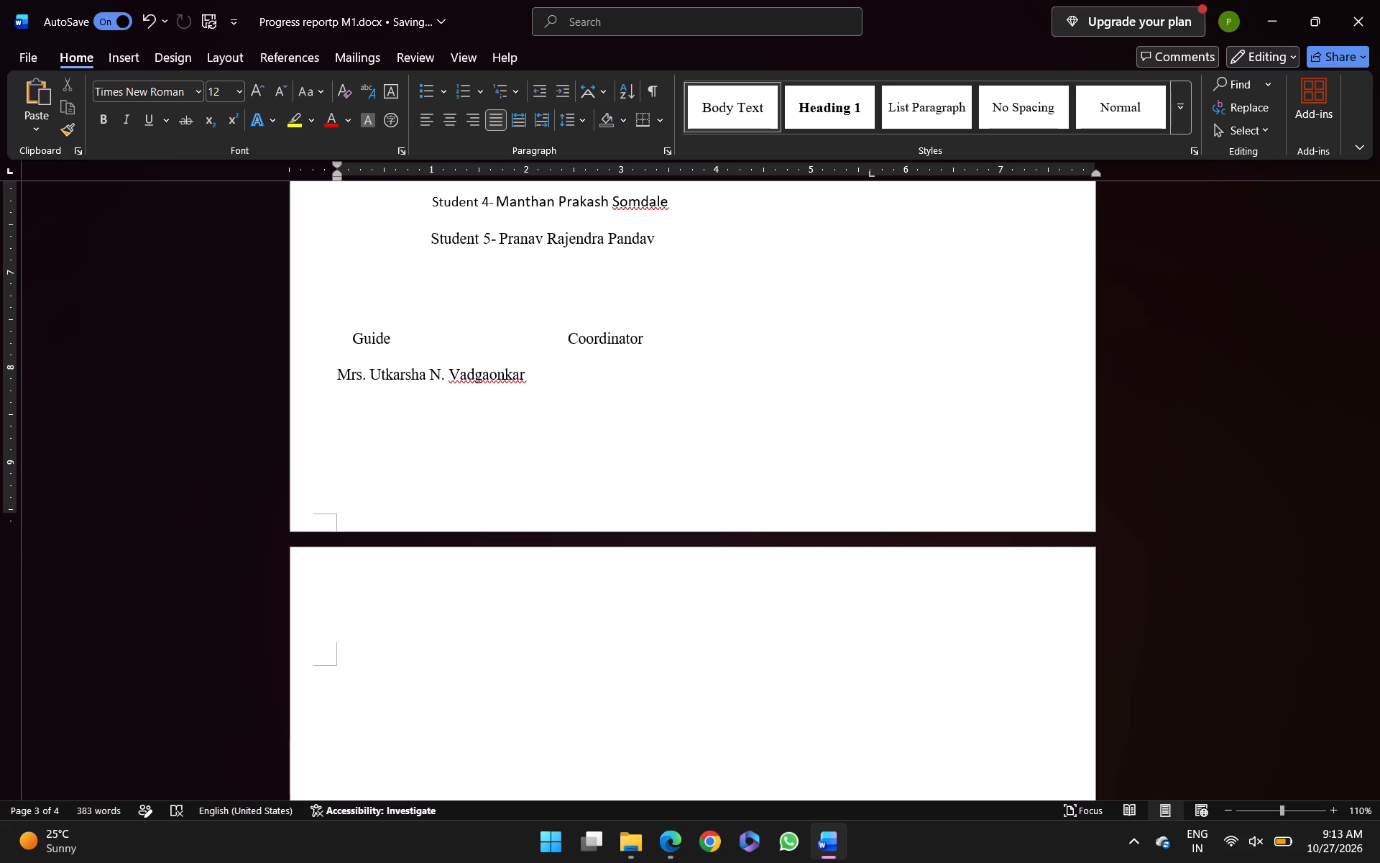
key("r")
key("BackSpace")
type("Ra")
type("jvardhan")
Add the middle initial "S." and the surname after the coordinator's first name.
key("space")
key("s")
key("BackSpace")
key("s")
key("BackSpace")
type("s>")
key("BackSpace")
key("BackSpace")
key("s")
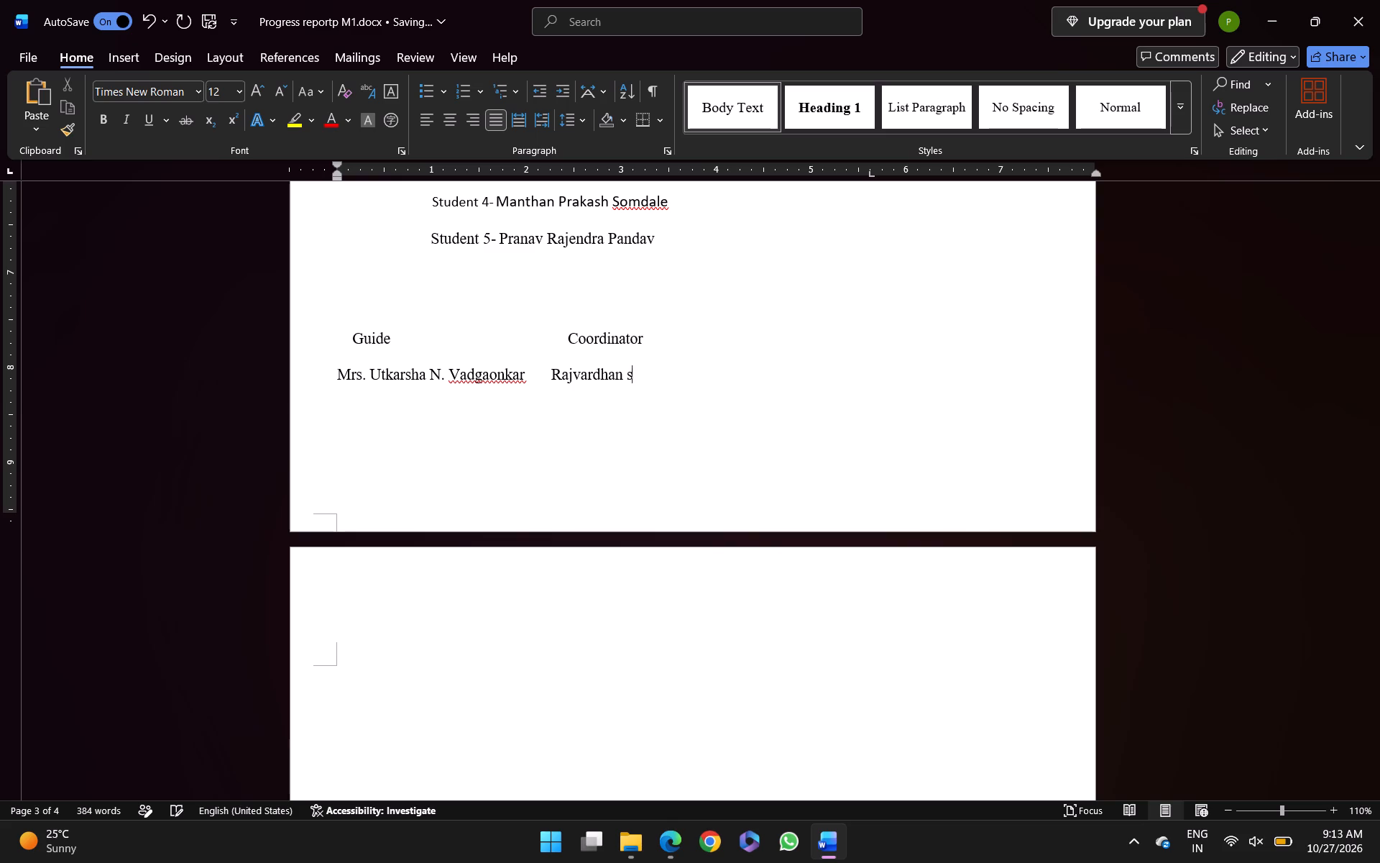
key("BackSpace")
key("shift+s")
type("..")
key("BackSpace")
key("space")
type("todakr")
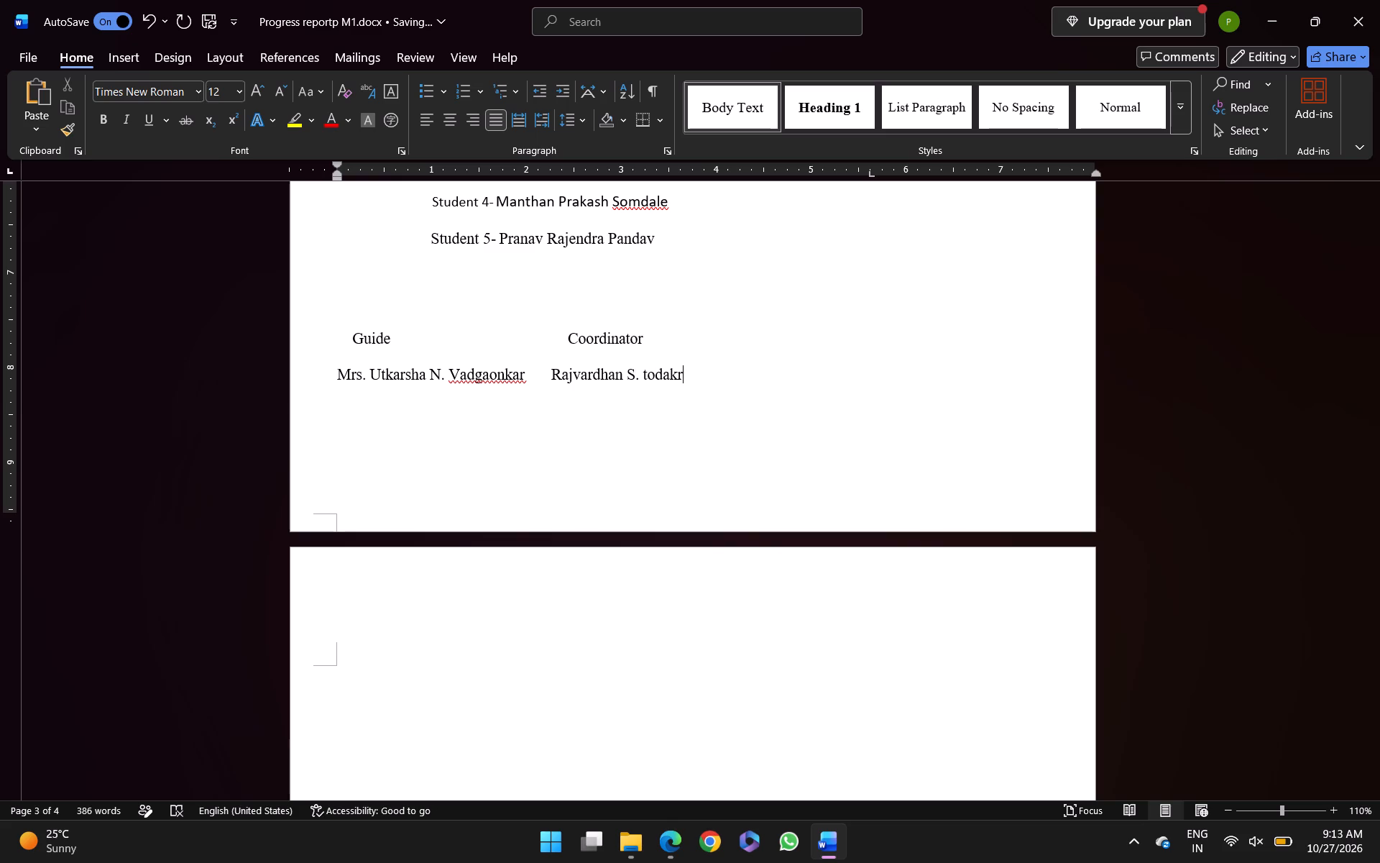
Capitalize the first letter of the coordinator's surname as "T".
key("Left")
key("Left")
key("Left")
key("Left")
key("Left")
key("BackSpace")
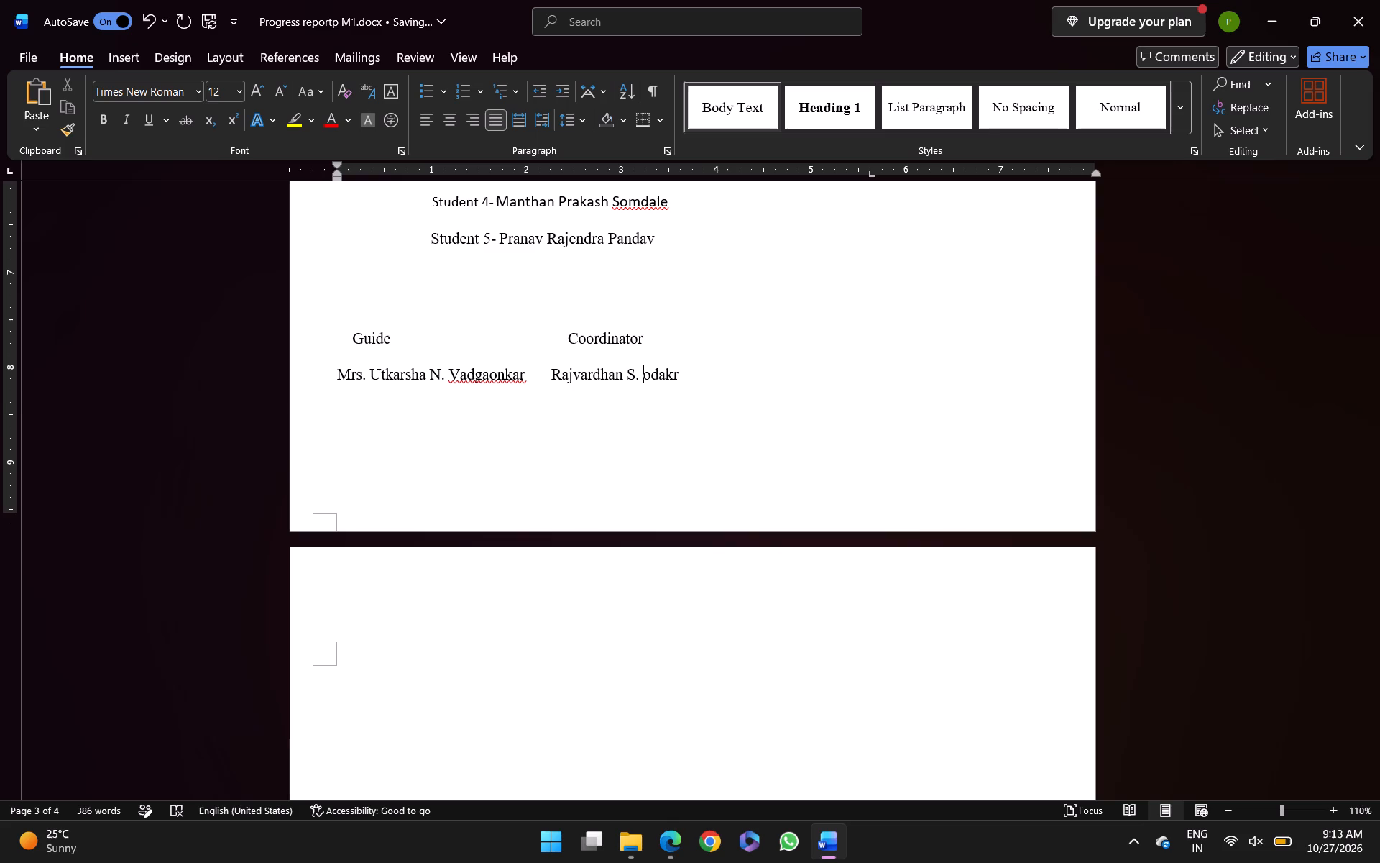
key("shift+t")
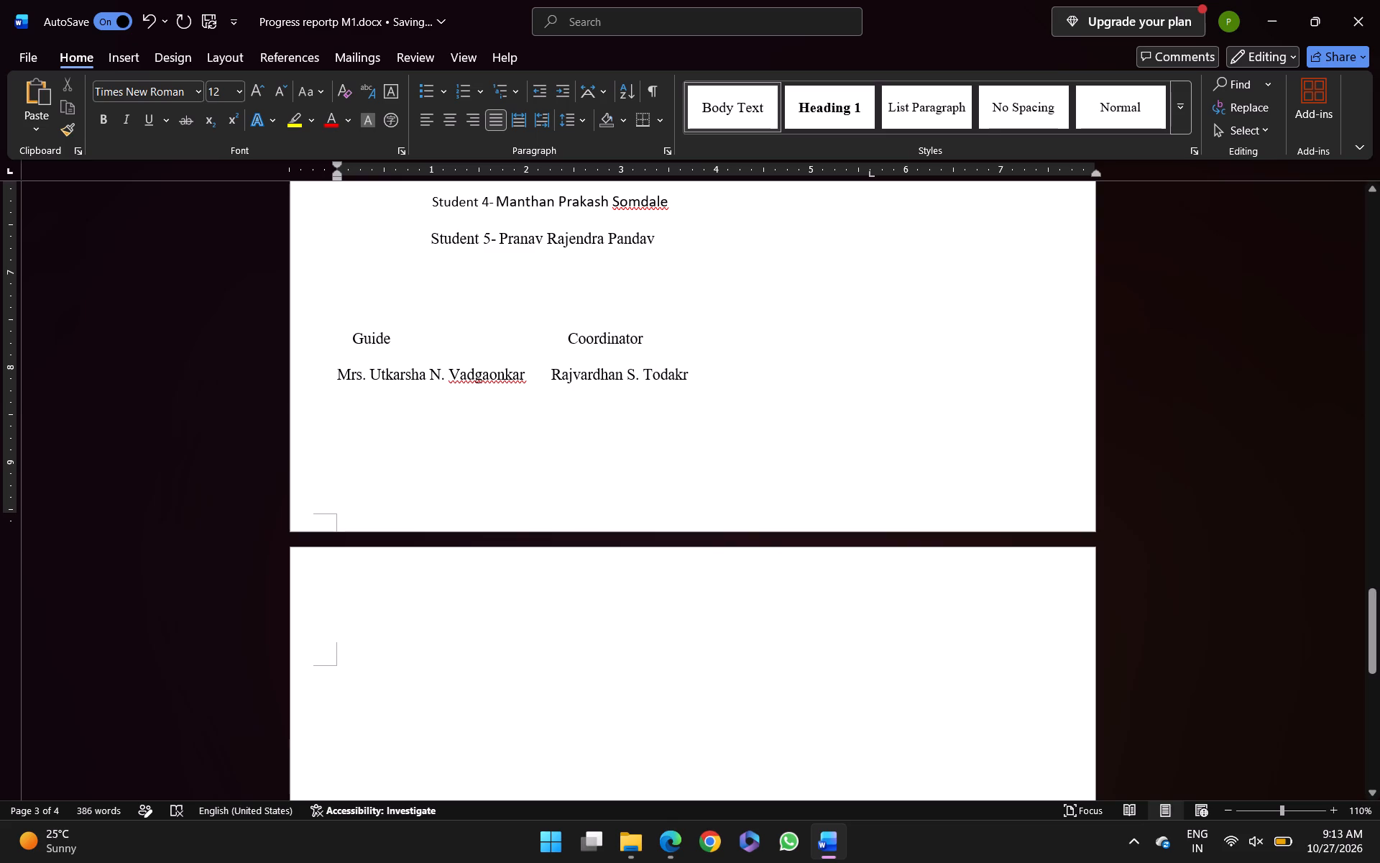
Insert an "a" before the final letter of the coordinator's surname.
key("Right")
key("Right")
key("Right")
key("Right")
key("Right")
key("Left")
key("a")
Delete the "a" that directly follows the "d" in the coordinator's surname.
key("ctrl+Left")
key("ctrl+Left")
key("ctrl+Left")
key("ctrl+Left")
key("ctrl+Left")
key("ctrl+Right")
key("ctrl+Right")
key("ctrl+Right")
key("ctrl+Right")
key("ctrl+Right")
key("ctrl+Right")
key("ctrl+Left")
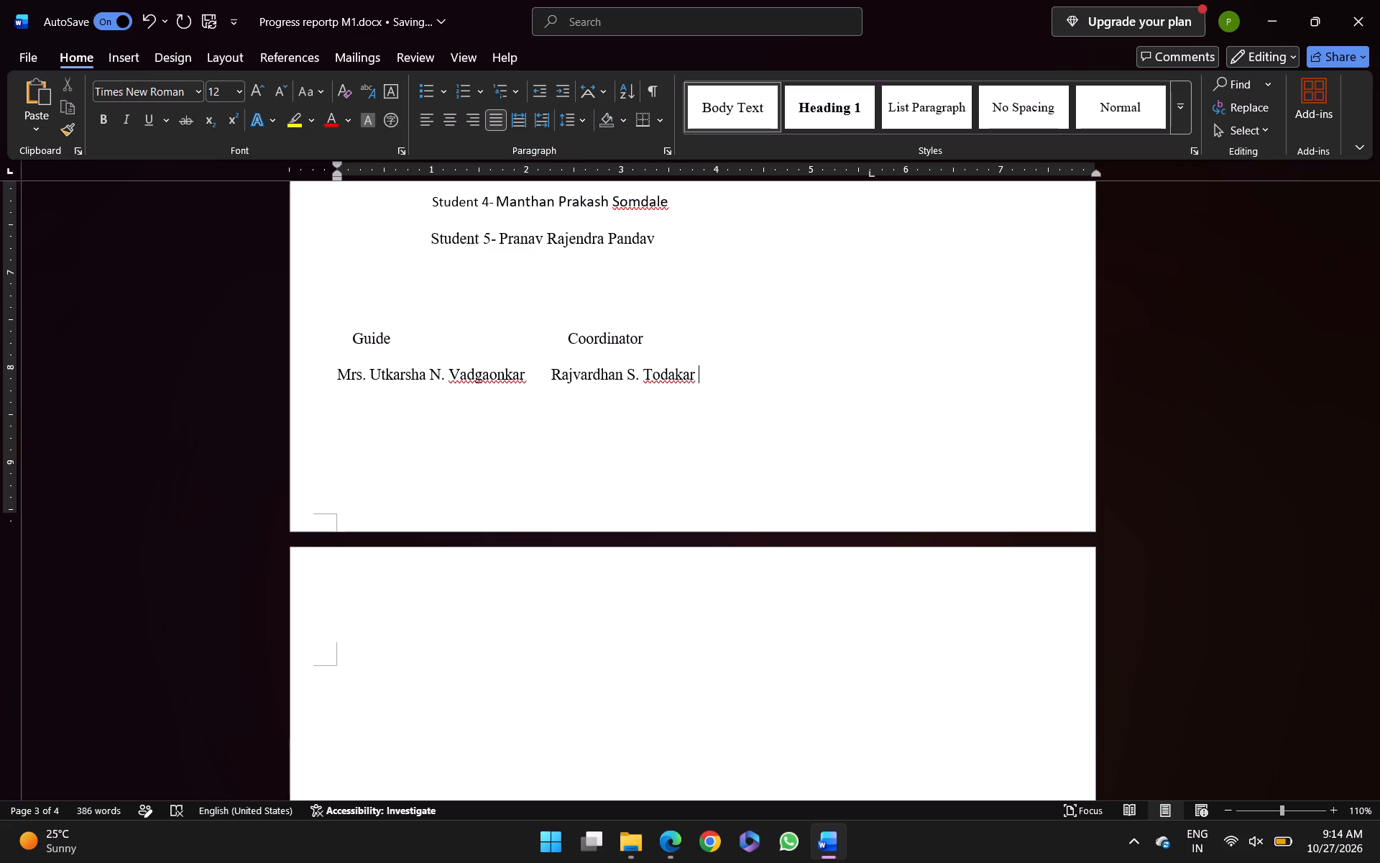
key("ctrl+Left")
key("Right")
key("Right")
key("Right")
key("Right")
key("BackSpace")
Insert the title "Mr." and a space before the coordinator's first name.
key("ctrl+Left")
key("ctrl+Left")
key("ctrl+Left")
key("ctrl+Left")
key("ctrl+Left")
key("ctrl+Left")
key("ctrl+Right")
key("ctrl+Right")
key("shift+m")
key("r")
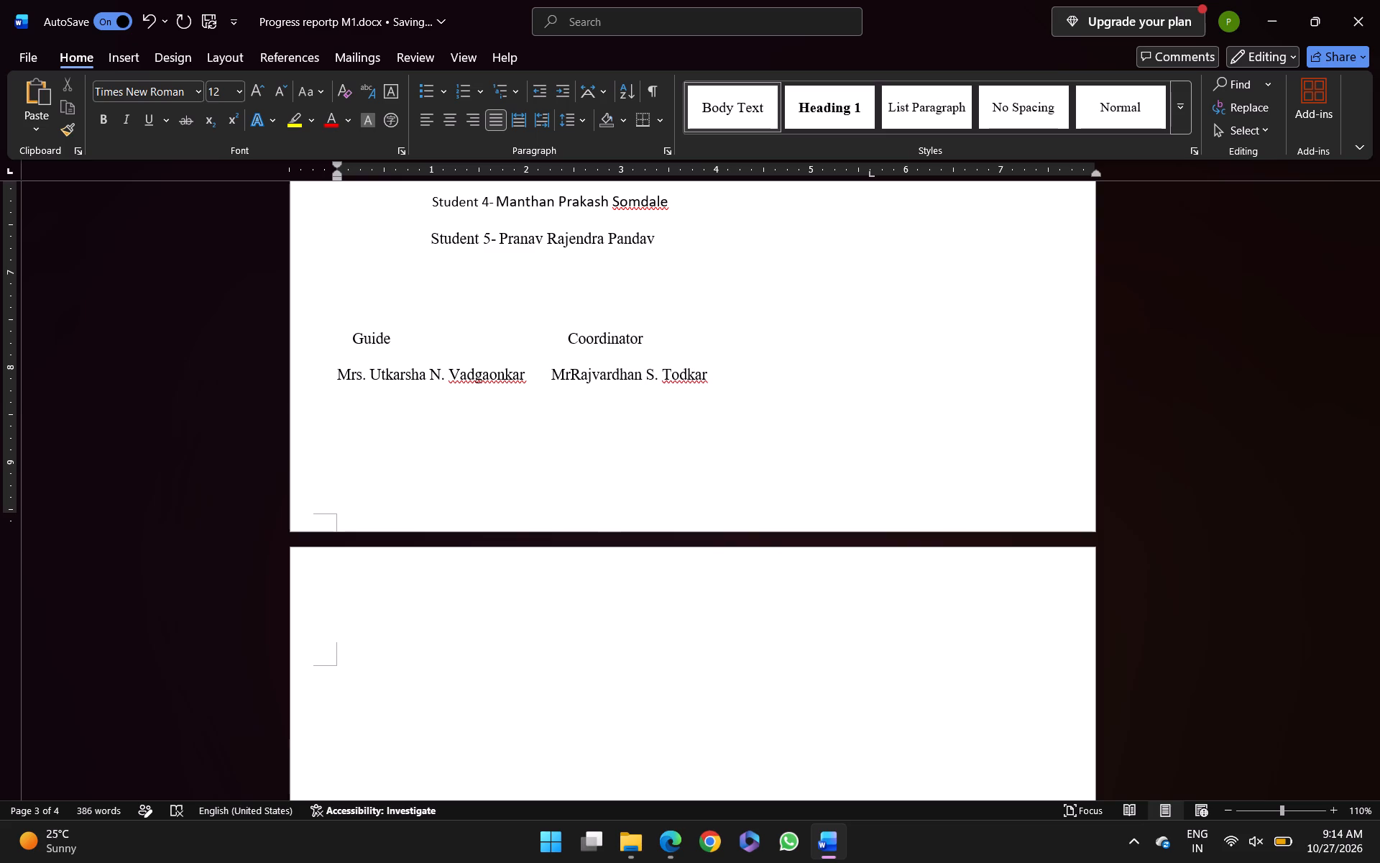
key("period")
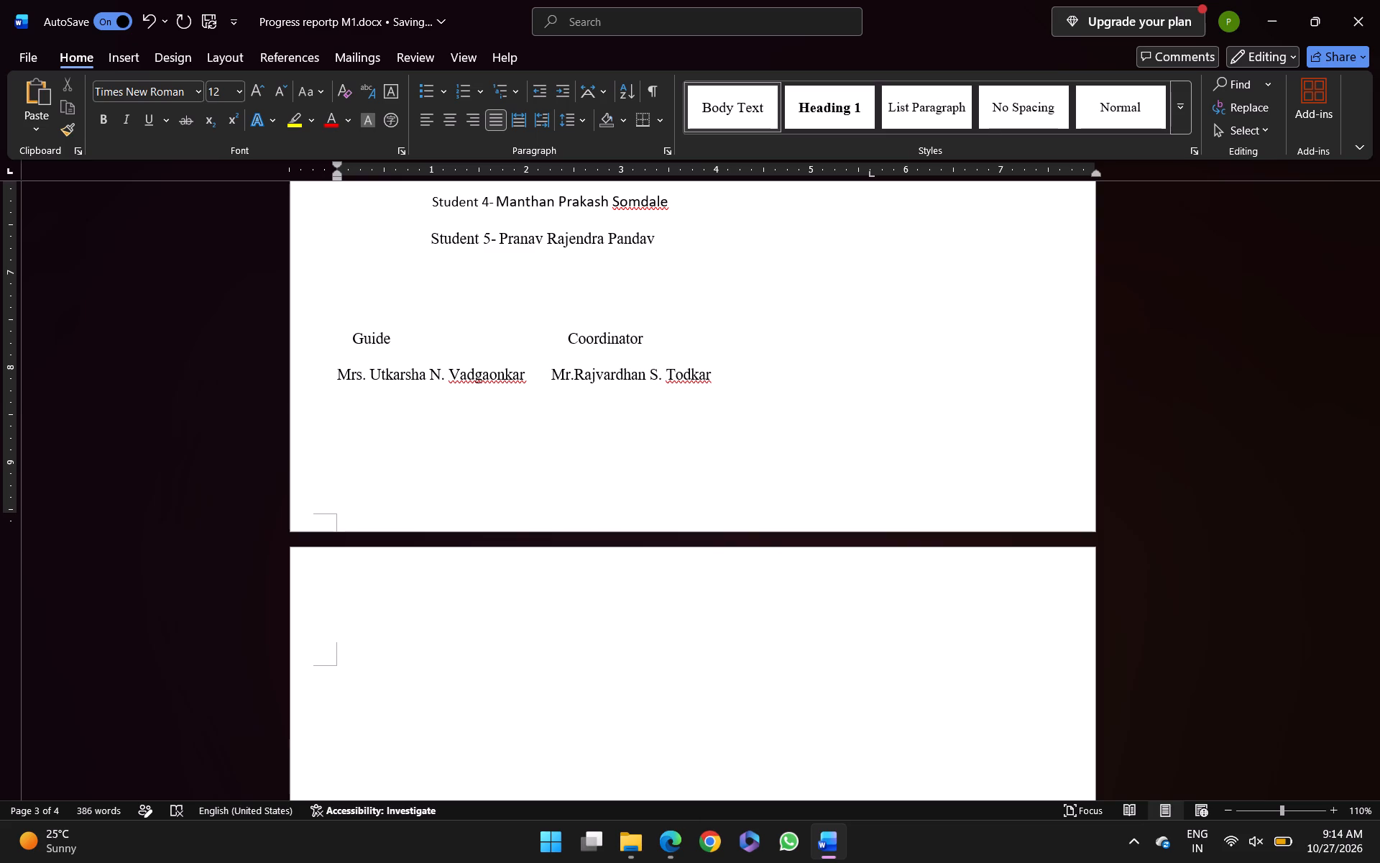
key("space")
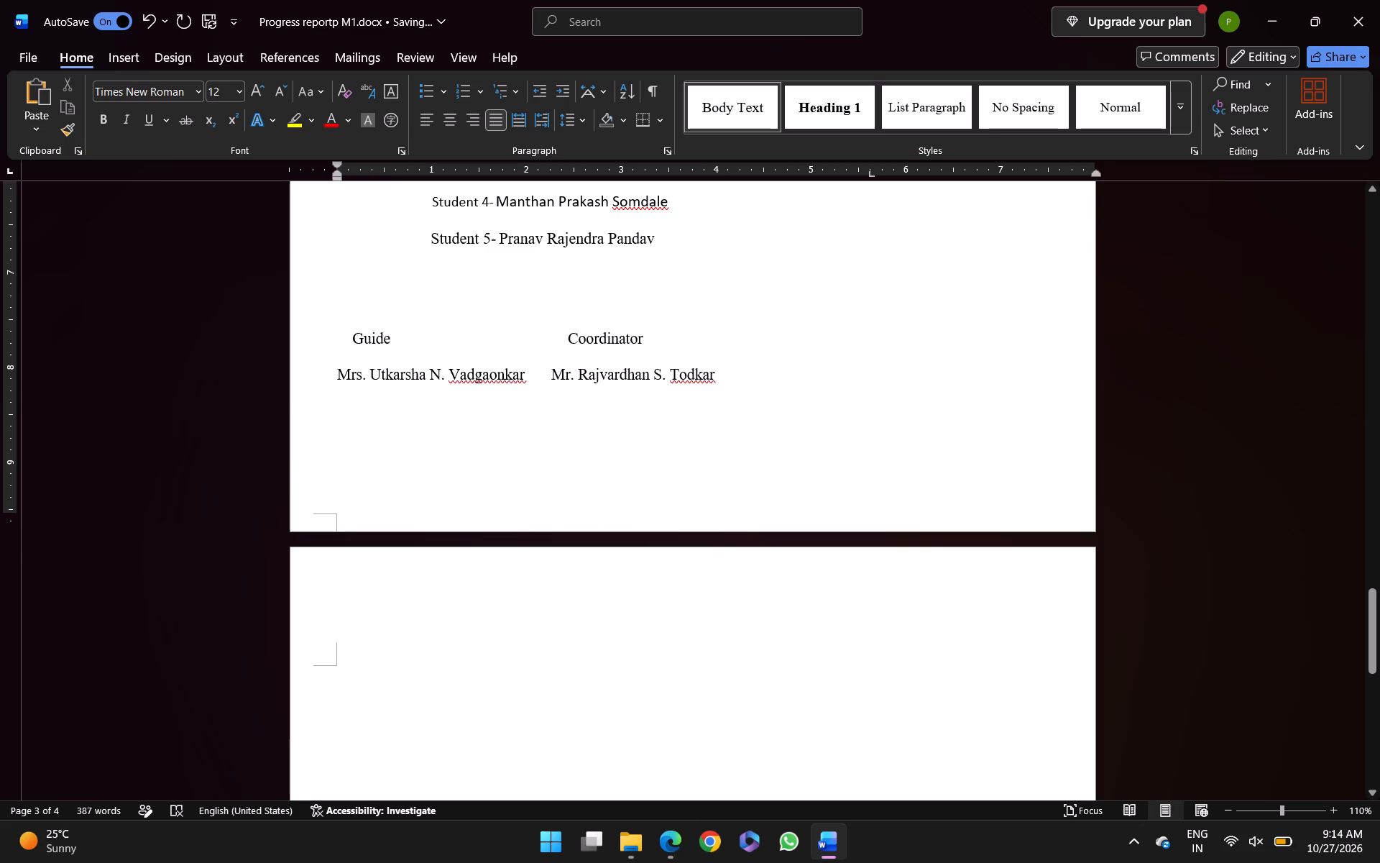
Add the label "HOD" on the same line as "Guide" and "Coordinator", separated from "Coordinator" by a wide run of blank spaces.
left_click(845, 329)
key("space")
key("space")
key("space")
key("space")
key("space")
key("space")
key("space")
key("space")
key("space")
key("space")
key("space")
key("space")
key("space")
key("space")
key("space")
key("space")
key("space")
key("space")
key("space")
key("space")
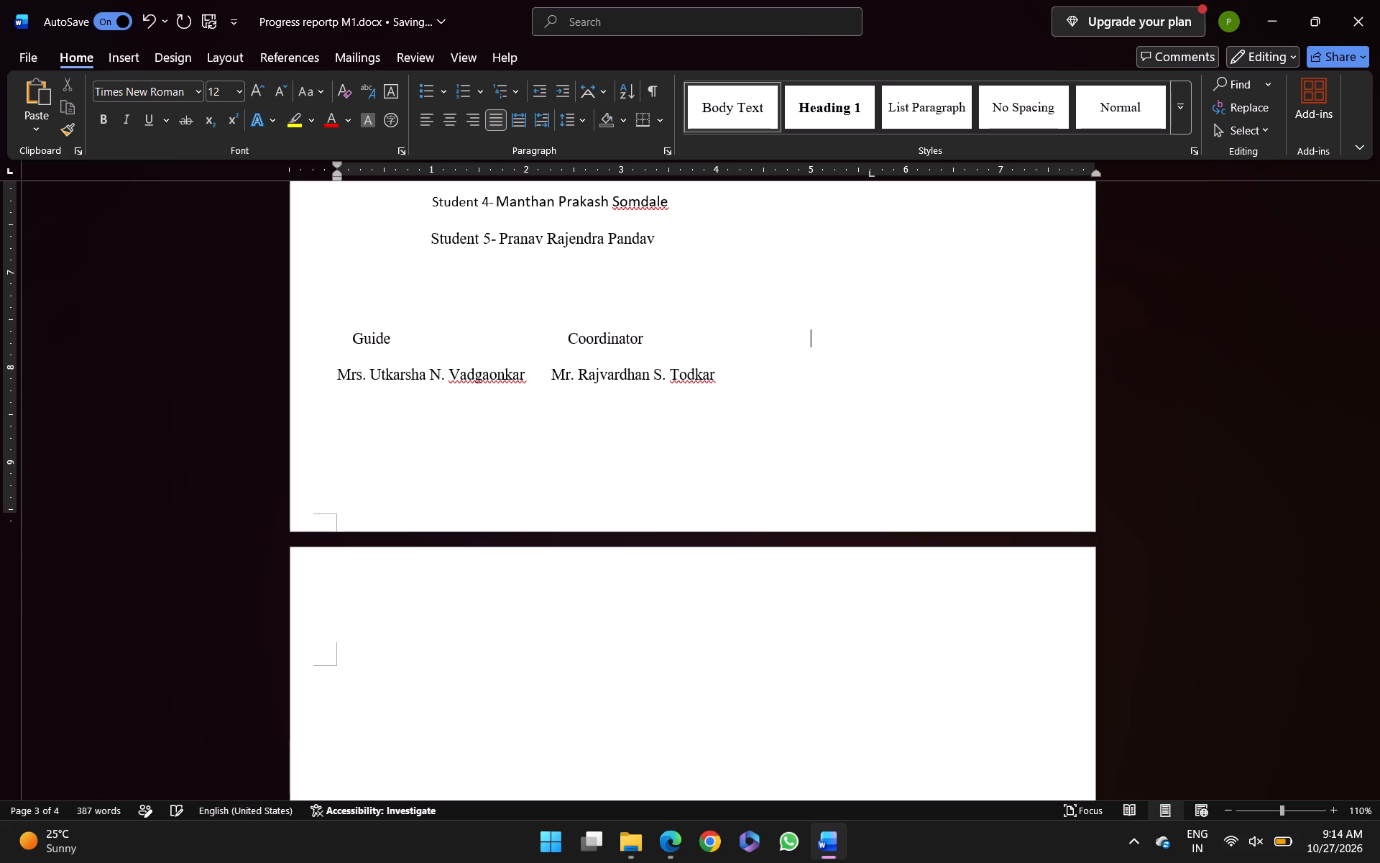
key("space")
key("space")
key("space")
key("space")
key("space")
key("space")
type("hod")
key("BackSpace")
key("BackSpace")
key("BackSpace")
Add the label "HOD" after "Coordinator" on the signature label line.
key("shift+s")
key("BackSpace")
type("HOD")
Insert ten spaces after the coordinator's name on the names line and begin the HOD entry with "m".
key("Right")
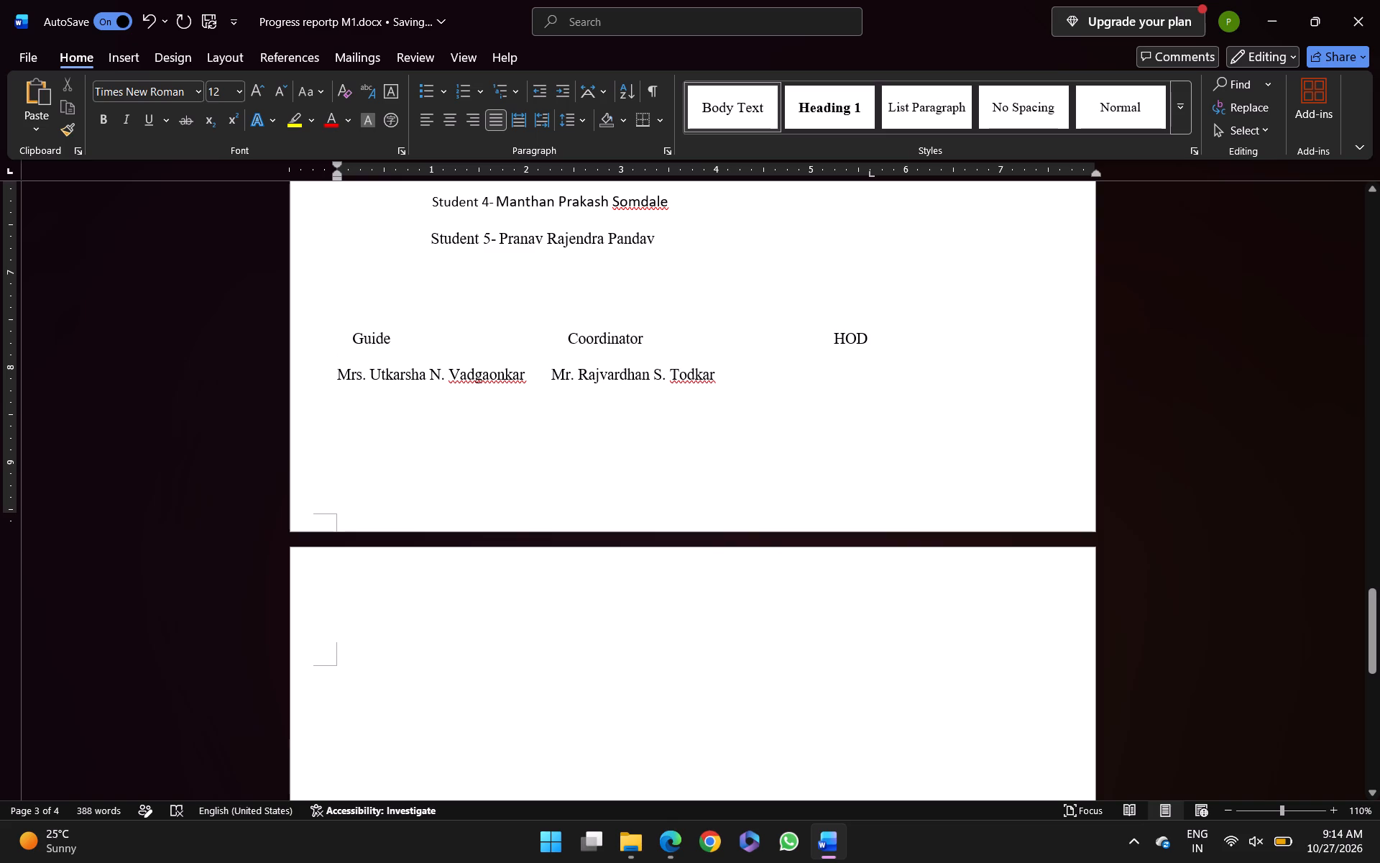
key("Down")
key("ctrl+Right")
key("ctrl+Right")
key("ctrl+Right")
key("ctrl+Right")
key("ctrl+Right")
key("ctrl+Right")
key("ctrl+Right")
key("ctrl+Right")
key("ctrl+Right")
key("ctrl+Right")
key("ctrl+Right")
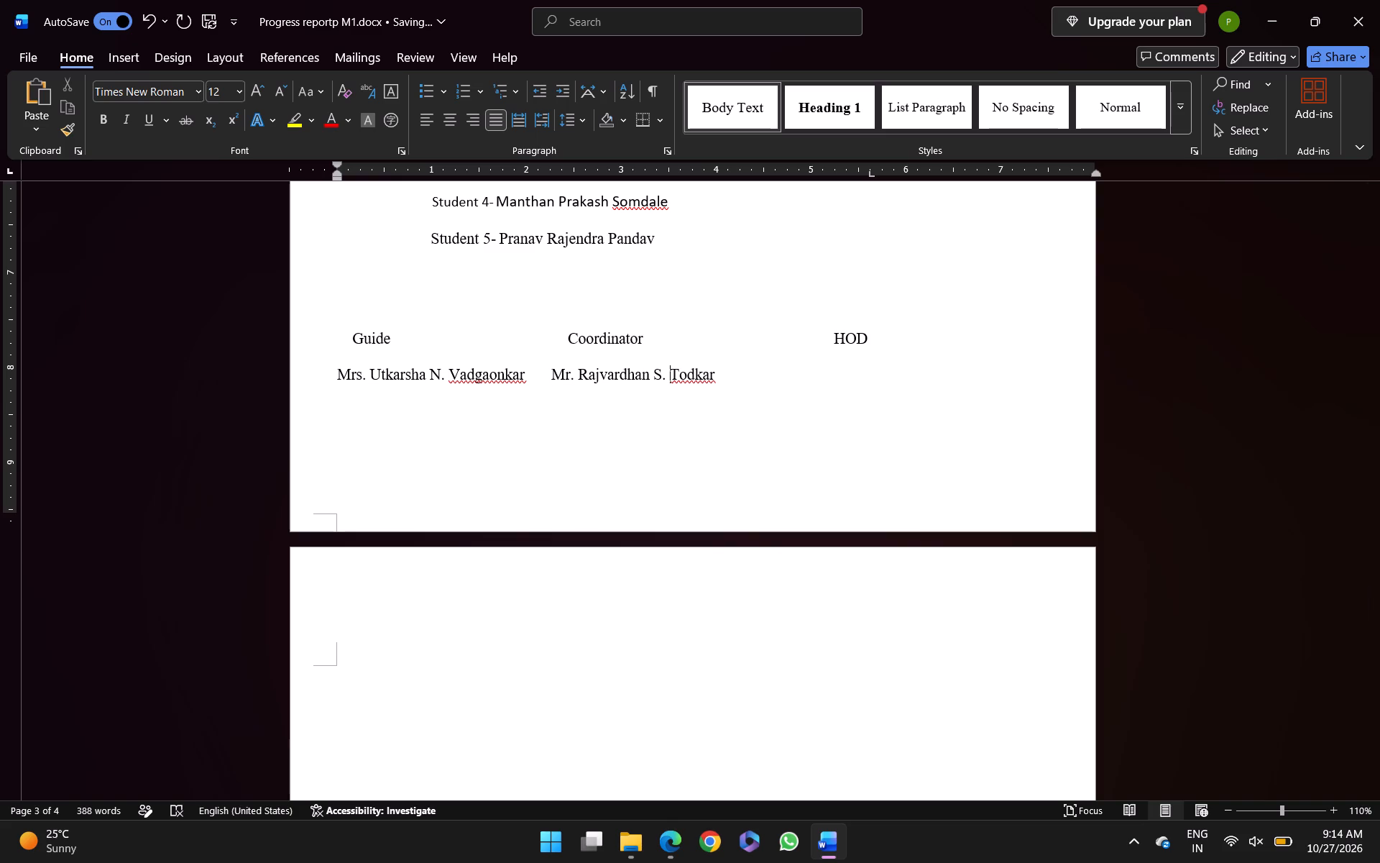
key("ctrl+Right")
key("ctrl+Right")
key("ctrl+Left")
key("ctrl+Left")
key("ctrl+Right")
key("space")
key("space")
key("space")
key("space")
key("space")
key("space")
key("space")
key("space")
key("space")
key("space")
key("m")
Replace the stray "m" on the names line with the HOD's full name, starting with the title "Mr.".
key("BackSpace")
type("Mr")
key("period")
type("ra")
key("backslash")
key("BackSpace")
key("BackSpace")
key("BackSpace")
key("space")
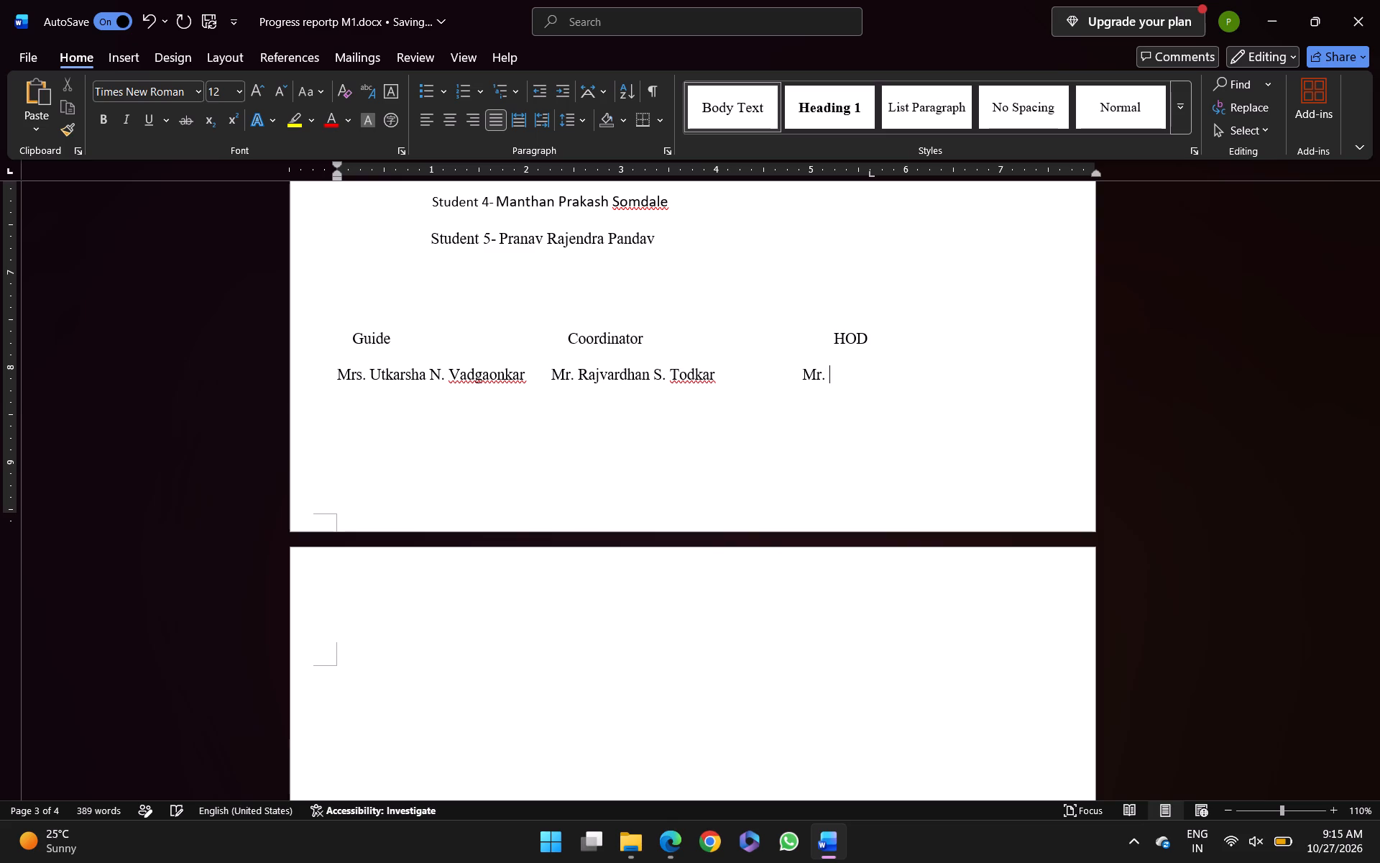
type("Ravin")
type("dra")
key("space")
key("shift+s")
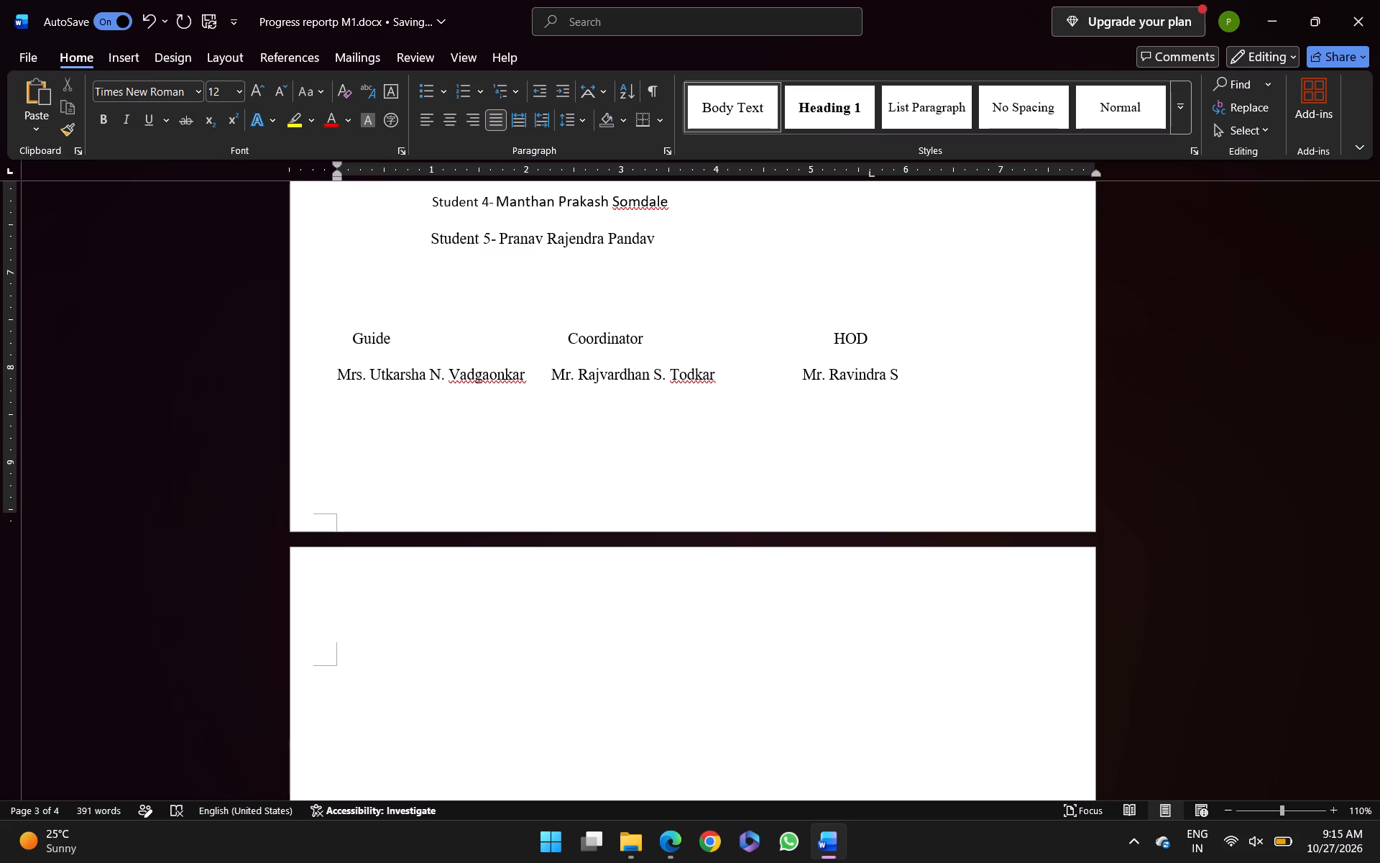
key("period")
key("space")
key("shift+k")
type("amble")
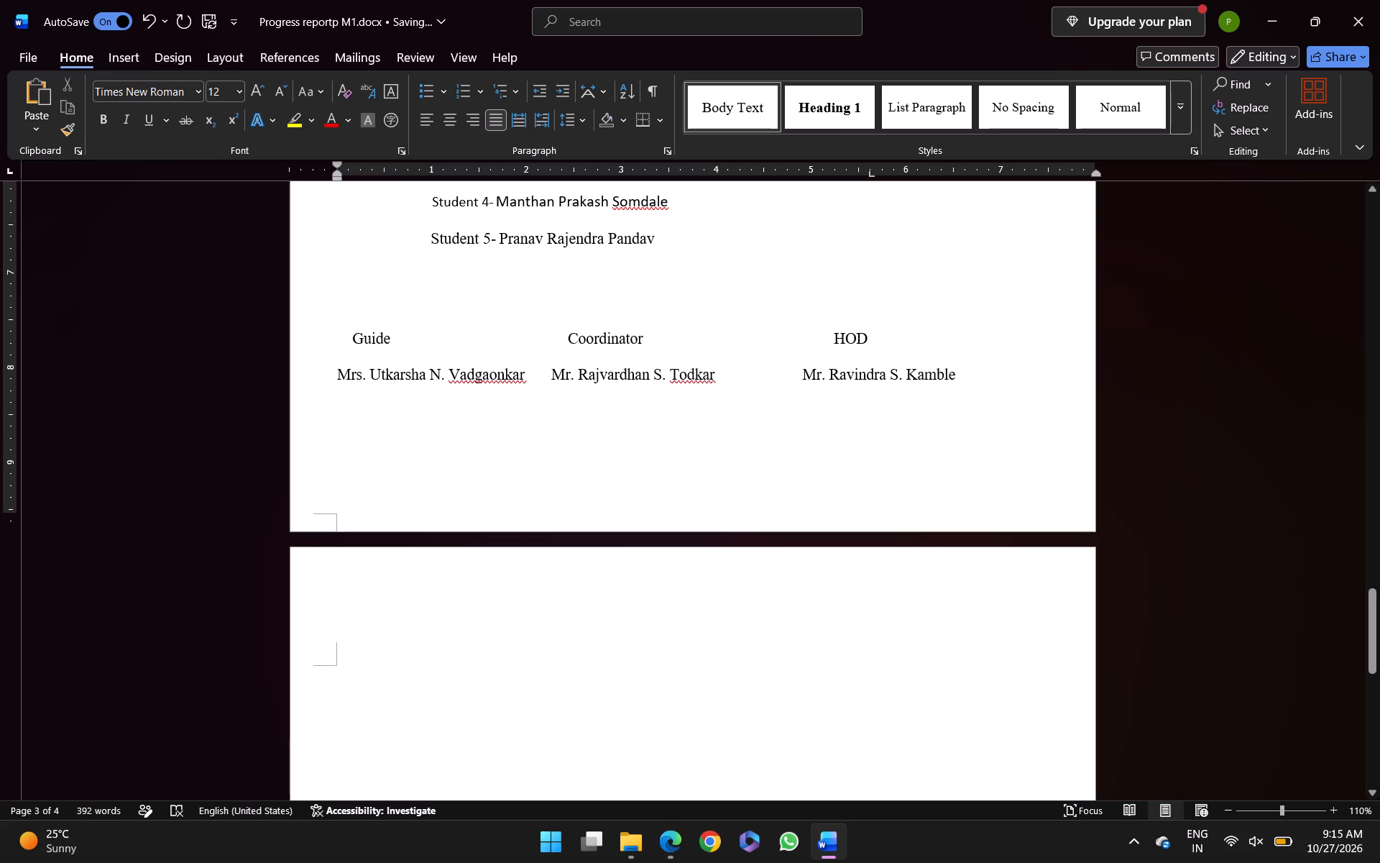
Insert several extra spaces before the "HOD" label to move it closer to the centre of the HOD's name.
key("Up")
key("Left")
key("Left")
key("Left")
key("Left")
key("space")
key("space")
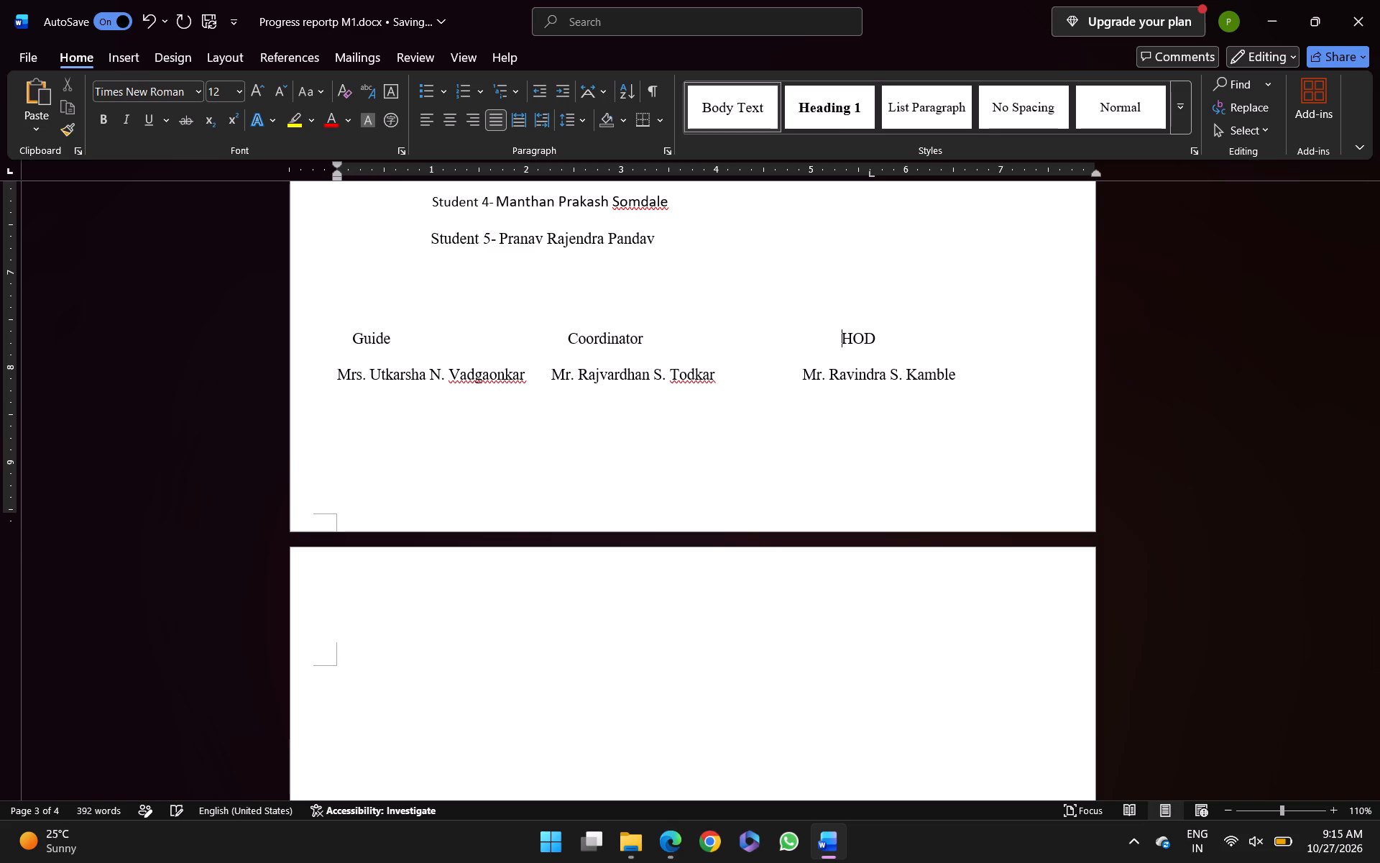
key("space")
Insert six extra spaces before the "Coordinator" label on the signature label line.
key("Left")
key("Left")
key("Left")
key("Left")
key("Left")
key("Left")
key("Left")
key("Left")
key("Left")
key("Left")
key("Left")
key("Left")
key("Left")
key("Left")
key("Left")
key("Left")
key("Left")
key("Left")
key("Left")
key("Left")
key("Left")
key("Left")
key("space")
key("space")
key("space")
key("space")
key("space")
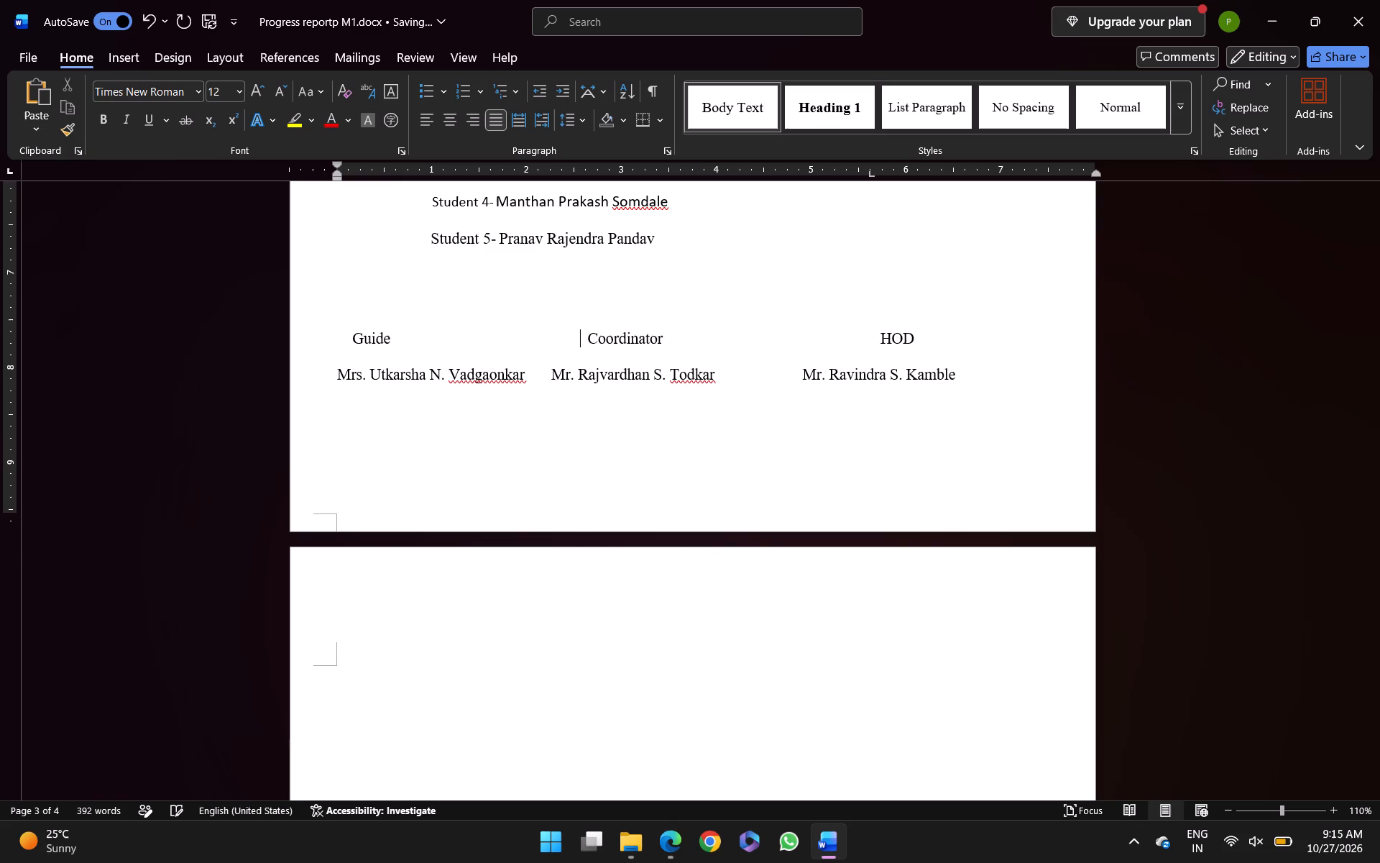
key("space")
Insert extra spaces before the coordinator's name on the names line to shift it further under the "Coordinator" label.
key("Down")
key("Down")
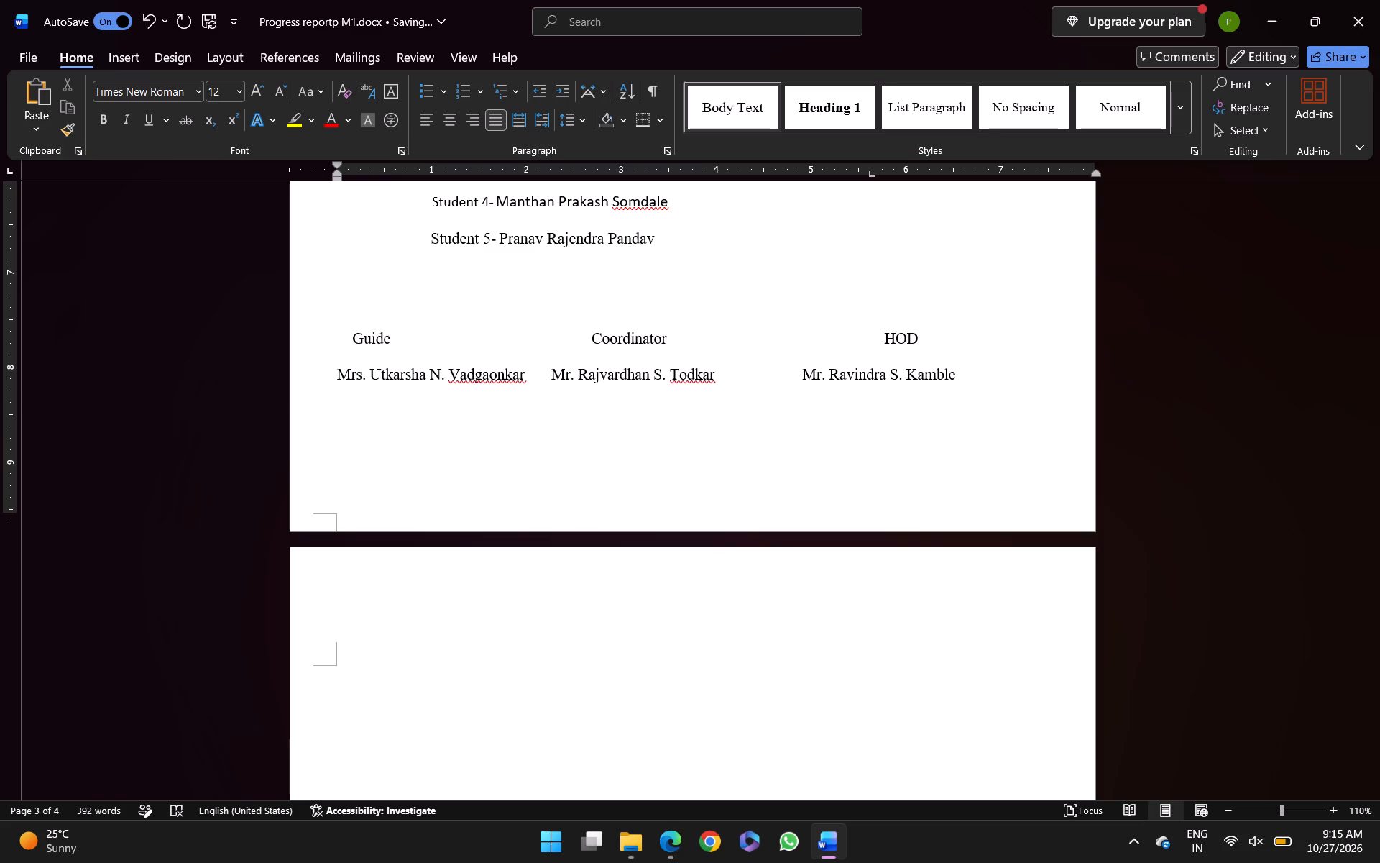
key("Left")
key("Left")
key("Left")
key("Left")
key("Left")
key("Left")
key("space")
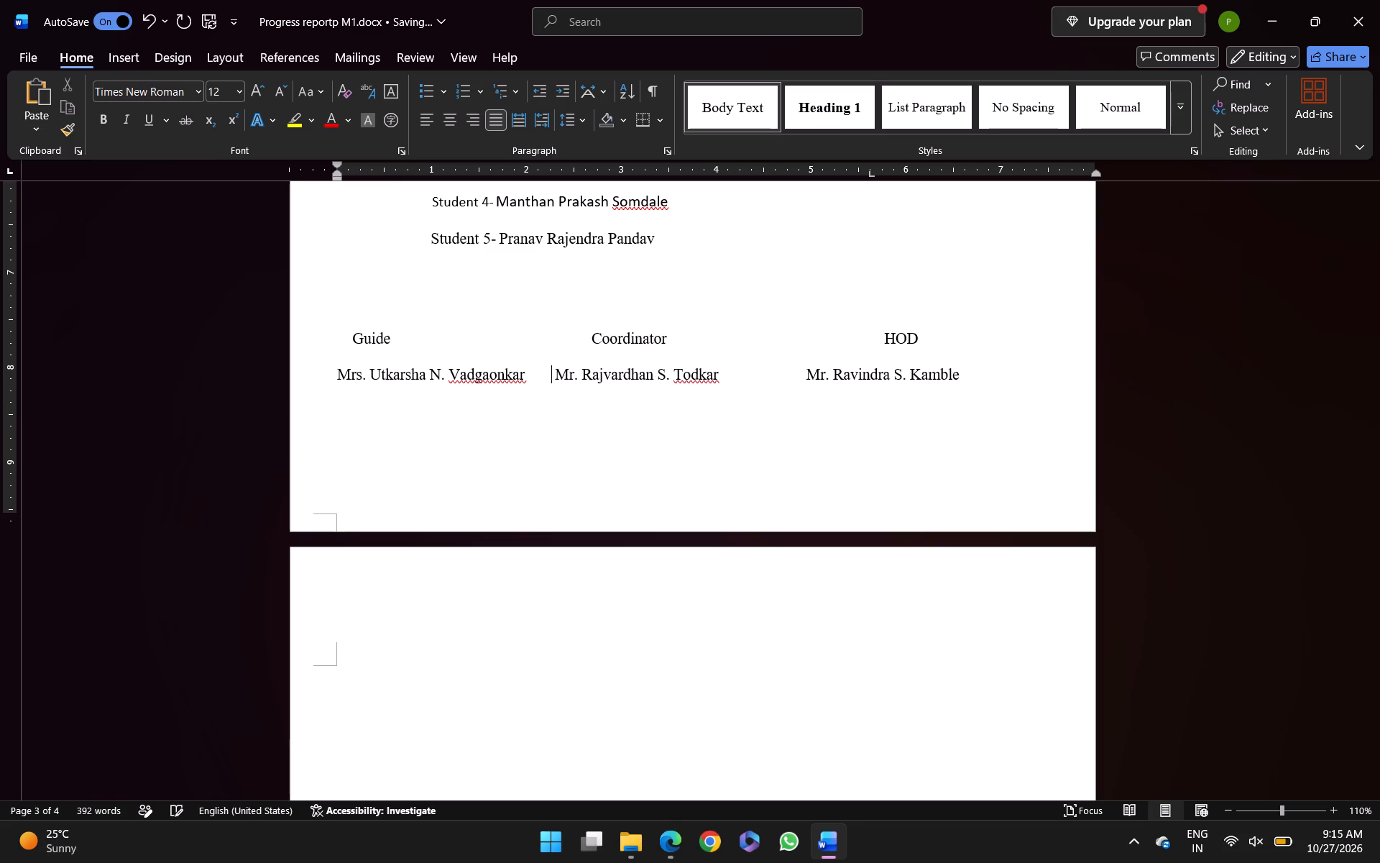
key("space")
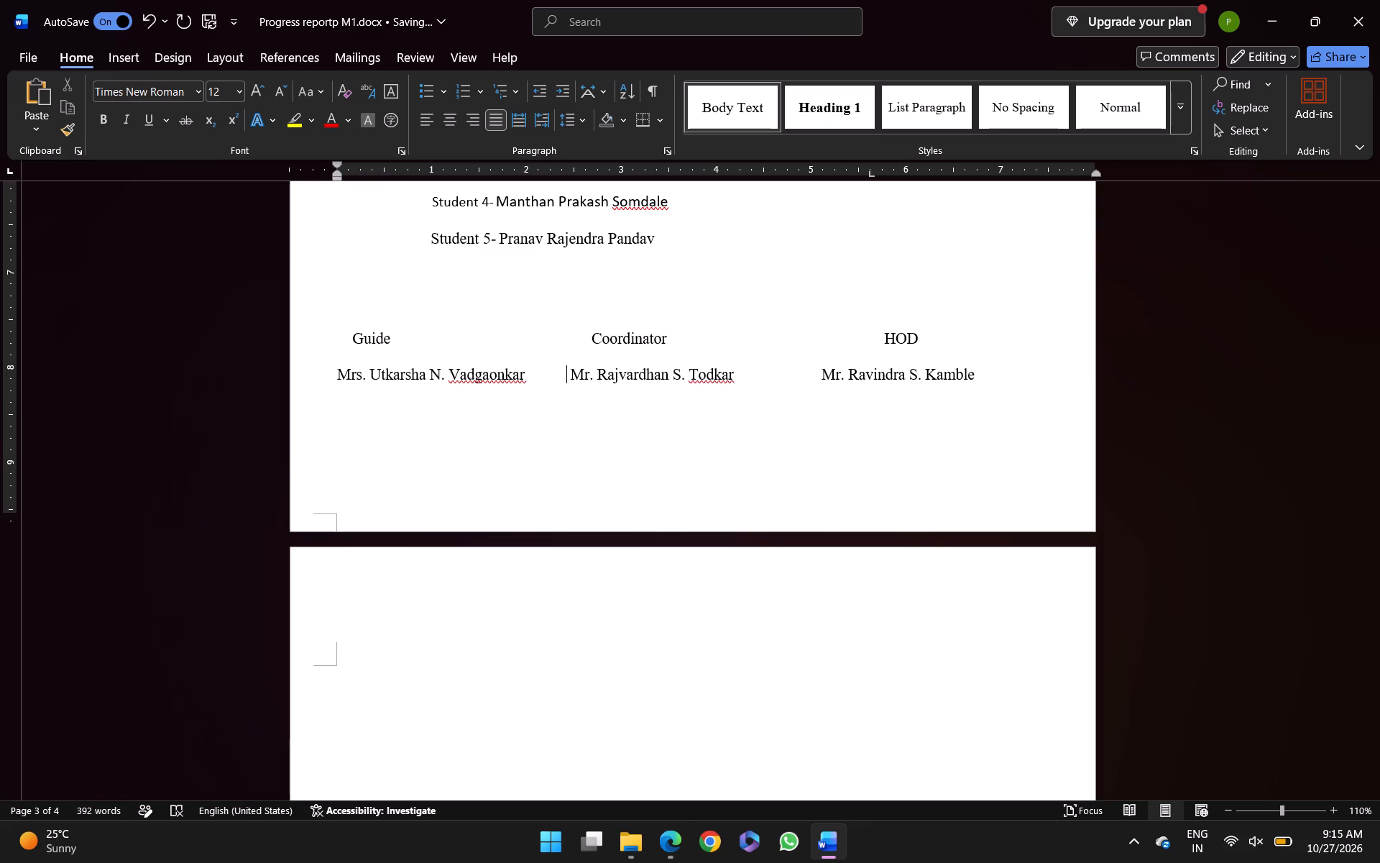
Insert two spaces in the gap before the "Coordinator" label.
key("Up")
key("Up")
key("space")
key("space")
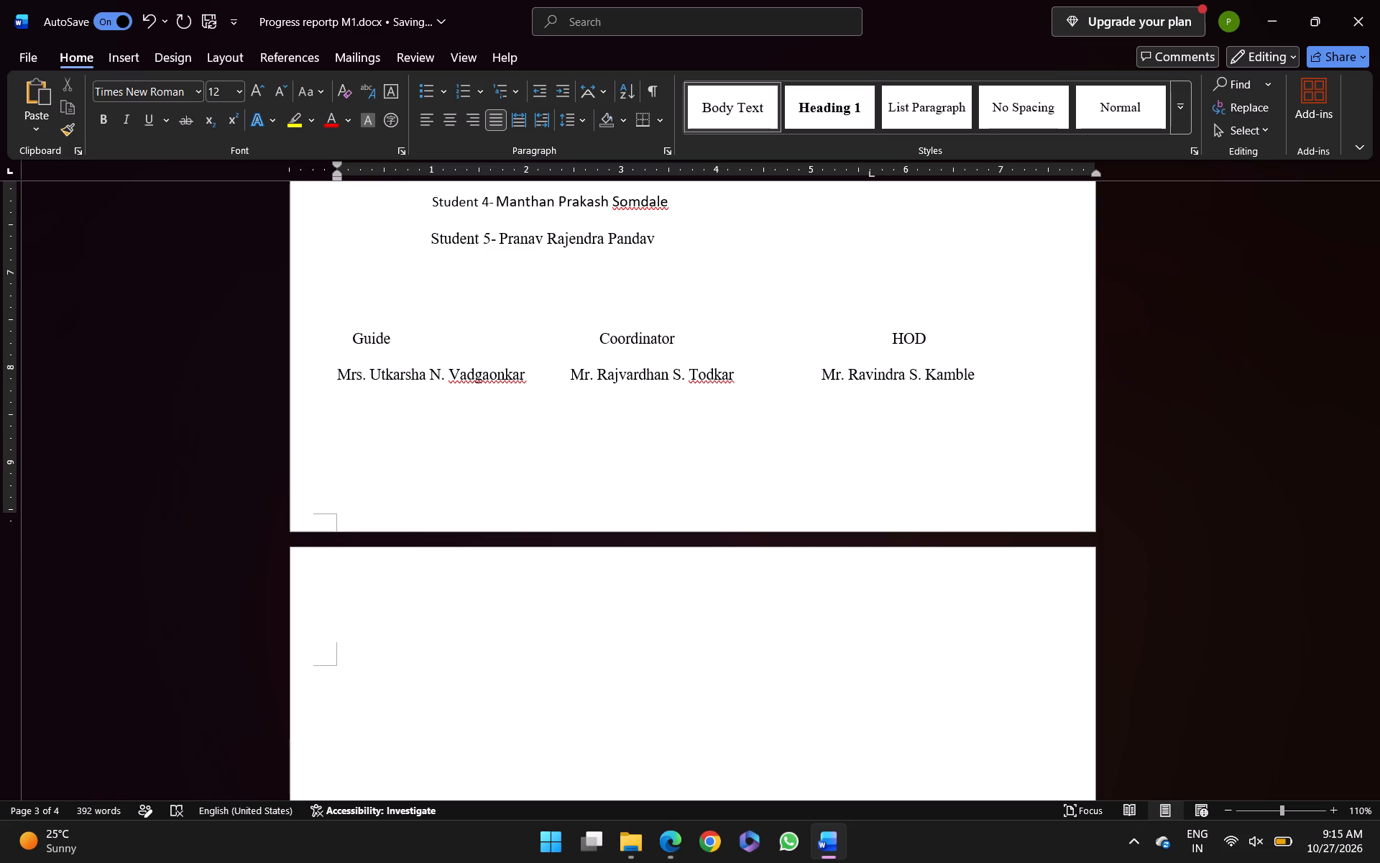
Narrow the gap between the "Coordinator" and "HOD" labels by removing four spaces.
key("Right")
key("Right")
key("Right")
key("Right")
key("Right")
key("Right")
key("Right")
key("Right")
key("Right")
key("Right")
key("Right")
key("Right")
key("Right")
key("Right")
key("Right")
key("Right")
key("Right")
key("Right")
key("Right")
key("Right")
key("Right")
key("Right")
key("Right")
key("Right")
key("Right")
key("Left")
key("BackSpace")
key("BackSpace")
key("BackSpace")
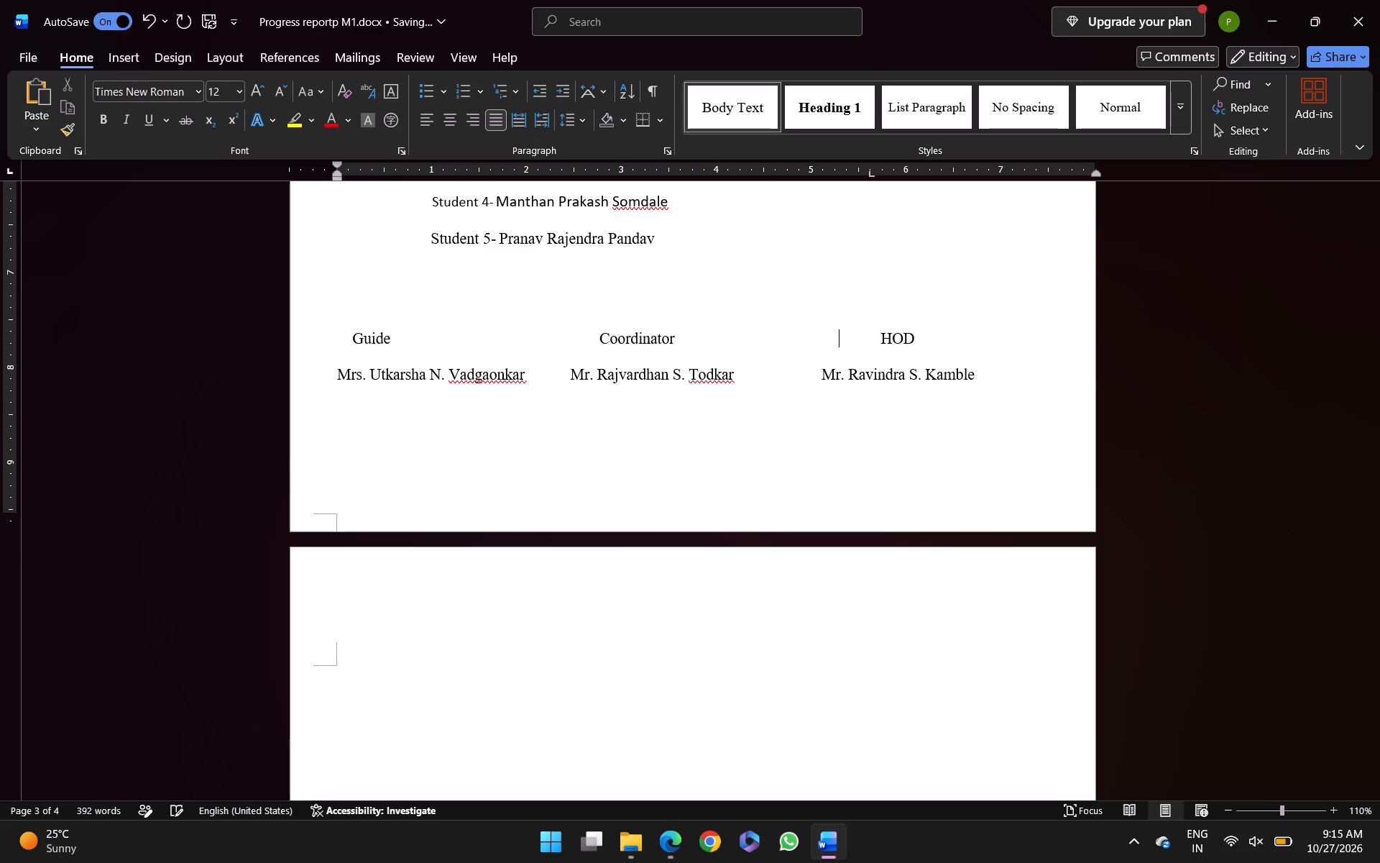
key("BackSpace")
Shift the "Coordinator" label further from "Guide" by inserting three spaces directly before it.
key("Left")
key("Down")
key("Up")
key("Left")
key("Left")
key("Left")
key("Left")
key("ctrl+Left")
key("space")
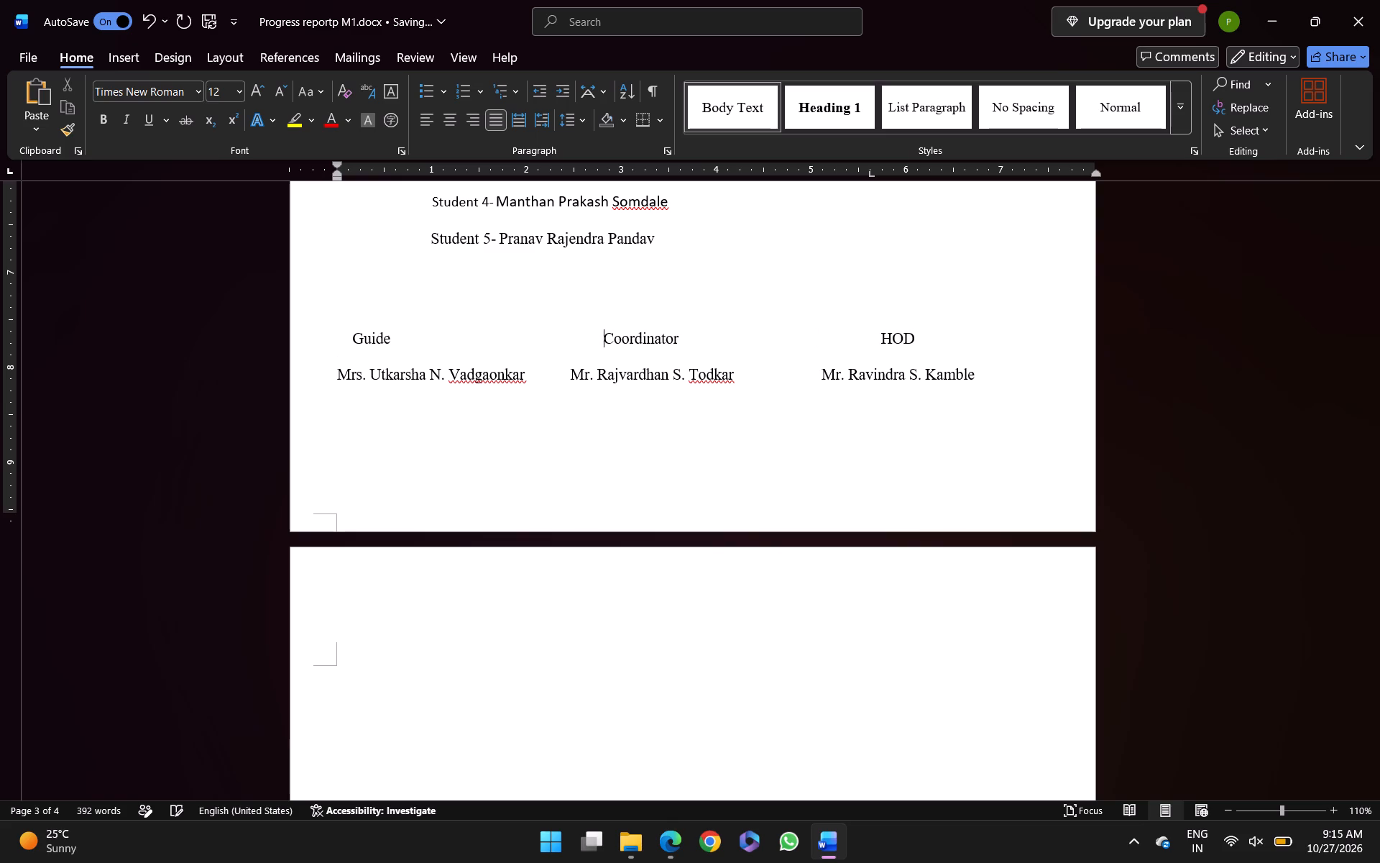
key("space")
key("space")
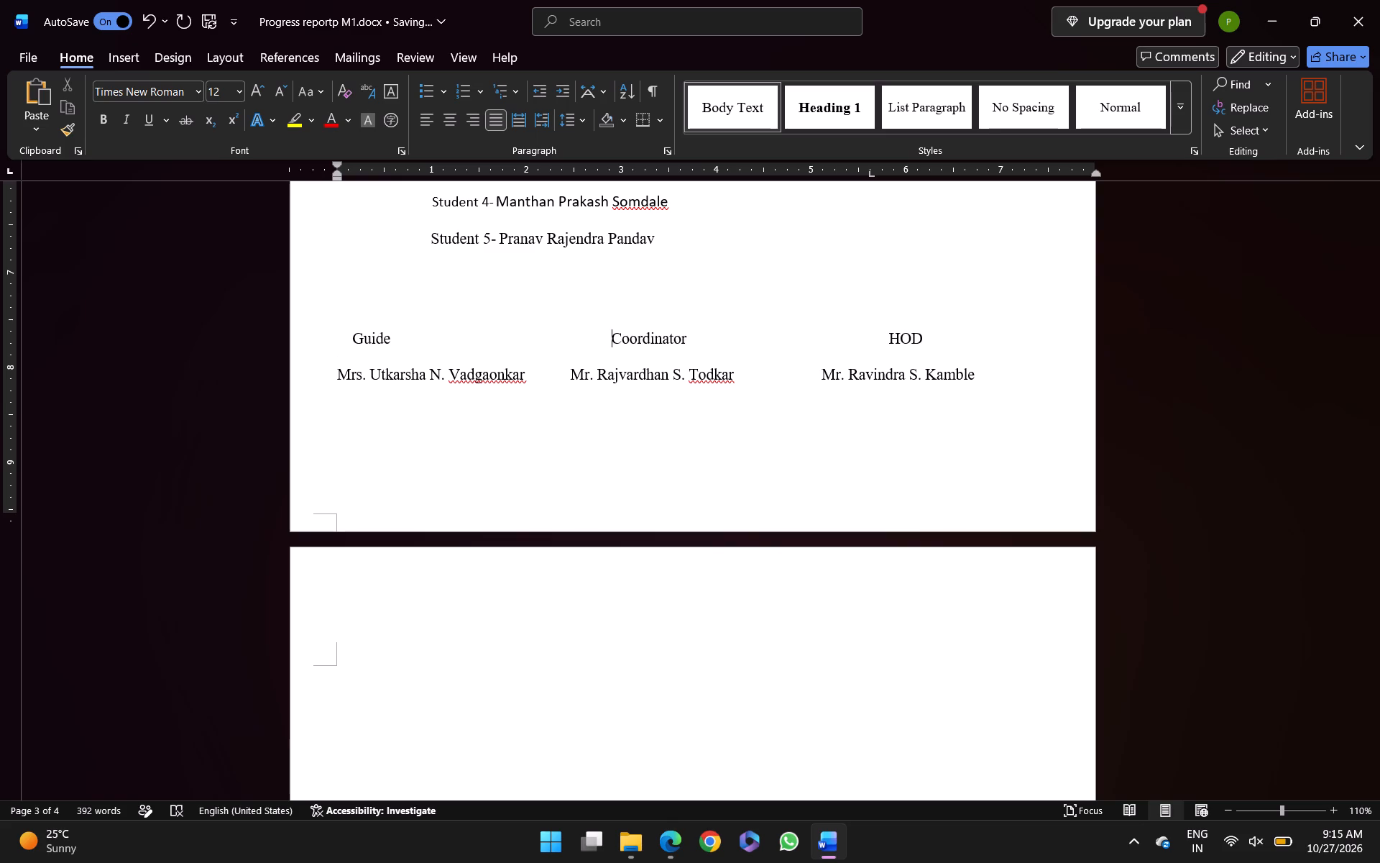
Tighten the label row by removing one space before "Coordinator" and two spaces between "Coordinator" and "HOD".
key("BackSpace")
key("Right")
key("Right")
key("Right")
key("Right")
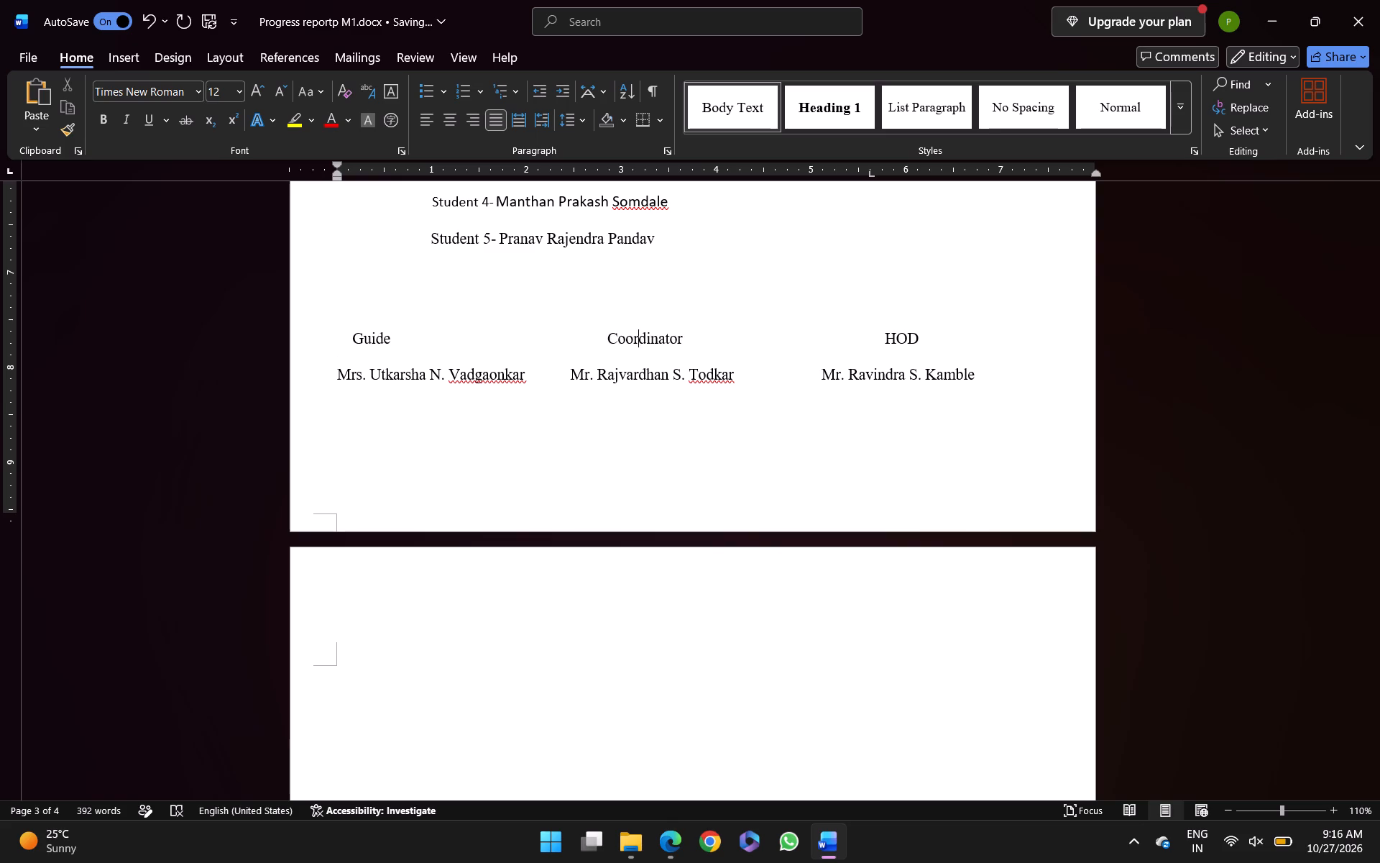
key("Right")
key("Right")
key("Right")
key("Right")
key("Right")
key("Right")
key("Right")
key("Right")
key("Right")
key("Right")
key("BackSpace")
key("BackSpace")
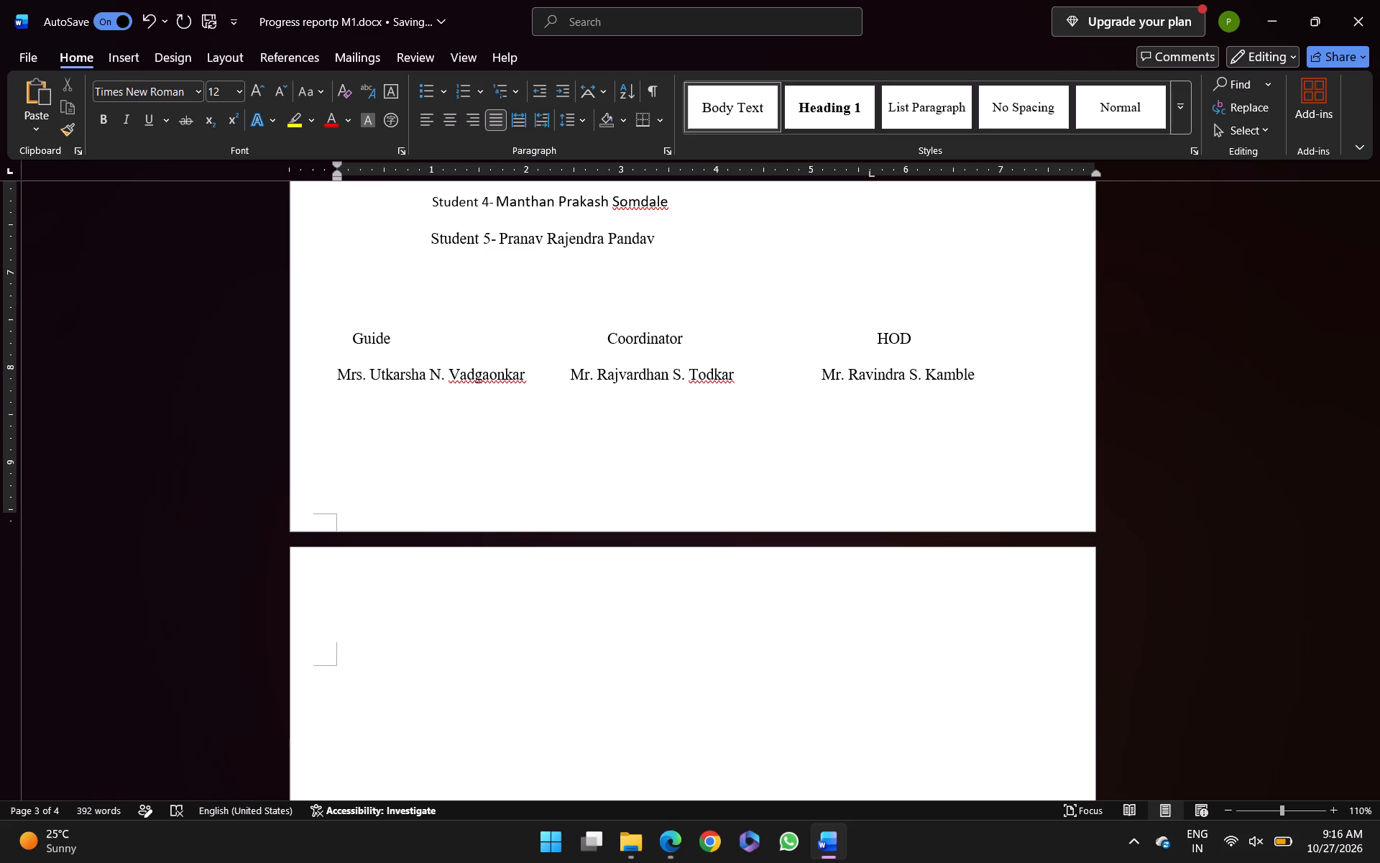
Indent the "Guide" label over the guide's name by inserting thirteen spaces at the start of the label line.
left_click(350, 325)
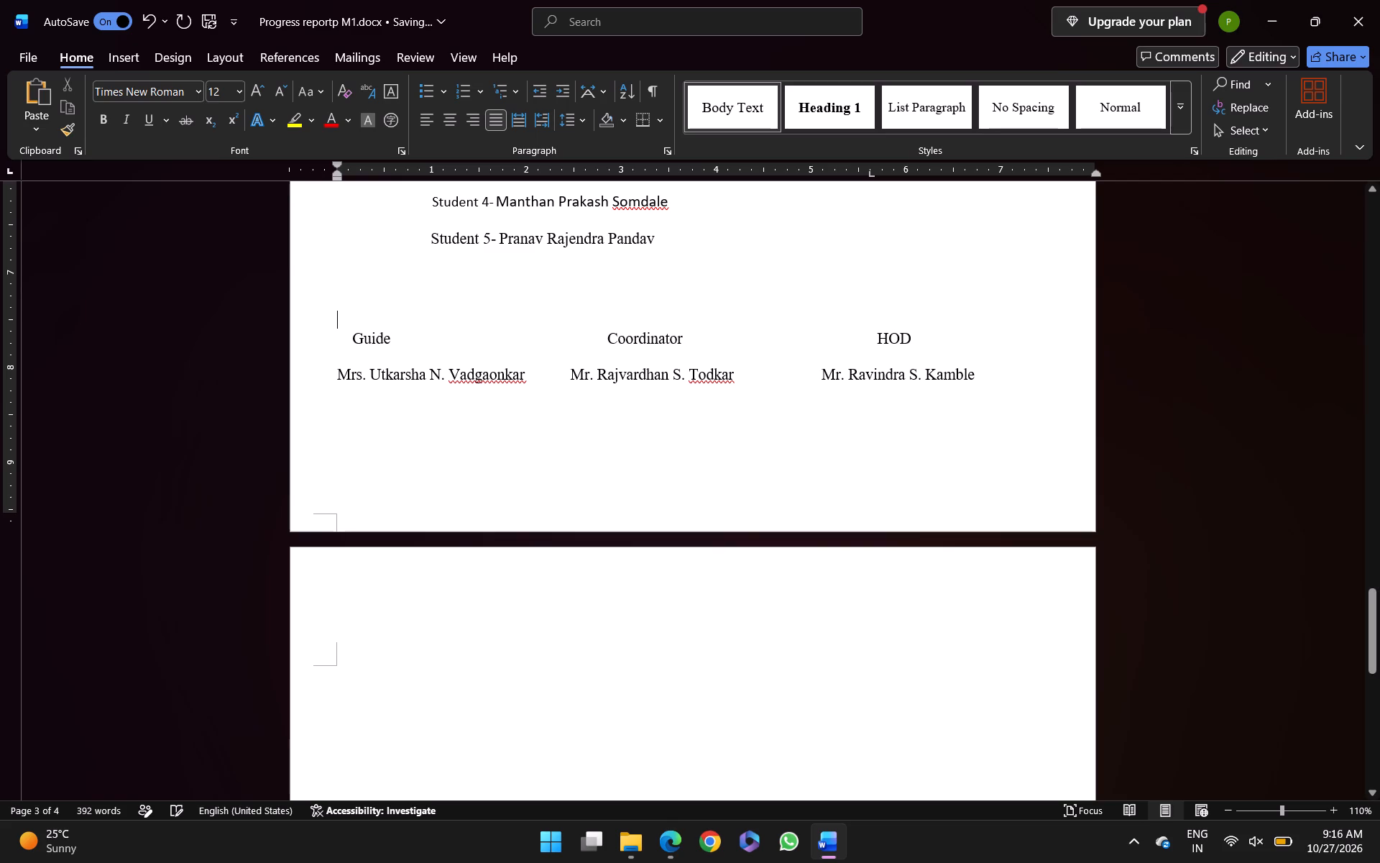
key("Down")
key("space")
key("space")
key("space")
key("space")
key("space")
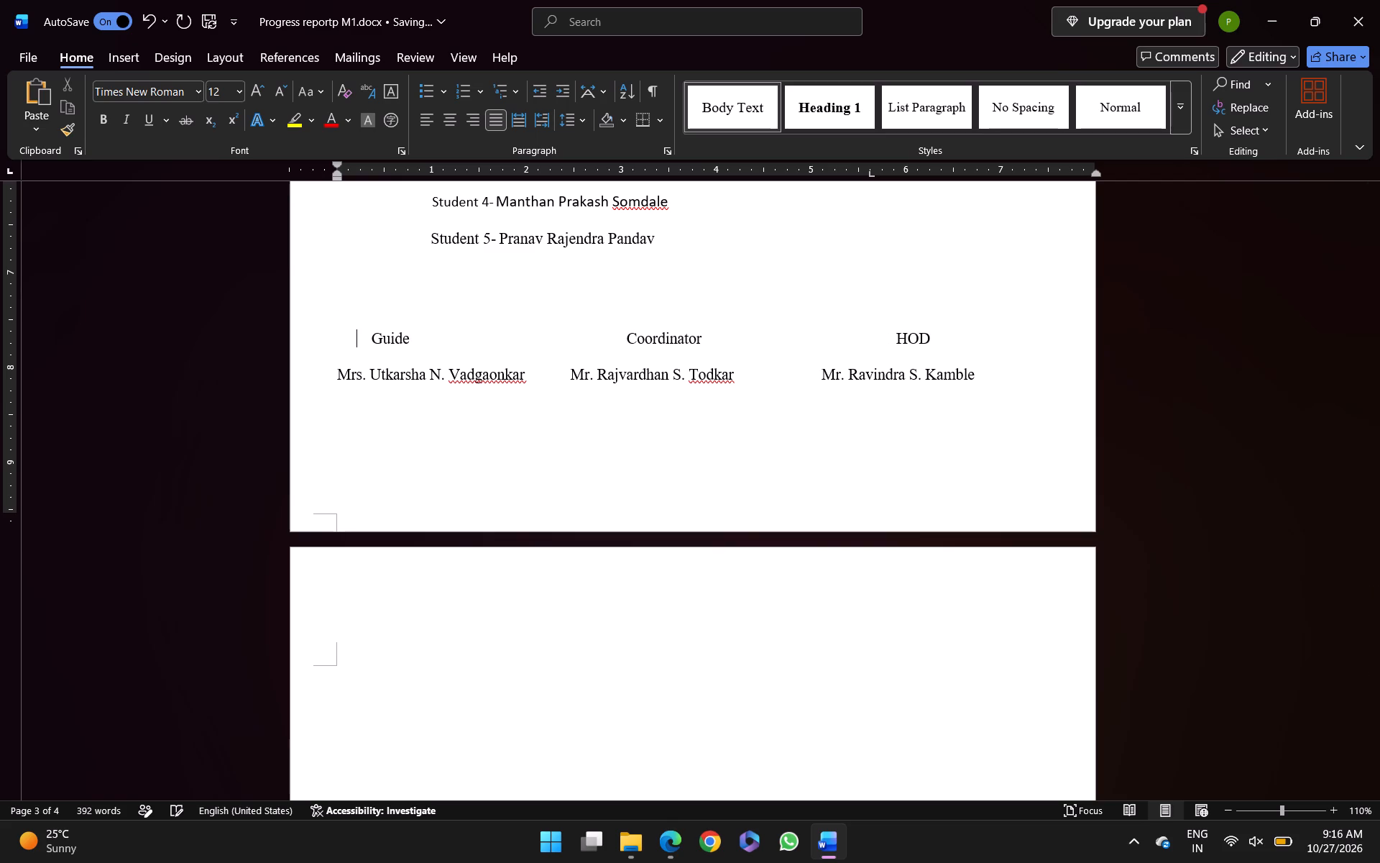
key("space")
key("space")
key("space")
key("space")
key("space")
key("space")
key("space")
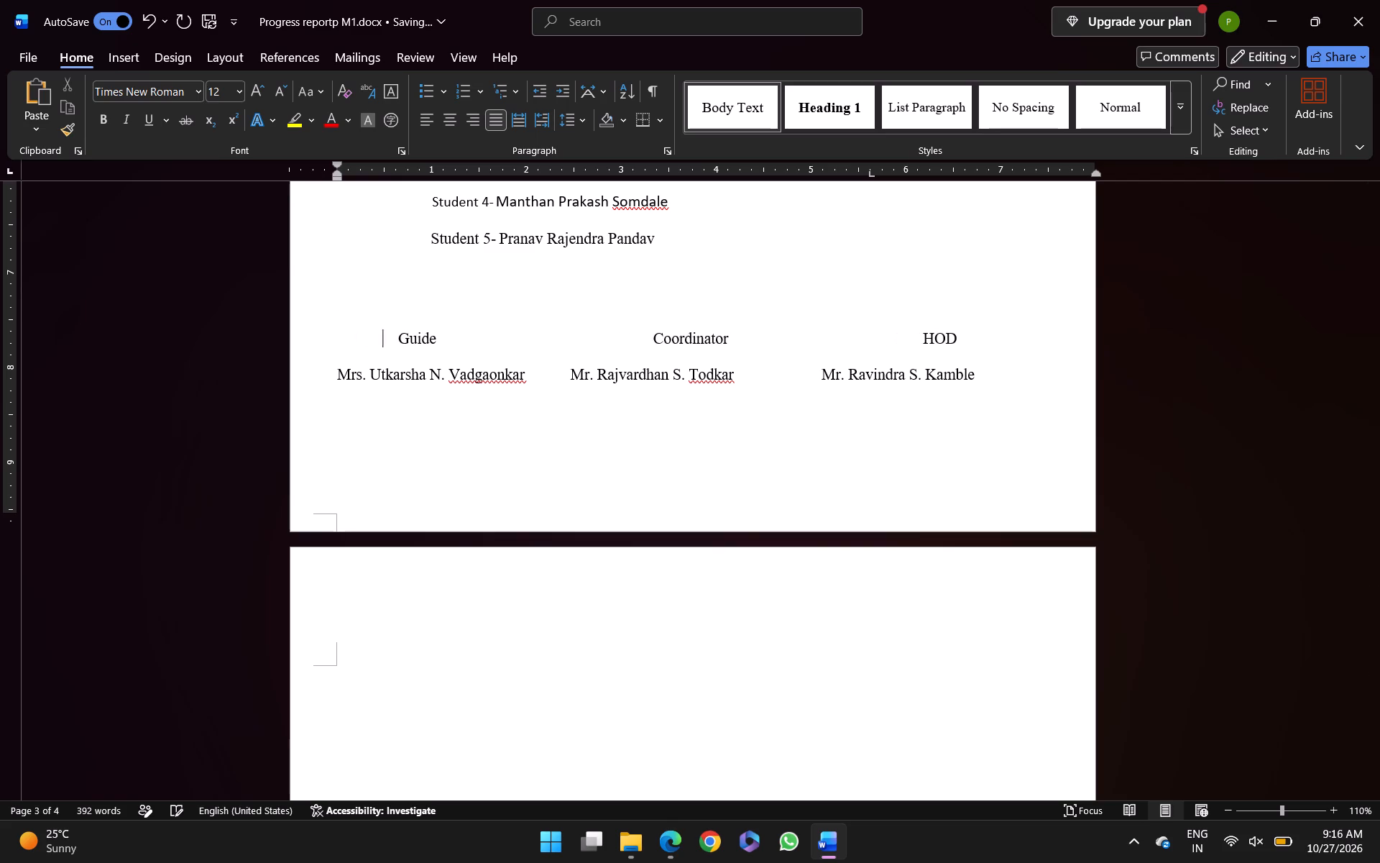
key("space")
Narrow the gap between the "Guide" and "Coordinator" labels by twelve spaces and save the document.
key("Right")
key("Right")
key("Right")
key("Right")
key("Right")
key("Right")
key("Right")
key("Right")
key("Right")
key("Right")
key("Right")
key("Right")
key("Right")
key("Right")
key("Right")
key("Right")
key("Right")
key("Right")
key("Right")
key("Right")
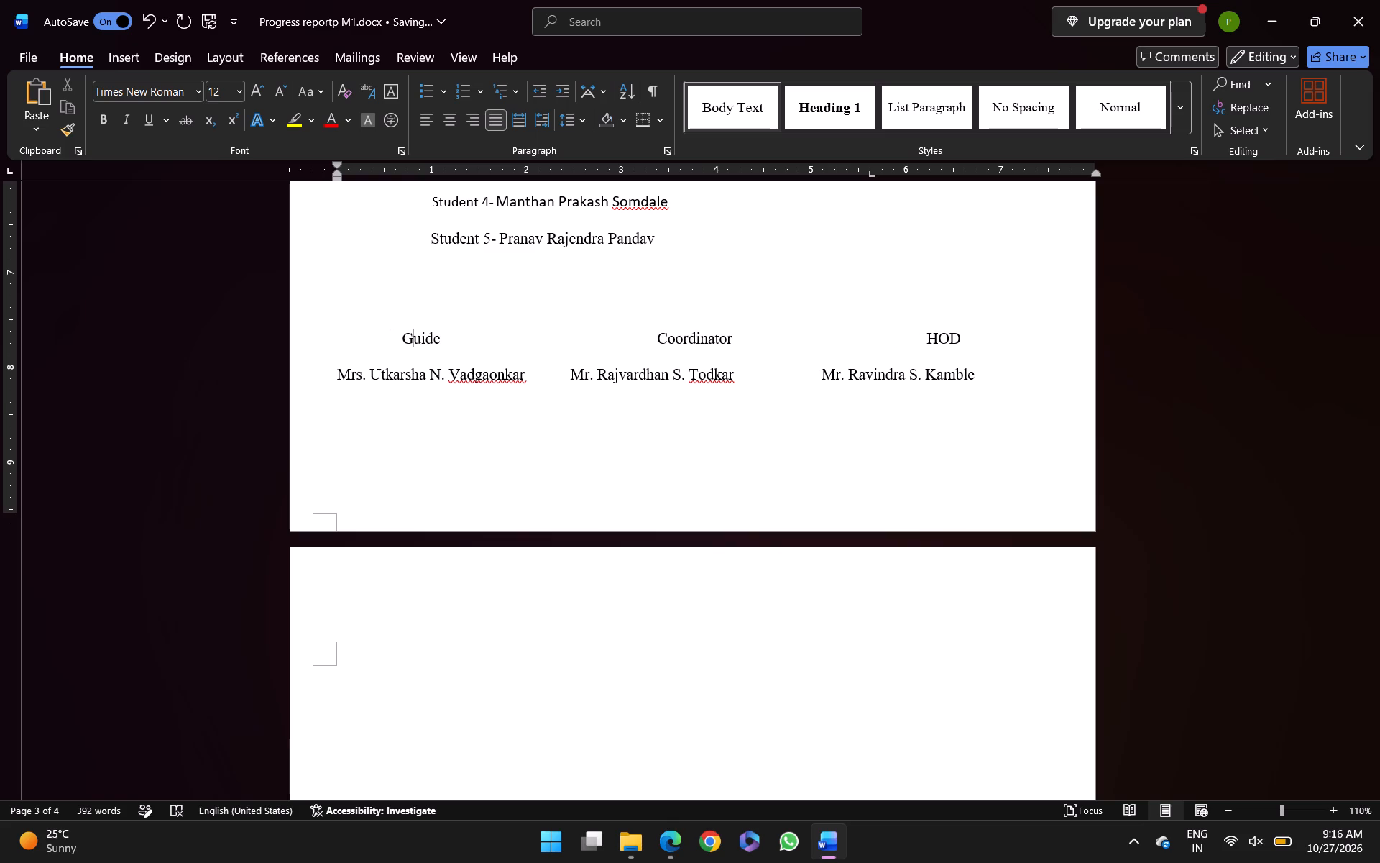
key("Right")
key("Right")
key("Right")
key("Right")
key("Right")
key("Right")
key("BackSpace")
key("BackSpace")
key("BackSpace")
key("BackSpace")
key("BackSpace")
key("BackSpace")
key("BackSpace")
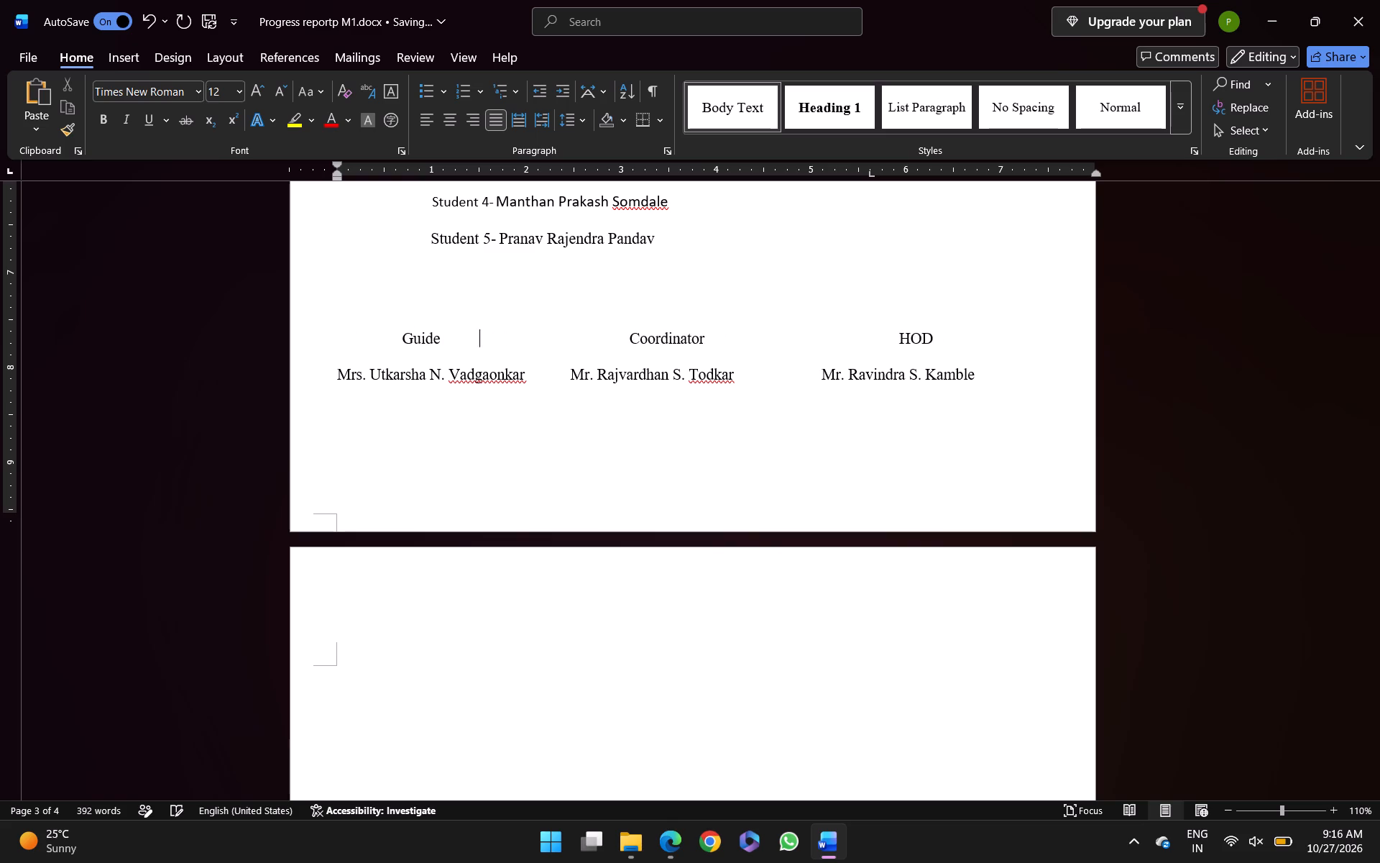
key("BackSpace")
key("BackSpace")
key("BackSpace")
key("BackSpace")
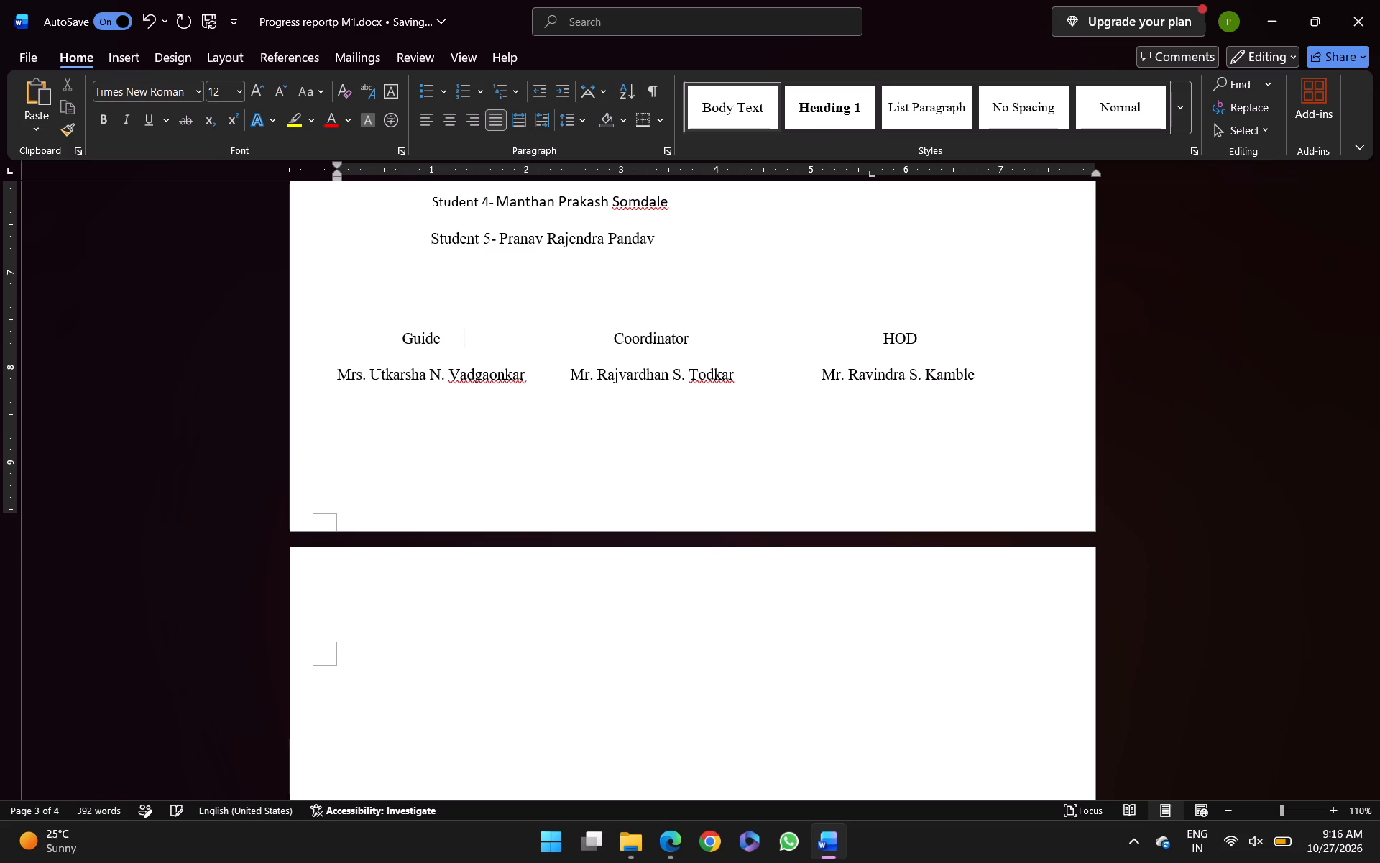
key("BackSpace")
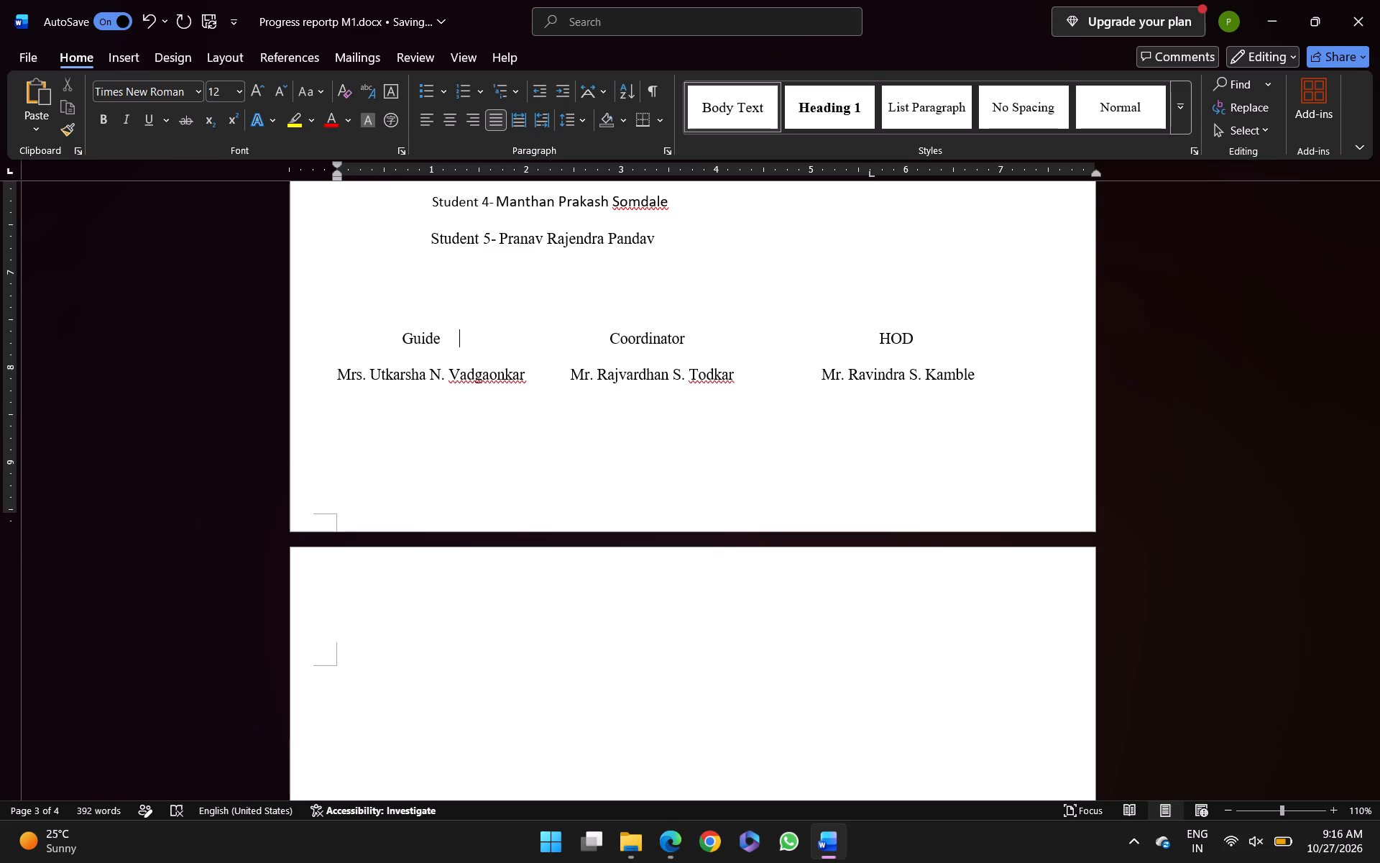
key("BackSpace")
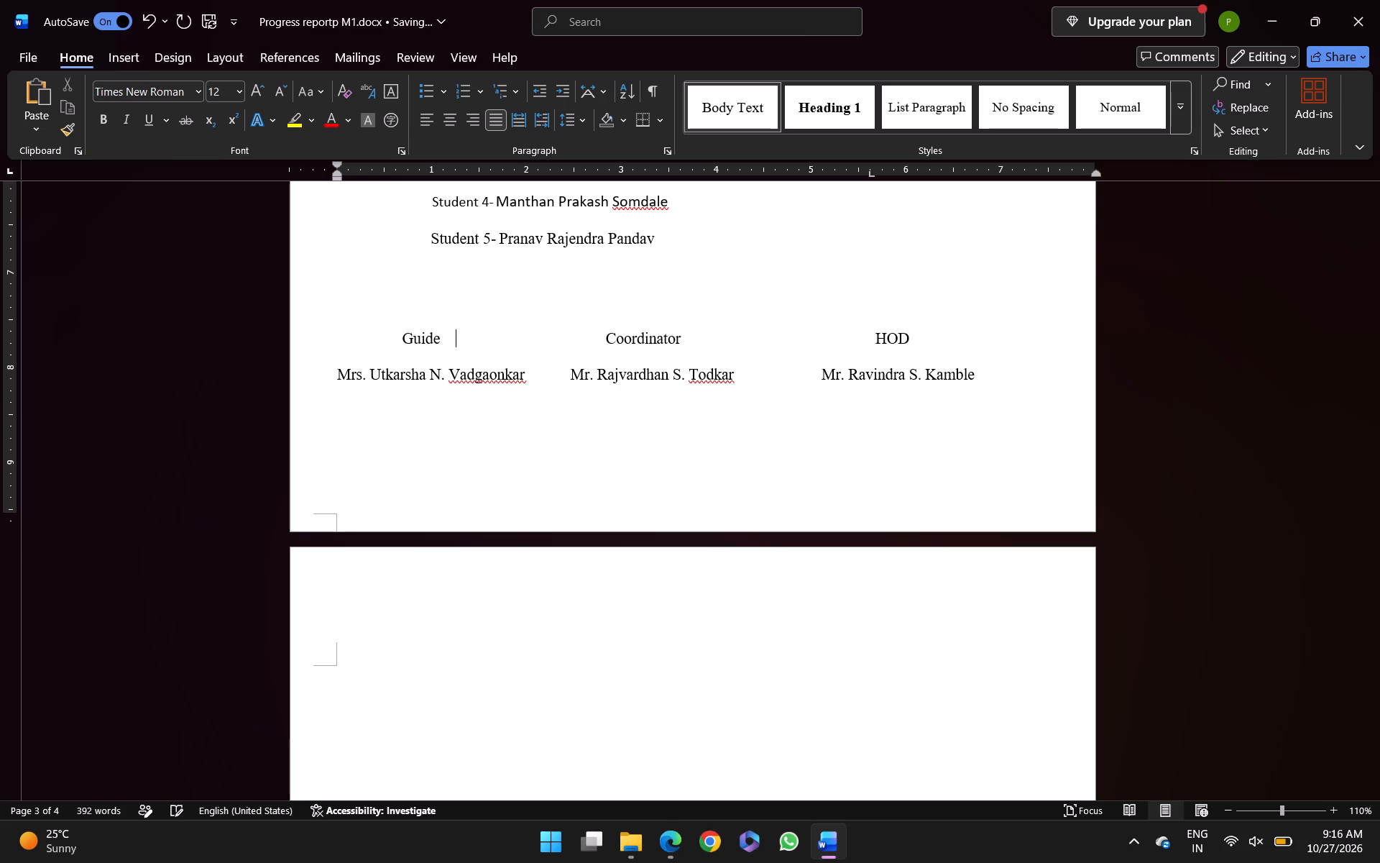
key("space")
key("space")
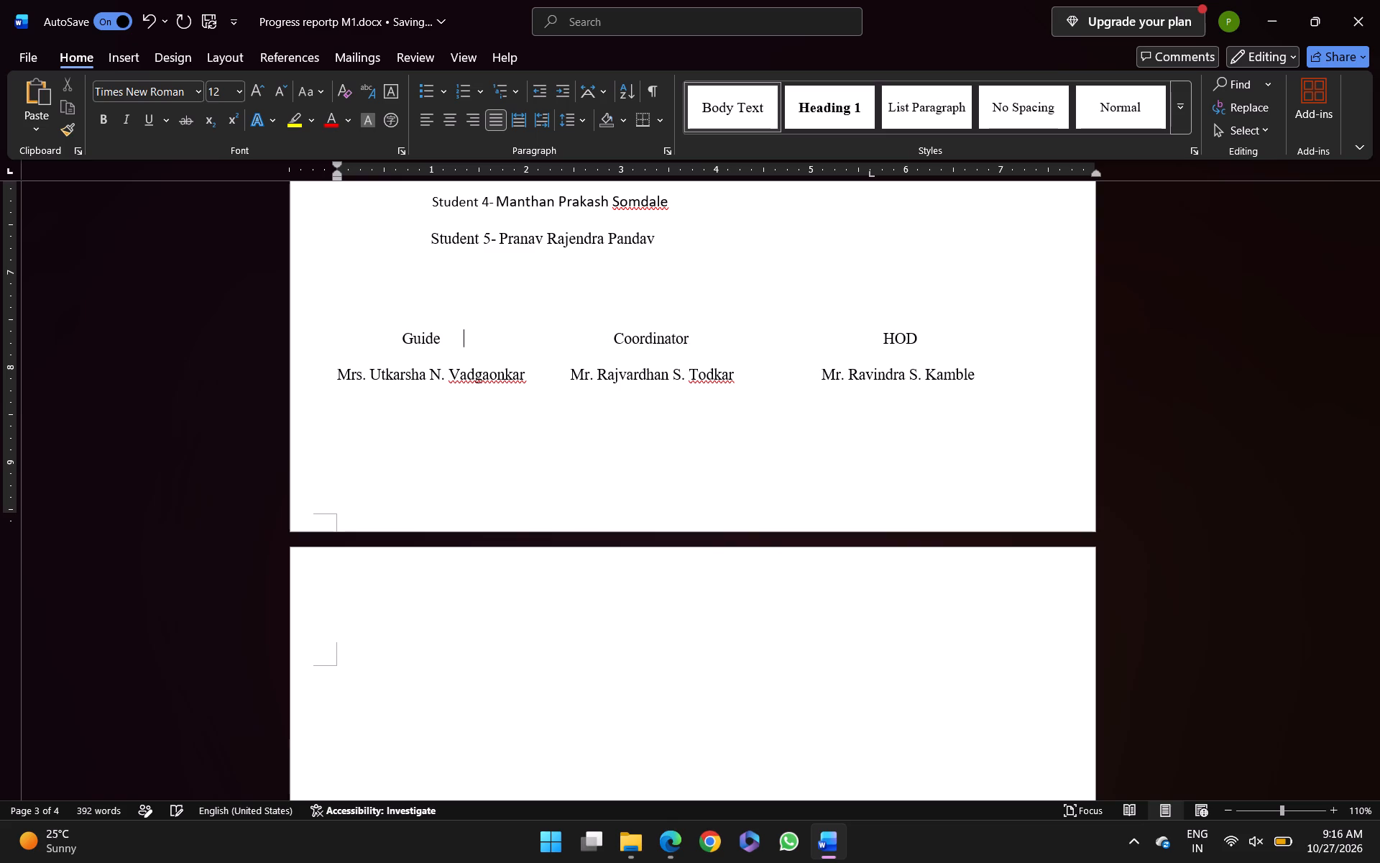
key("BackSpace")
key("ctrl+s")
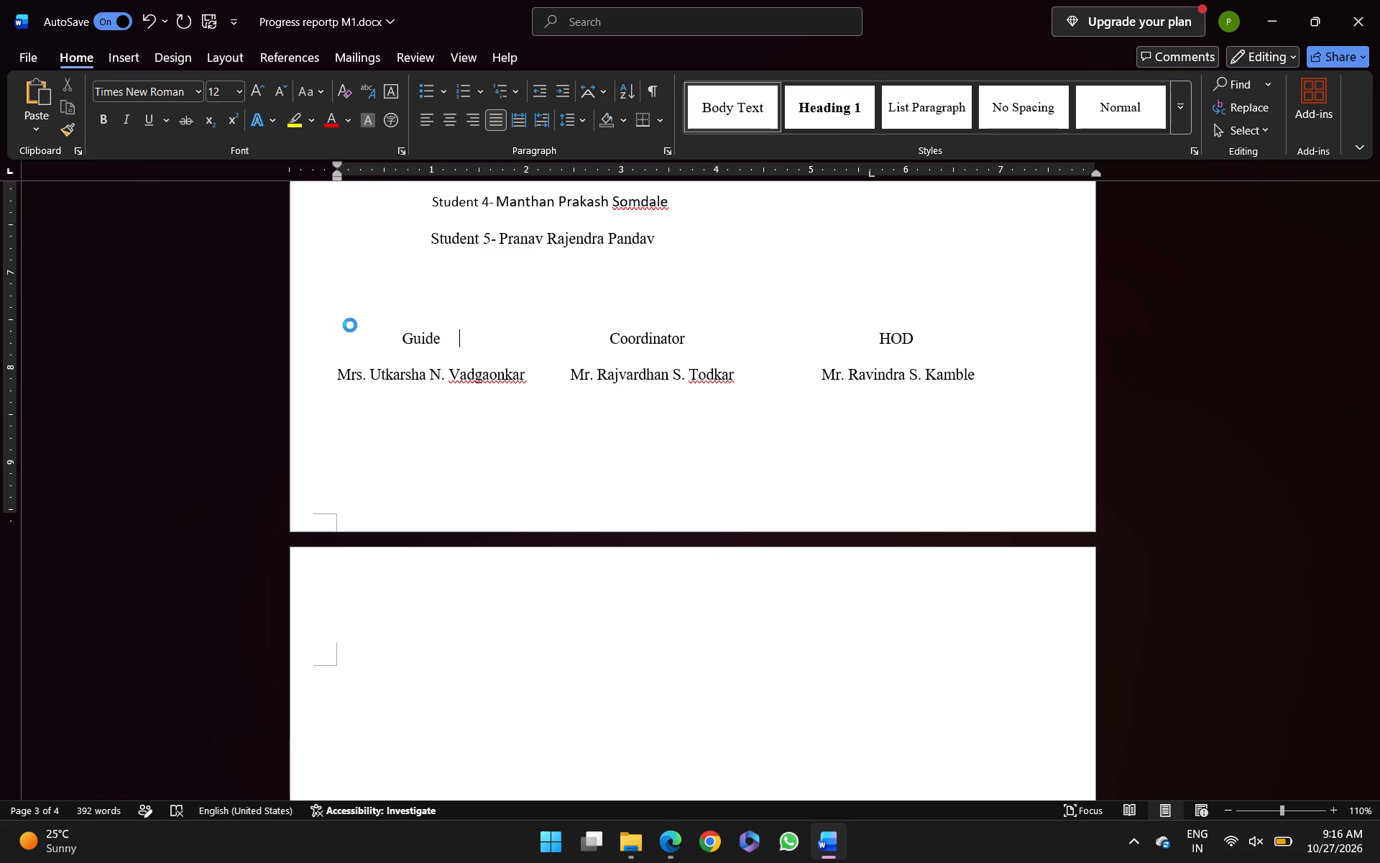
Review the third page of the report, from the signature area up through the student names and Work Contribution section.
scroll(538, 513, "right", 1)
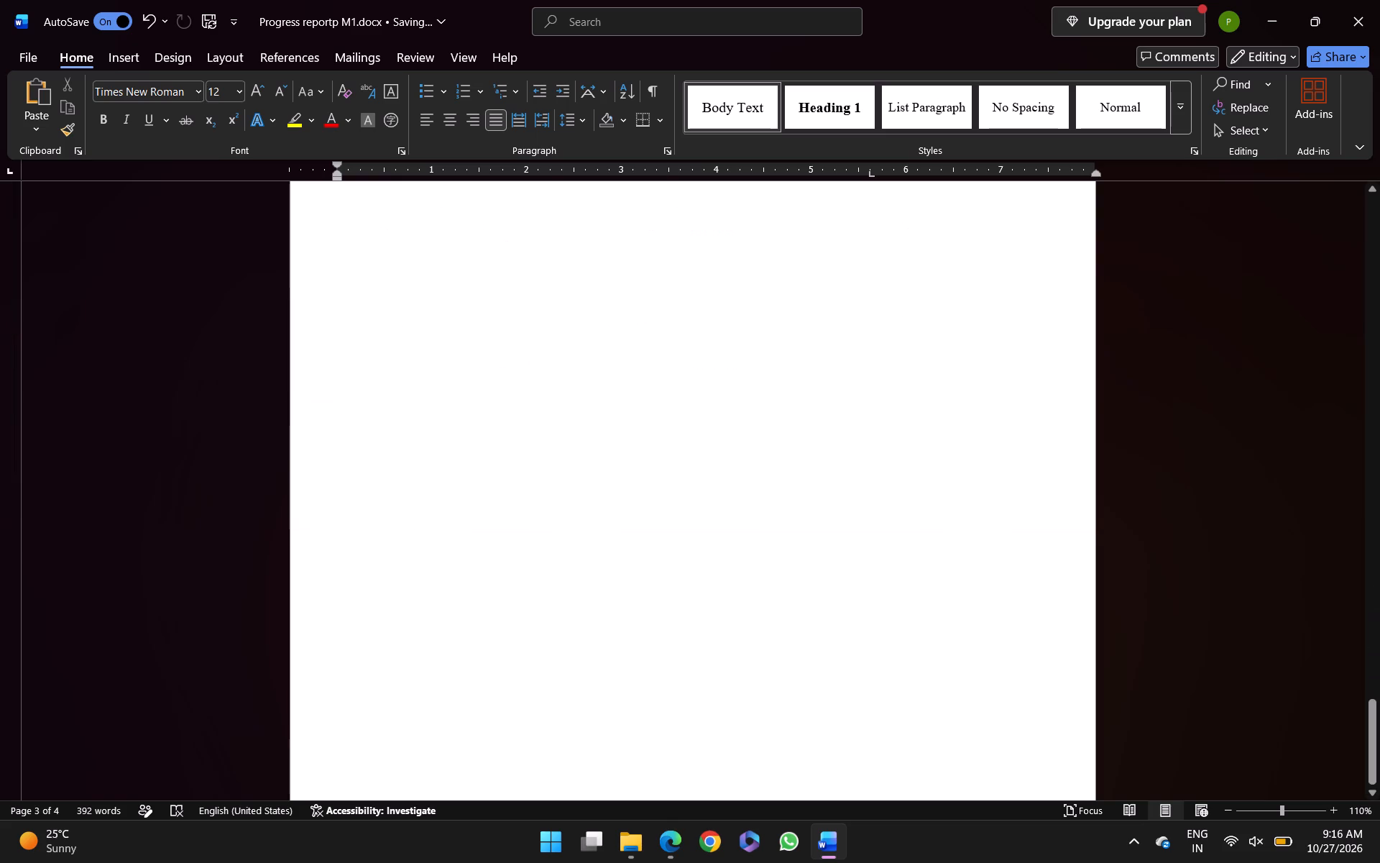
scroll(538, 513, "right", 1)
scroll(538, 513, "up", 1)
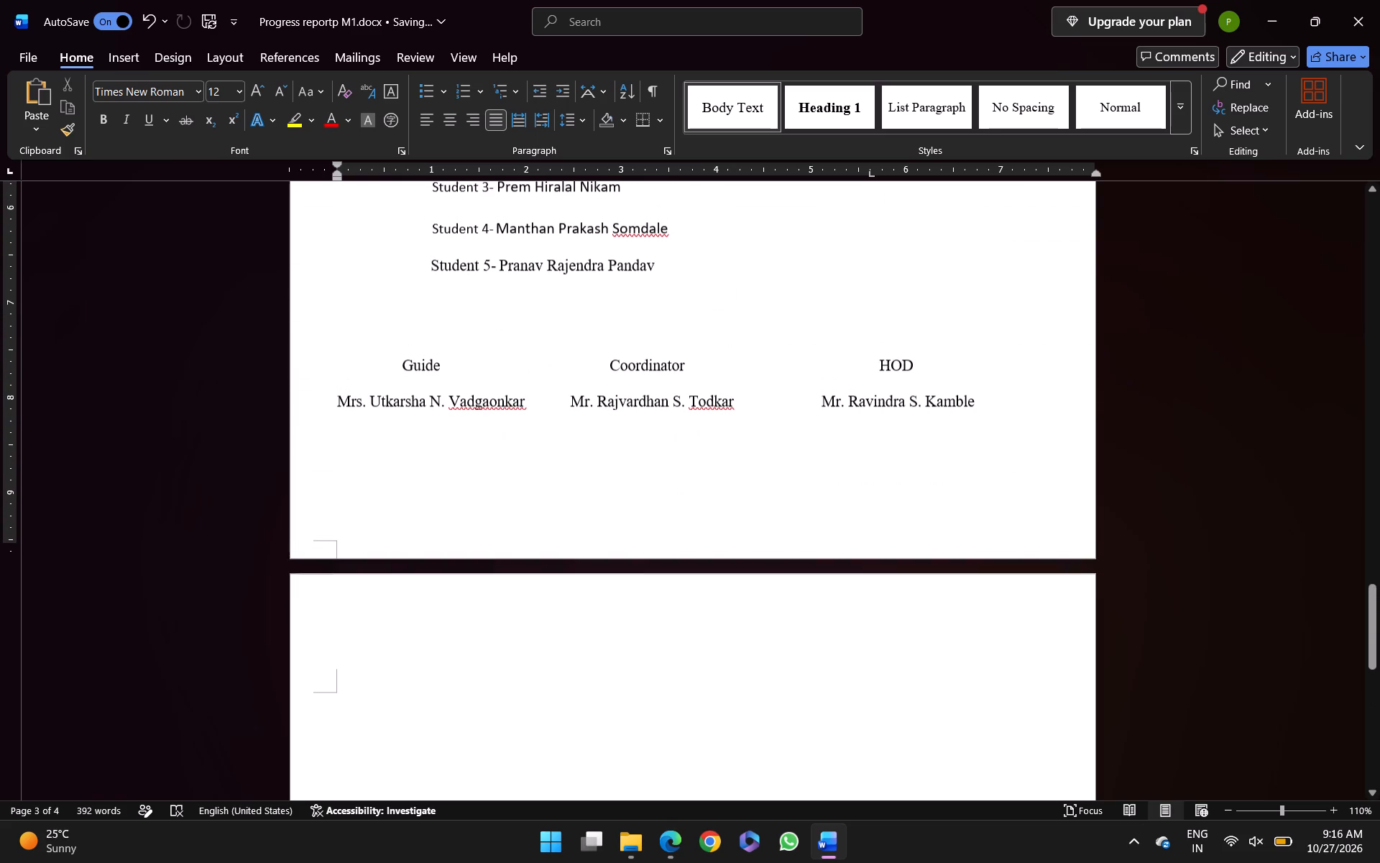
scroll(538, 513, "up", 3)
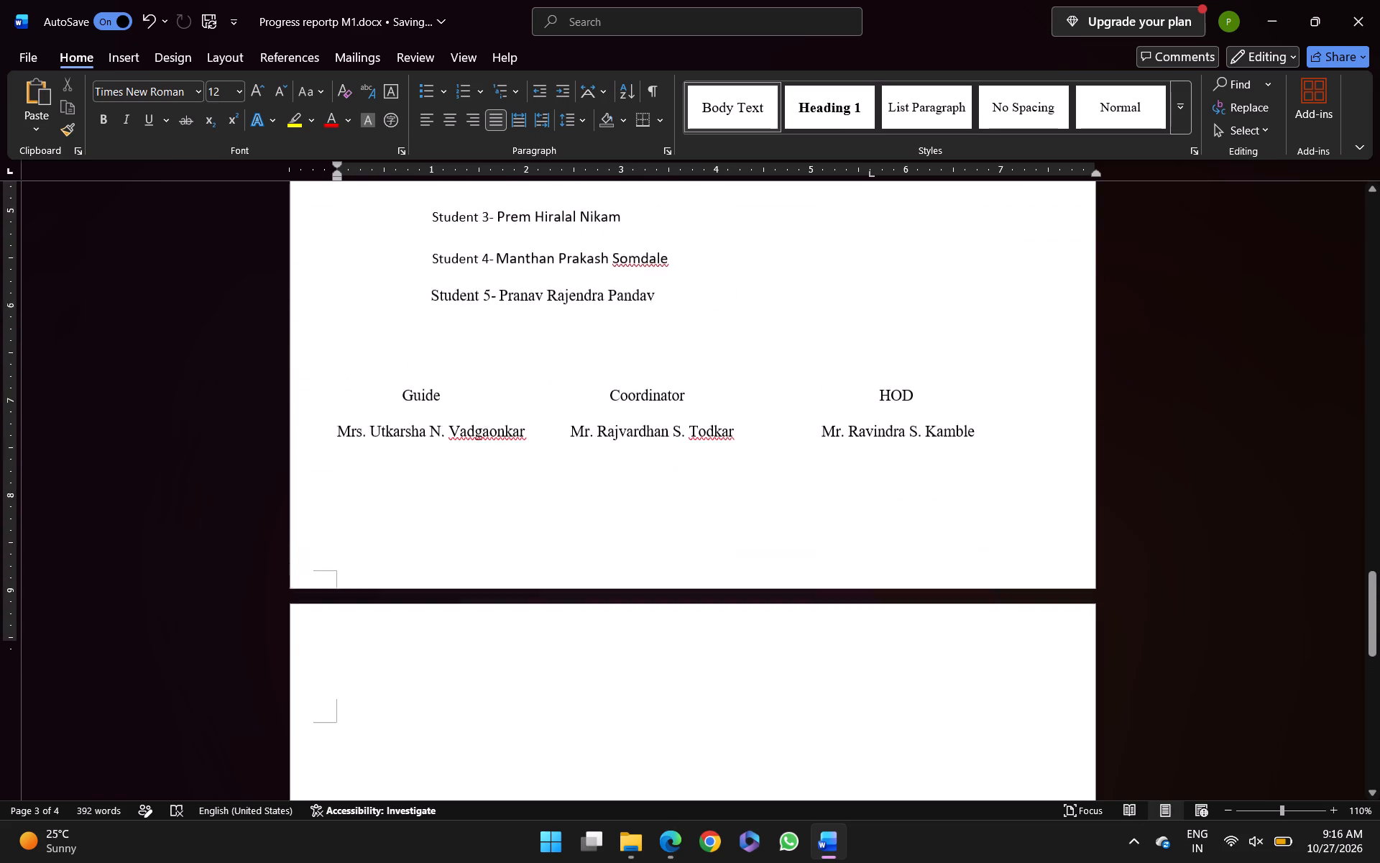
scroll(538, 513, "up", 2)
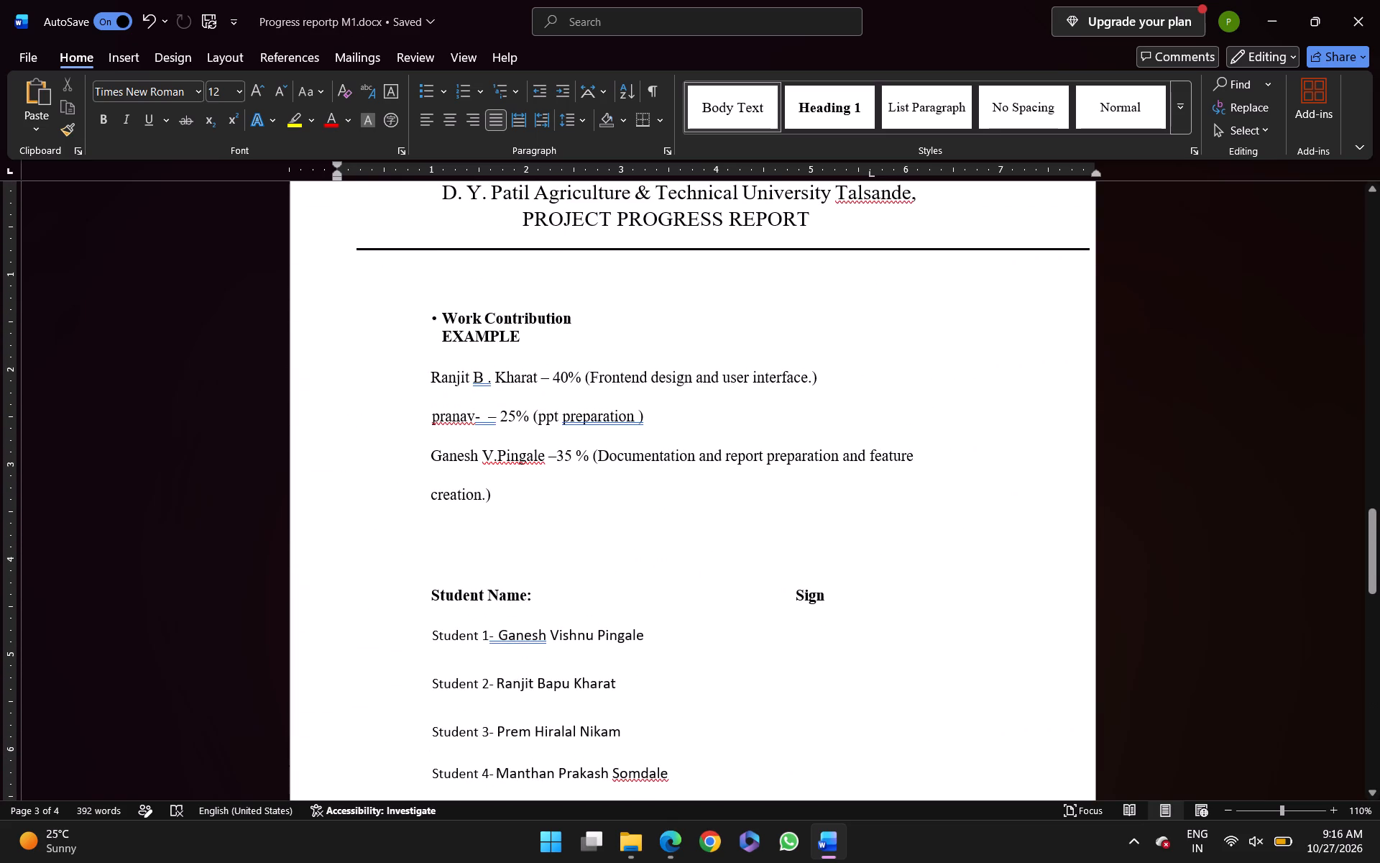
scroll(538, 513, "up", 3)
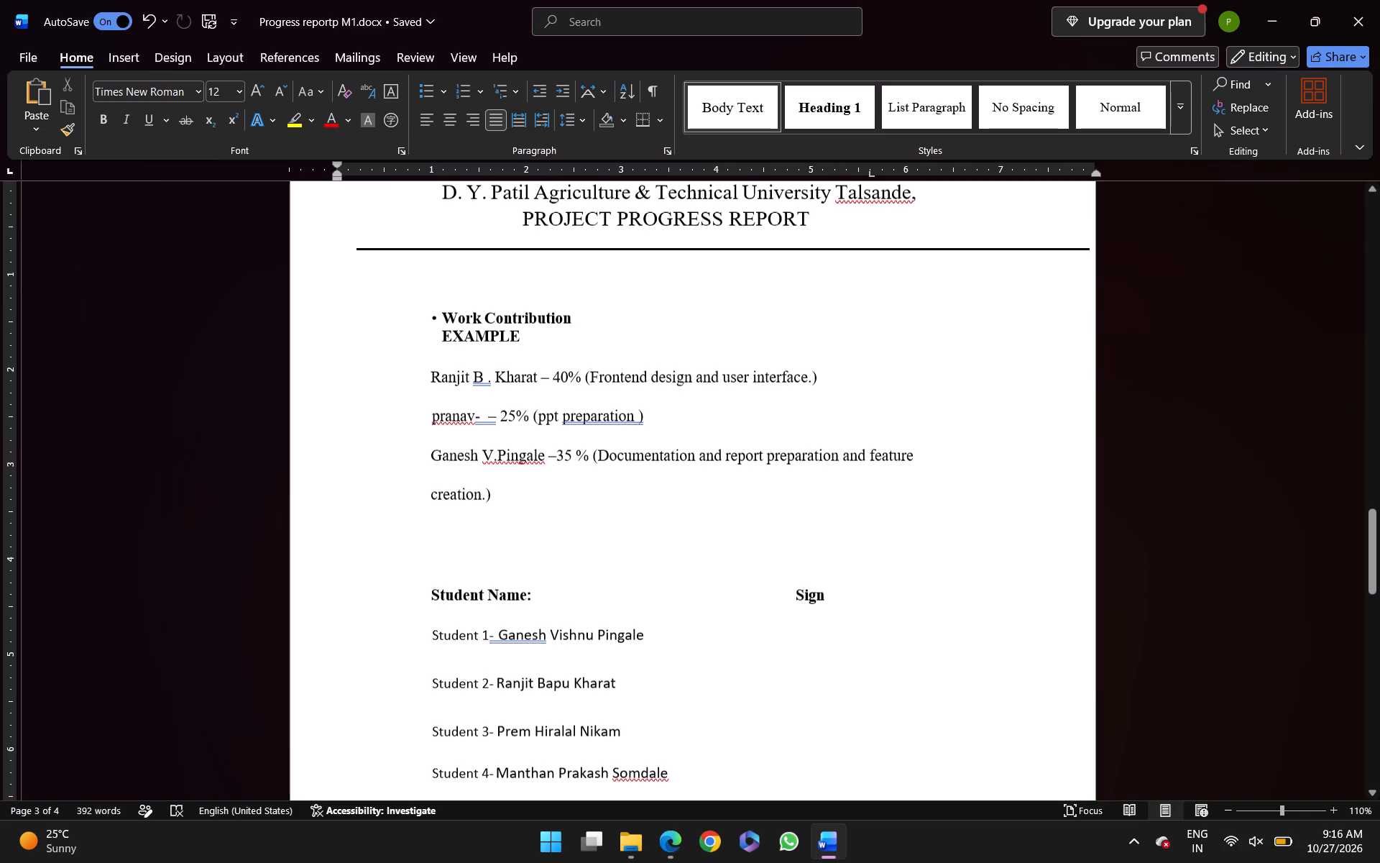
scroll(538, 513, "up", 2)
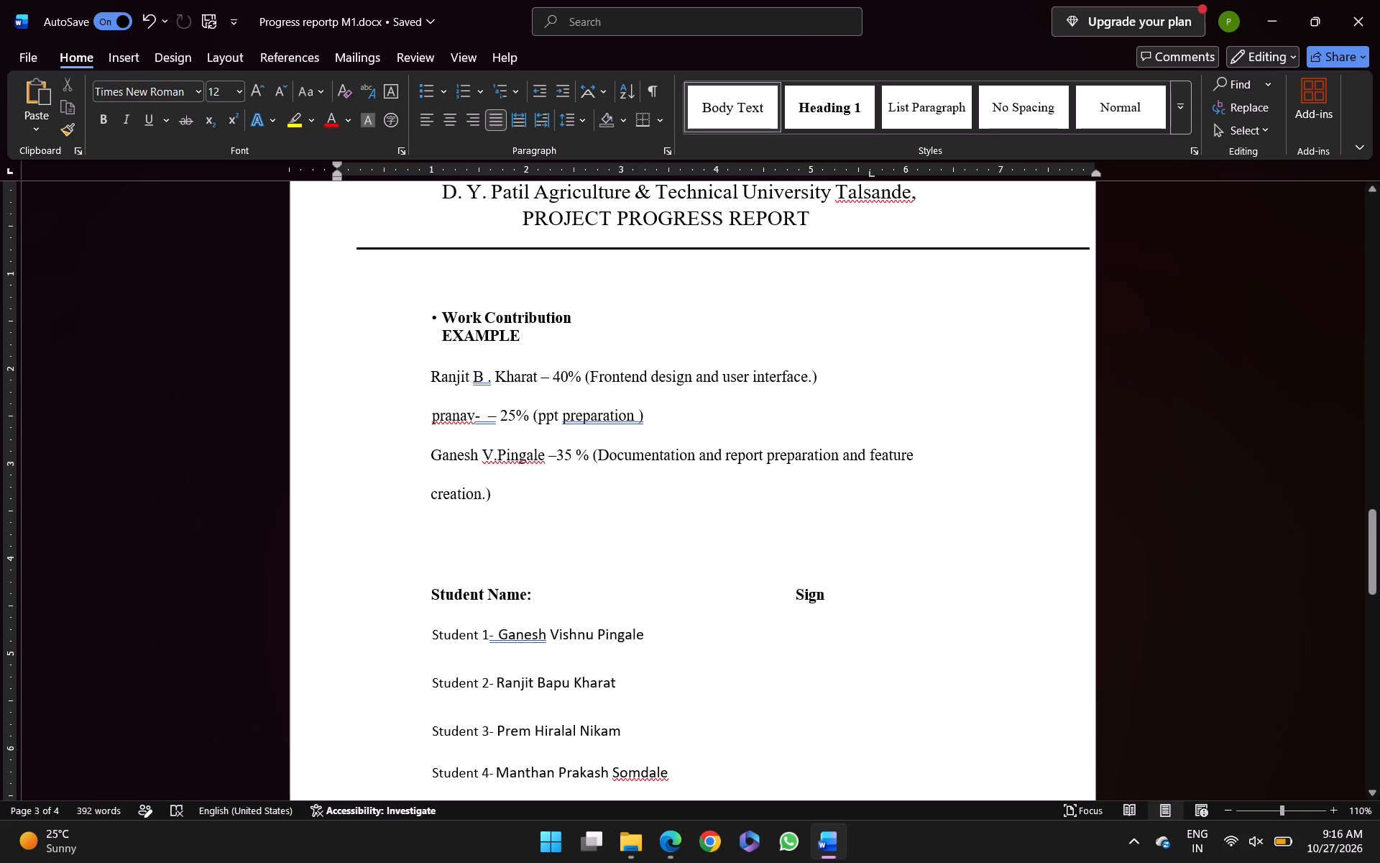
scroll(538, 513, "up", 3)
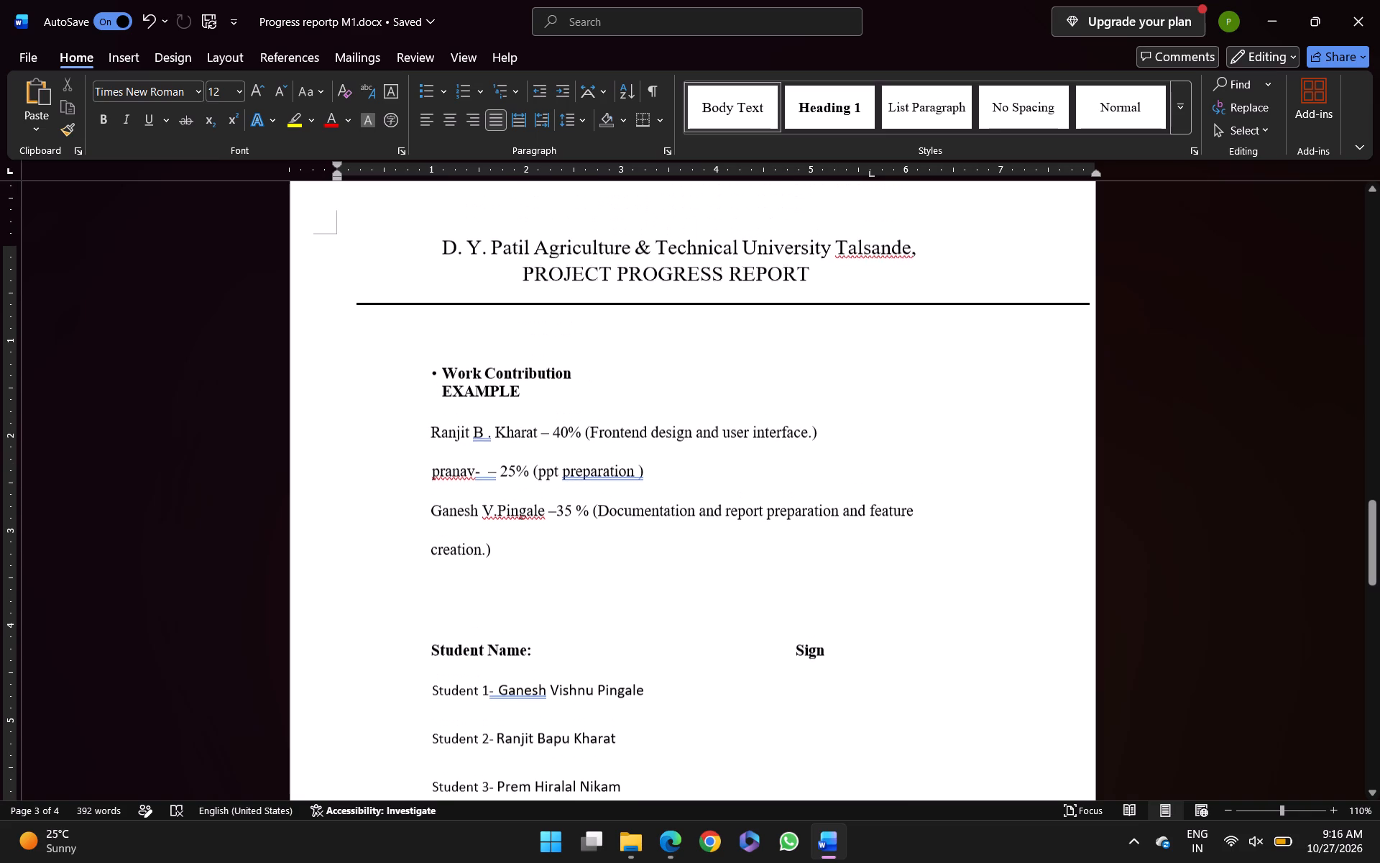
scroll(538, 513, "up", 1)
key("ctrl+a")
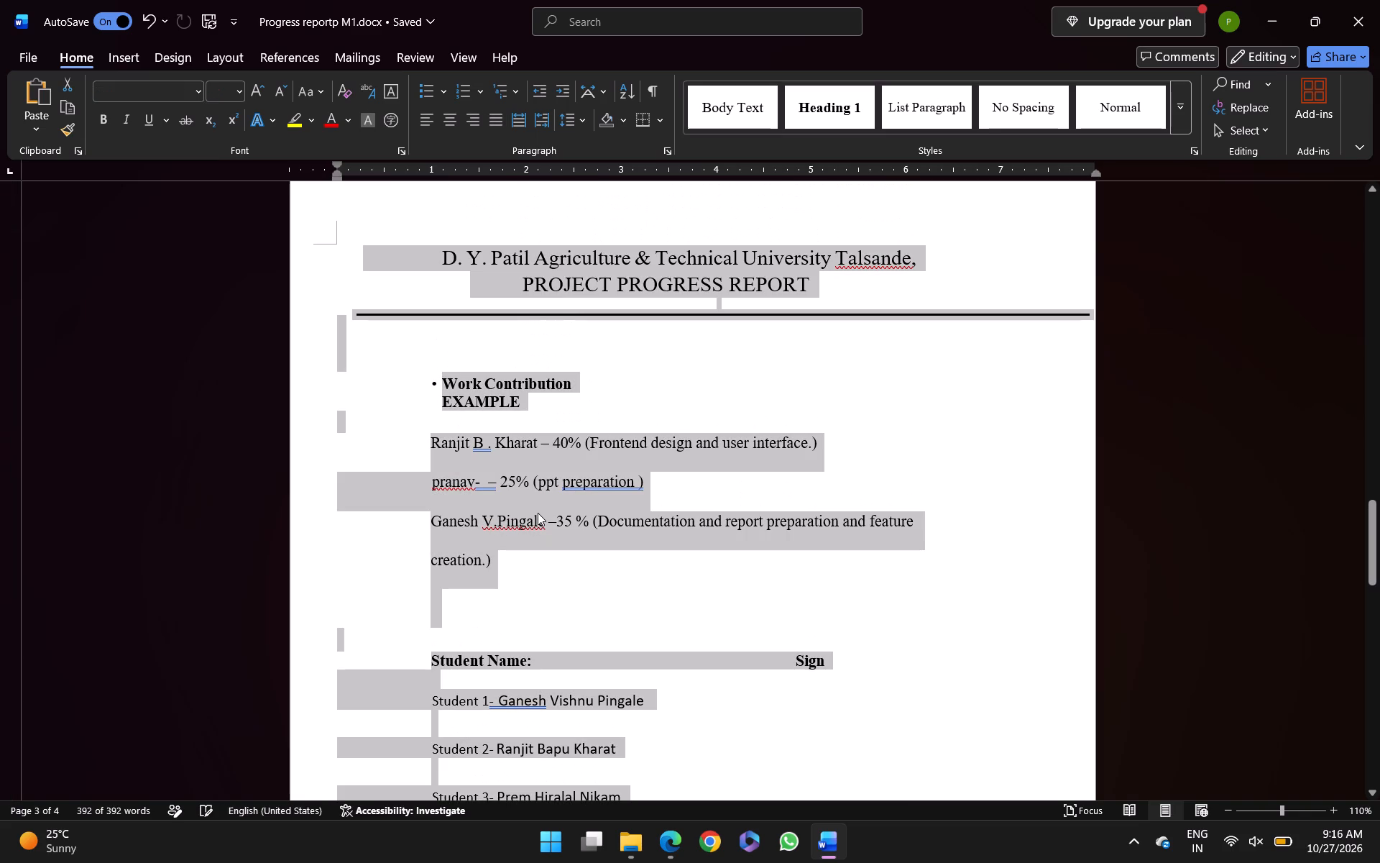
left_click(1026, 437)
Save Progress reportp M1.docx and close it, returning to the project folder in File Explorer.
key("ctrl+s")
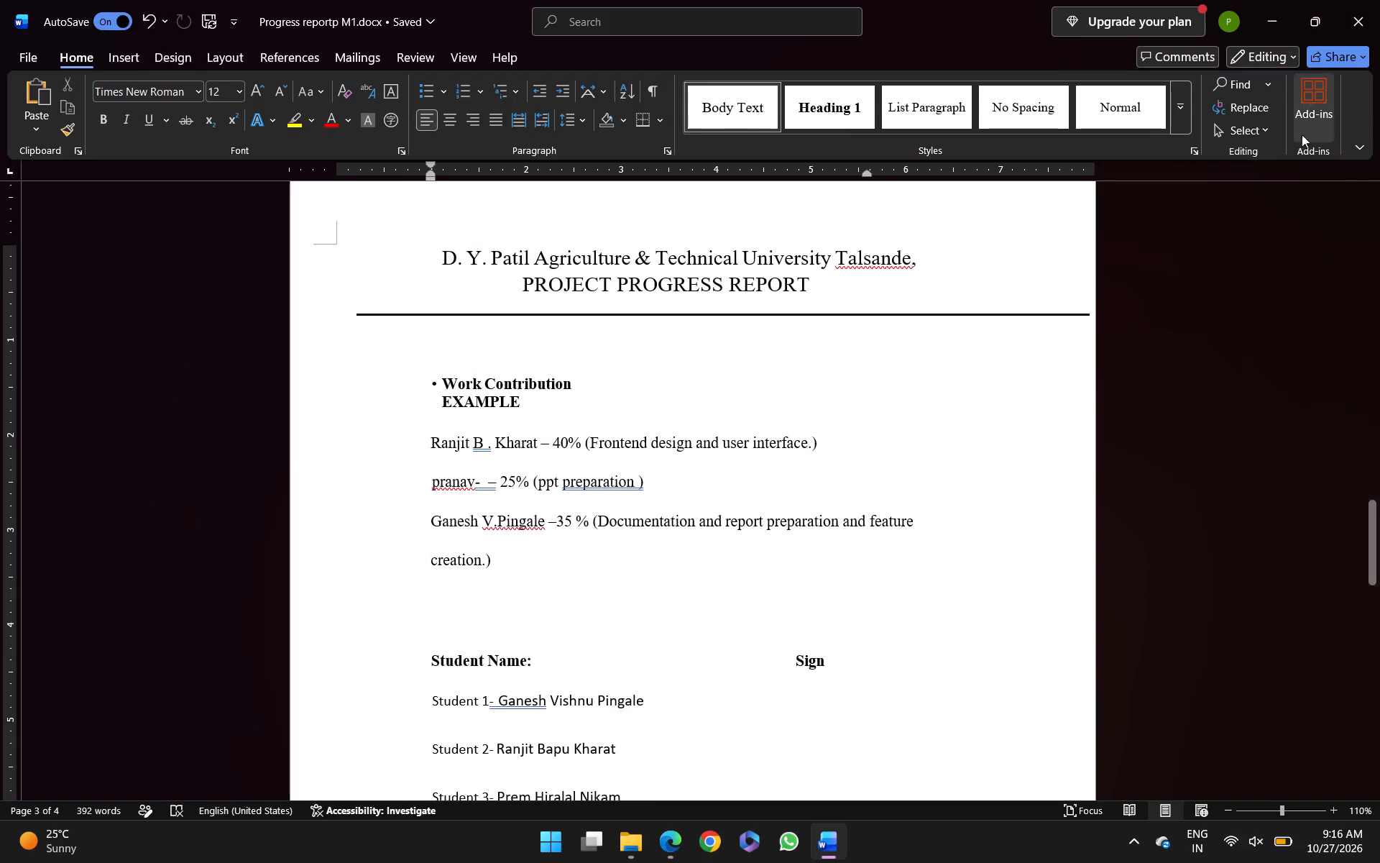
left_click(1284, 31)
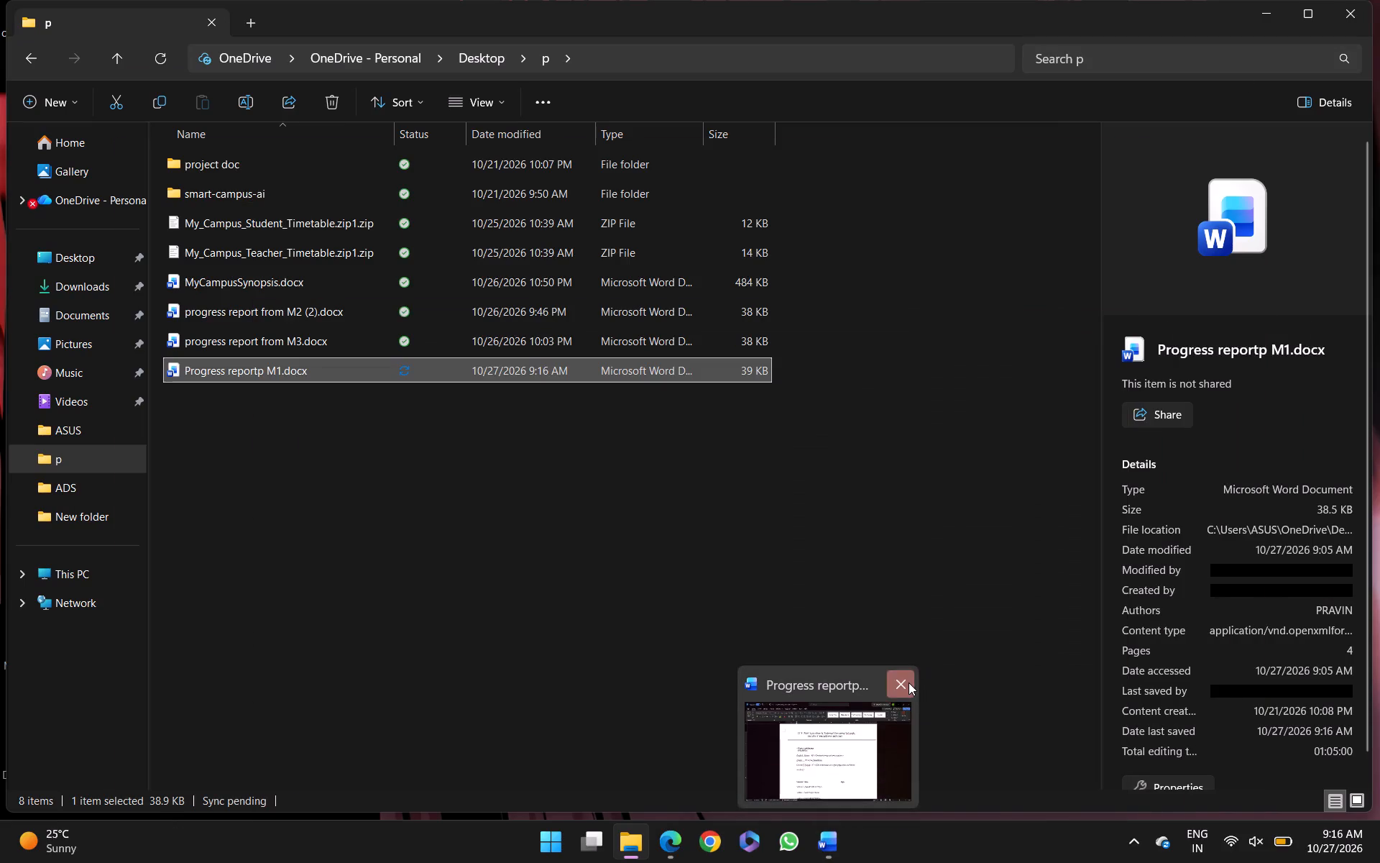
left_click(908, 684)
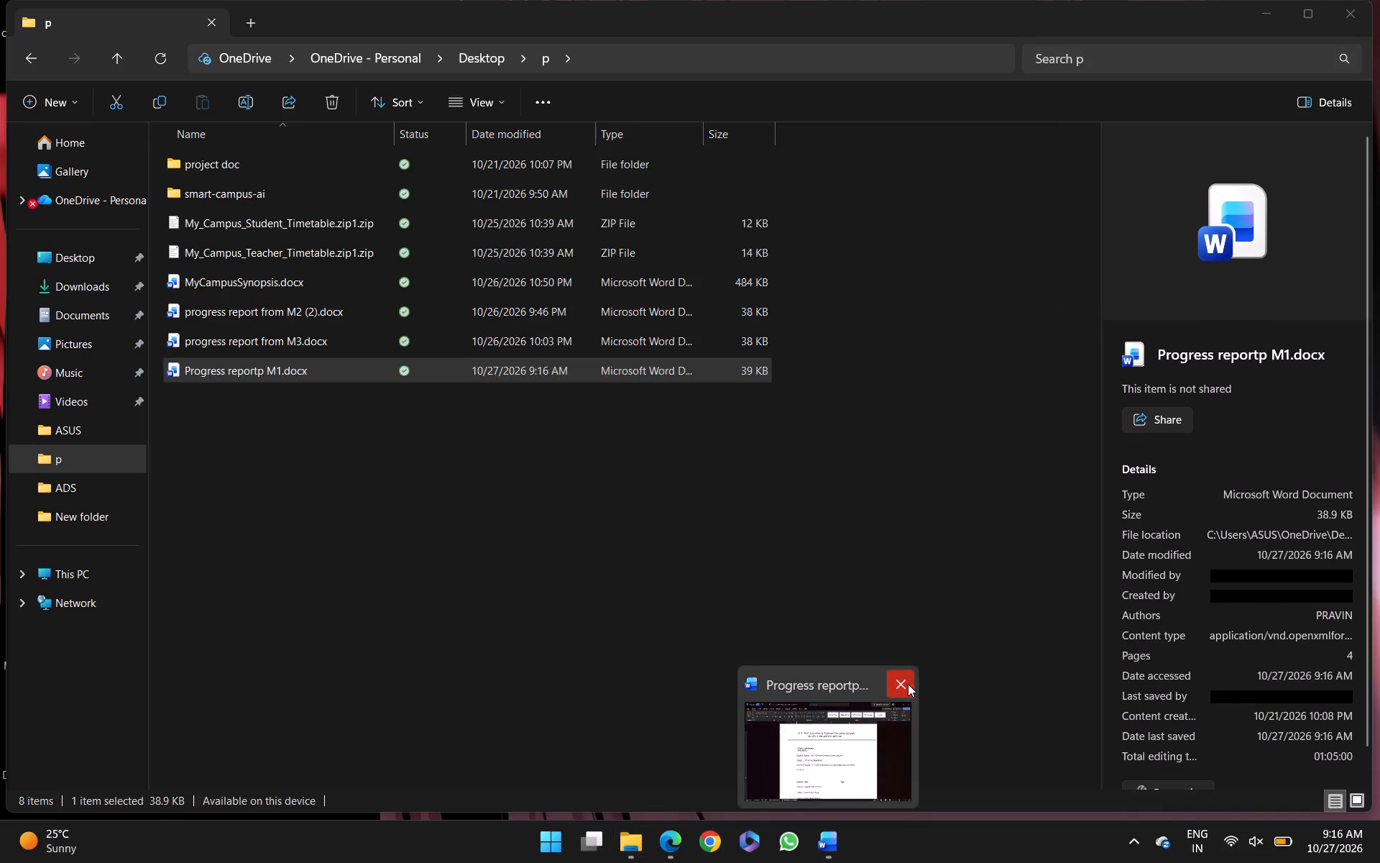
left_click(908, 684)
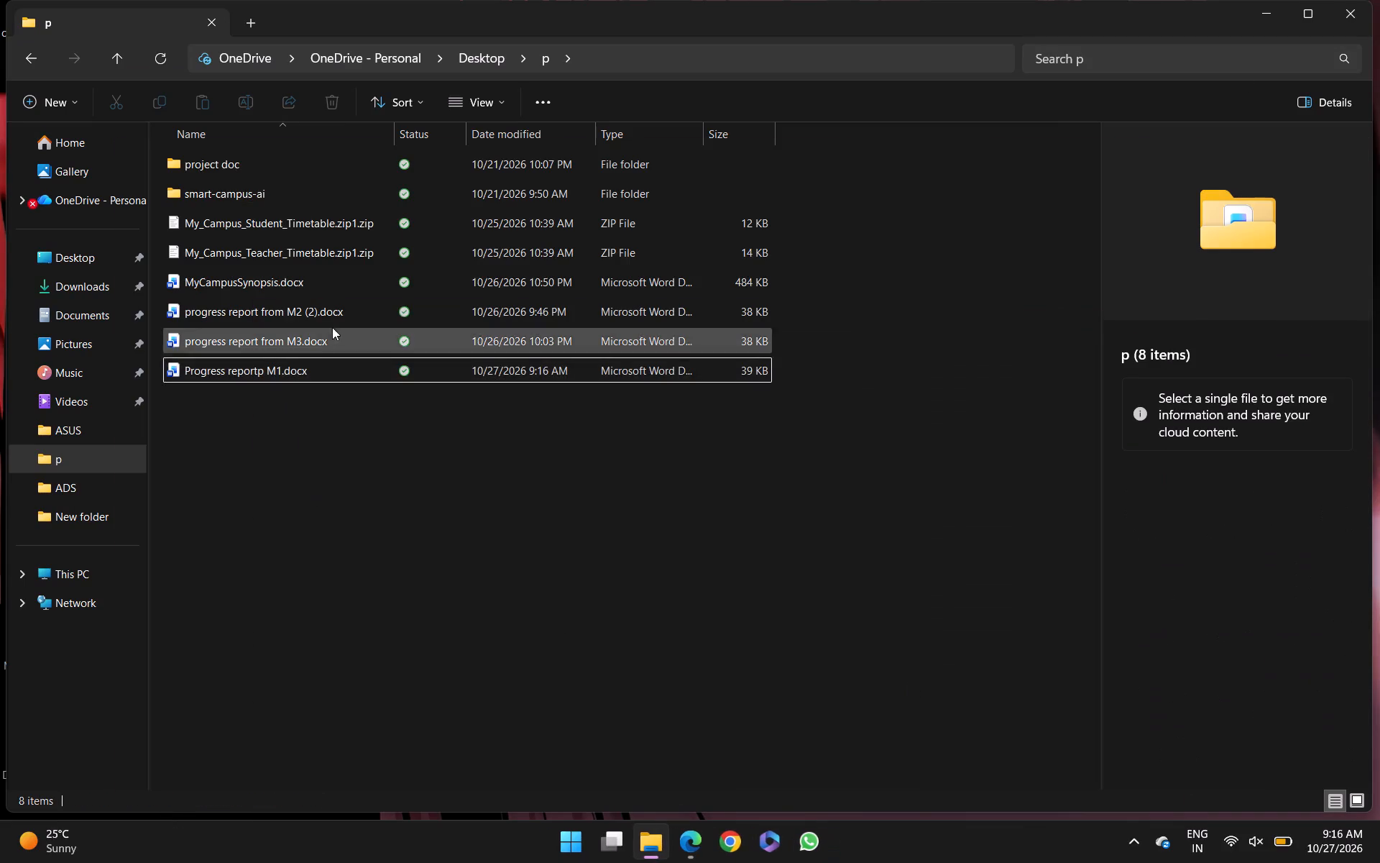
Open "progress report from M2 (2).docx" from the project folder in Word and maximize its window.
double_click(333, 317)
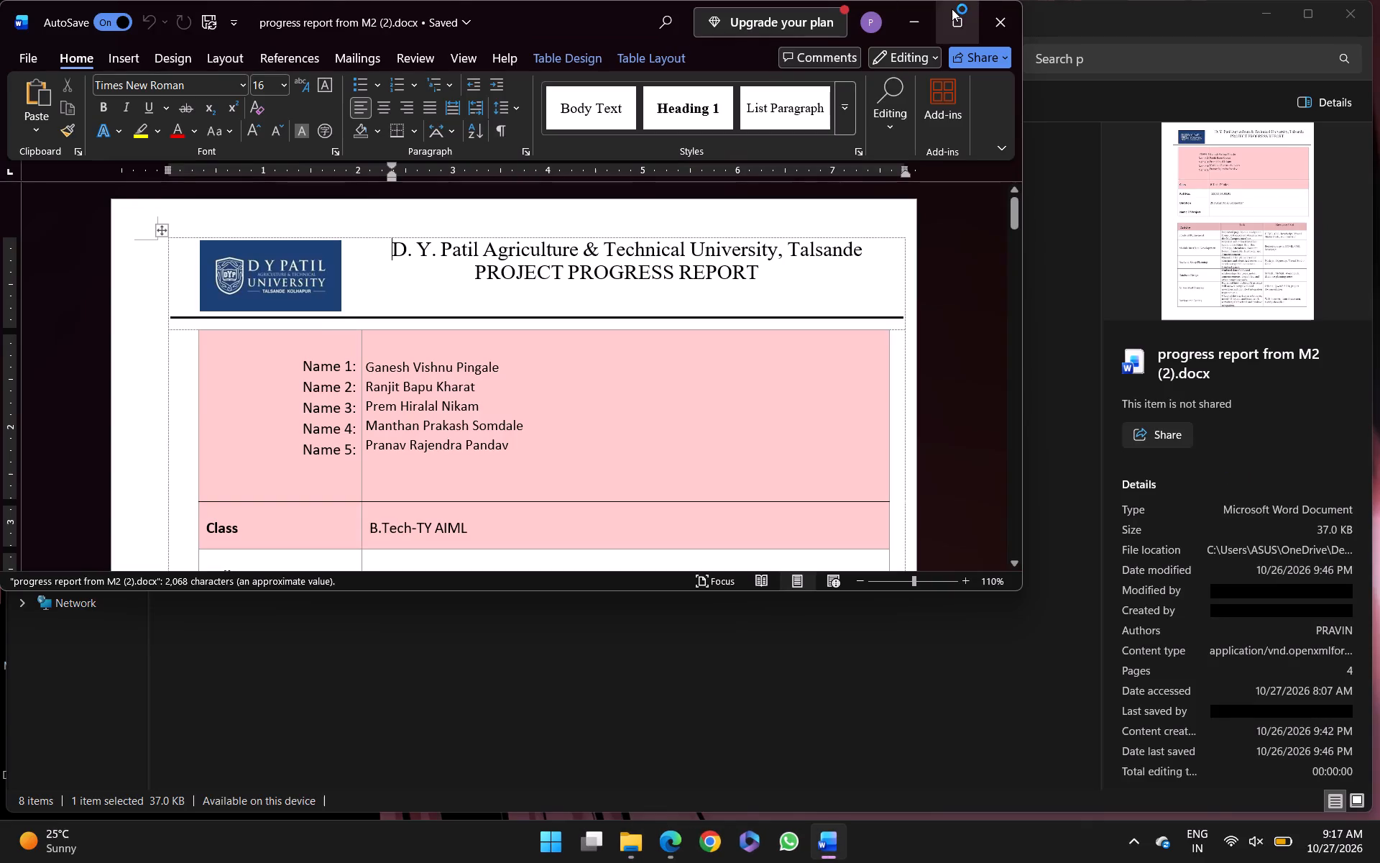
left_click(952, 9)
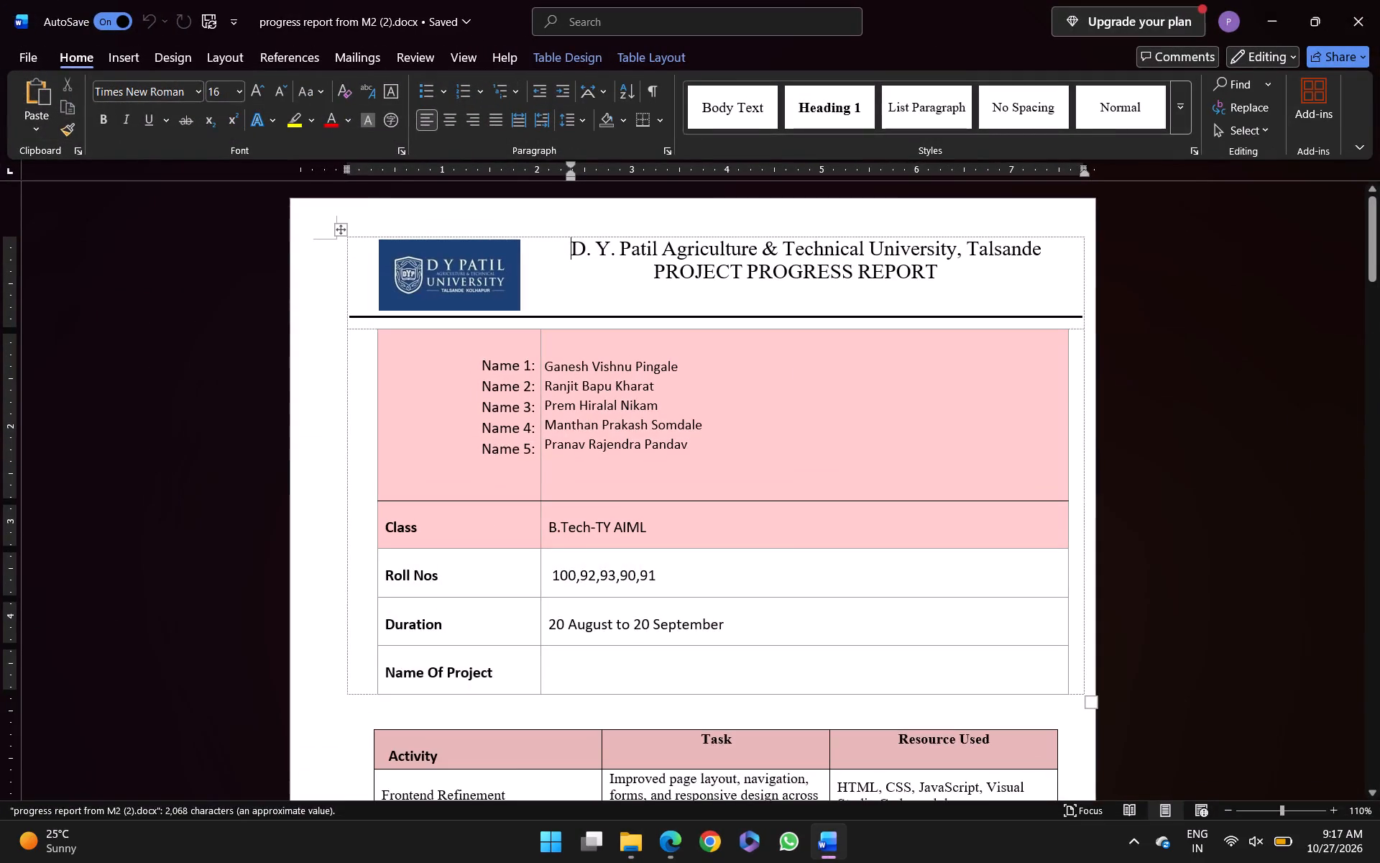
Examine the M2 report from its activity table down to the Work Contribution and Student Name sections.
scroll(805, 551, "down", 2)
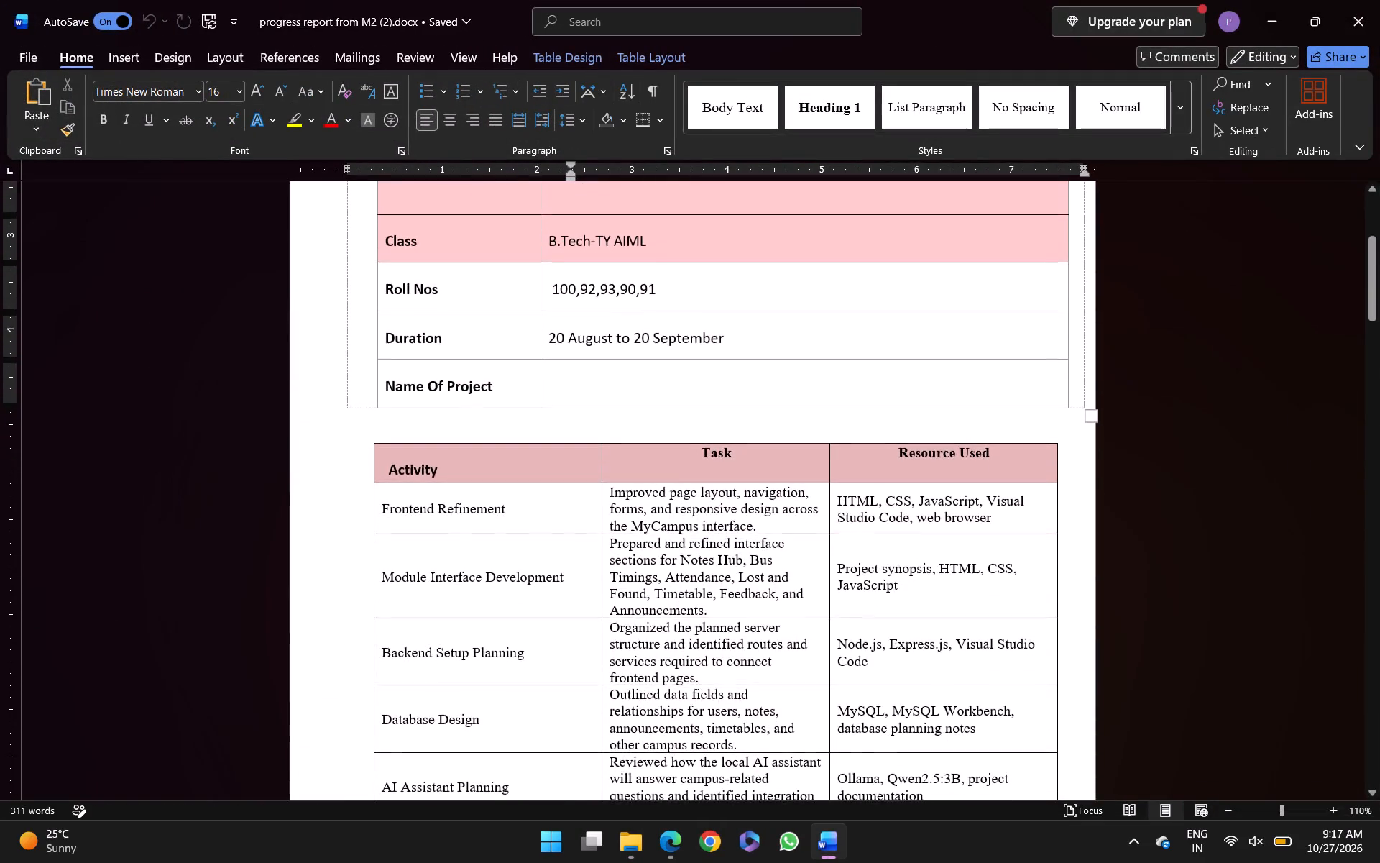
scroll(805, 551, "down", 1)
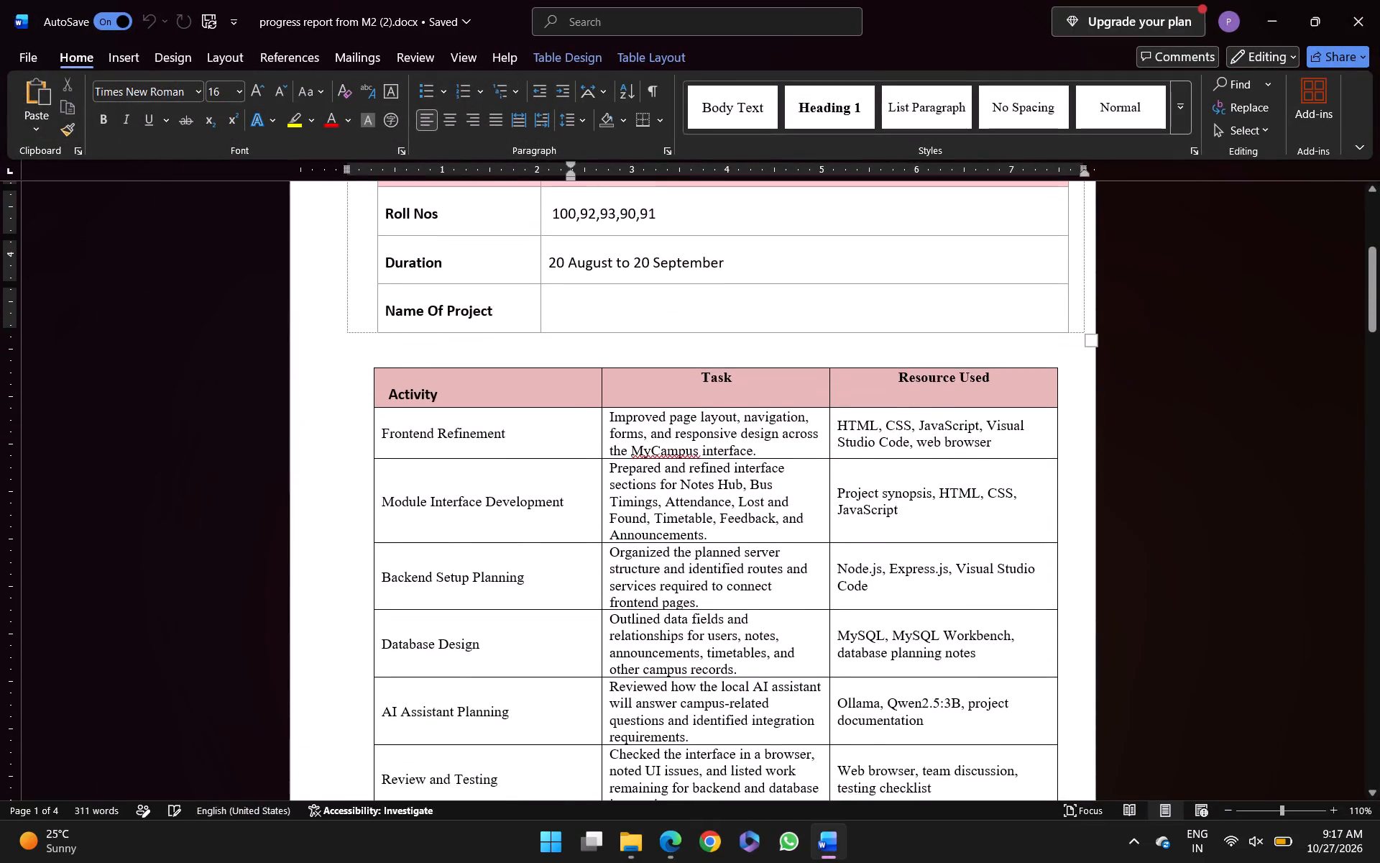
scroll(805, 551, "down", 2)
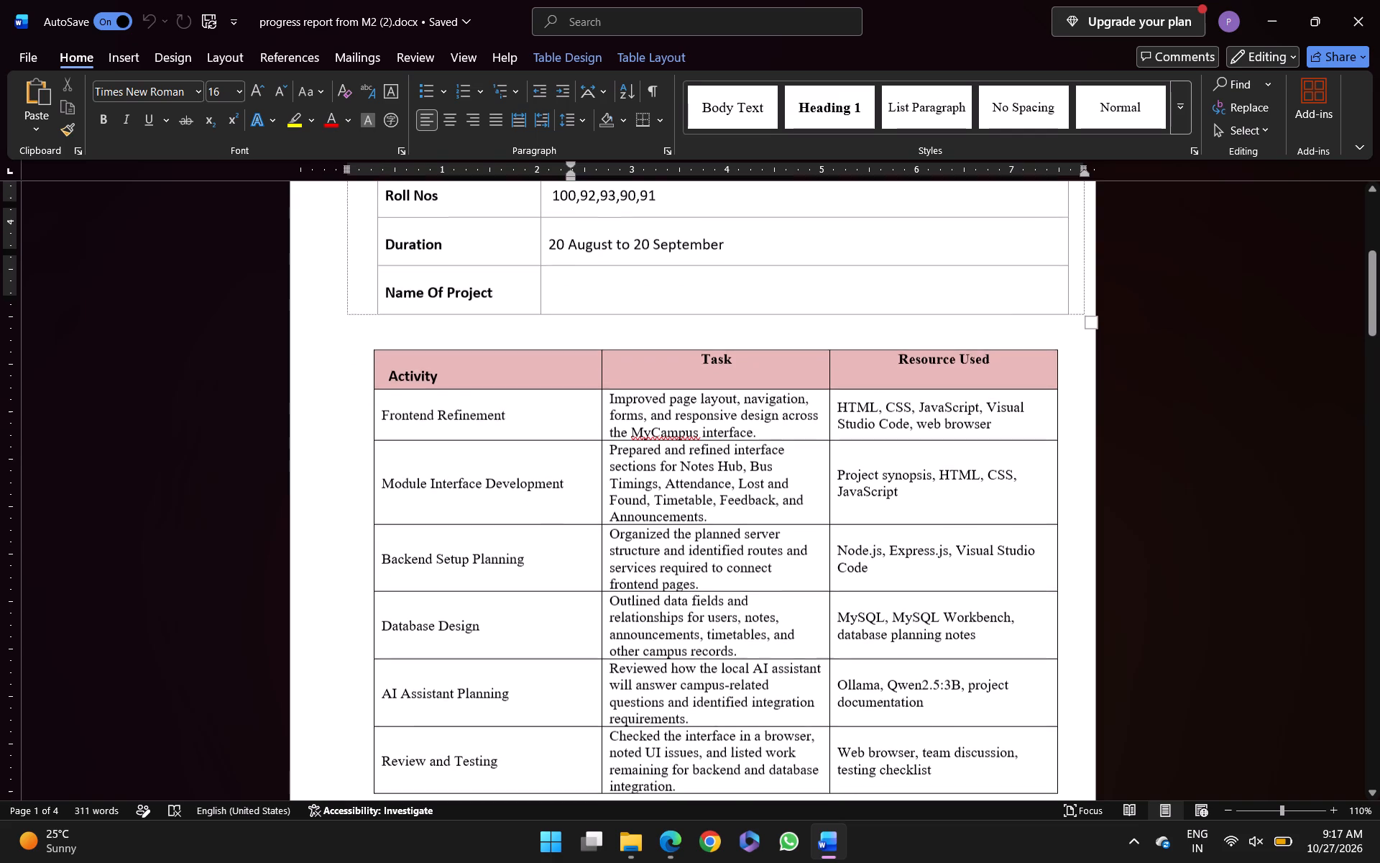
scroll(805, 551, "down", 6)
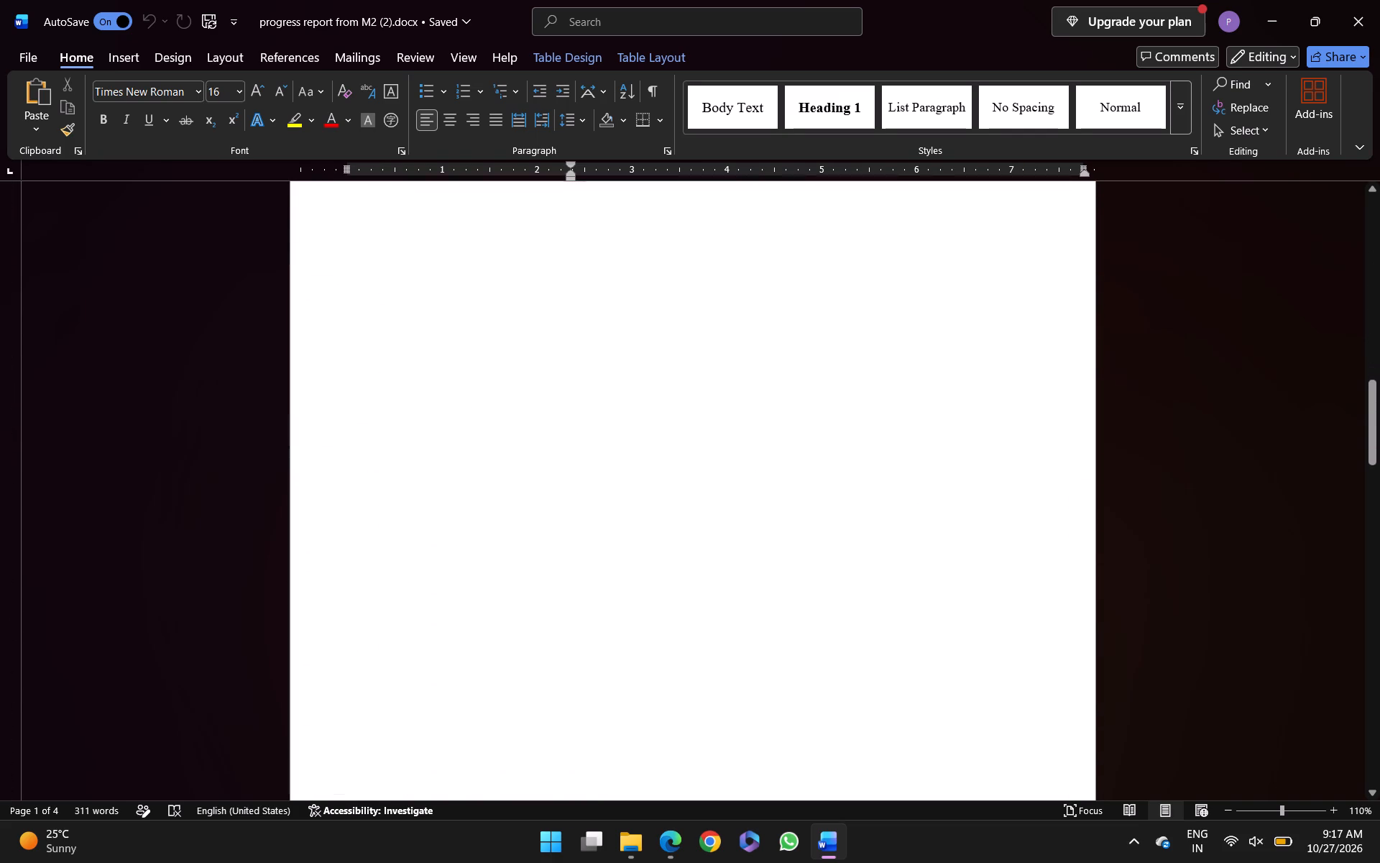
scroll(805, 551, "down", 4)
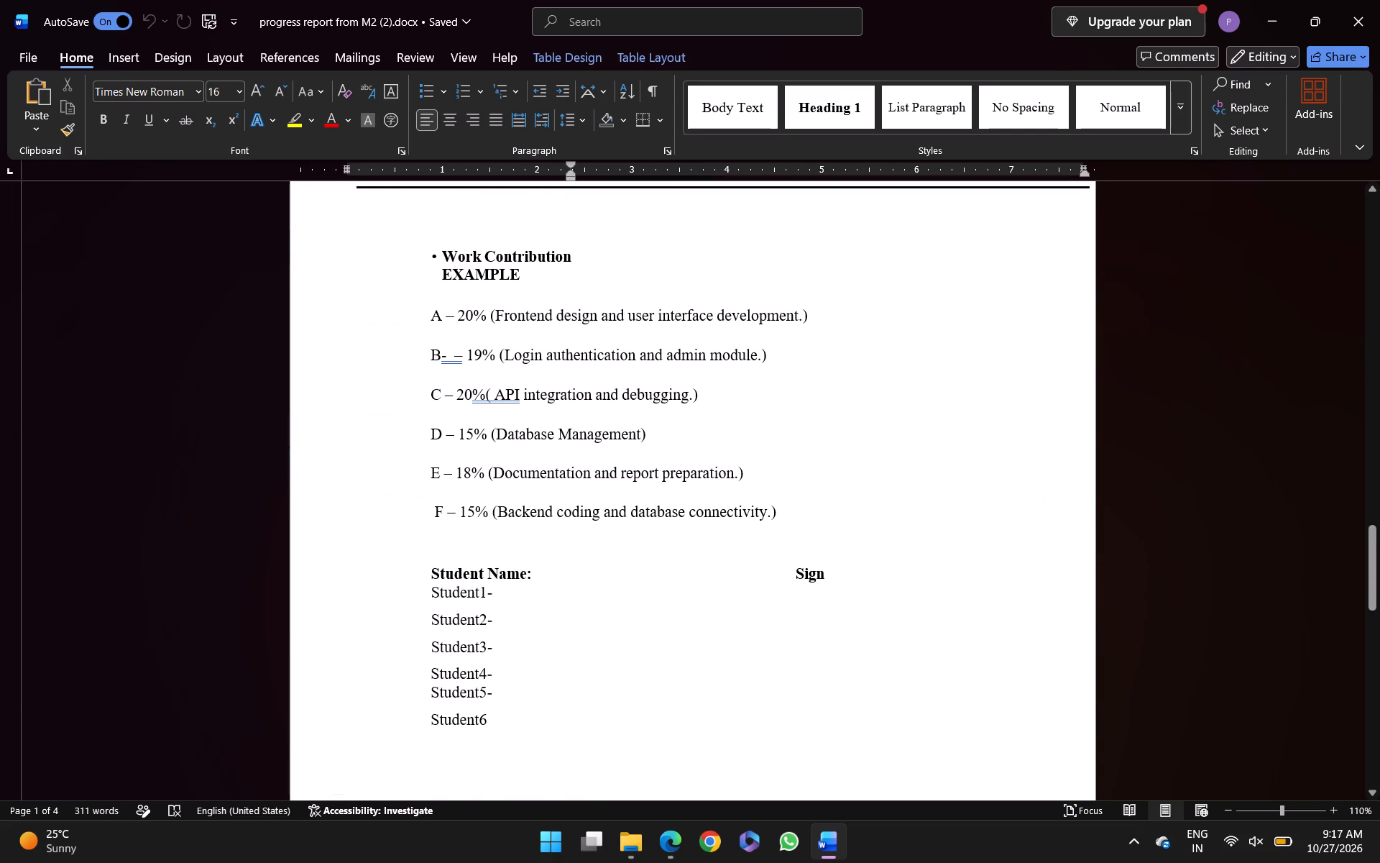
Reopen the M1 progress report, "Progress reportp M1.docx", from the project folder alongside the M2 report.
double_click(421, 513)
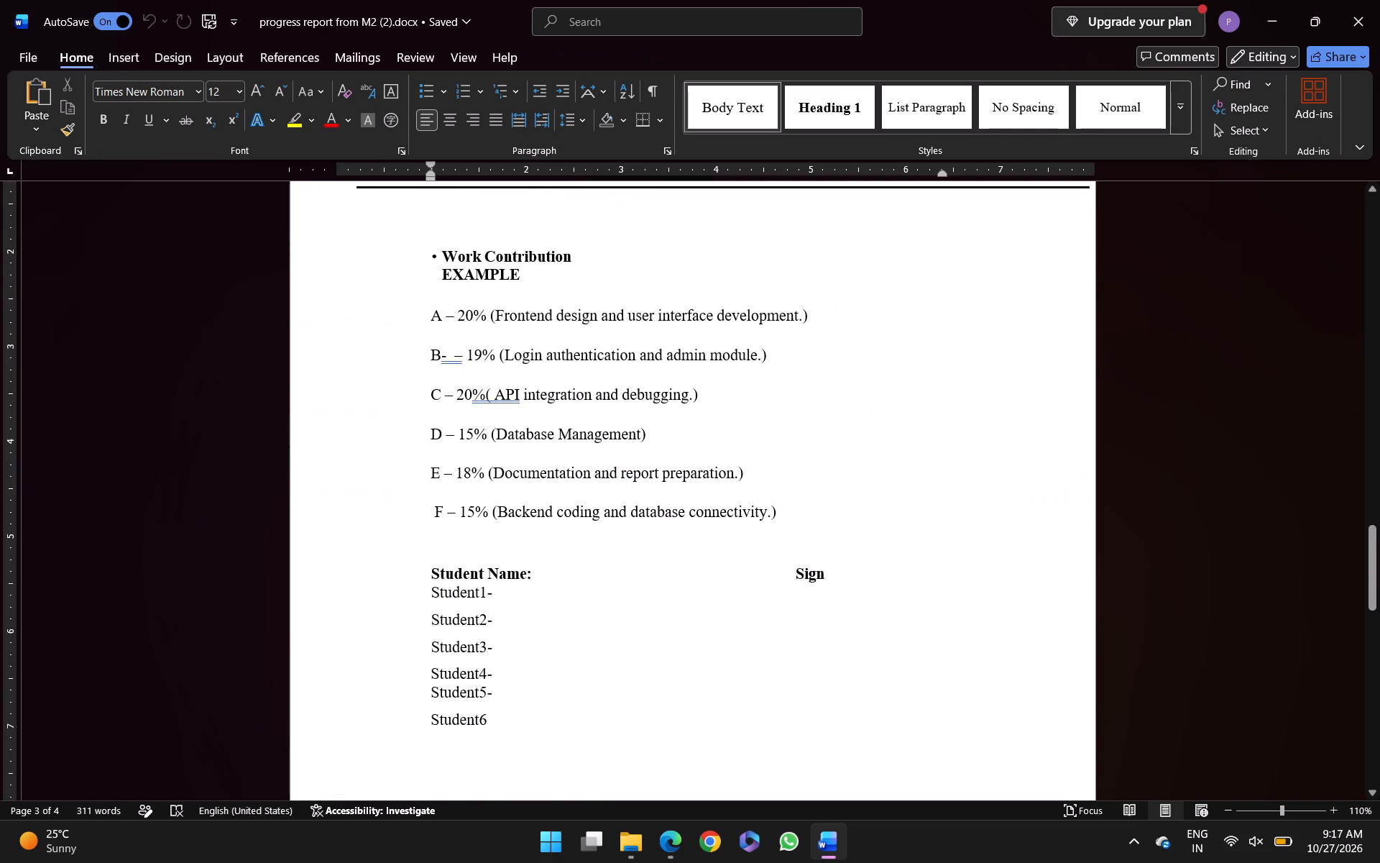
left_click(421, 513)
left_click(569, 593)
scroll(569, 593, "down", 1)
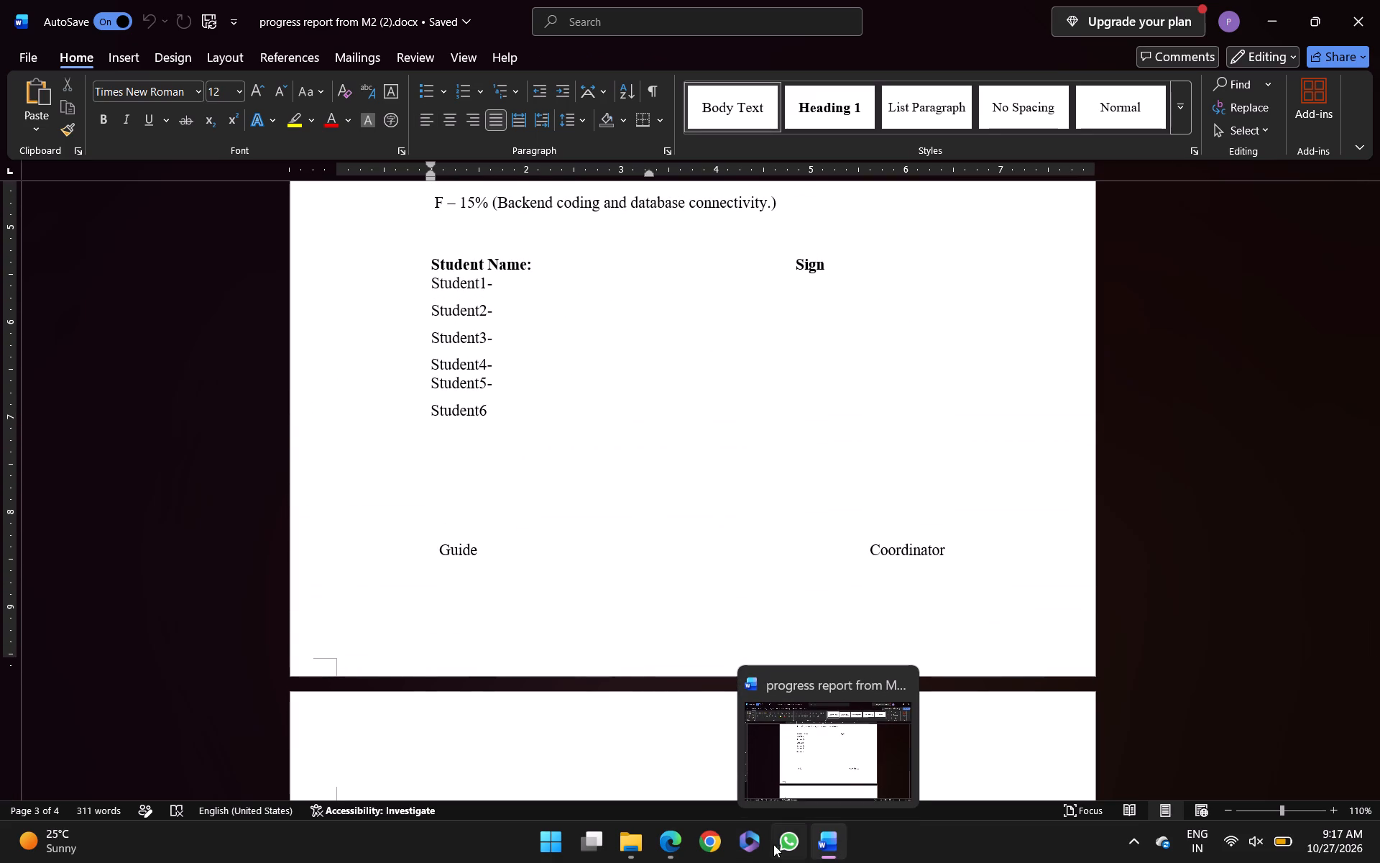
left_click(635, 846)
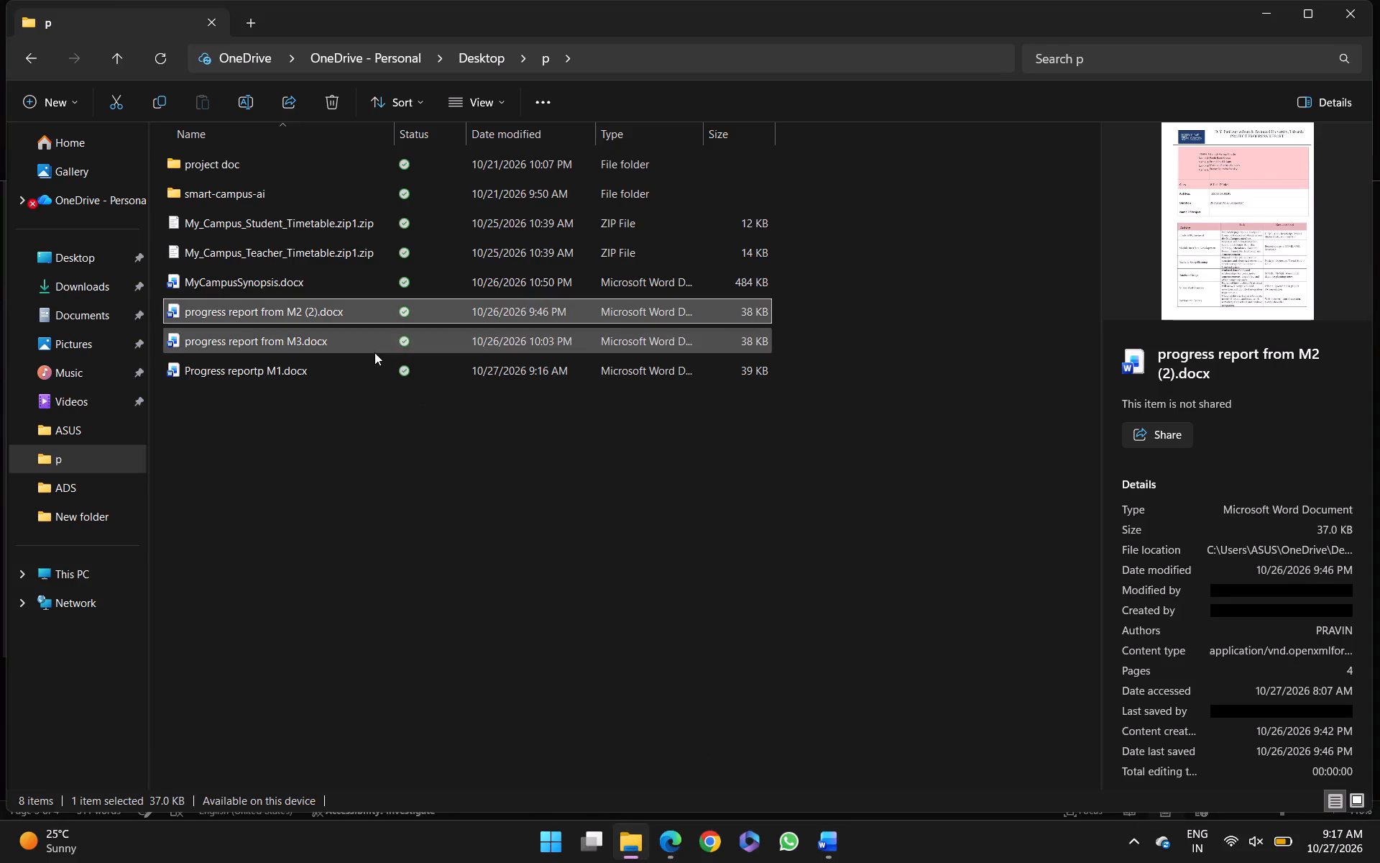
double_click(367, 362)
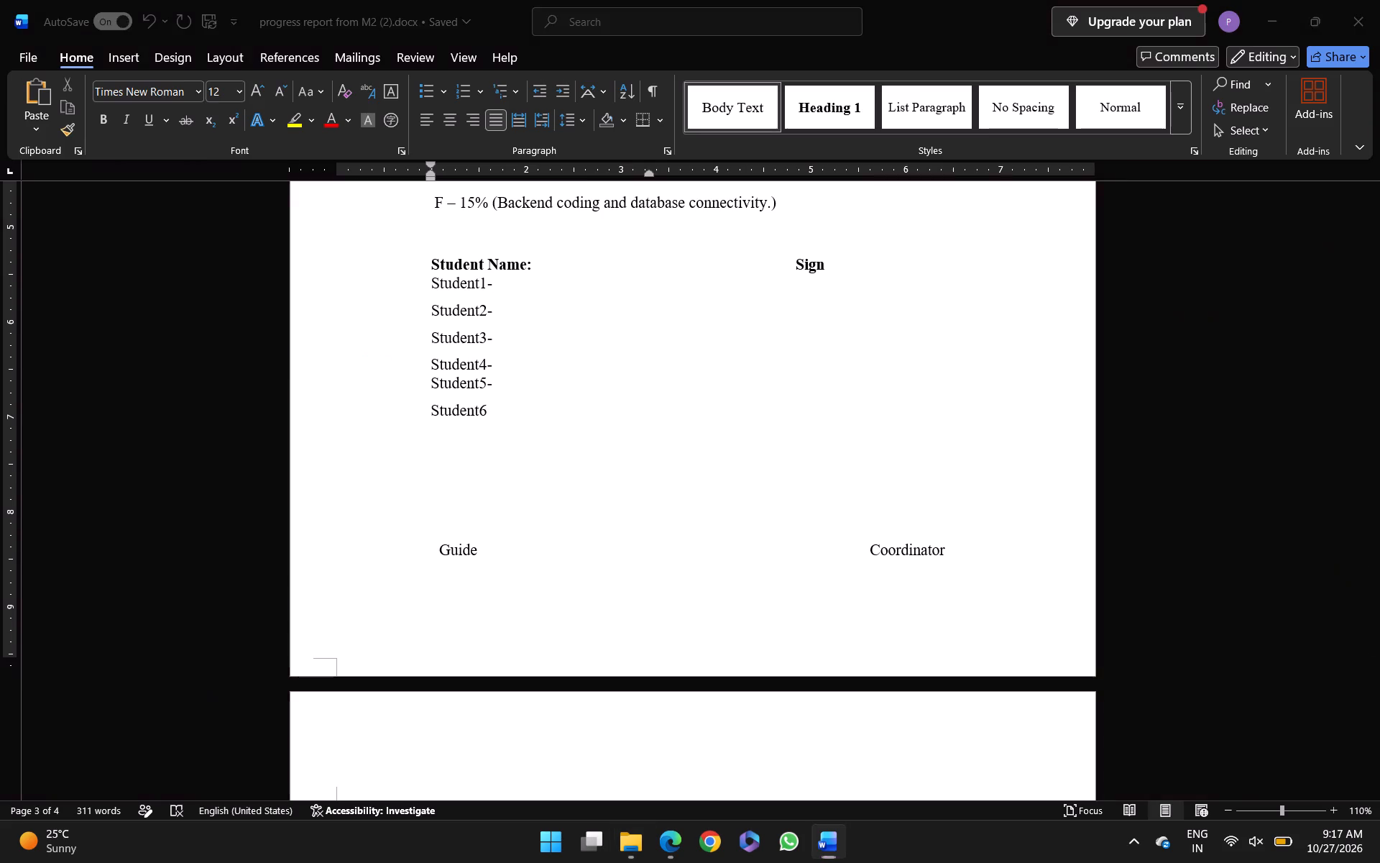
Copy the five student lines, Student 1 to Student 5, from the M1 report's Student Name section.
scroll(635, 564, "down", 4)
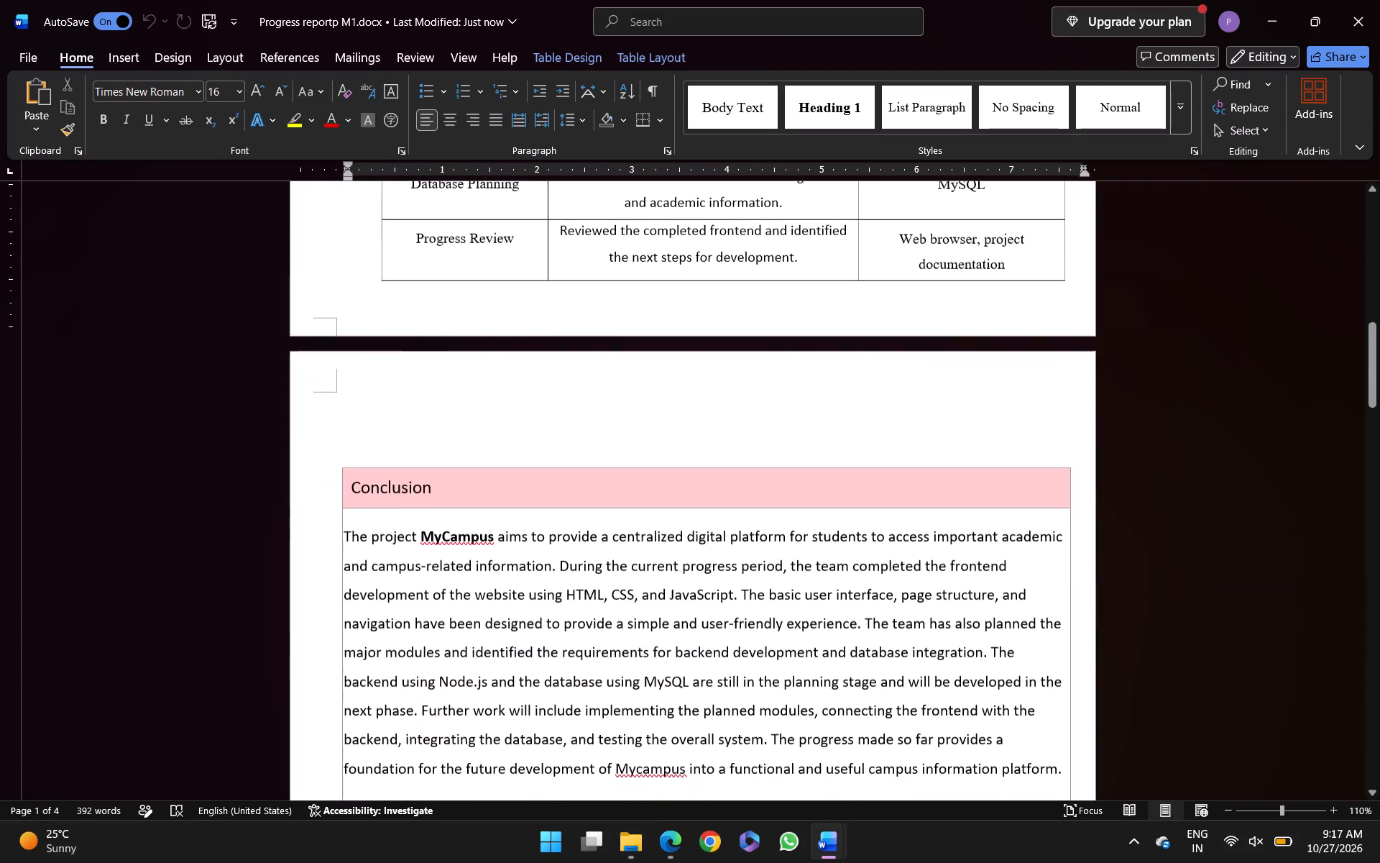
scroll(635, 564, "down", 9)
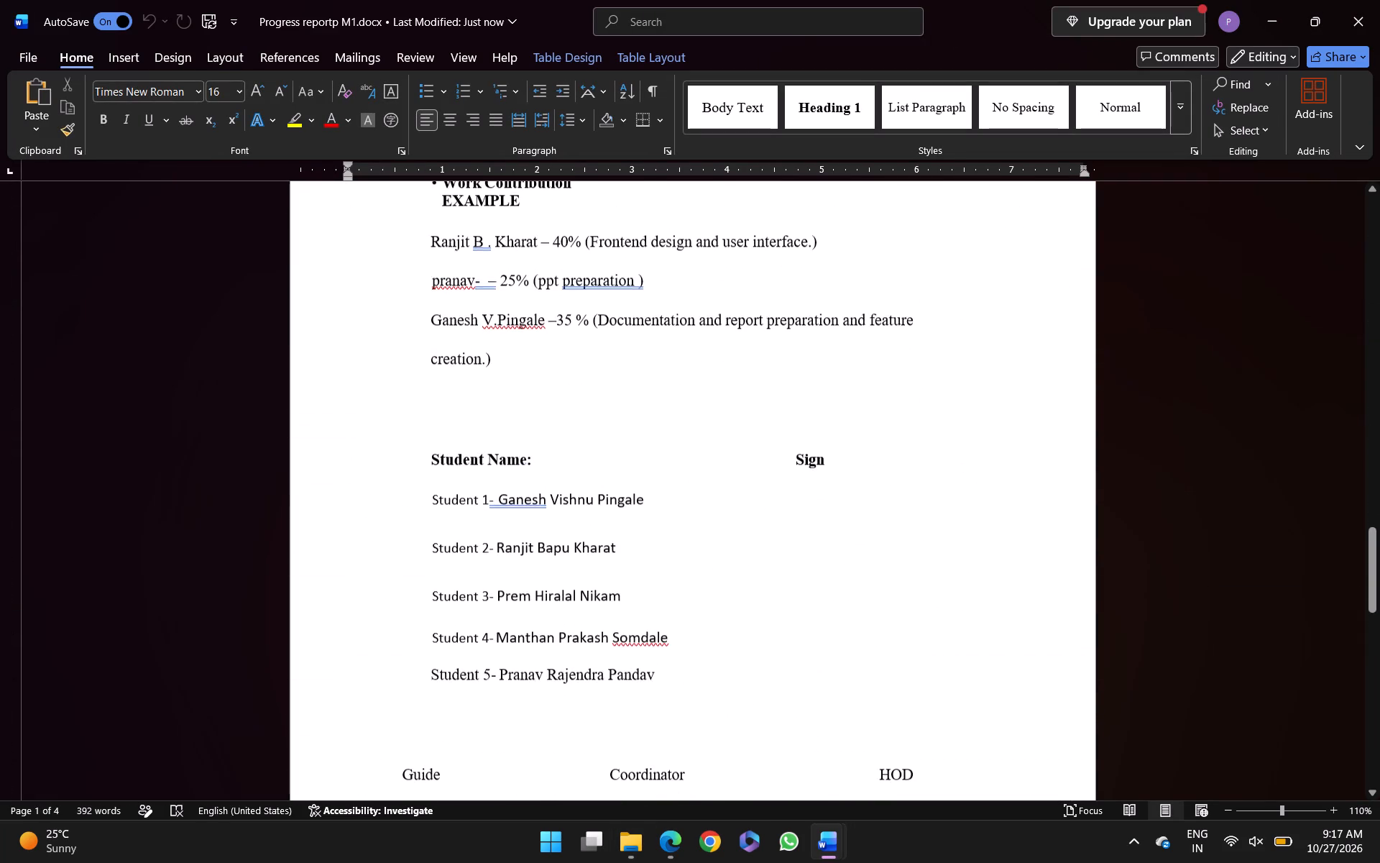
scroll(635, 564, "down", 1)
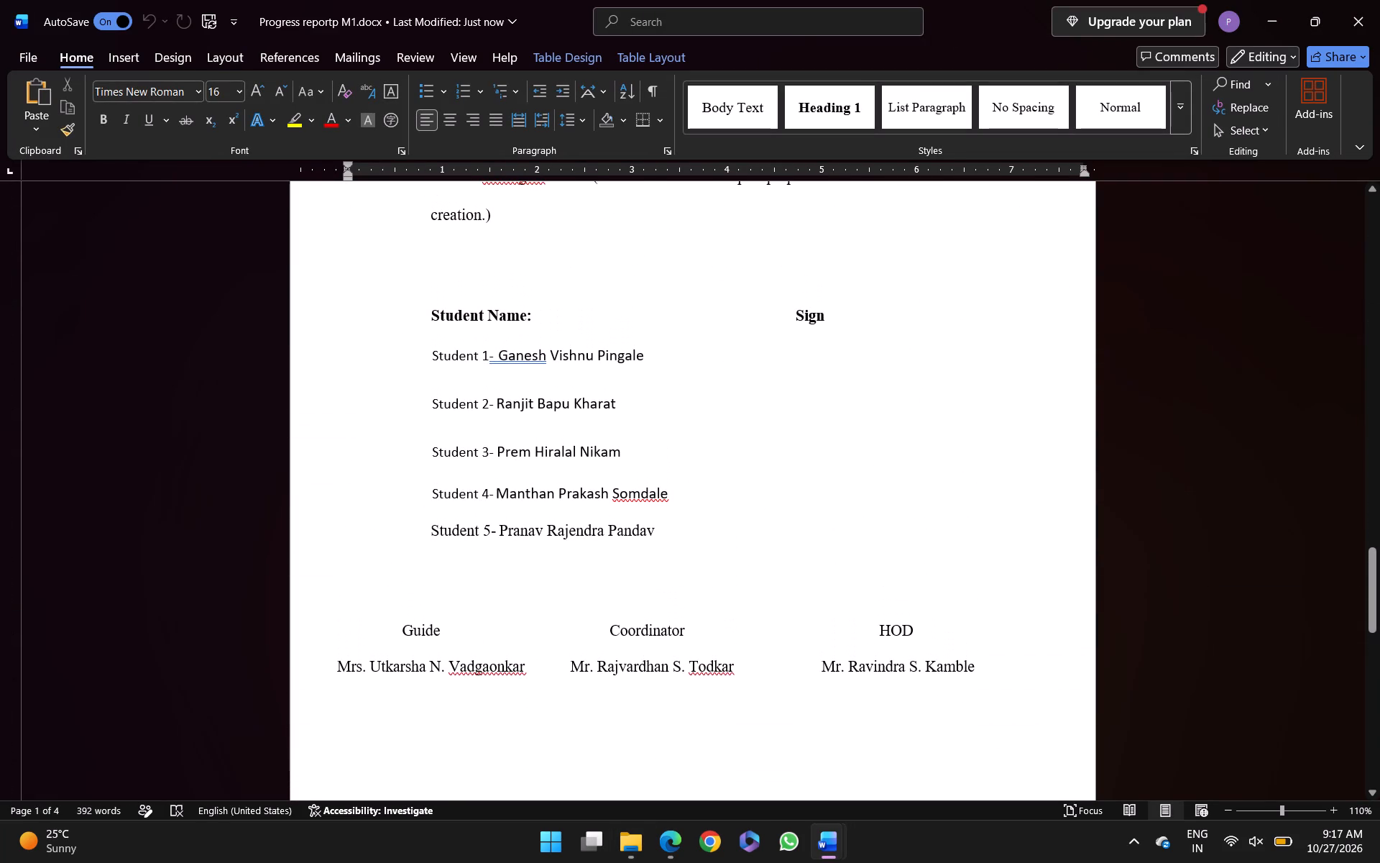
left_click_drag(431, 345, 622, 519)
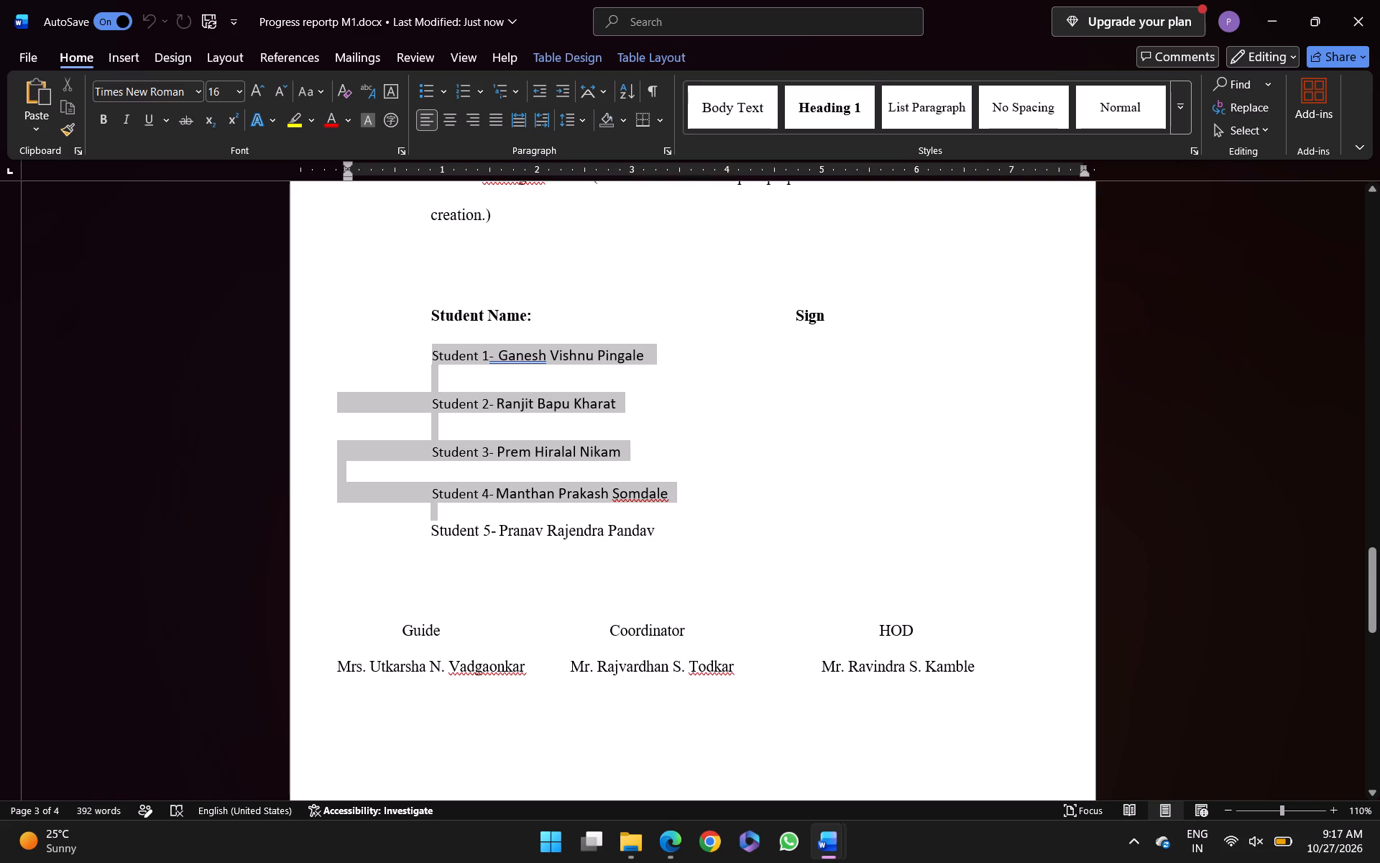
left_click_drag(622, 519, 670, 548)
key("ctrl+c")
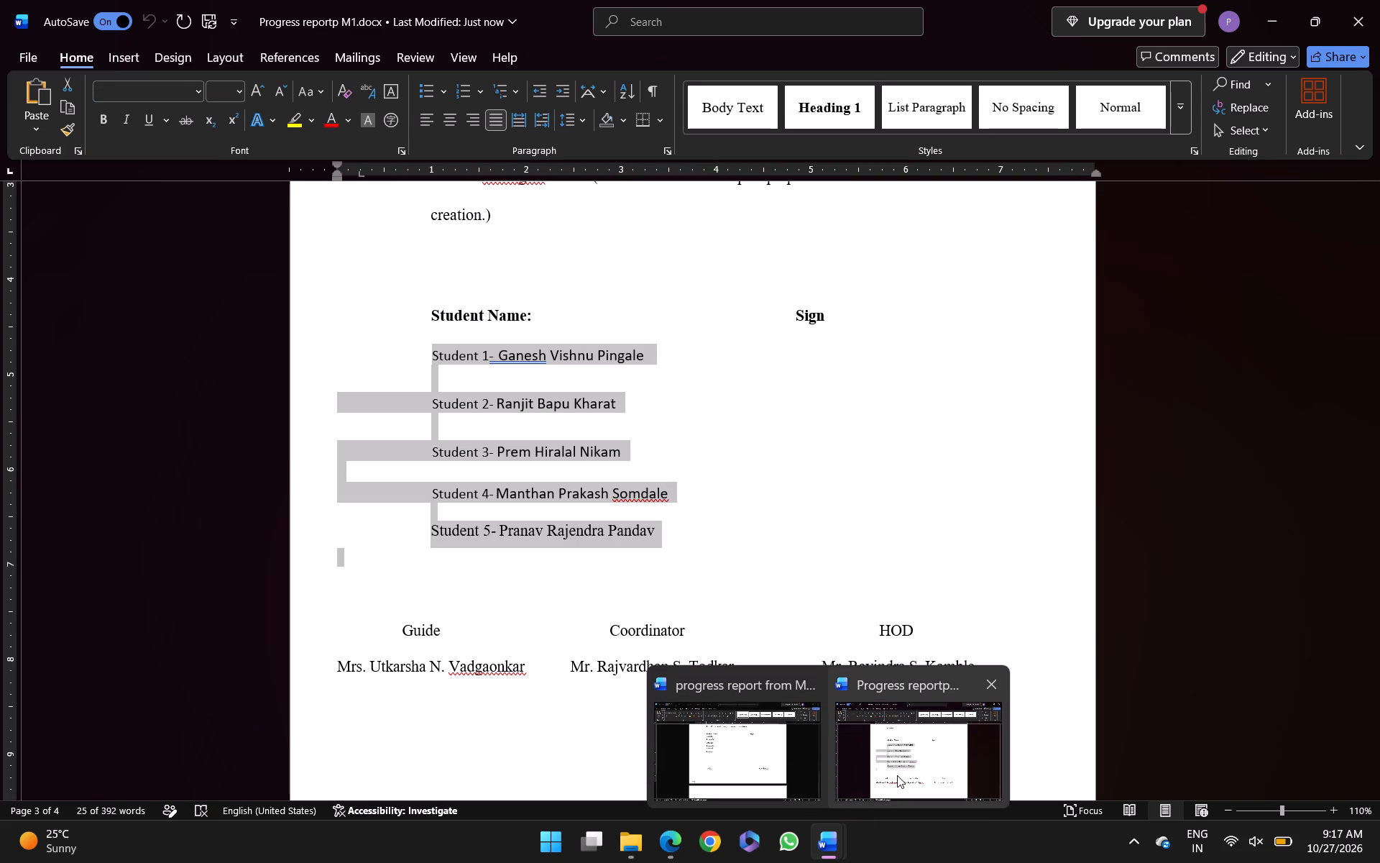
Replace the Student1 to Student6 placeholders in the M2 report's Student Name section with the copied student lines.
left_click(781, 752)
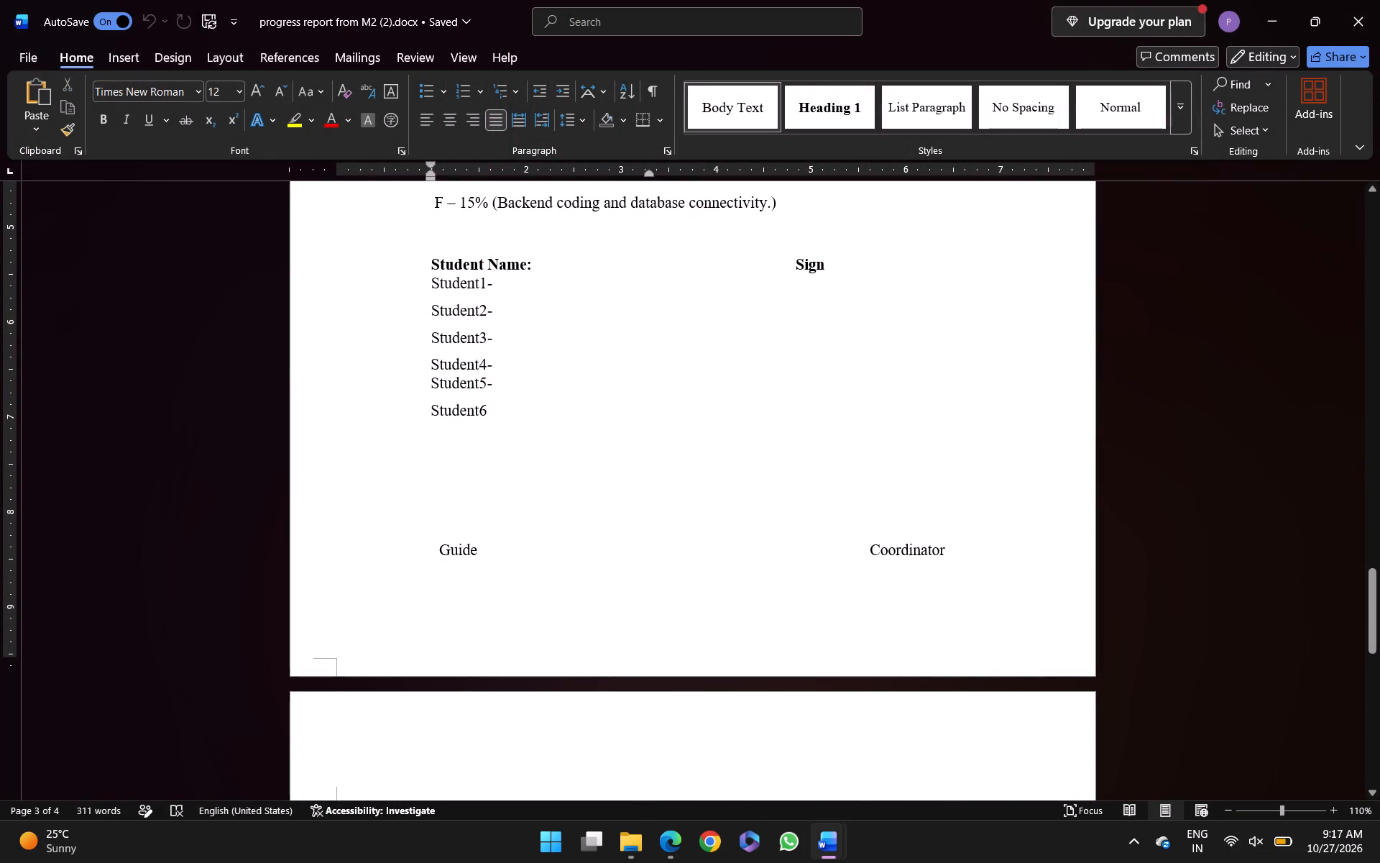
left_click(425, 284)
left_click_drag(425, 284, 544, 420)
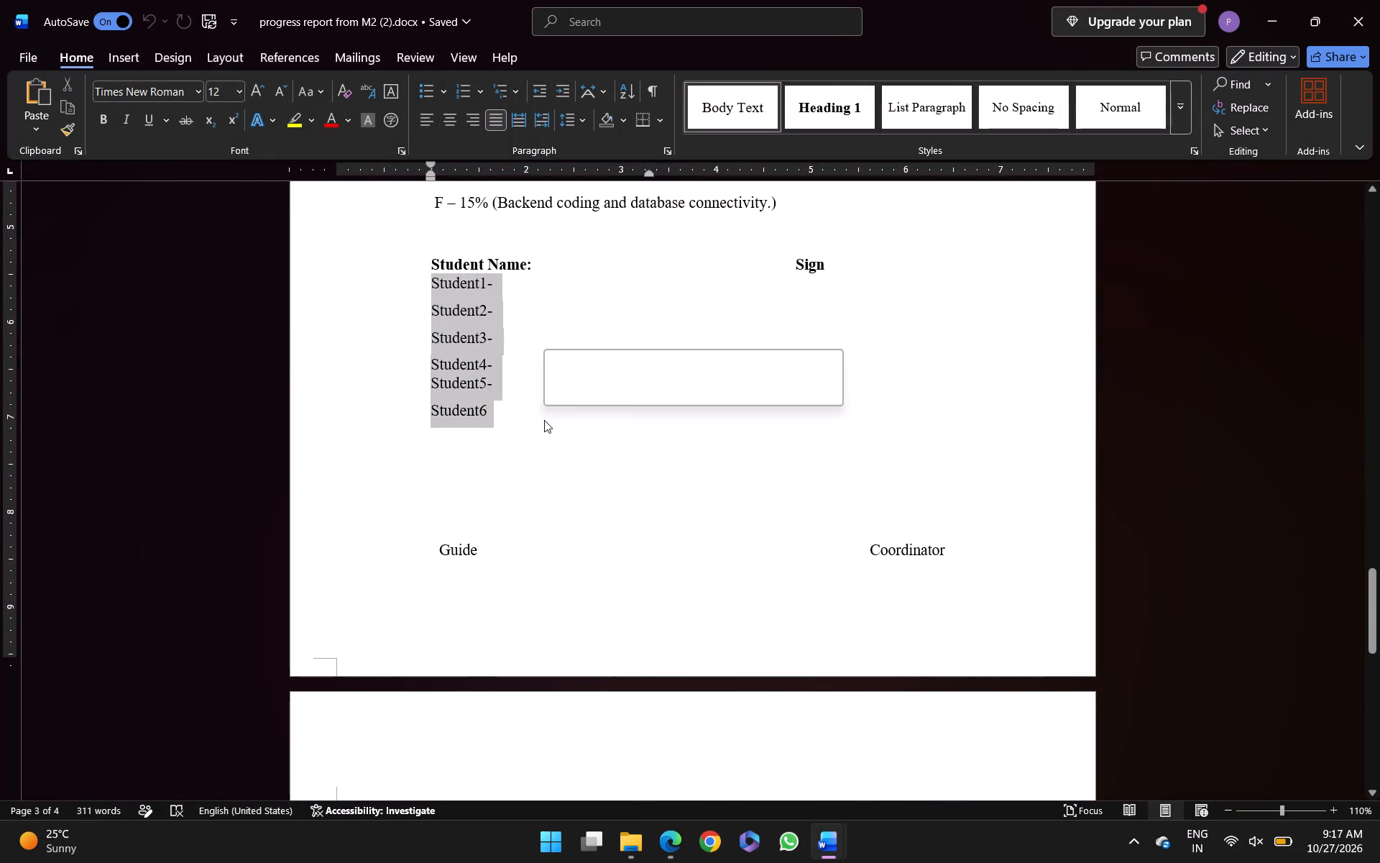
key("ctrl+v")
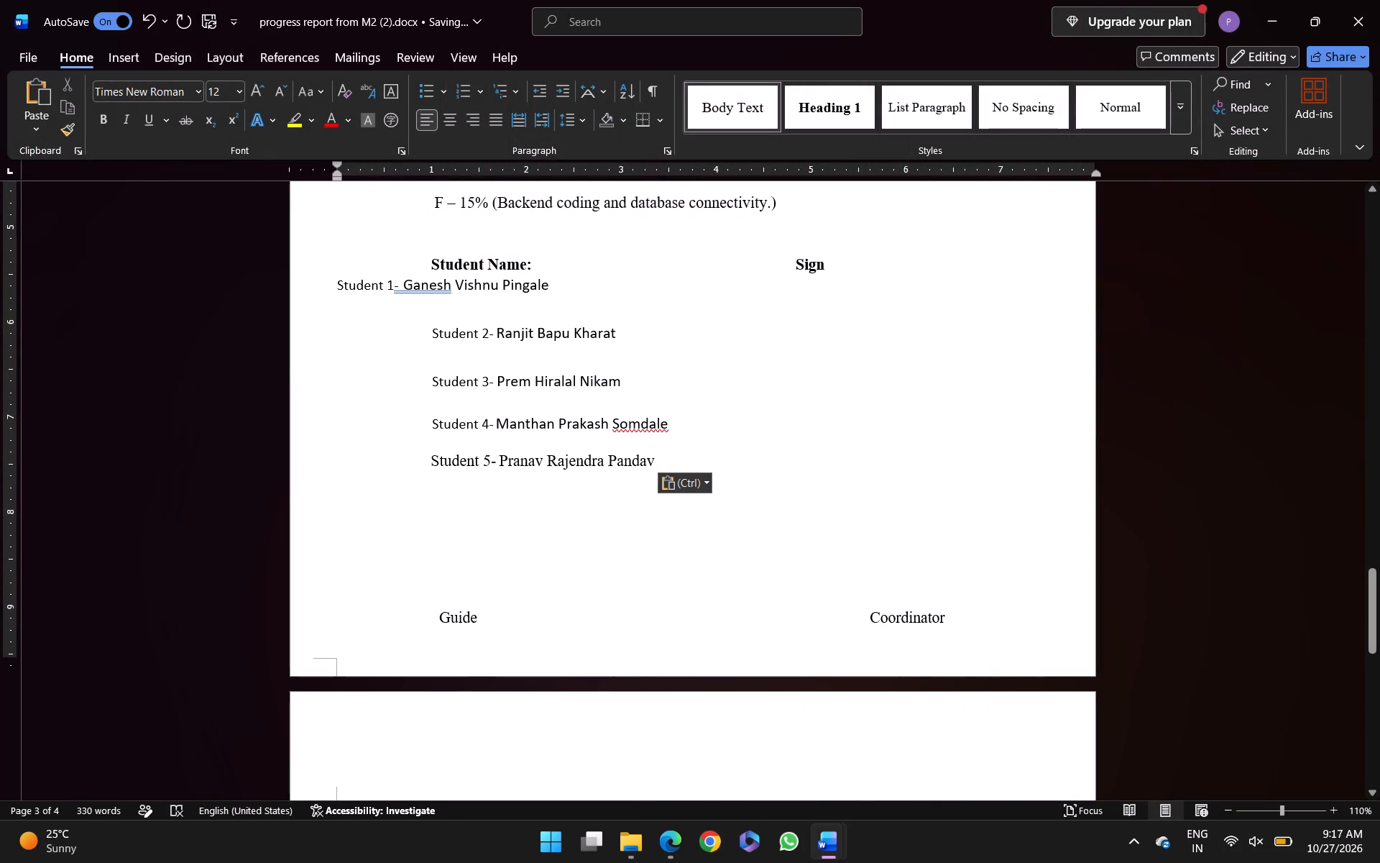
Indent the Student 1 line with leading spaces to align it with the student lines below.
left_click(333, 289)
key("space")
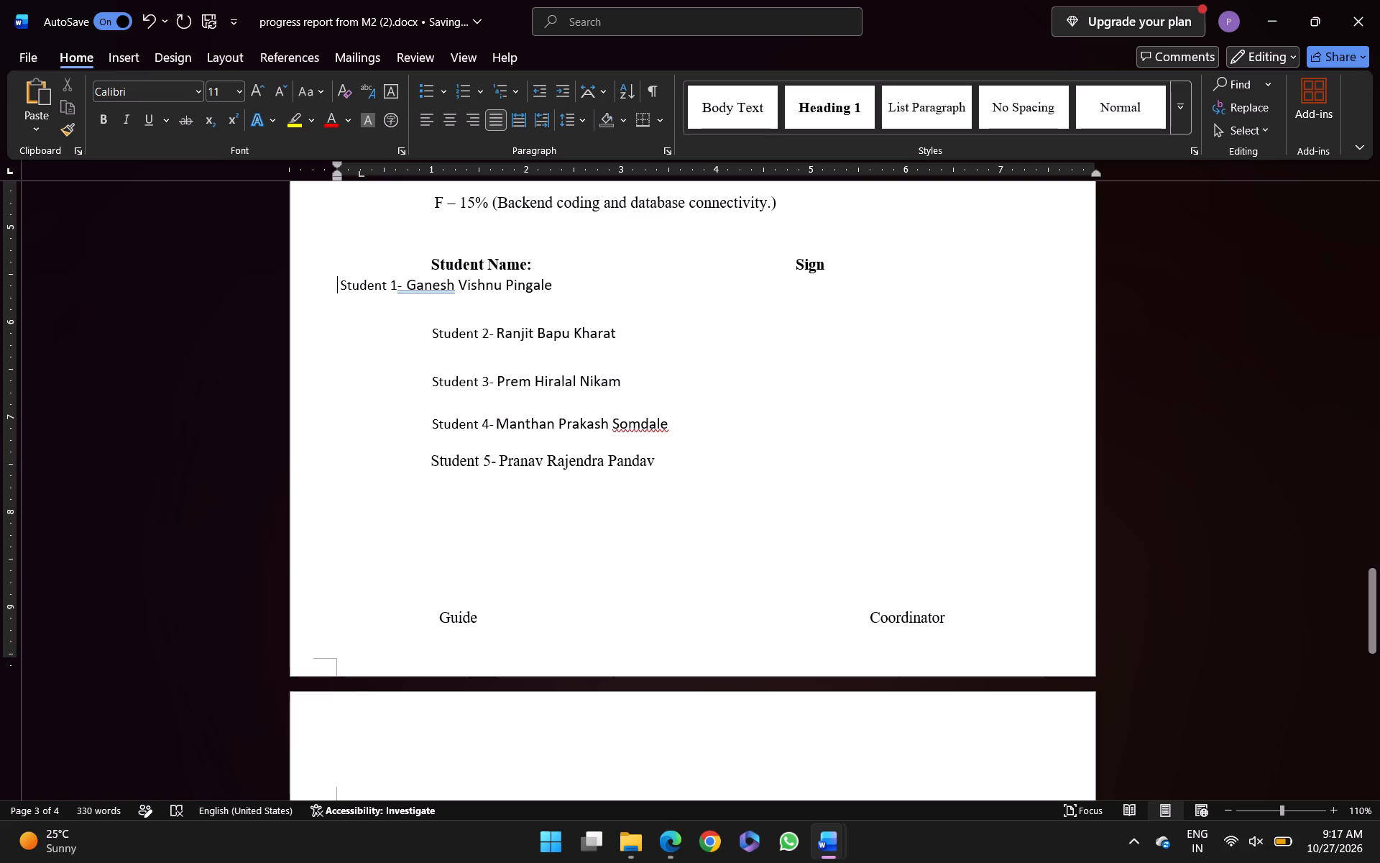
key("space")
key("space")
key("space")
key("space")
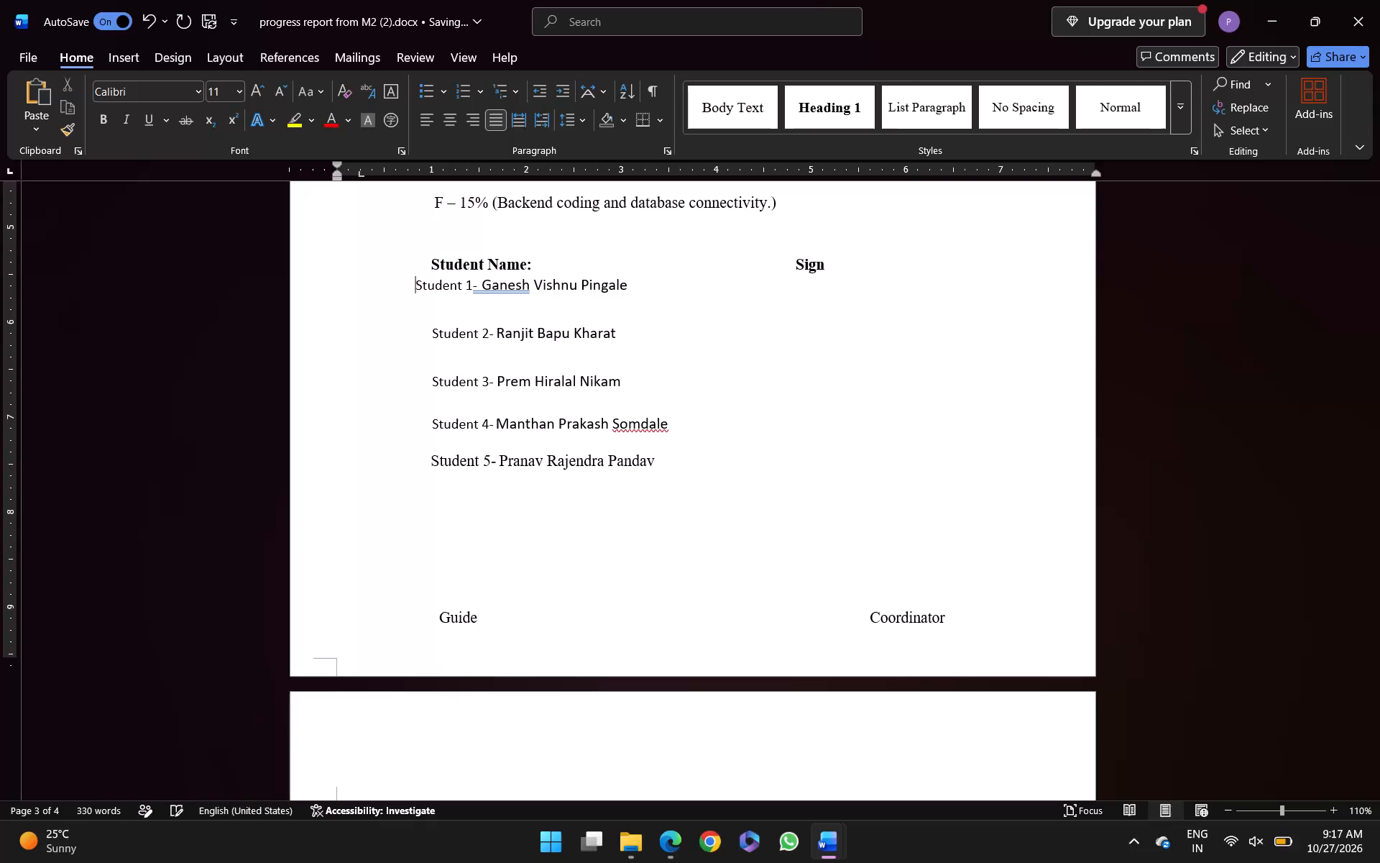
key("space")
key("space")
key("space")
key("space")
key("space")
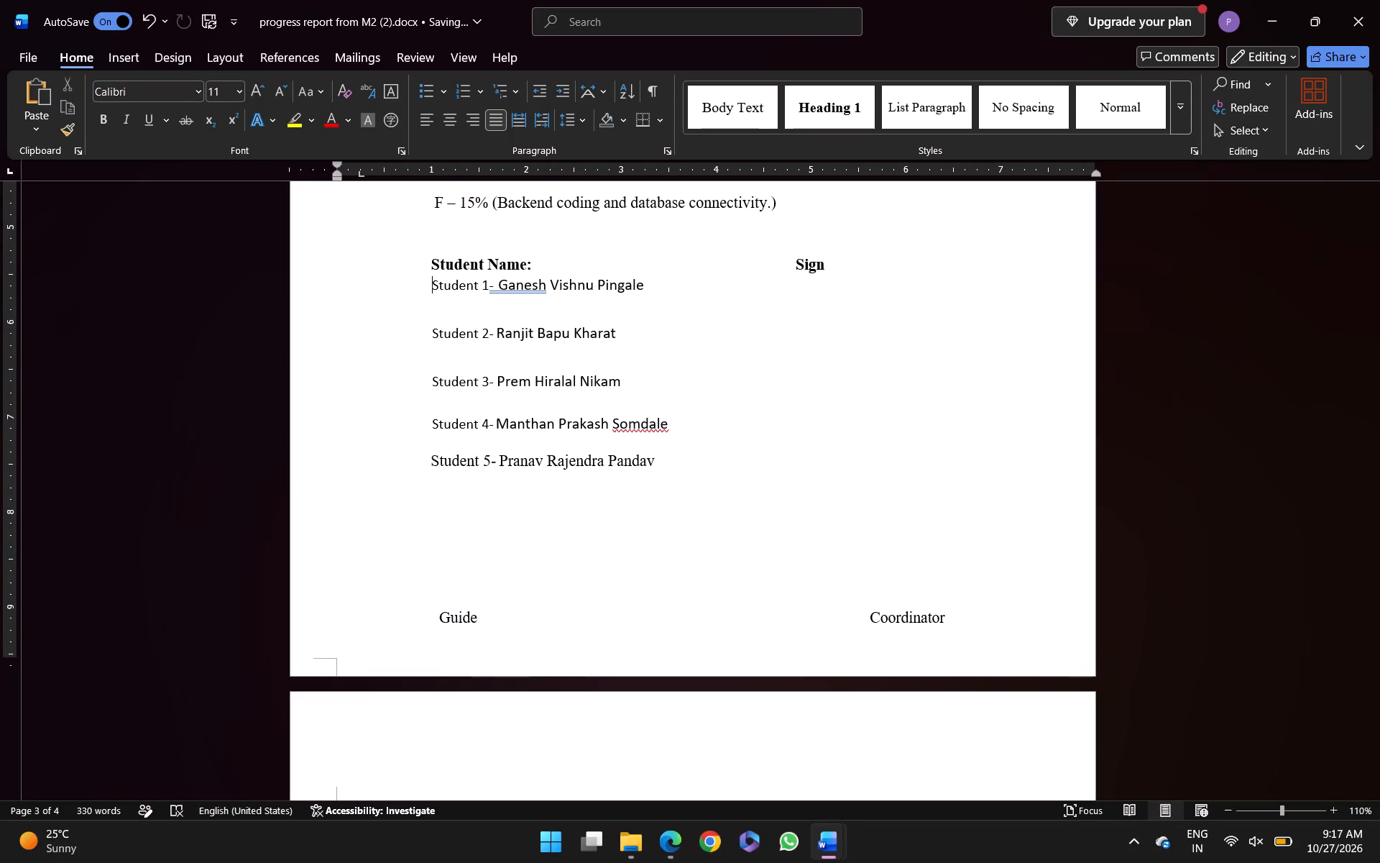
Insert a line break ahead of the Student 1 entry to leave a blank line below the Student Name heading.
key("Up")
key("Right")
key("Right")
key("Right")
key("Right")
key("Right")
key("Right")
key("Right")
key("Right")
key("Right")
key("Right")
key("Right")
key("Right")
key("Right")
key("Right")
key("Right")
key("Right")
key("Right")
key("Right")
key("Right")
key("Right")
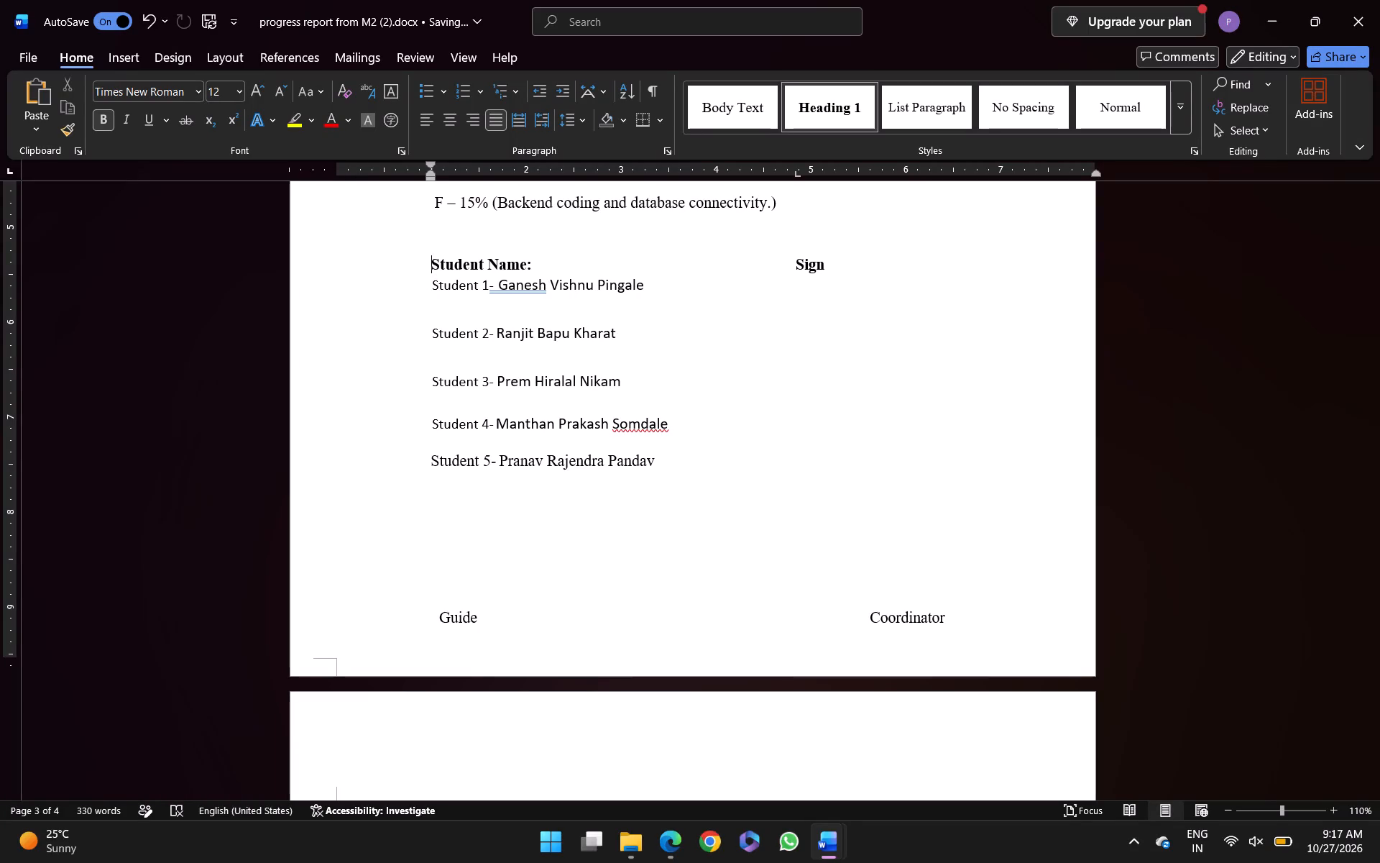
key("Left")
key("Left")
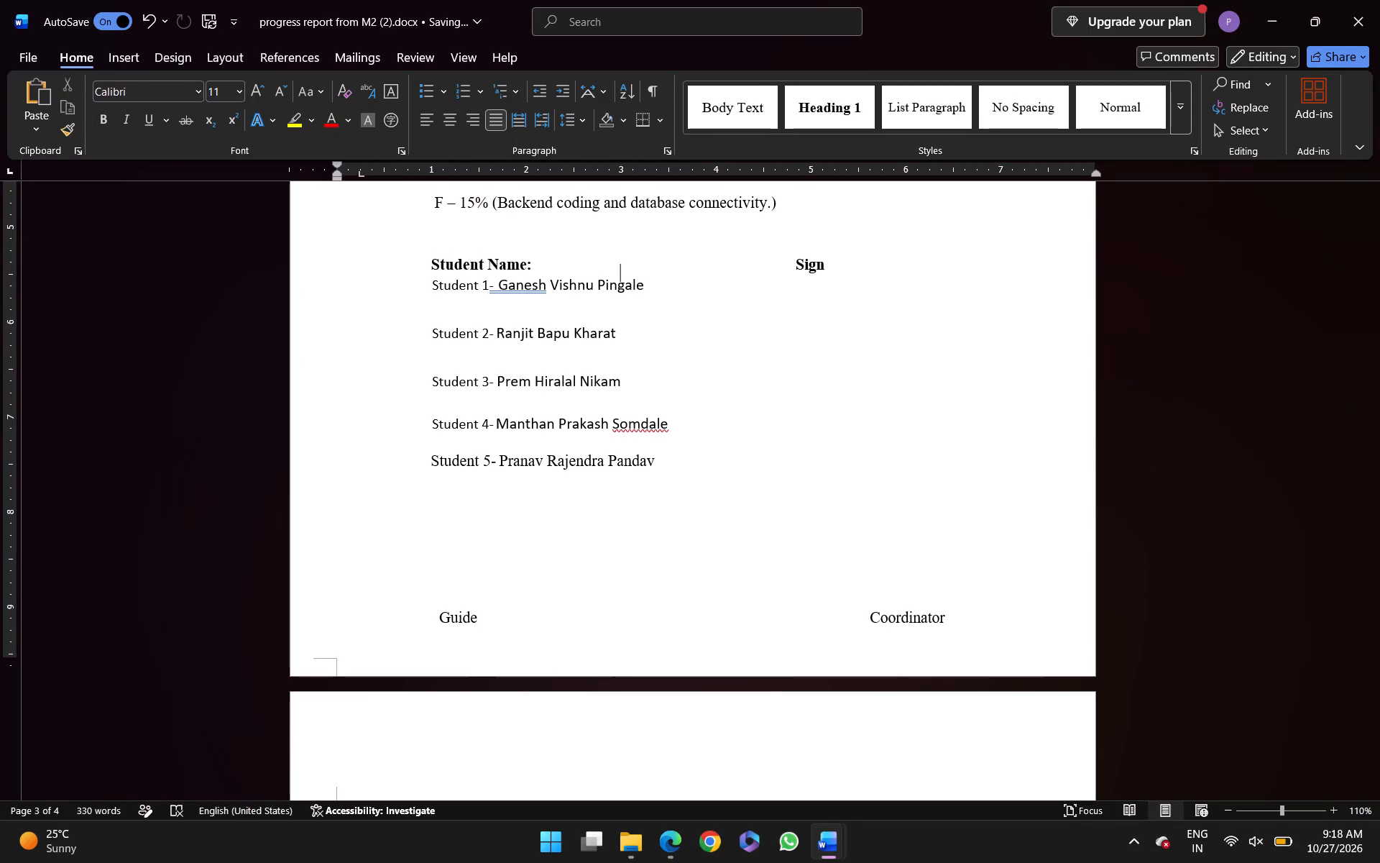
key("Left")
key("Left")
key("Left")
key("Left")
key("Left")
key("Left")
key("Left")
key("Left")
key("Left")
key("Left")
key("Left")
key("Left")
key("Left")
key("Left")
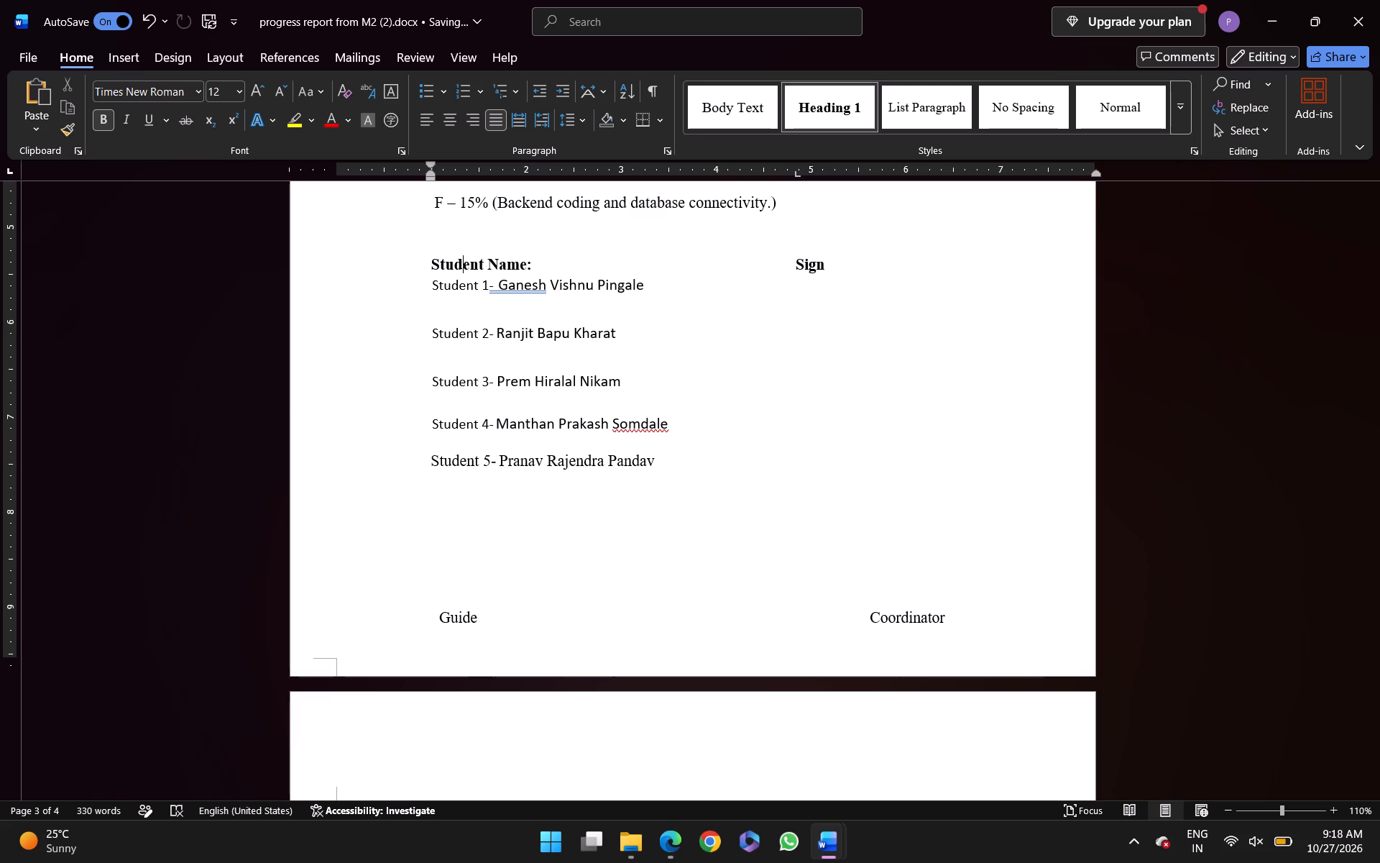
key("Right")
key("Right")
key("Right")
key("Right")
key("Right")
key("Right")
key("Right")
key("Right")
key("Right")
key("Right")
key("Right")
key("Right")
key("Right")
key("Right")
key("Right")
key("Right")
key("Right")
key("Right")
key("Right")
key("Right")
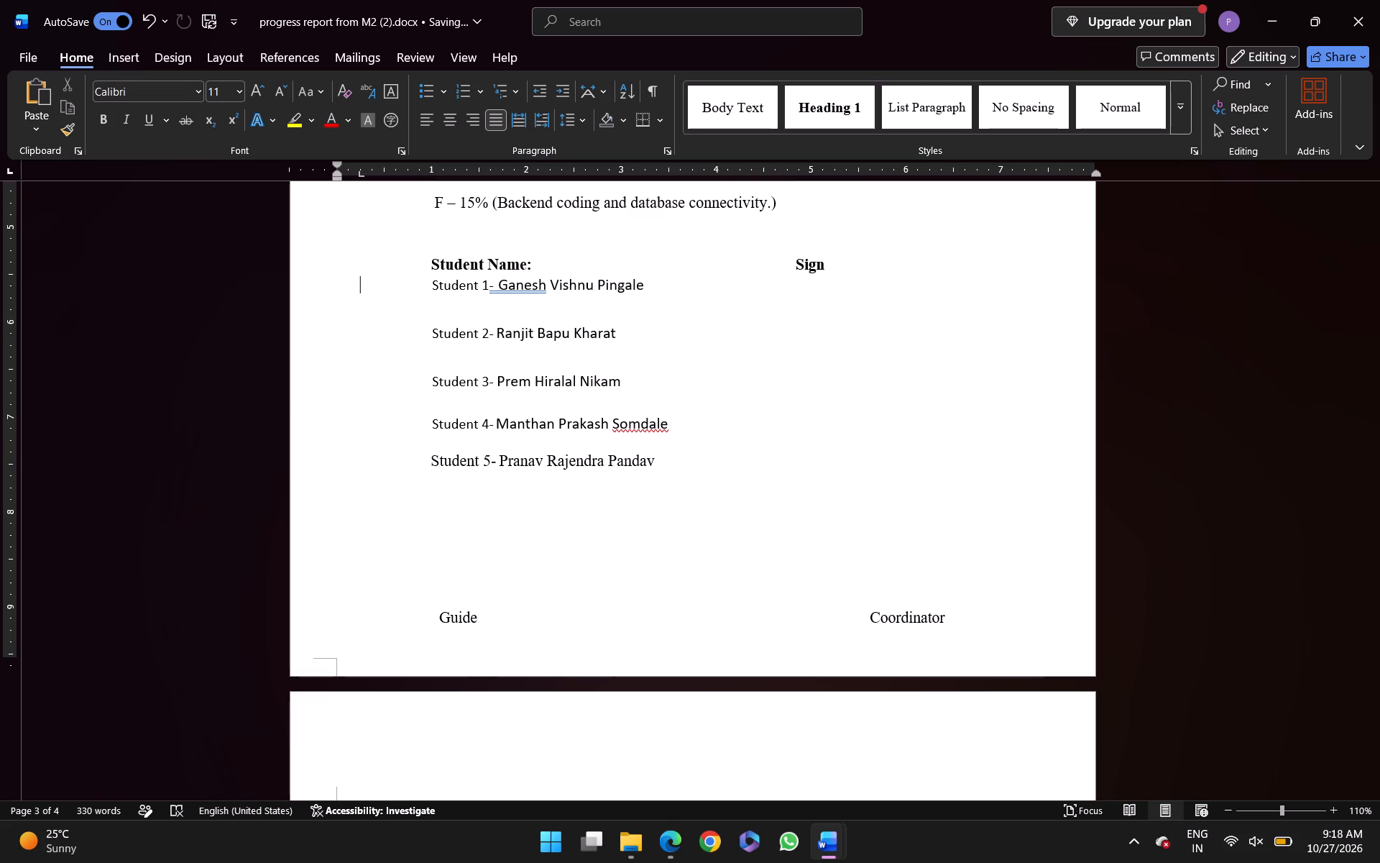
key("Return")
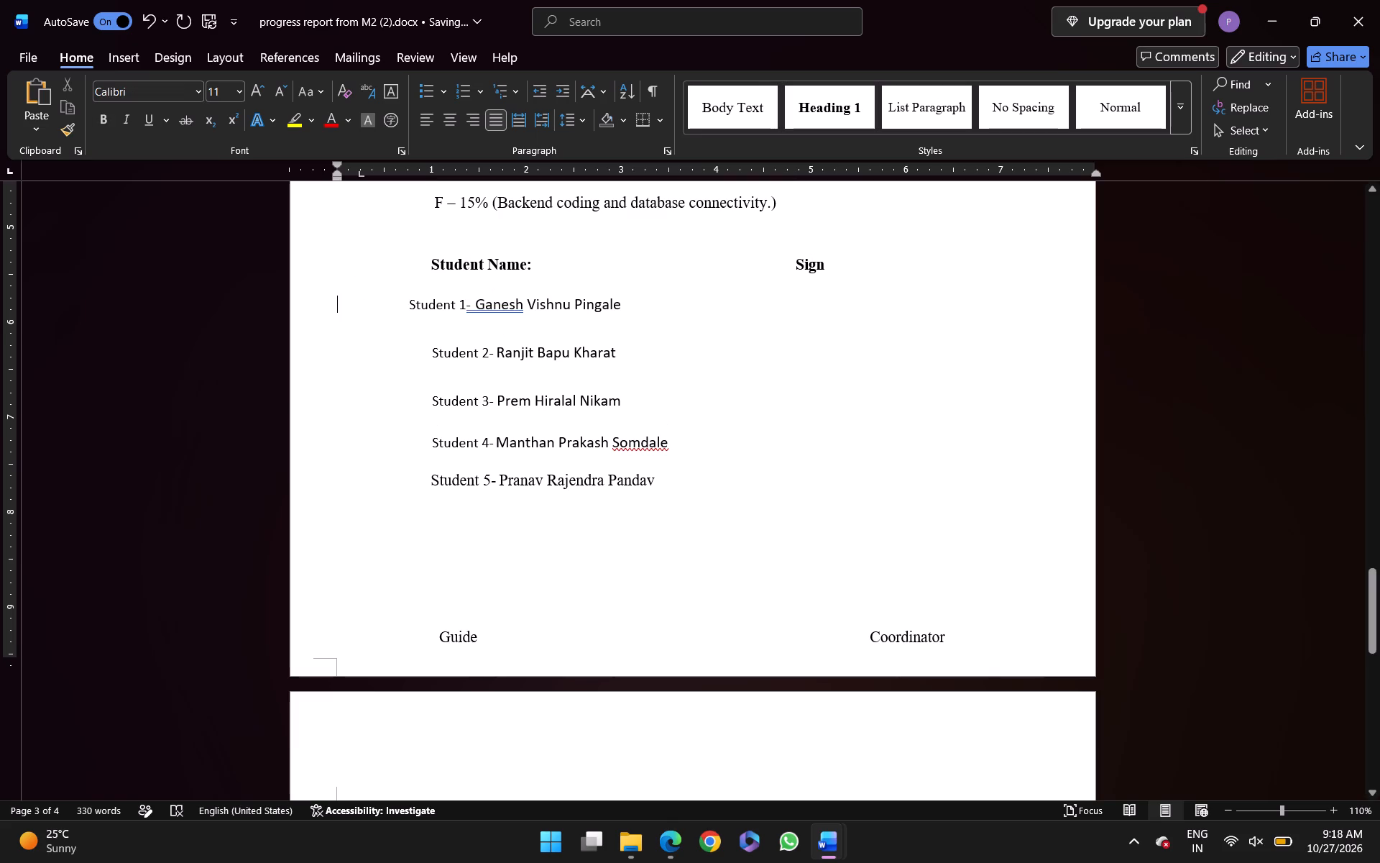
Add leading spaces to the Student 1 line to realign it with the other student lines.
left_click(401, 303)
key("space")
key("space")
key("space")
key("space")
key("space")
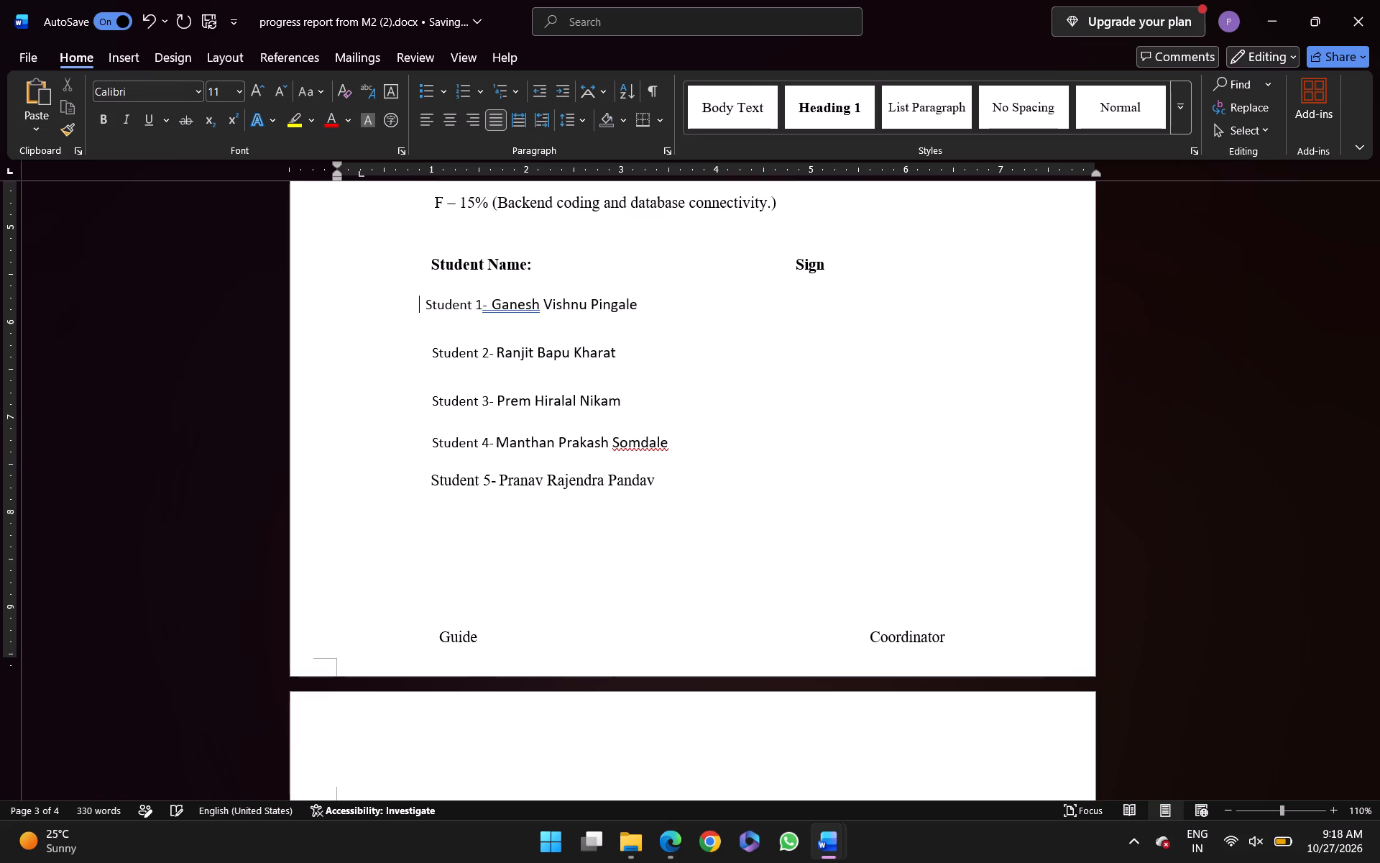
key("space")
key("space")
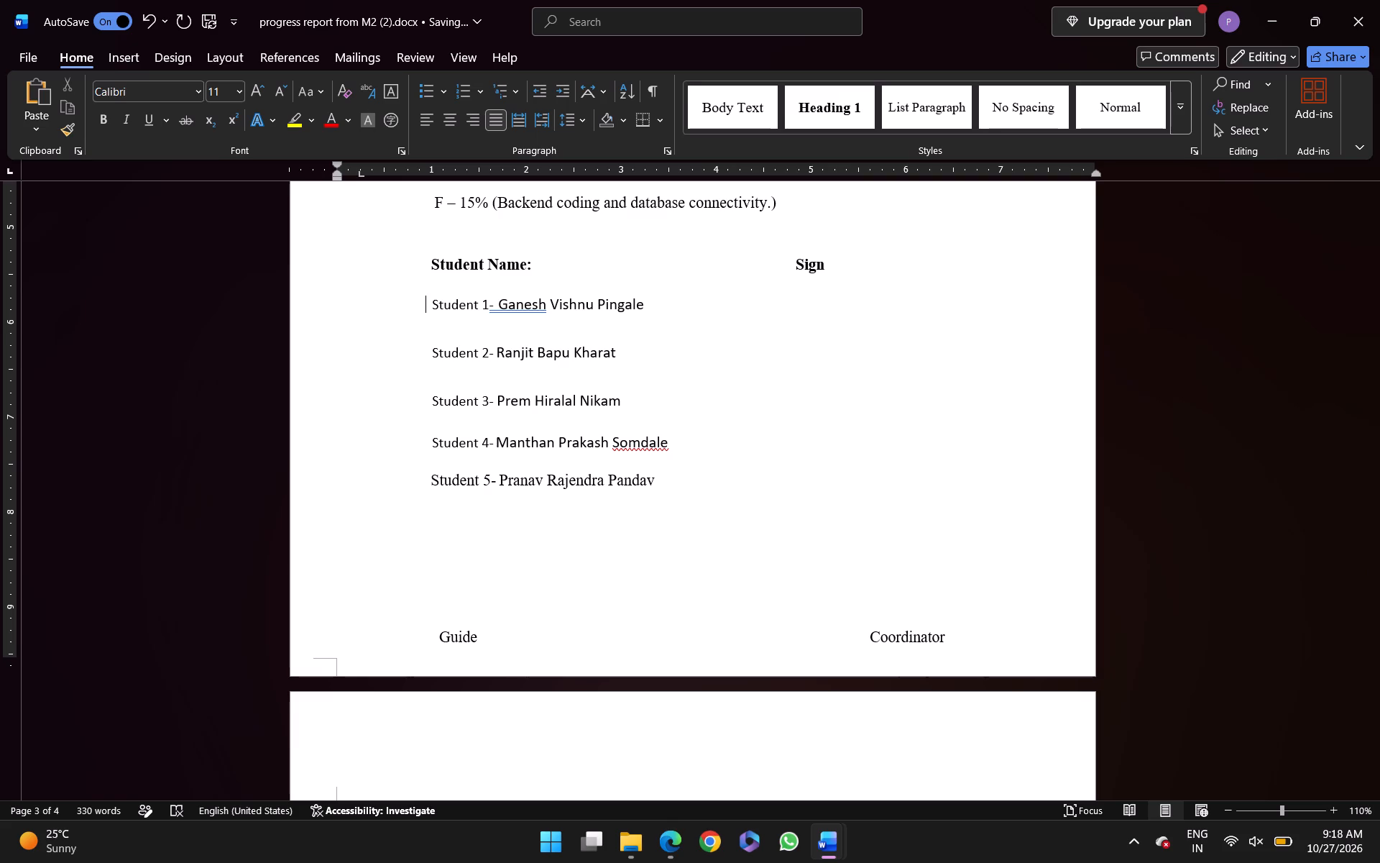
Cut the old Guide and Coordinator line from the bottom of the M2 report's third page.
left_click(944, 643)
left_click_drag(944, 643, 430, 636)
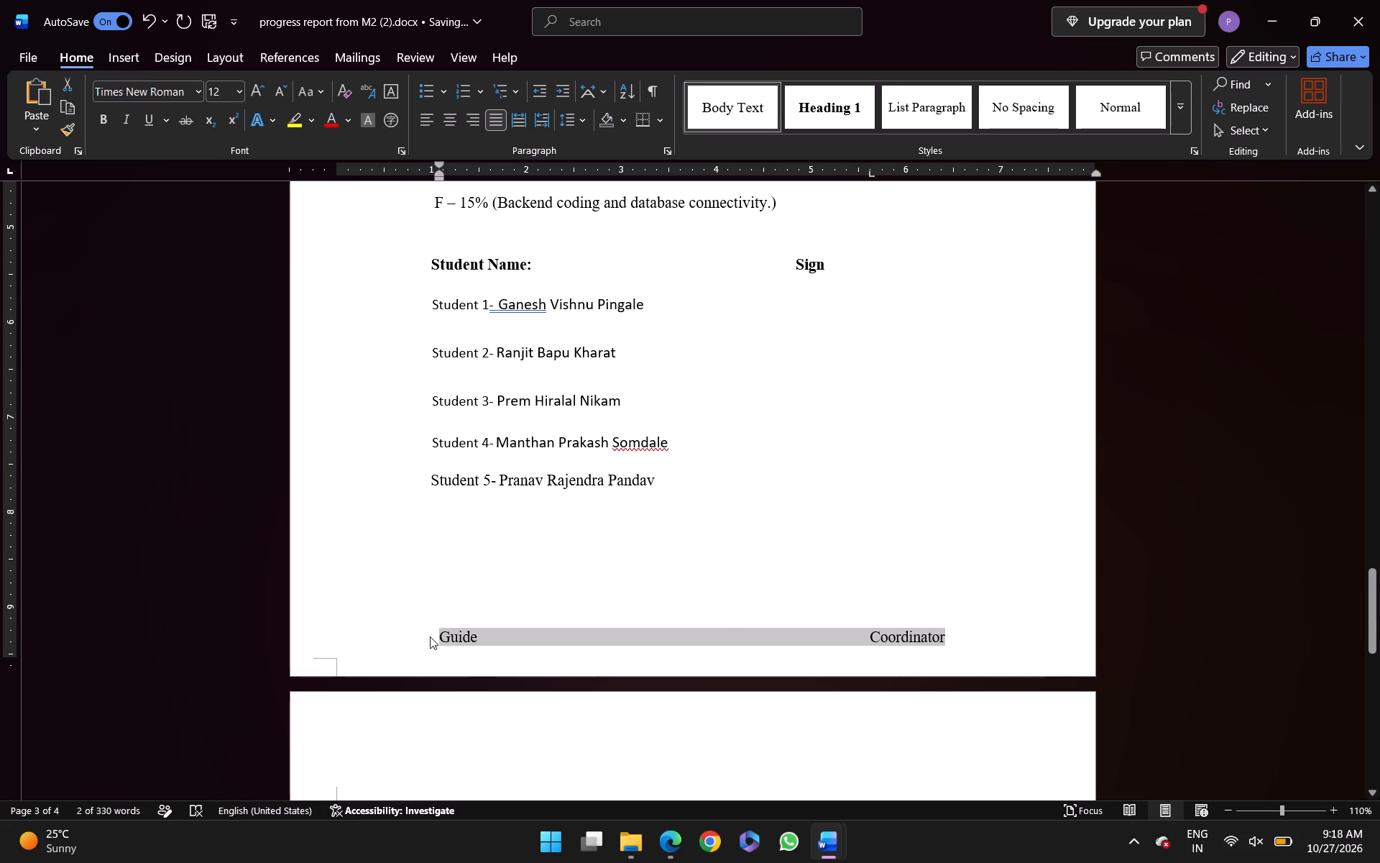
key("ctrl+x")
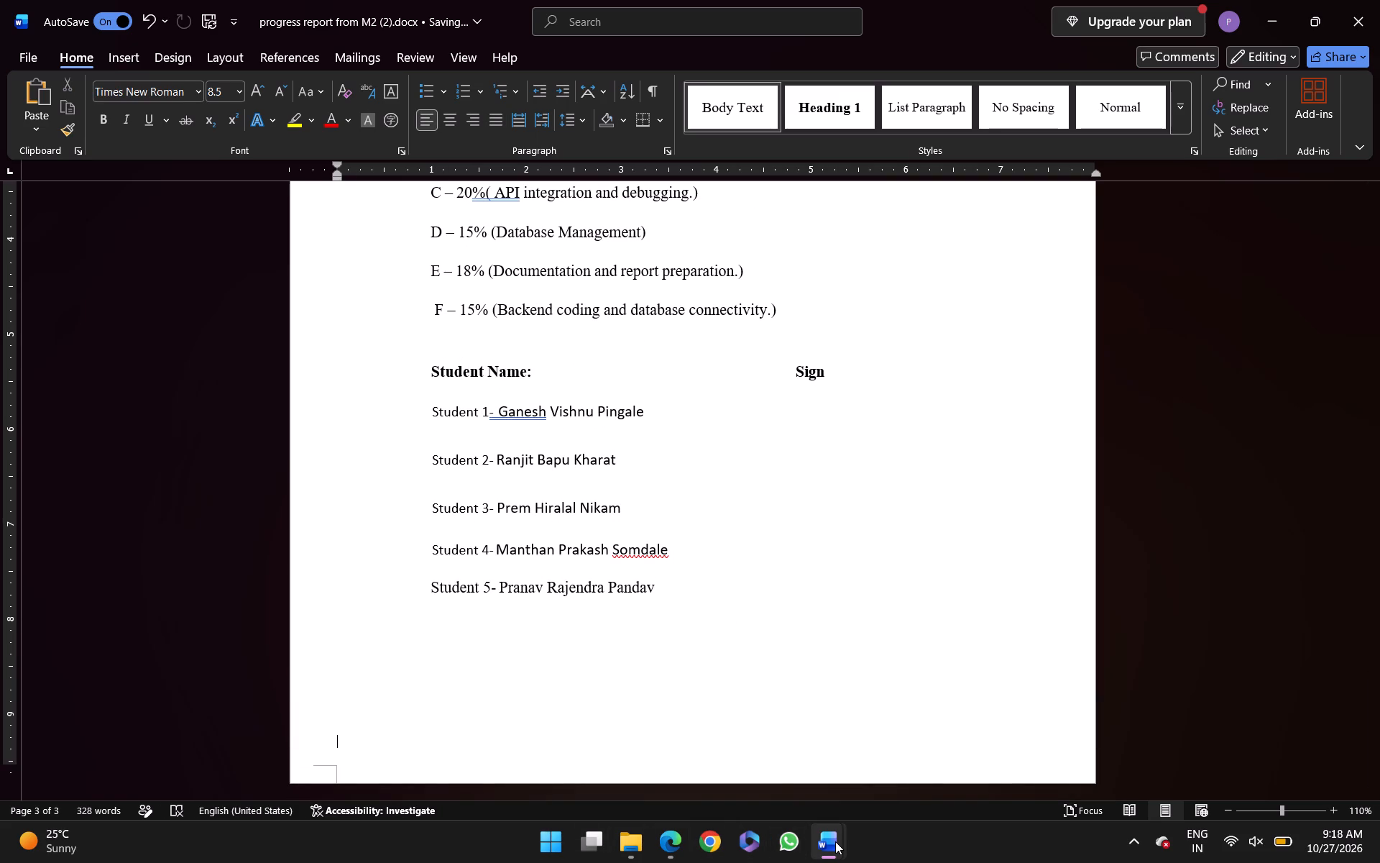
Copy the Guide, Coordinator and HOD signature block, including the staff names beneath, from the M1 report.
left_click(862, 756)
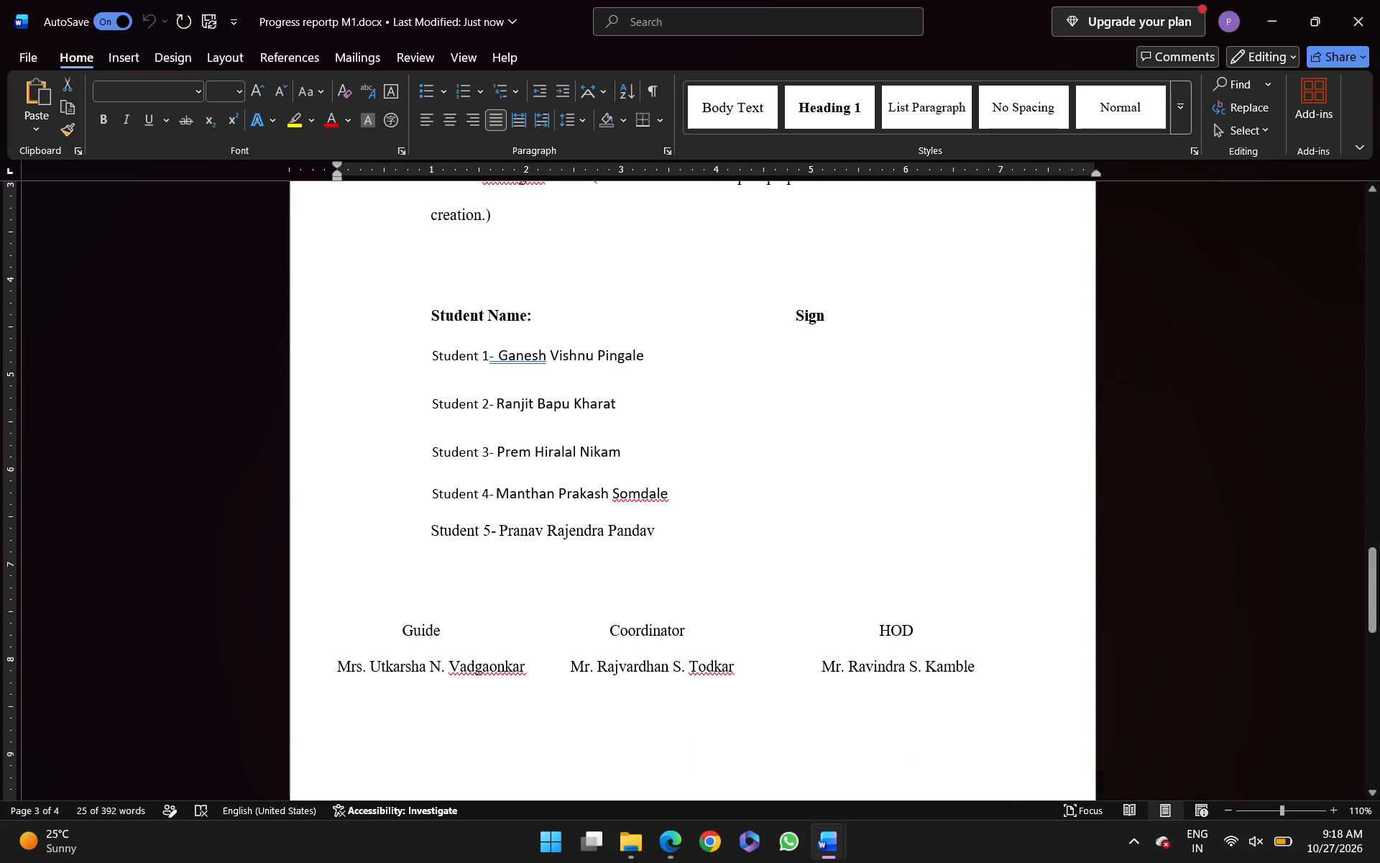
left_click(374, 641)
left_click_drag(374, 641, 794, 658)
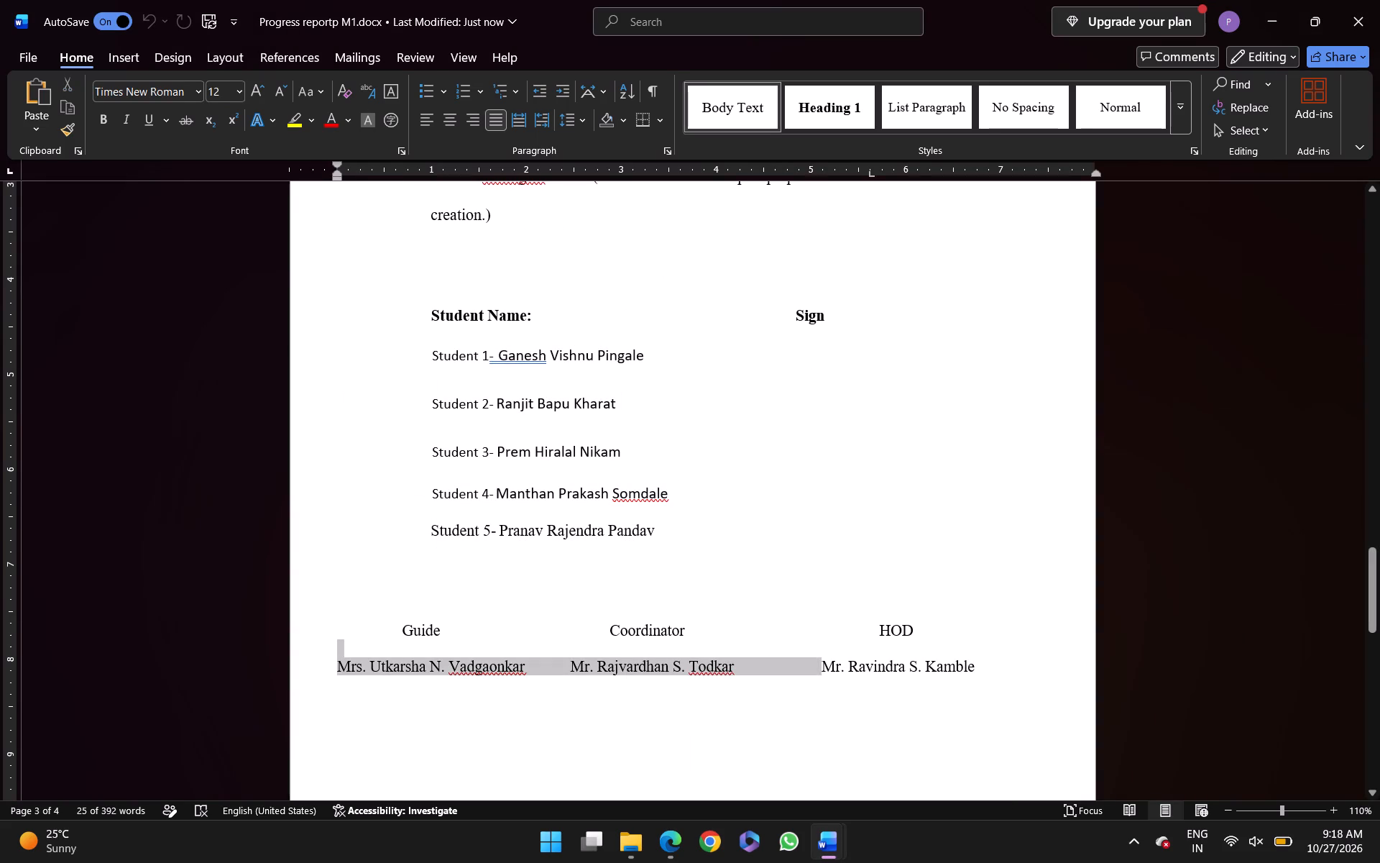
left_click_drag(794, 658, 645, 636)
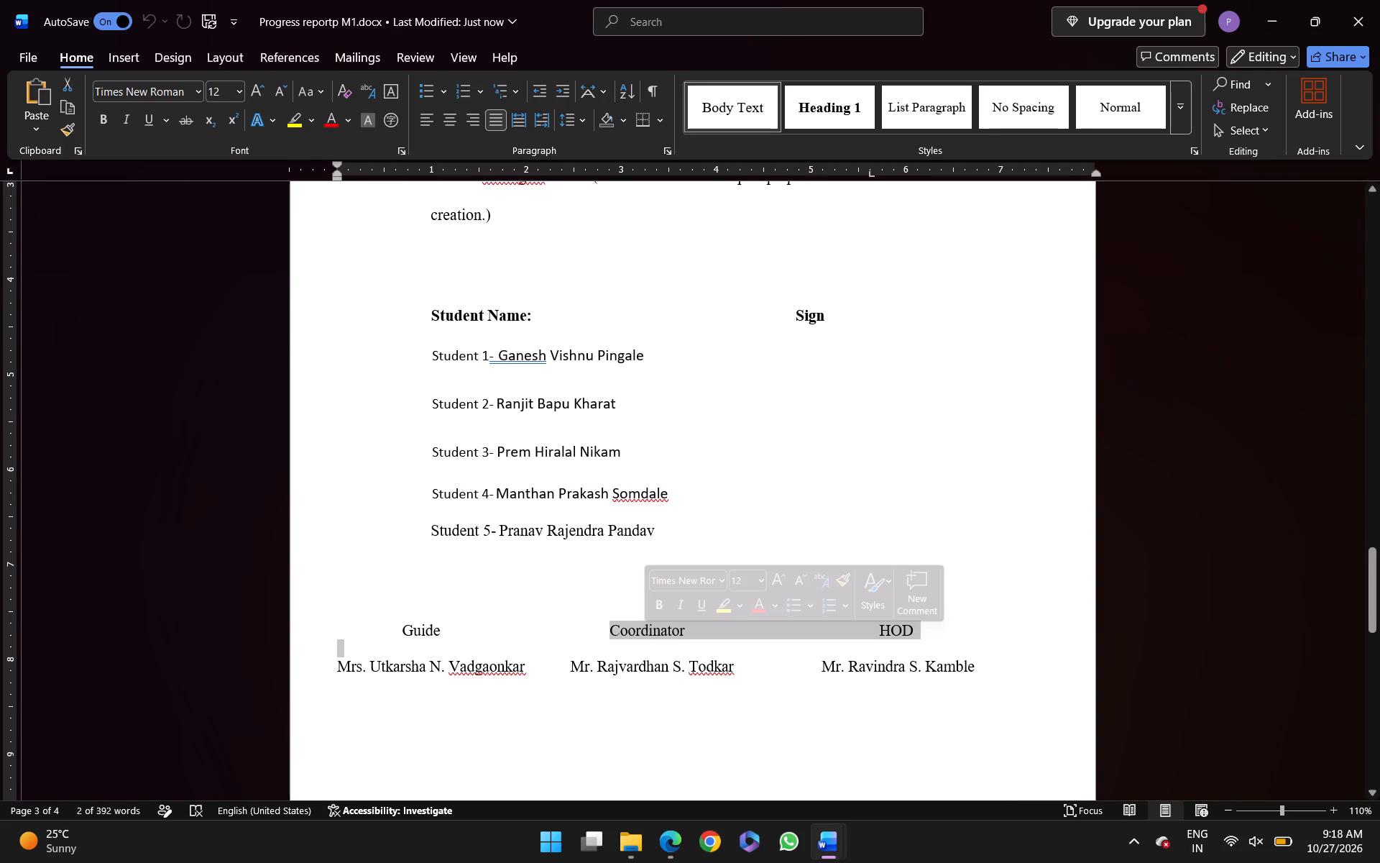
left_click(395, 633)
left_click_drag(395, 633, 1000, 679)
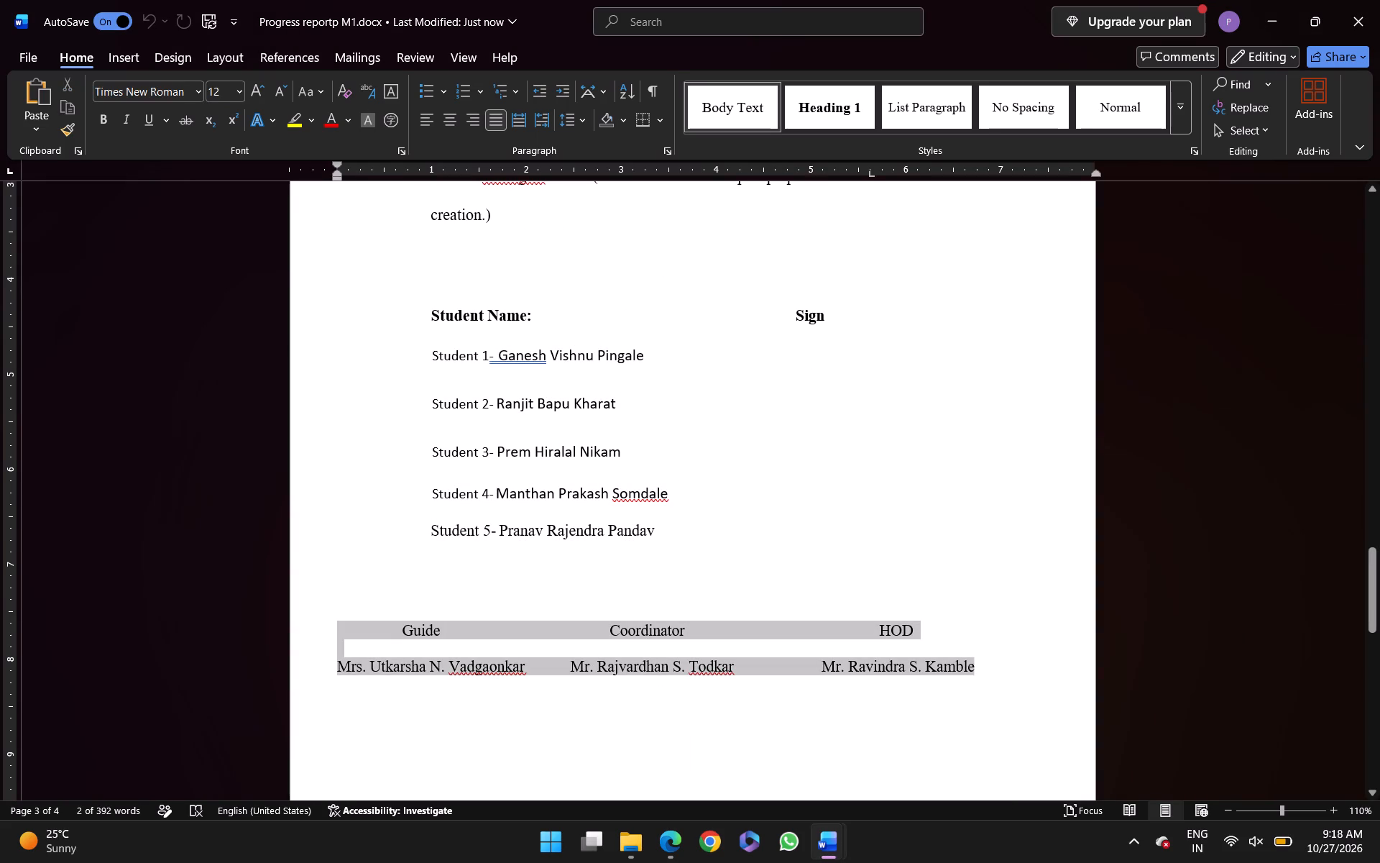
left_click_drag(1000, 679, 1058, 677)
key("ctrl+c")
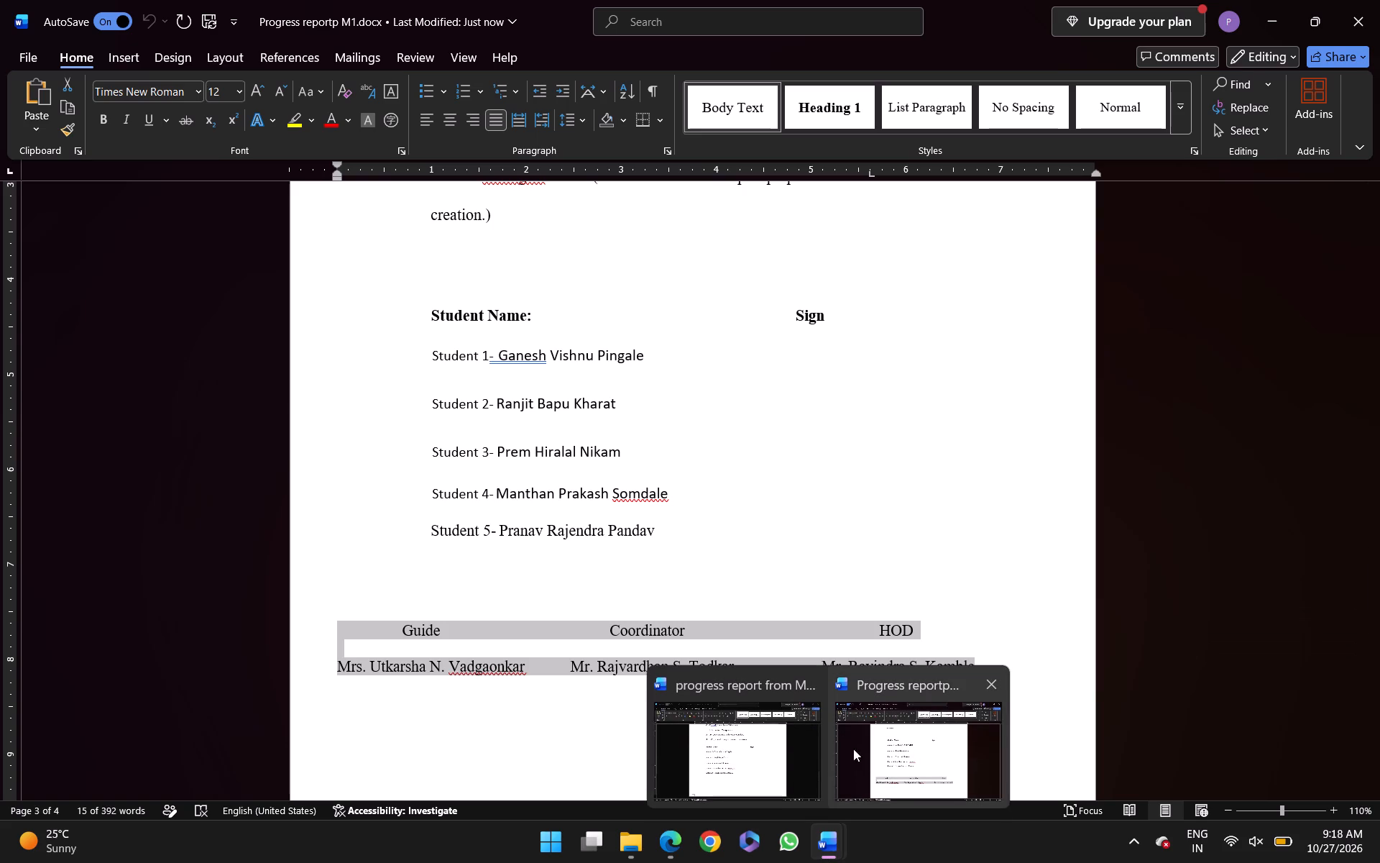
Paste the copied signature block into the M2 report, below the Student 5 line.
left_click(766, 753)
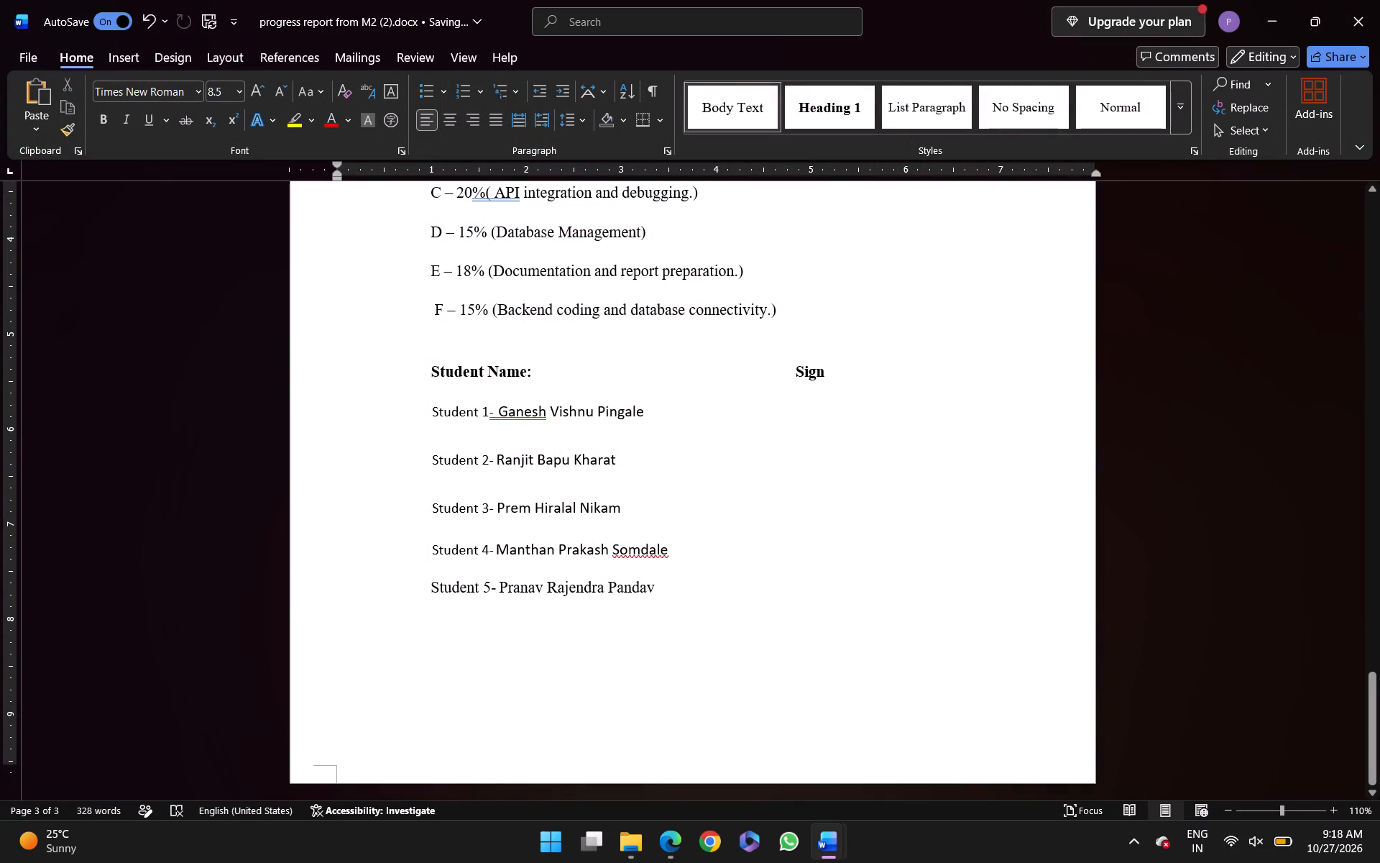
key("Up")
key("Up")
key("Up")
key("Up")
key("ctrl+v")
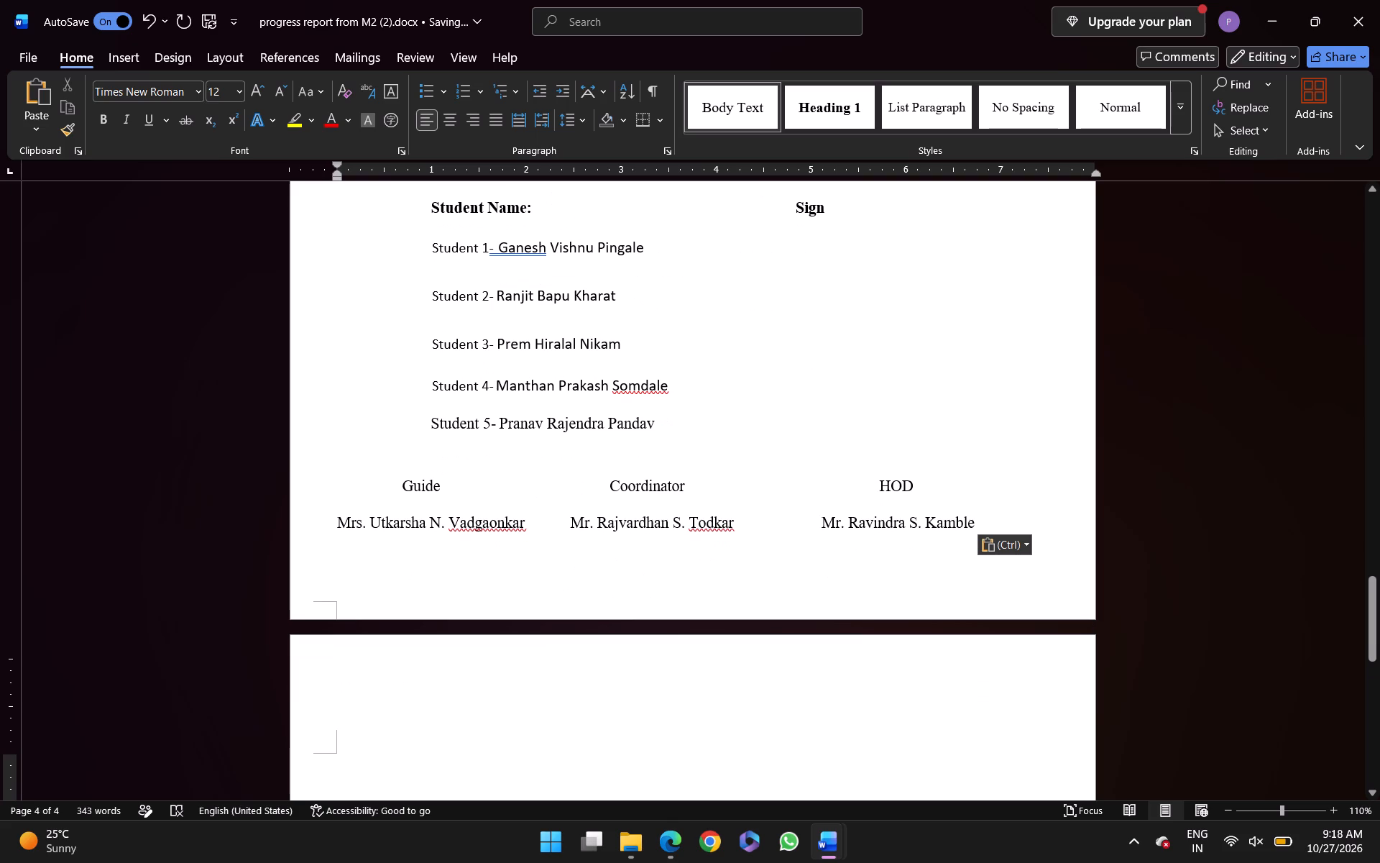
Insert two line breaks above the Guide, Coordinator and HOD row to separate it from the student list.
left_click(353, 486)
key("Return")
key("Return")
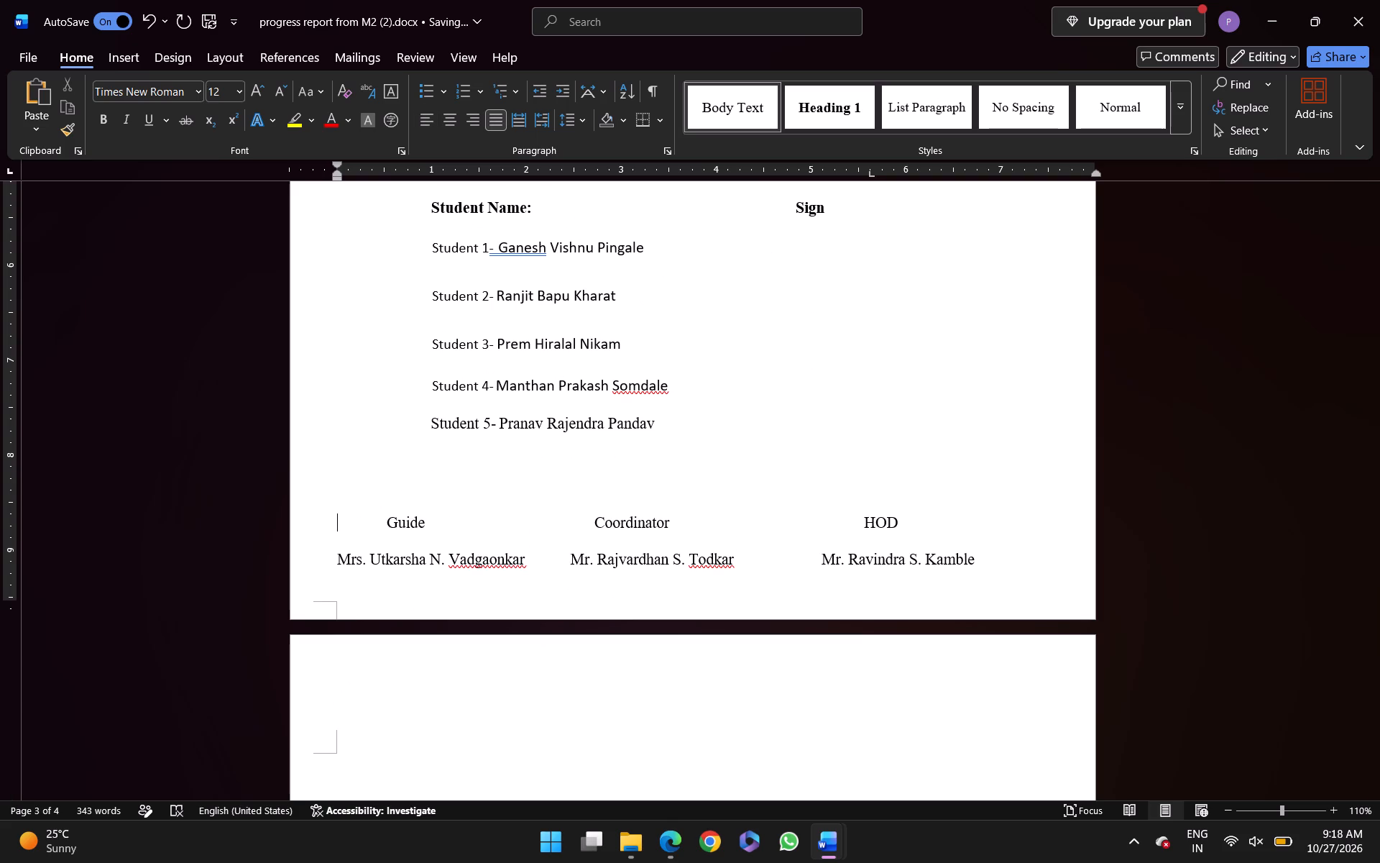
Indent the Guide, Coordinator and HOD row of the M2 report by five spaces.
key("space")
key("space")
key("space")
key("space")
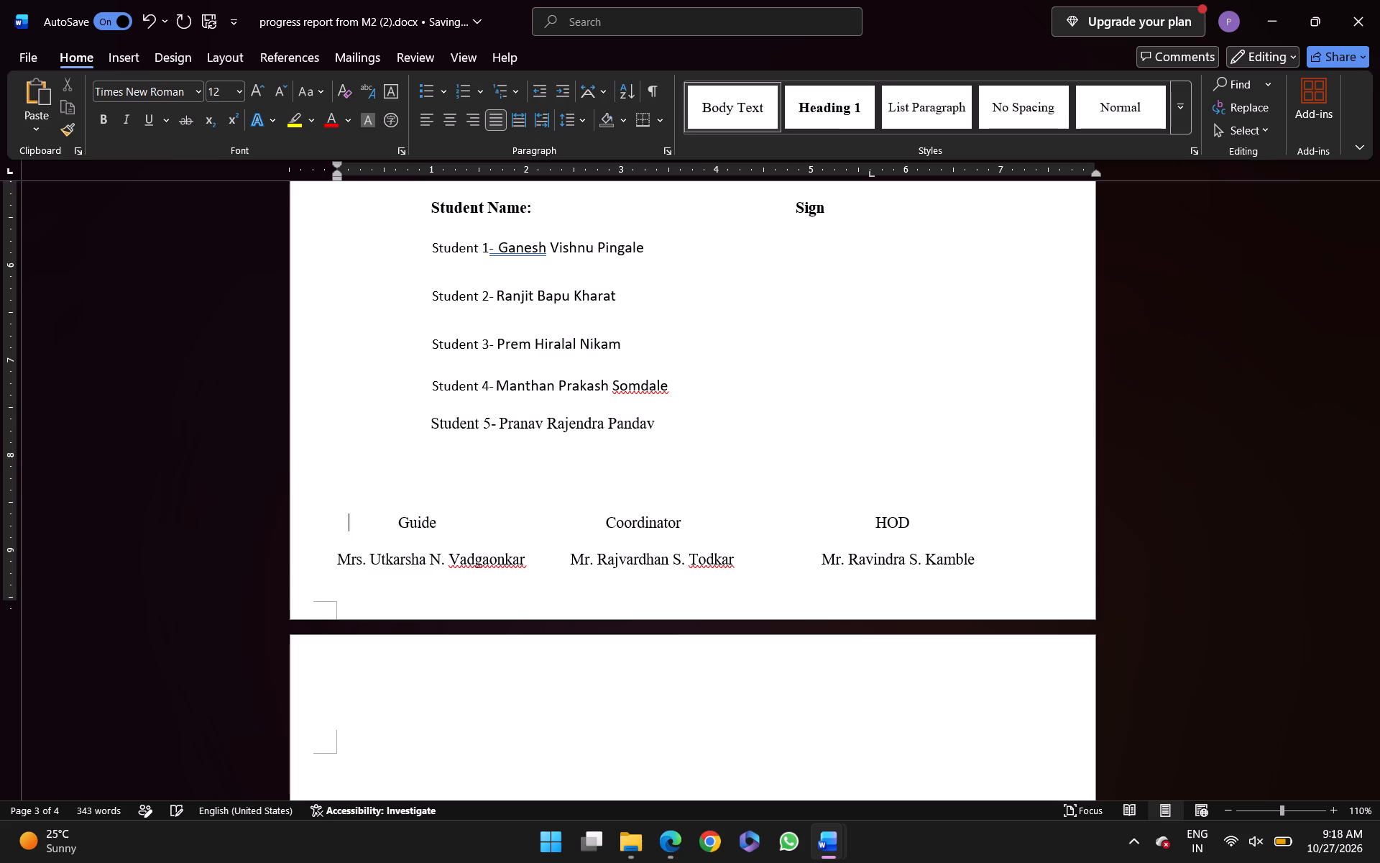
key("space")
Indent the staff names row beneath the Guide, Coordinator and HOD titles by nine spaces.
key("Down")
key("Down")
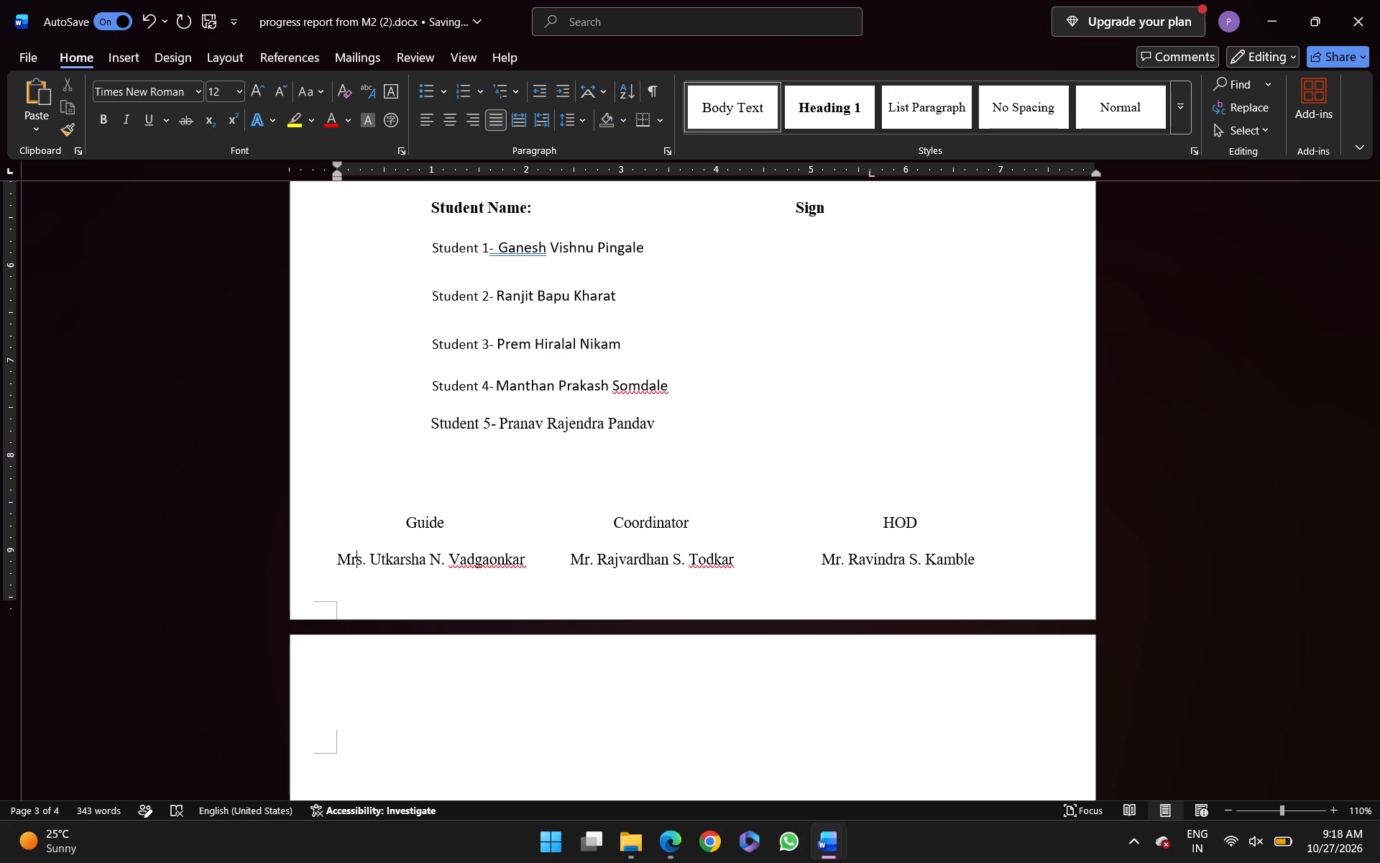
key("Left")
key("Left")
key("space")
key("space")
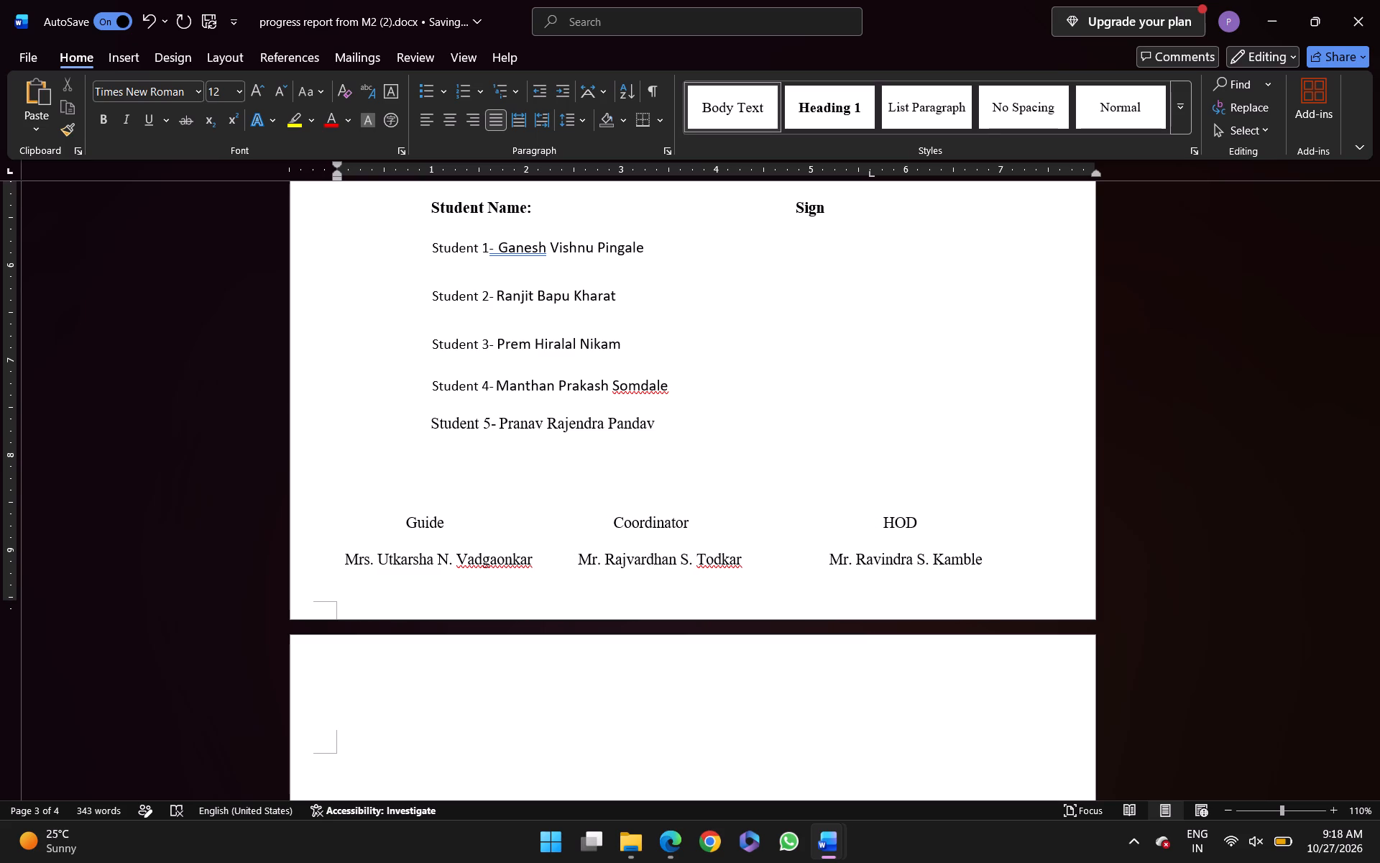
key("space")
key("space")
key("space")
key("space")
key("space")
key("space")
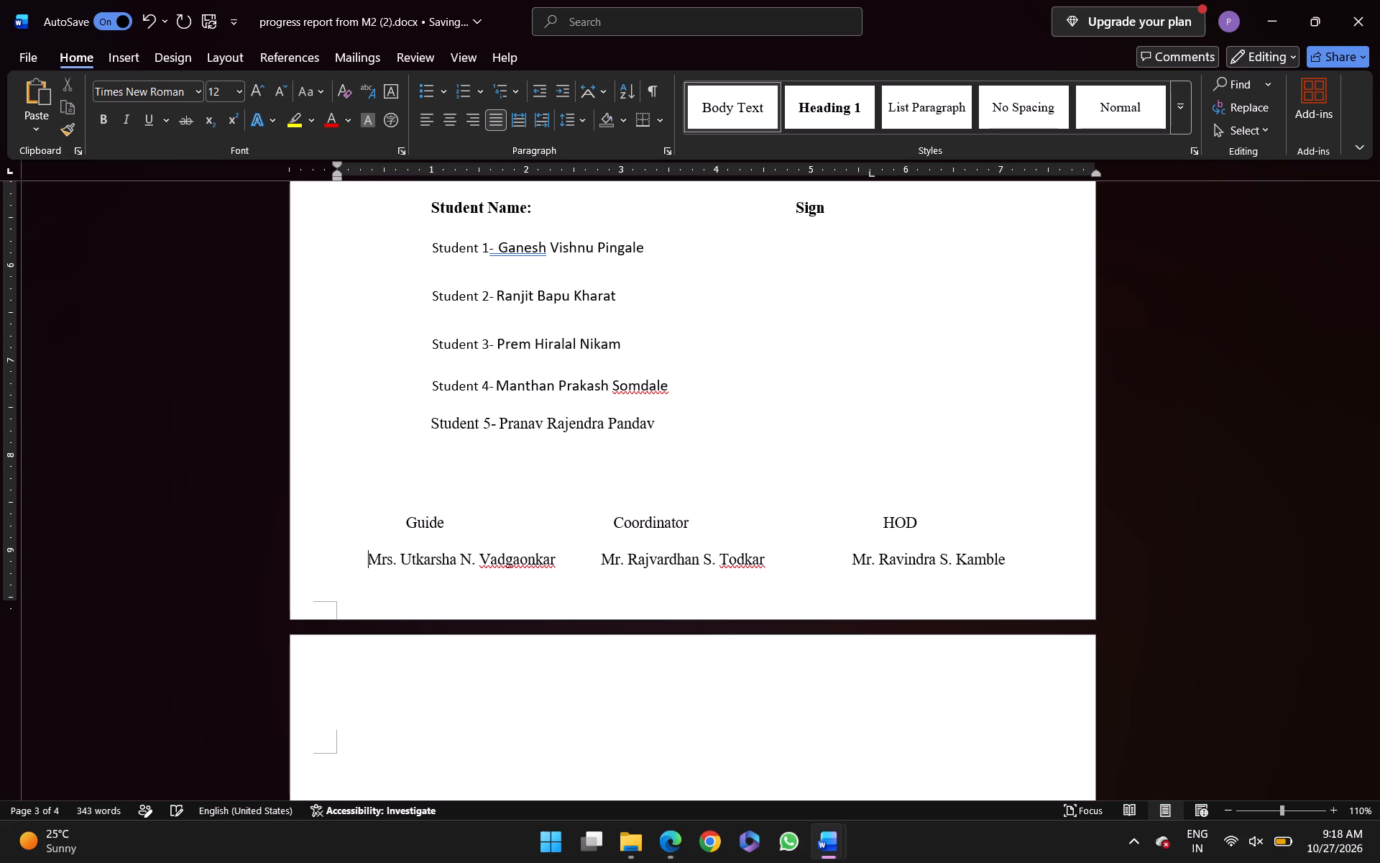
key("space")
Indent the Guide, Coordinator and HOD row by six more spaces to line the titles up over the staff names.
key("Up")
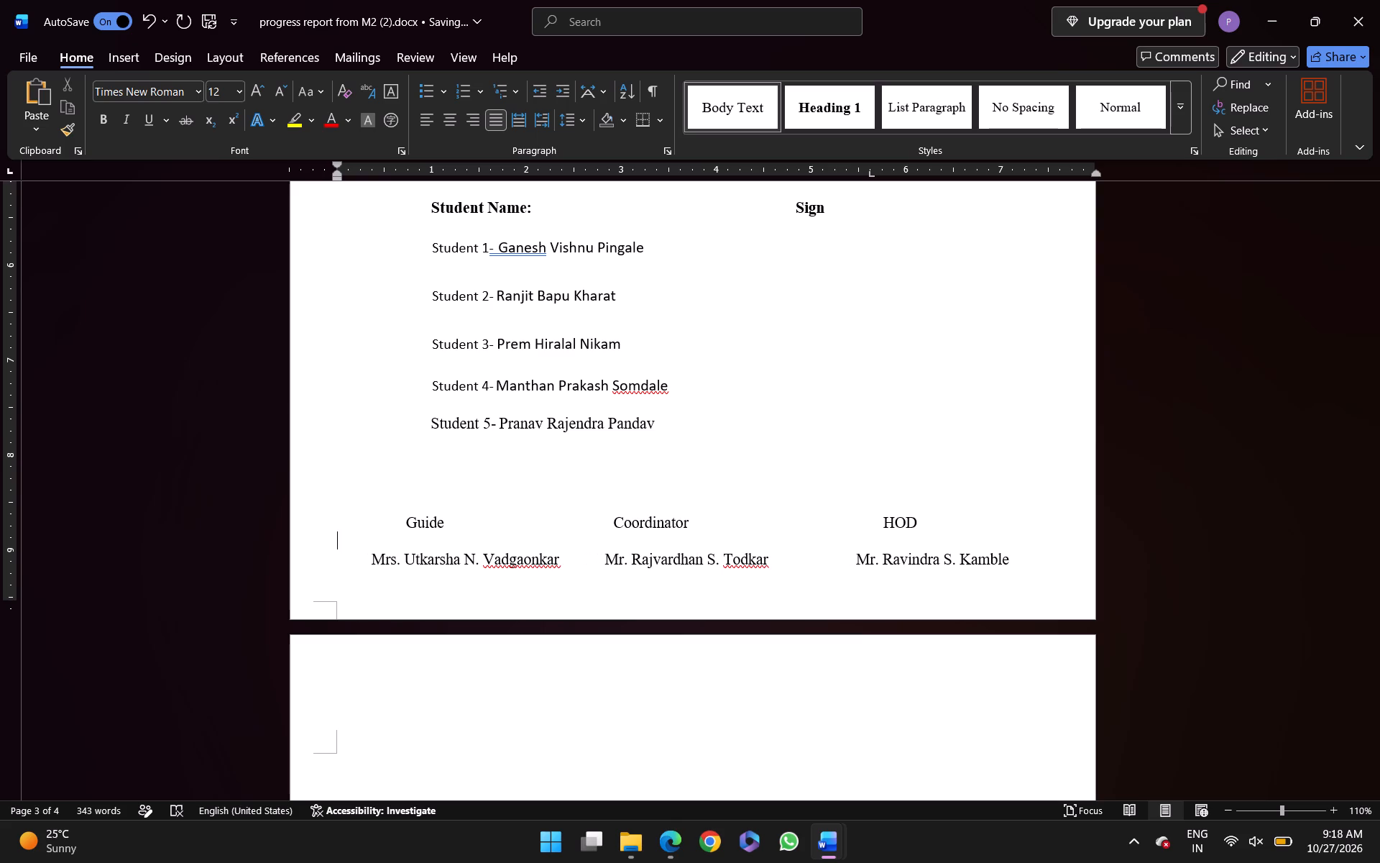
key("Up")
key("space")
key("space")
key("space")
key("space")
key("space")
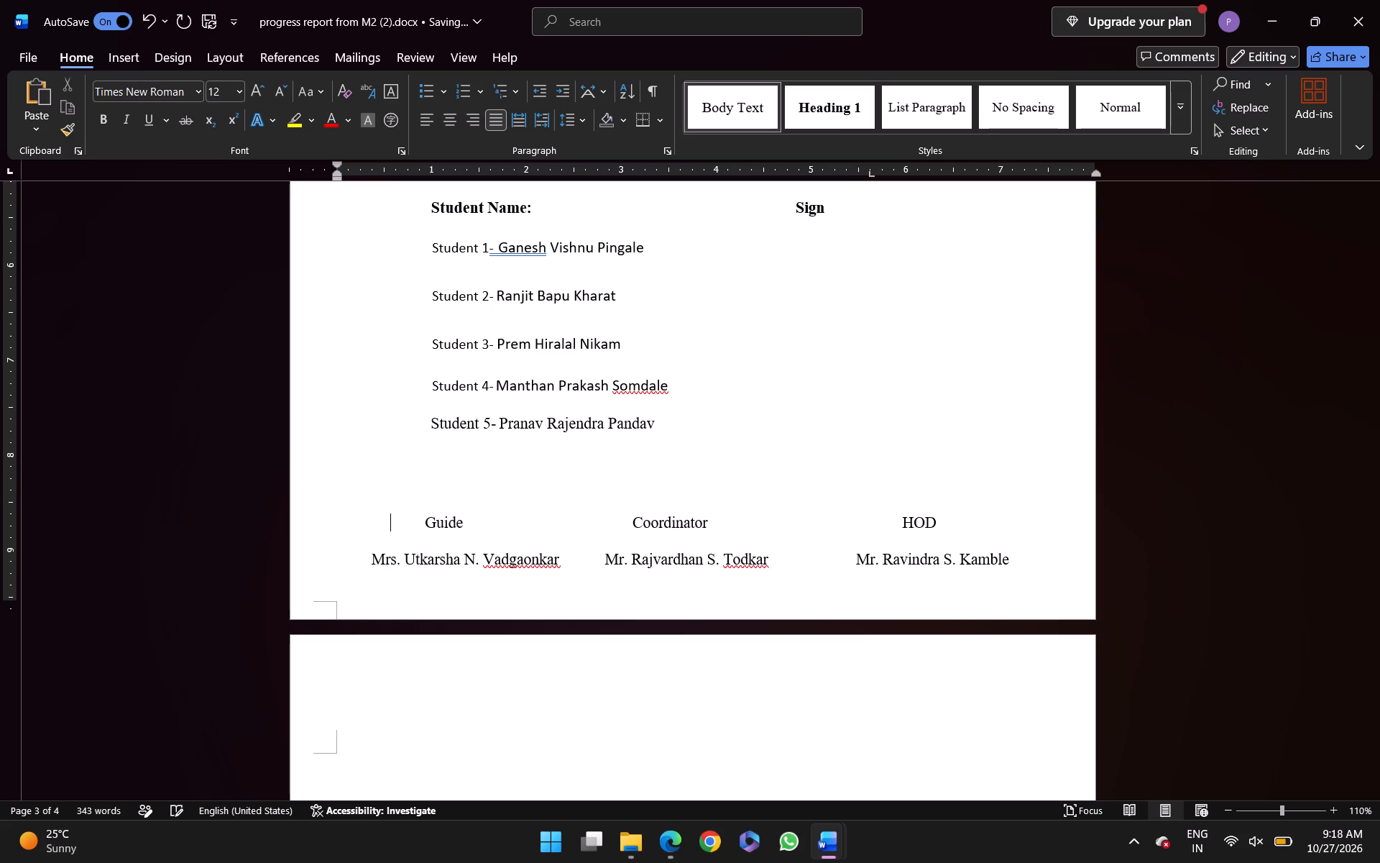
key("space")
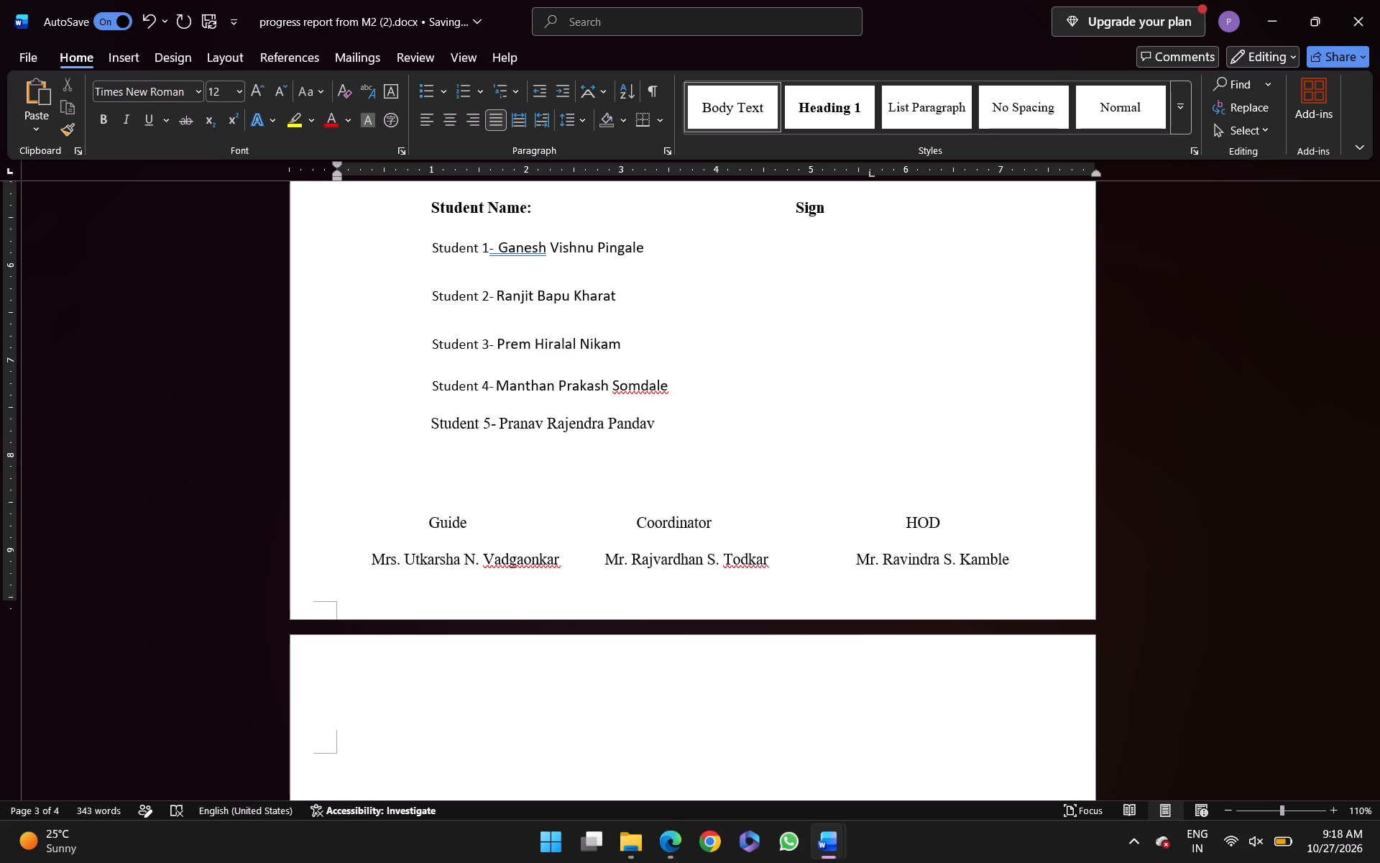
Save the M2 report.
key("ctrl+s")
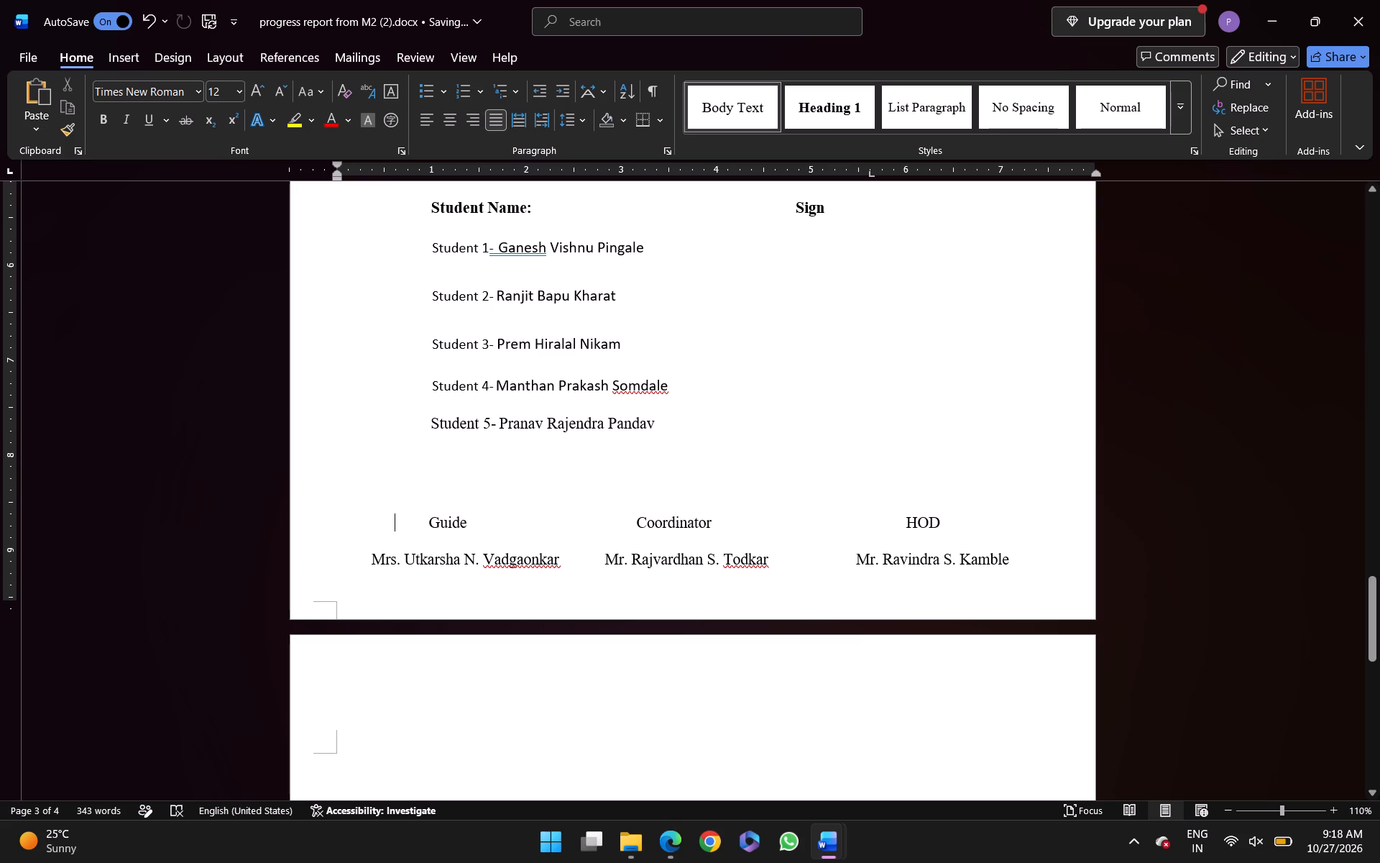
Clear the placeholder label A and the line's indent from the Frontend design entry under Work Contribution.
scroll(584, 355, "up", 4)
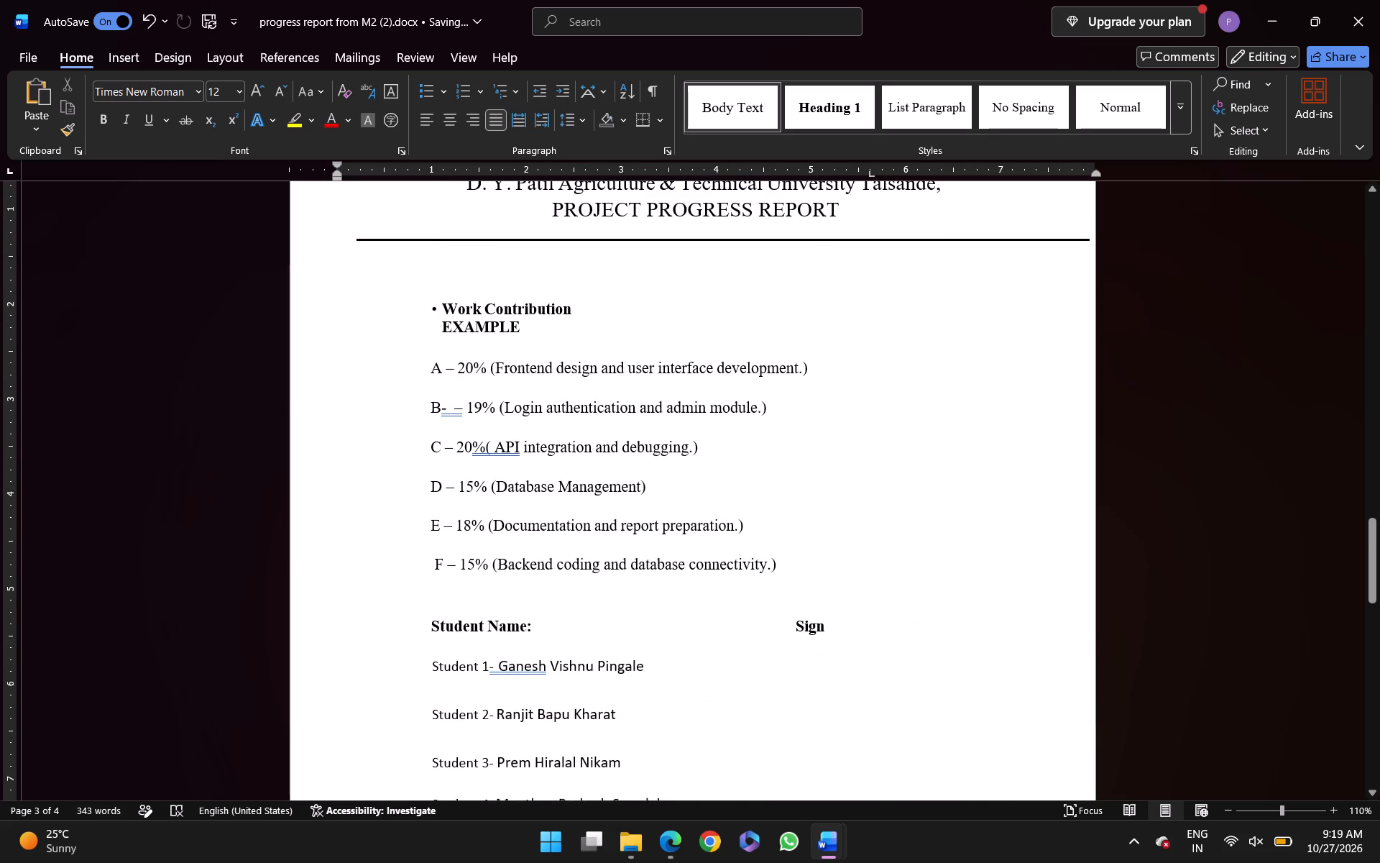
scroll(606, 407, "up", 1)
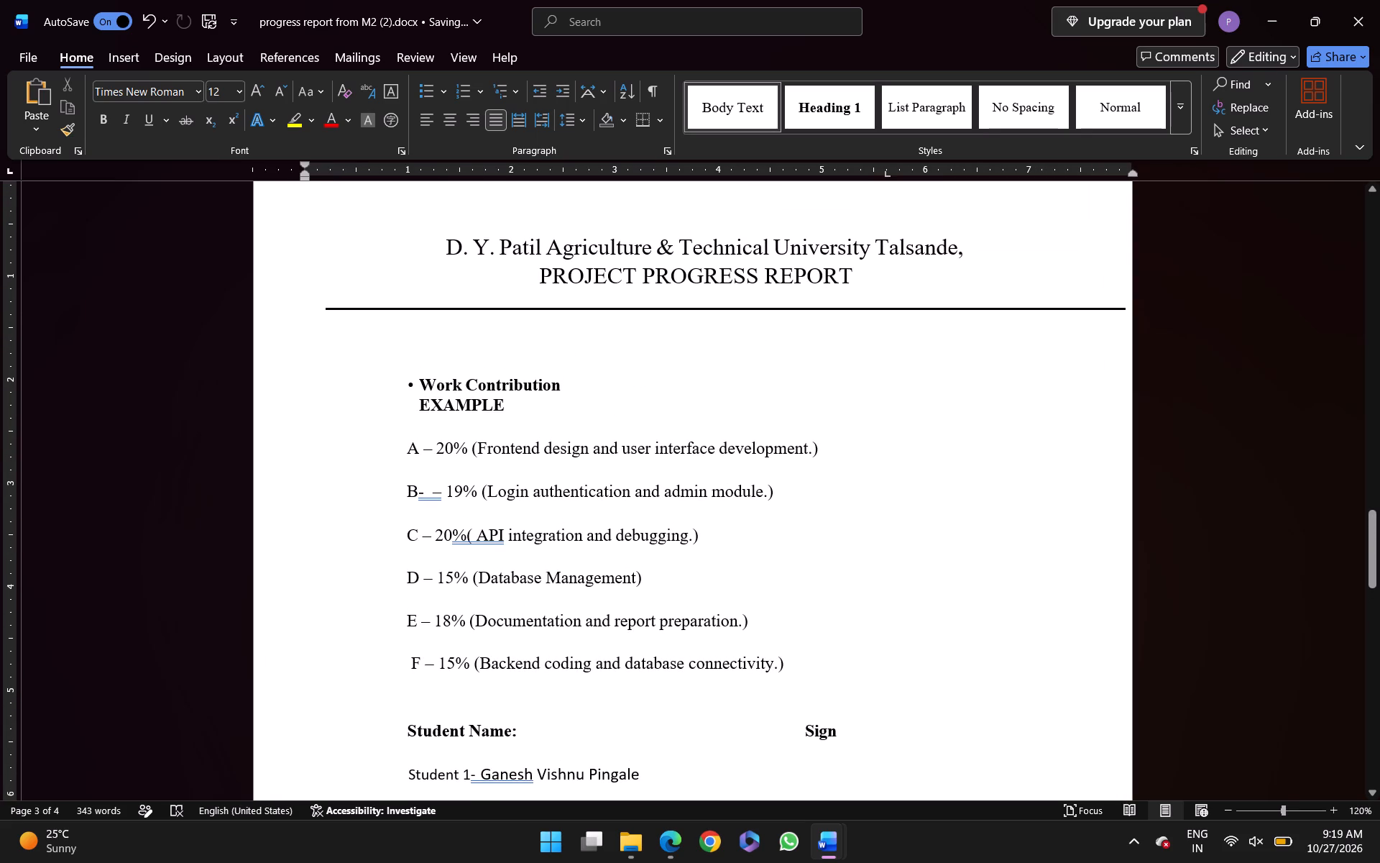
left_click(419, 448)
key("BackSpace")
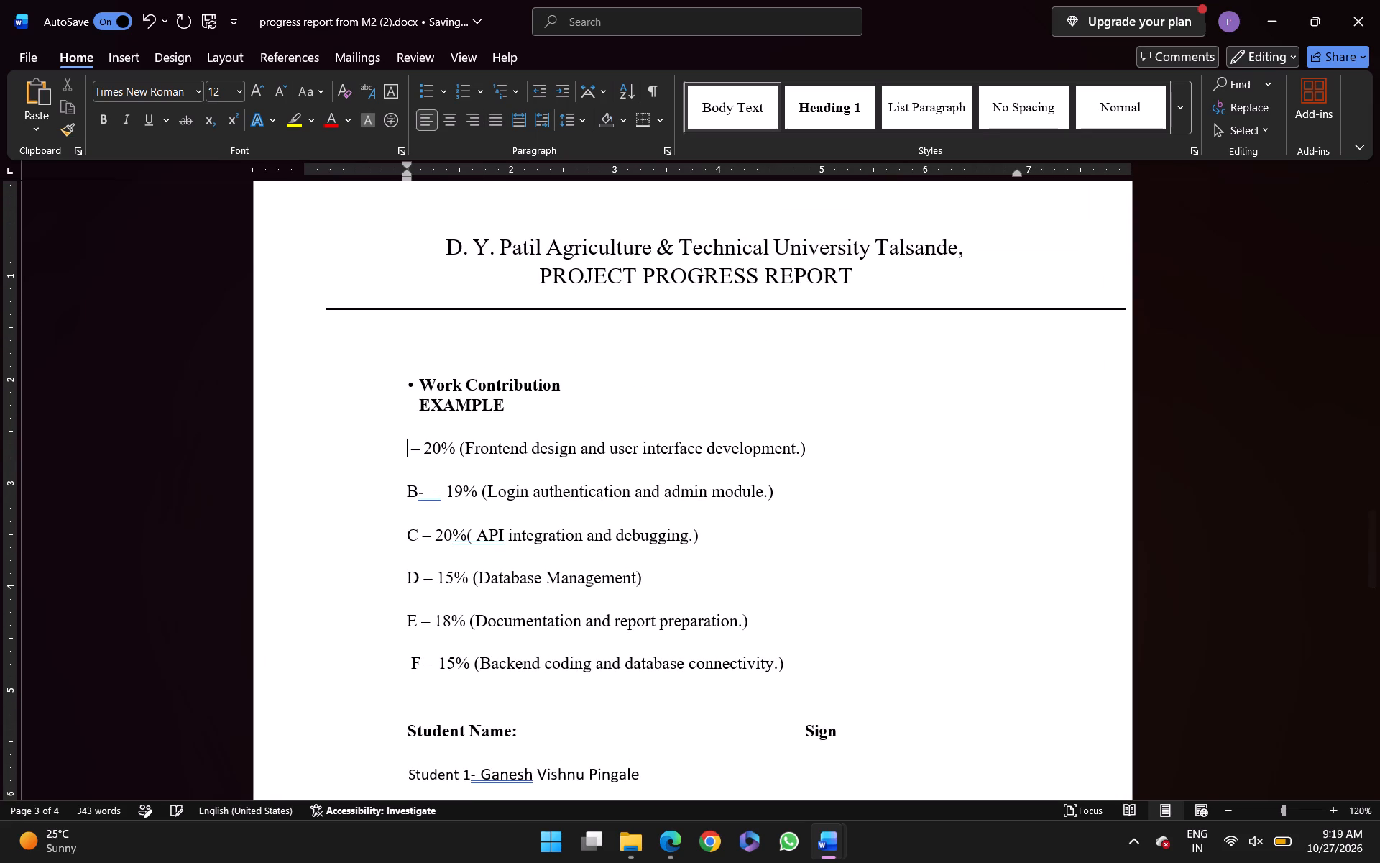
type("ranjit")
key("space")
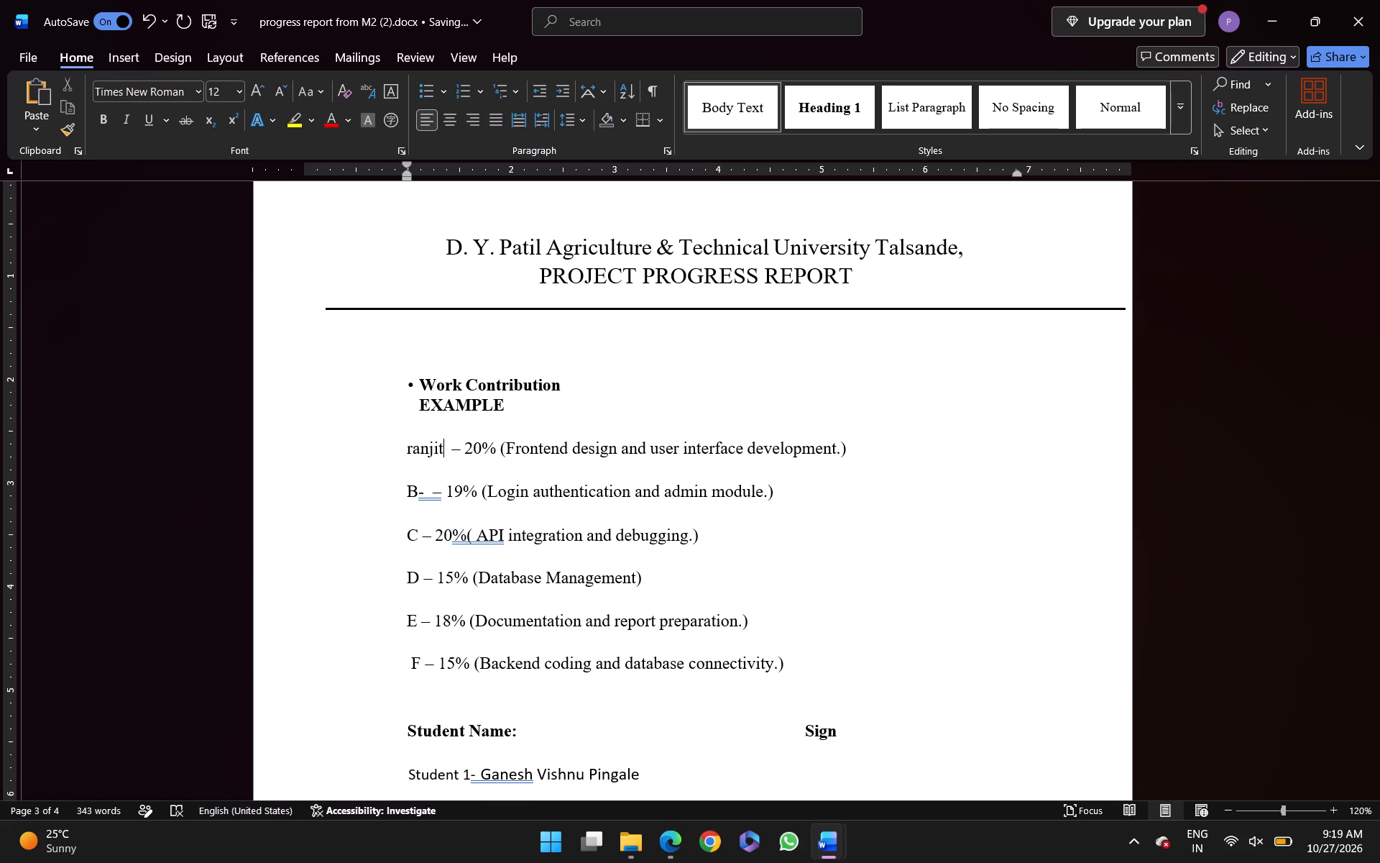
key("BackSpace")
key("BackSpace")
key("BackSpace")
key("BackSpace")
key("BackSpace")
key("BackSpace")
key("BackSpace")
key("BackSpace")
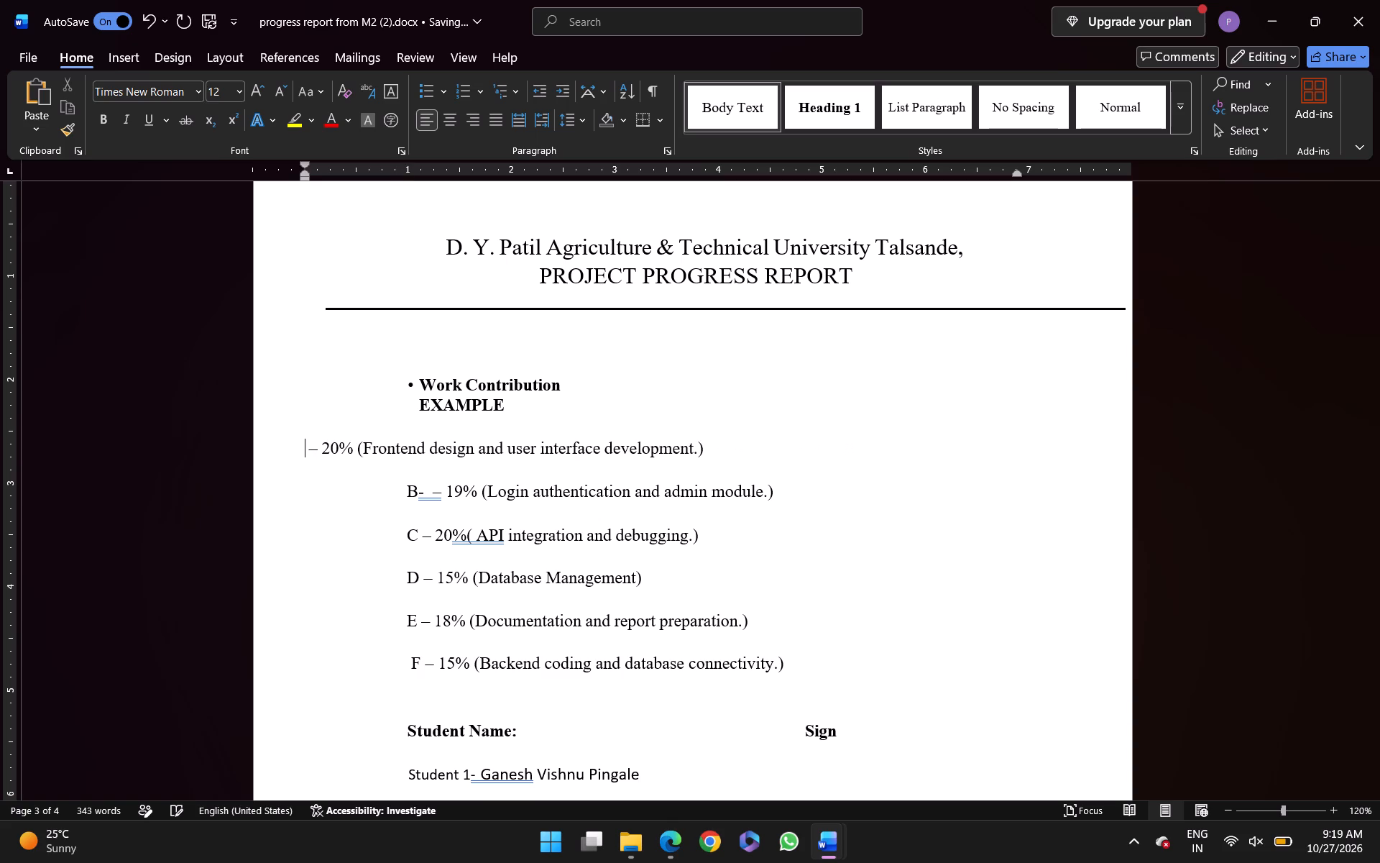
Indent the Frontend design entry with spaces and put Student 2's first name, middle initial and surname before the 20% share.
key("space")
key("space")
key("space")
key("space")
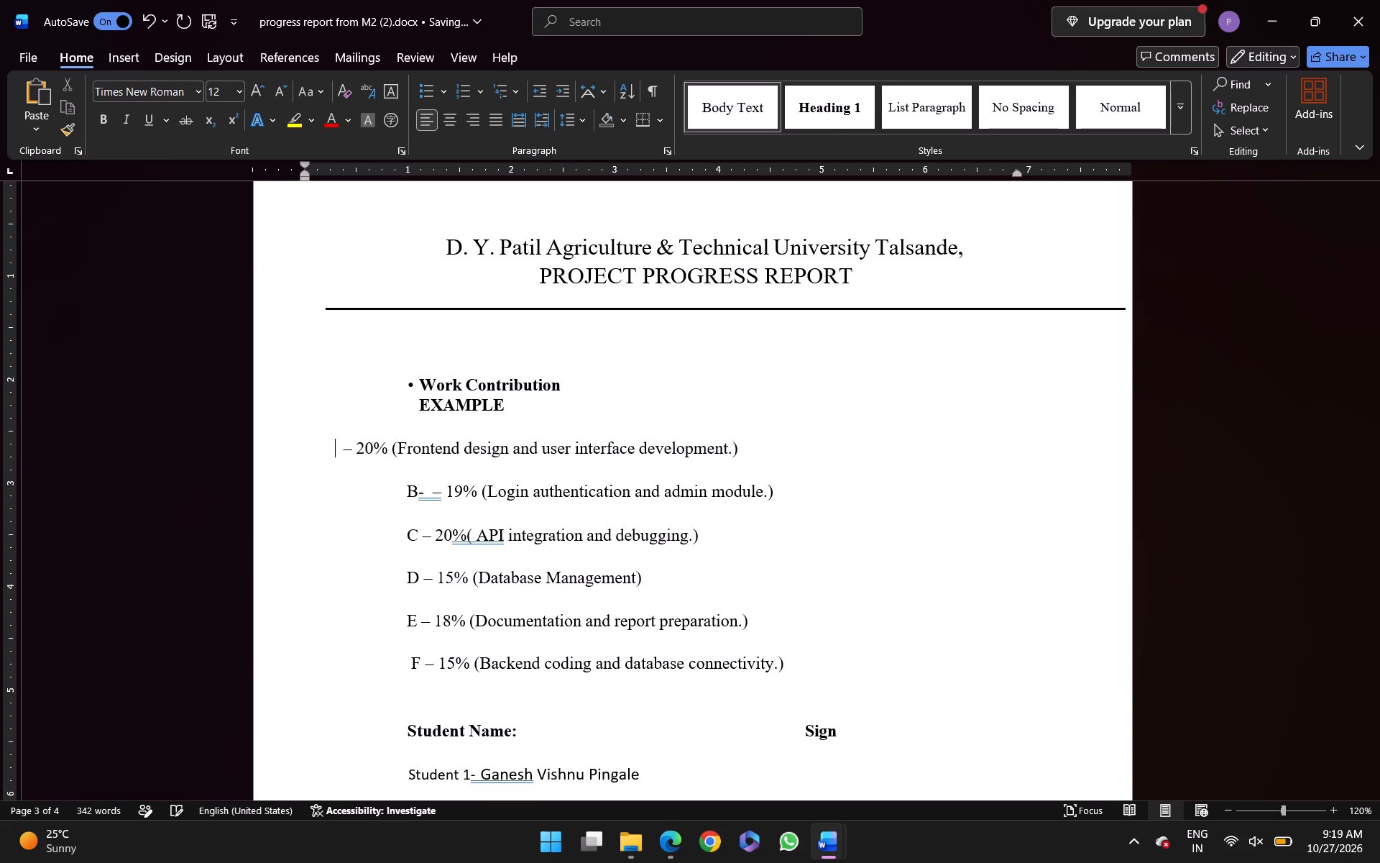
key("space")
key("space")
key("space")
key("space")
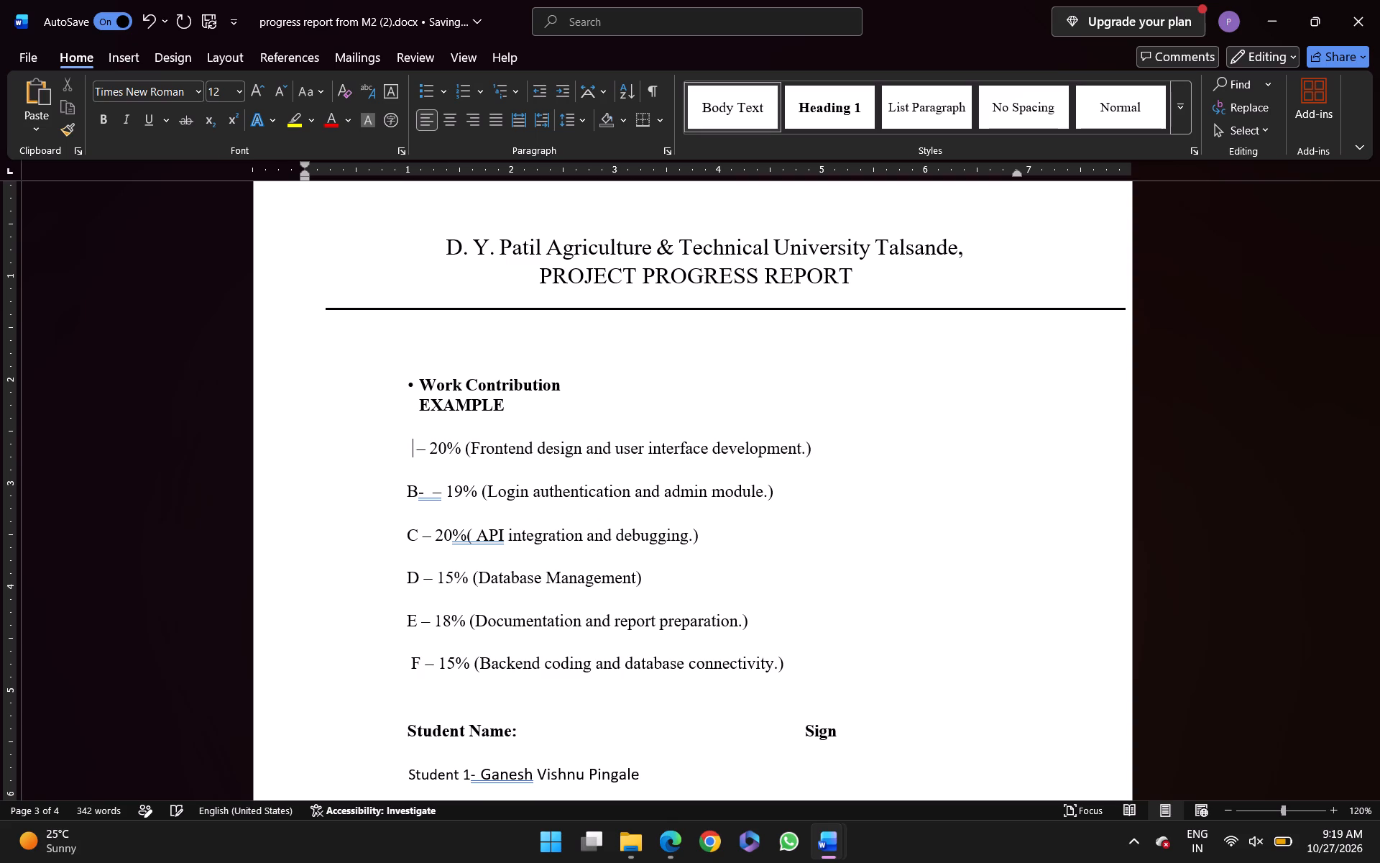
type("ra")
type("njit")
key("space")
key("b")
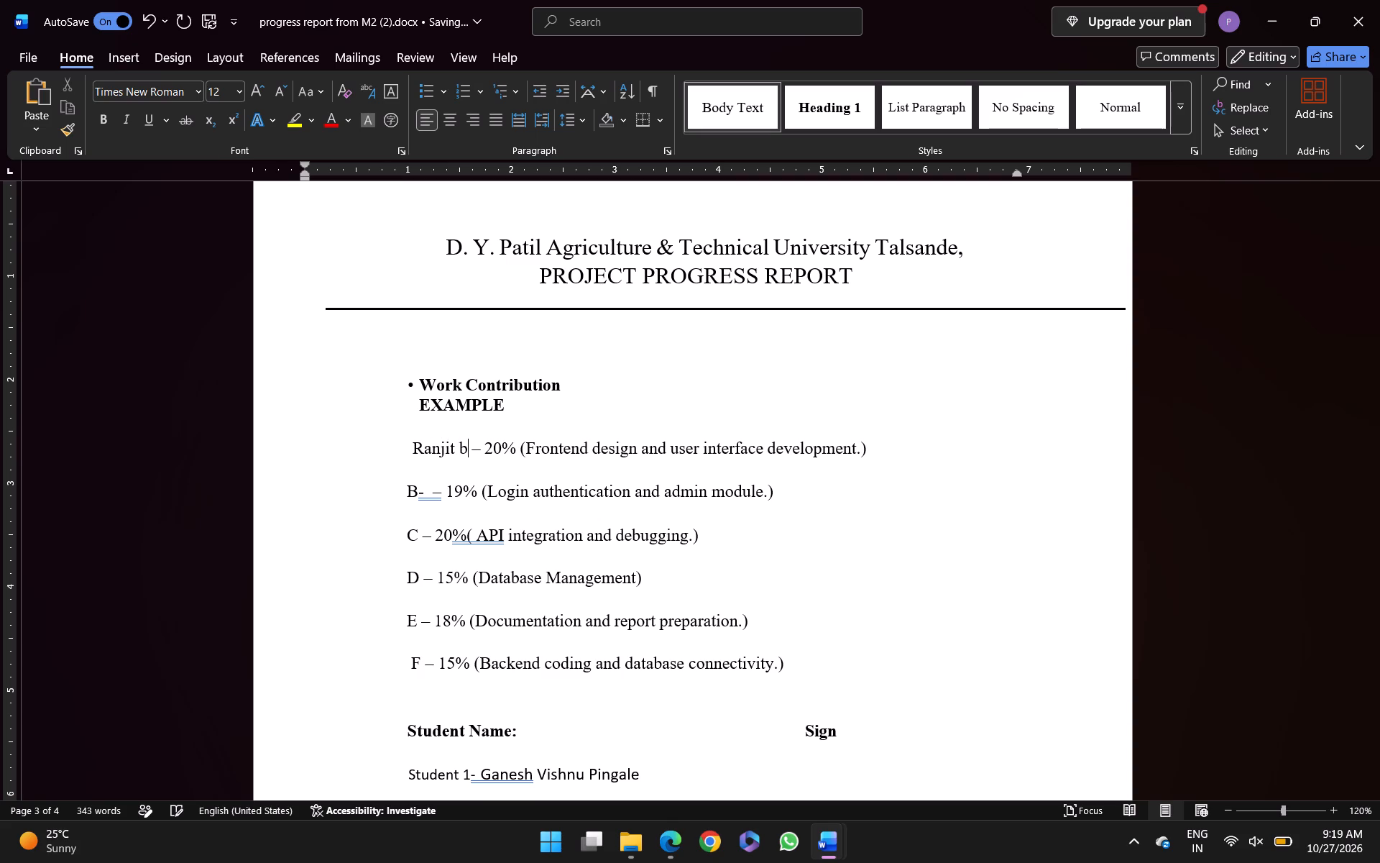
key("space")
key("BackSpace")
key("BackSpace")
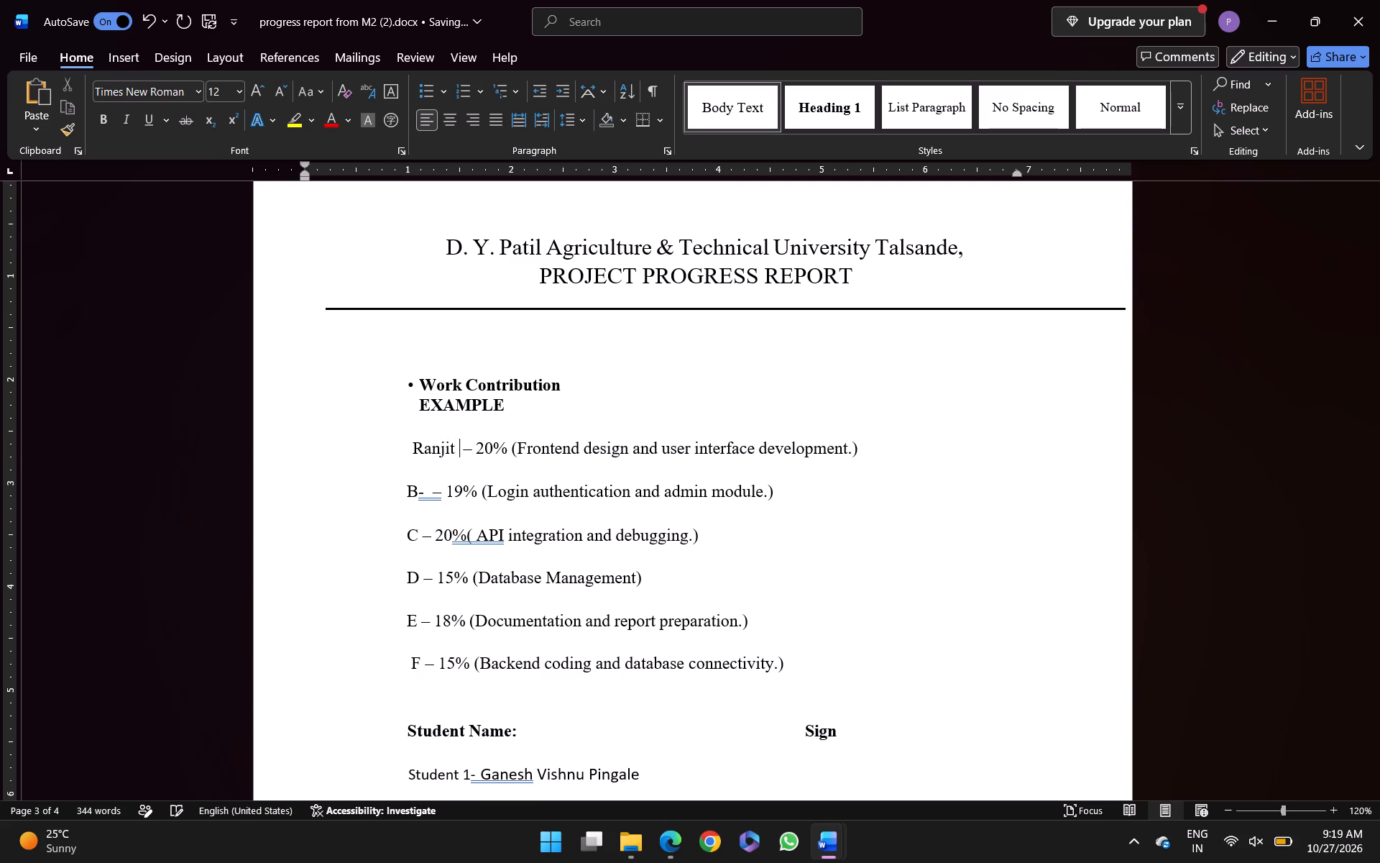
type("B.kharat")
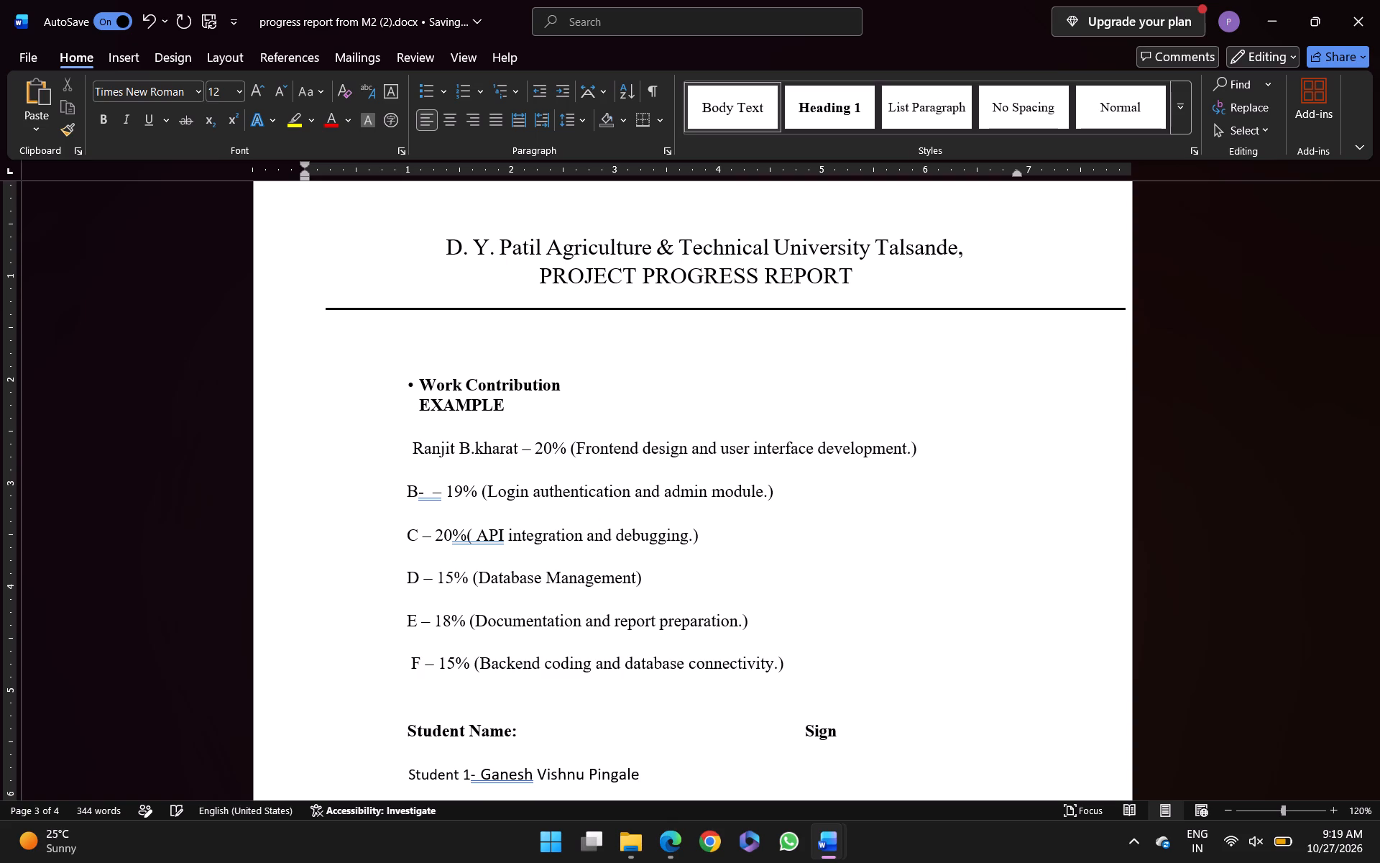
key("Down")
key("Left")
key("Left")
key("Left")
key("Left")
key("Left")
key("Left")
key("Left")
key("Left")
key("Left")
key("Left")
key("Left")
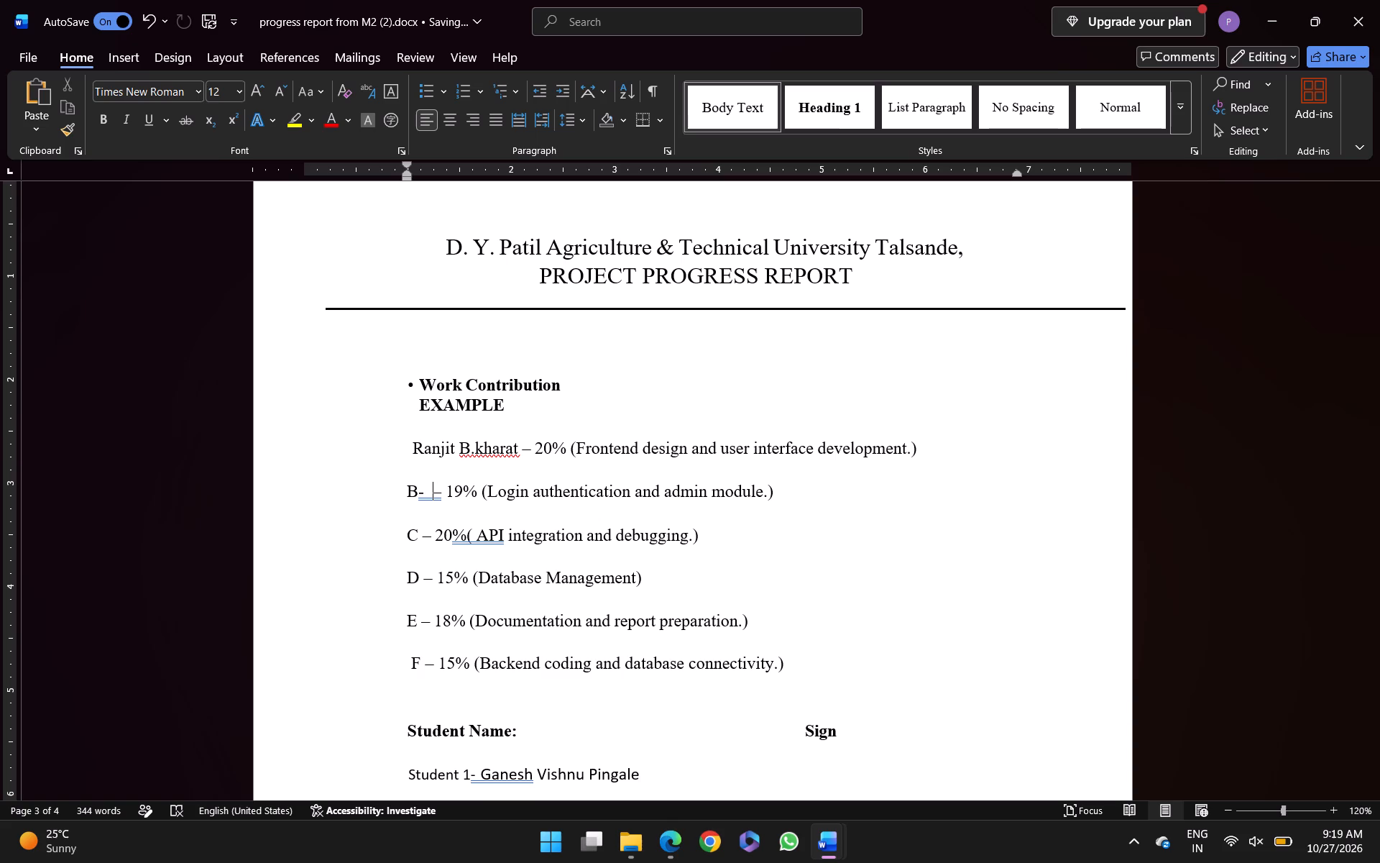
Replace the placeholder label E on the Documentation and report preparation entry with Student 1's first name, middle initial and surname.
left_click(441, 624)
key("Left")
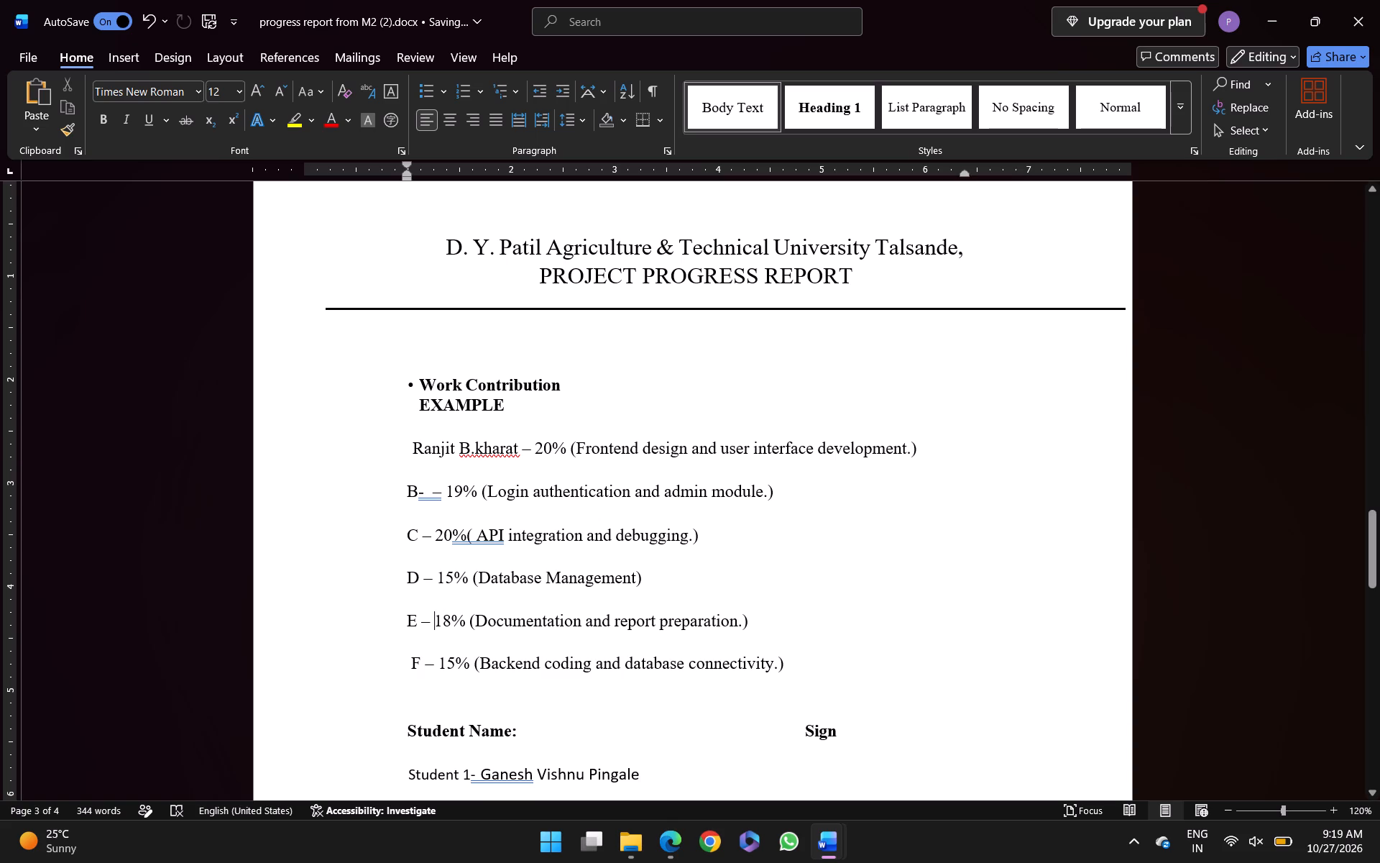
key("Left")
key("Left")
key("Left")
key("backslash")
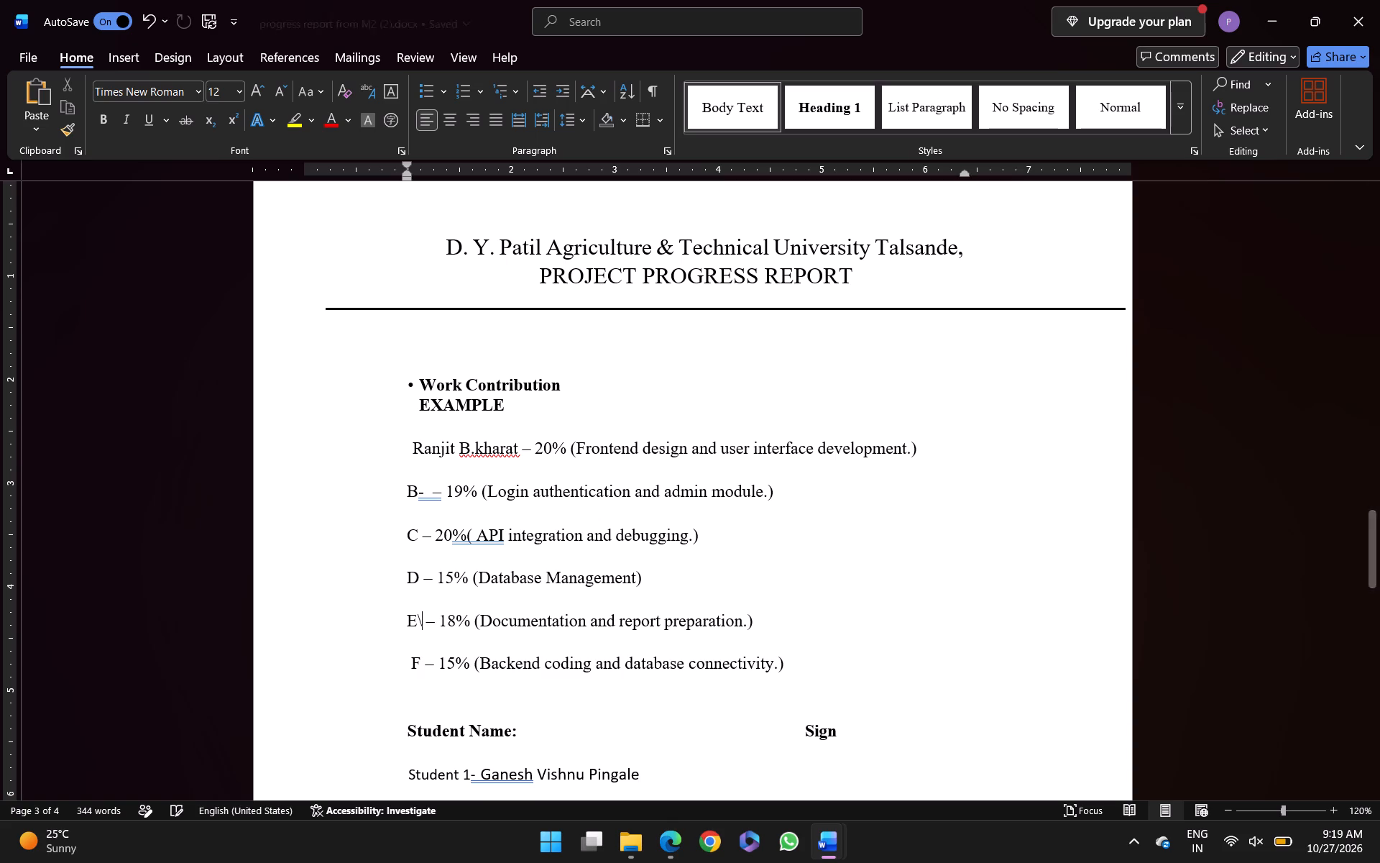
key("BackSpace")
key("BackSpace")
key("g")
key("BackSpace")
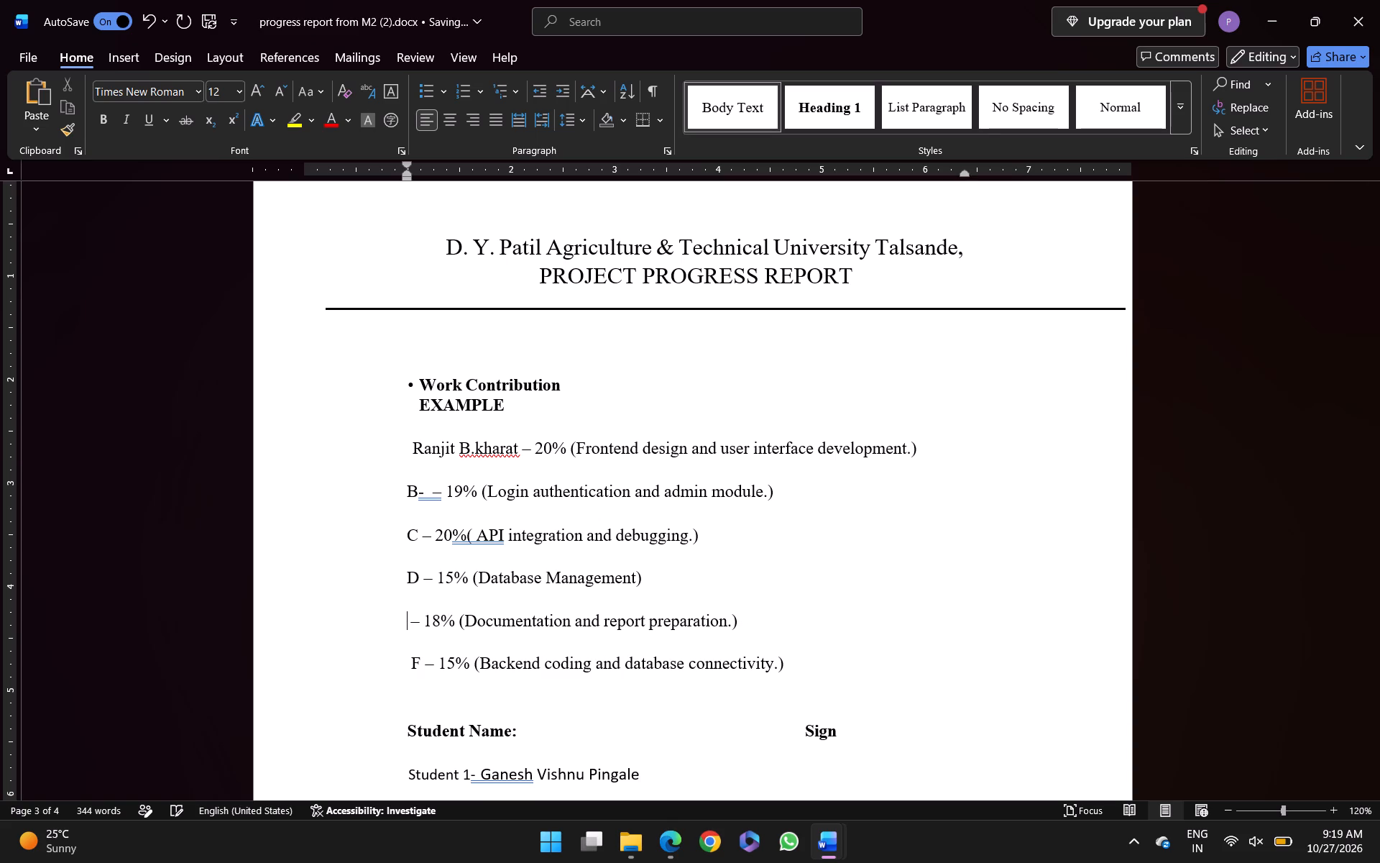
key("ctrl+g")
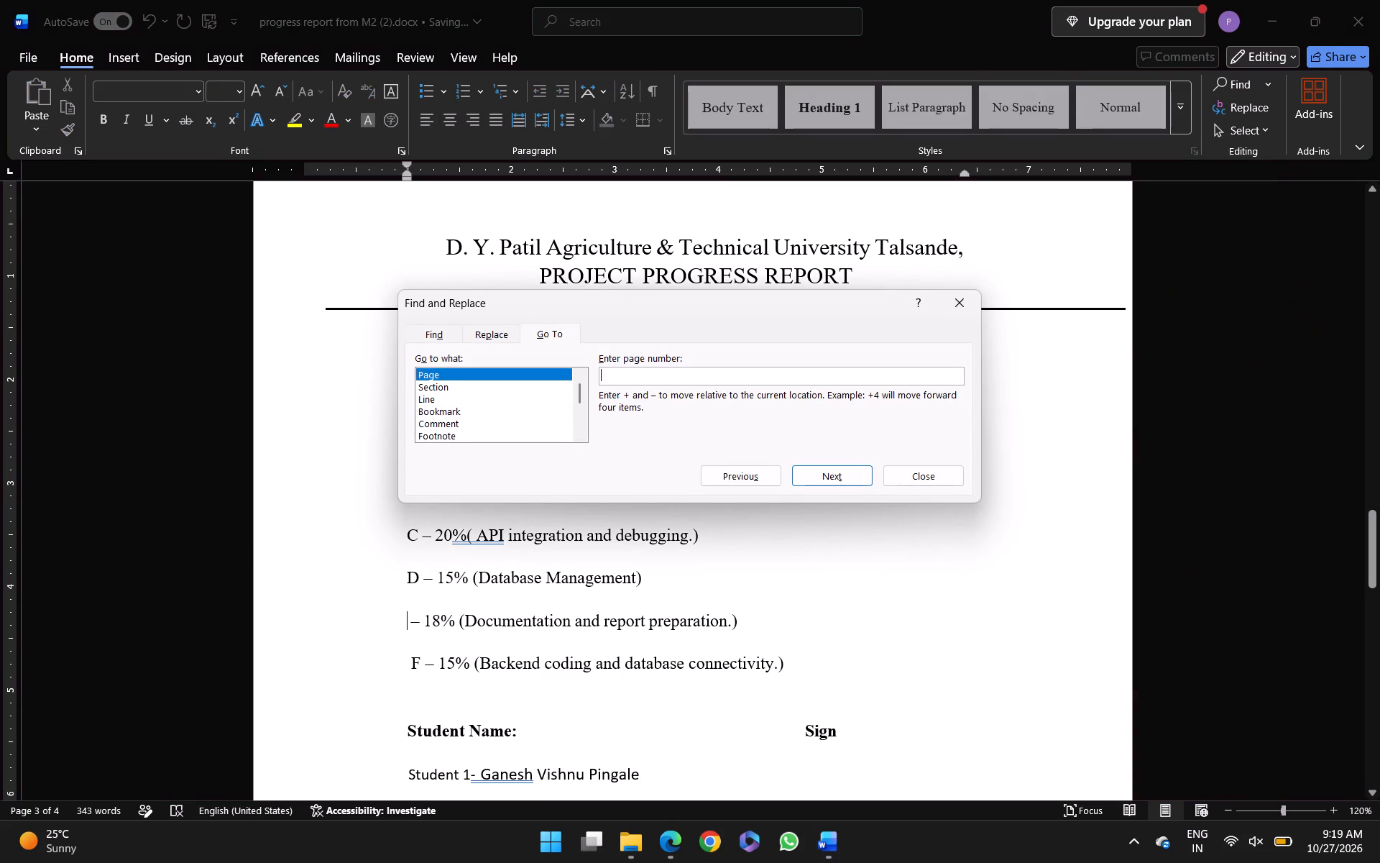
left_click(967, 301)
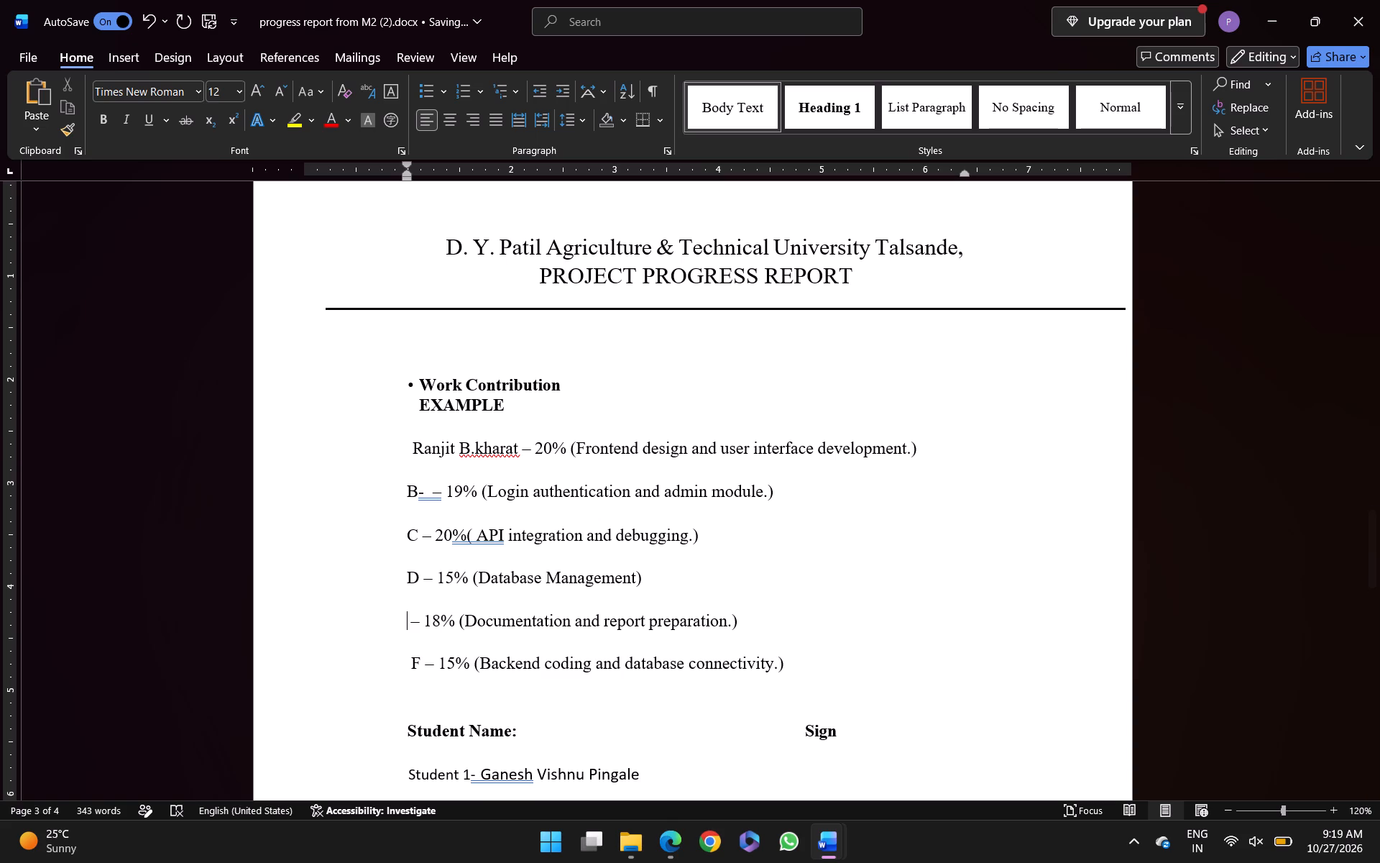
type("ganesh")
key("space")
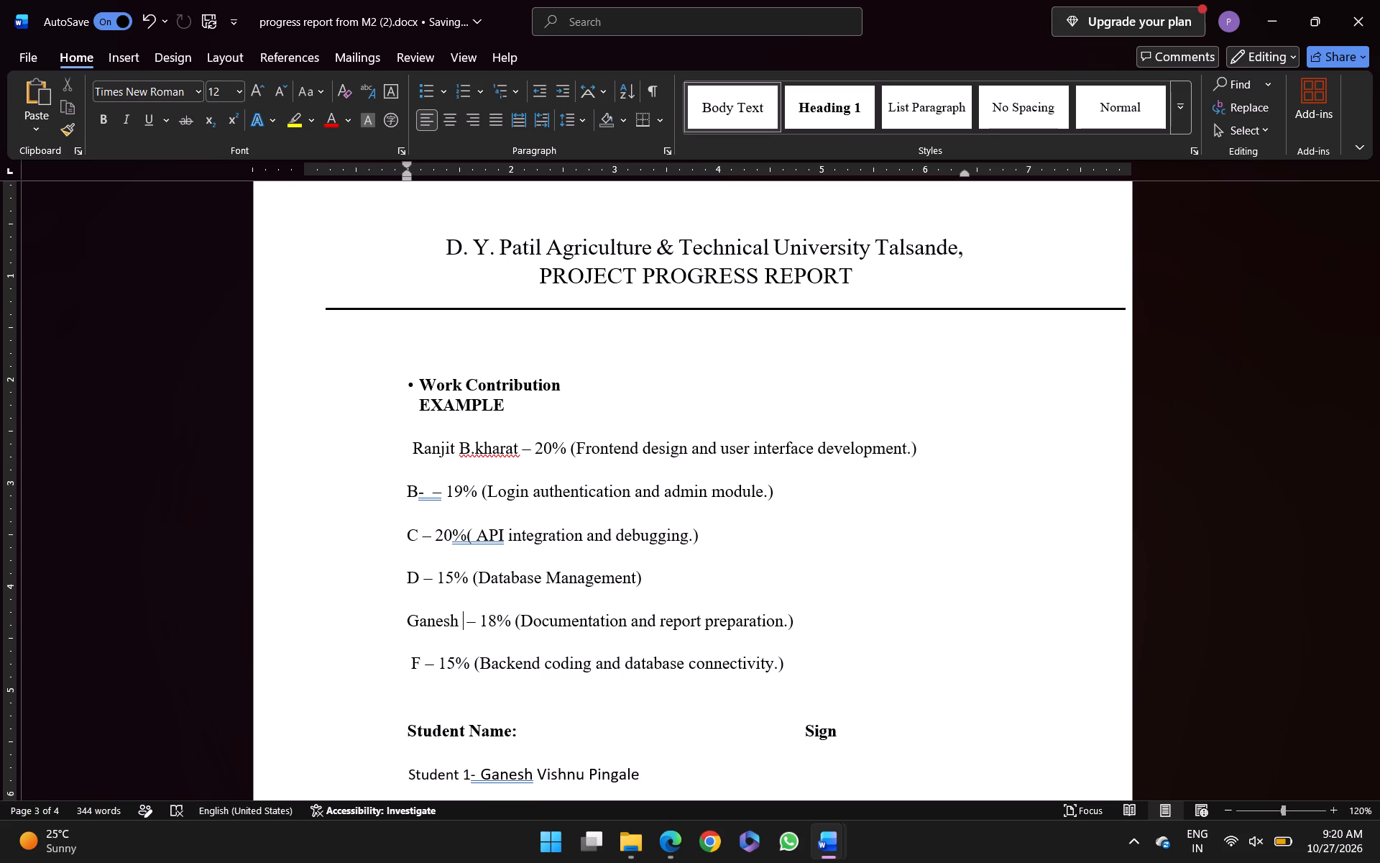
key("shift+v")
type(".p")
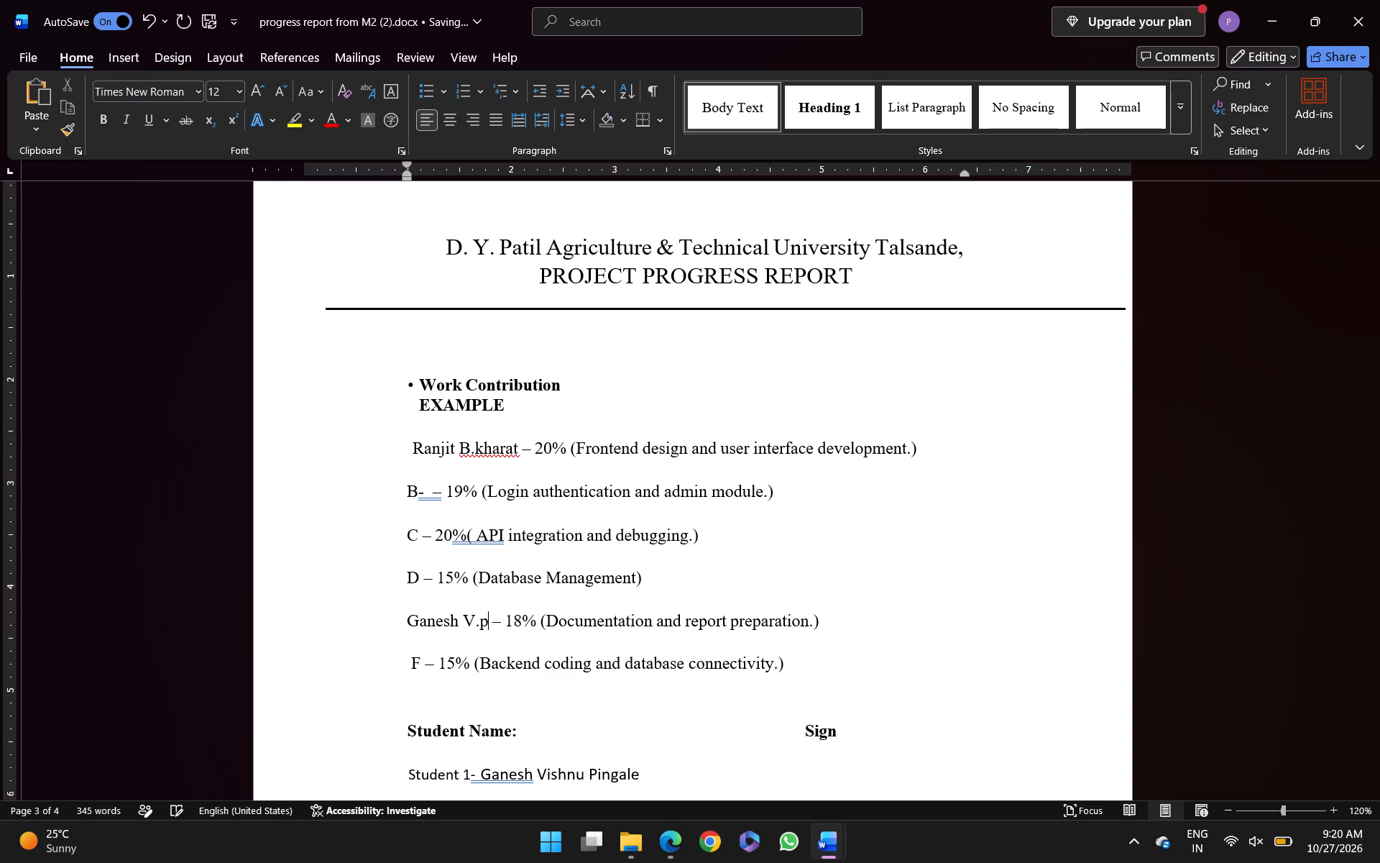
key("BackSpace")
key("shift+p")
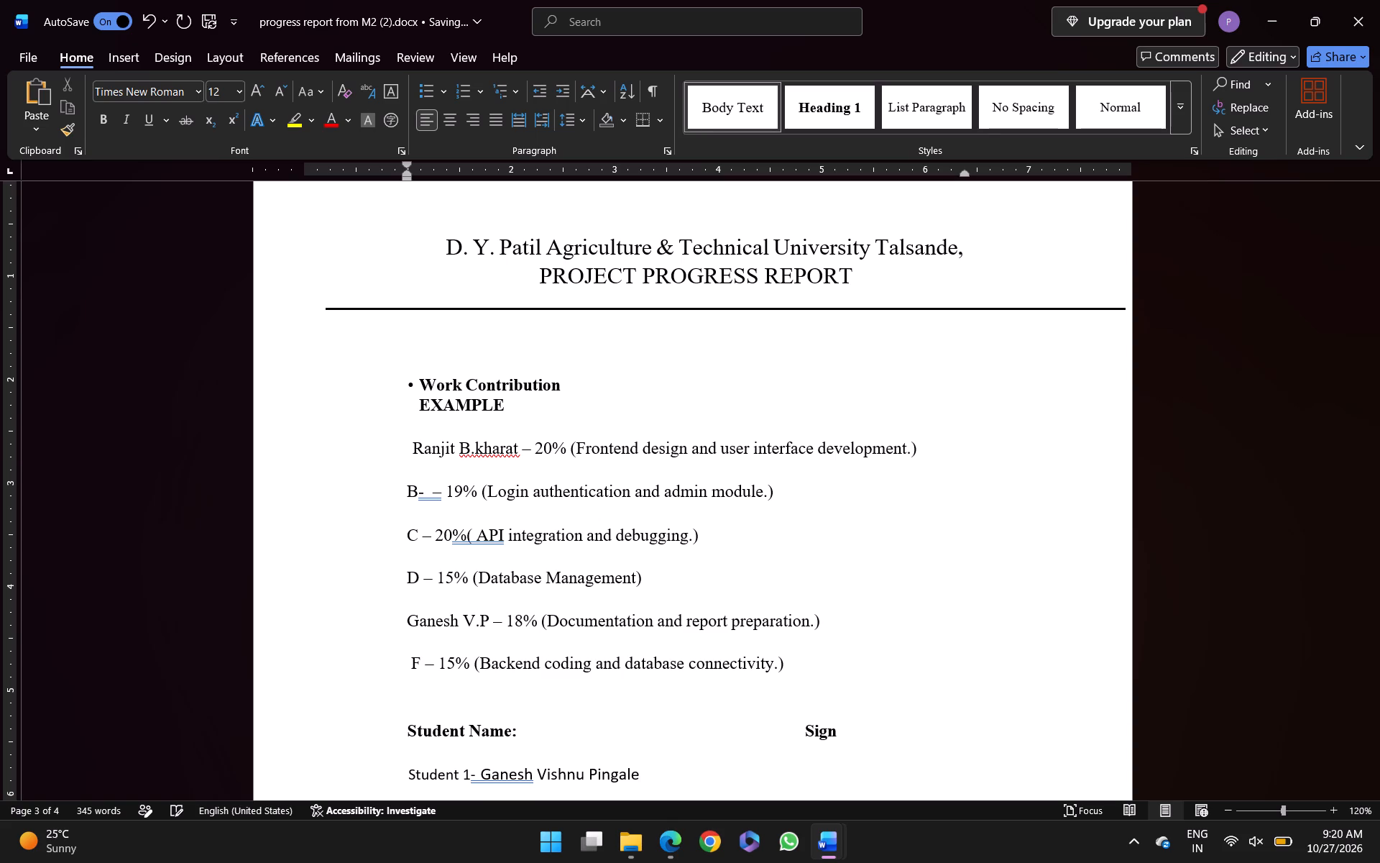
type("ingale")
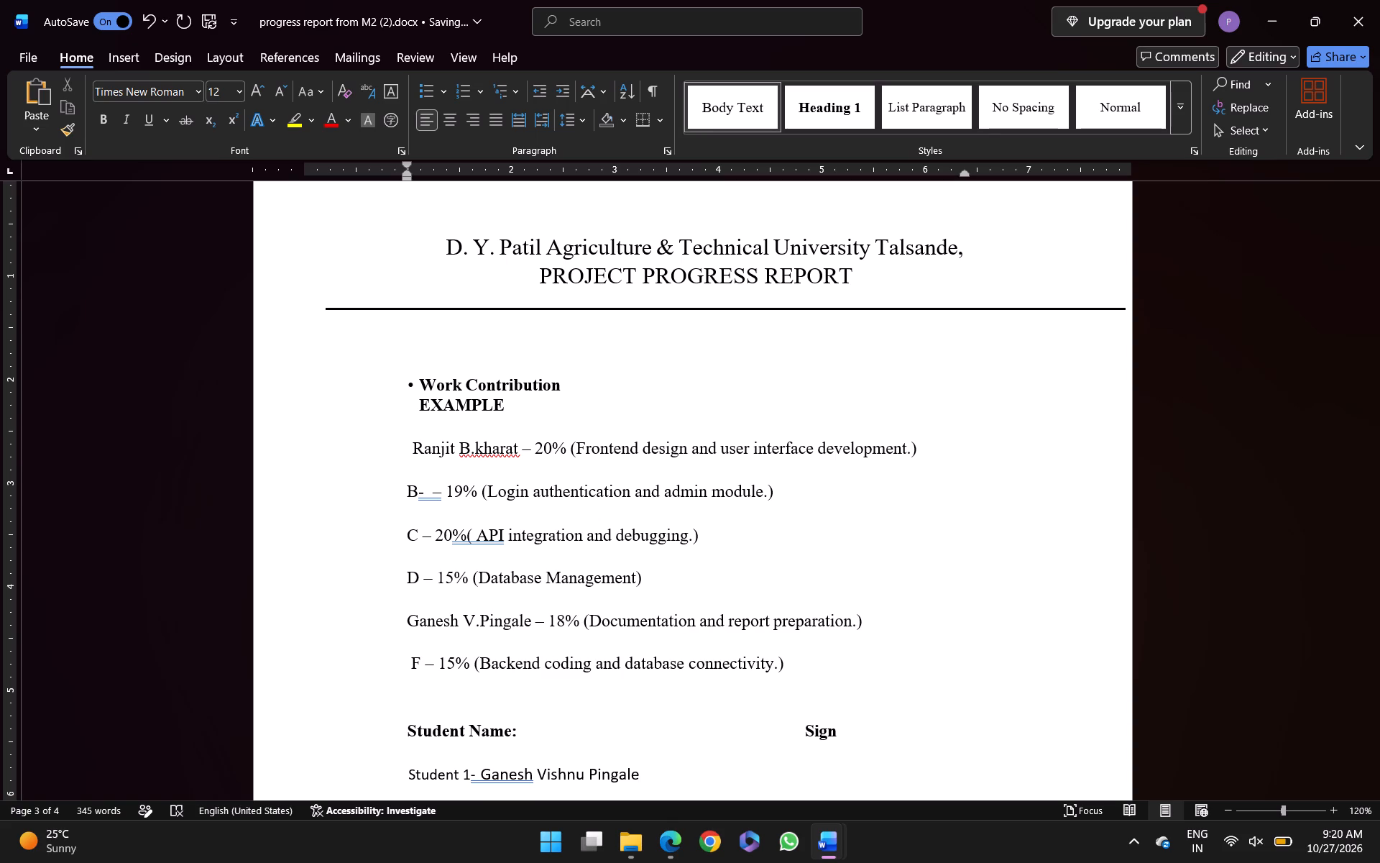
Insert a space between the middle initial and surname in the Documentation entry's student name.
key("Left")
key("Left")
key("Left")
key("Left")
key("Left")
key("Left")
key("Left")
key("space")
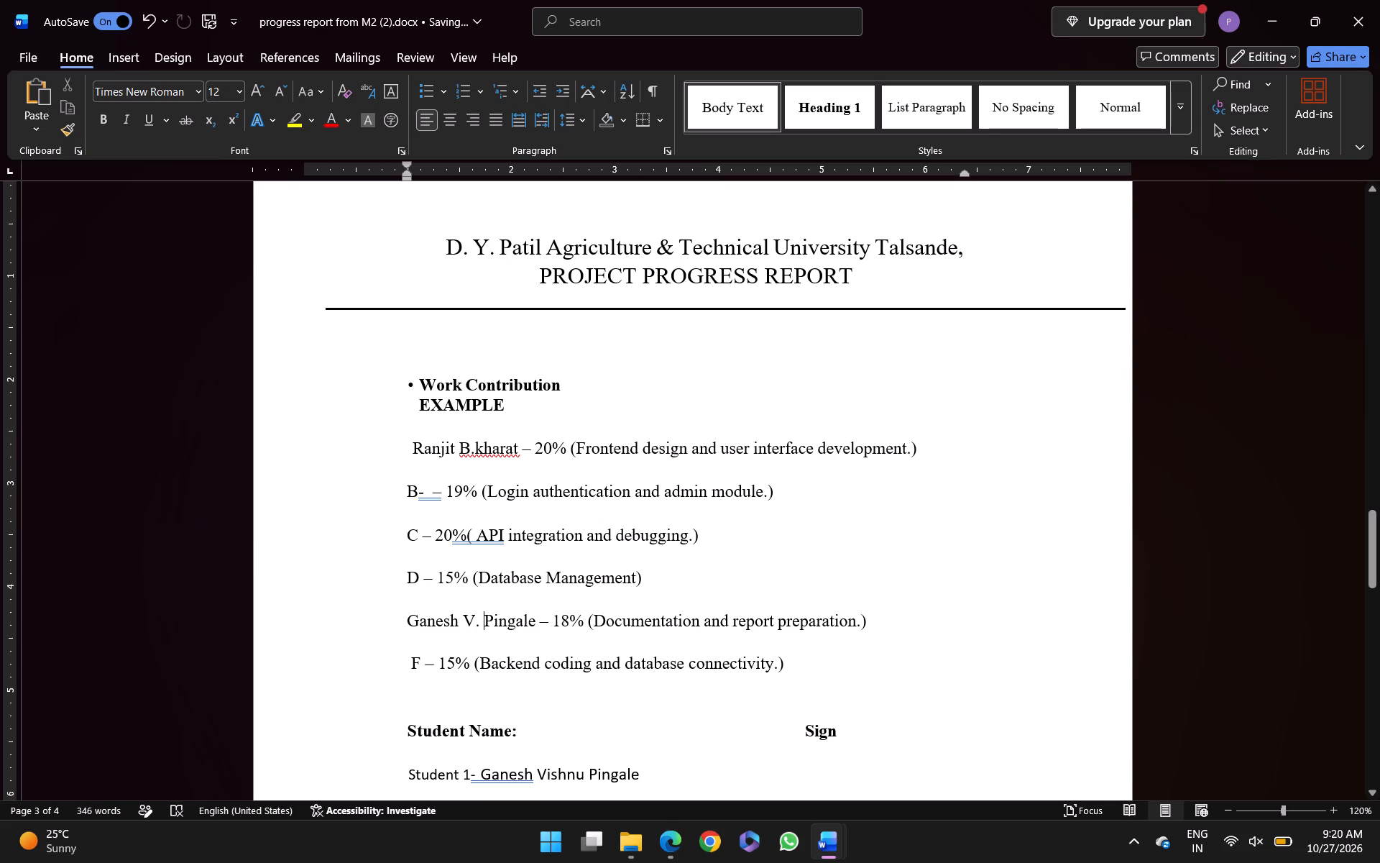
Set the share on entry B, Login authentication and admin module, to 20%.
left_click(423, 485)
key("Left")
left_click(459, 489)
key("BackSpace")
key("BackSpace")
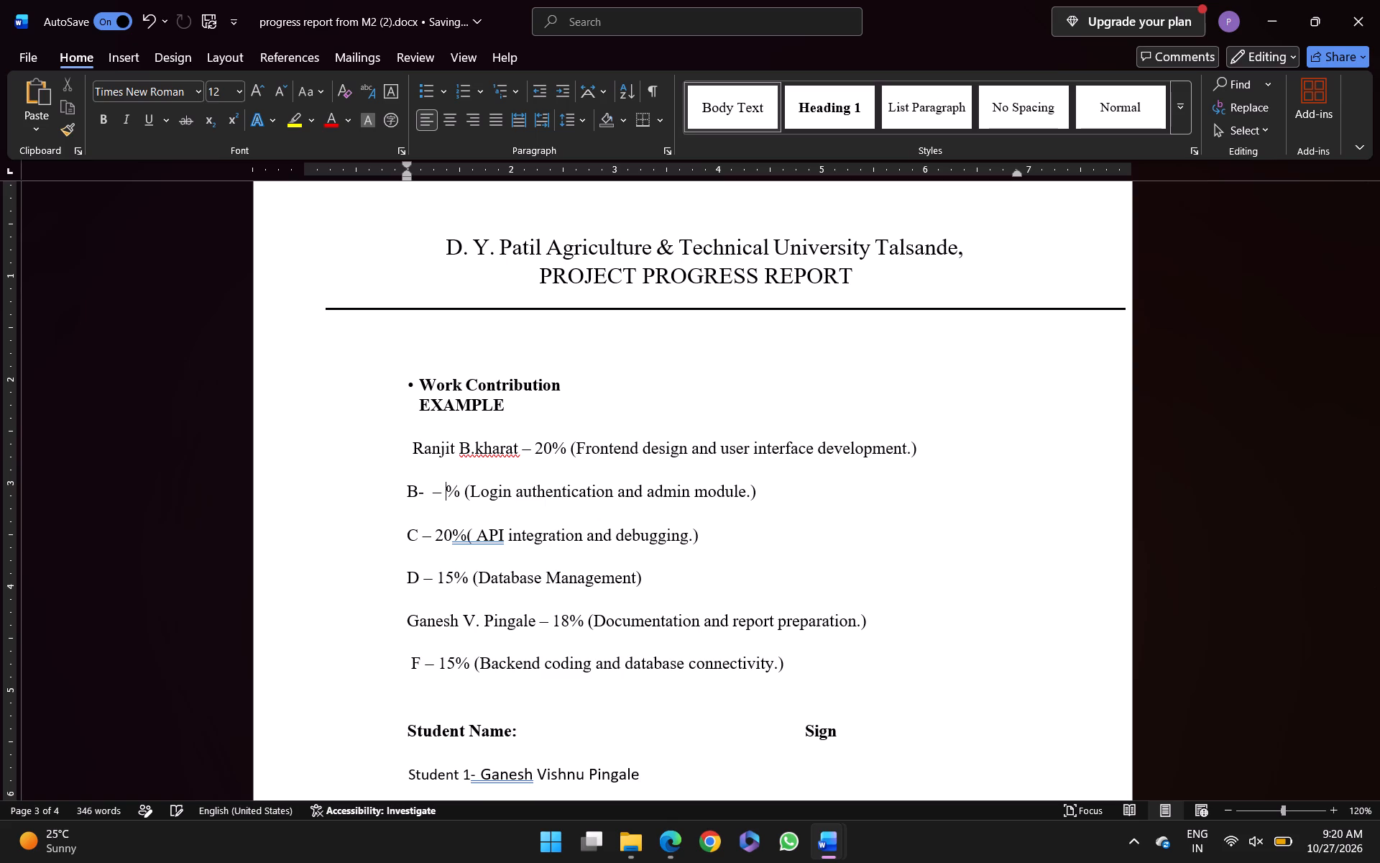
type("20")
Set the share on entry D, Database Management, to 20%.
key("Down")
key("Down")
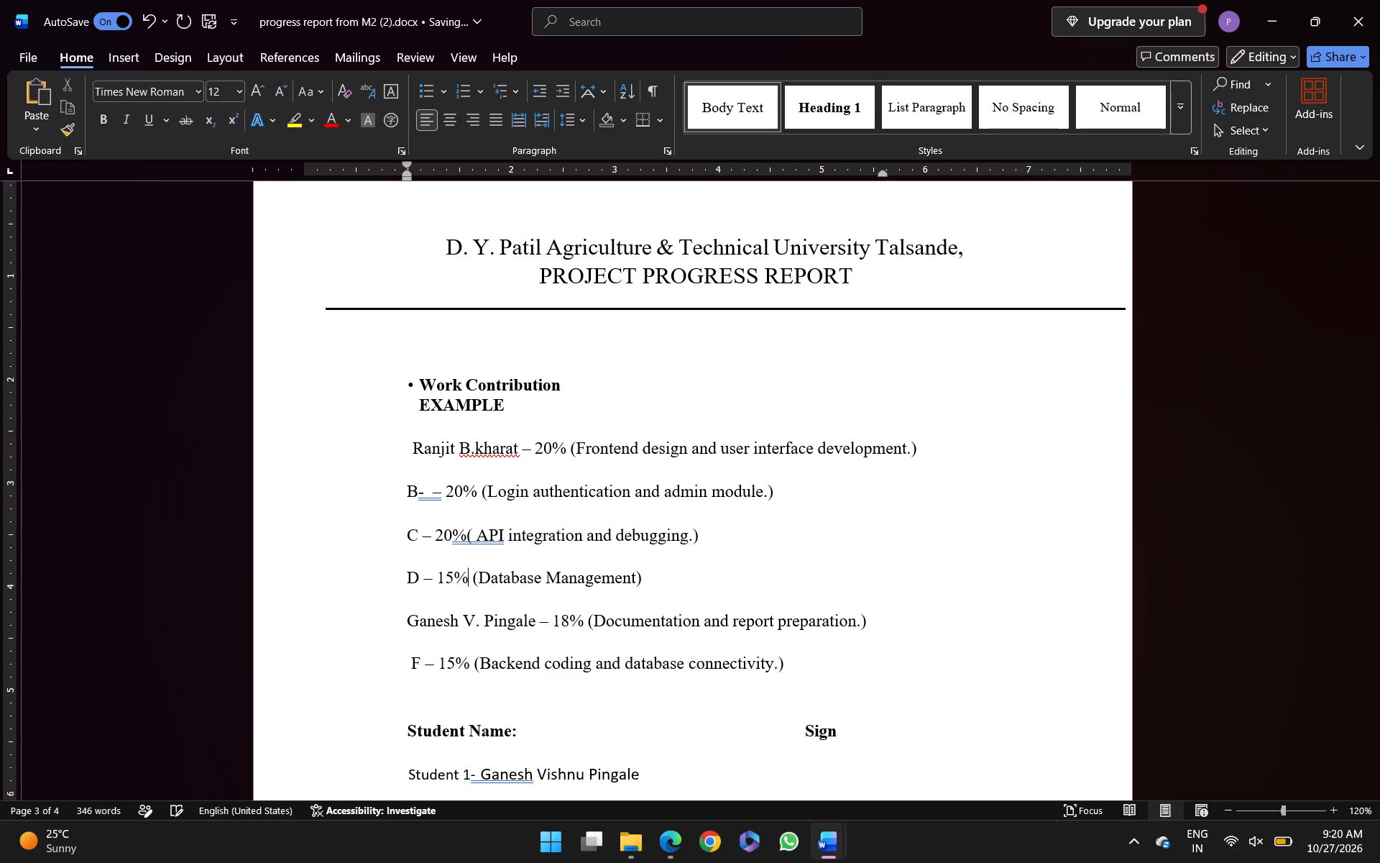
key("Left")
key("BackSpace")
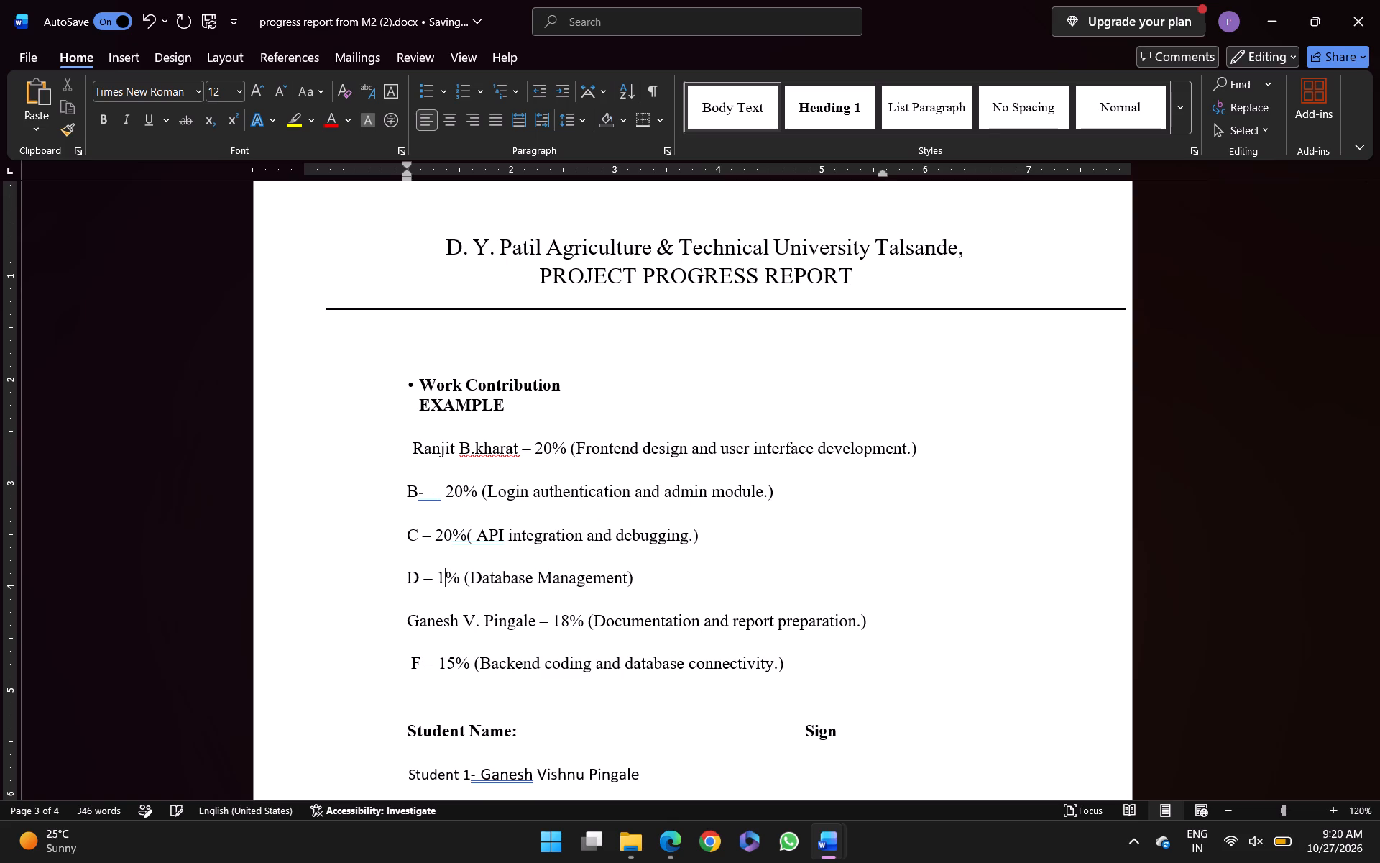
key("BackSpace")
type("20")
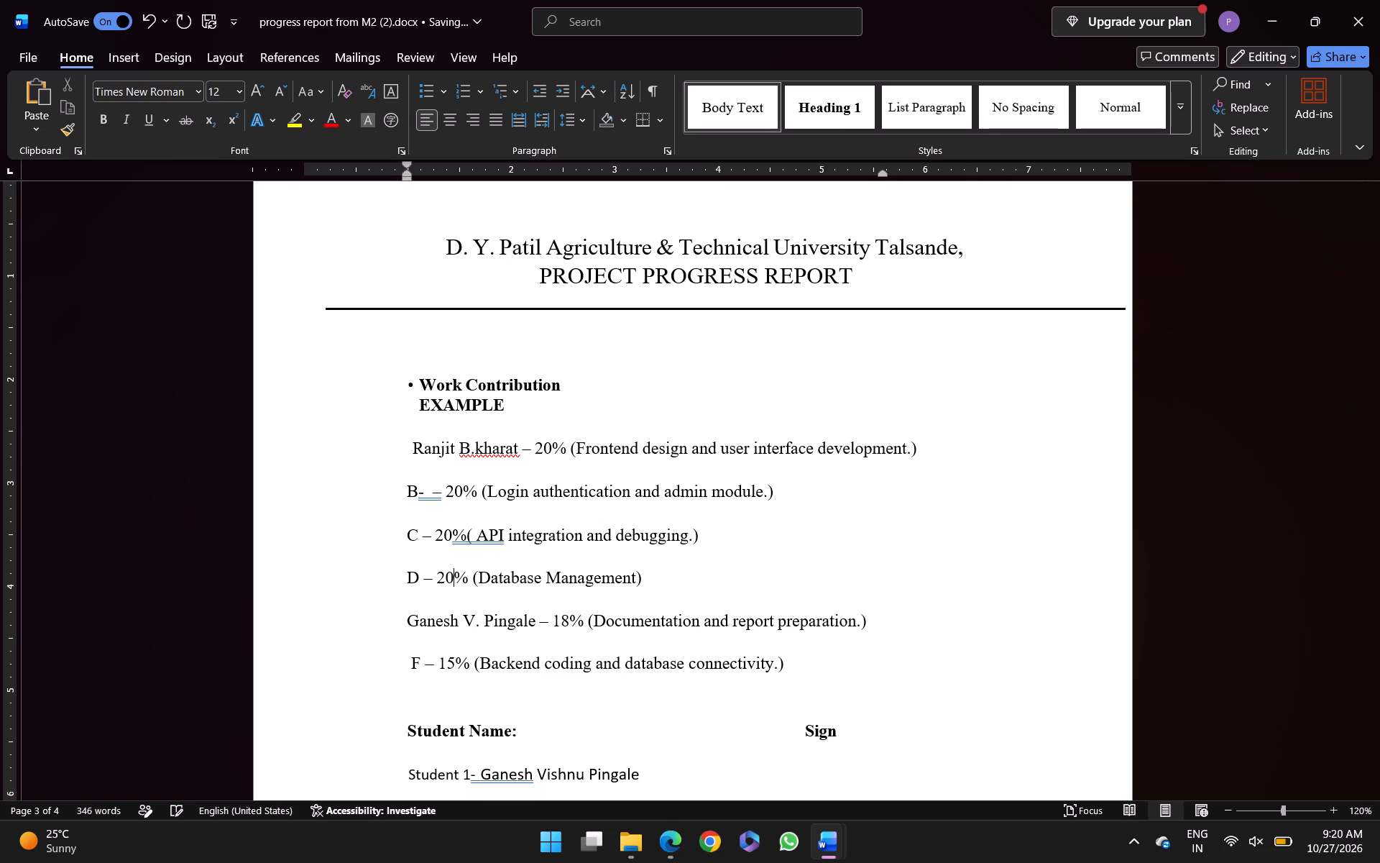
Set the share on entry F, Backend coding and database connectivity, to 20%.
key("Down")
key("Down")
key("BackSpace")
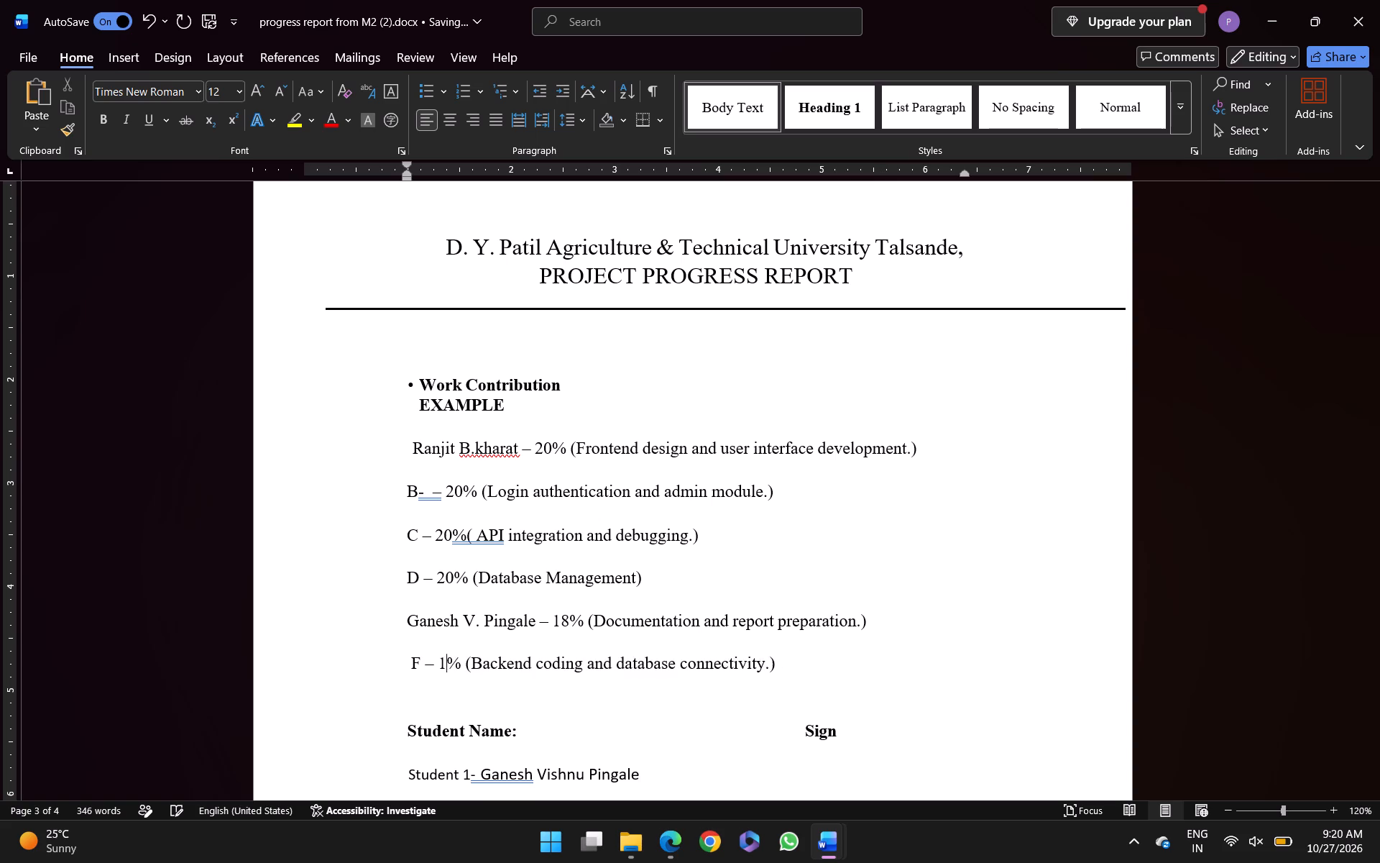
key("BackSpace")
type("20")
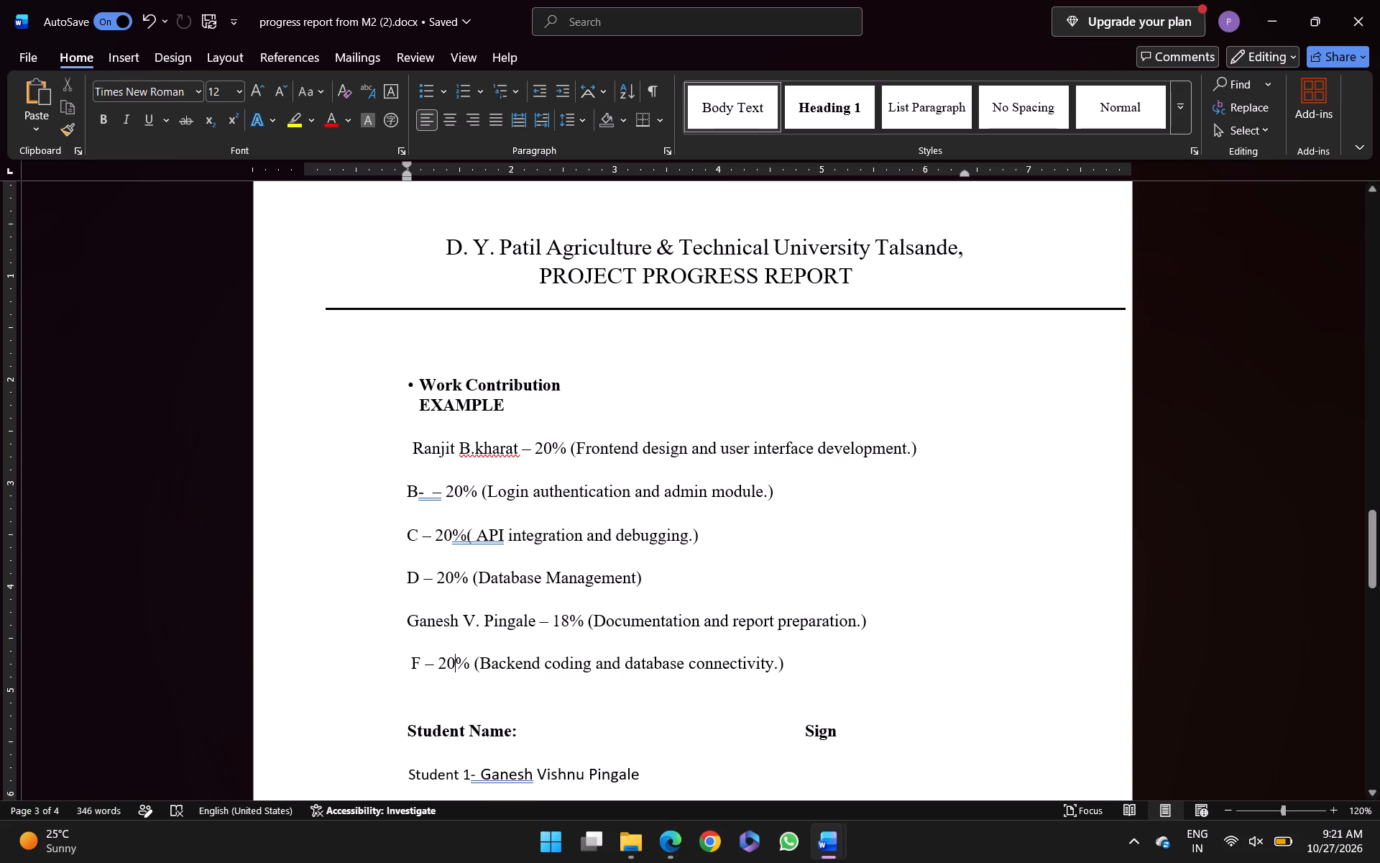
Replace the placeholder label B on the Login authentication and admin module entry with the student's first name, middle initial and surname.
left_click(417, 486)
key("BackSpace")
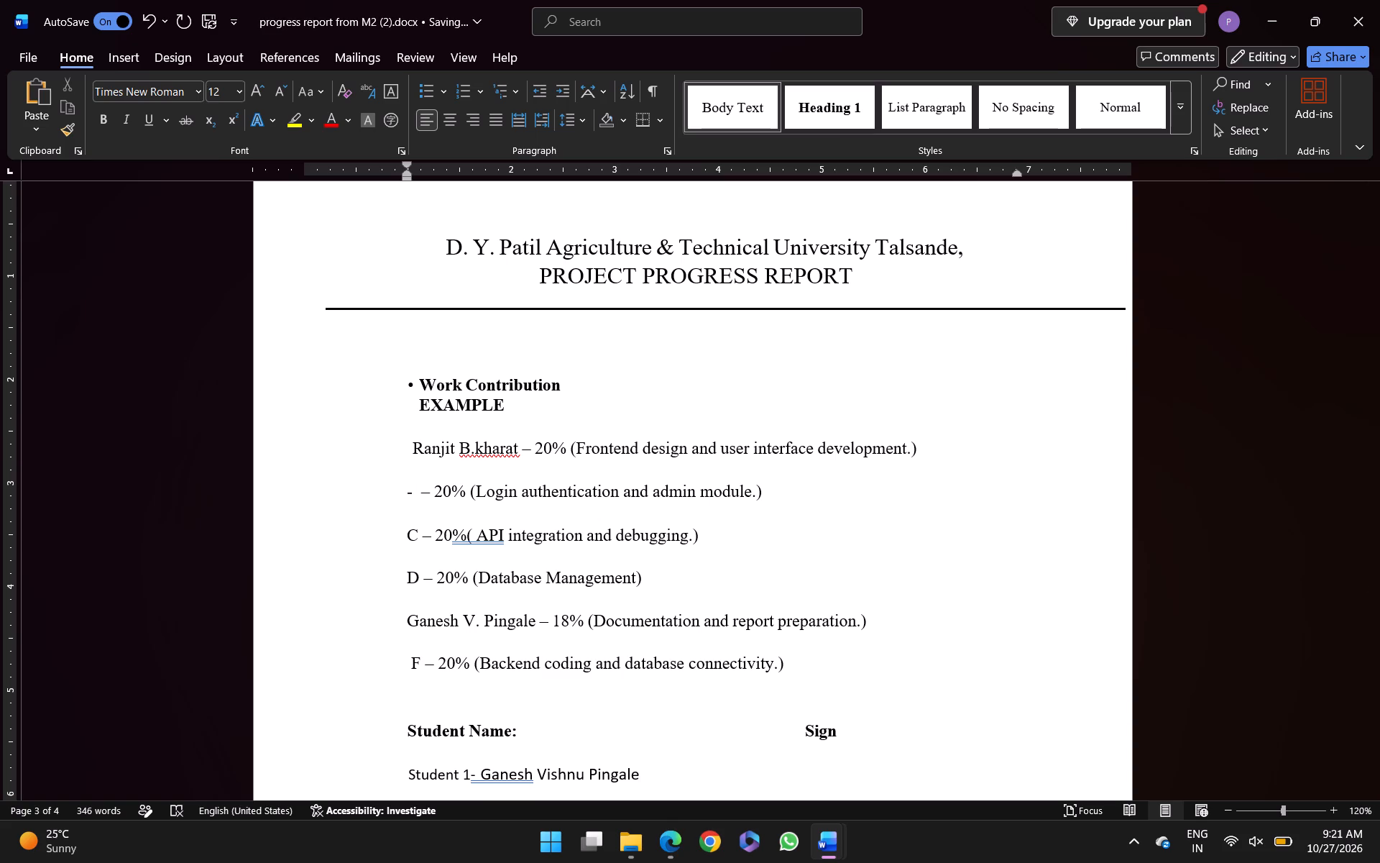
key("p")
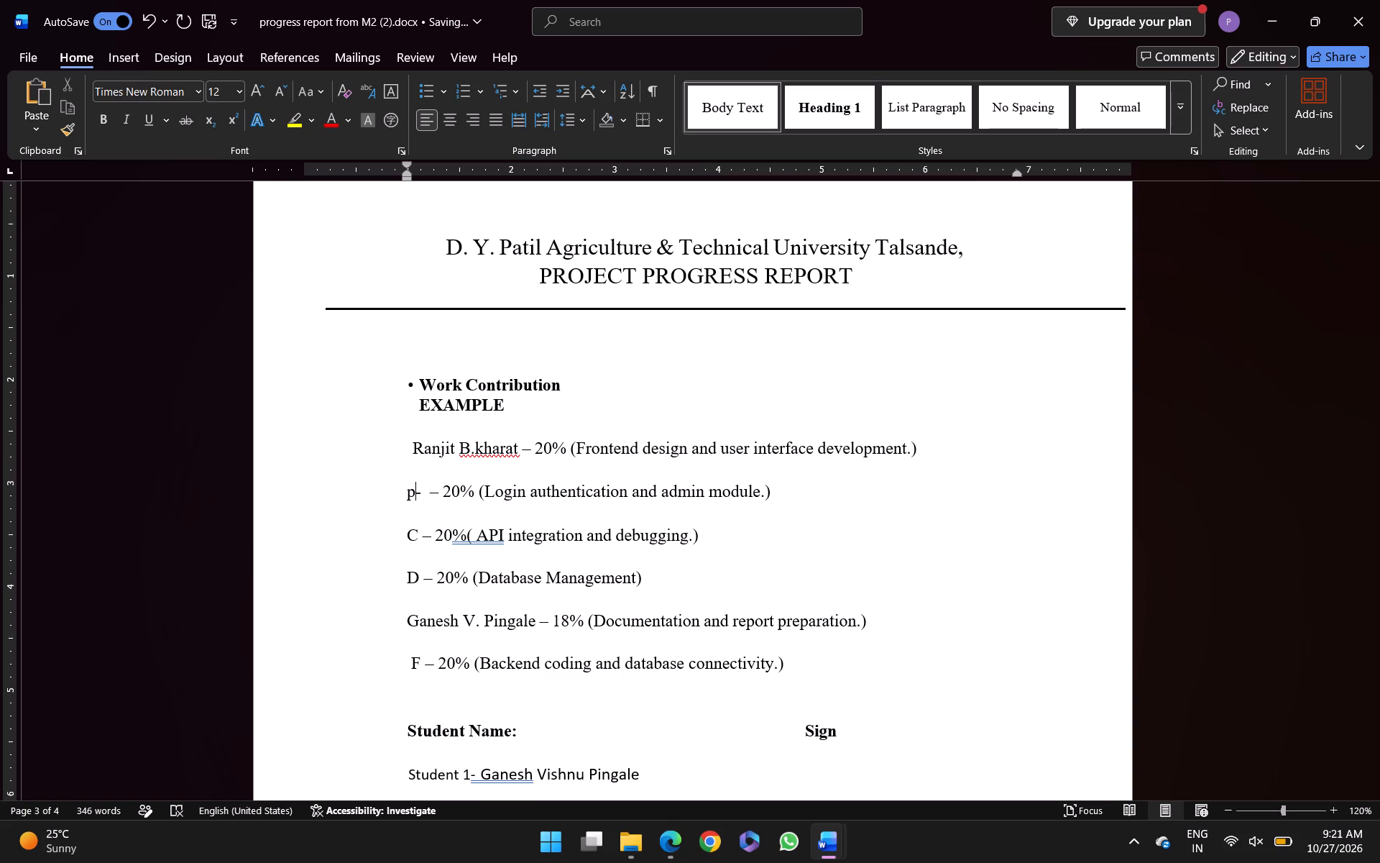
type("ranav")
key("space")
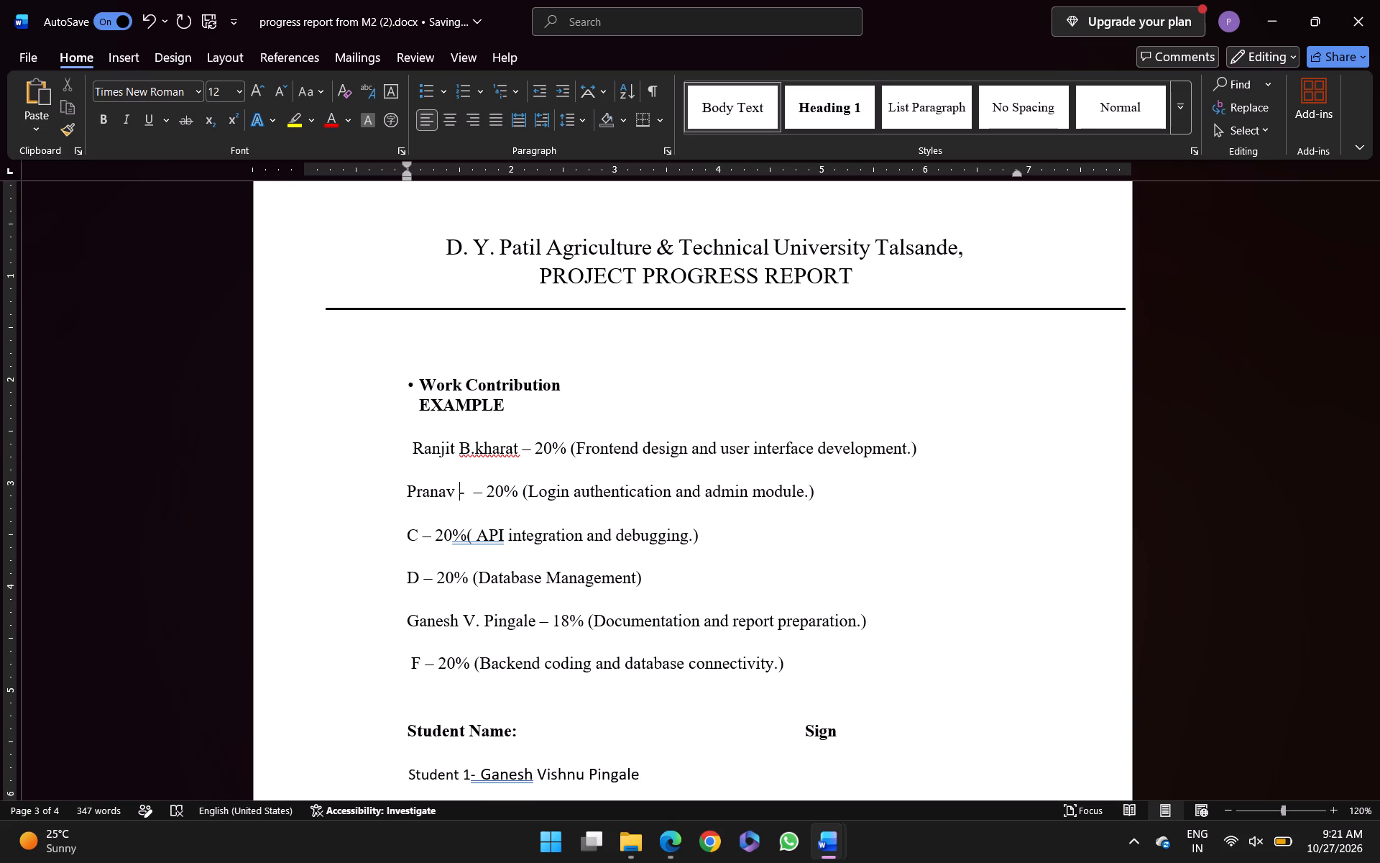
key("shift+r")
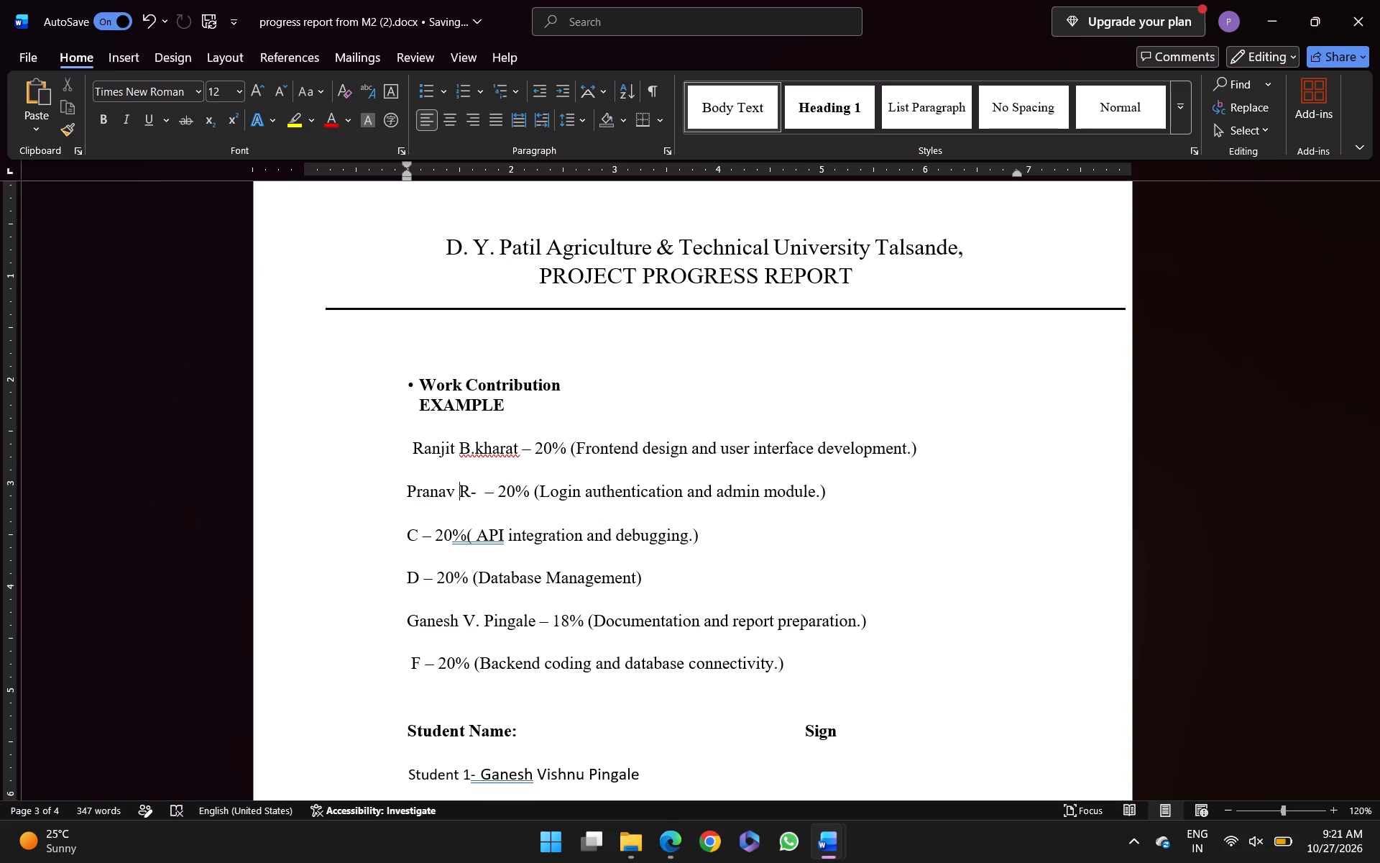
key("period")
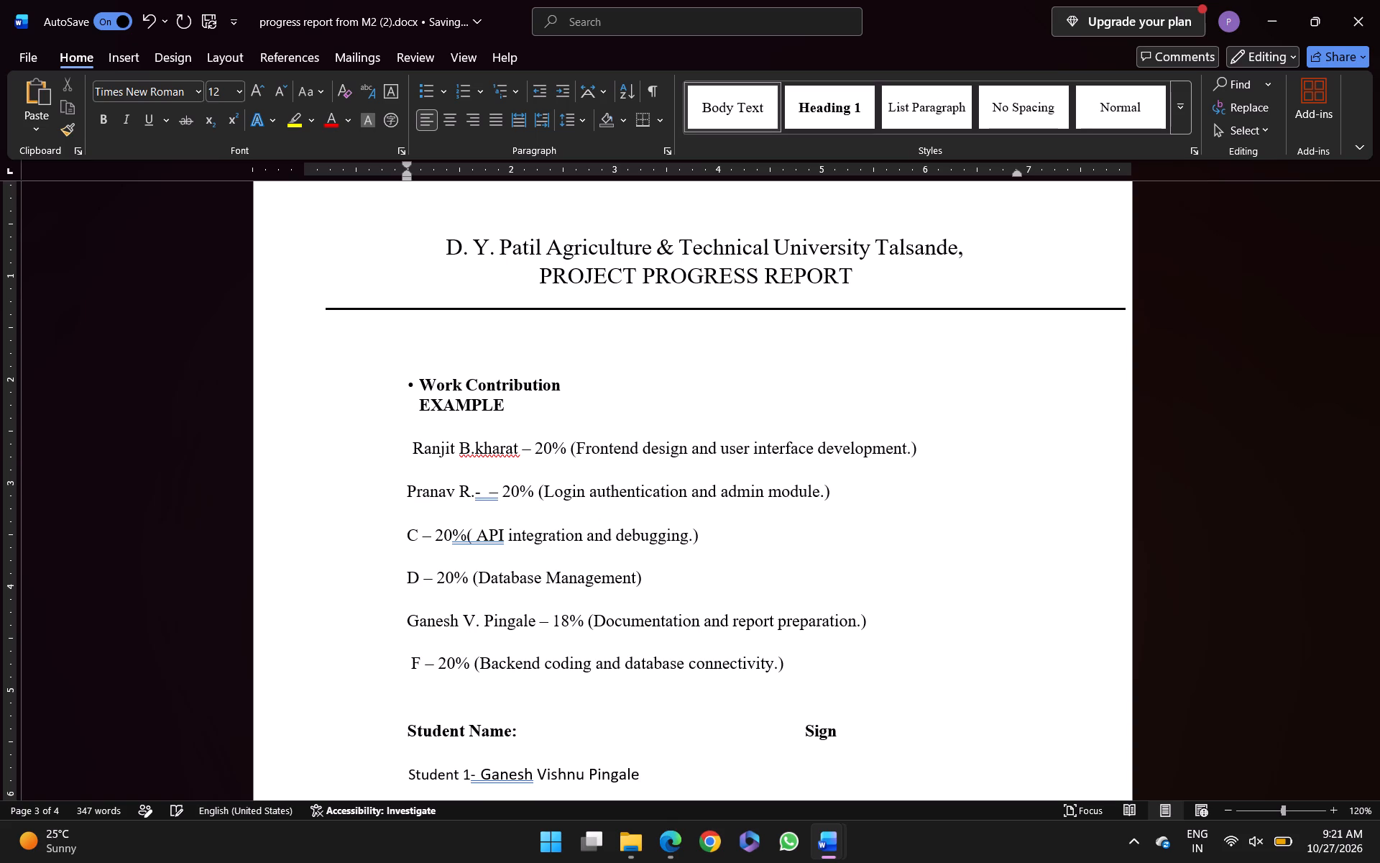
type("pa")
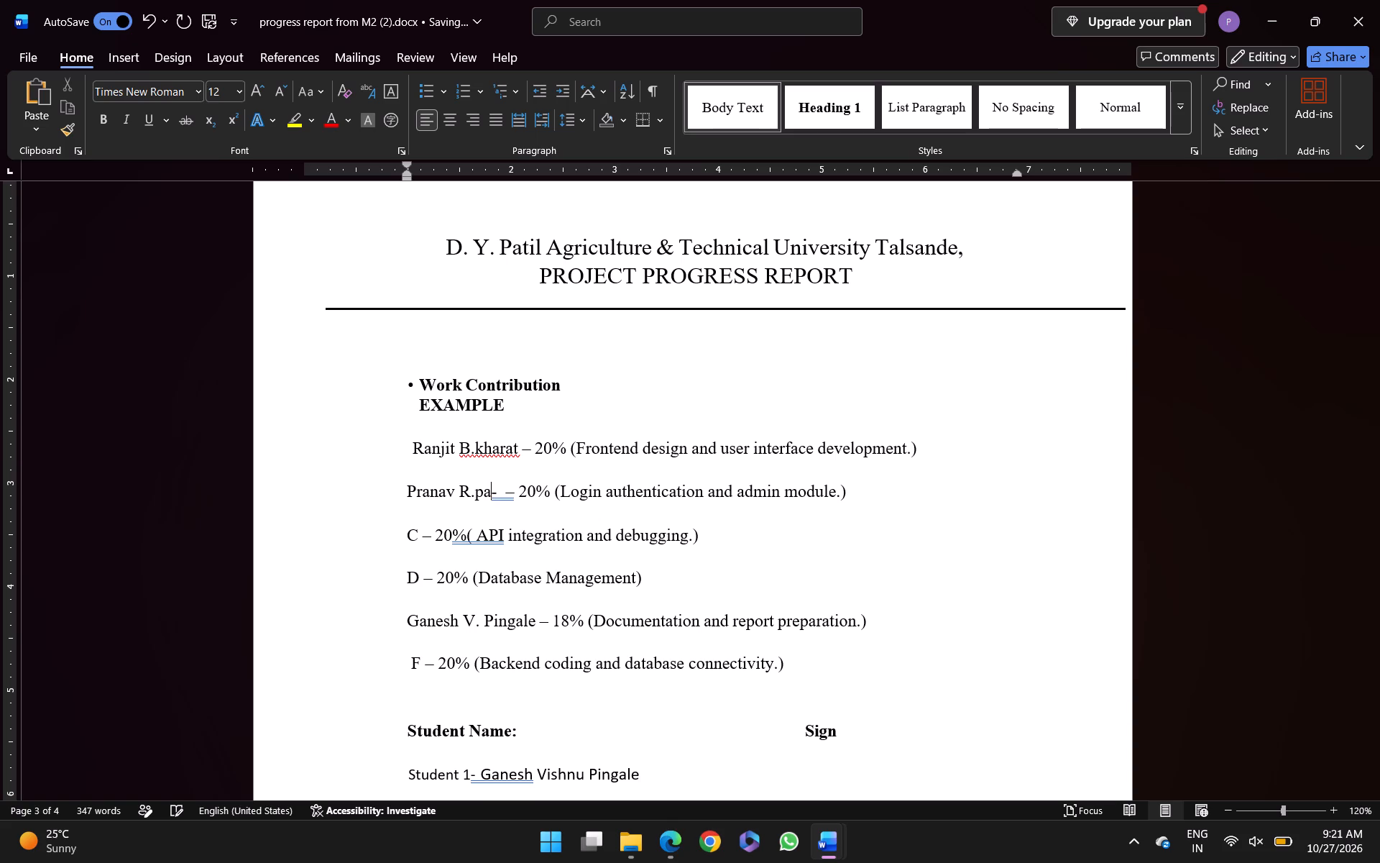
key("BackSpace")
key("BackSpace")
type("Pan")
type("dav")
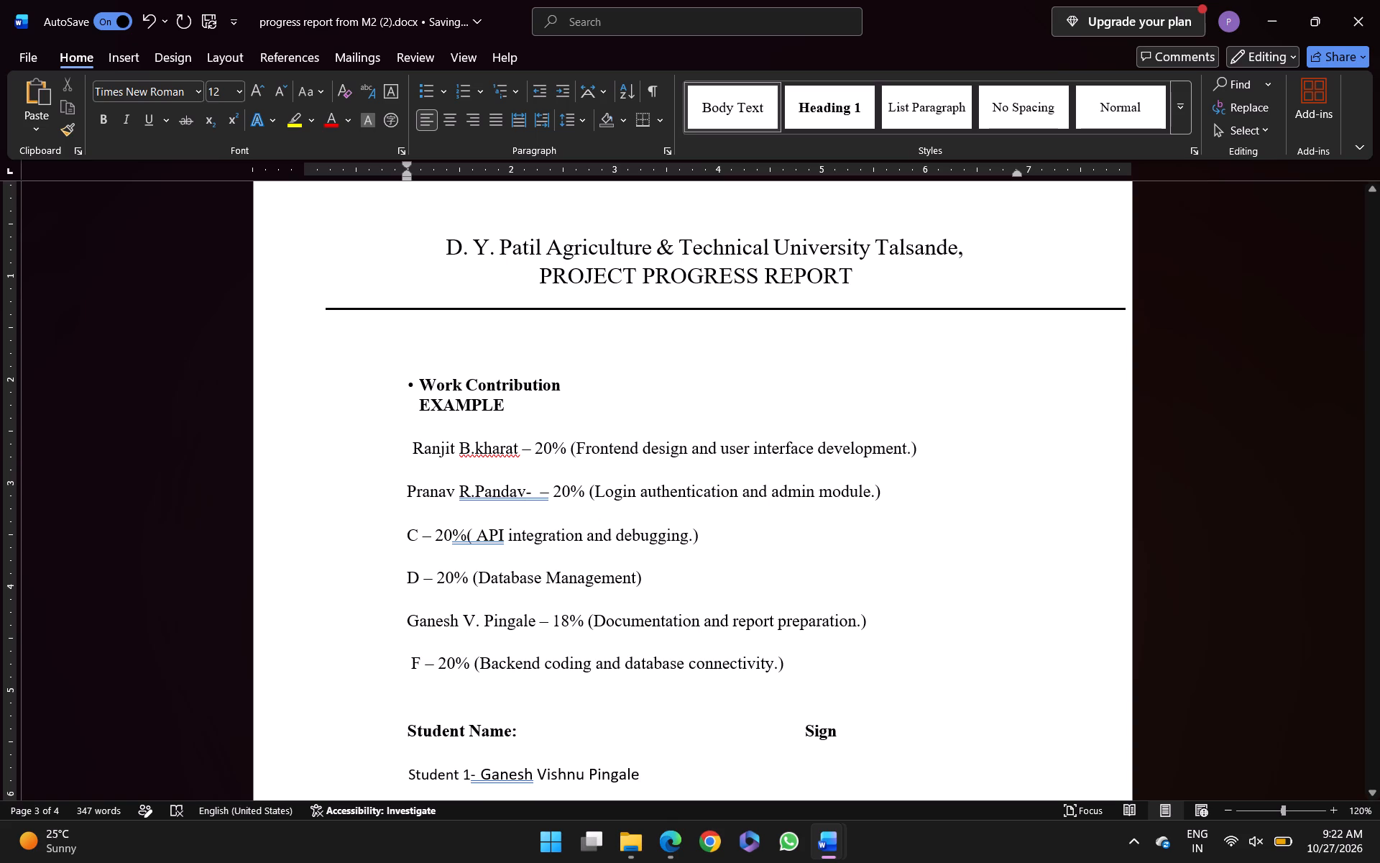
Replace the full stop at the end of the Frontend design entry's description with "& database" inside the parentheses.
left_click(907, 449)
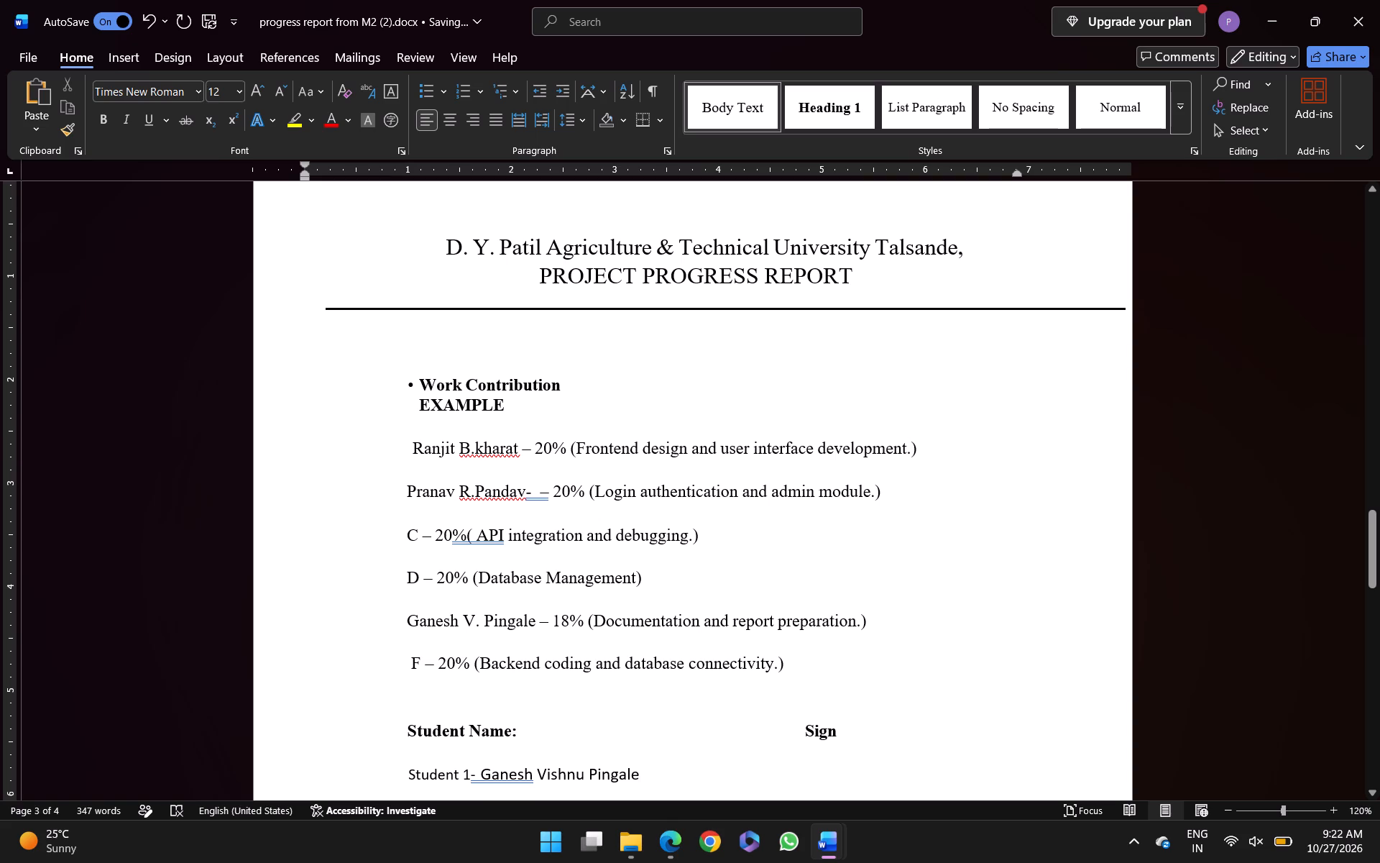
key("Right")
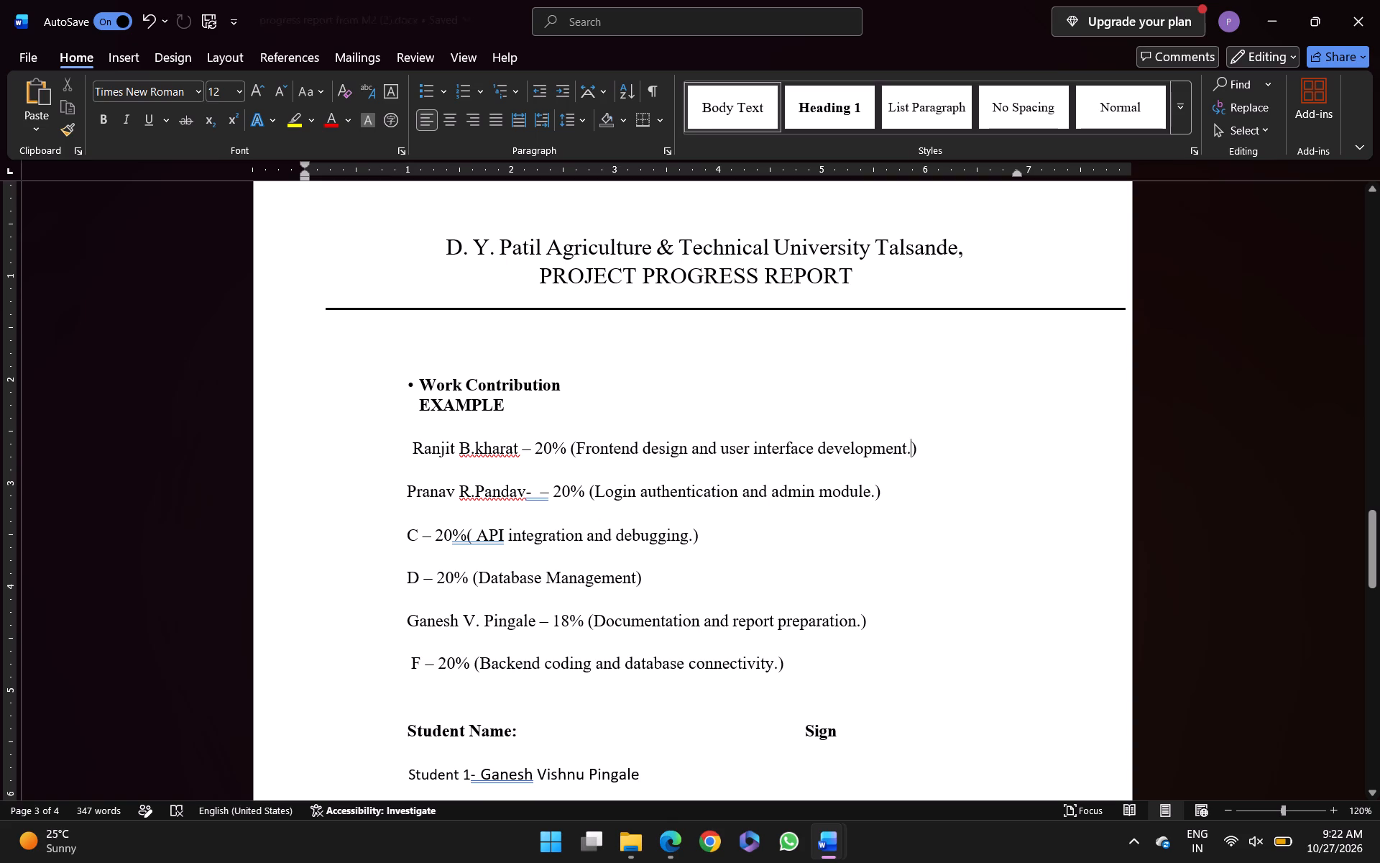
key("BackSpace")
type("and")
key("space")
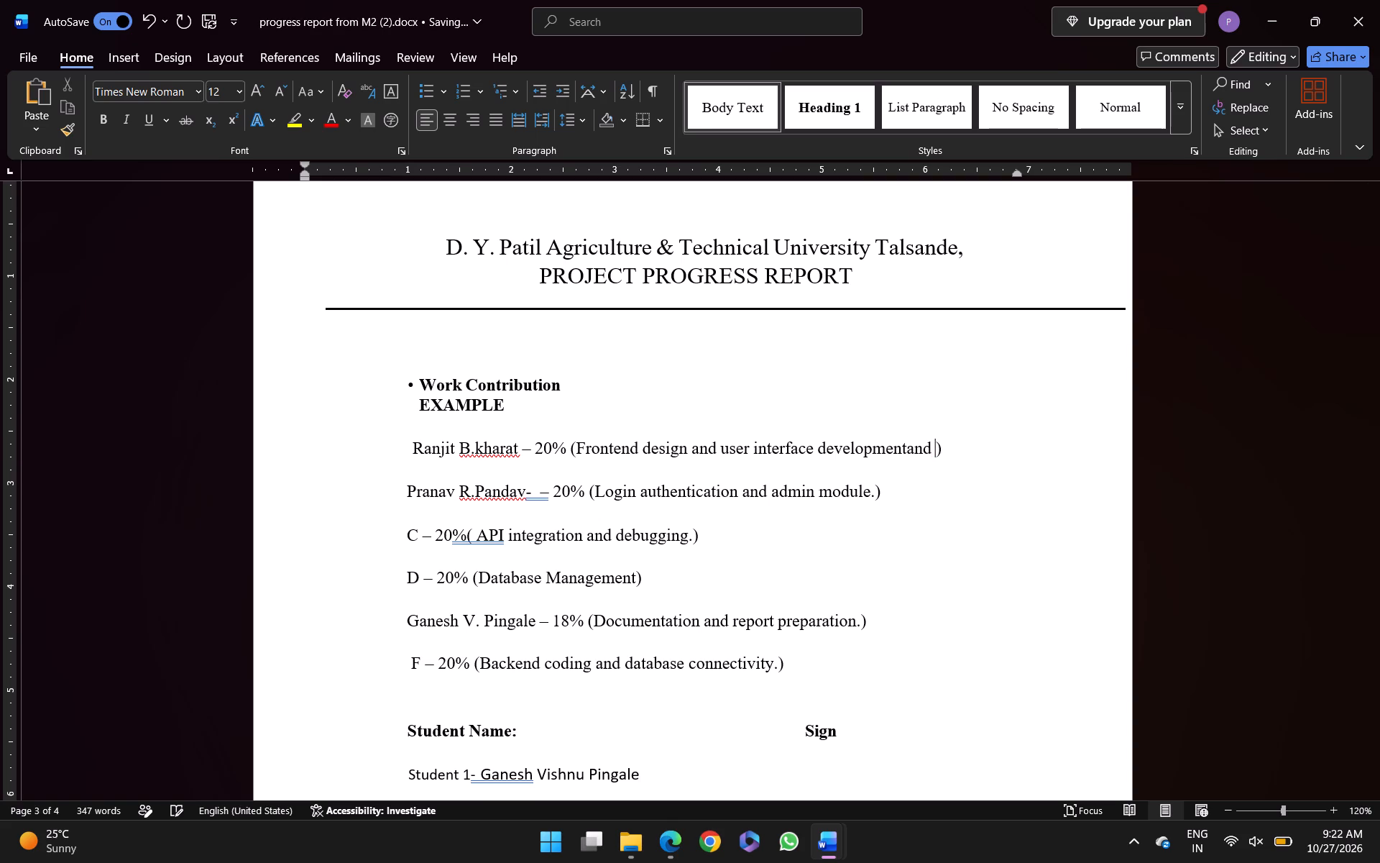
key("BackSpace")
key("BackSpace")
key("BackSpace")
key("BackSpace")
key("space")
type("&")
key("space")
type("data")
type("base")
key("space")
Replace the word "database" at the end of the Frontend design entry's description with "feature creation".
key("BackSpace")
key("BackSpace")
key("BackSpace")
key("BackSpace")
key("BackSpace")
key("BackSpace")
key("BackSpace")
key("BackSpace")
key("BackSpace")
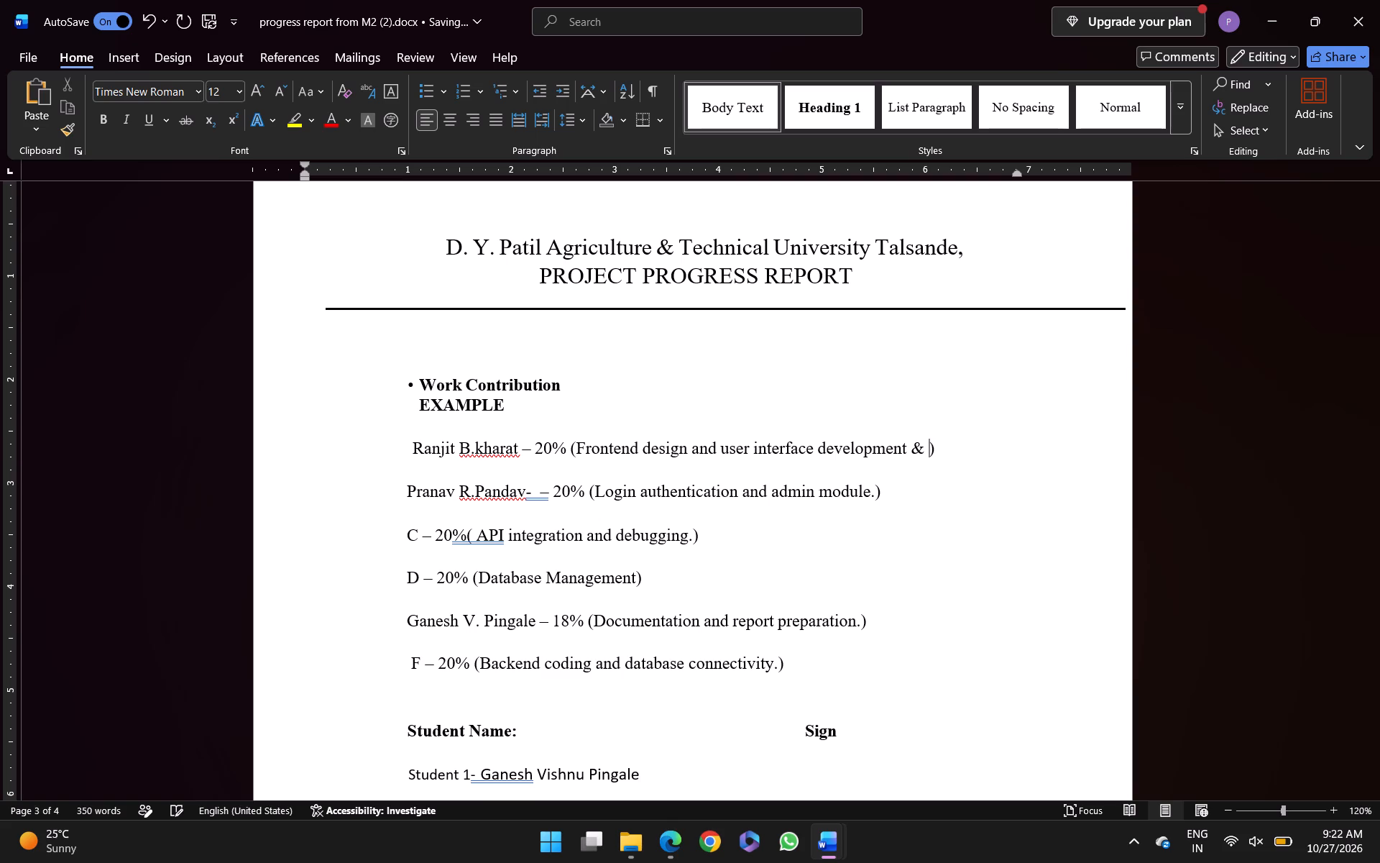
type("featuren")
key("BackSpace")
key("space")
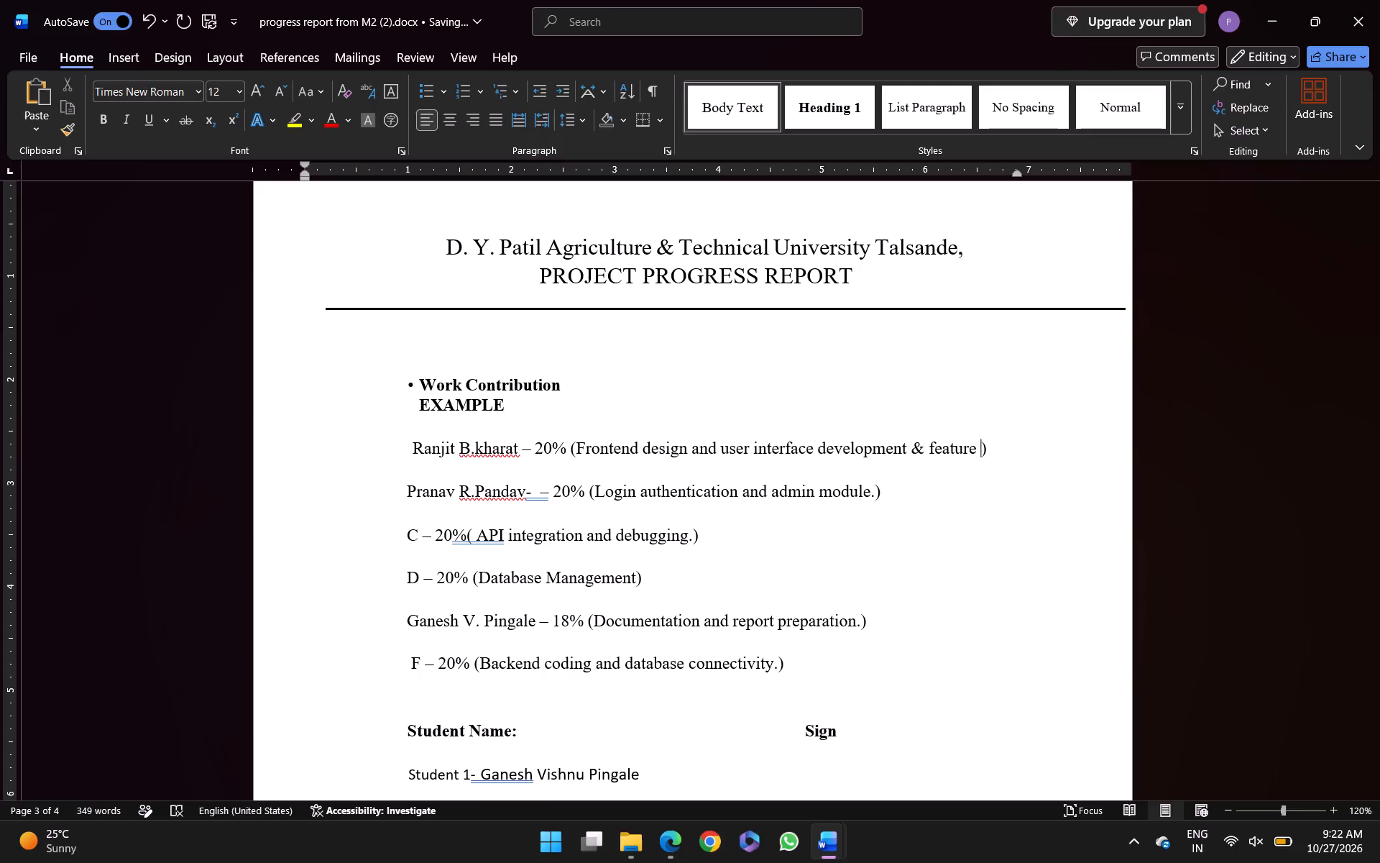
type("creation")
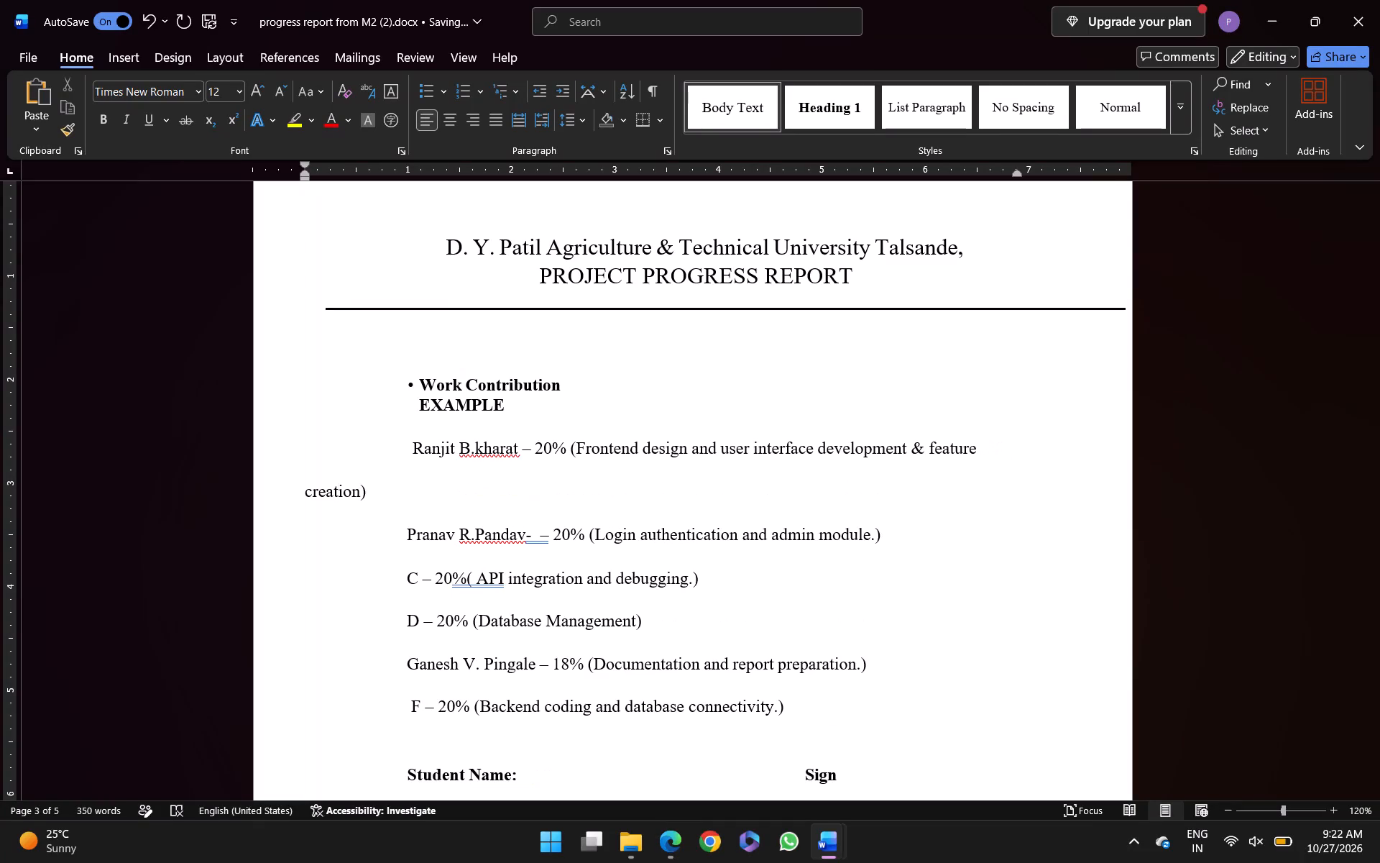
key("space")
Try to indent the wrapped word "creation" in the Frontend design entry by inserting spaces before it.
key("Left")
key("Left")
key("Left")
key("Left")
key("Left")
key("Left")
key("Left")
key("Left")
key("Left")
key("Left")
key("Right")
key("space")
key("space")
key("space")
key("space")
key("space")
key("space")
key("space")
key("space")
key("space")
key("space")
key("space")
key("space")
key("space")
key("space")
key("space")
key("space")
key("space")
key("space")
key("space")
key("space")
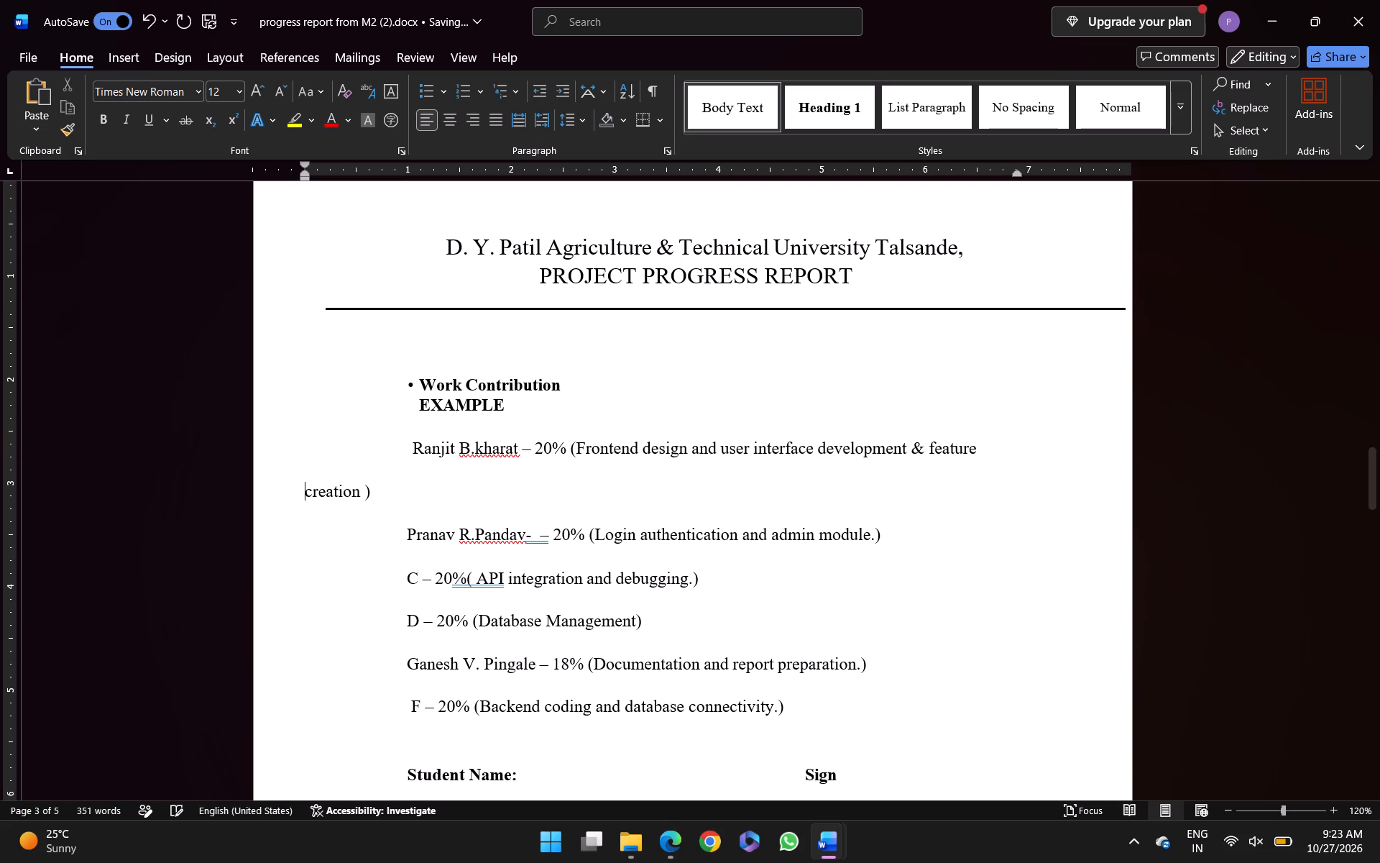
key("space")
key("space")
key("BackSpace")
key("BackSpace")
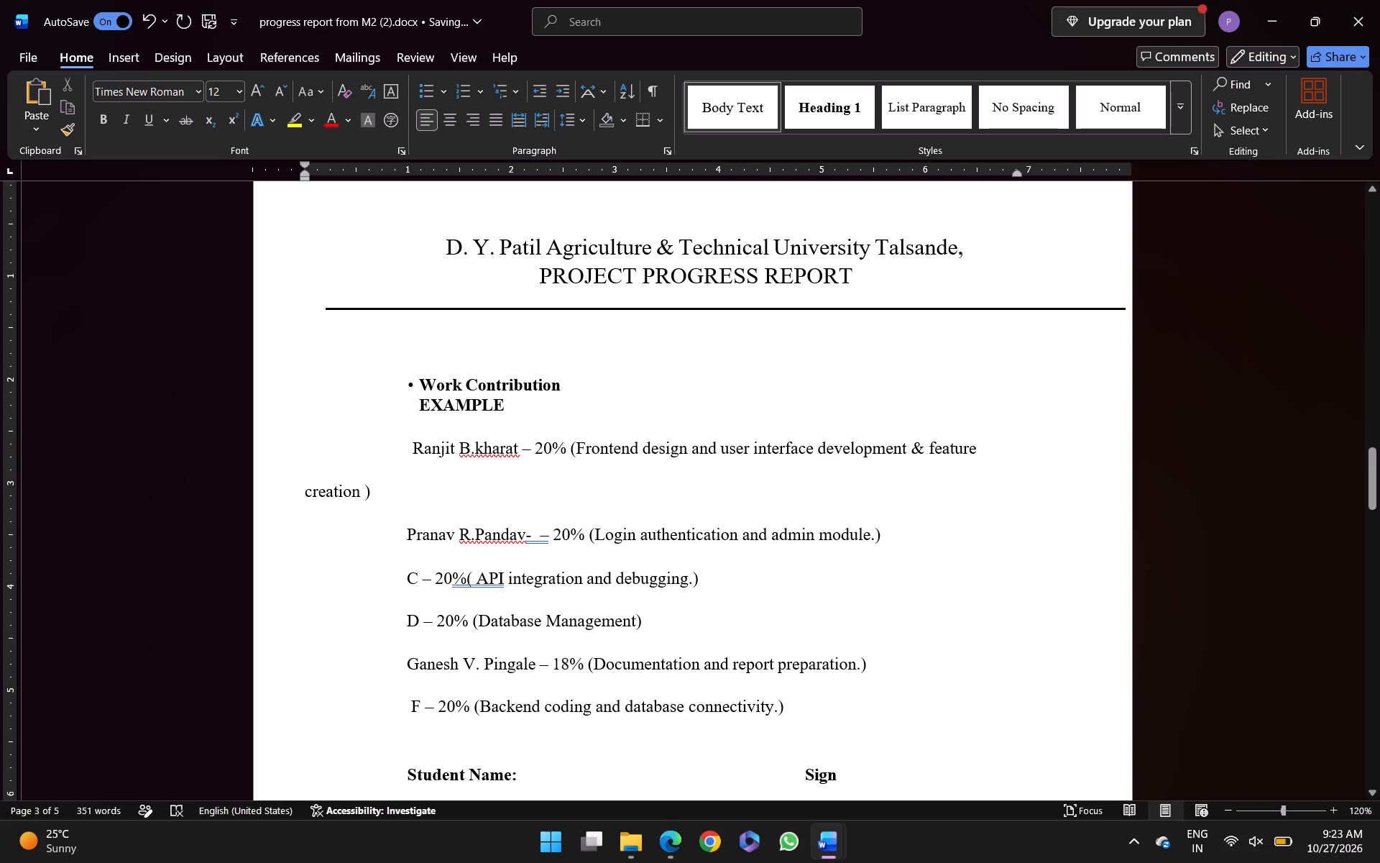
Delete "Frontend design and user interface development" from the first contribution entry, keeping an opening parenthesis after the 20% share.
left_click(907, 449)
key("BackSpace")
key("BackSpace")
key("BackSpace")
key("BackSpace")
key("BackSpace")
key("BackSpace")
key("BackSpace")
key("BackSpace")
key("BackSpace")
key("BackSpace")
key("BackSpace")
key("BackSpace")
key("BackSpace")
key("BackSpace")
key("BackSpace")
key("BackSpace")
key("BackSpace")
key("BackSpace")
key("BackSpace")
key("BackSpace")
key("BackSpace")
key("BackSpace")
key("BackSpace")
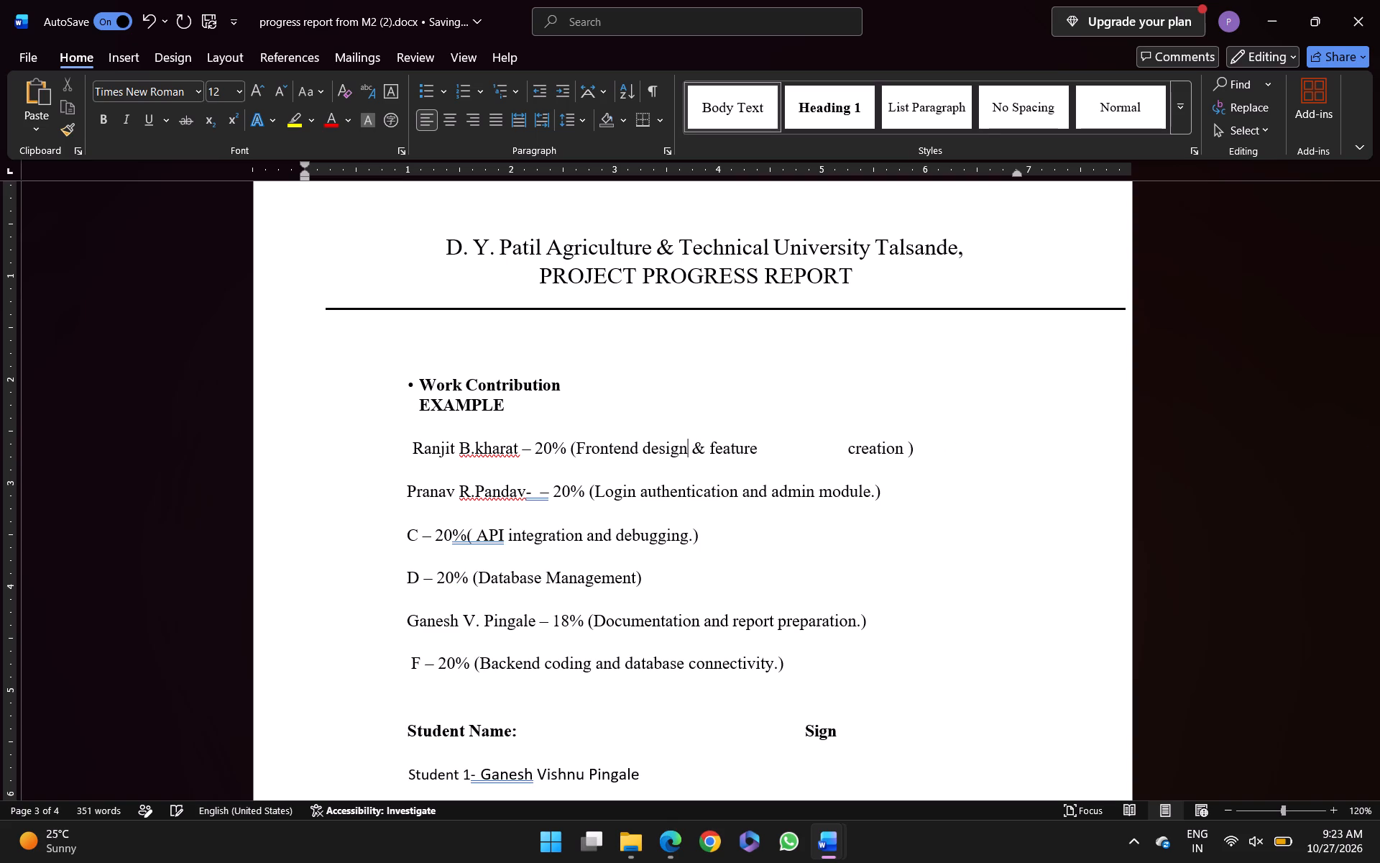
key("BackSpace")
key("BackSpace")
key("BackSpace")
key("BackSpace")
key("BackSpace")
key("BackSpace")
key("BackSpace")
key("BackSpace")
key("BackSpace")
key("BackSpace")
key("BackSpace")
key("BackSpace")
key("BackSpace")
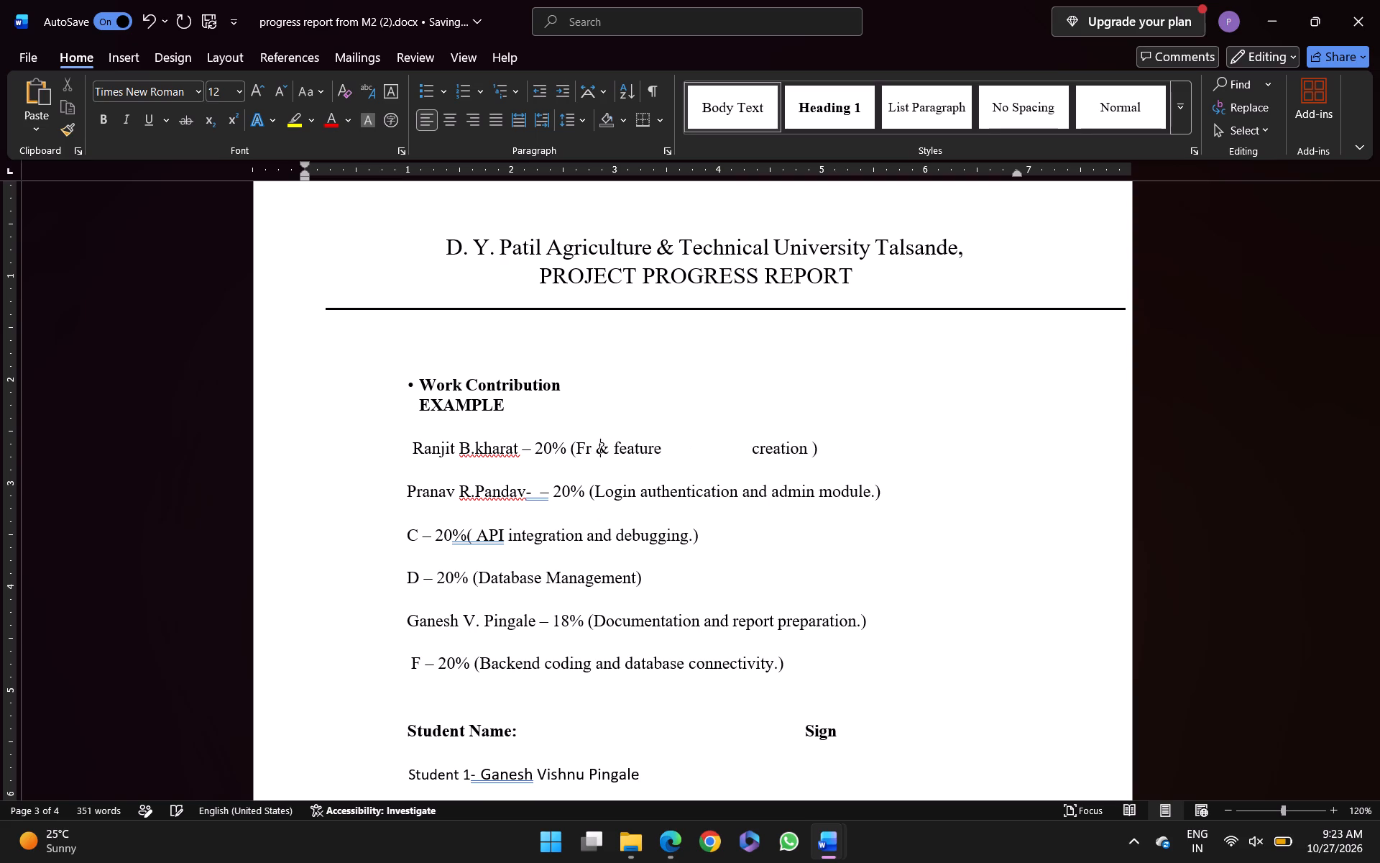
key("BackSpace")
key("BackSpace")
key("BackSpace")
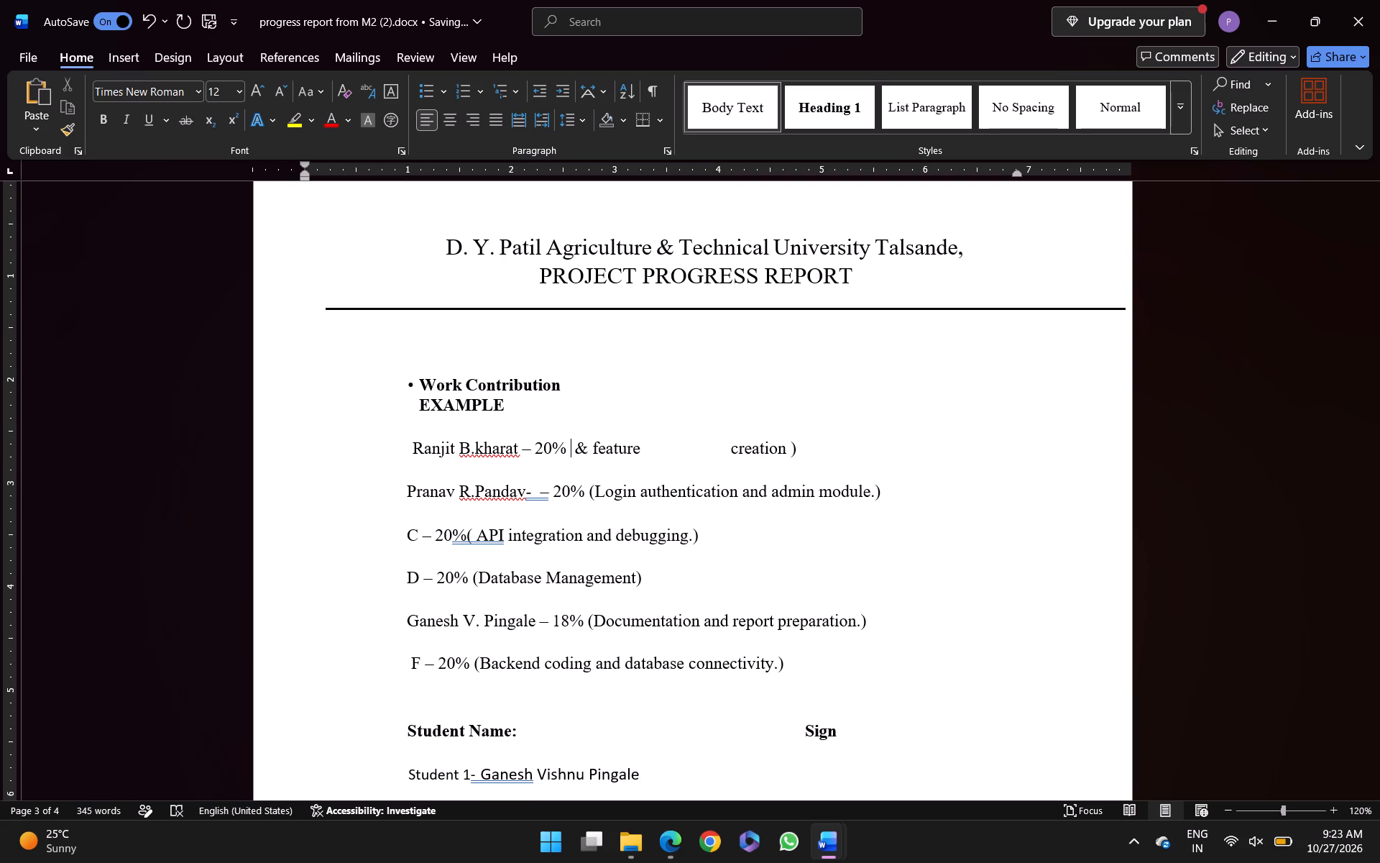
key("shift+parenleft")
Delete the ampersand before "feature" in the first contribution entry's description.
key("Right")
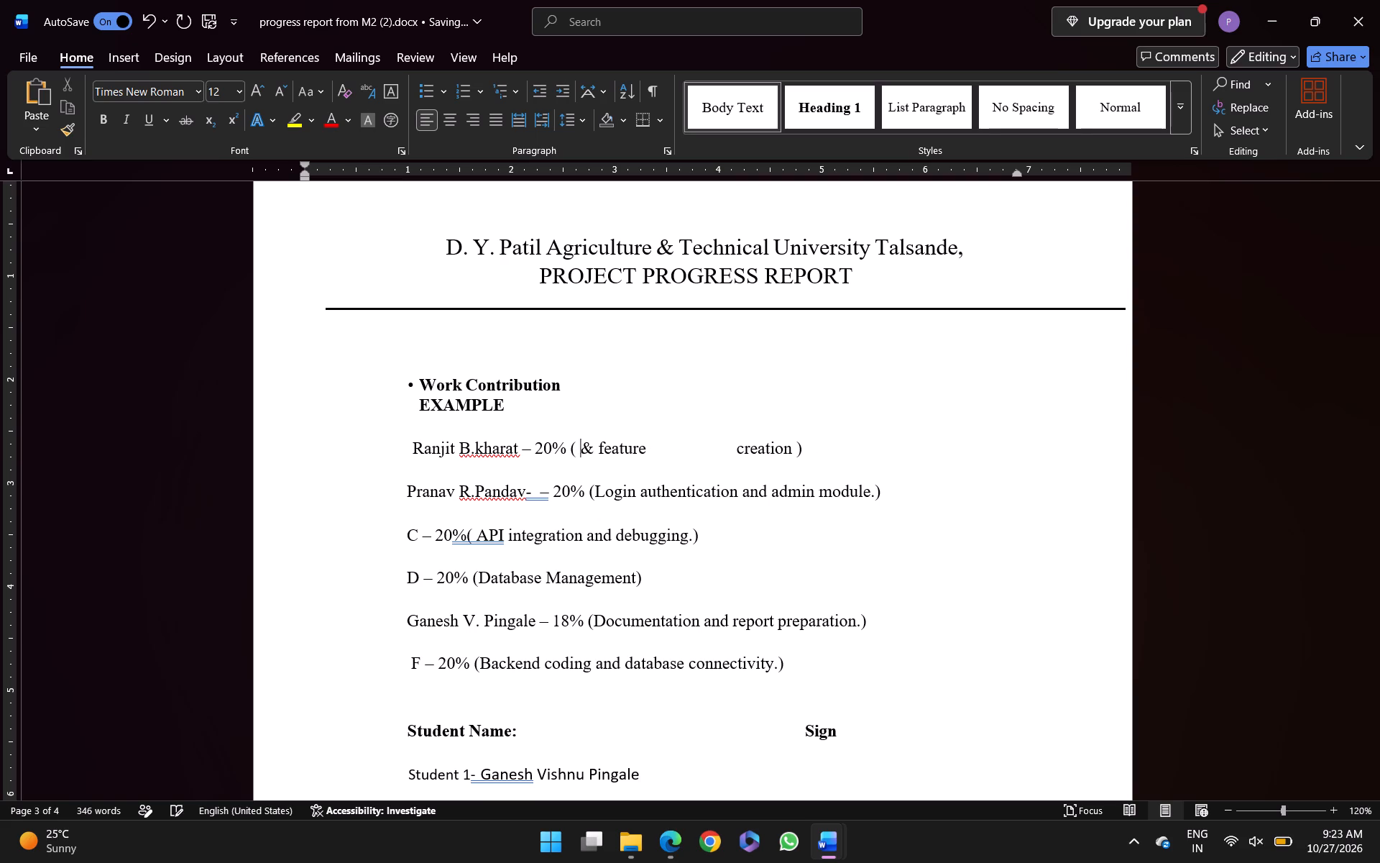
key("Right")
key("Right")
key("BackSpace")
key("BackSpace")
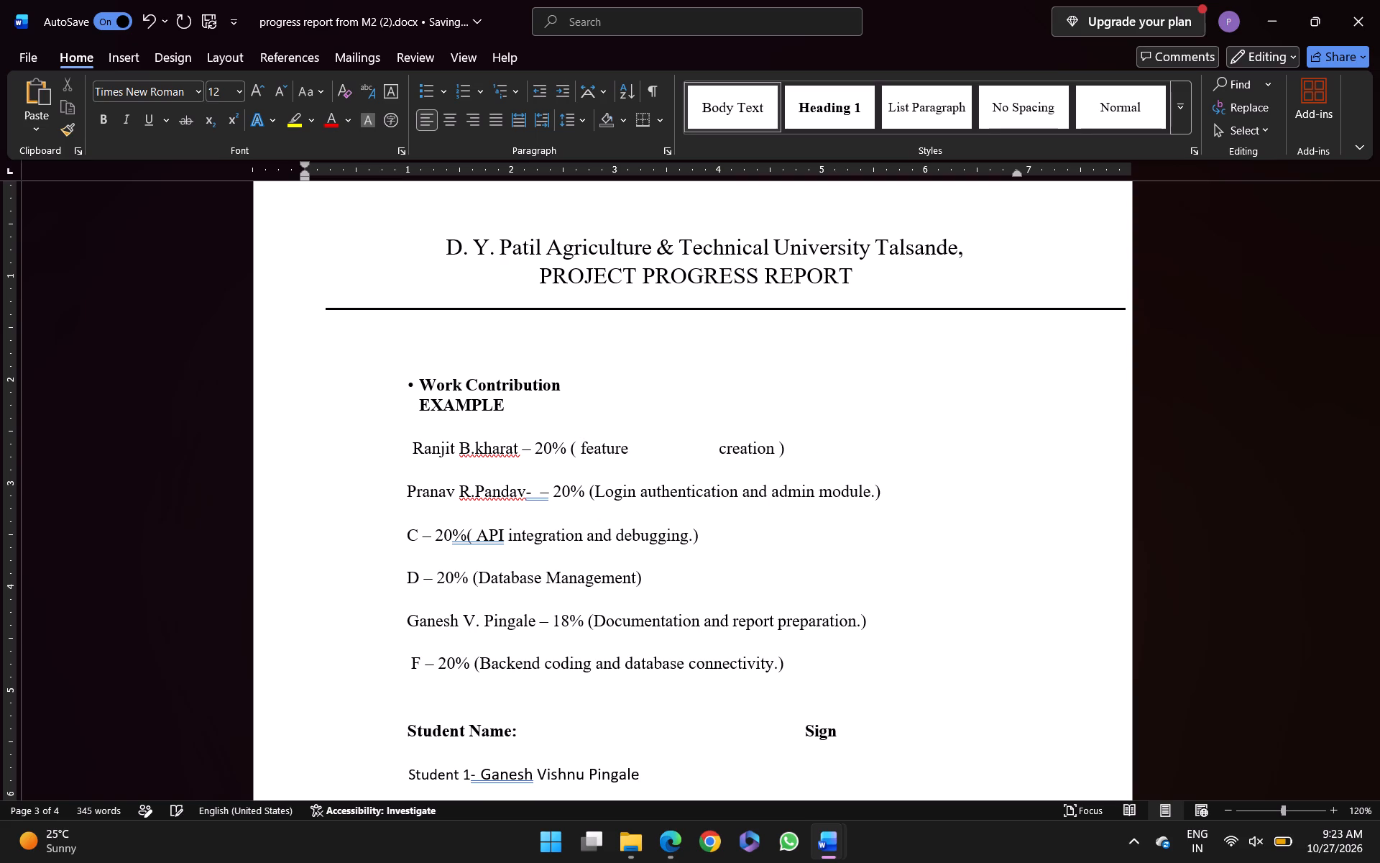
Delete the surplus spaces between "feature" and "creation" in the first contribution entry, keeping a single space.
key("Right")
key("Right")
key("Right")
key("Right")
key("Right")
key("Right")
key("Right")
key("Right")
key("Right")
key("Right")
key("Right")
key("Right")
key("Right")
key("Right")
key("Right")
key("Right")
key("Right")
key("Right")
key("Right")
key("Right")
key("Right")
key("Right")
key("Right")
key("Right")
key("Right")
key("Right")
key("BackSpace")
key("BackSpace")
key("BackSpace")
key("BackSpace")
key("BackSpace")
key("BackSpace")
key("BackSpace")
key("BackSpace")
key("BackSpace")
key("BackSpace")
key("BackSpace")
key("BackSpace")
key("BackSpace")
key("BackSpace")
key("BackSpace")
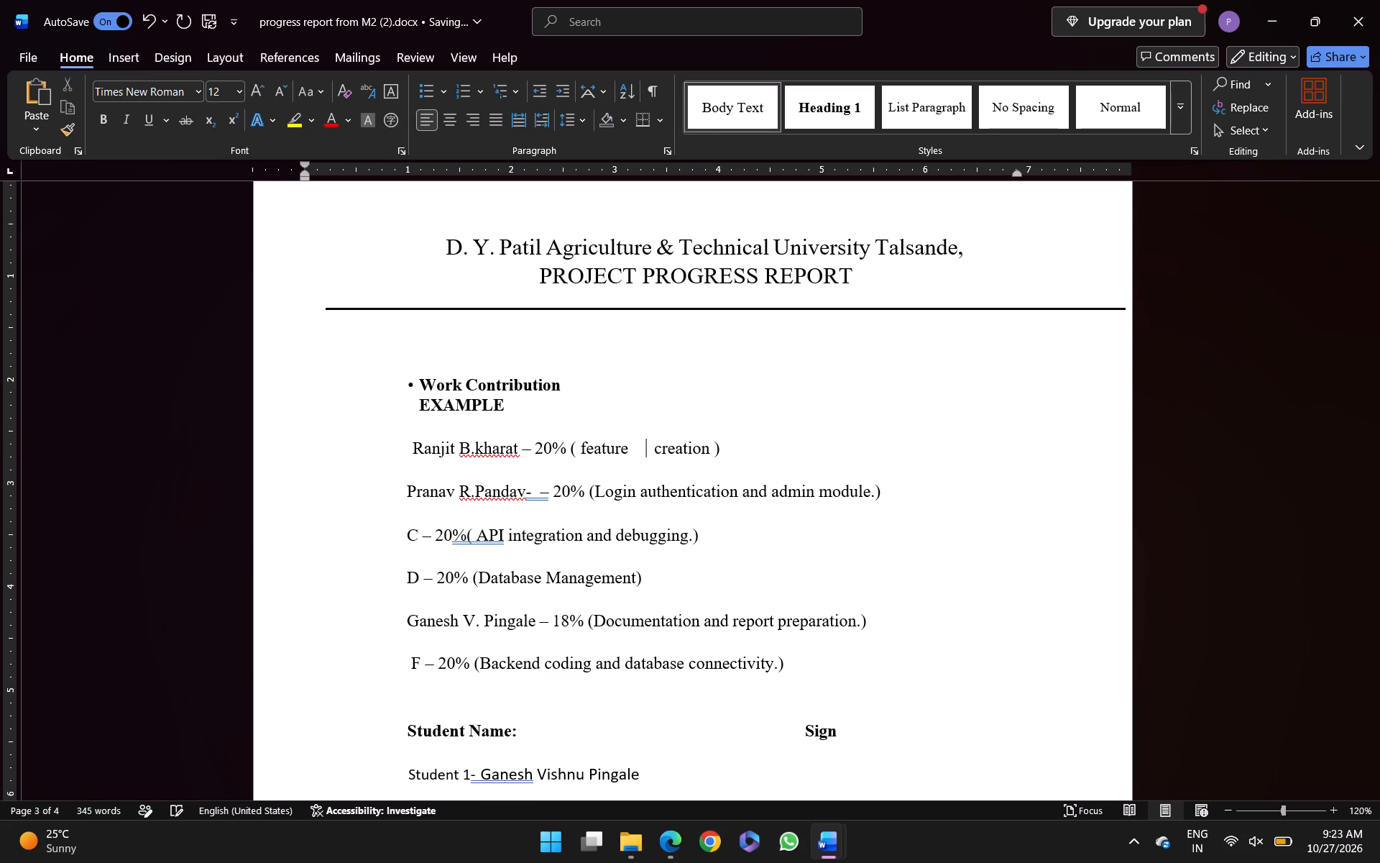
key("BackSpace")
key("BackSpace")
key("BackSpace")
key("BackSpace")
key("Right")
key("Right")
key("BackSpace")
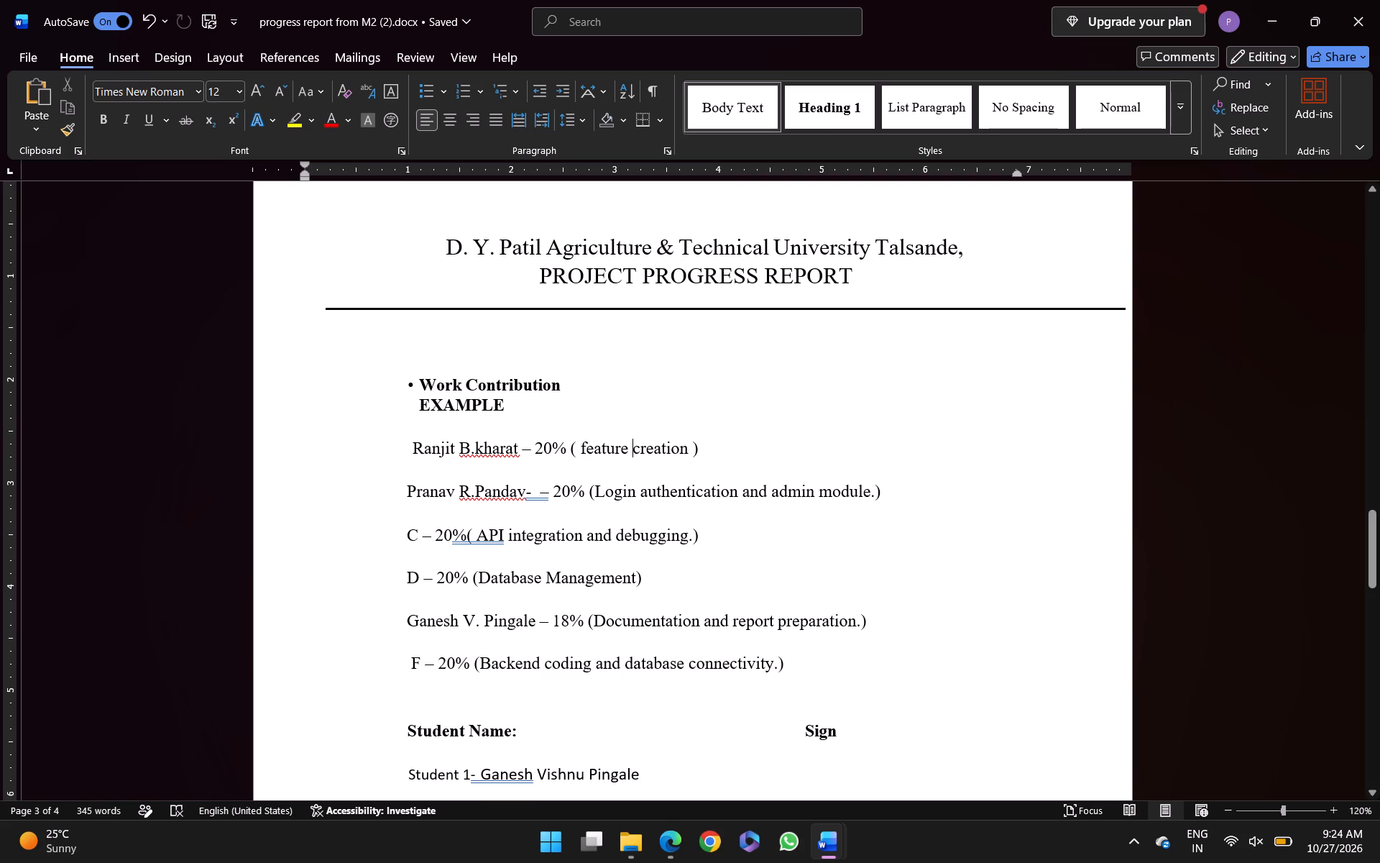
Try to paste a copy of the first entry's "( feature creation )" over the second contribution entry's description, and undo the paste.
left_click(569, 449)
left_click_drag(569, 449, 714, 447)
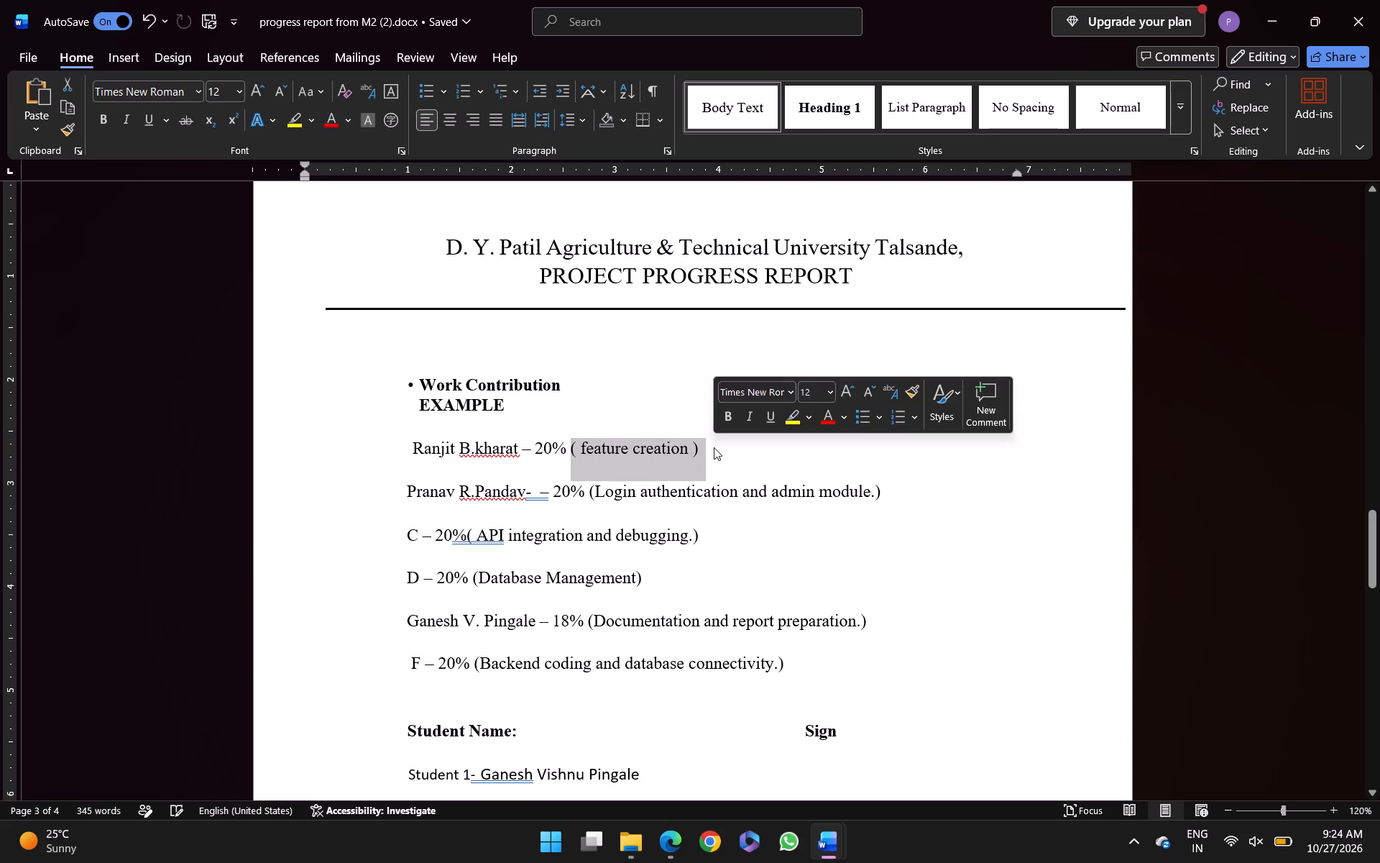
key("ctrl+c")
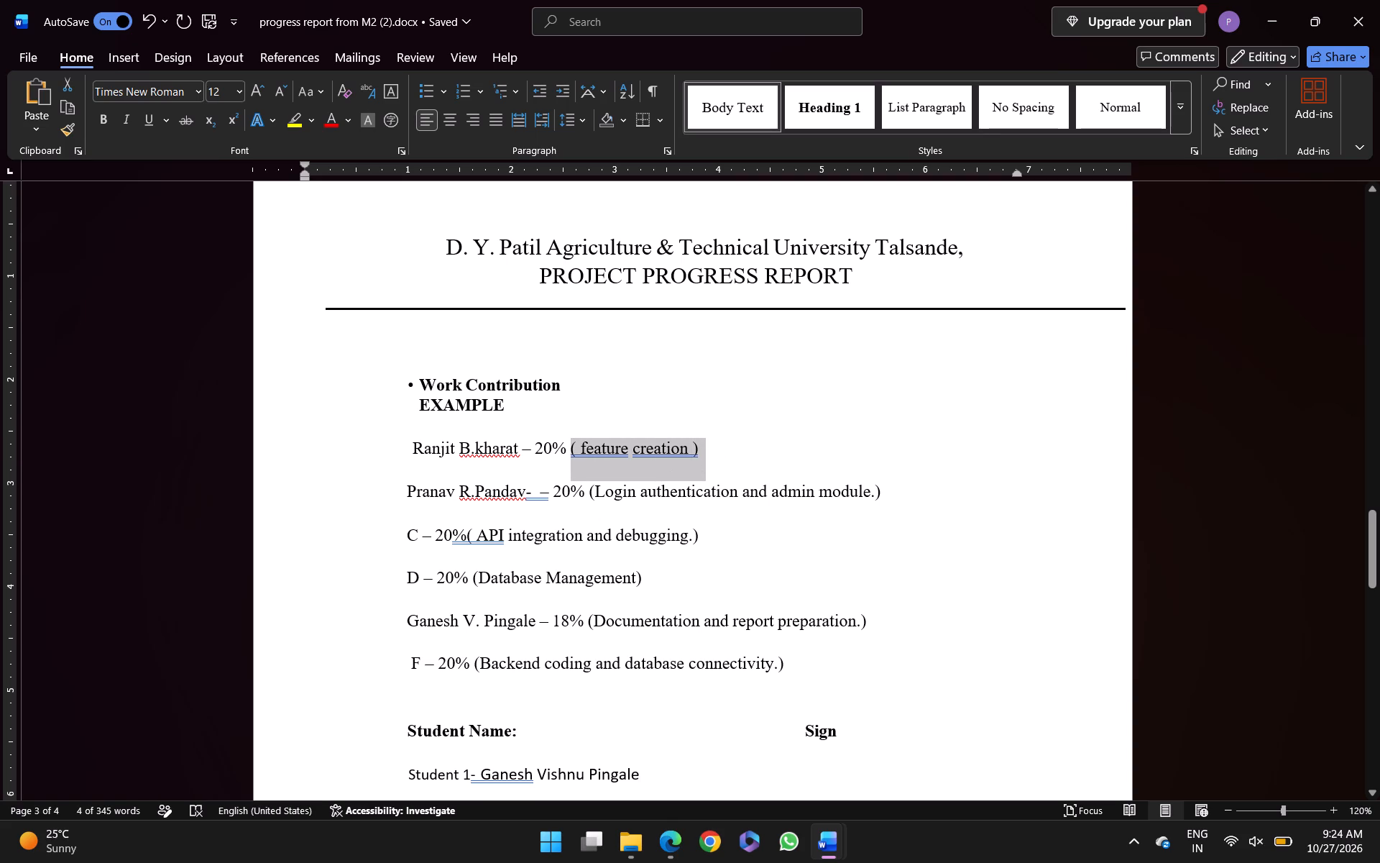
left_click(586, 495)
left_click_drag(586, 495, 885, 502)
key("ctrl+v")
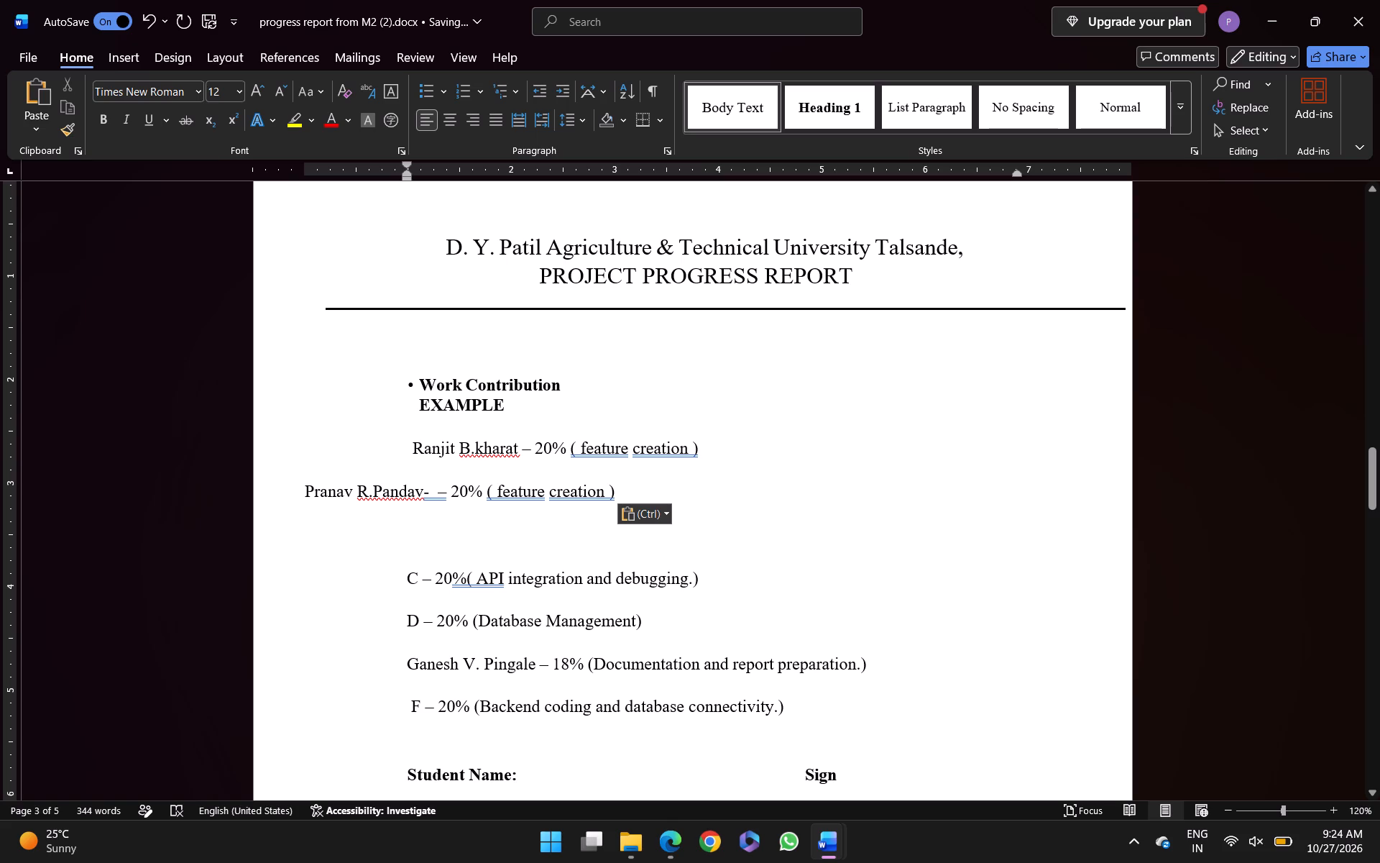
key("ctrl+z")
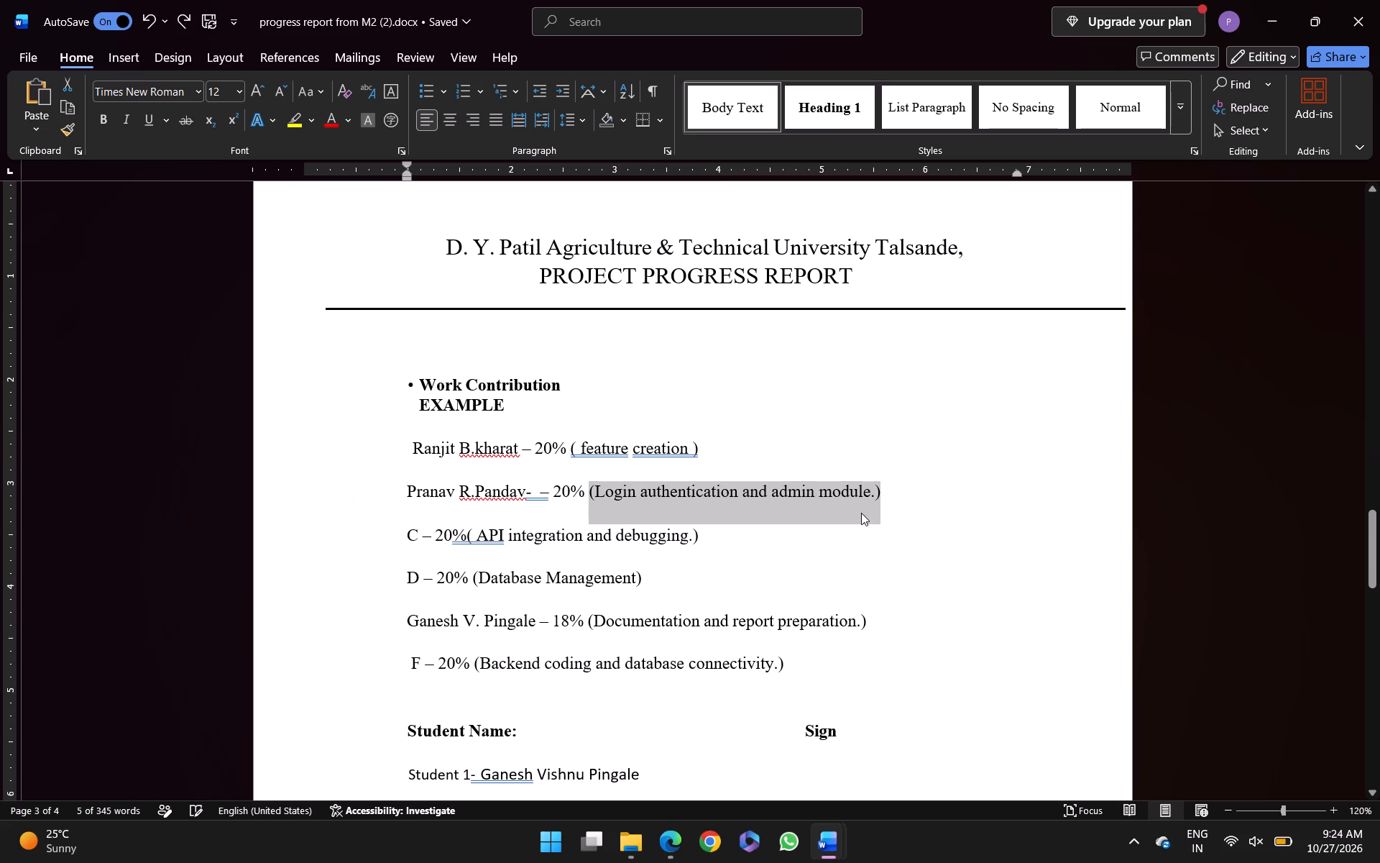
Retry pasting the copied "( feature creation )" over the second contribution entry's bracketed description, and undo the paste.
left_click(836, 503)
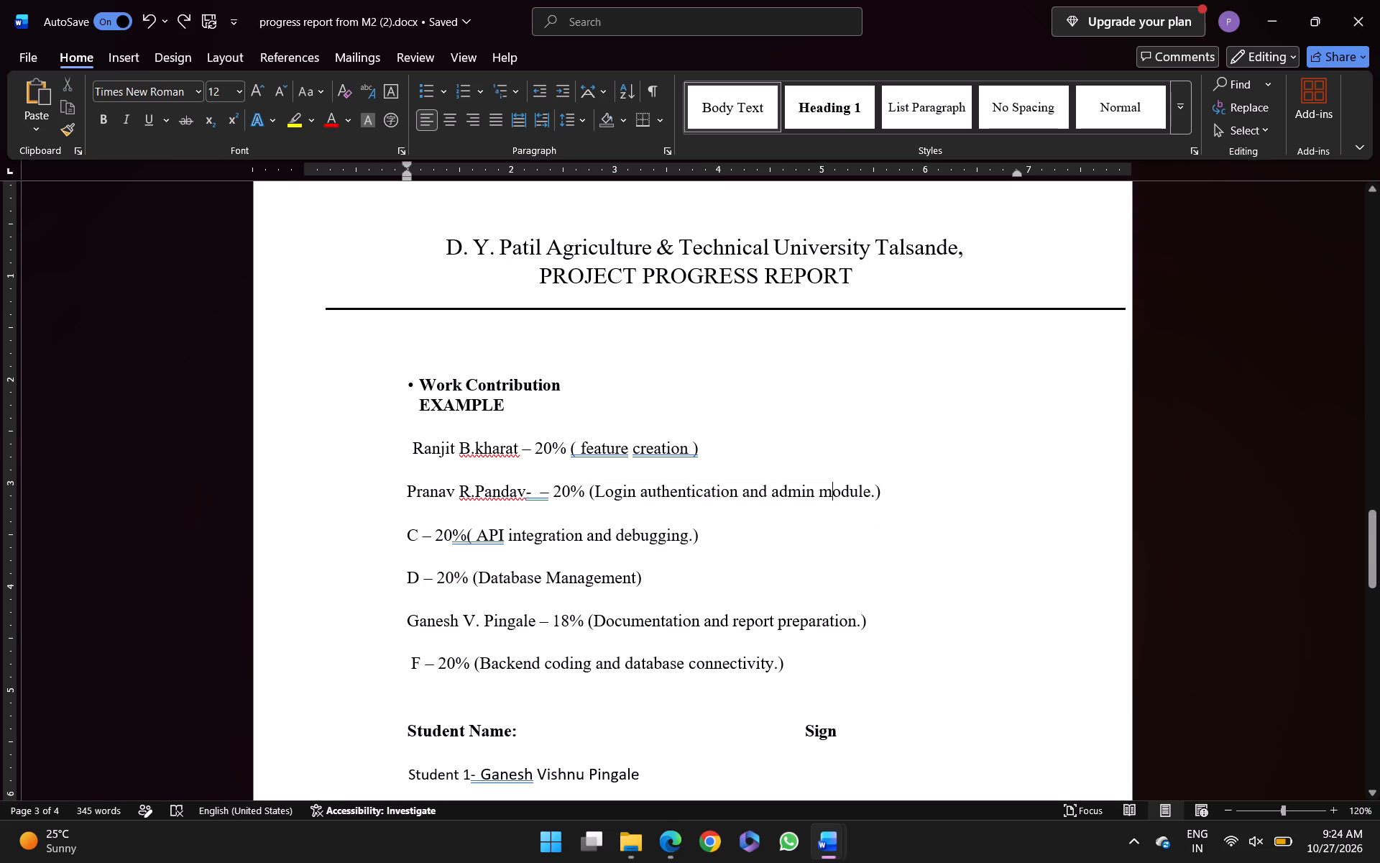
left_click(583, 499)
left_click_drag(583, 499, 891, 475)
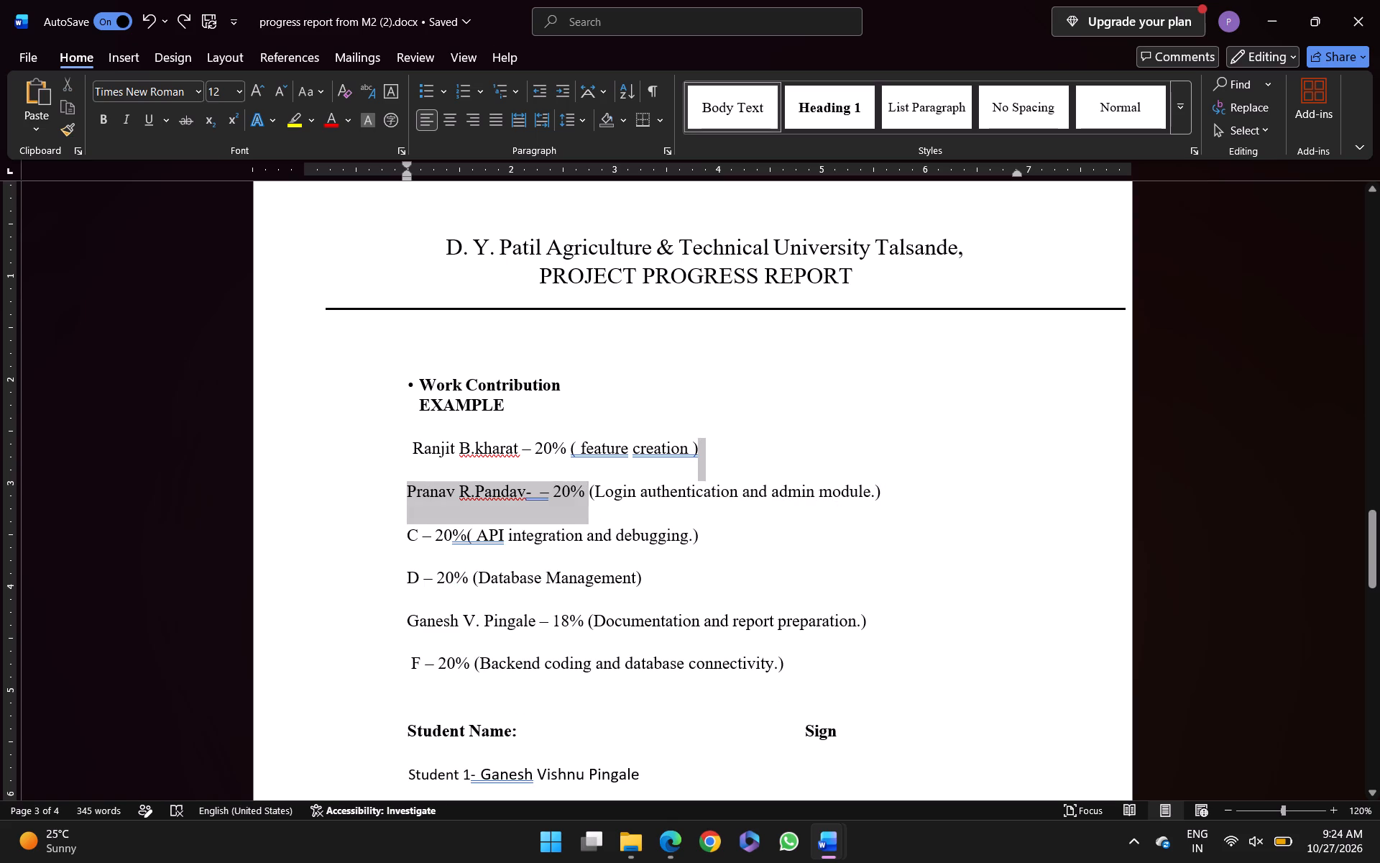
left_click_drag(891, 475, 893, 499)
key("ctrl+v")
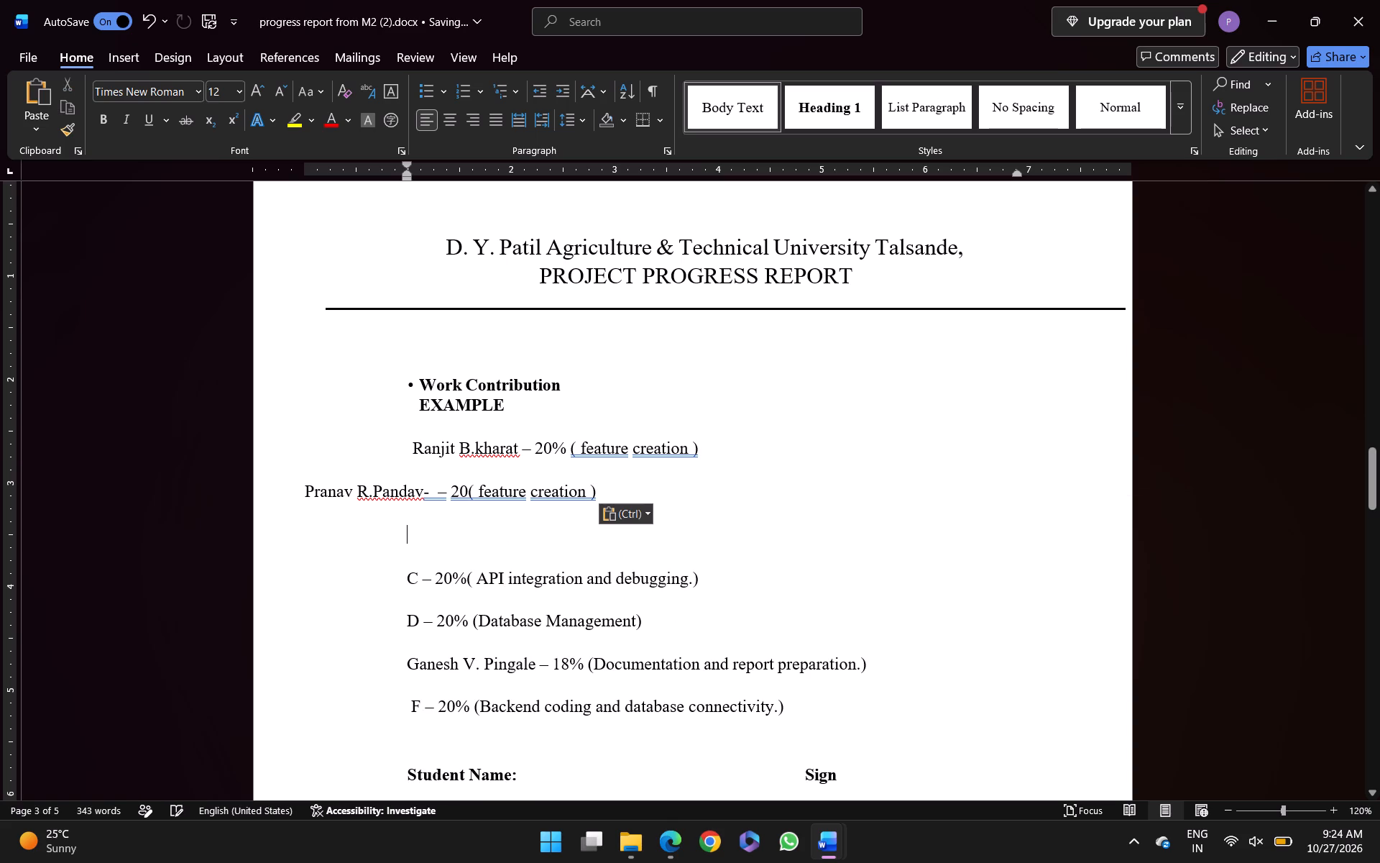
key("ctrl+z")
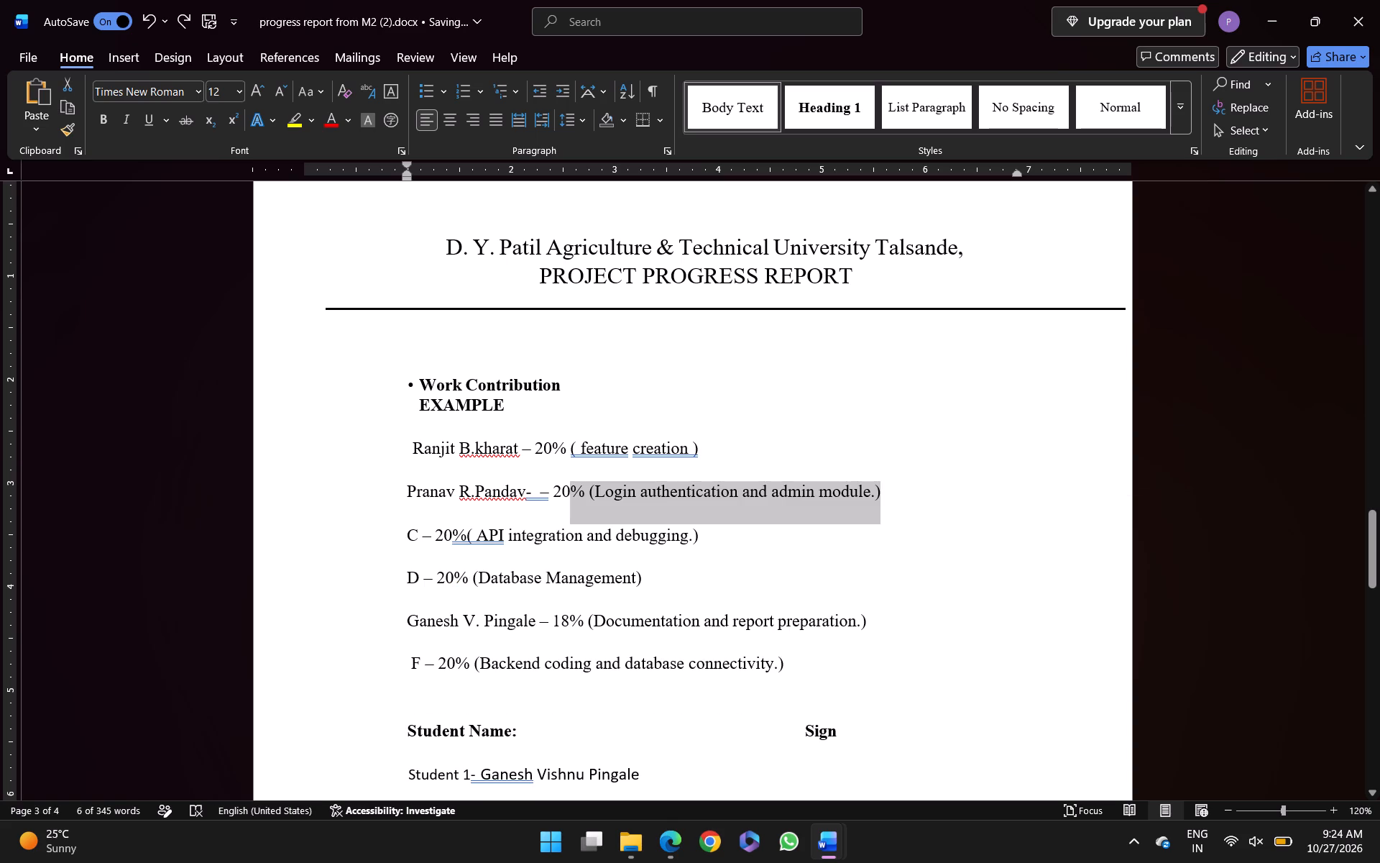
Replace the text inside the second contribution entry's parentheses with "feature creation".
left_click(882, 499)
key("Left")
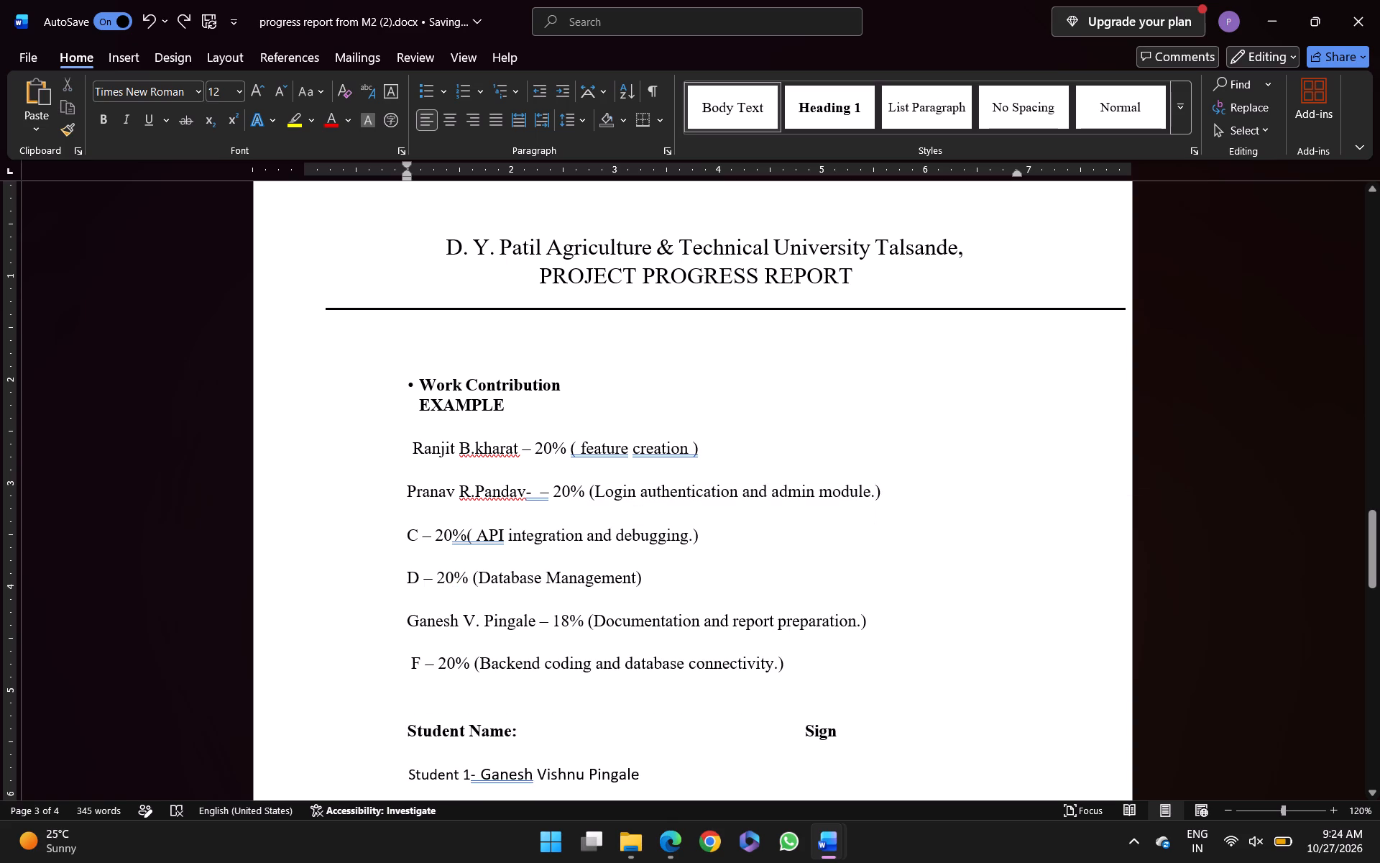
key("ctrl+BackSpace")
key("ctrl+BackSpace")
key("ctrl+BackSpace")
key("ctrl+BackSpace")
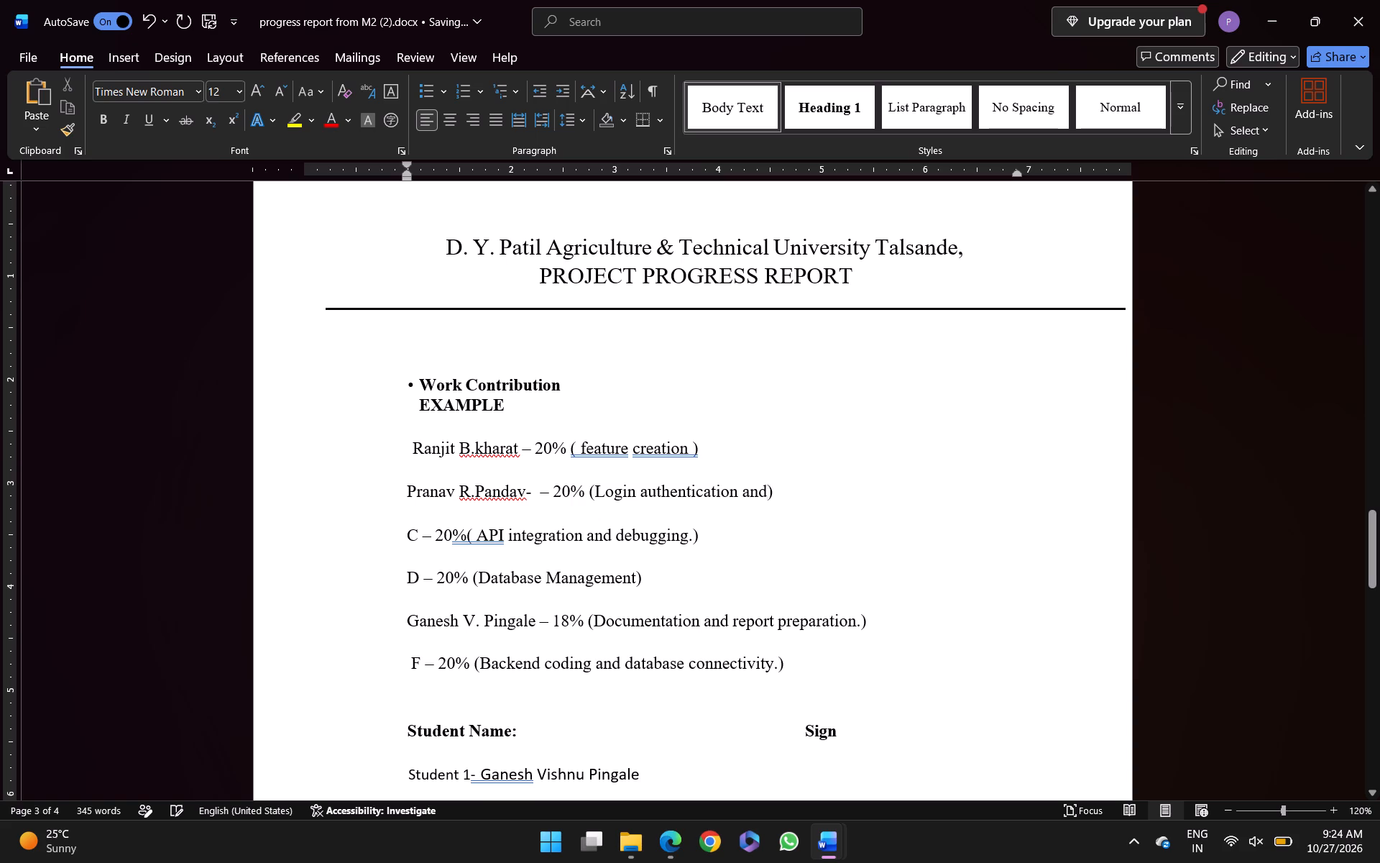
key("ctrl+BackSpace")
key("ctrl+BackSpace")
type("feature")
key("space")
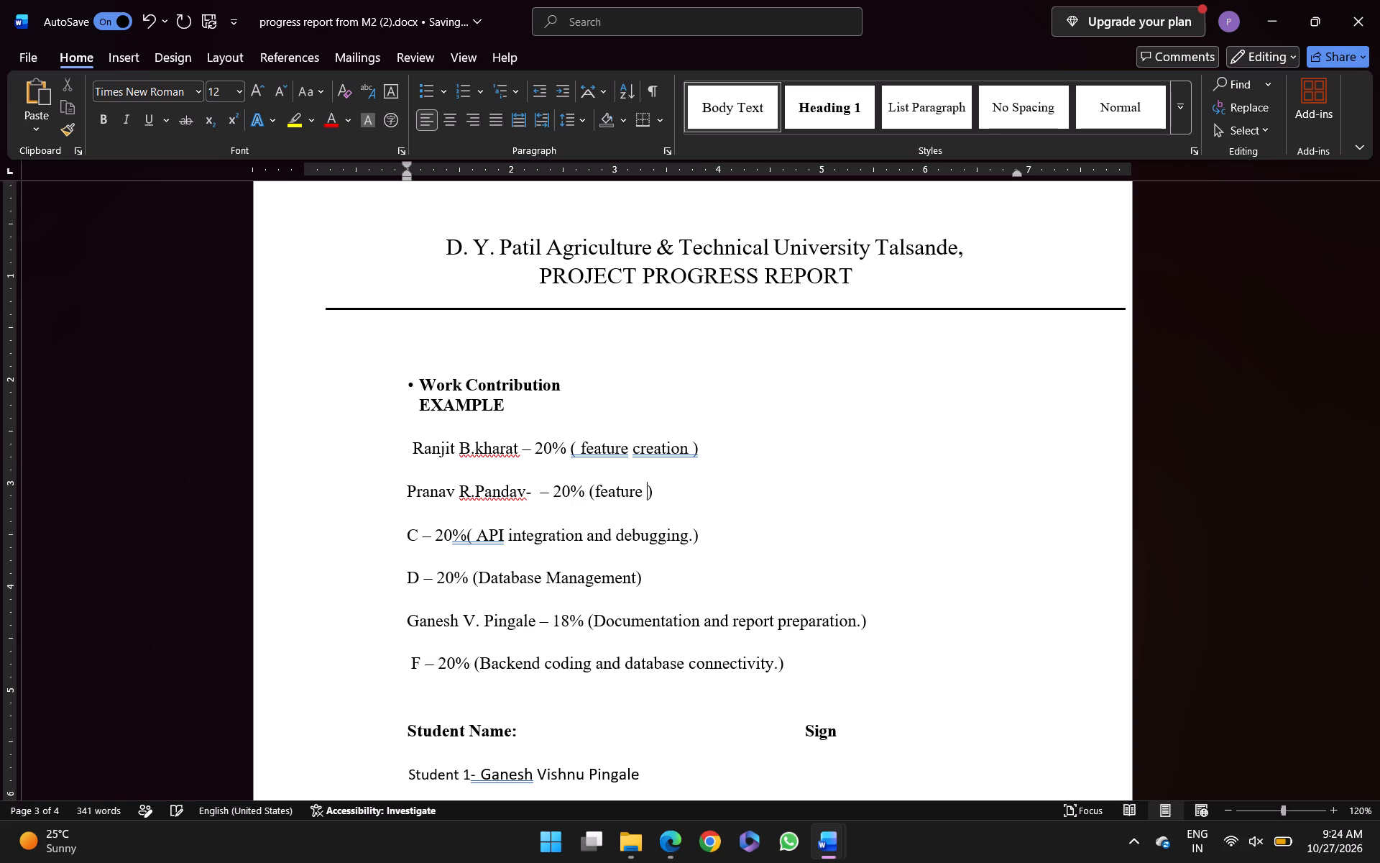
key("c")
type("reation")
Replace the API integration and debugging description in entry C with "feature creation", keeping the parentheses.
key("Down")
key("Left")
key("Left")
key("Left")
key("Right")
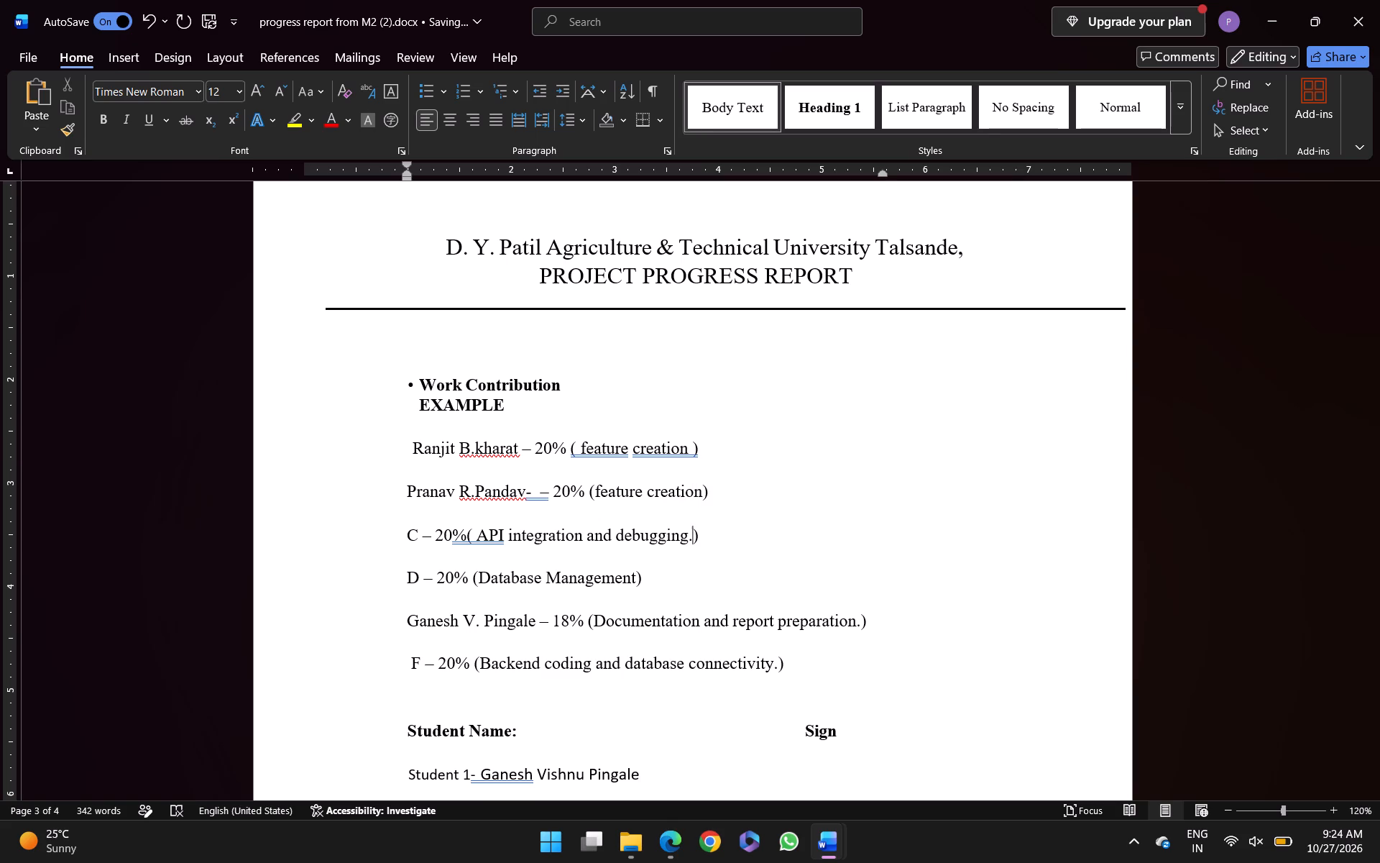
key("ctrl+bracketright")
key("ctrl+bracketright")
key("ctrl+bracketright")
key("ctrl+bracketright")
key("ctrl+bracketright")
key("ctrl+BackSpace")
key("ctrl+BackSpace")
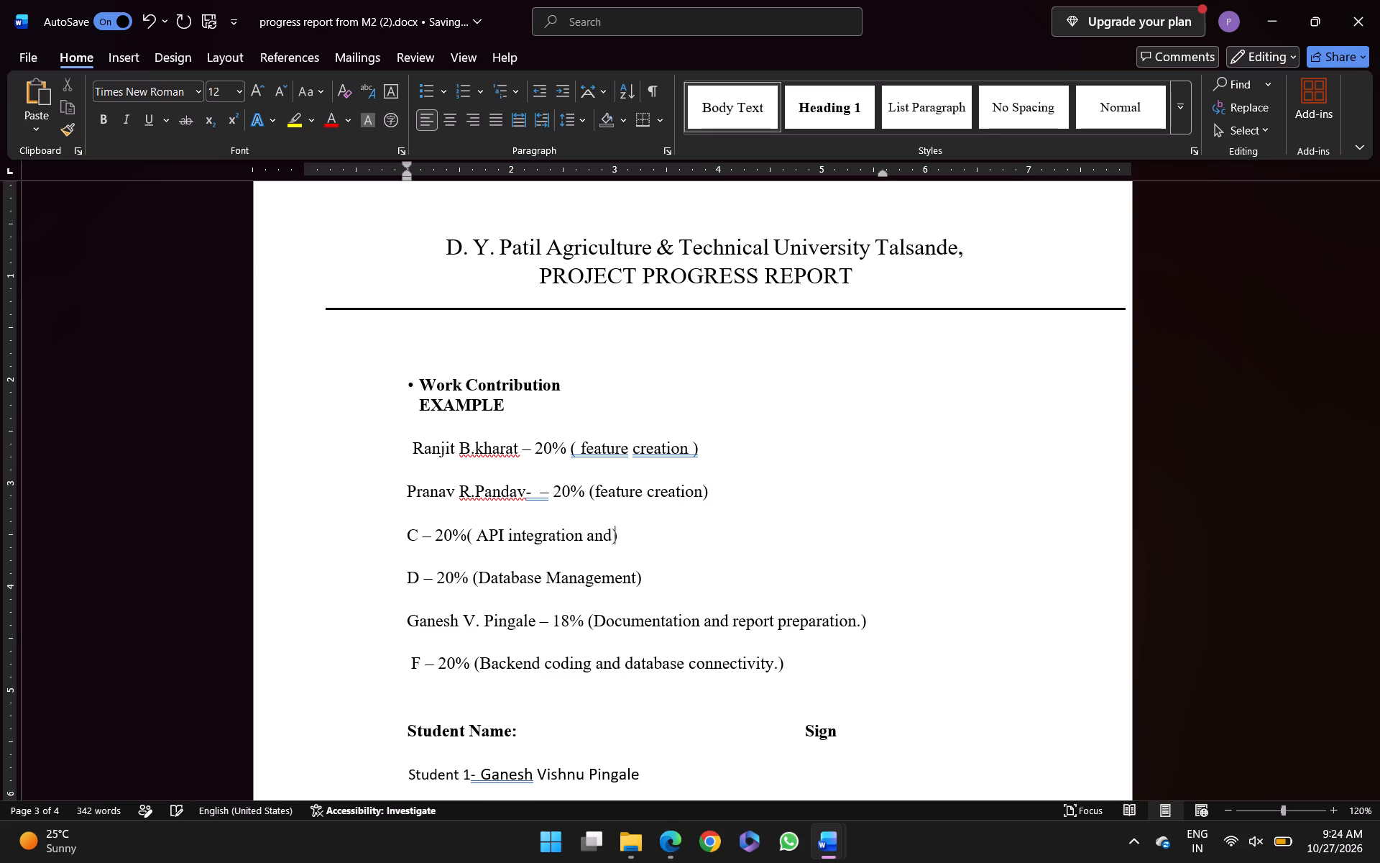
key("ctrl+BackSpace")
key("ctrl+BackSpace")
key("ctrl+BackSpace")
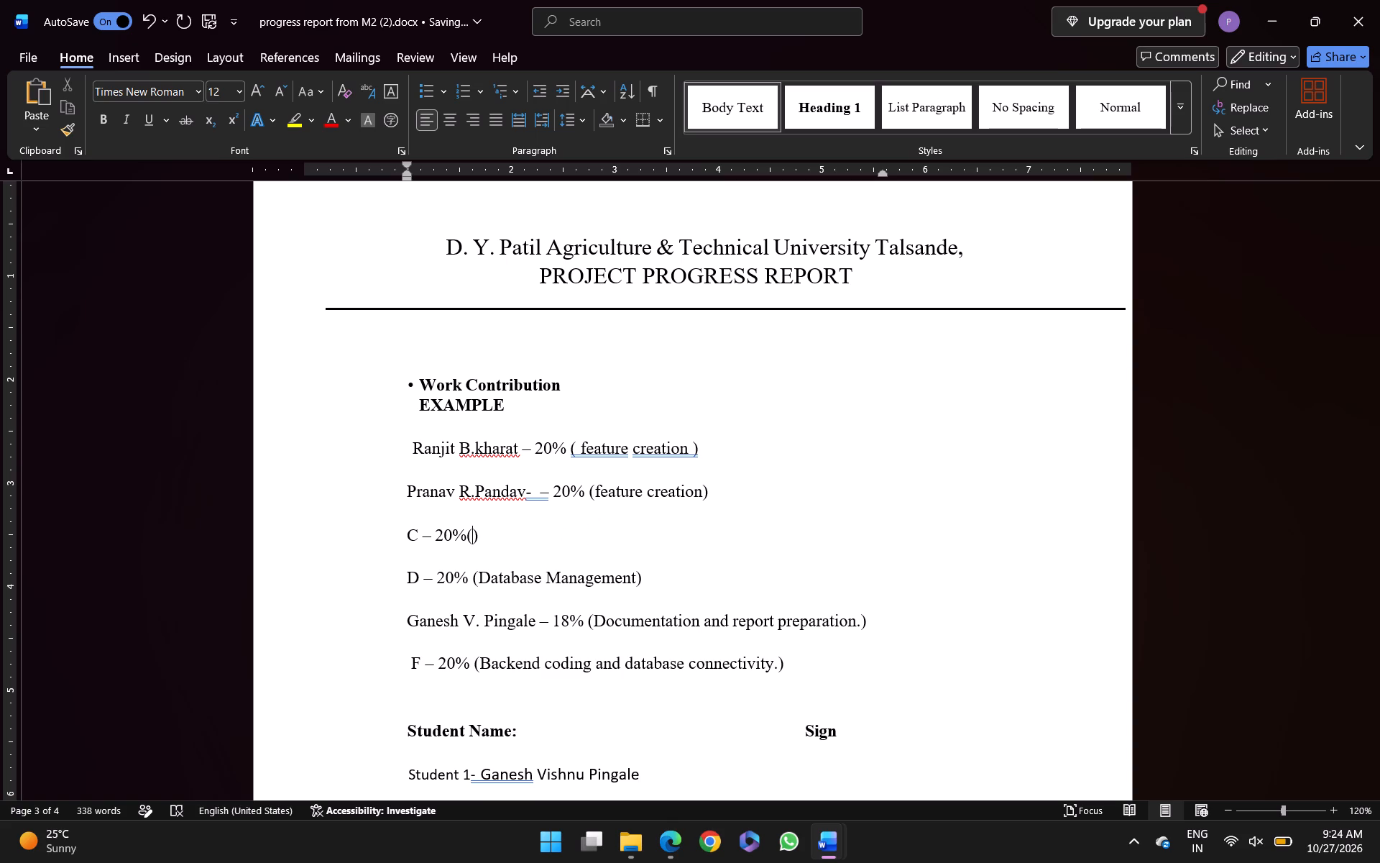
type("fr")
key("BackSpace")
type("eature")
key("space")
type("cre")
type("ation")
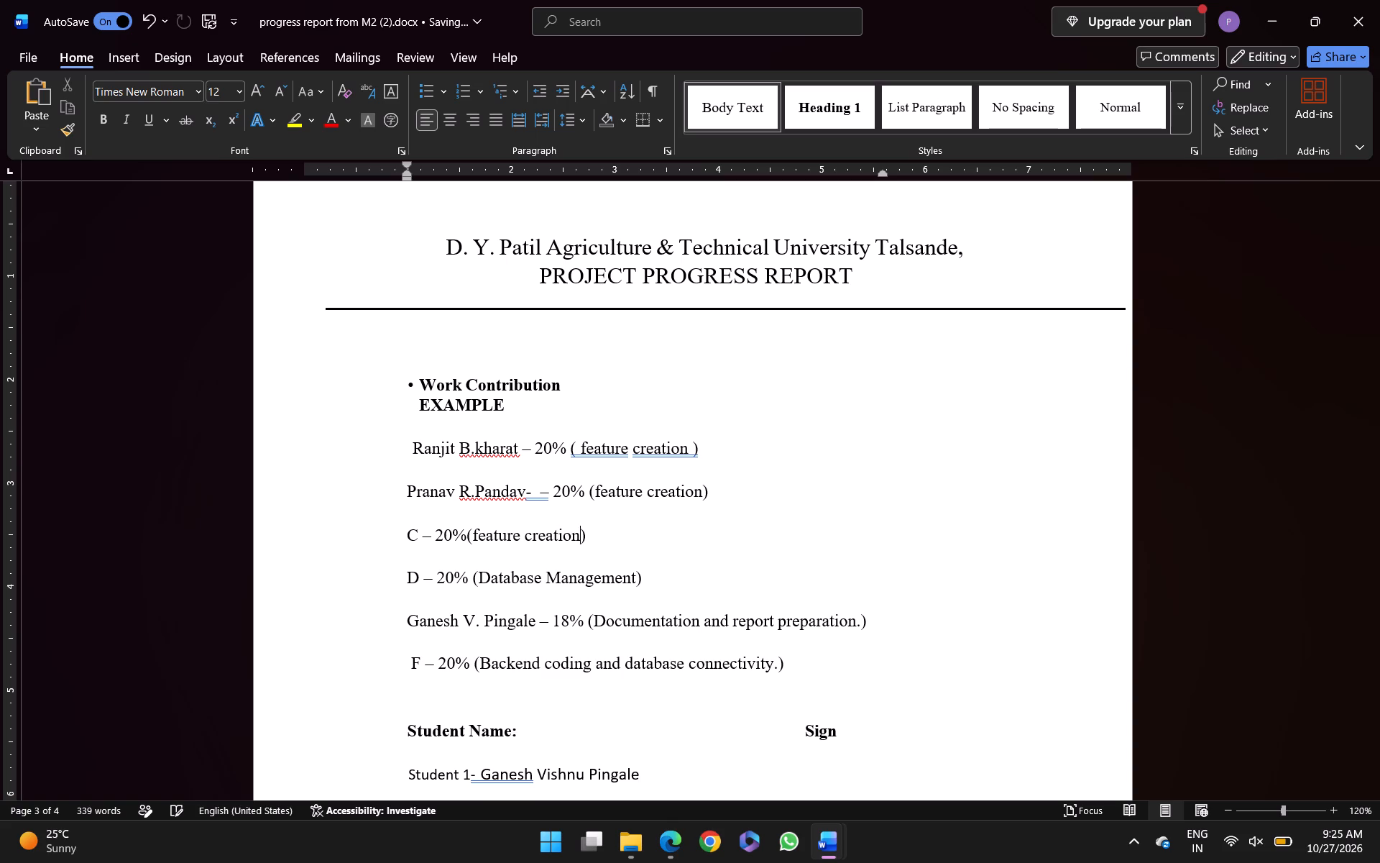
Replace the "Database Management" description in entry D with "feature creation", keeping the parentheses.
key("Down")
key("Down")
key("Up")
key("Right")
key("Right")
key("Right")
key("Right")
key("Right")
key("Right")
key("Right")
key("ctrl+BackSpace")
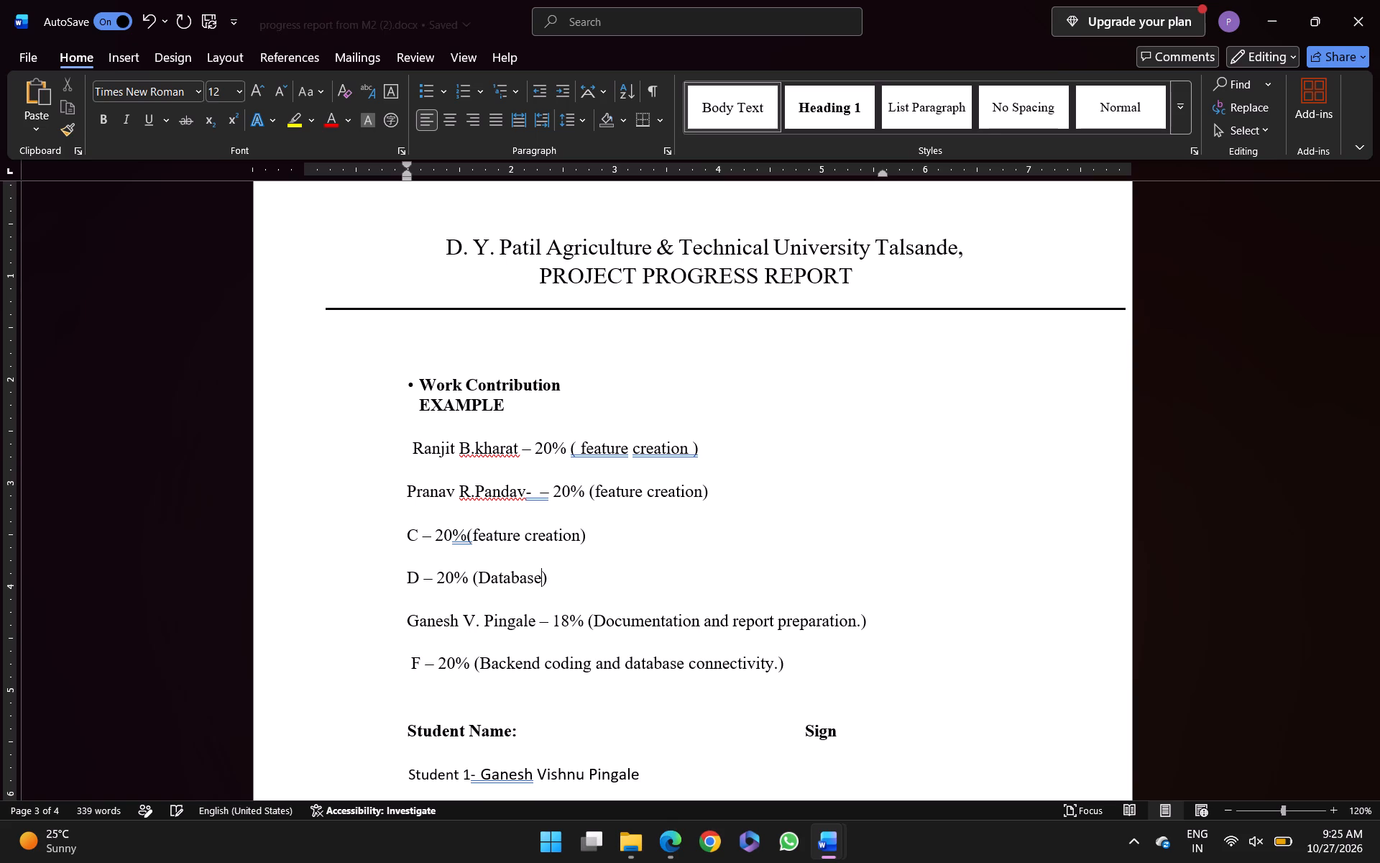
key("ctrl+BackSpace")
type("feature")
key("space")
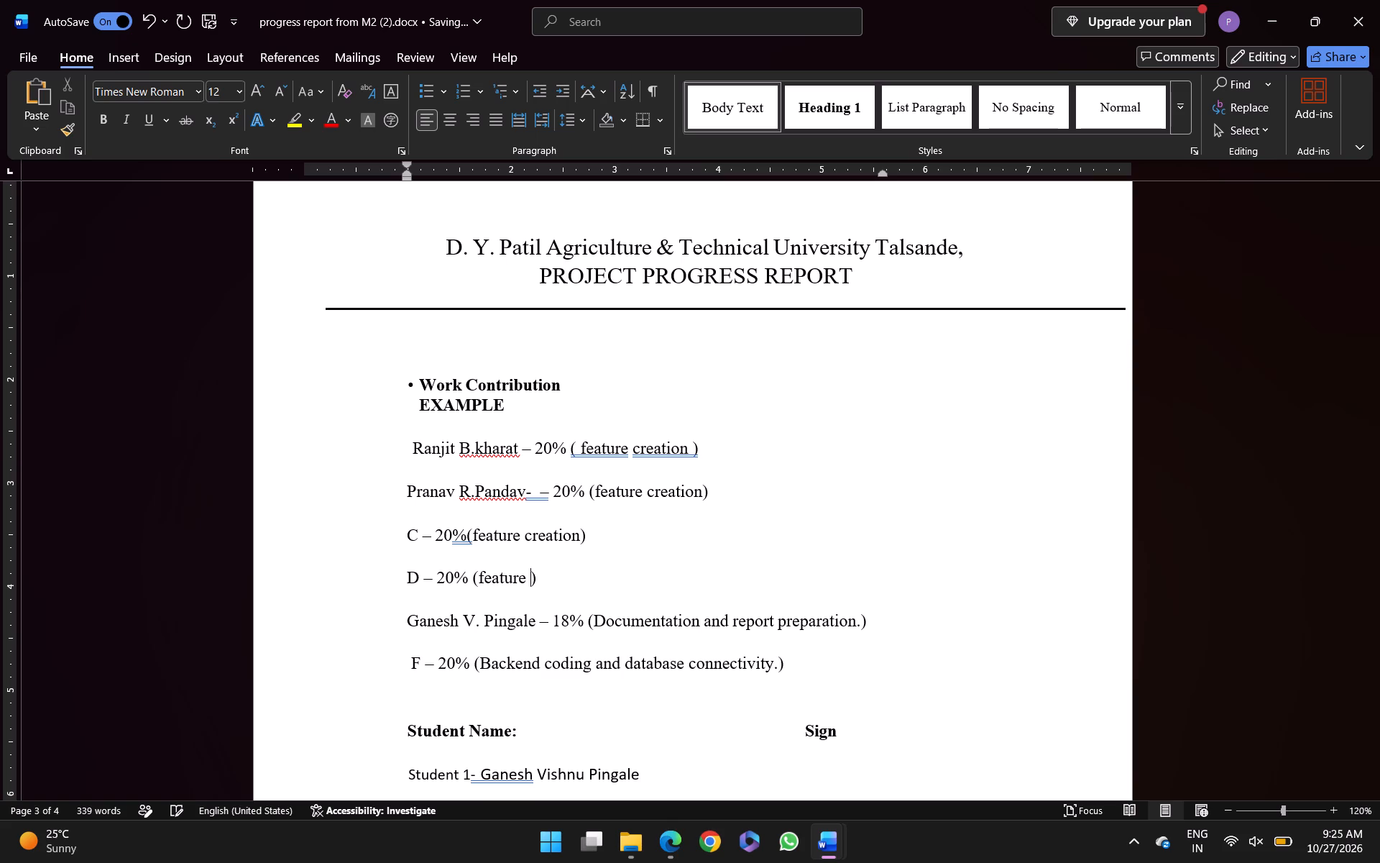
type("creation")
Replace the documentation and report preparation description in the 18% contribution entry with "feature creation", keeping the parentheses.
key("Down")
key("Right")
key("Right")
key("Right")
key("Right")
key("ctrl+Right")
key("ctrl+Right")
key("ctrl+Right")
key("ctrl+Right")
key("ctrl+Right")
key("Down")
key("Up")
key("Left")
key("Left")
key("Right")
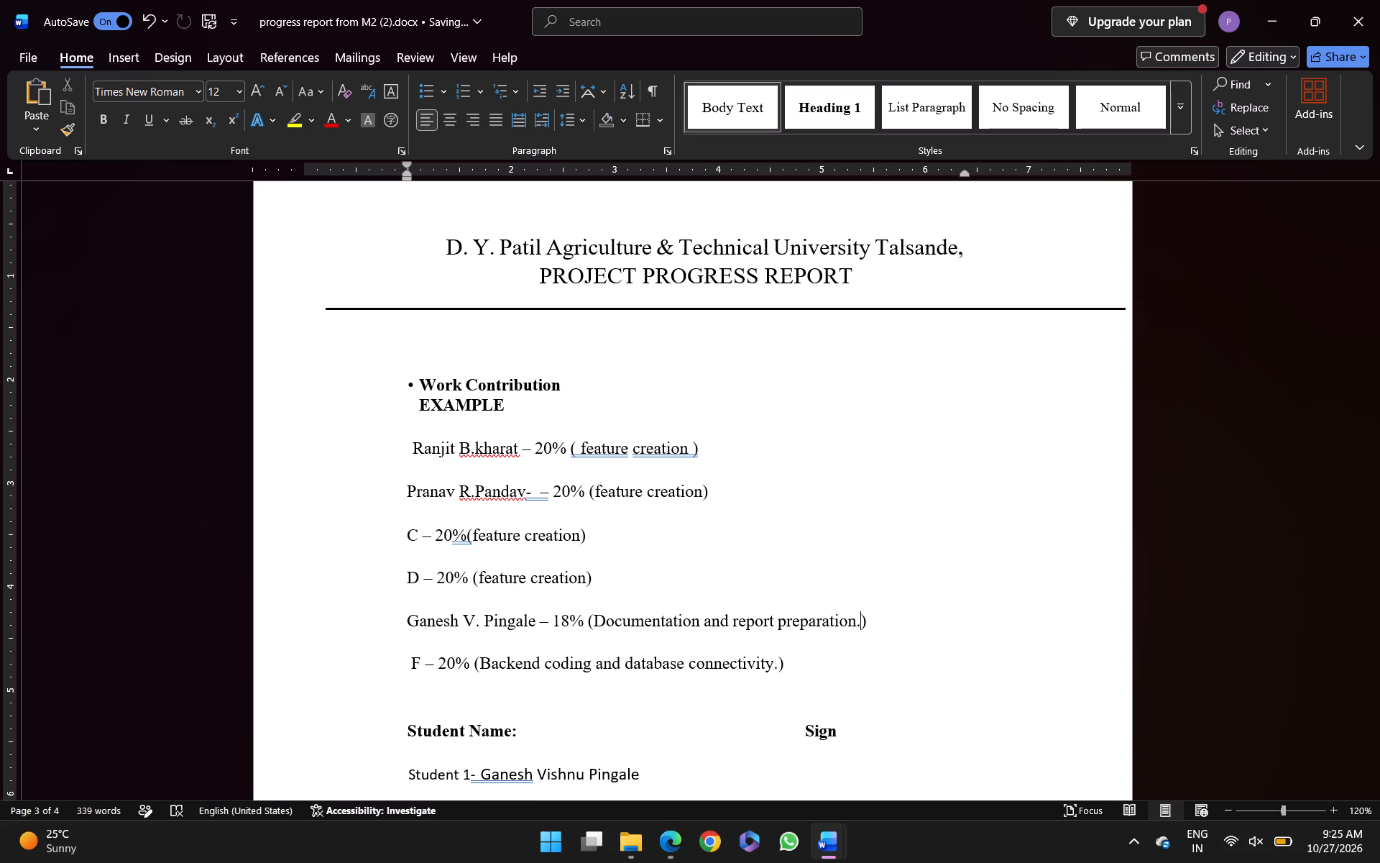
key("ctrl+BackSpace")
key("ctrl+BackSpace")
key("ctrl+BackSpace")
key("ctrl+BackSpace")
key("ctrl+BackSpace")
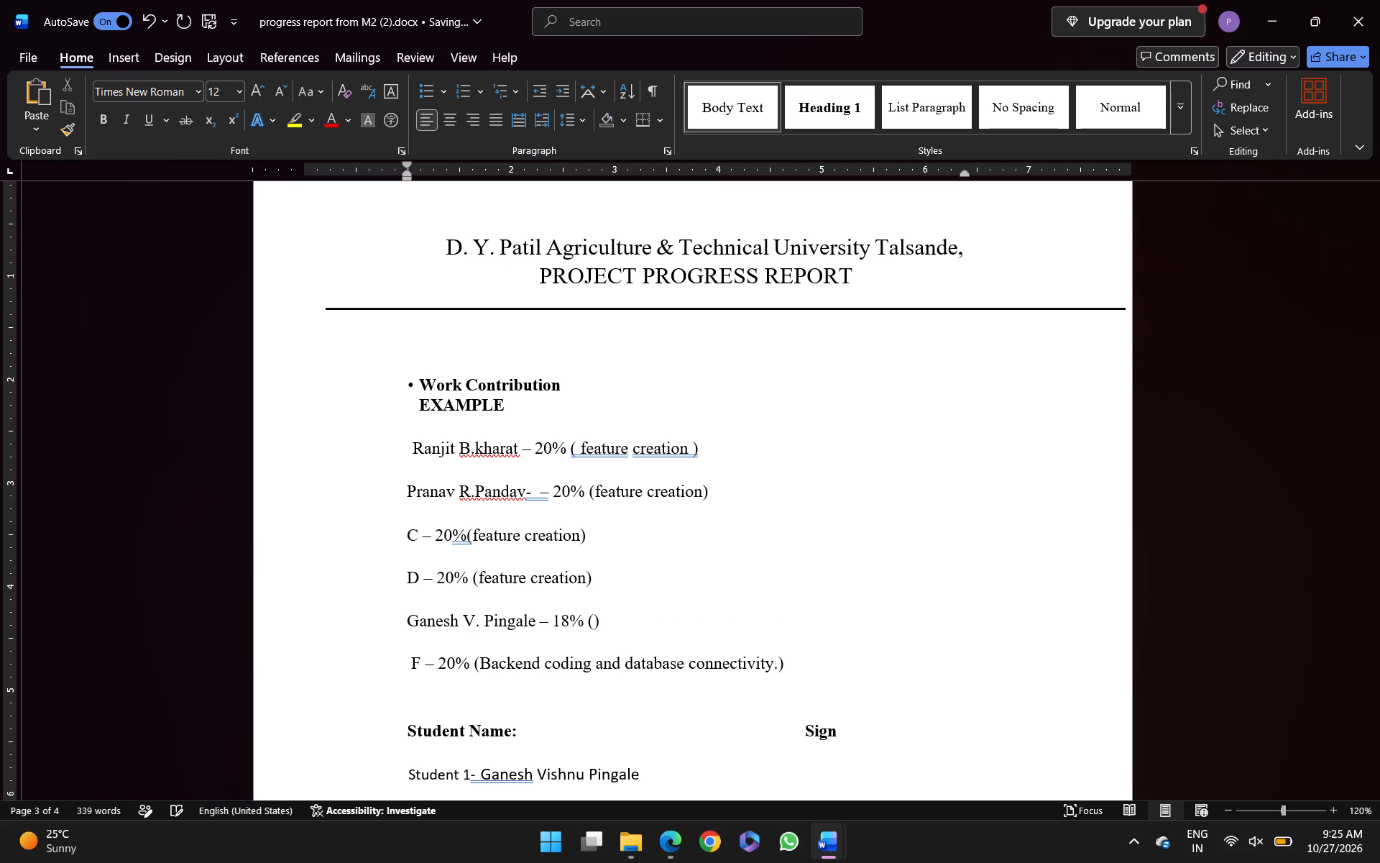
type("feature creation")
Add a period after "feature creation" inside the parentheses of the second through fifth contribution entries.
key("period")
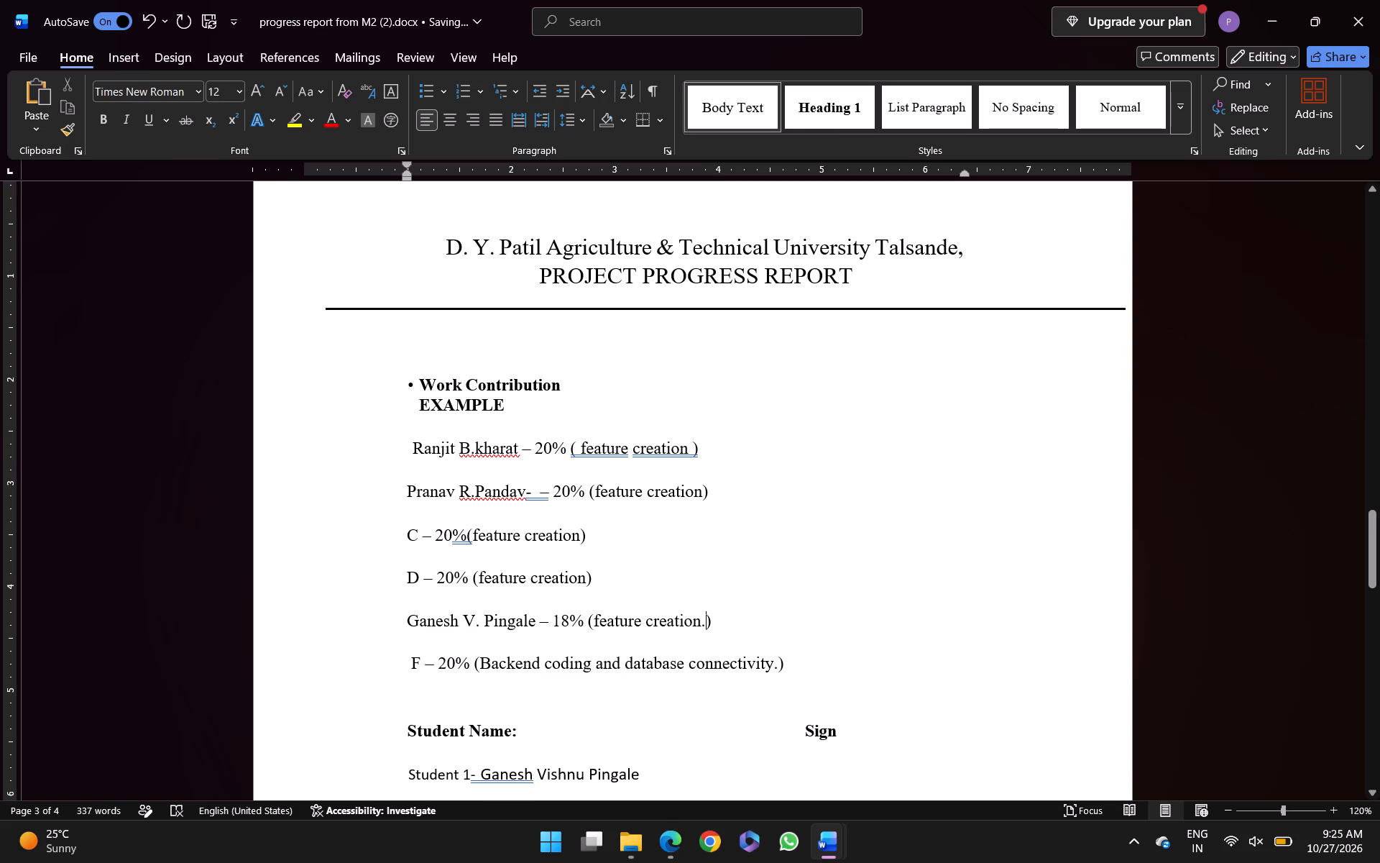
left_click(579, 572)
key("Right")
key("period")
key("Up")
key("Left")
key("Left")
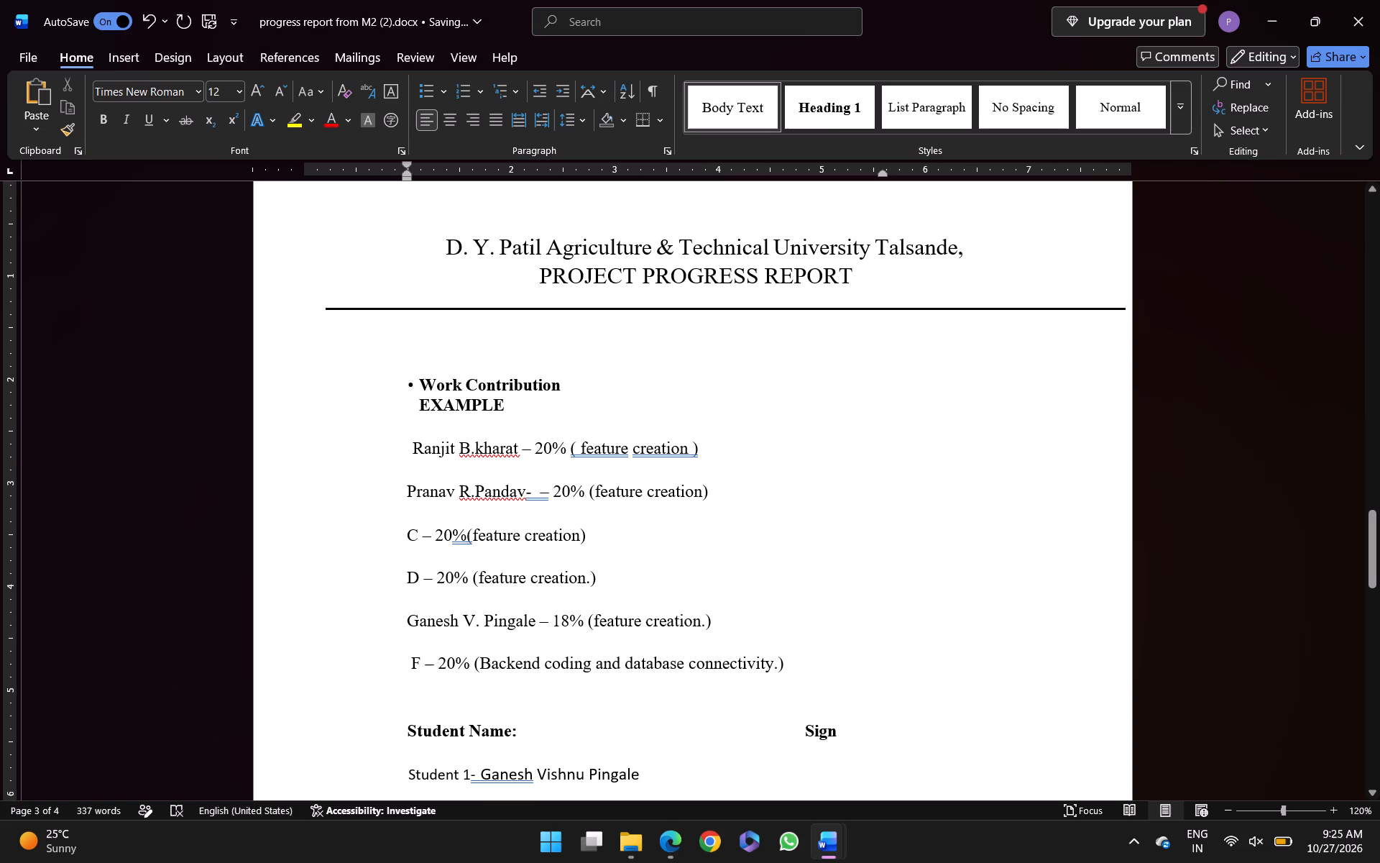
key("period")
key("Up")
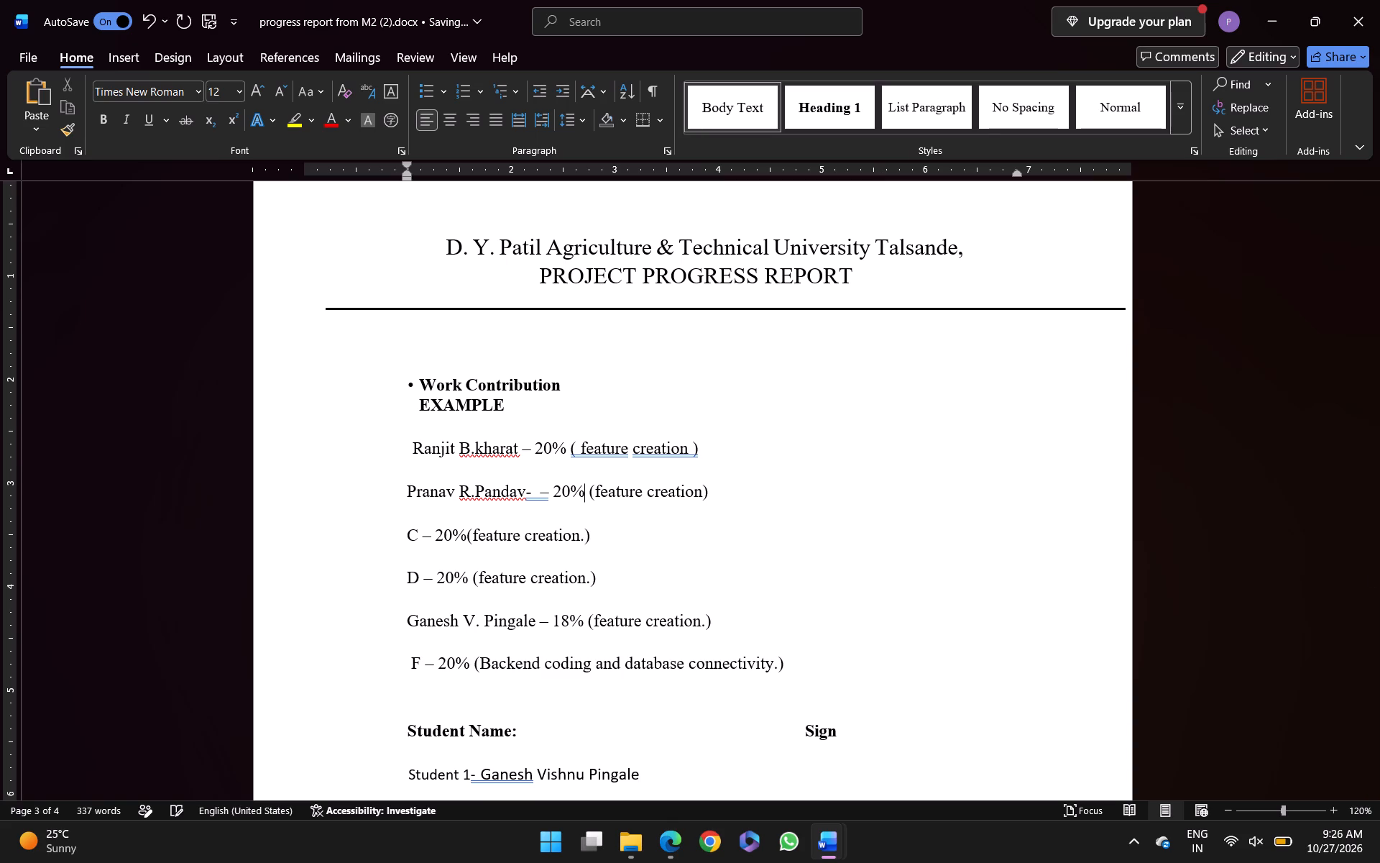
key("Right")
key("Right")
key("ctrl+Right")
key("ctrl+Right")
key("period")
End the first contribution entry's description with a period and remove the space before it, giving "feature creation.".
key("Up")
key("Left")
key("Left")
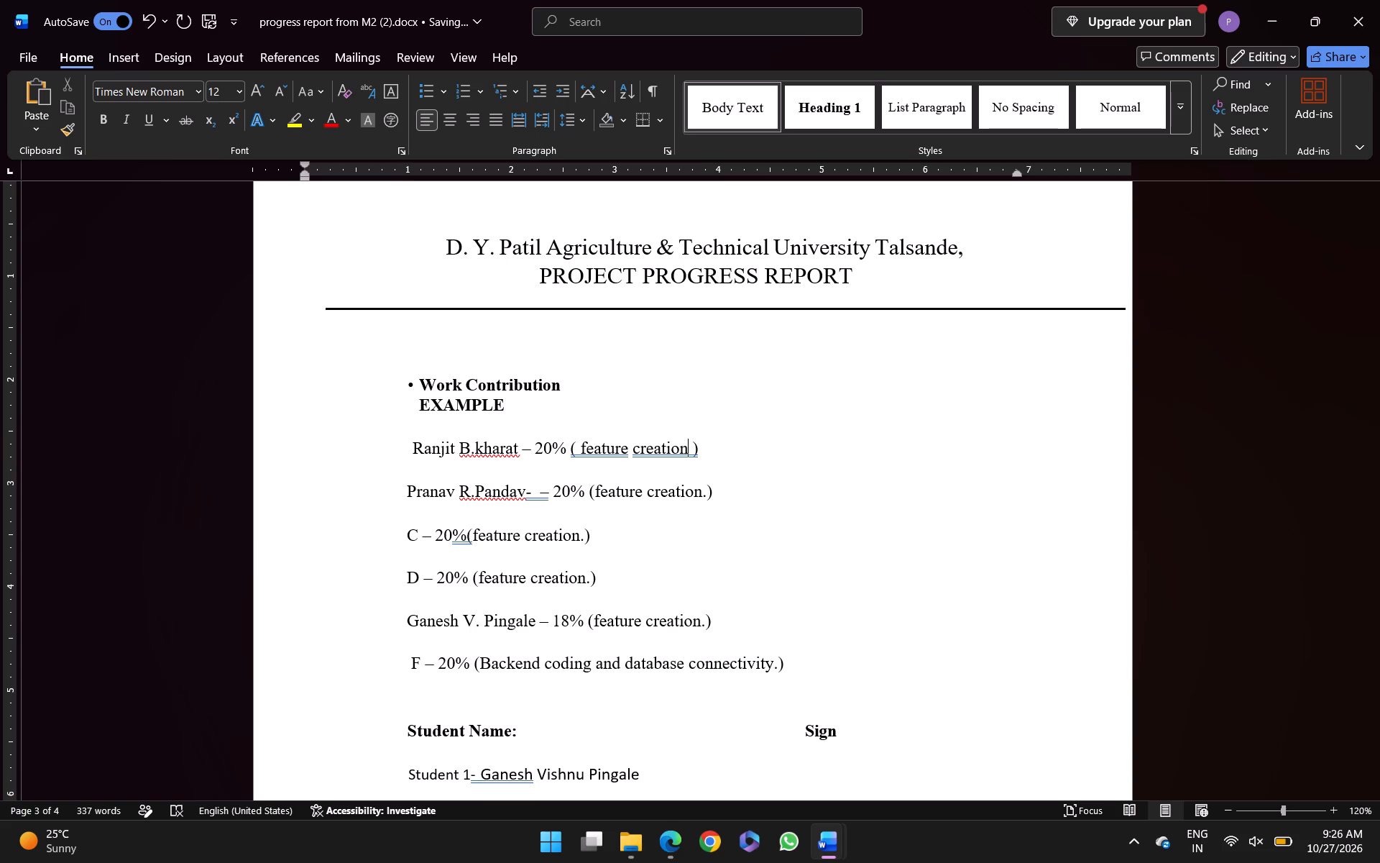
key("Right")
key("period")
key("Left")
key("BackSpace")
Delete the entire text of entry F, the backend coding and database connectivity line, from the Work Contribution list.
key("Down")
key("Down")
key("Down")
key("Down")
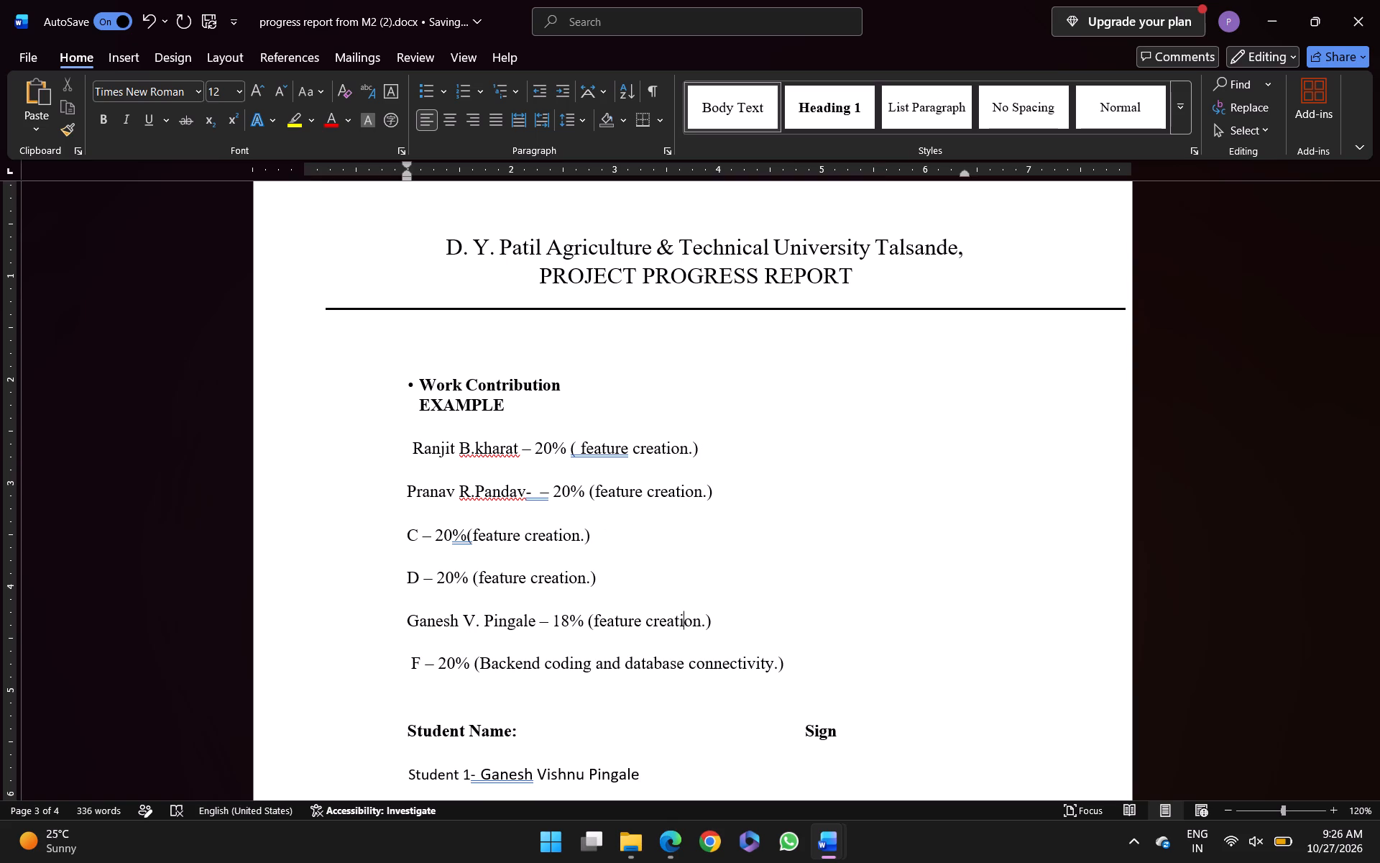
key("Down")
key("Right")
key("Right")
key("Right")
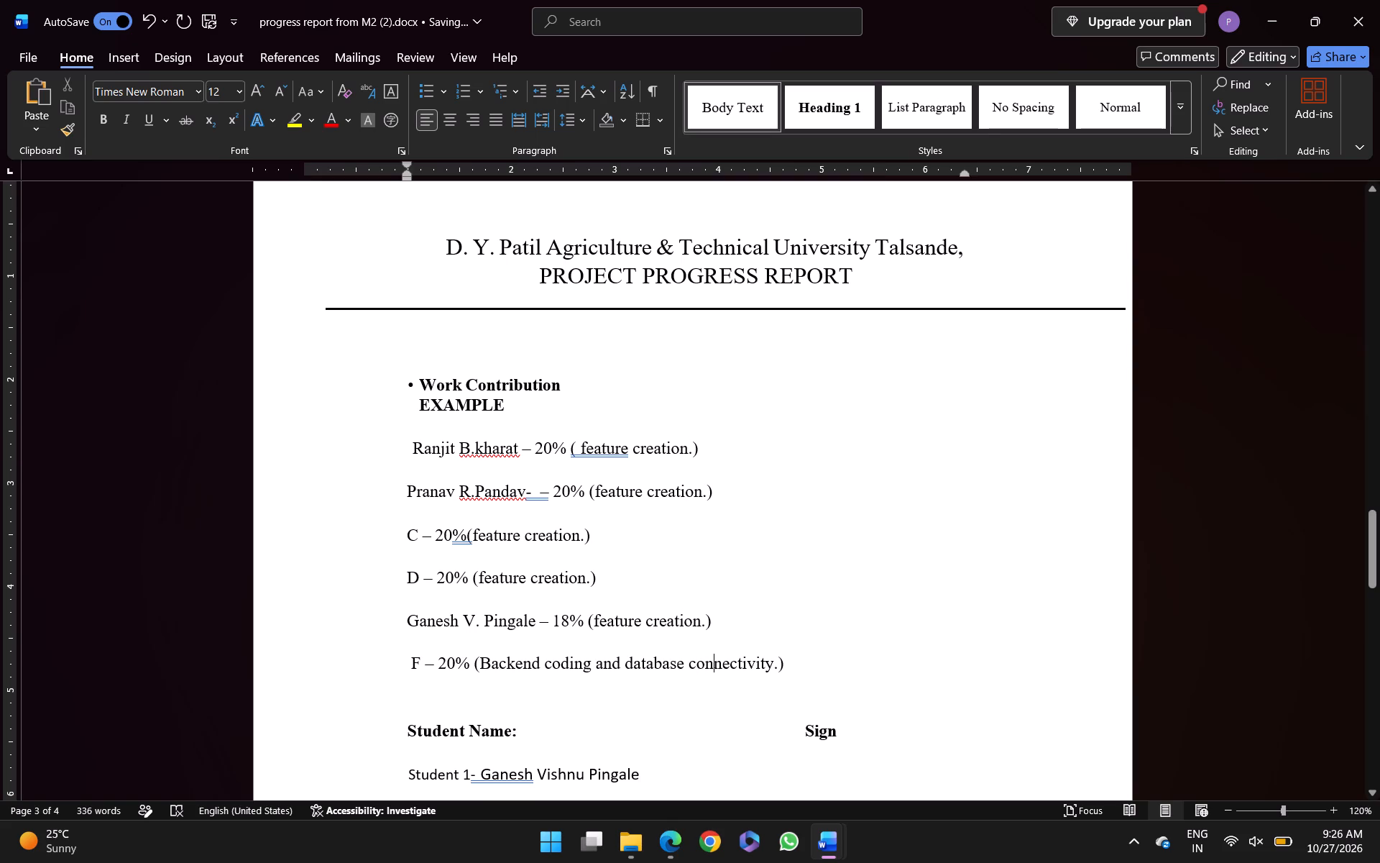
key("Left")
key("BackSpace")
key("BackSpace")
key("BackSpace")
key("BackSpace")
key("BackSpace")
key("BackSpace")
key("BackSpace")
key("BackSpace")
key("BackSpace")
key("BackSpace")
key("BackSpace")
key("BackSpace")
key("BackSpace")
key("BackSpace")
key("BackSpace")
key("BackSpace")
key("BackSpace")
key("BackSpace")
key("BackSpace")
key("BackSpace")
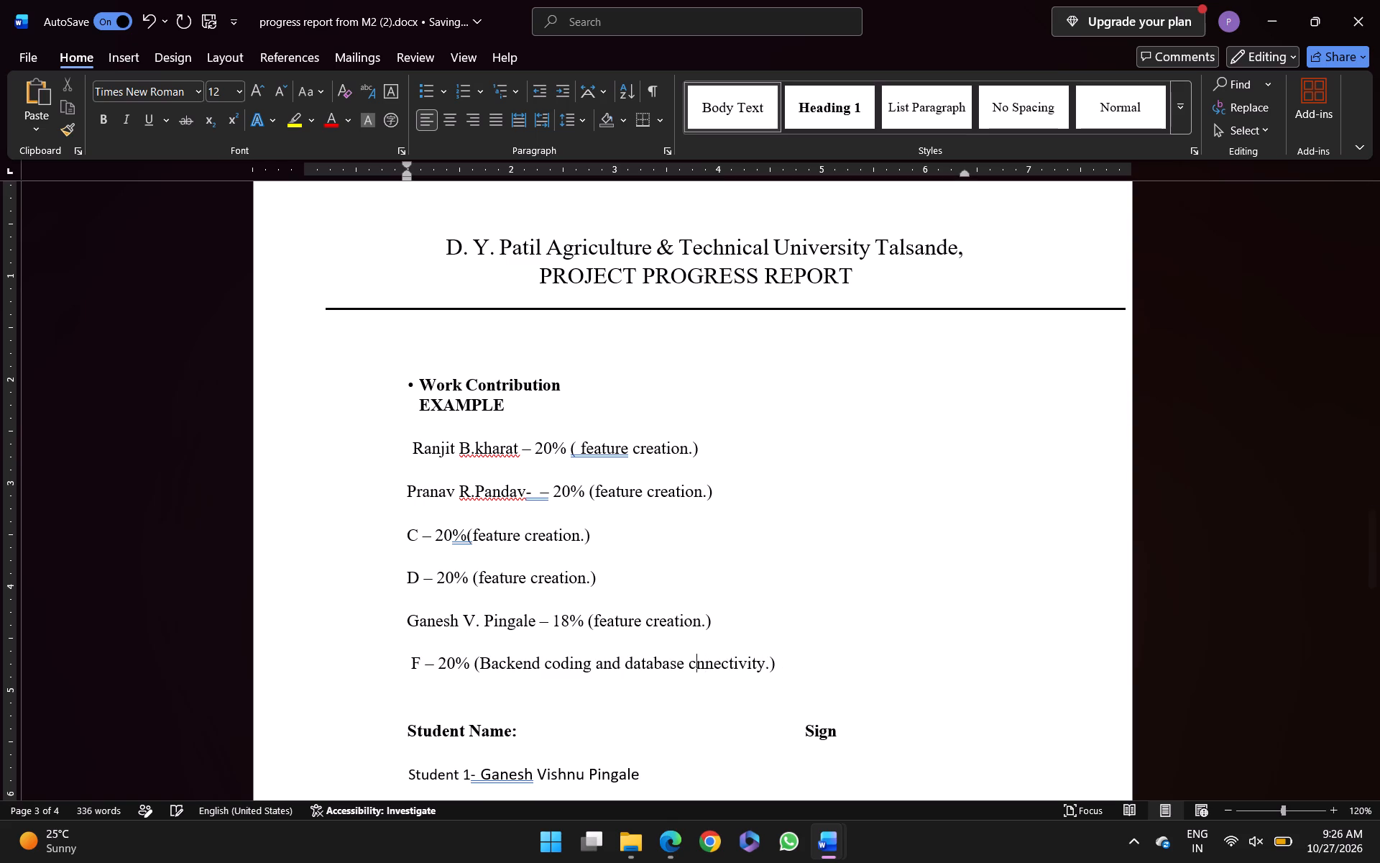
key("BackSpace")
key("BackSpace")
key("BackSpace")
key("BackSpace")
key("BackSpace")
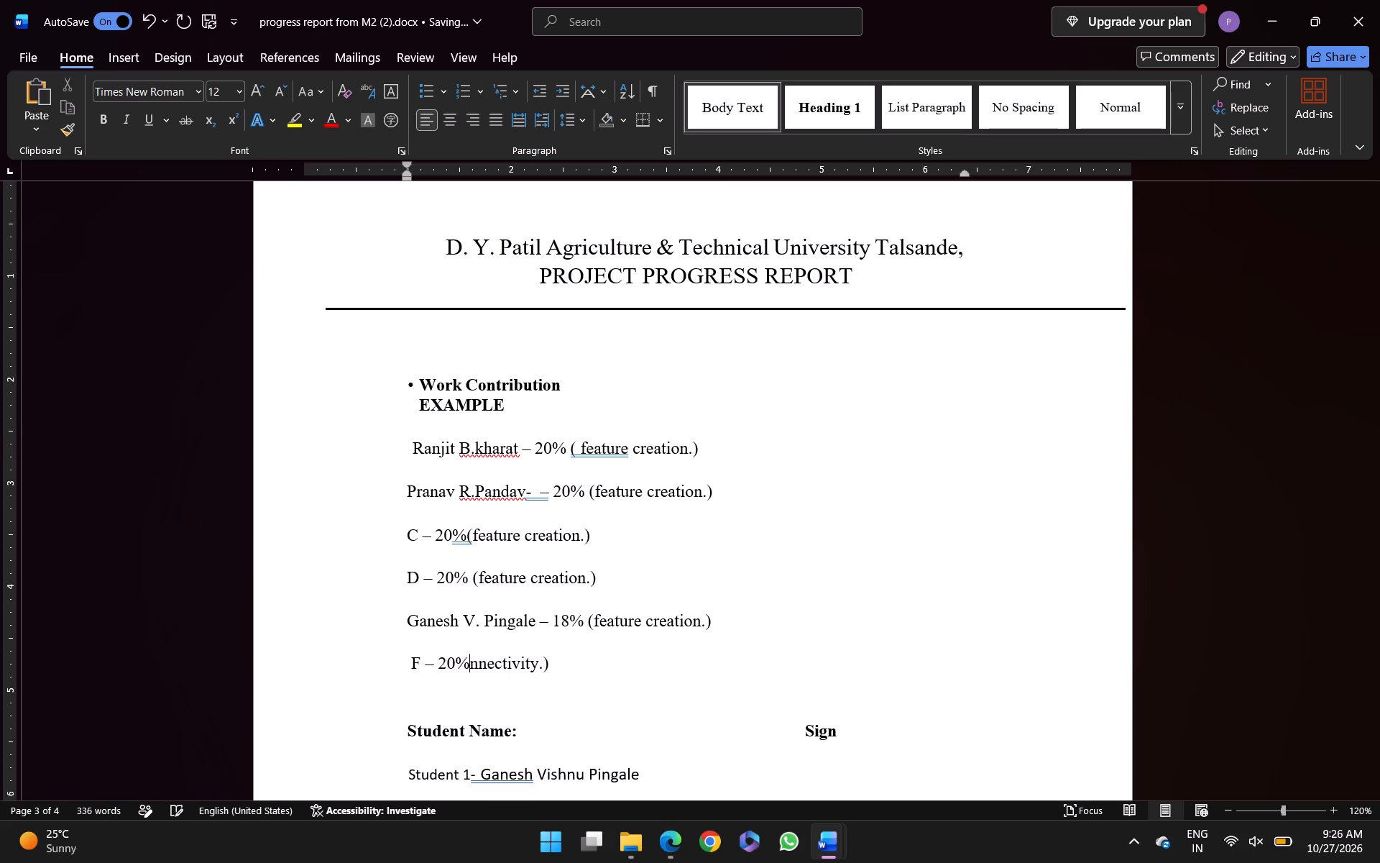
key("BackSpace")
key("BackSpace")
key("BackSpace")
key("BackSpace")
key("BackSpace")
key("BackSpace")
key("BackSpace")
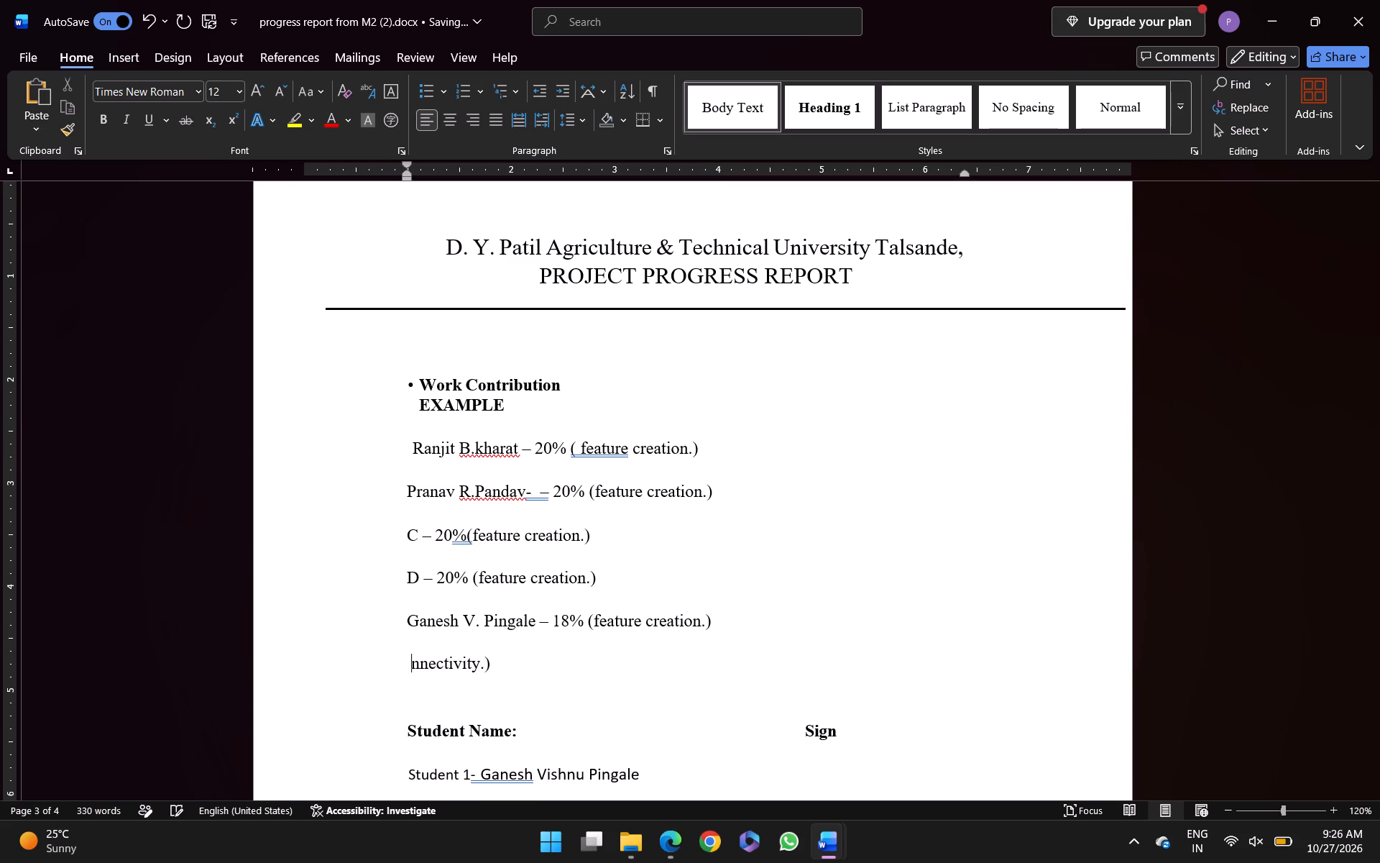
key("BackSpace")
key("Right")
key("Right")
key("Right")
key("Right")
key("Right")
key("Right")
key("Right")
key("Right")
key("Right")
key("Right")
key("Right")
key("Right")
key("Right")
key("Left")
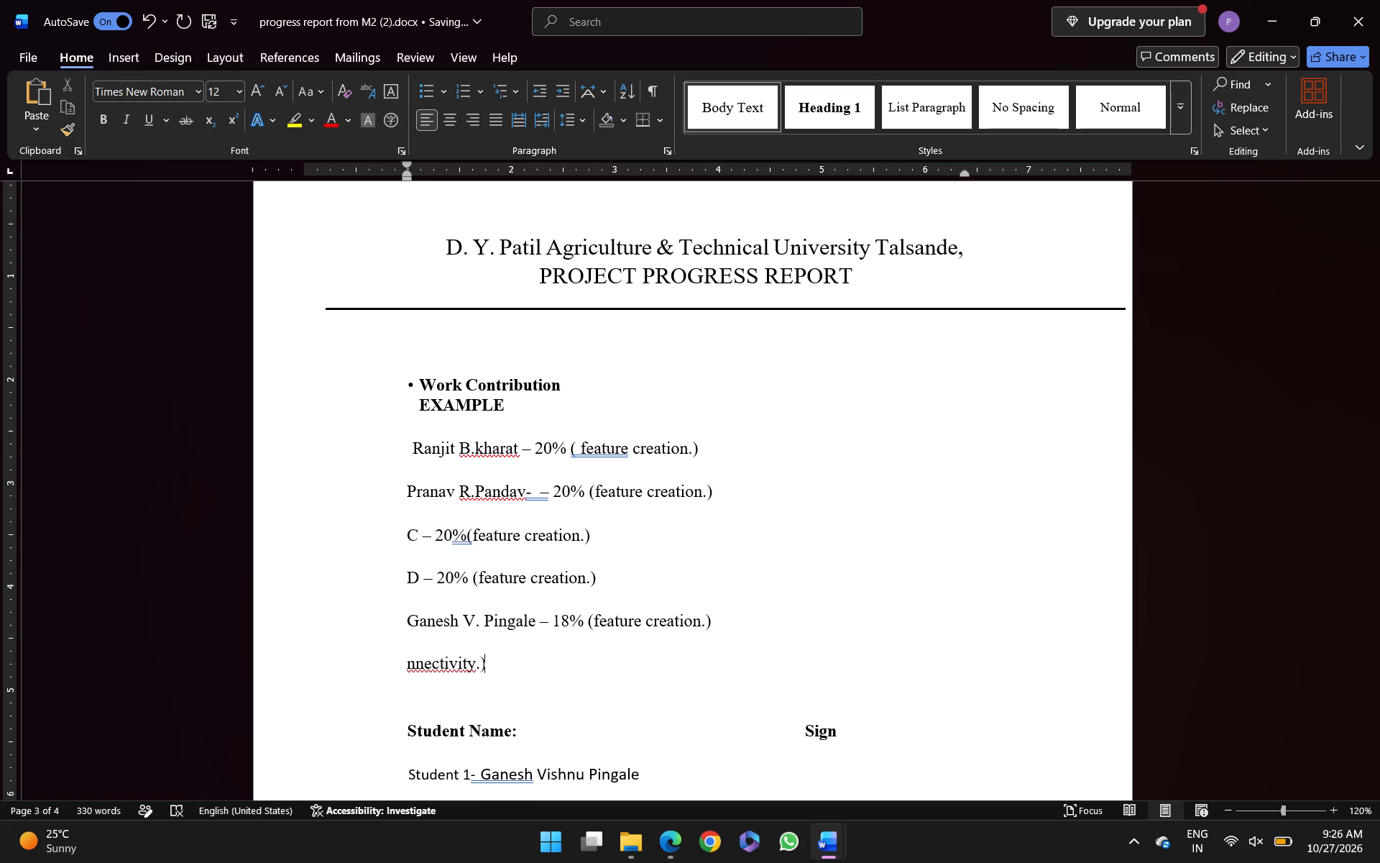
key("BackSpace")
key("BackSpace")
key("BackSpace")
key("BackSpace")
key("BackSpace")
key("BackSpace")
key("BackSpace")
key("BackSpace")
key("BackSpace")
key("BackSpace")
key("BackSpace")
key("BackSpace")
key("BackSpace")
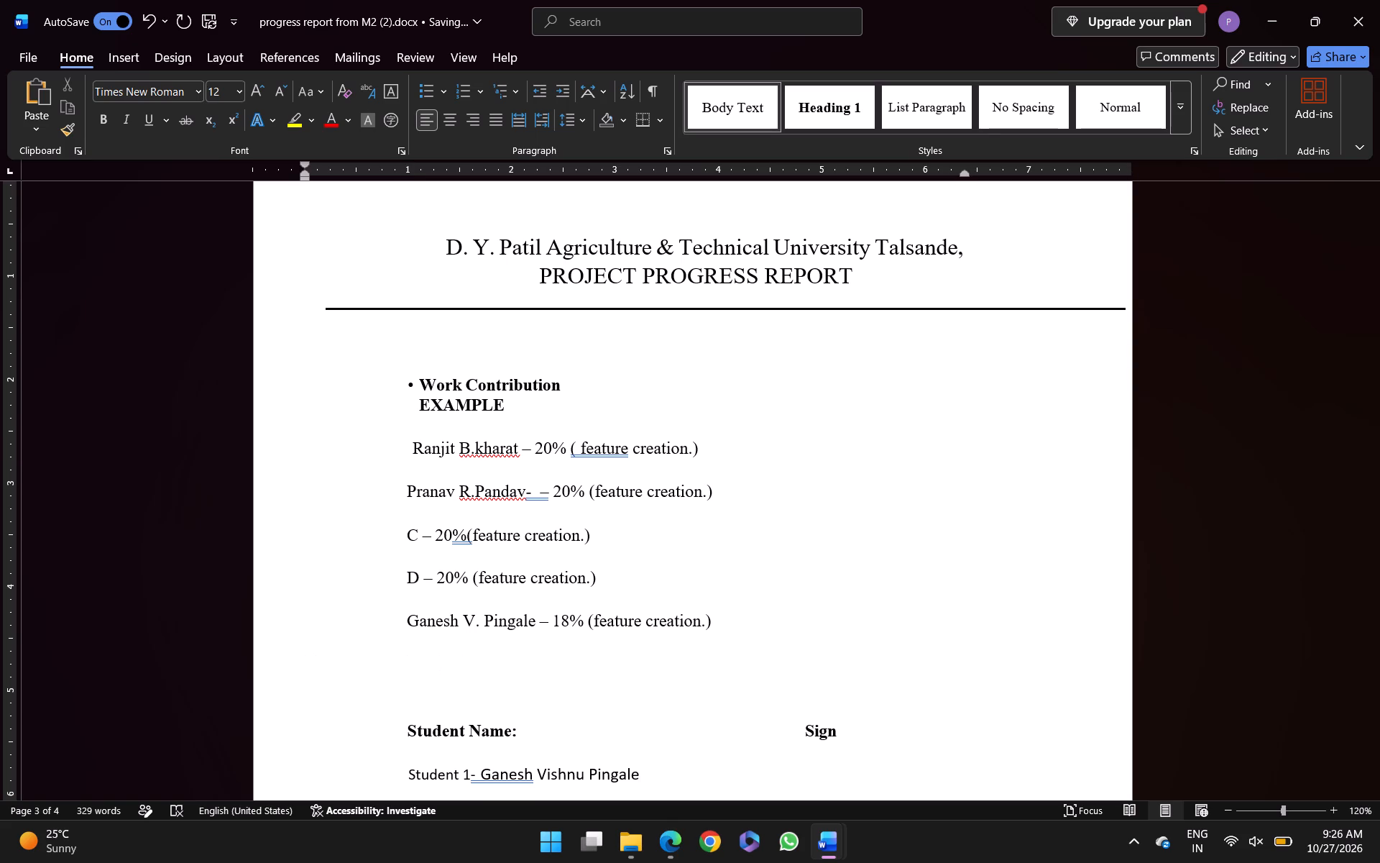
Set the percentage in the fifth contribution entry to 20%.
key("Up")
key("Right")
key("Right")
key("Right")
key("Right")
key("Right")
key("Right")
key("Right")
key("Right")
key("Right")
key("Right")
key("Right")
key("Right")
key("Right")
key("Right")
key("Right")
key("Right")
key("Right")
key("Right")
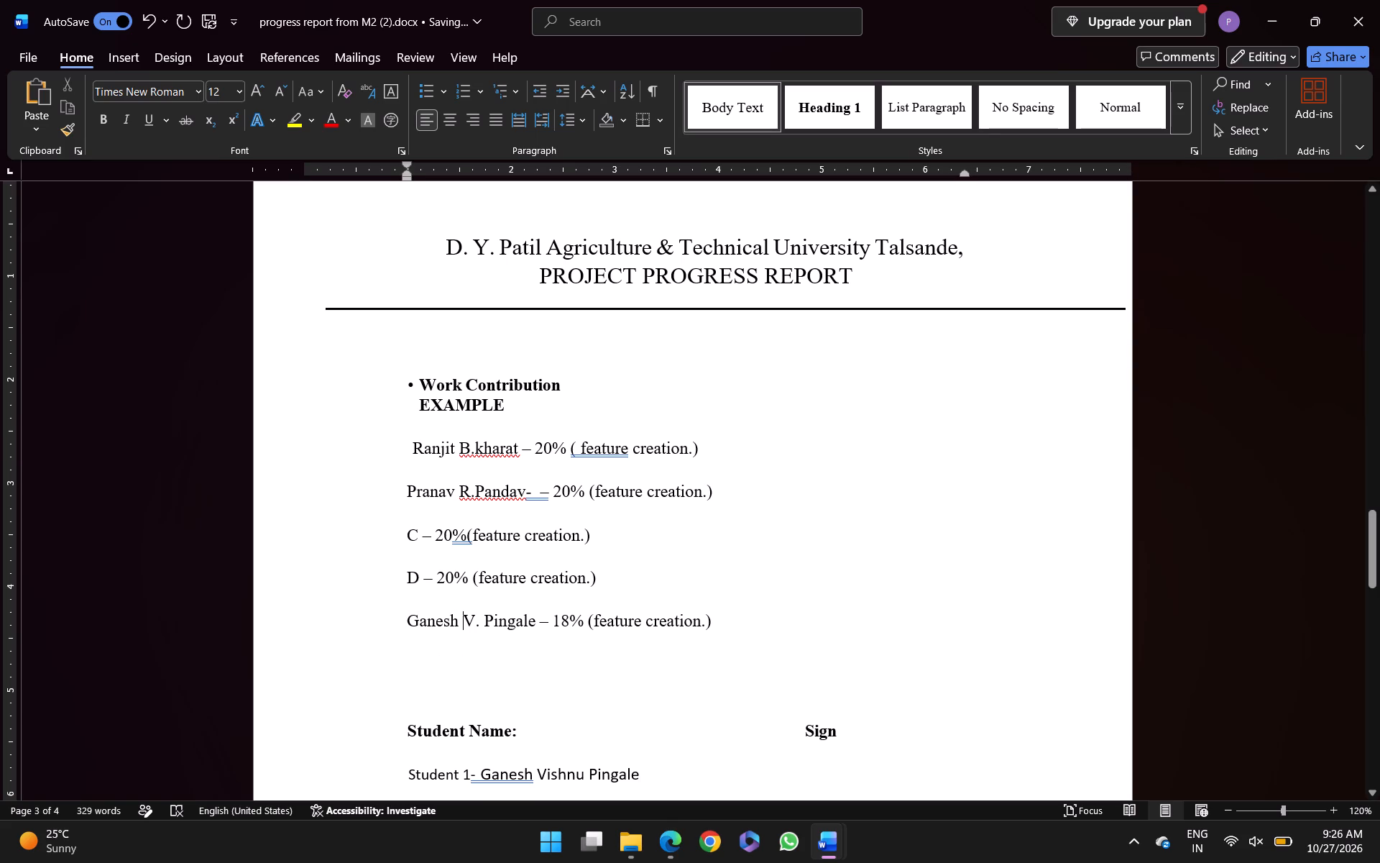
key("Right")
key("Right")
key("Right")
key("Right")
key("BackSpace")
key("BackSpace")
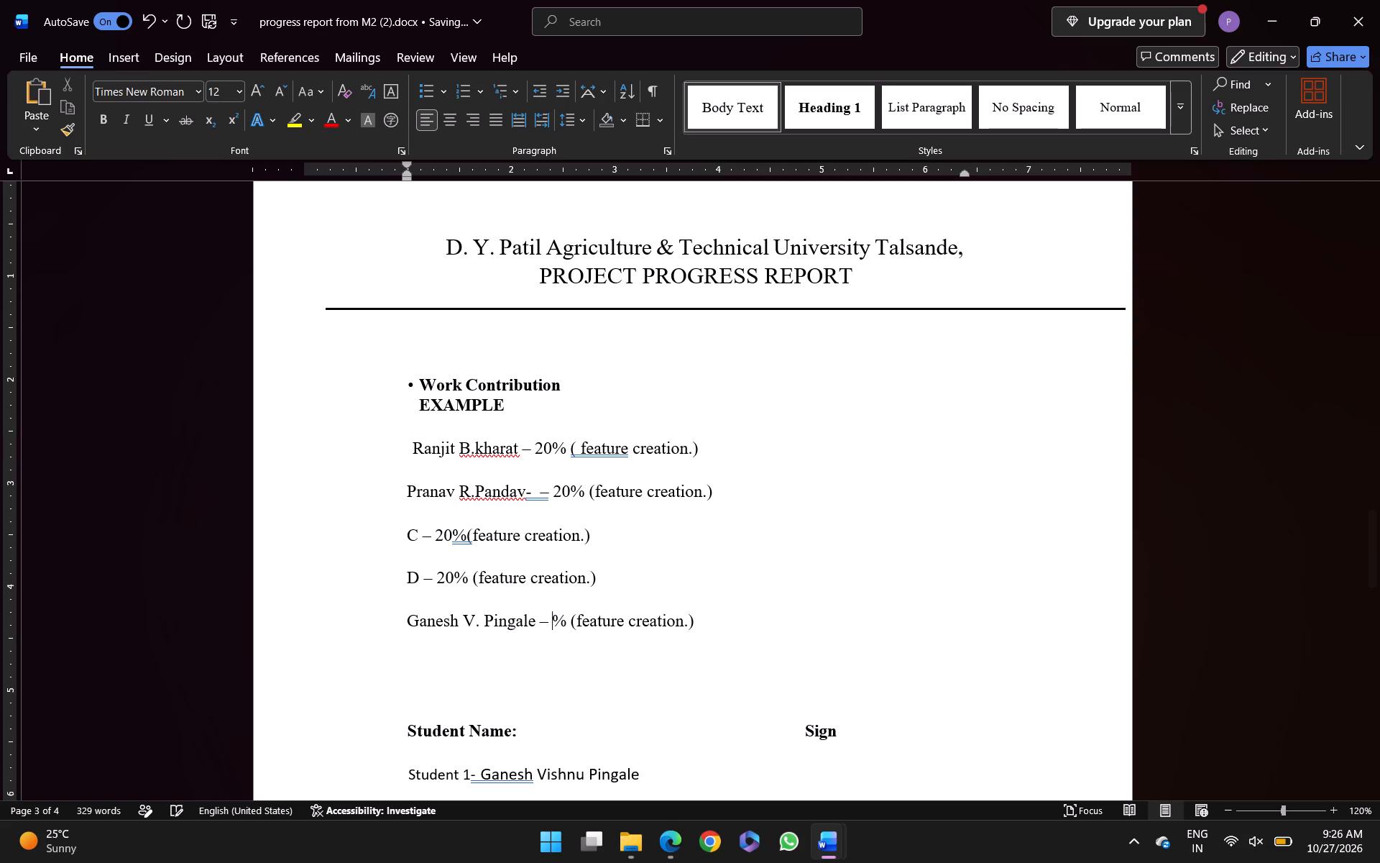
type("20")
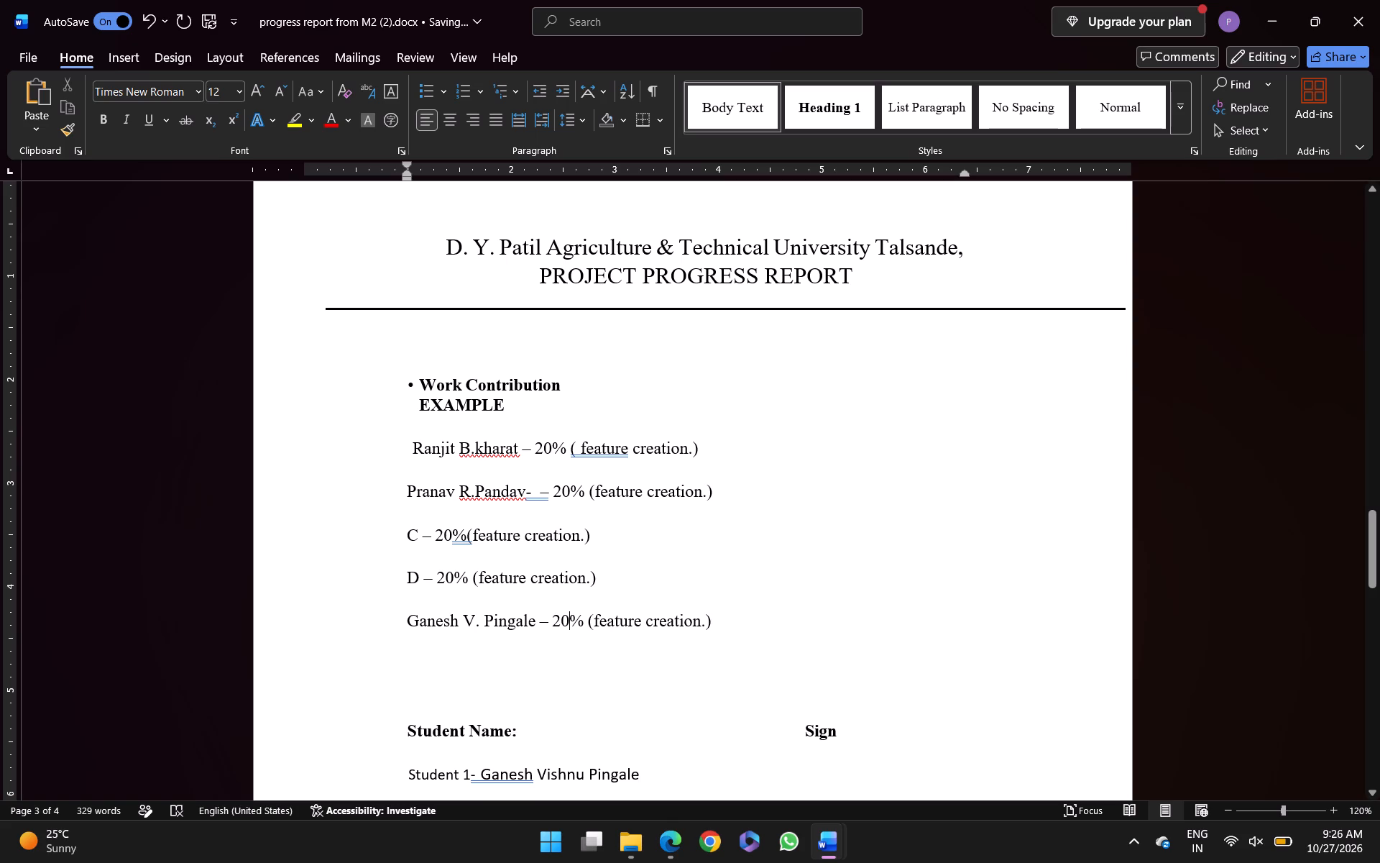
Replace the placeholder C in the third contribution entry with the student's first name, middle initial and surname.
left_click(416, 530)
key("BackSpace")
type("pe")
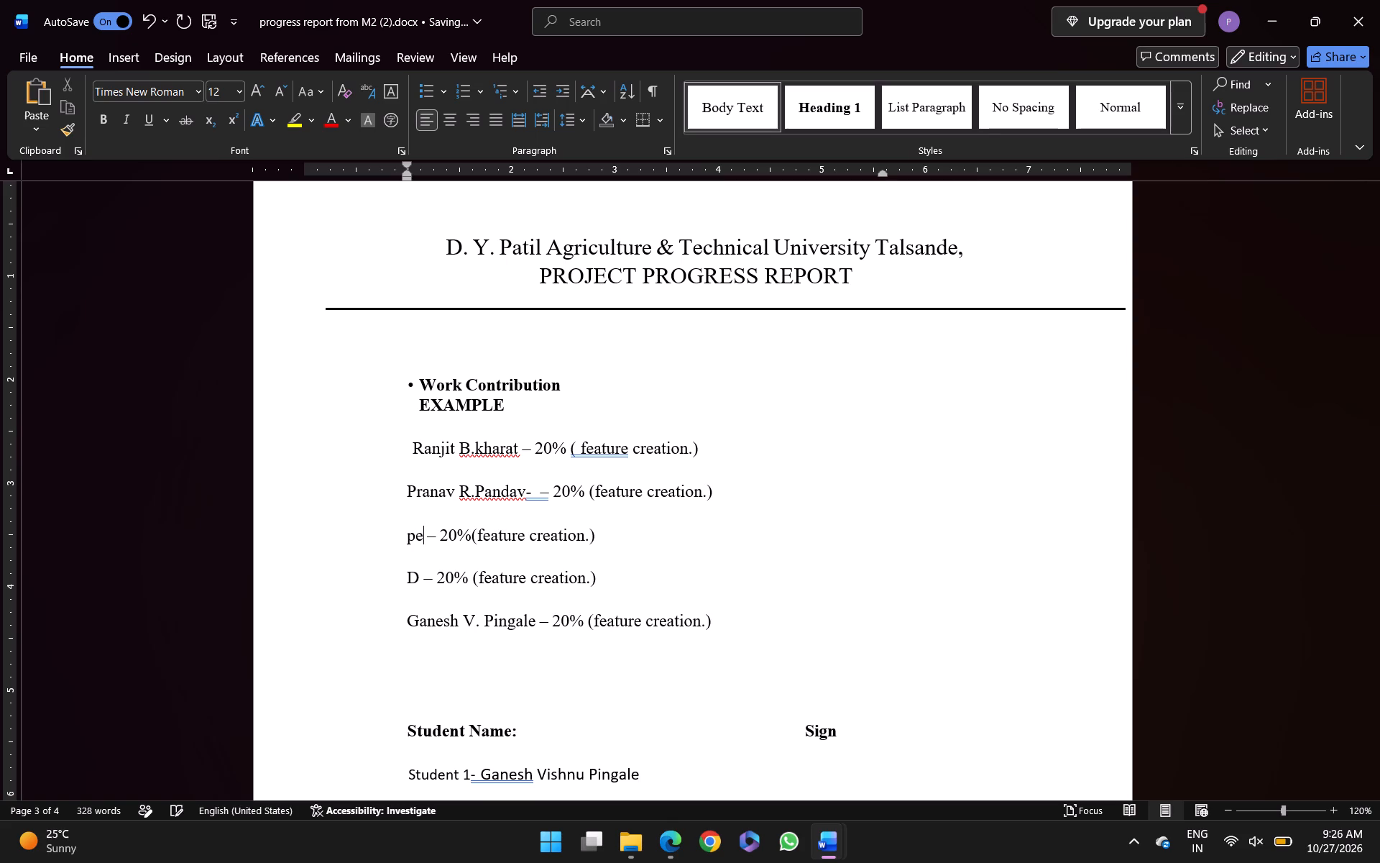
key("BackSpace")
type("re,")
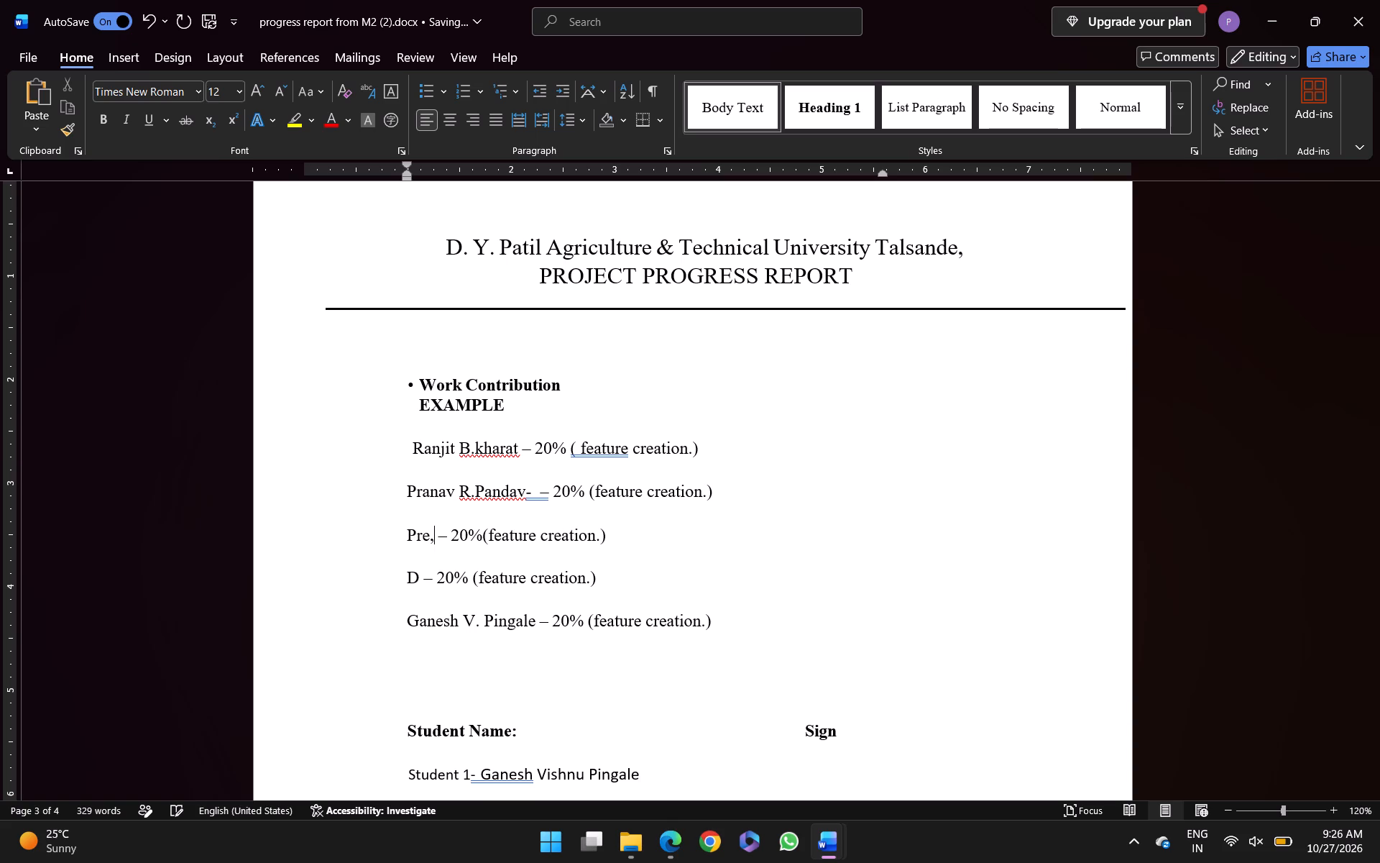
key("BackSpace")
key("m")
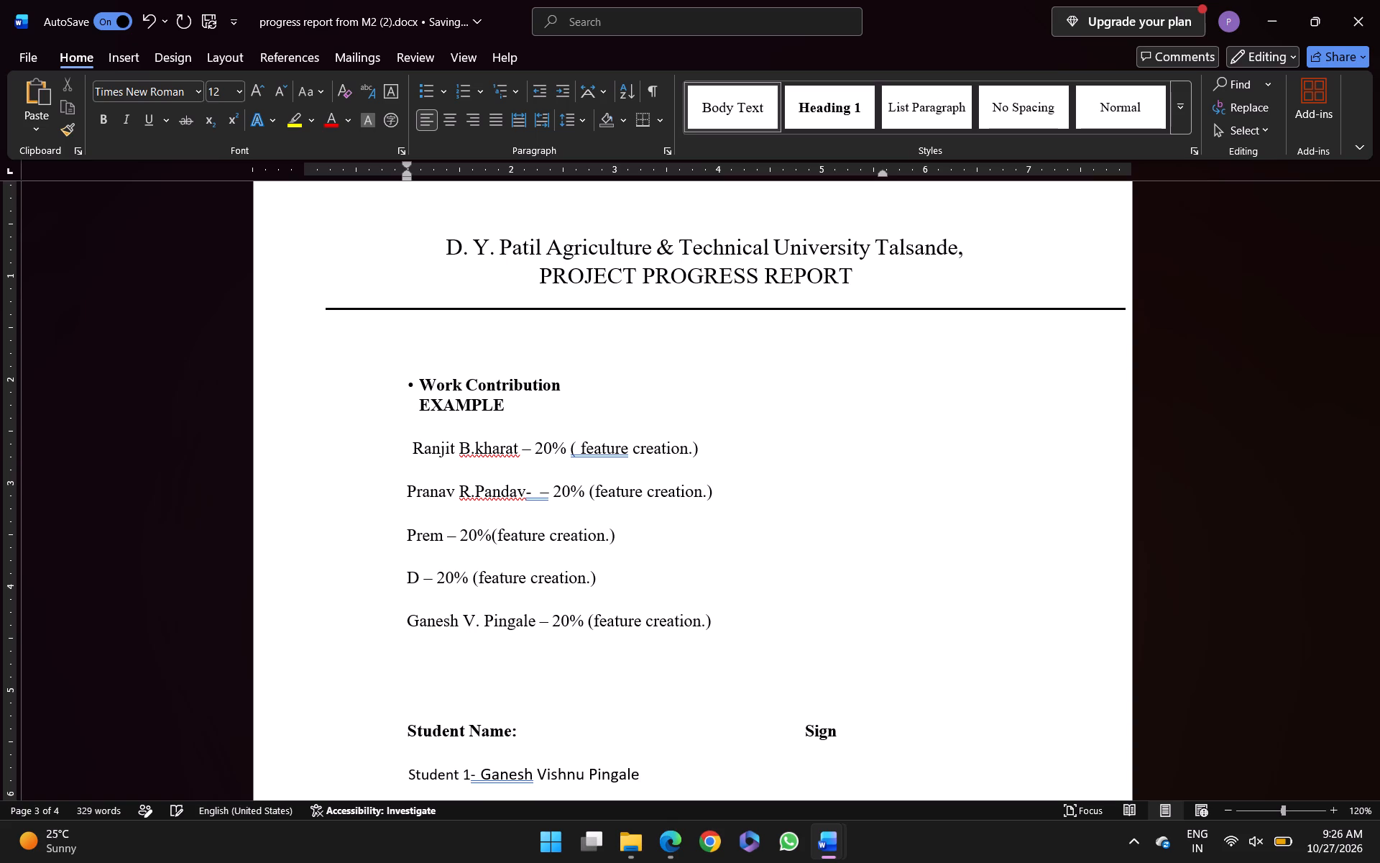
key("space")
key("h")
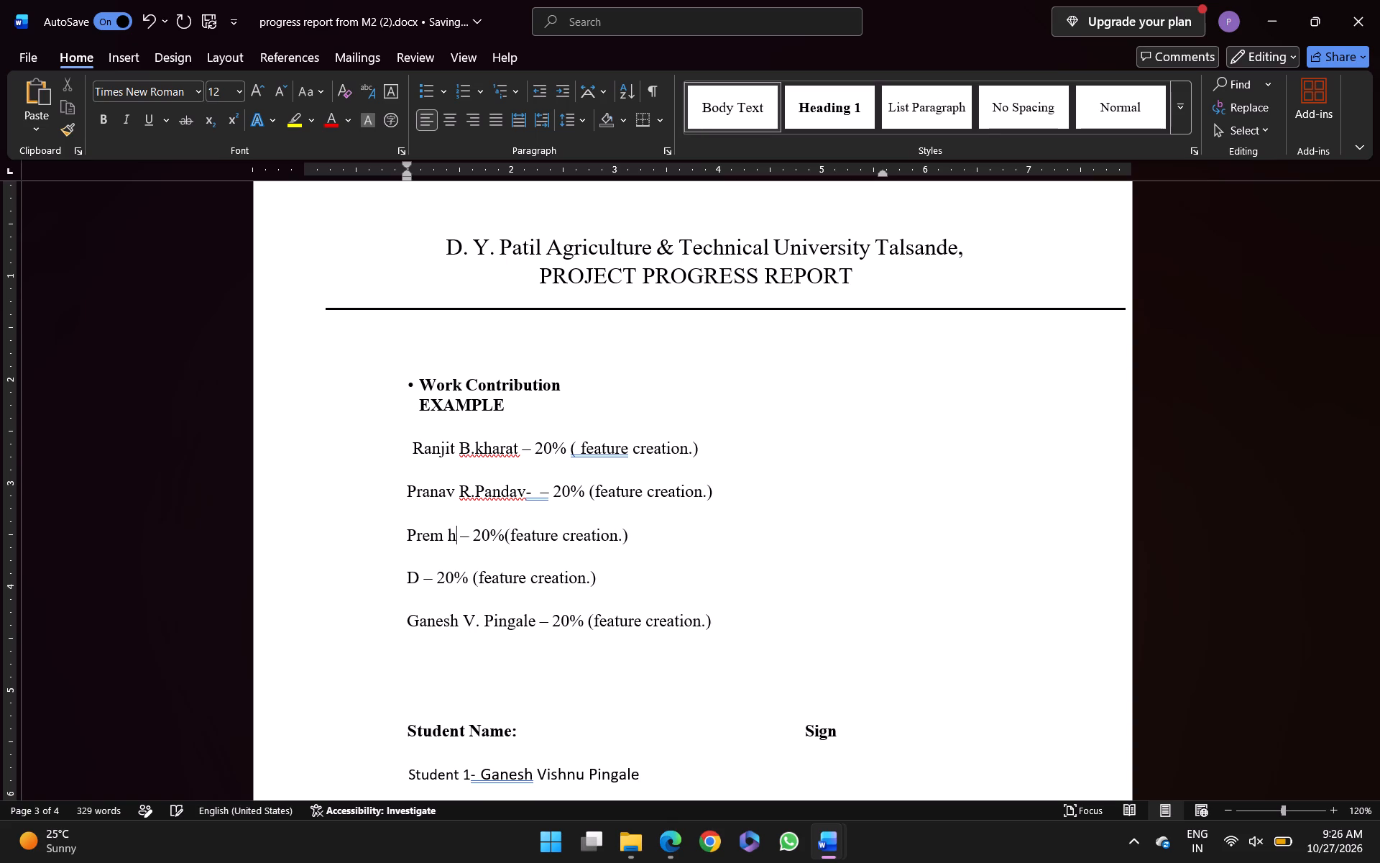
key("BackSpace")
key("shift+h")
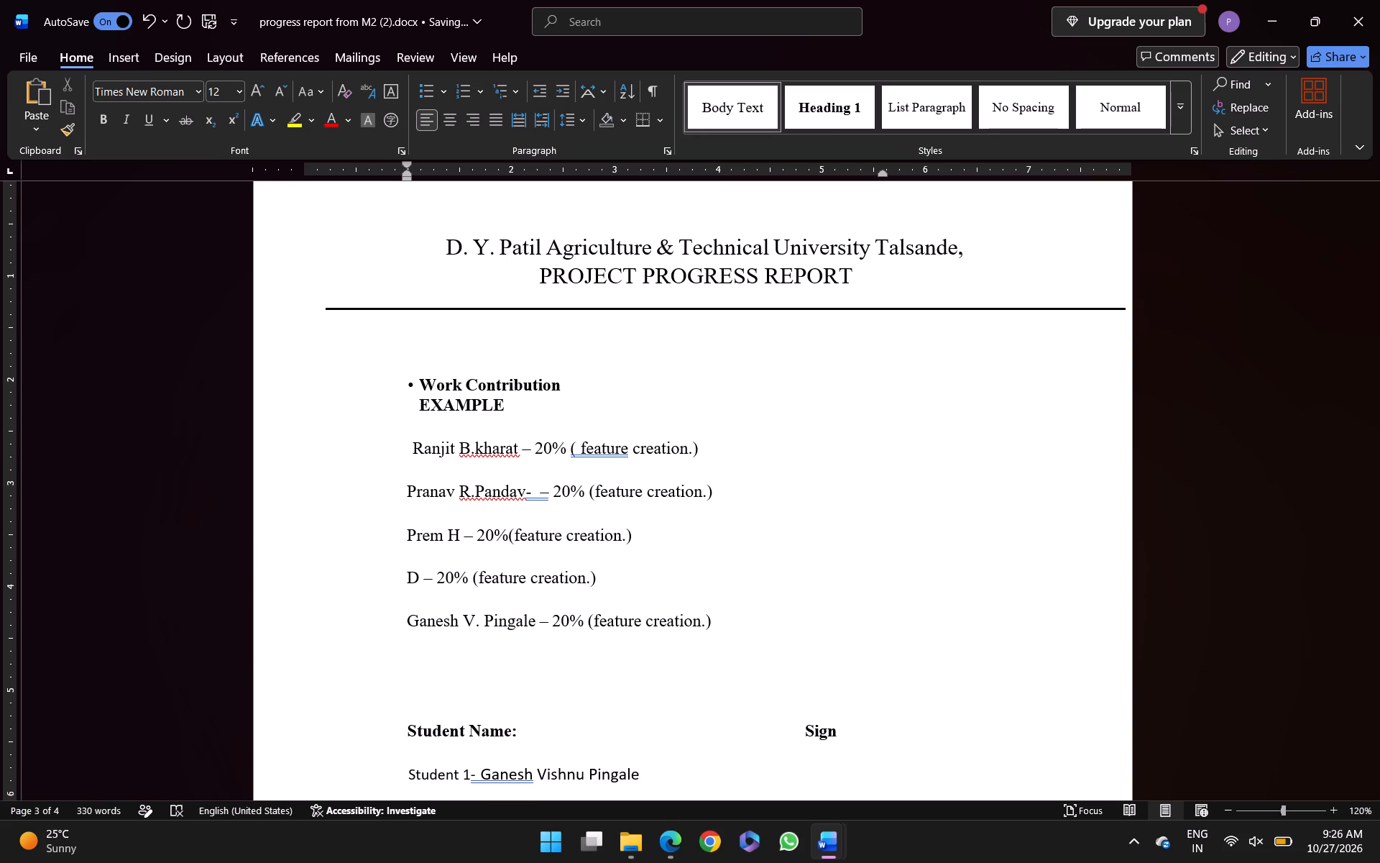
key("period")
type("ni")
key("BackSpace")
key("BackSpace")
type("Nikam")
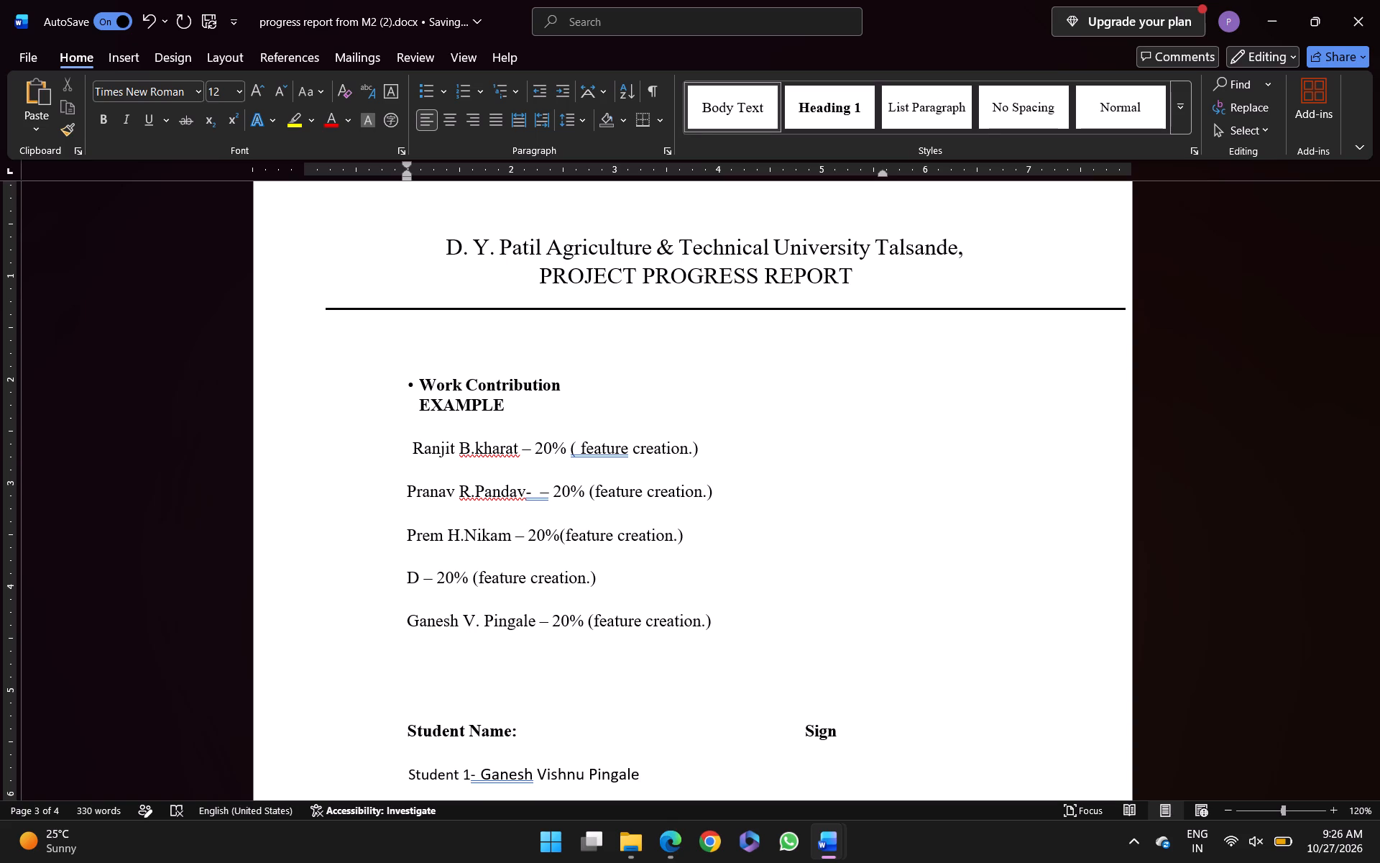
Replace the placeholder D in the fourth contribution entry with the student's first name.
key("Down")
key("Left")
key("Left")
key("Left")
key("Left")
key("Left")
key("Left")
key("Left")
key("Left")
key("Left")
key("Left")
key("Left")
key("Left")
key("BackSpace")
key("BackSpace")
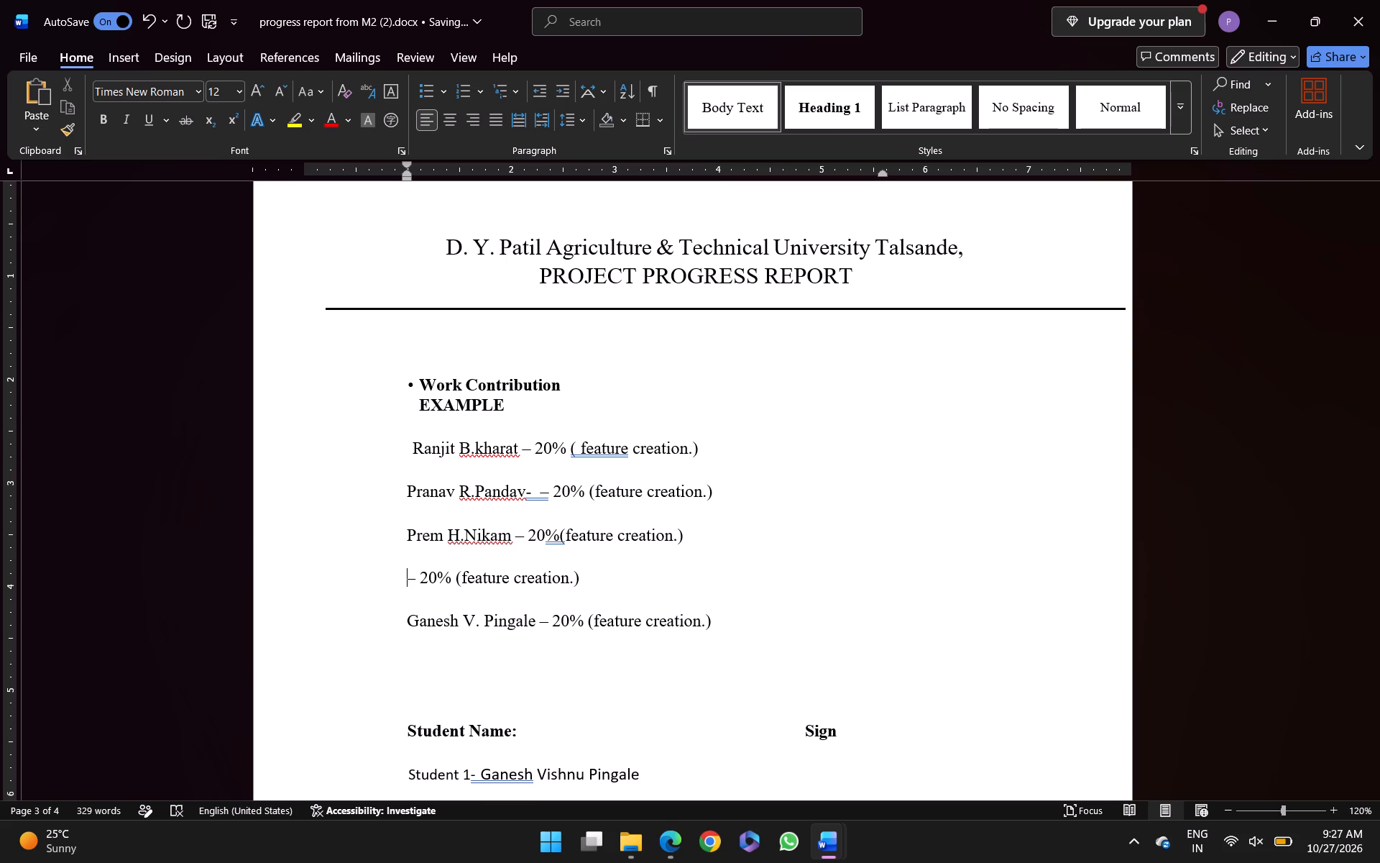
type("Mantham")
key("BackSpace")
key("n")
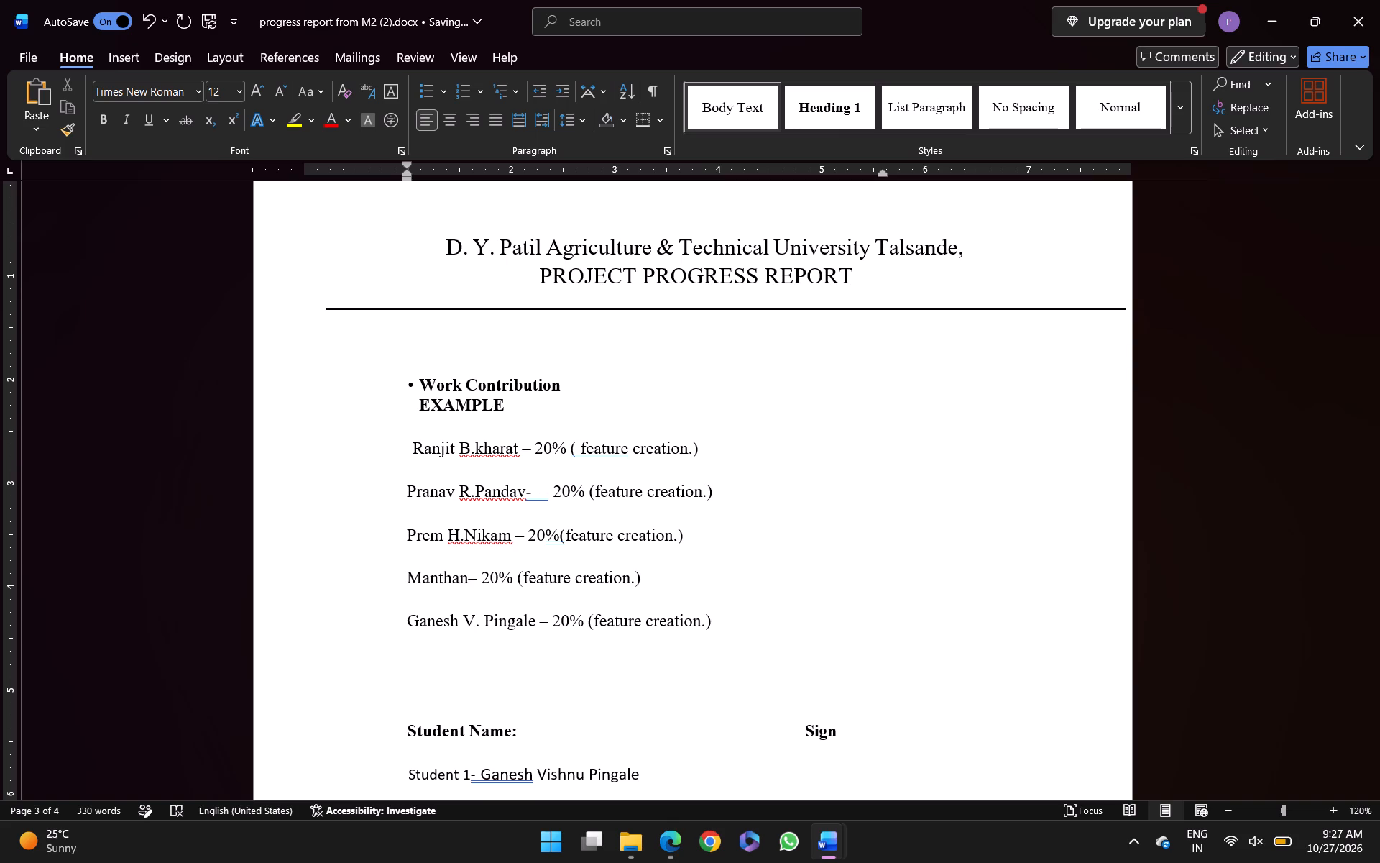
Add the student's middle initial with a period and the surname to the fourth contribution entry, leaving a space before the dash.
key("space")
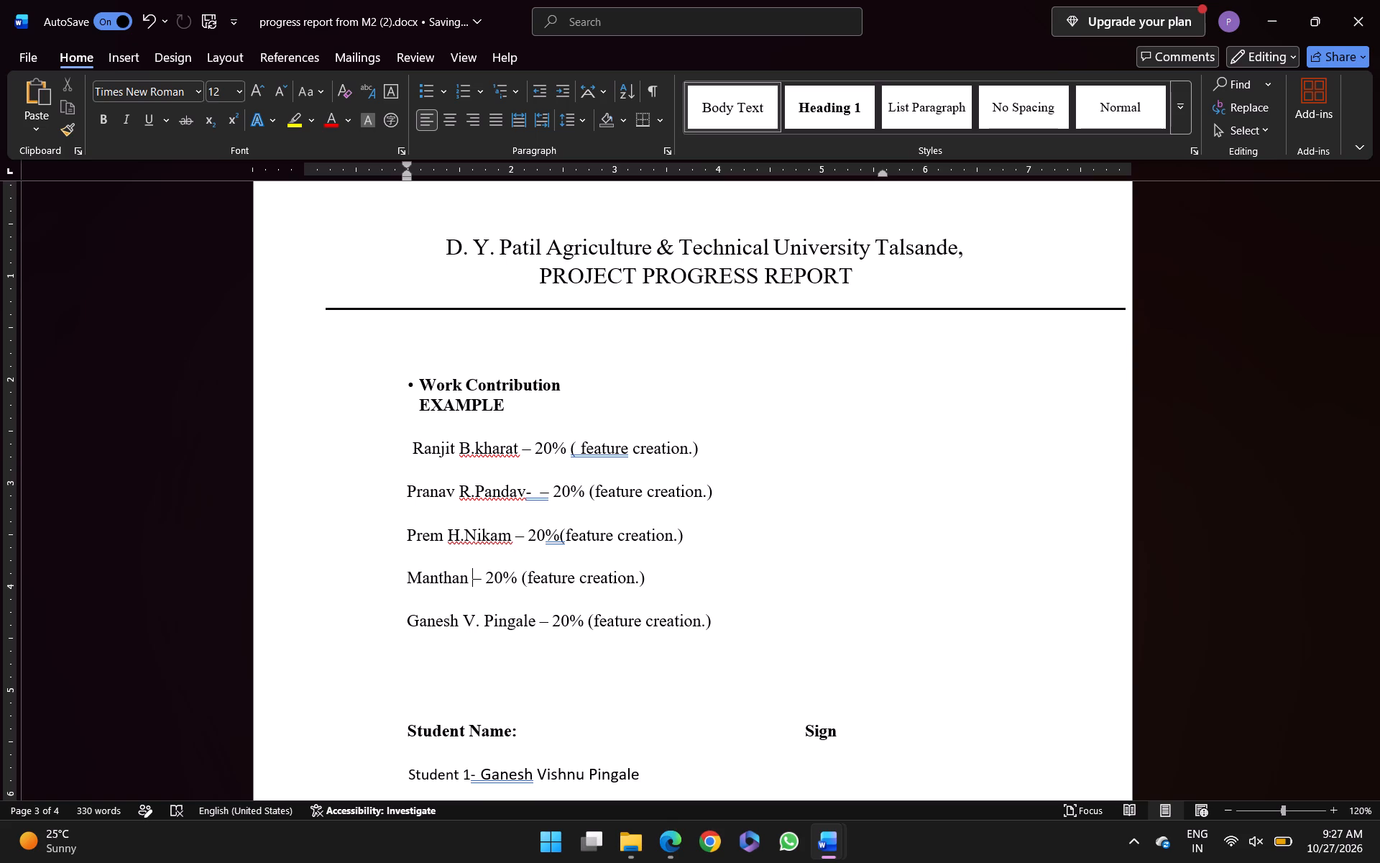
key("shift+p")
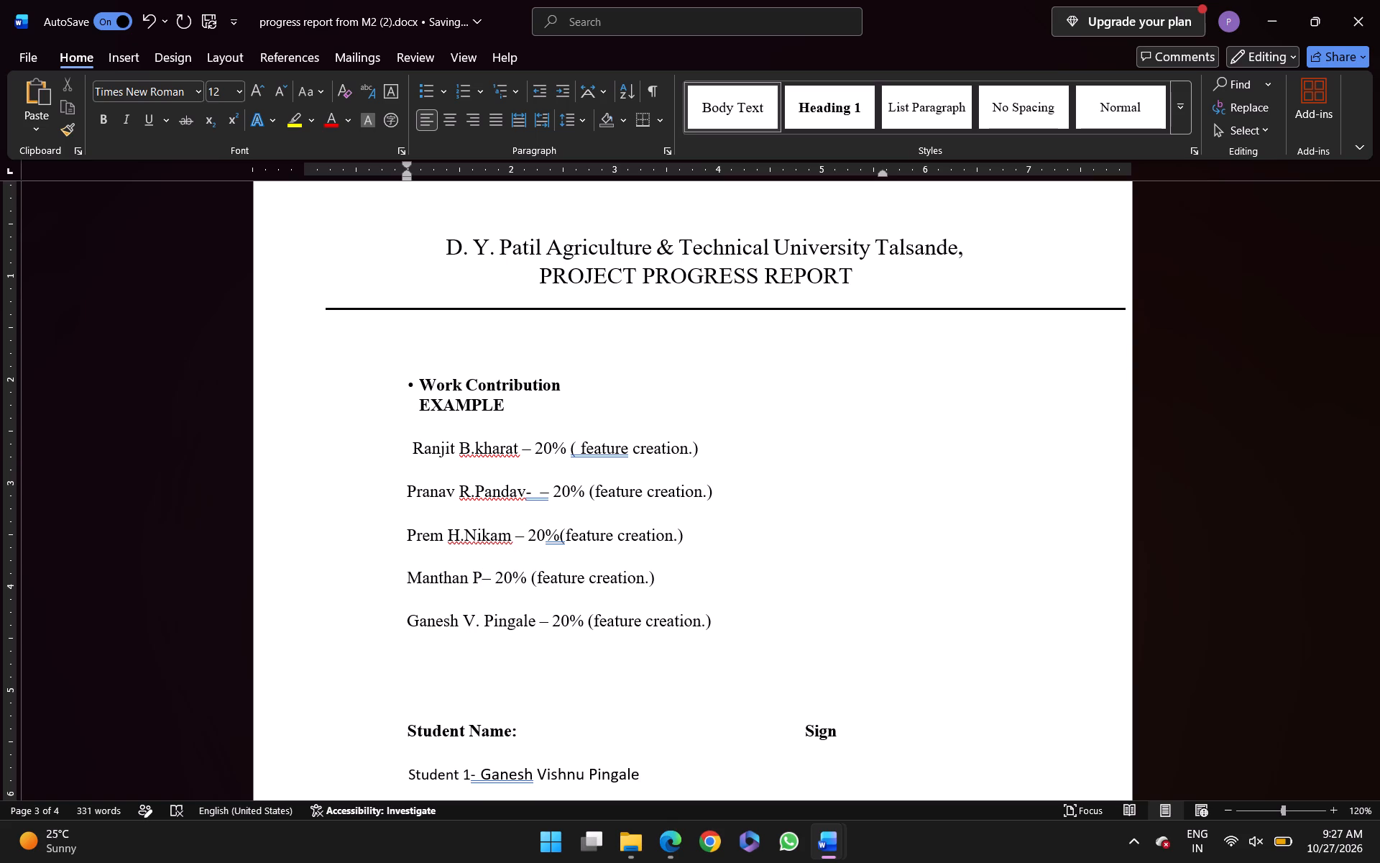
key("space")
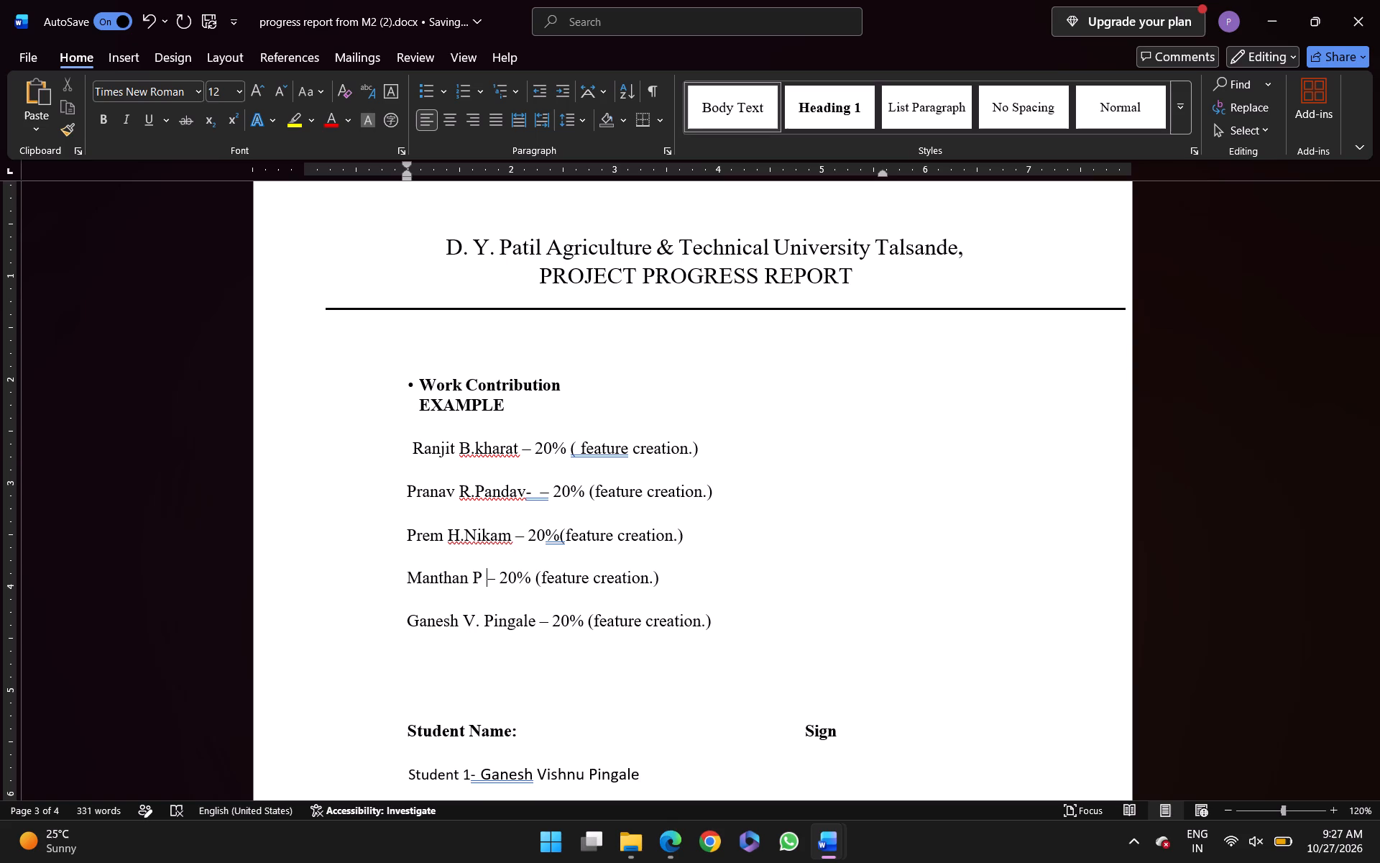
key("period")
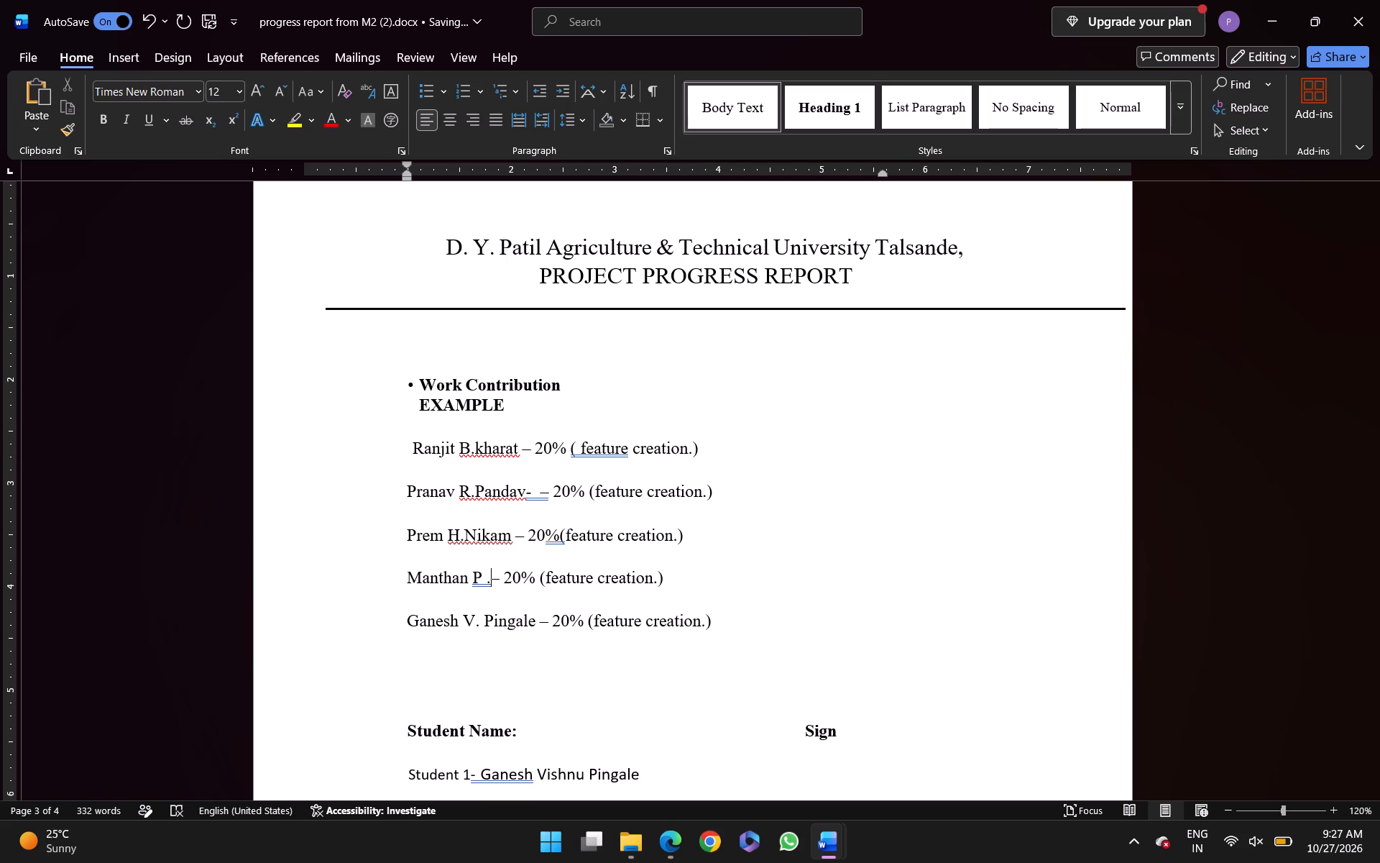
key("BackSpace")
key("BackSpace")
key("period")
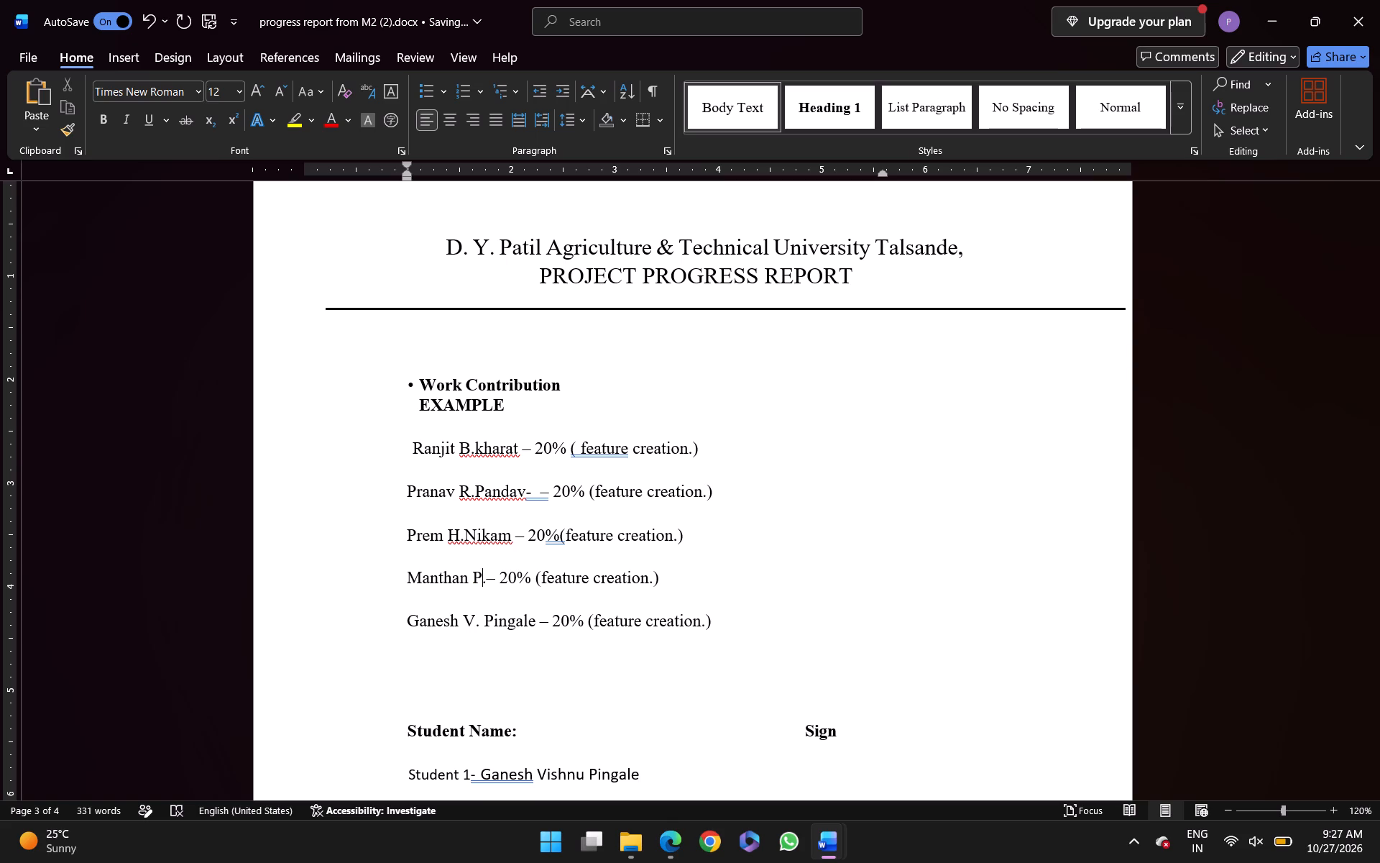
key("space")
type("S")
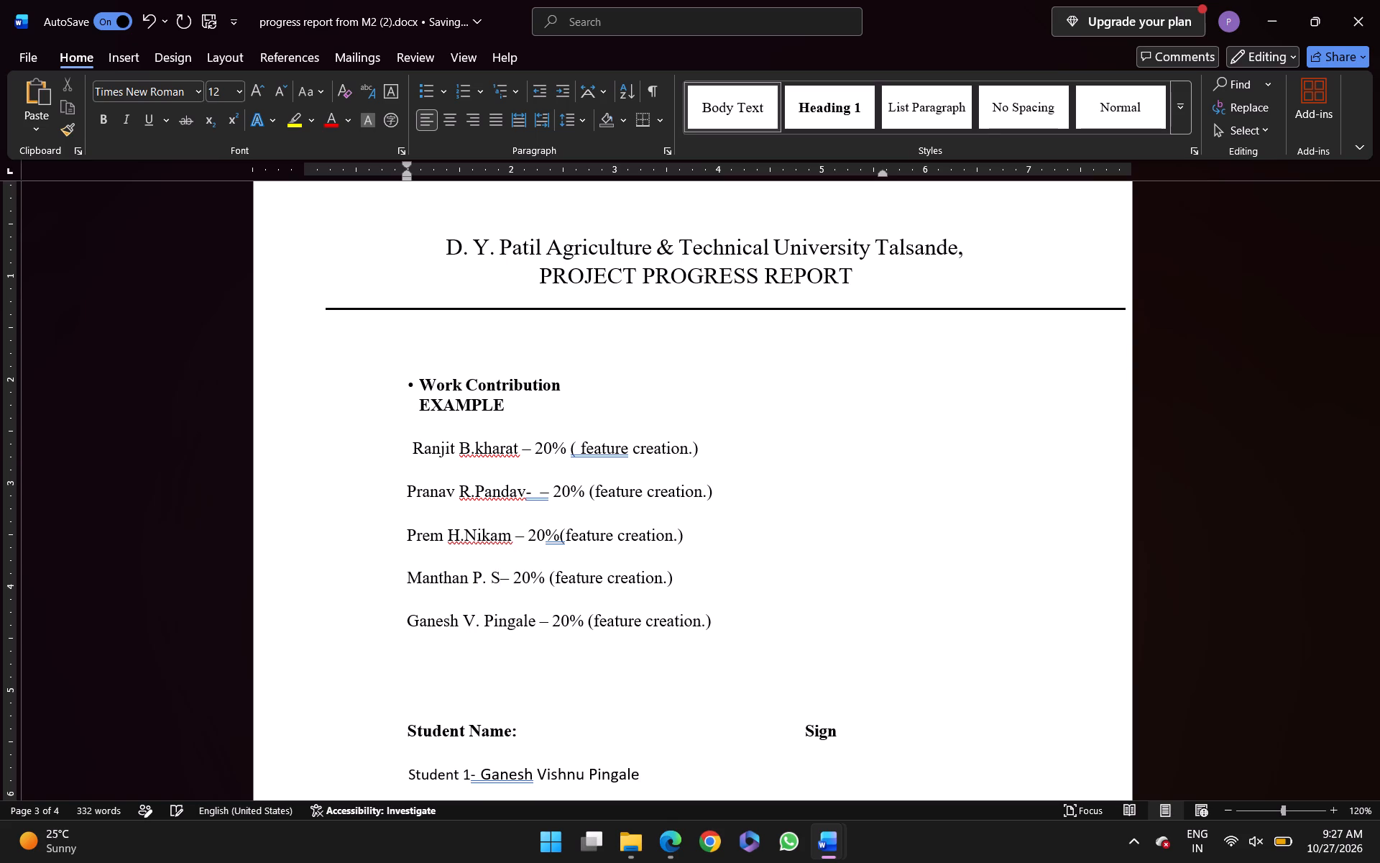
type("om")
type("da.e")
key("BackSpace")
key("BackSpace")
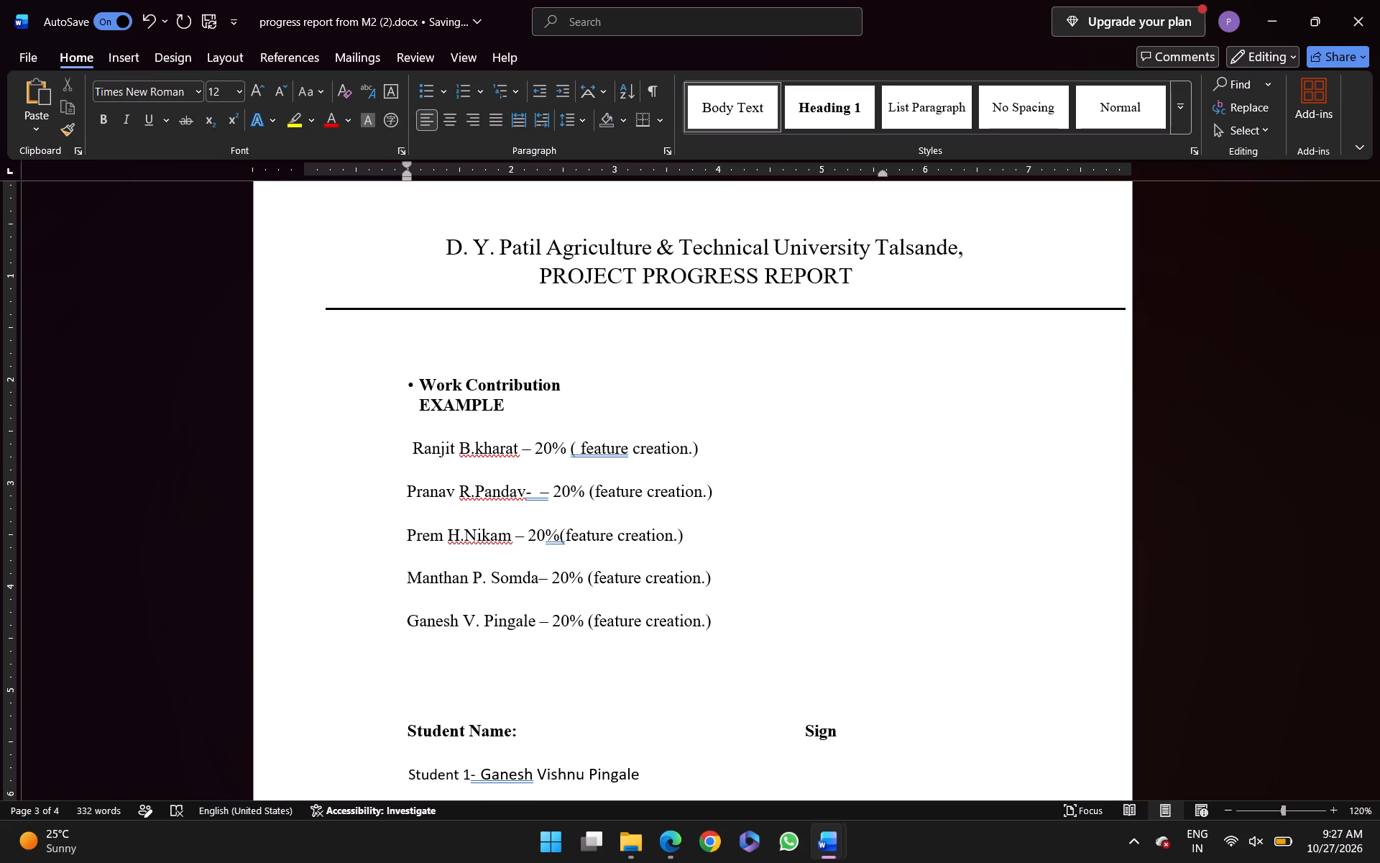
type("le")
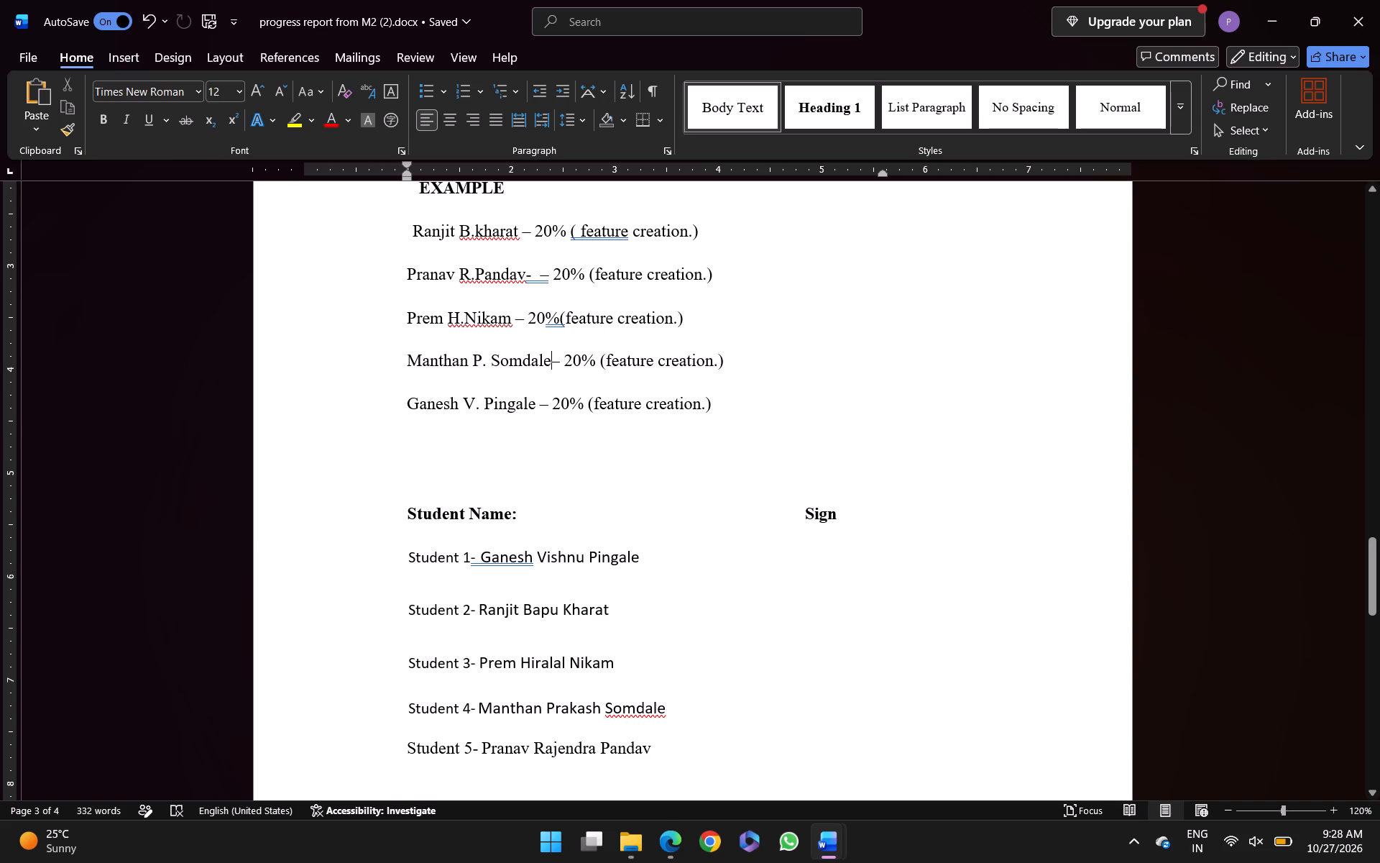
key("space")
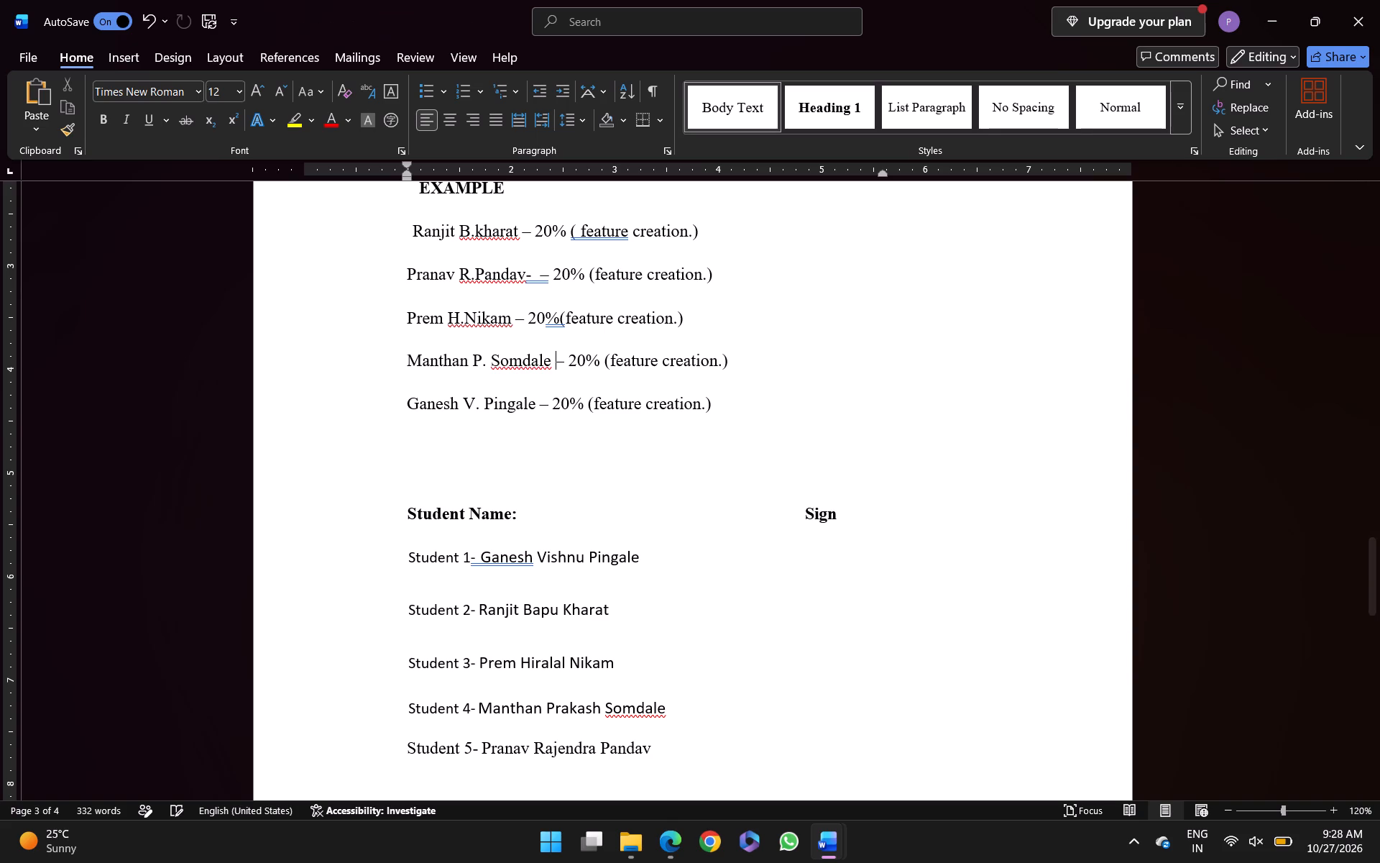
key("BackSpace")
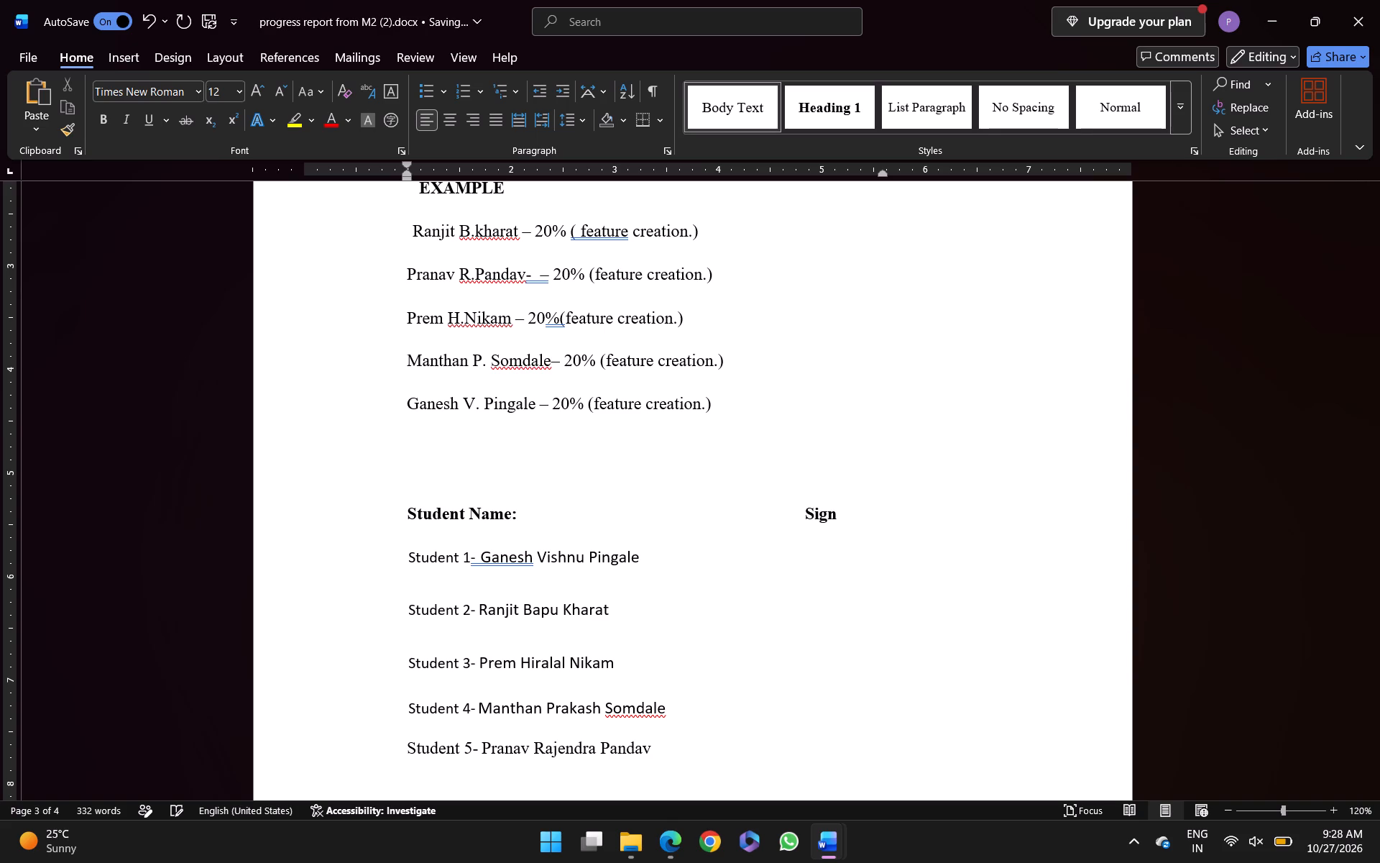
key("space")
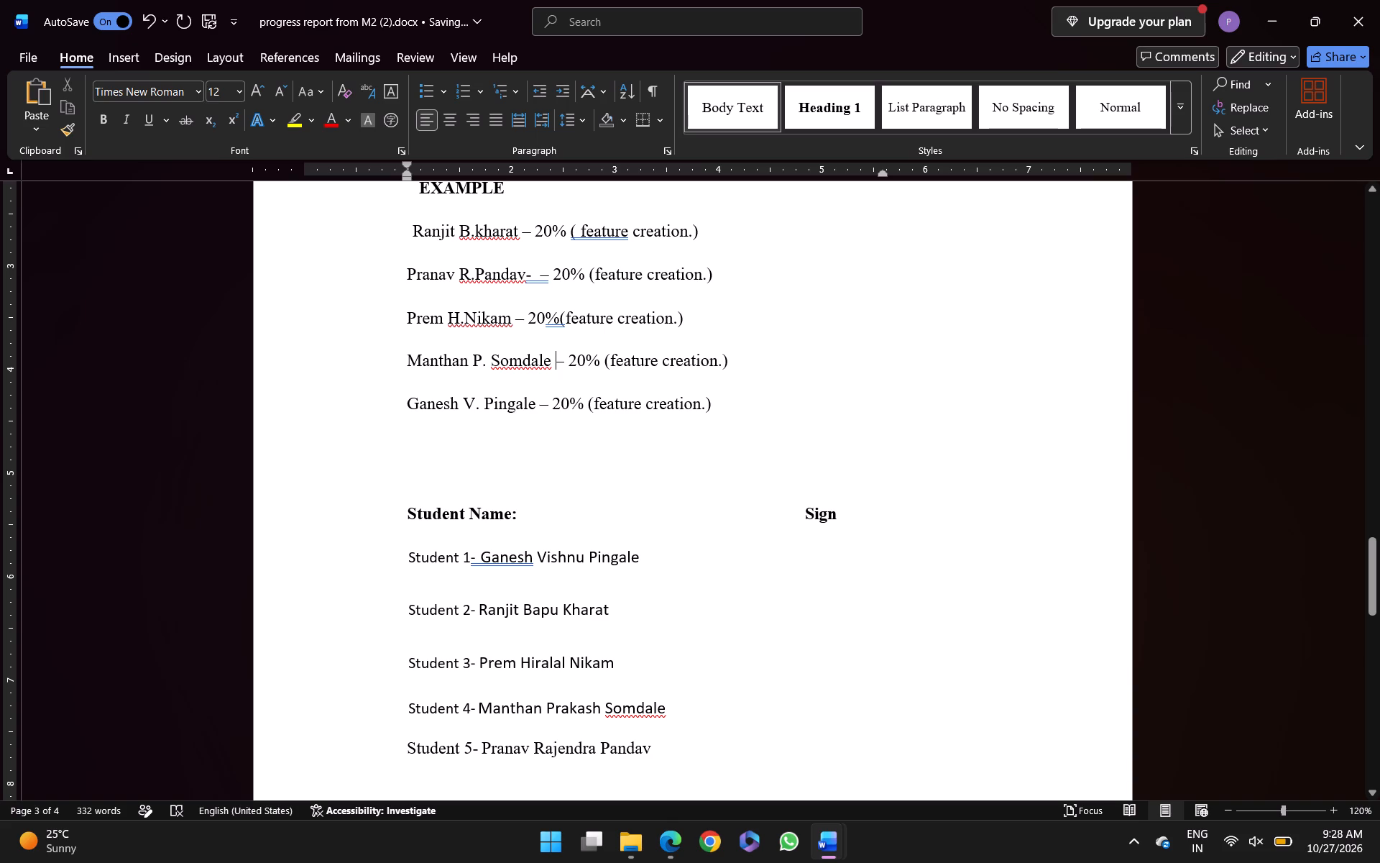
Insert a space between 20% and the opening parenthesis in the third contribution entry.
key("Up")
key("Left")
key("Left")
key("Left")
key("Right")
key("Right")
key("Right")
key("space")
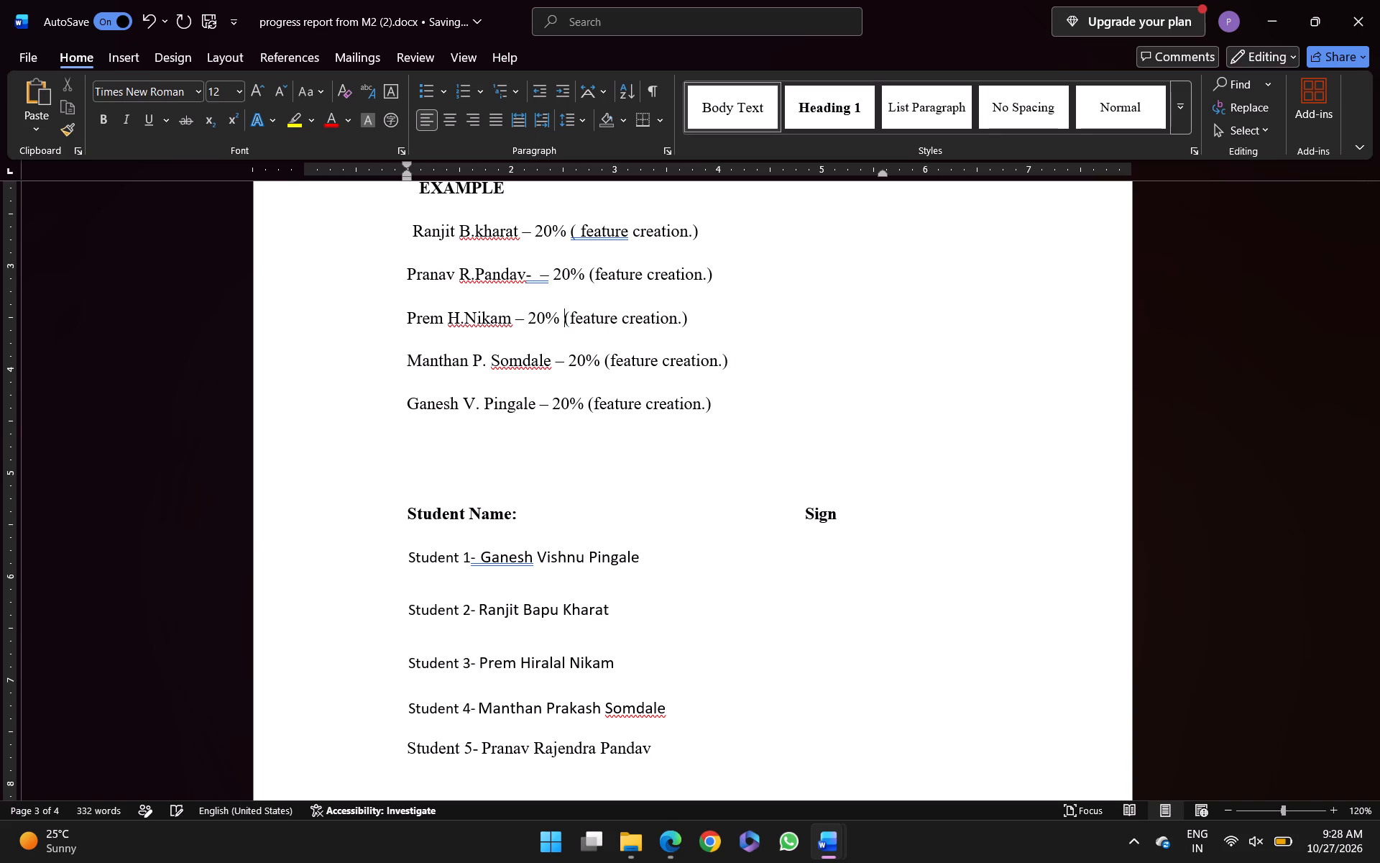
Delete everything between the surname and "0%" in the second contribution entry, including both dashes, the spaces and the digit 2.
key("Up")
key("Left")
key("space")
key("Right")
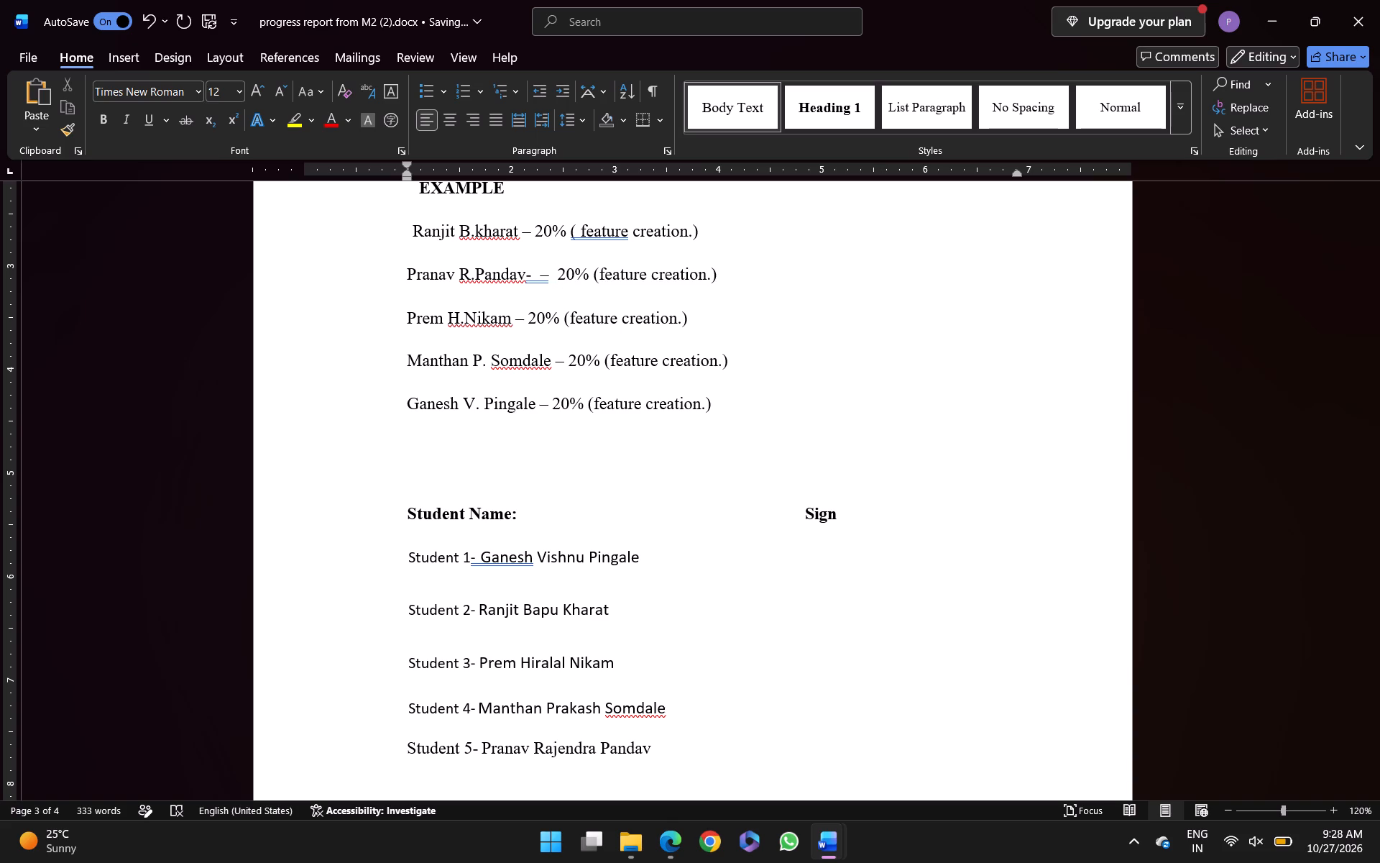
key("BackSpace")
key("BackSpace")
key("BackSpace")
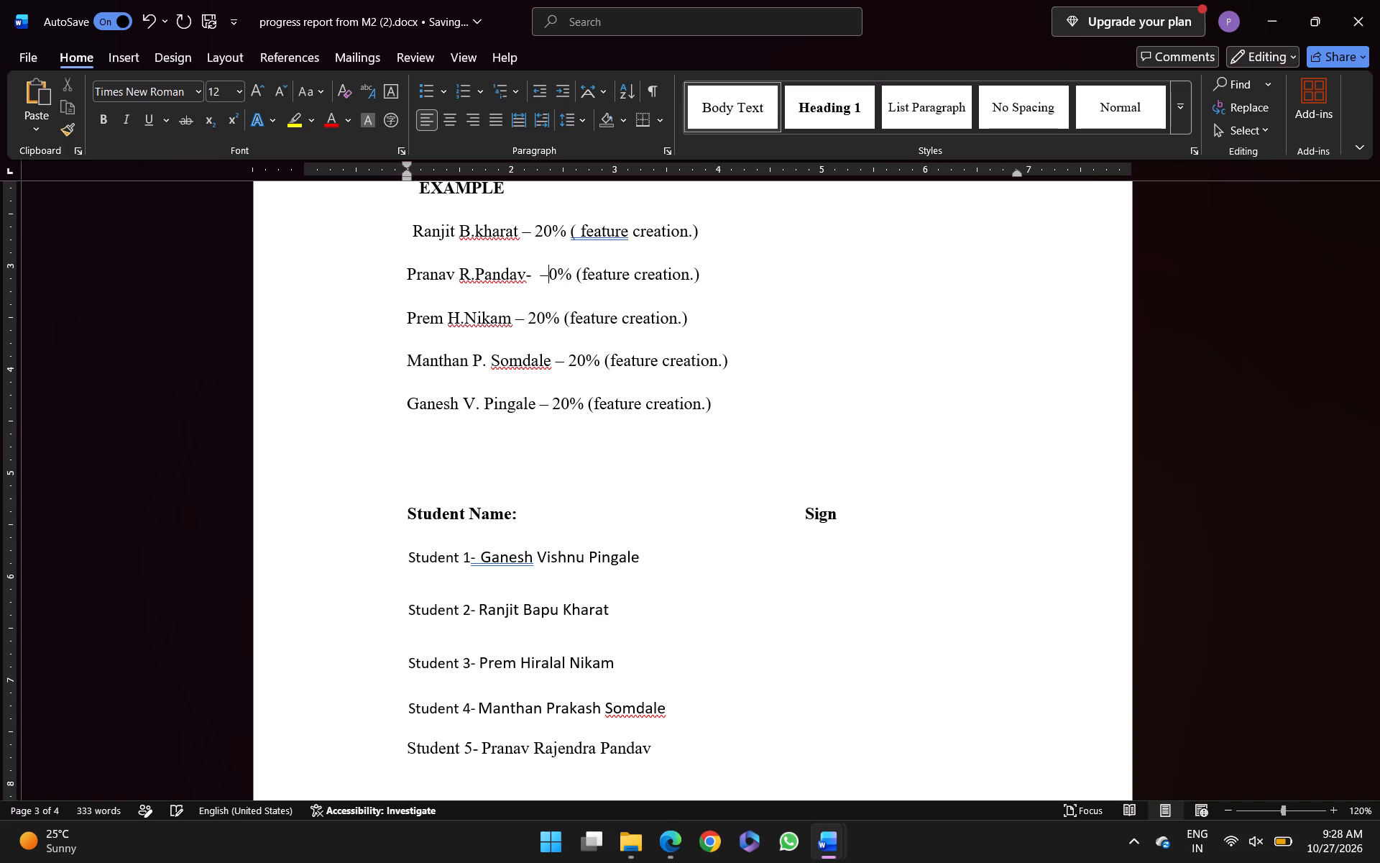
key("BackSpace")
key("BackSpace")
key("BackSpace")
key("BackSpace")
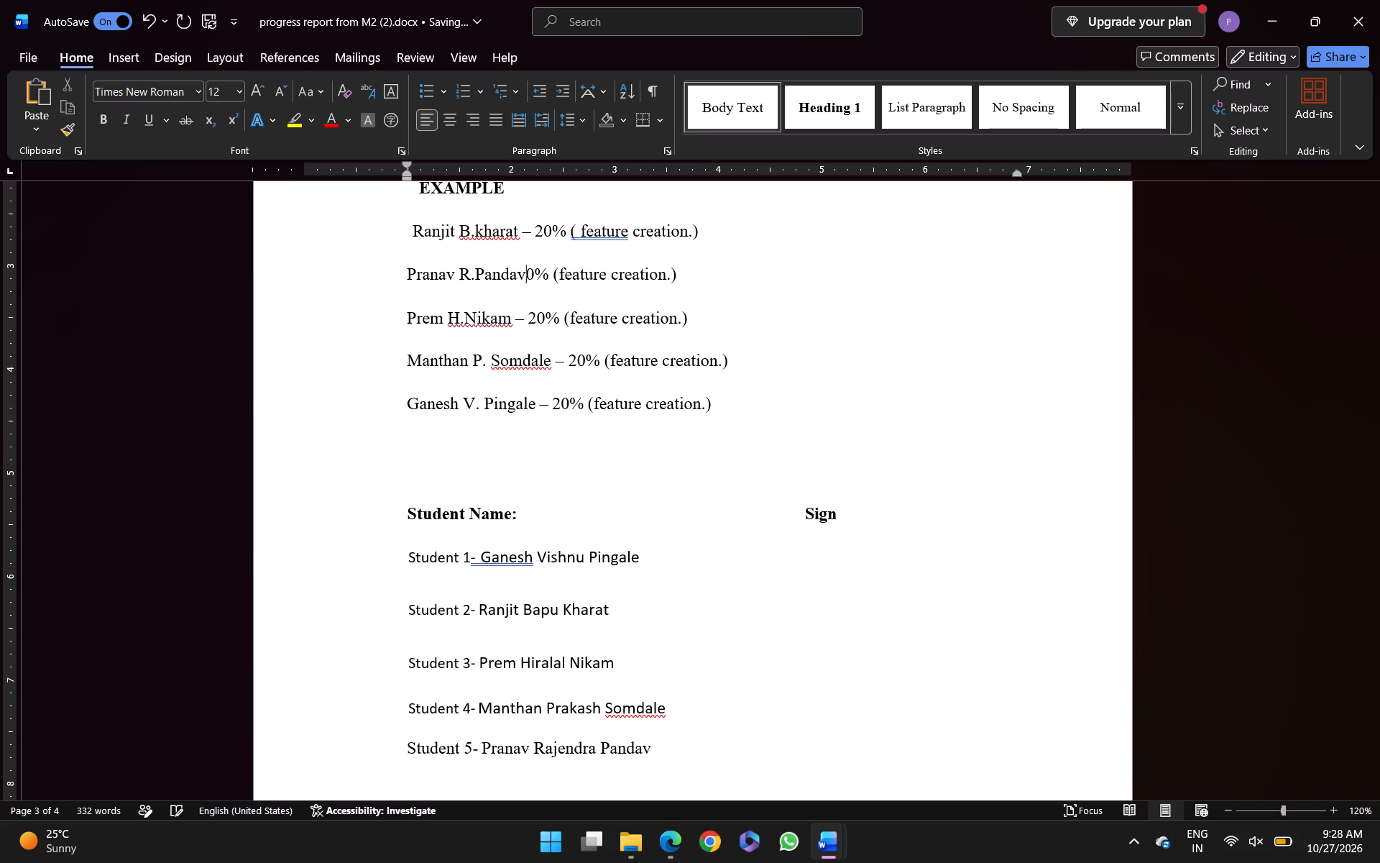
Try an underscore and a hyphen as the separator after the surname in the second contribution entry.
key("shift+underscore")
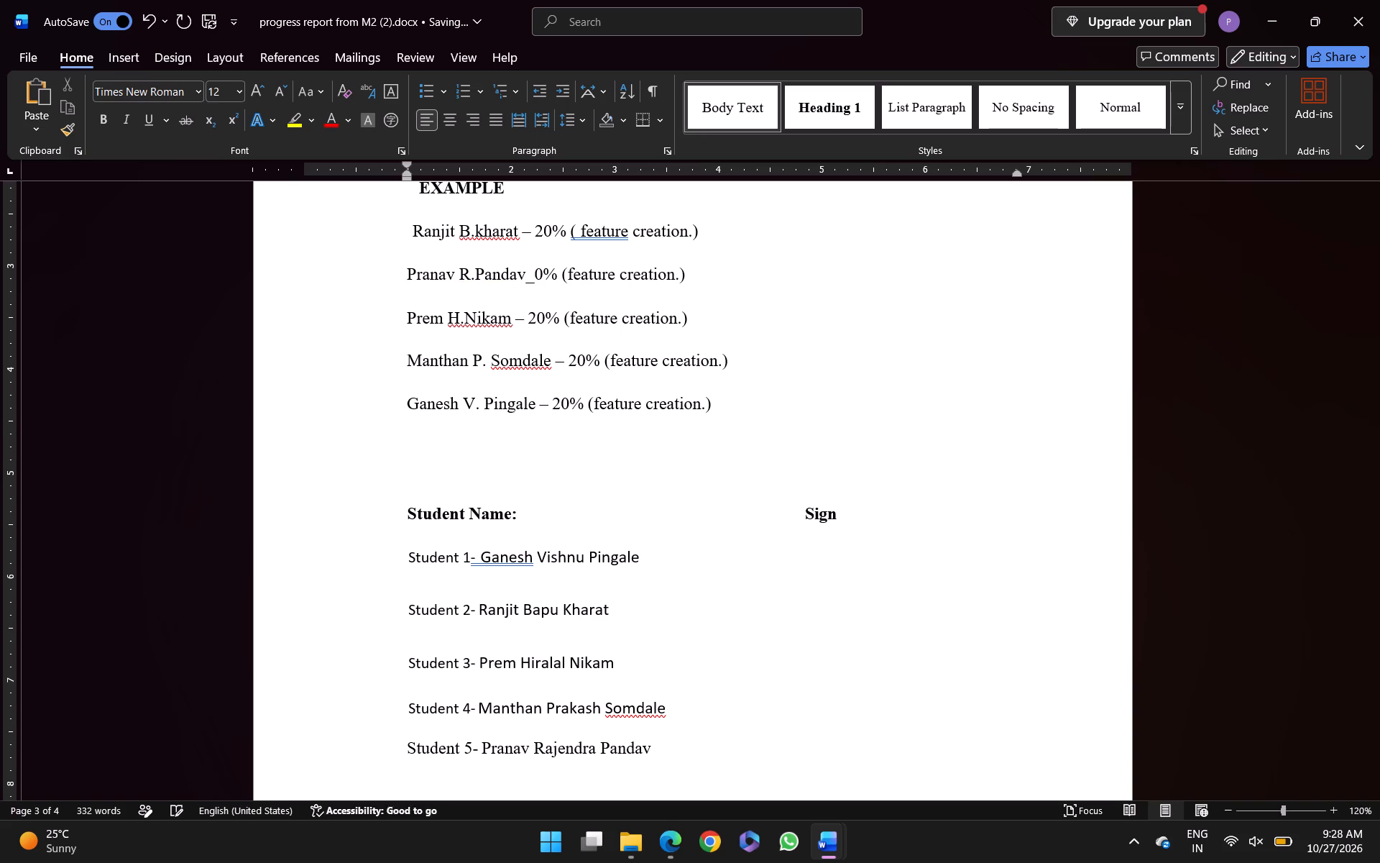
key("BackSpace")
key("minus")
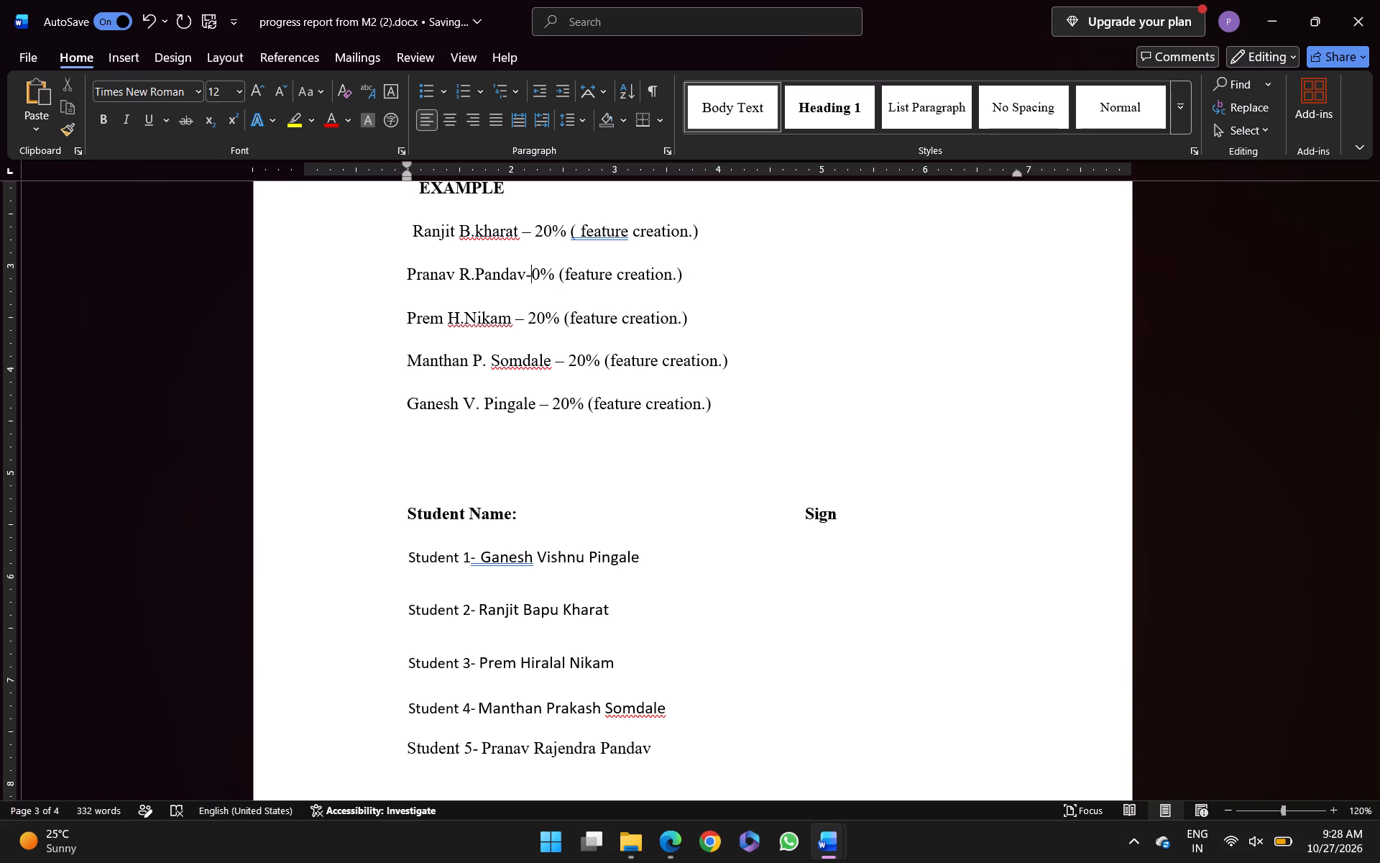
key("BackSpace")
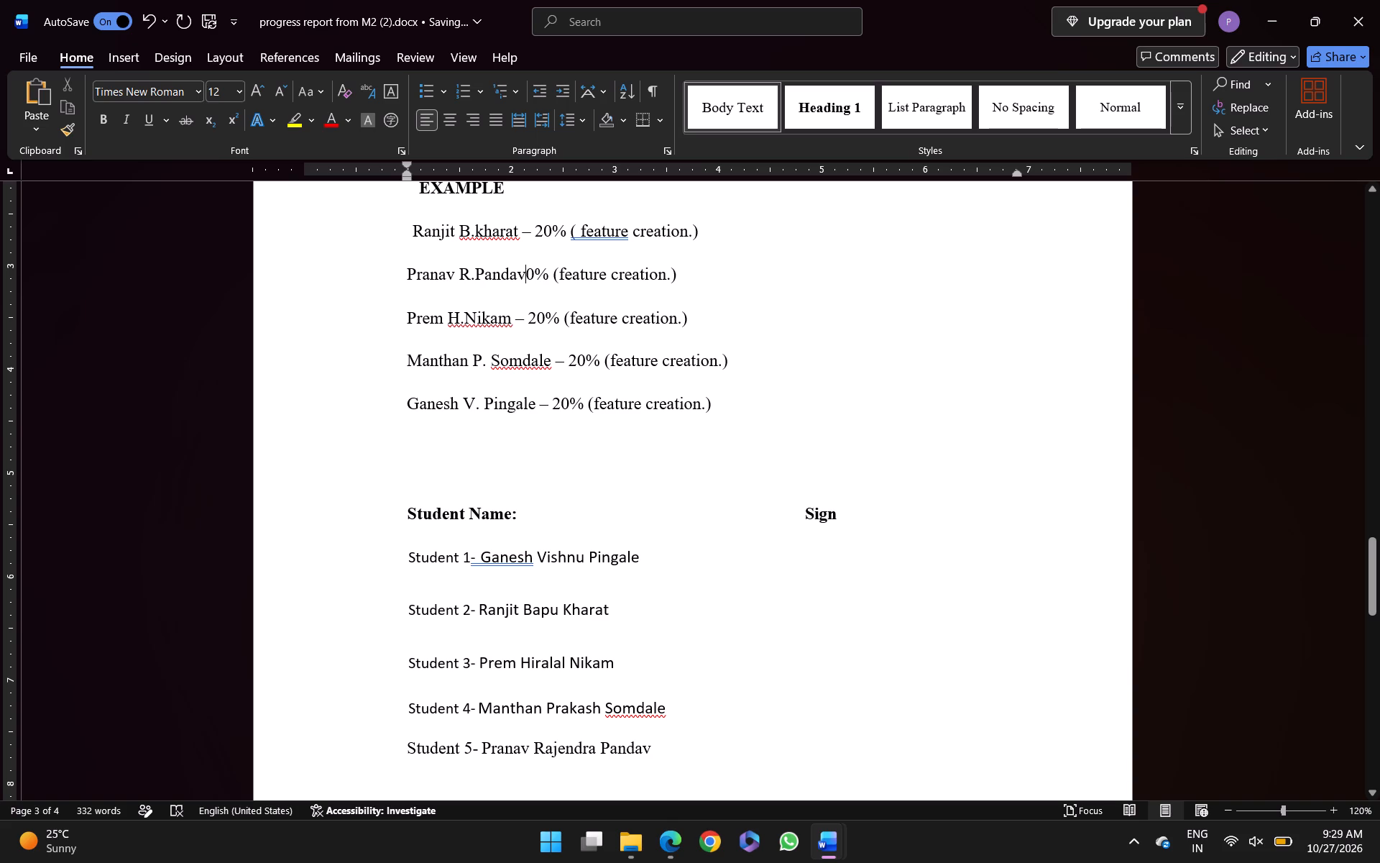
Copy the third contribution entry's dash into the second entry after the surname, complete the percentage as 20%, and add a space before the dash.
left_click(516, 316)
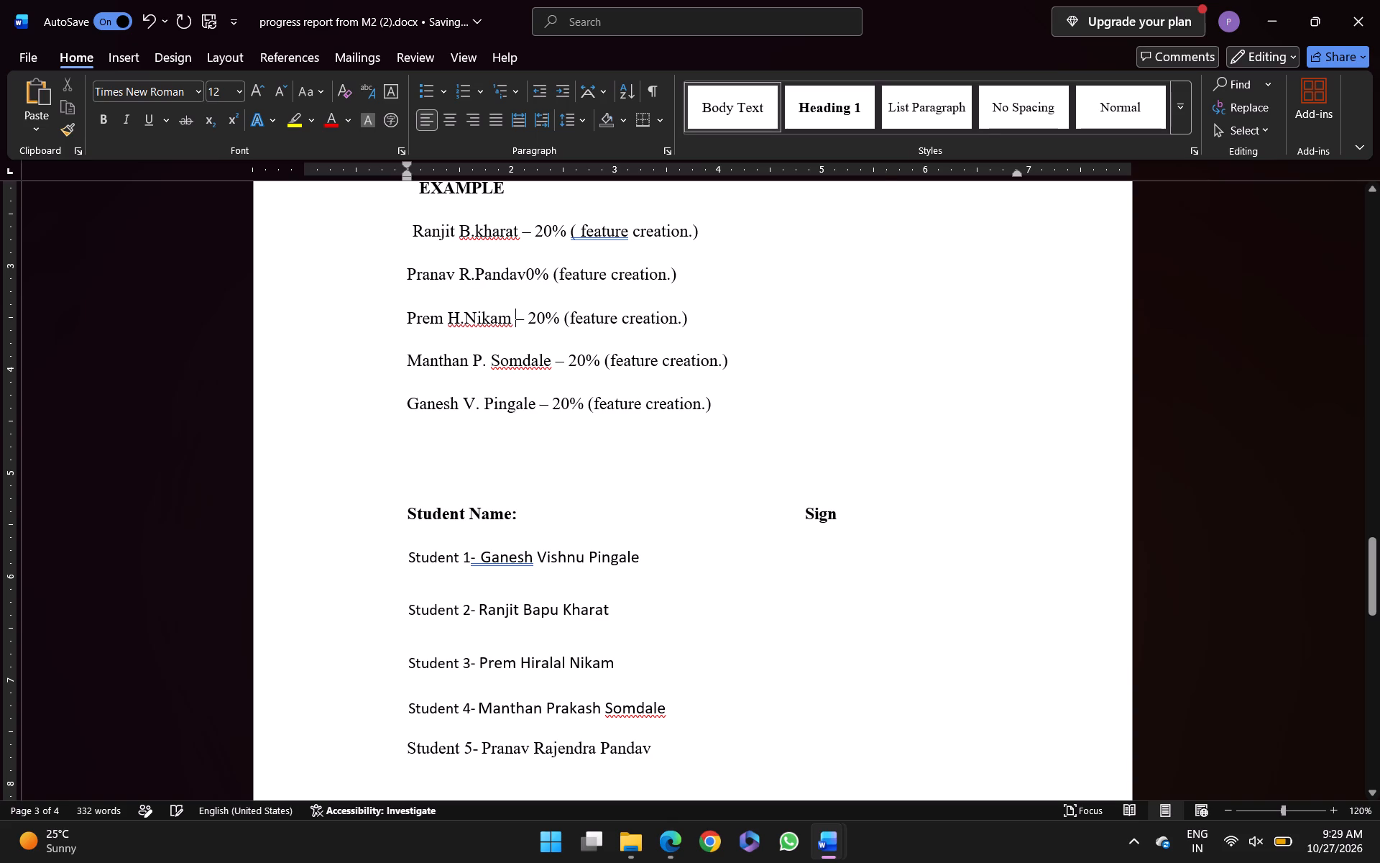
double_click(516, 316)
left_click(529, 320)
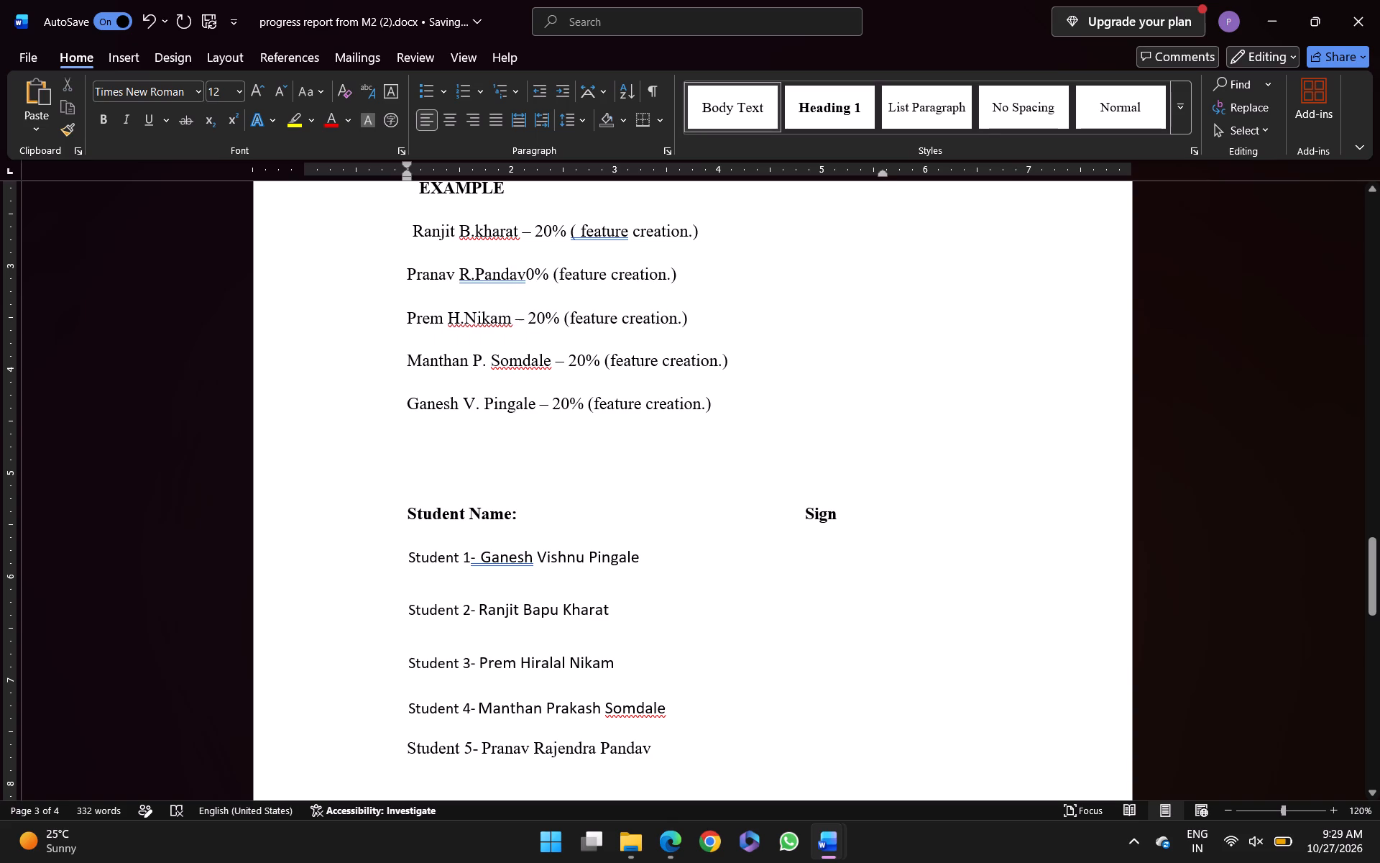
left_click(517, 322)
double_click(517, 322)
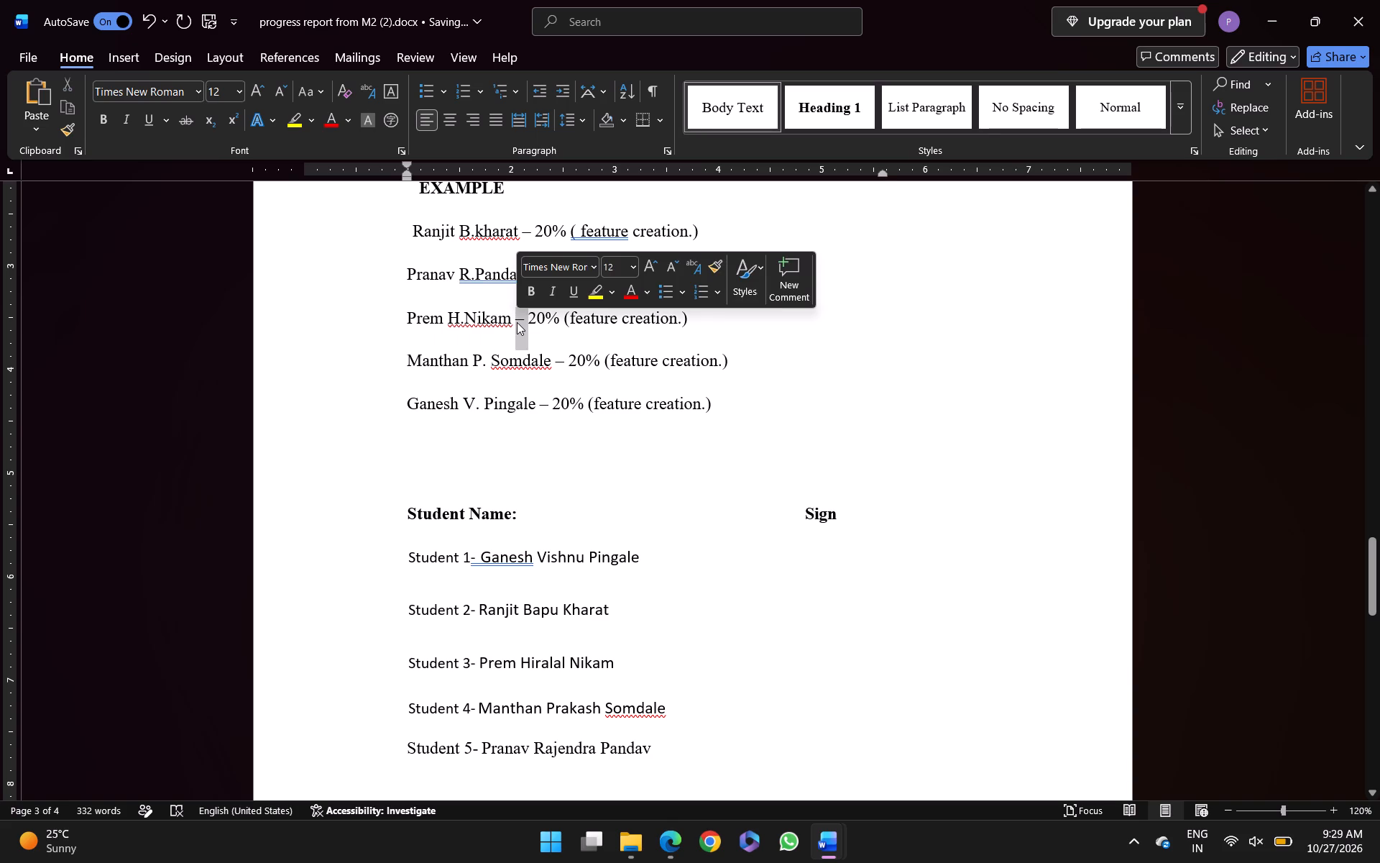
key("ctrl+c")
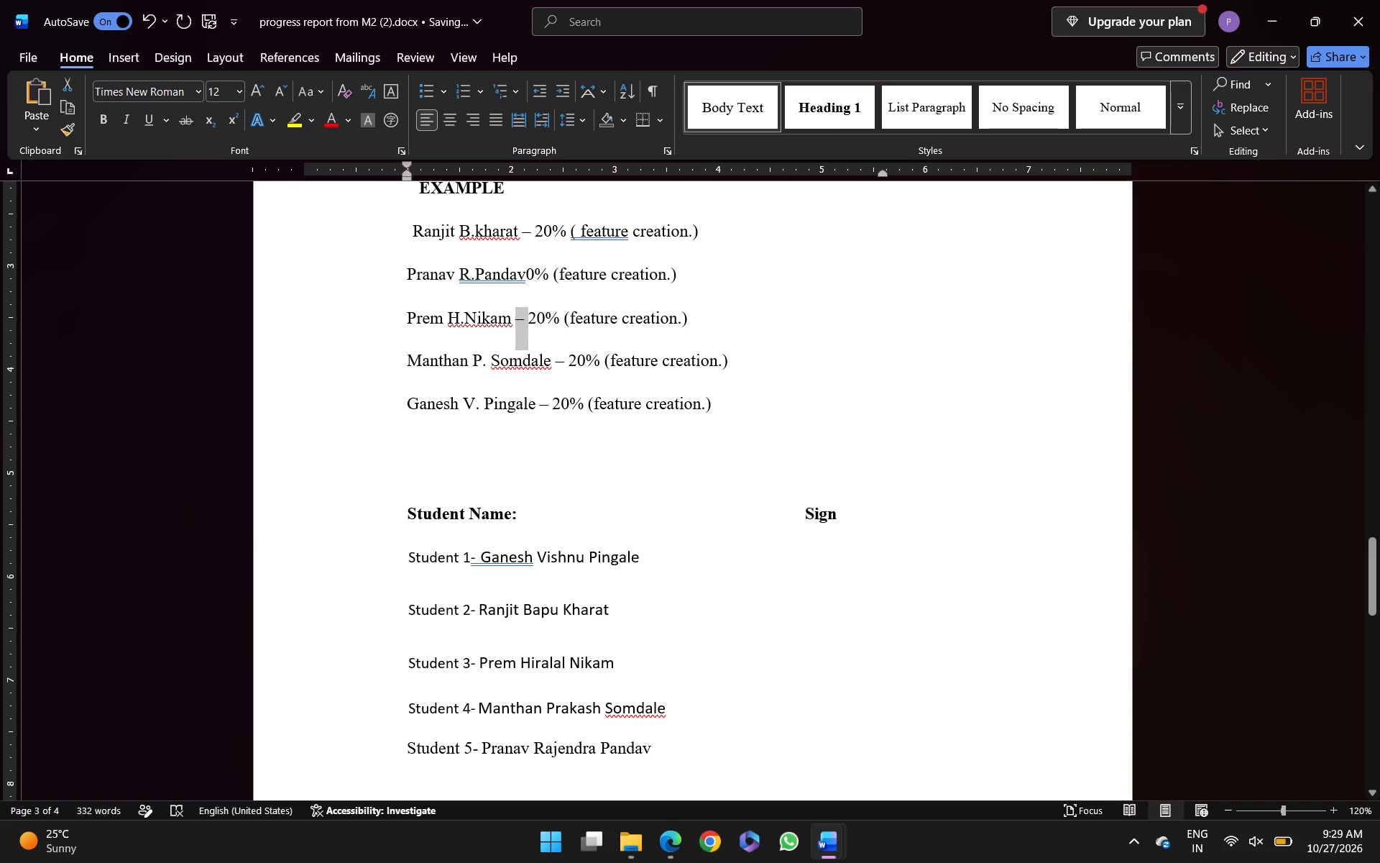
left_click(523, 277)
key("ctrl+v")
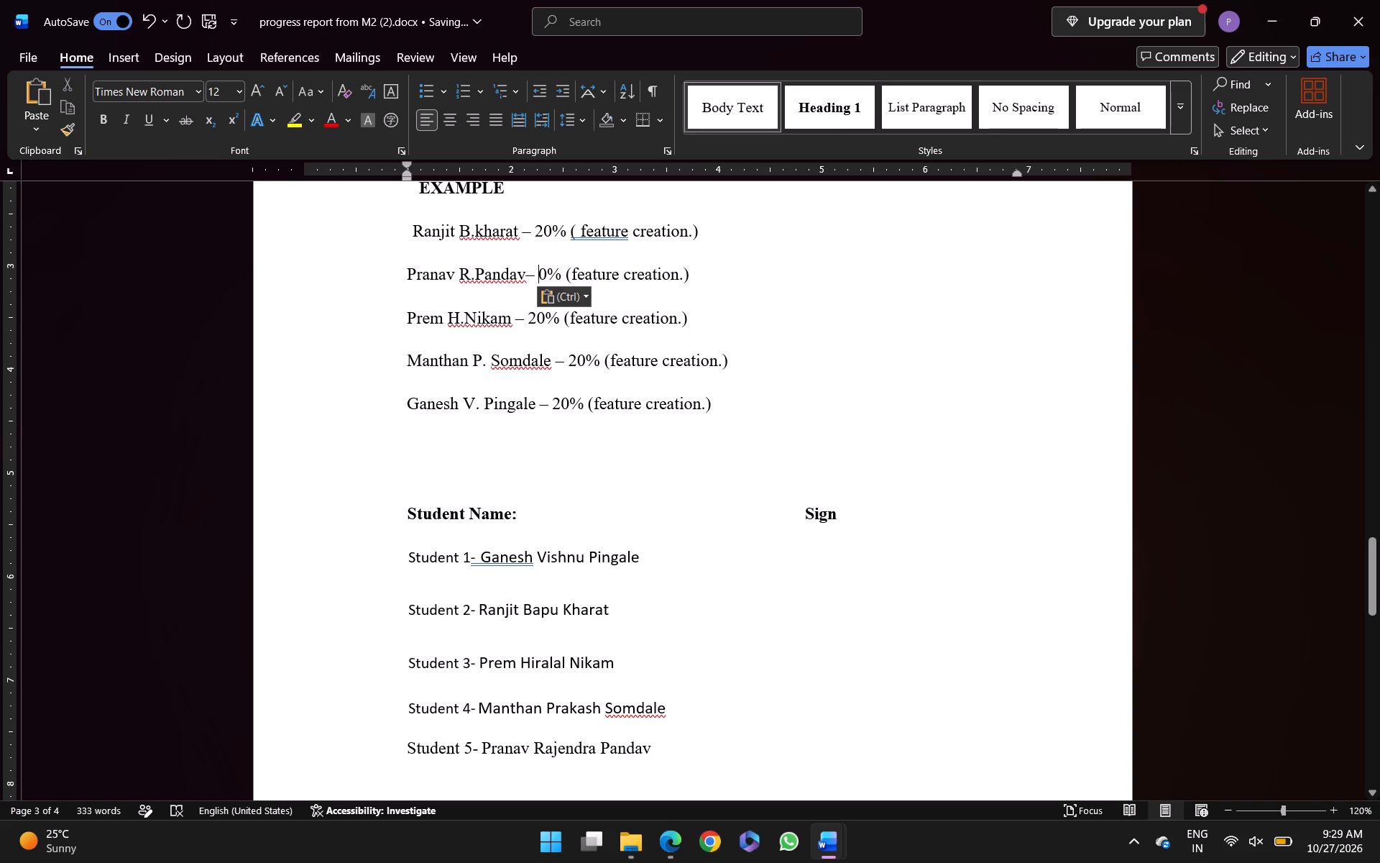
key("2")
key("Left")
key("Left")
key("Left")
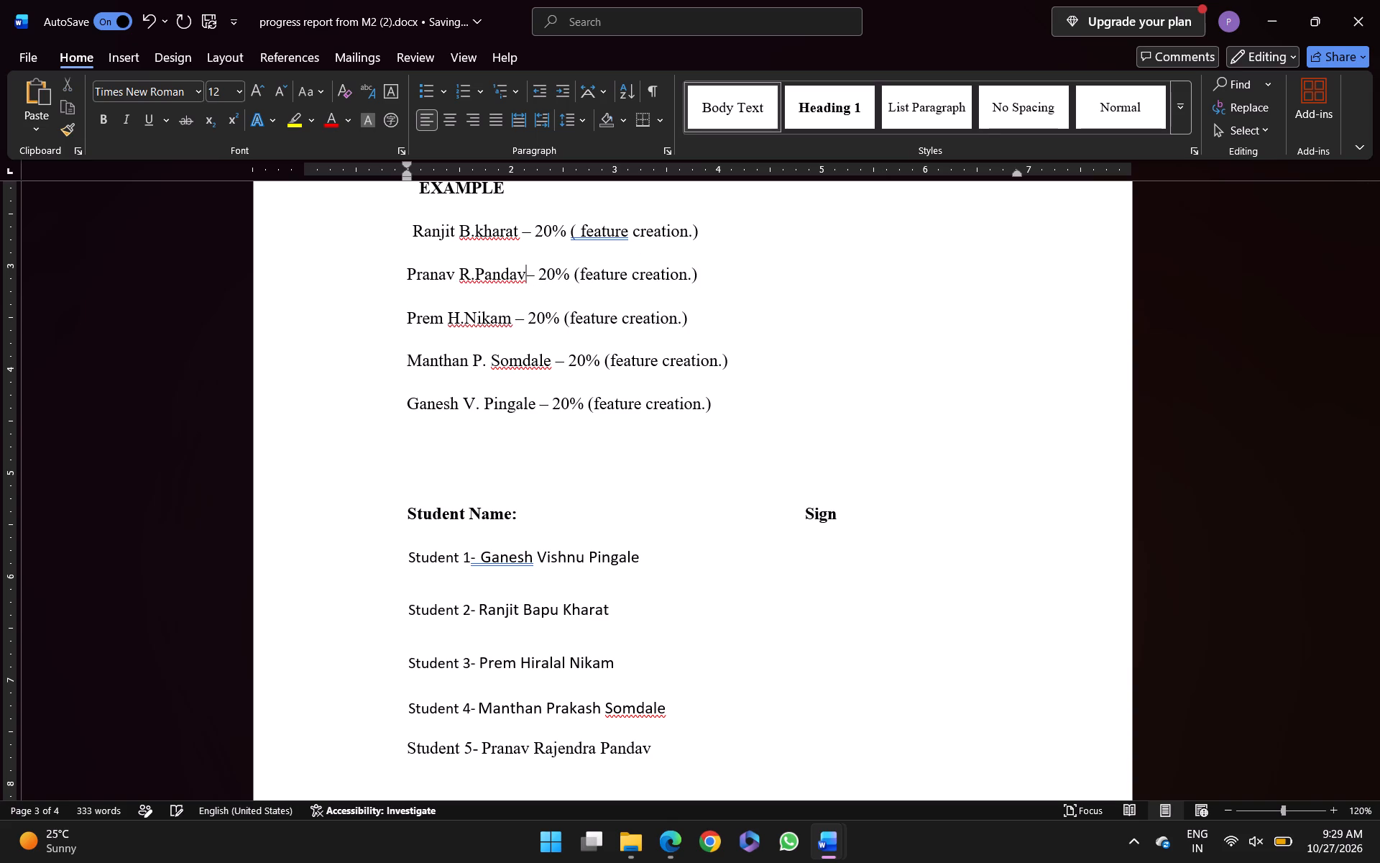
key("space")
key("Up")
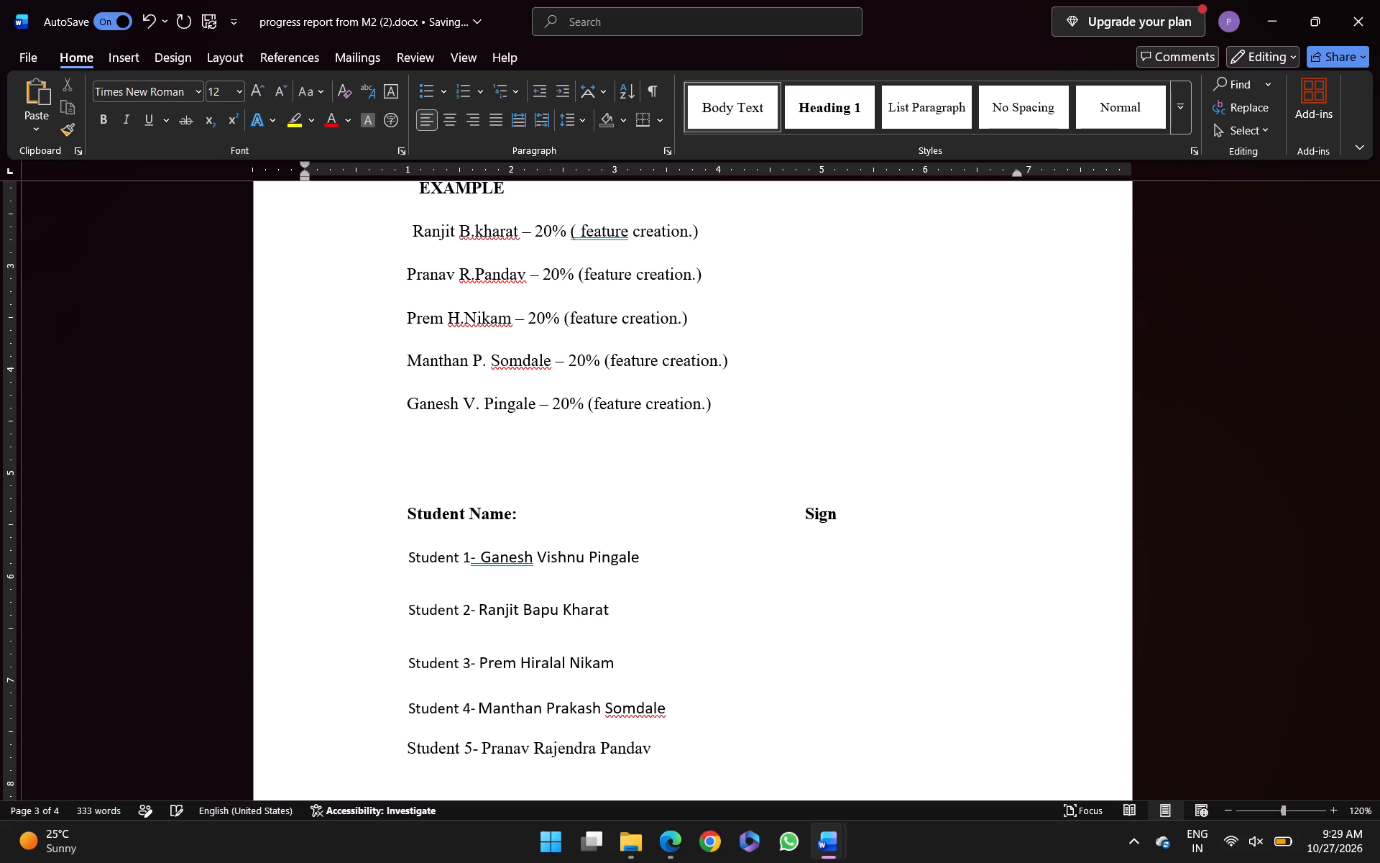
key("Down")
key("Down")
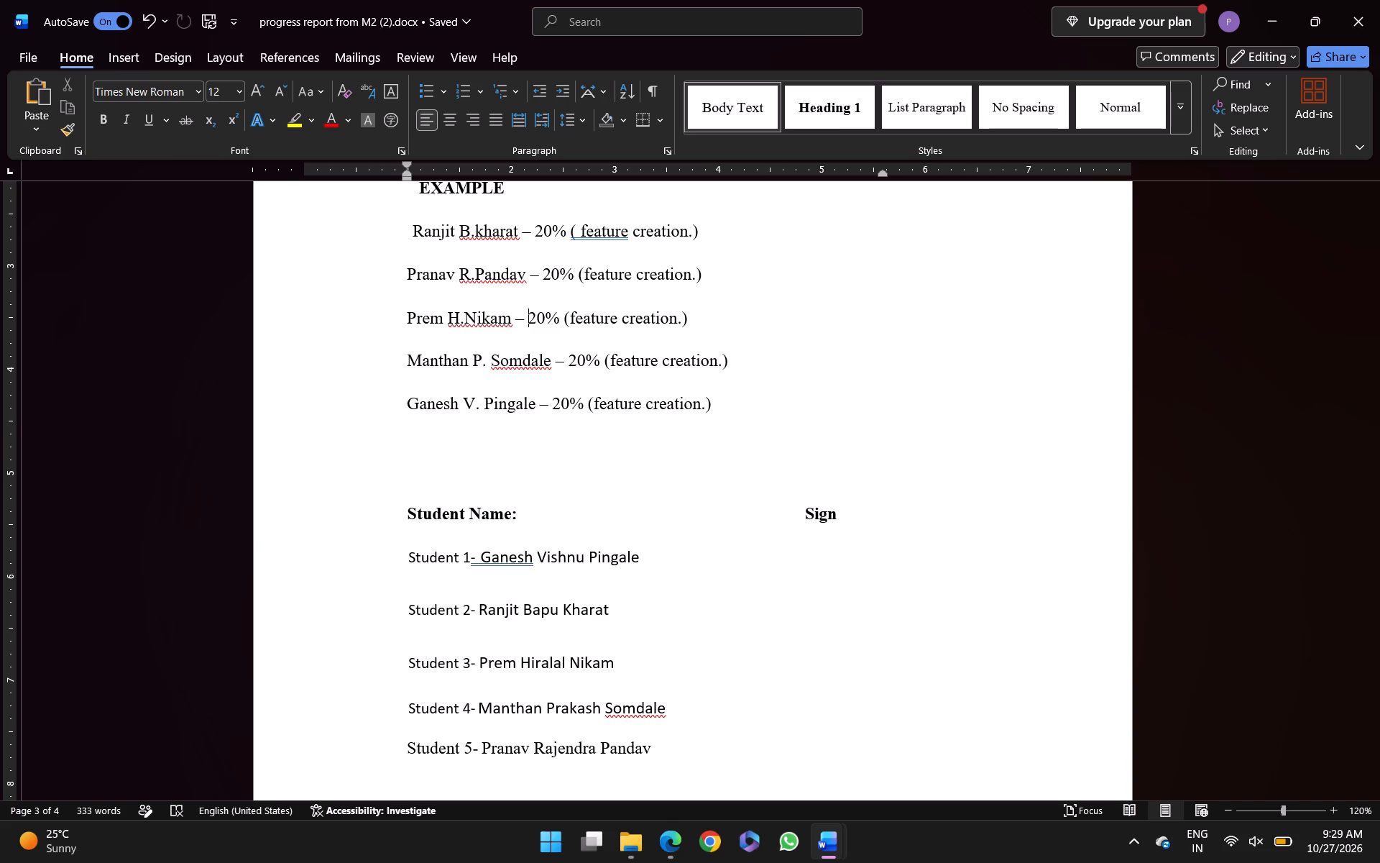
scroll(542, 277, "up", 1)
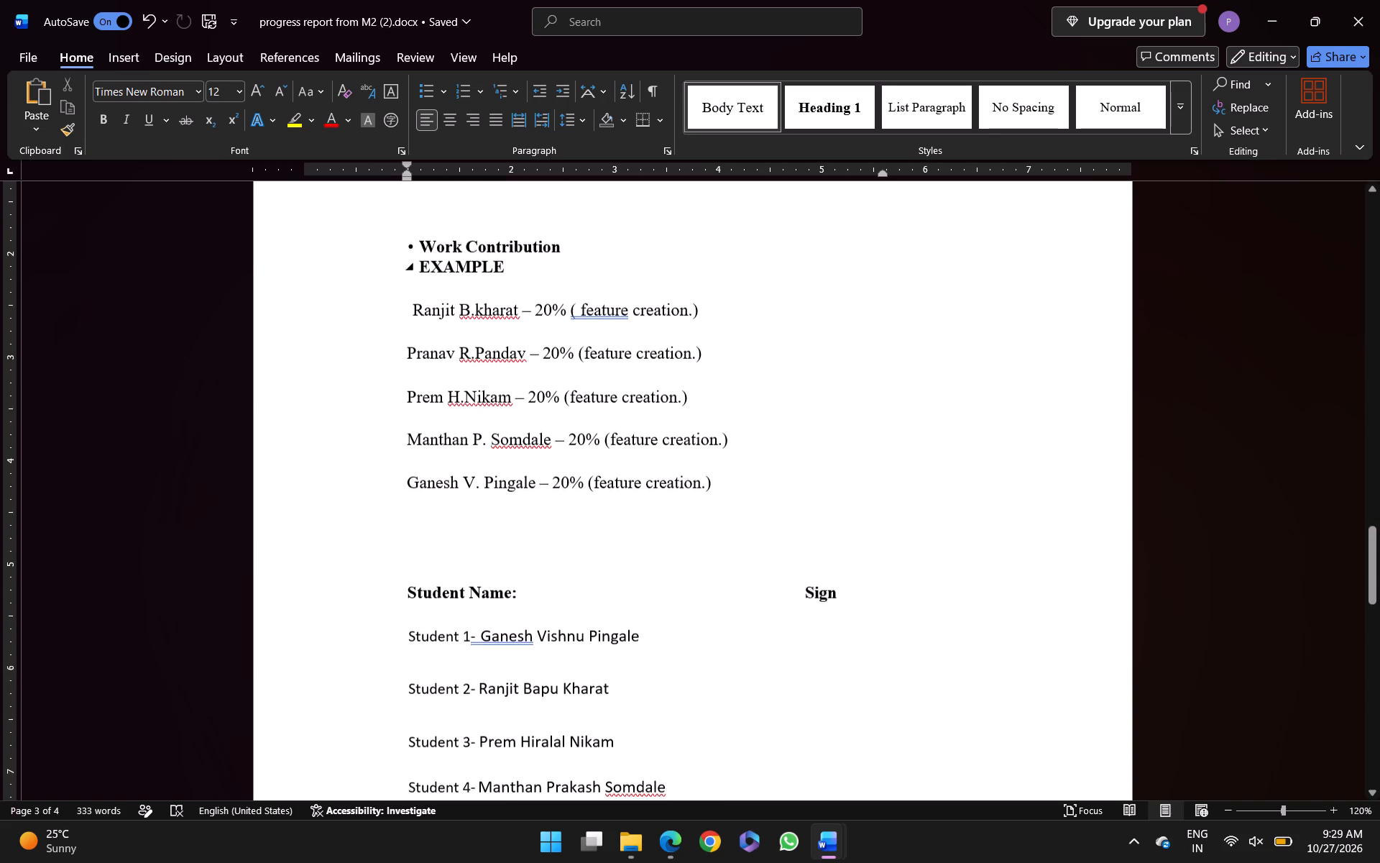
Remove the extra space at the start of the first contribution entry and save the document.
scroll(542, 277, "up", 1)
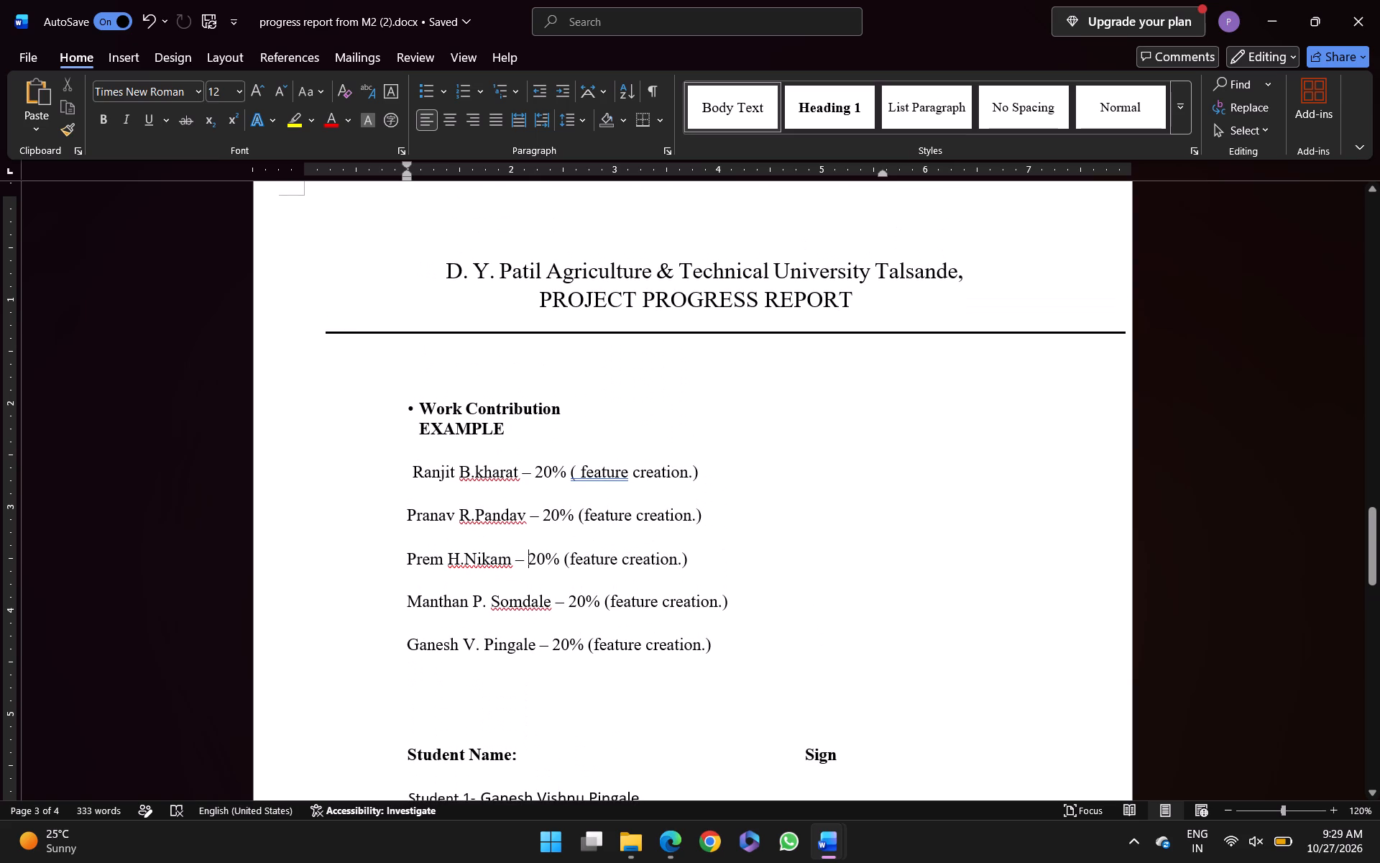
scroll(542, 277, "down", 1)
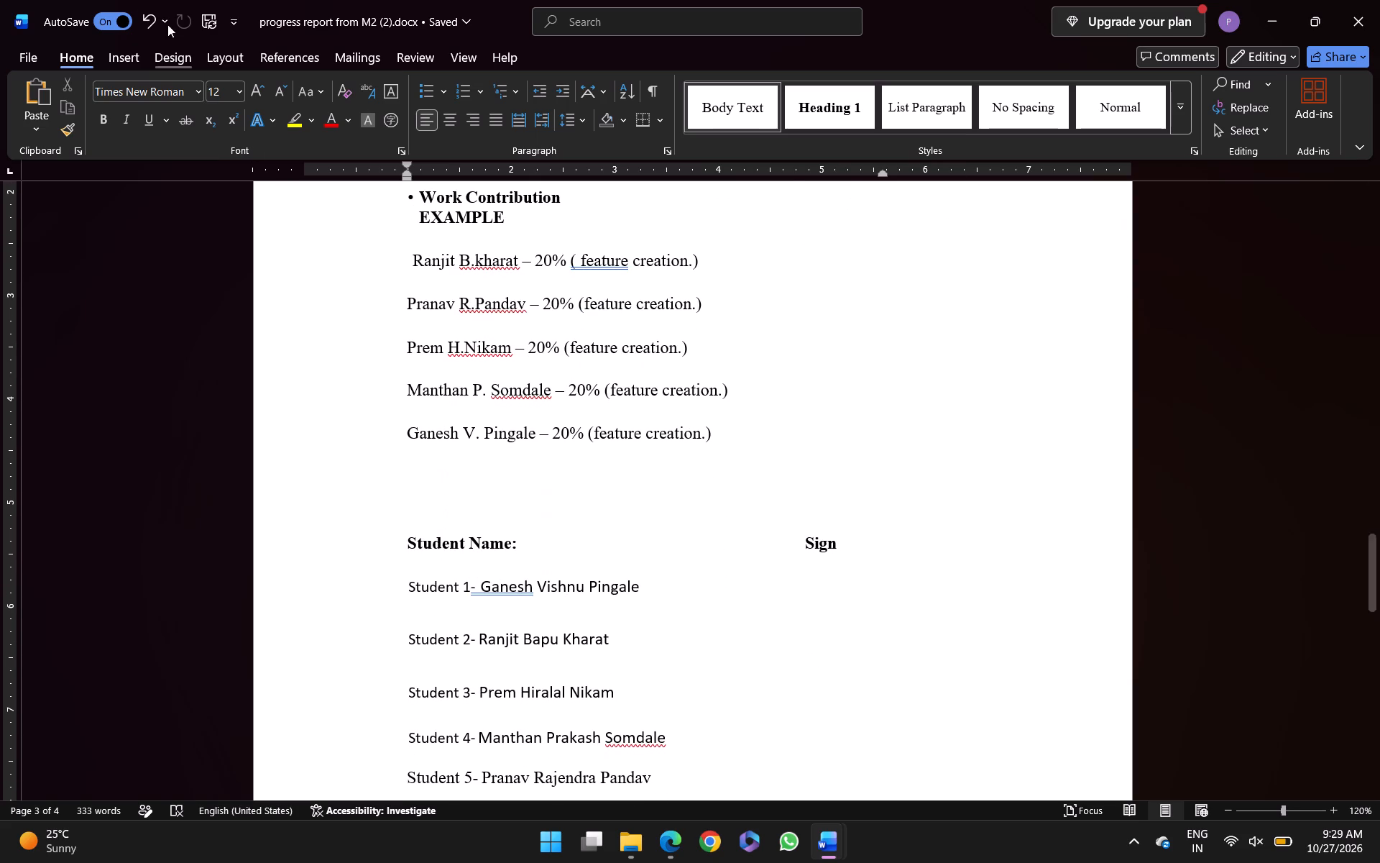
left_click(406, 264)
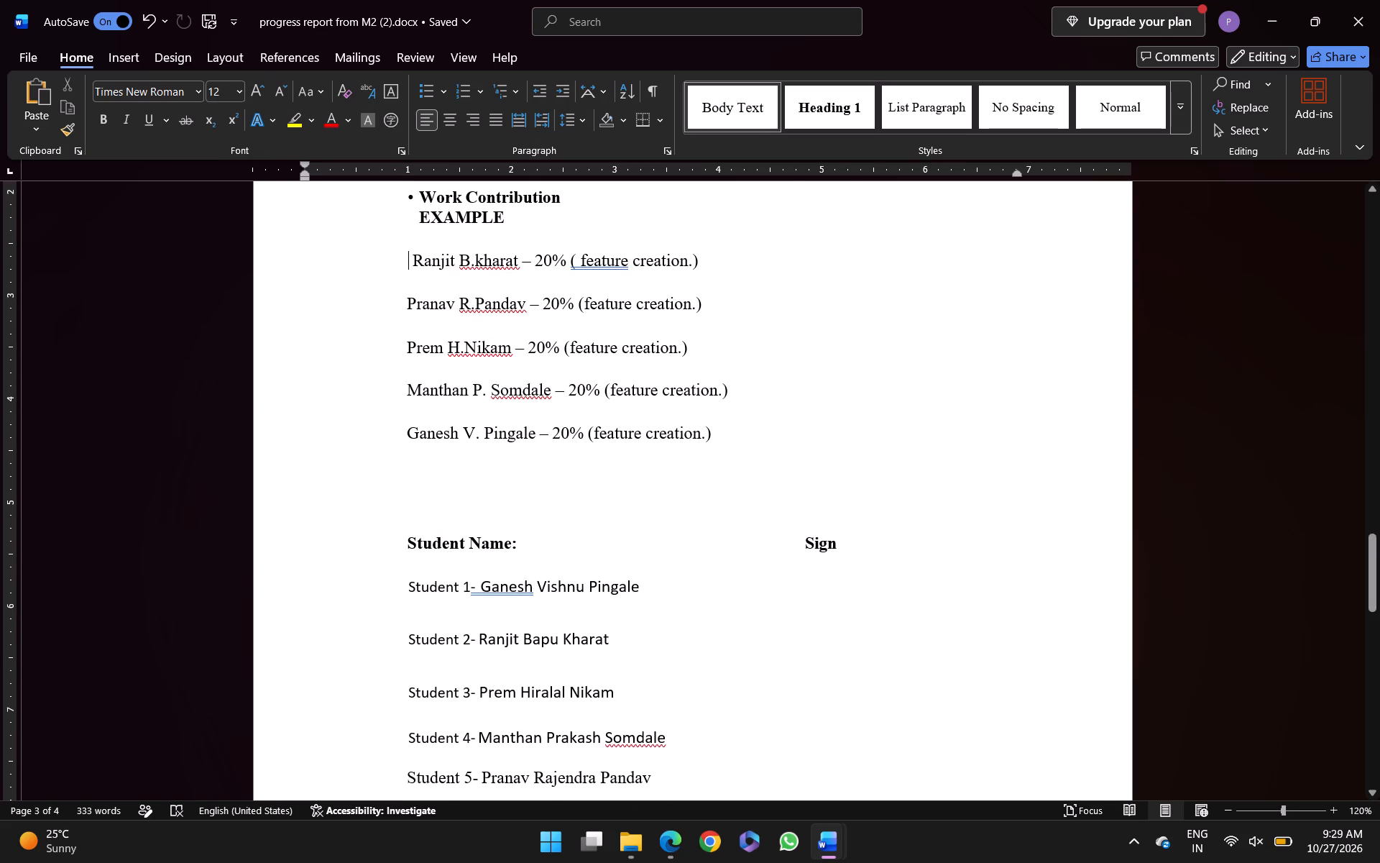
key("BackSpace")
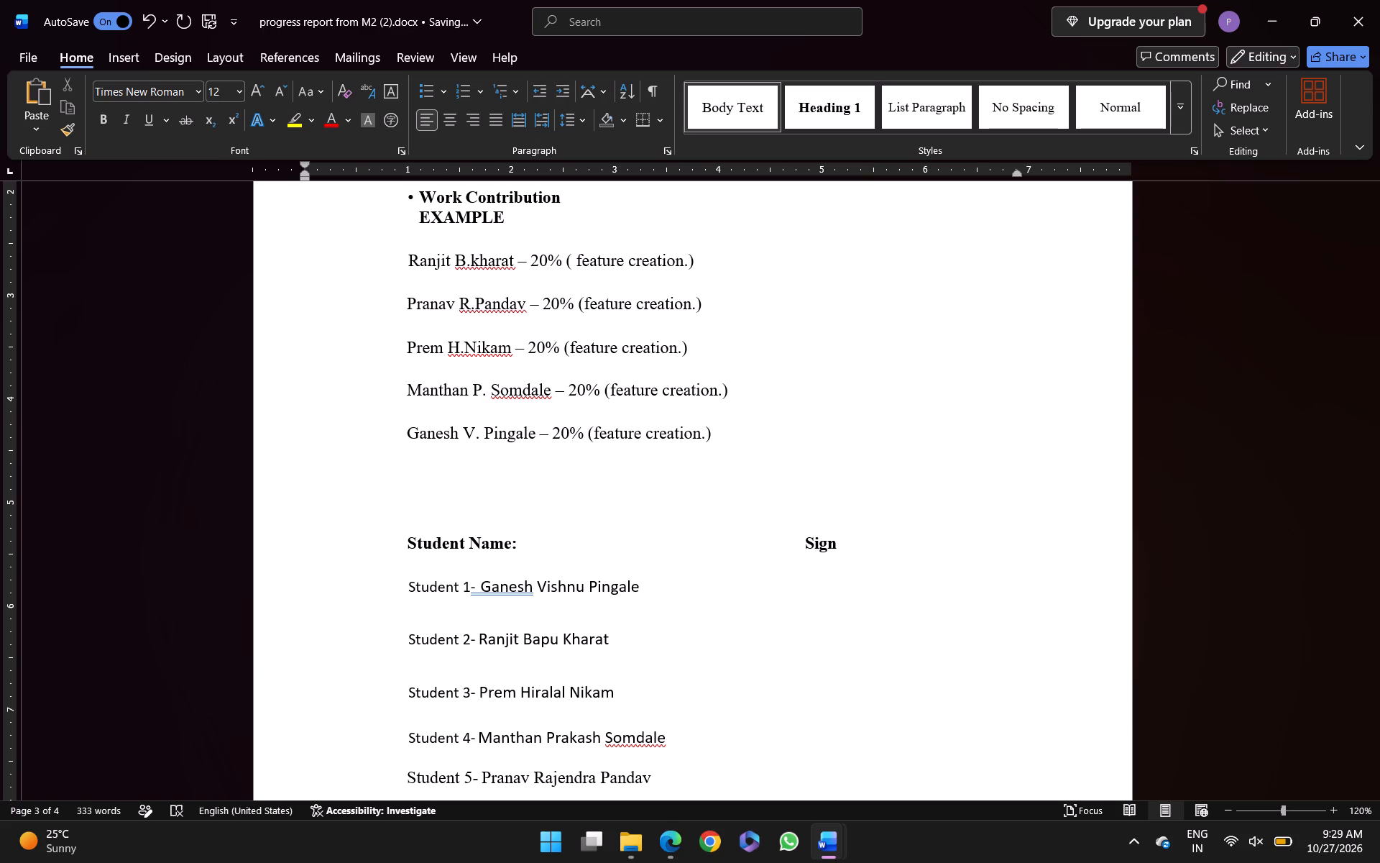
key("ctrl+s")
Review the student and signatory lines at the end of the report and the activity table on the first page.
scroll(519, 419, "right", 1)
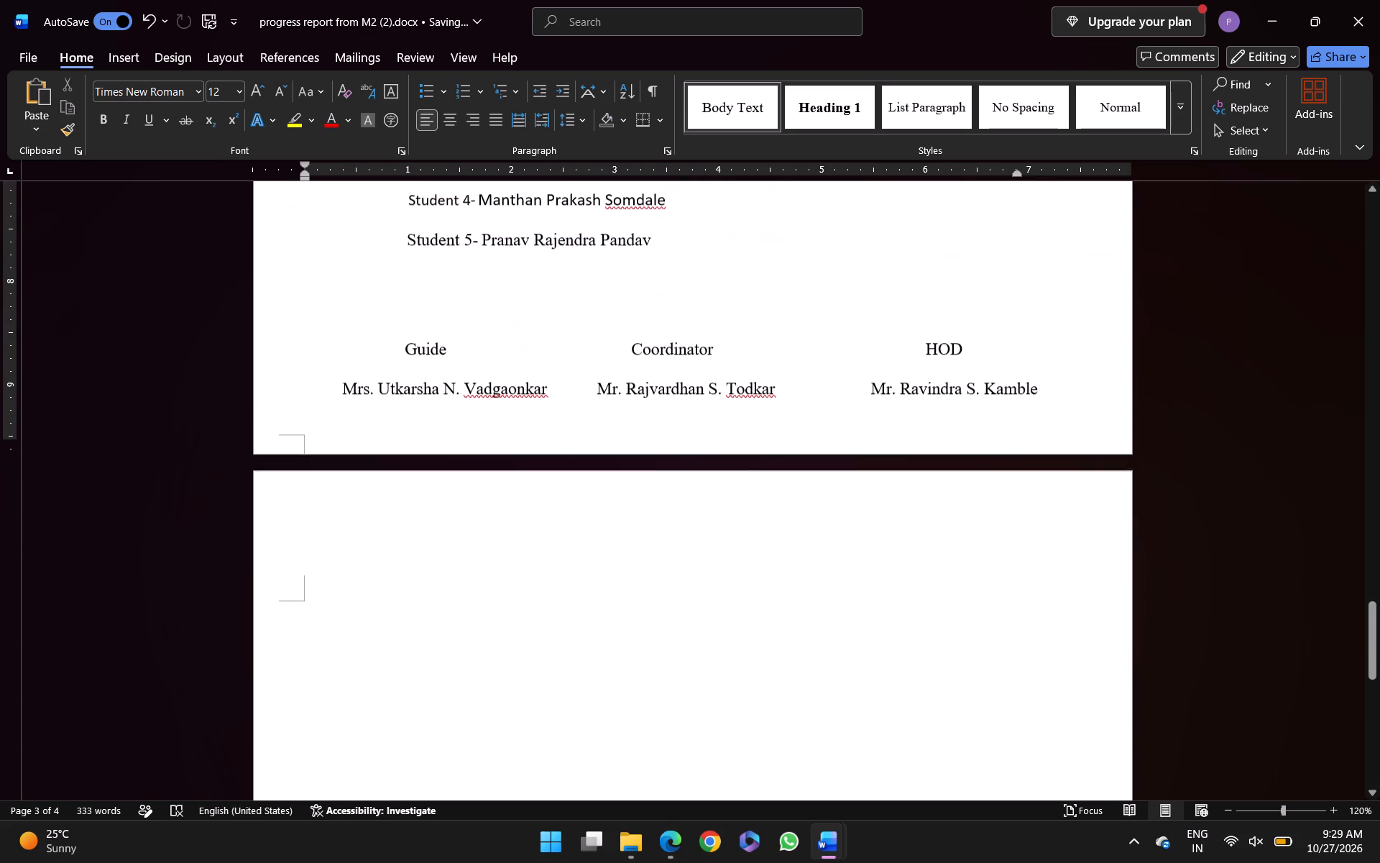
scroll(519, 419, "right", 1)
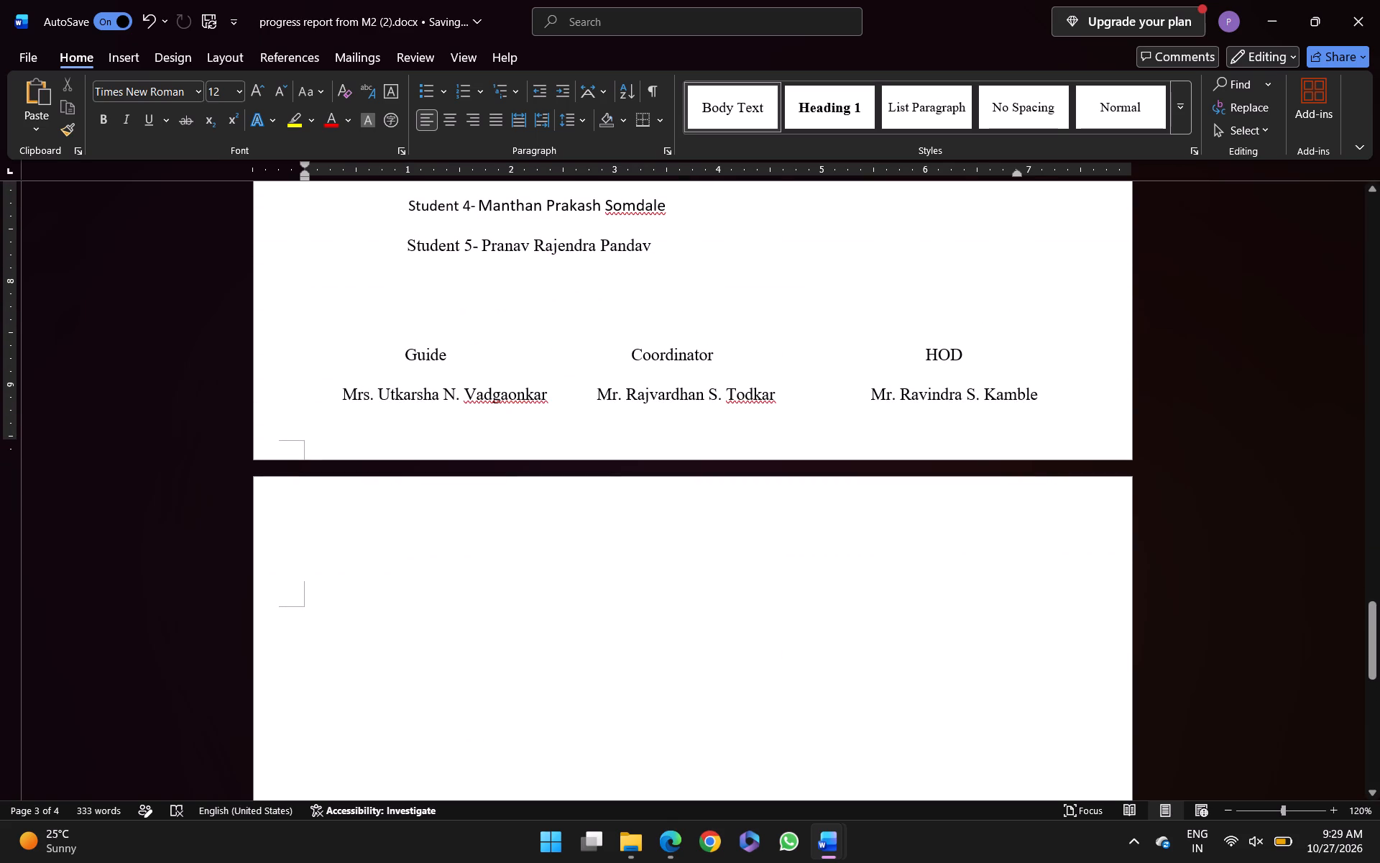
scroll(519, 419, "right", 6)
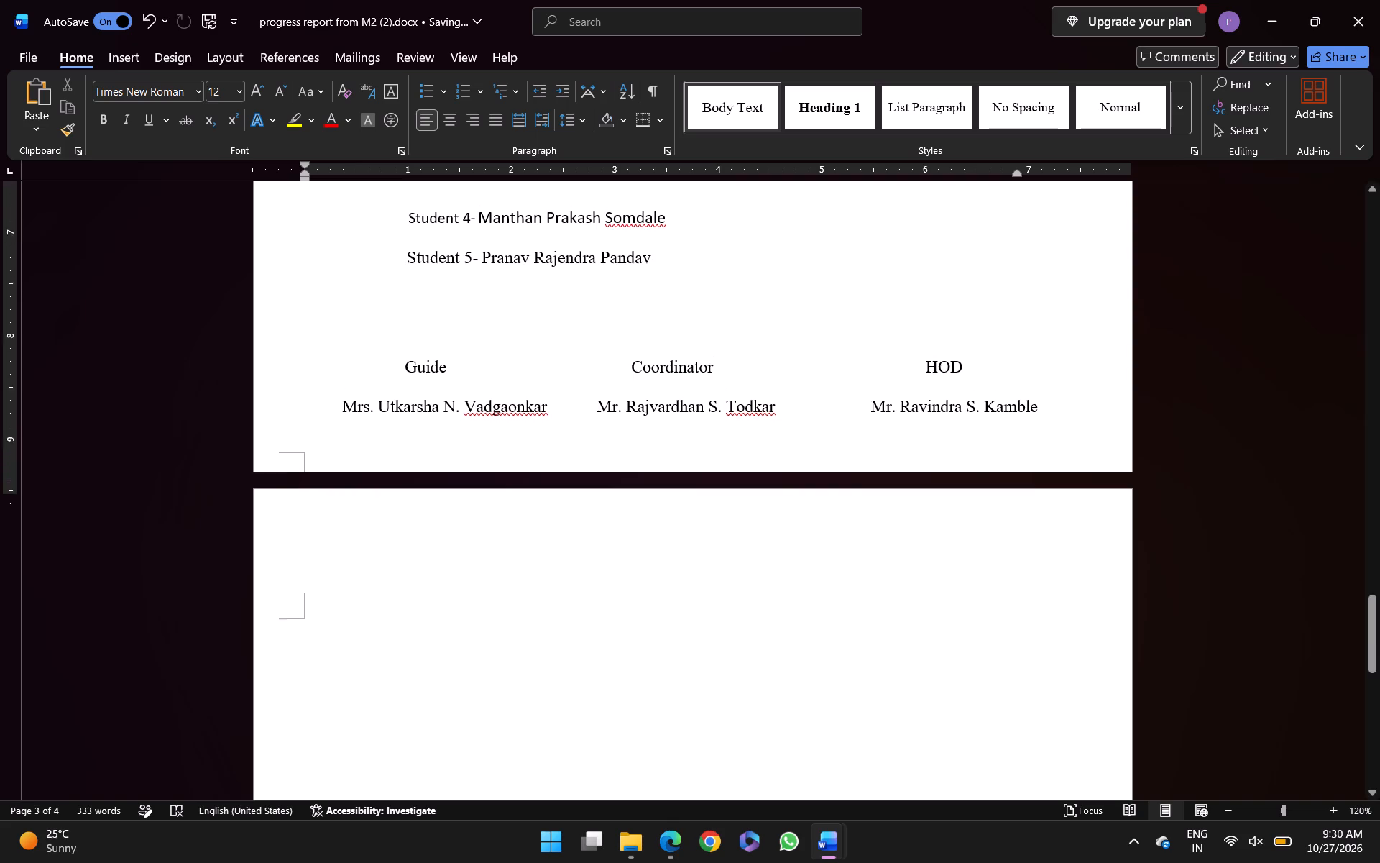
scroll(519, 419, "right", 1)
scroll(519, 419, "up", 8)
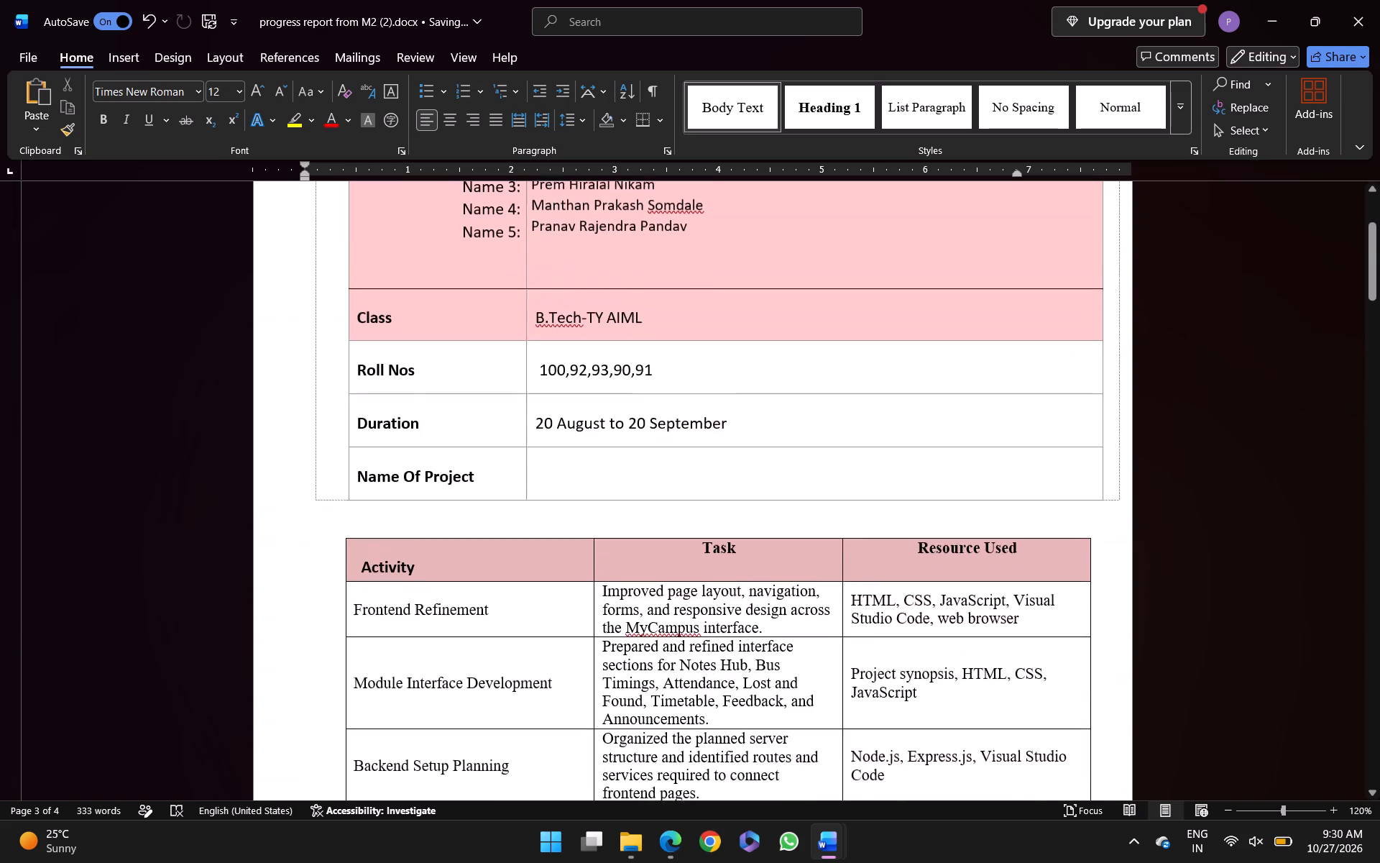
scroll(516, 390, "down", 2)
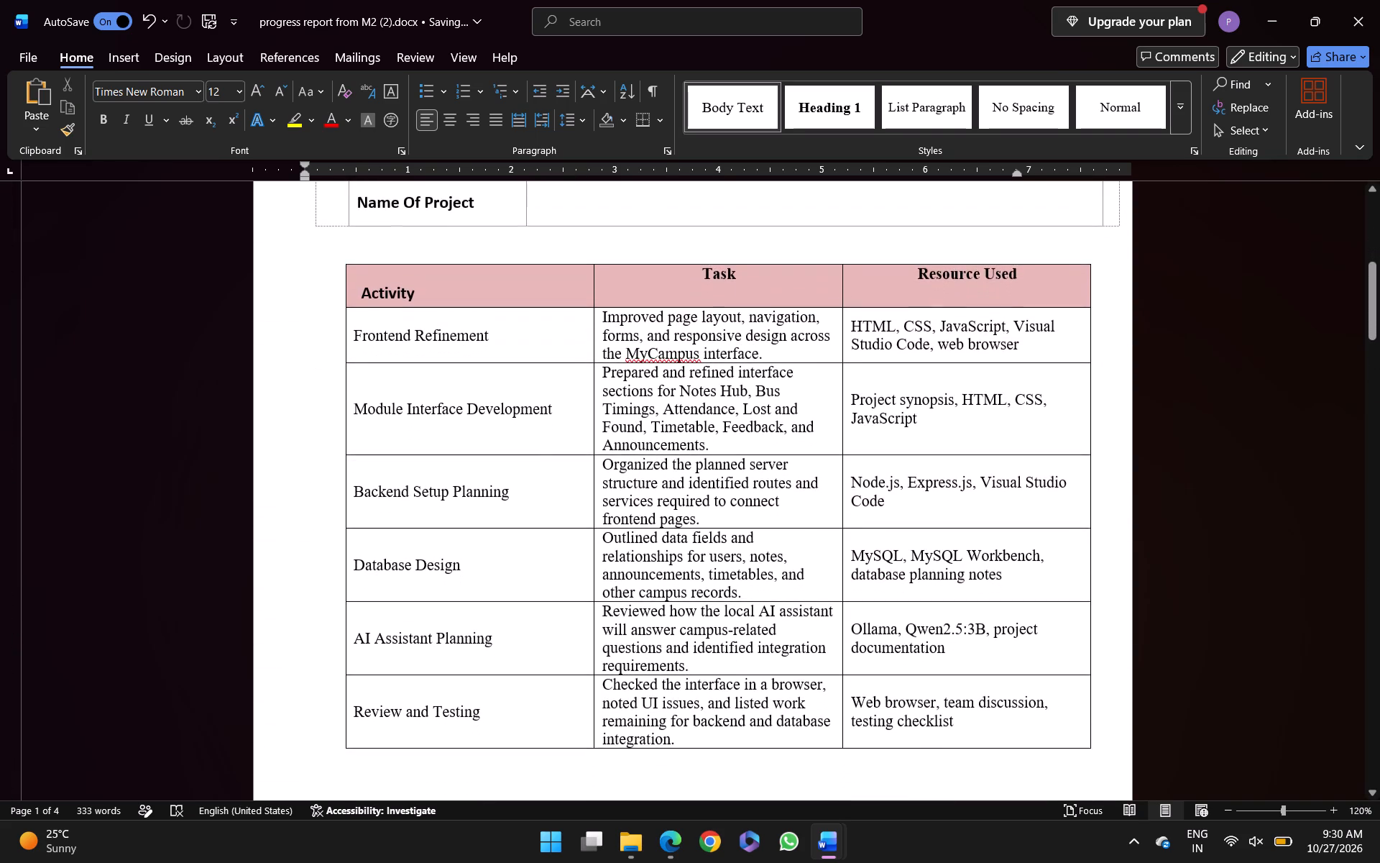
scroll(516, 390, "down", 2)
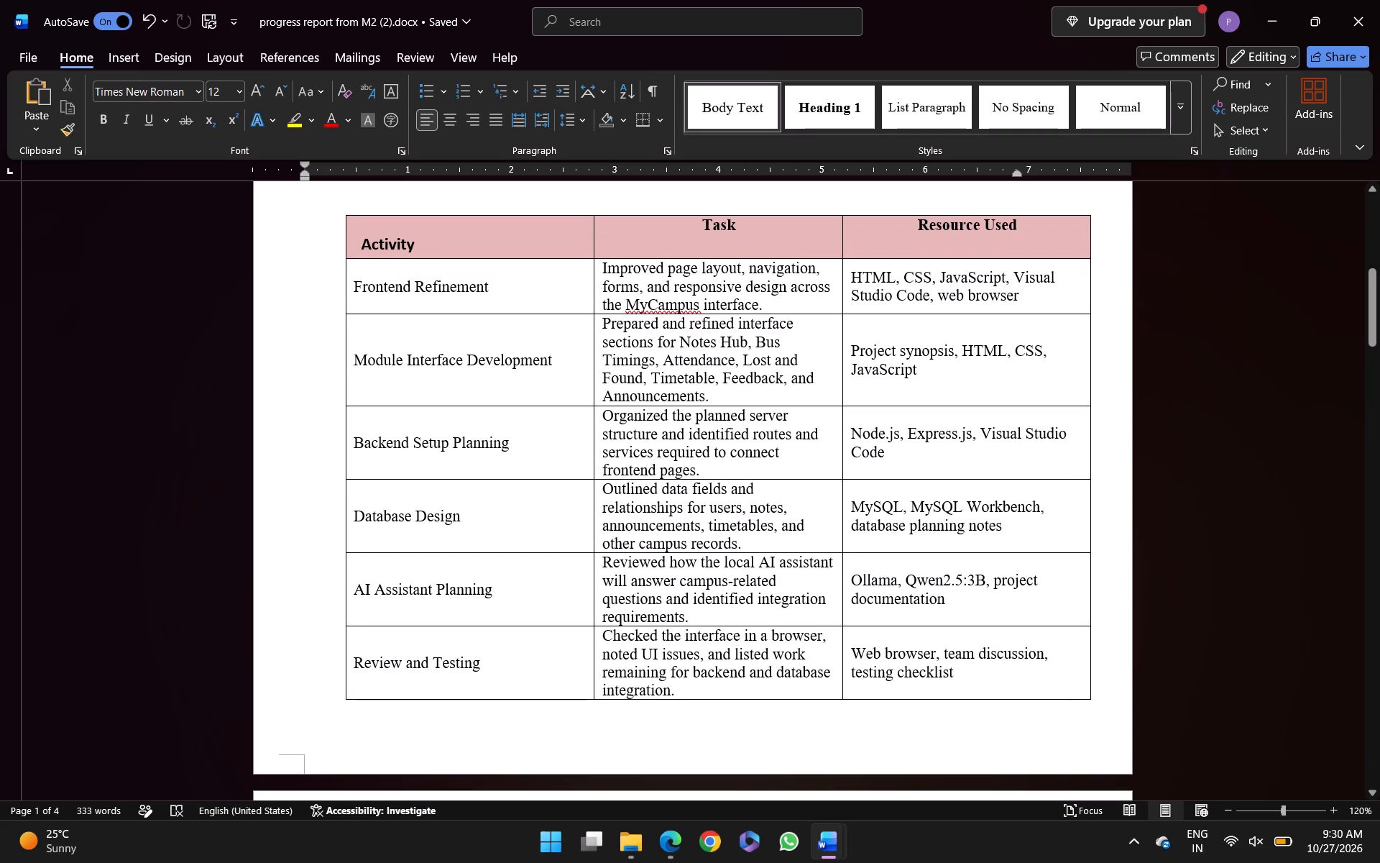
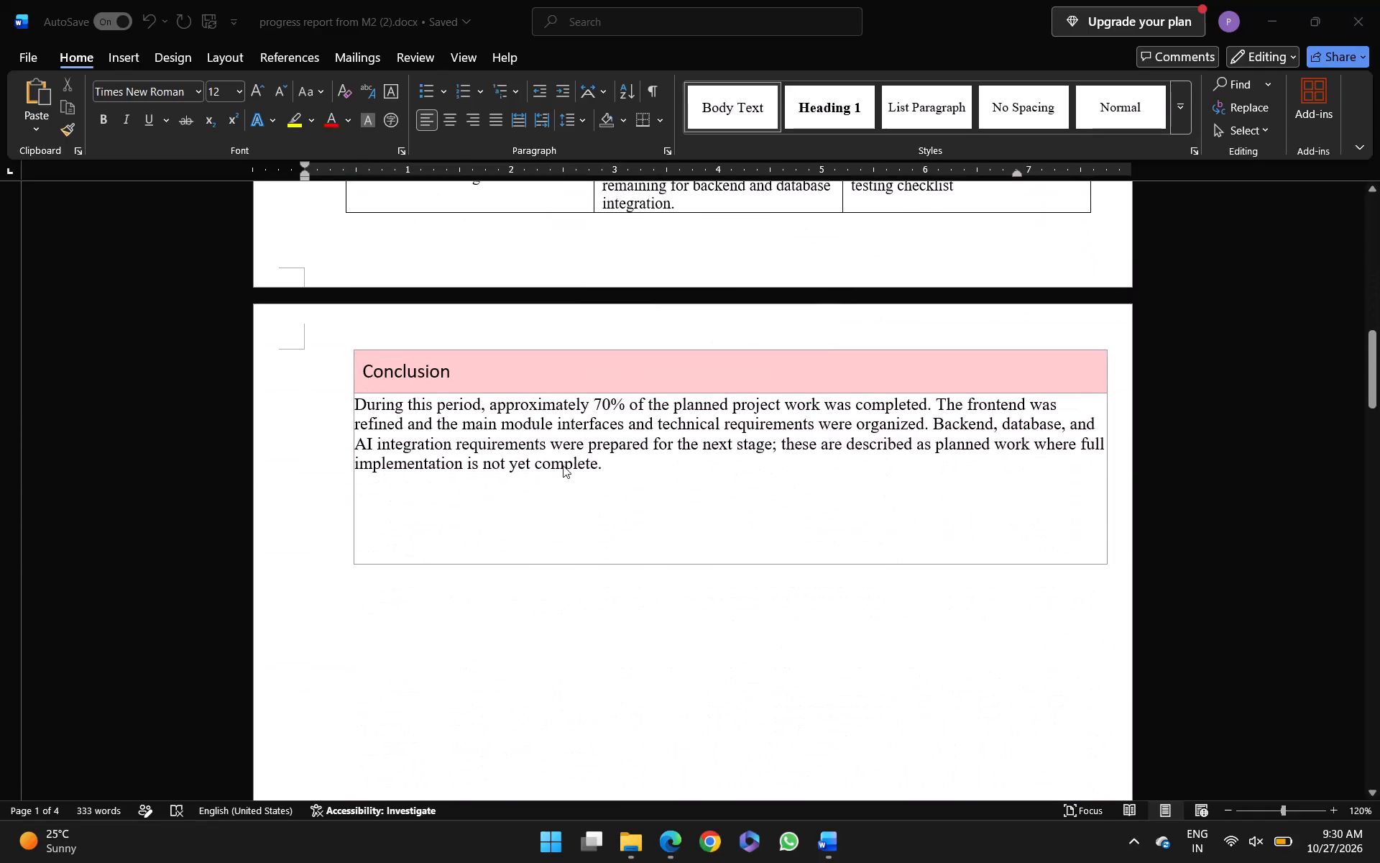
Replace the full stop in the first contribution entry with "& database design" after "feature creation".
scroll(563, 465, "down", 1)
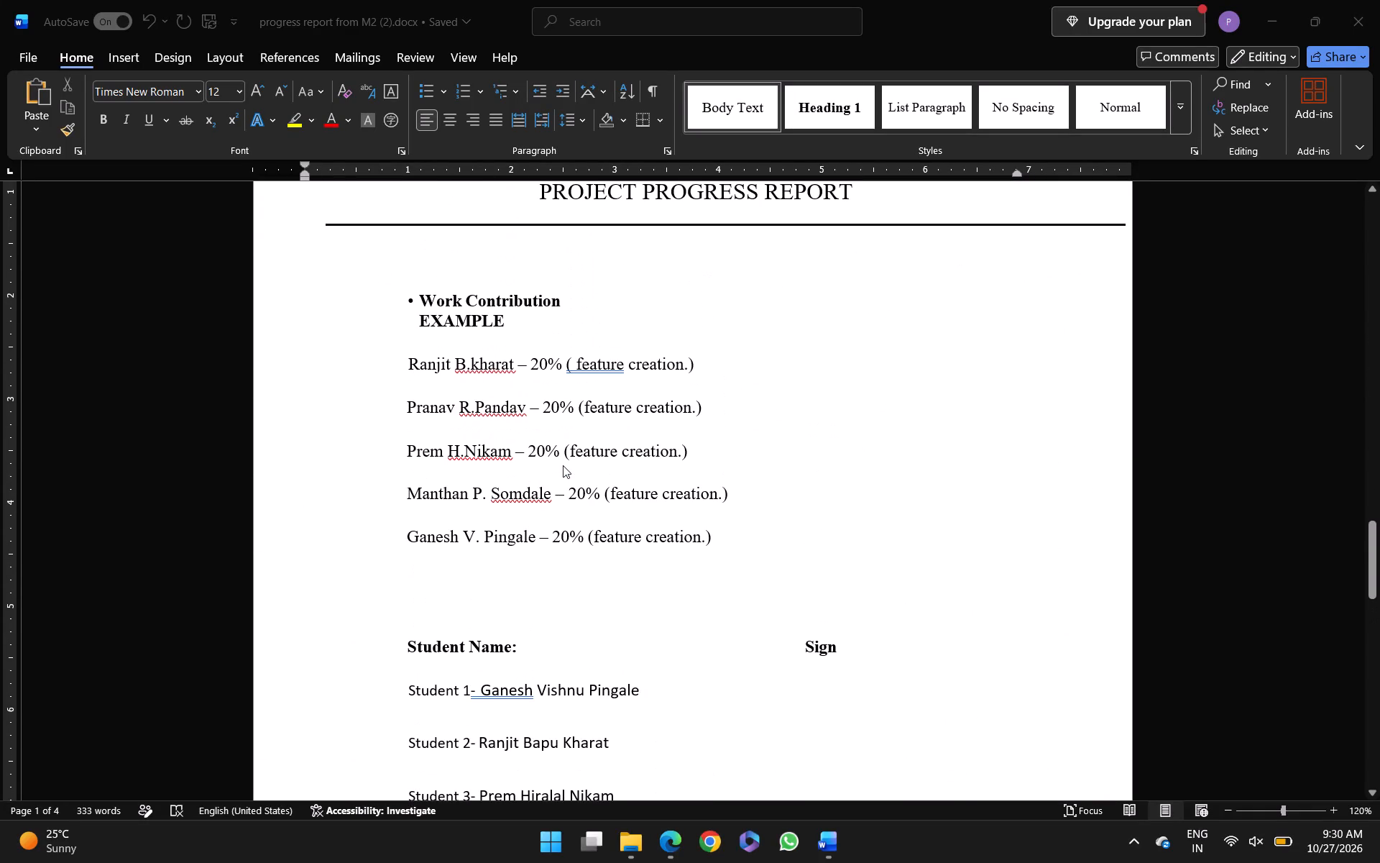
scroll(563, 465, "down", 1)
left_click(687, 365)
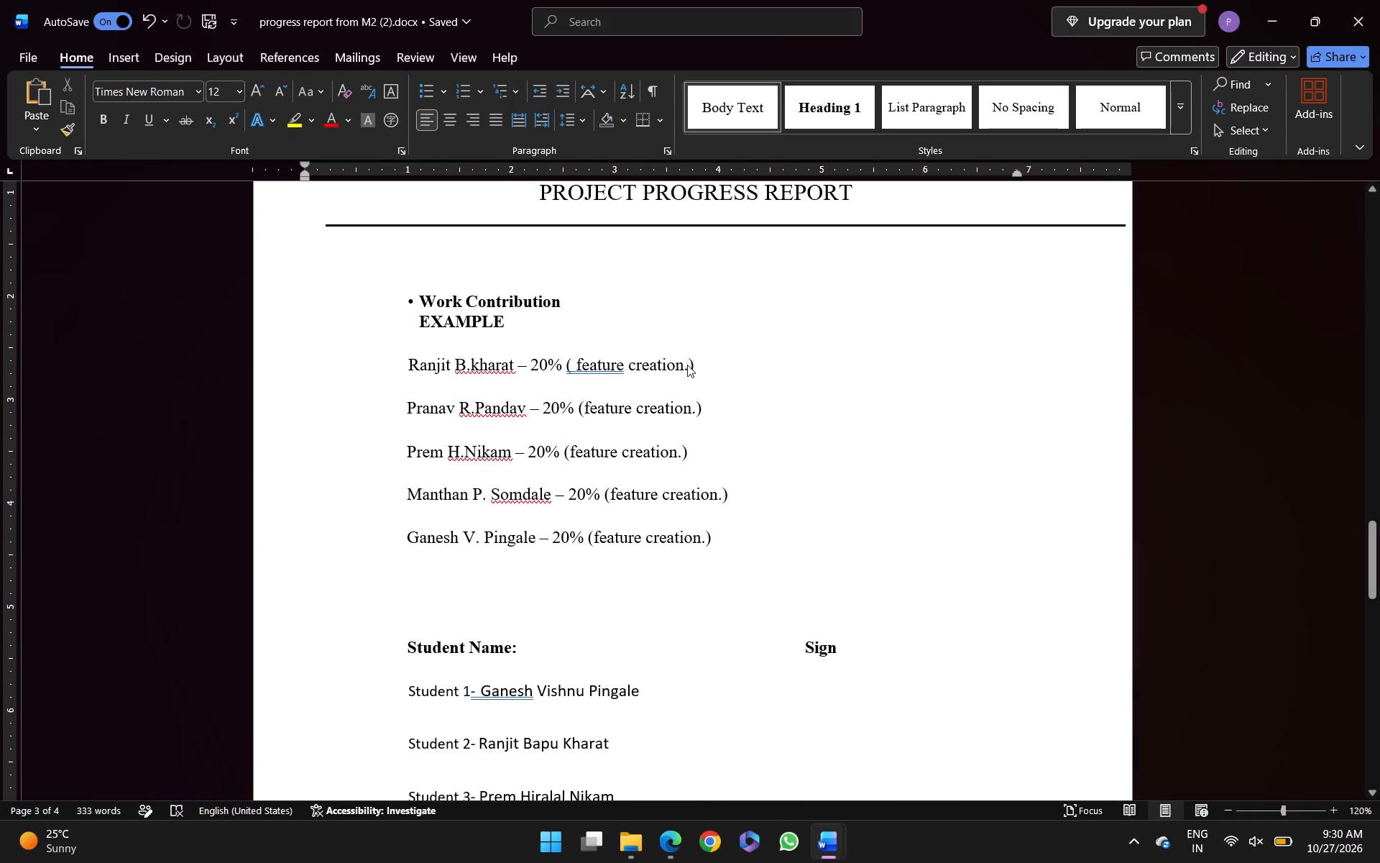
left_click(684, 364)
key("Right")
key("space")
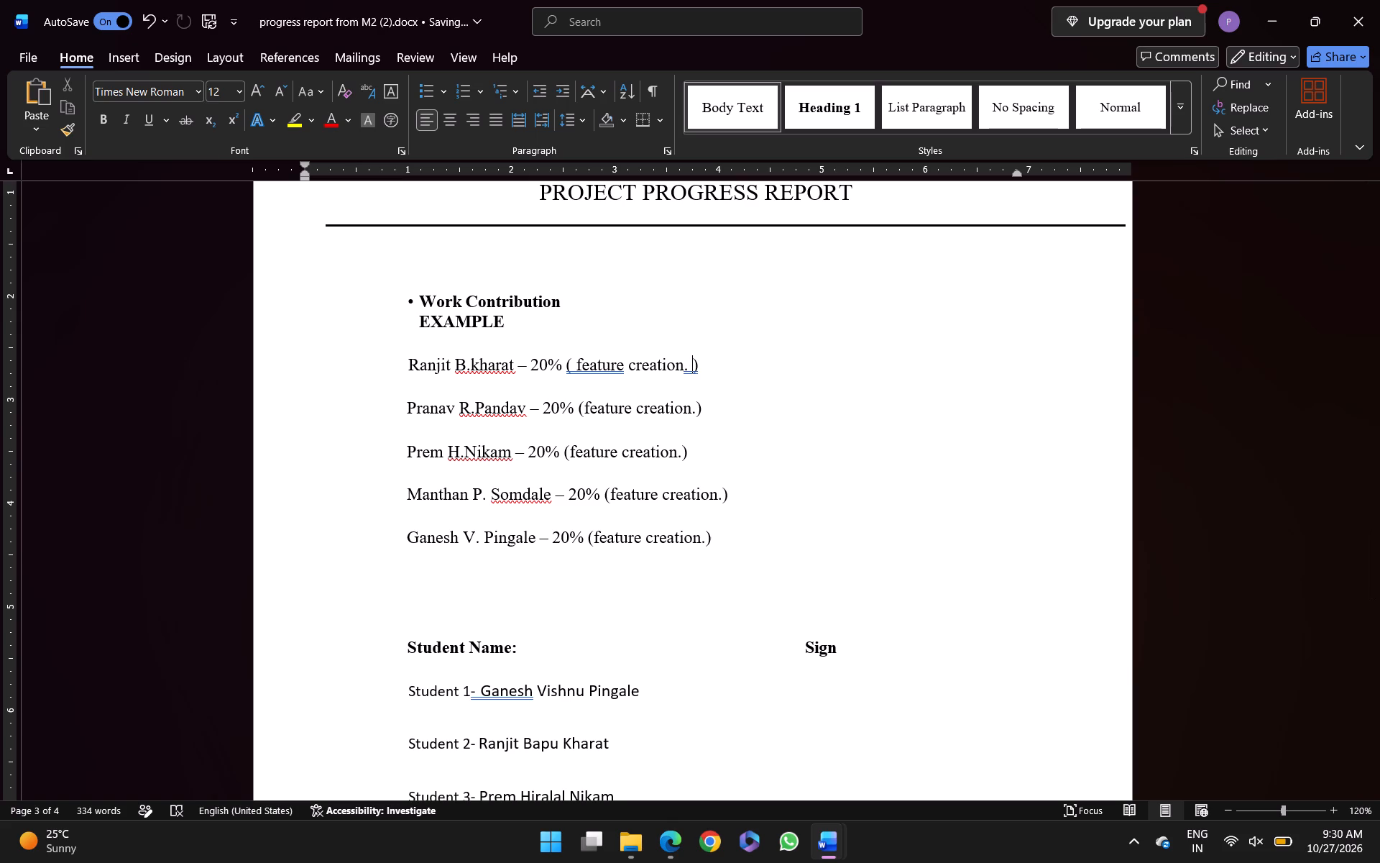
key("BackSpace")
key("BackSpace")
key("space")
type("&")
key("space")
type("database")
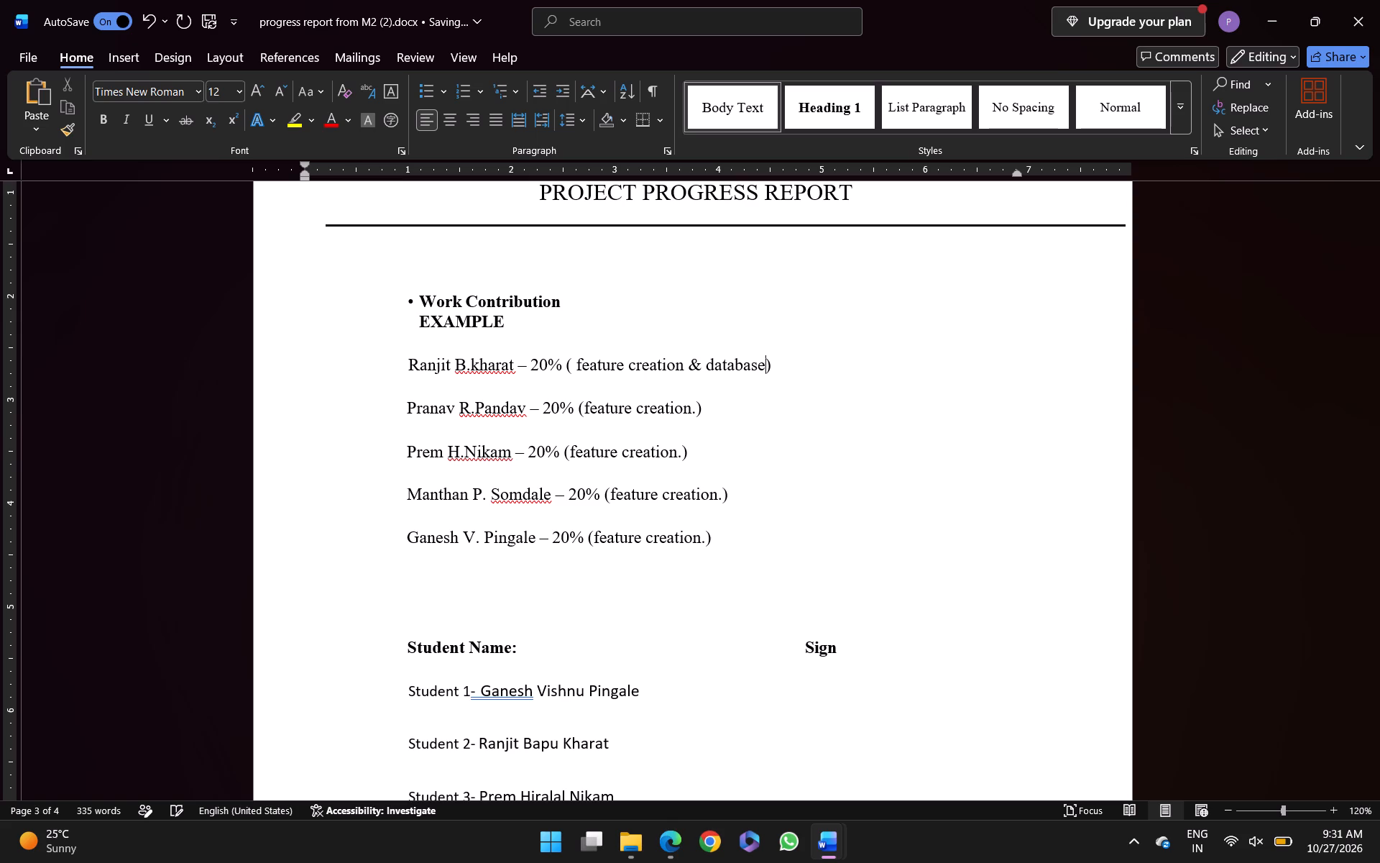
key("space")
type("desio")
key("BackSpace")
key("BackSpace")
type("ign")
Copy "Backend Setup Planning" from the activity table into the second contribution entry, joined after "feature creation" by "&" in place of the full stop.
scroll(684, 364, "up", 9)
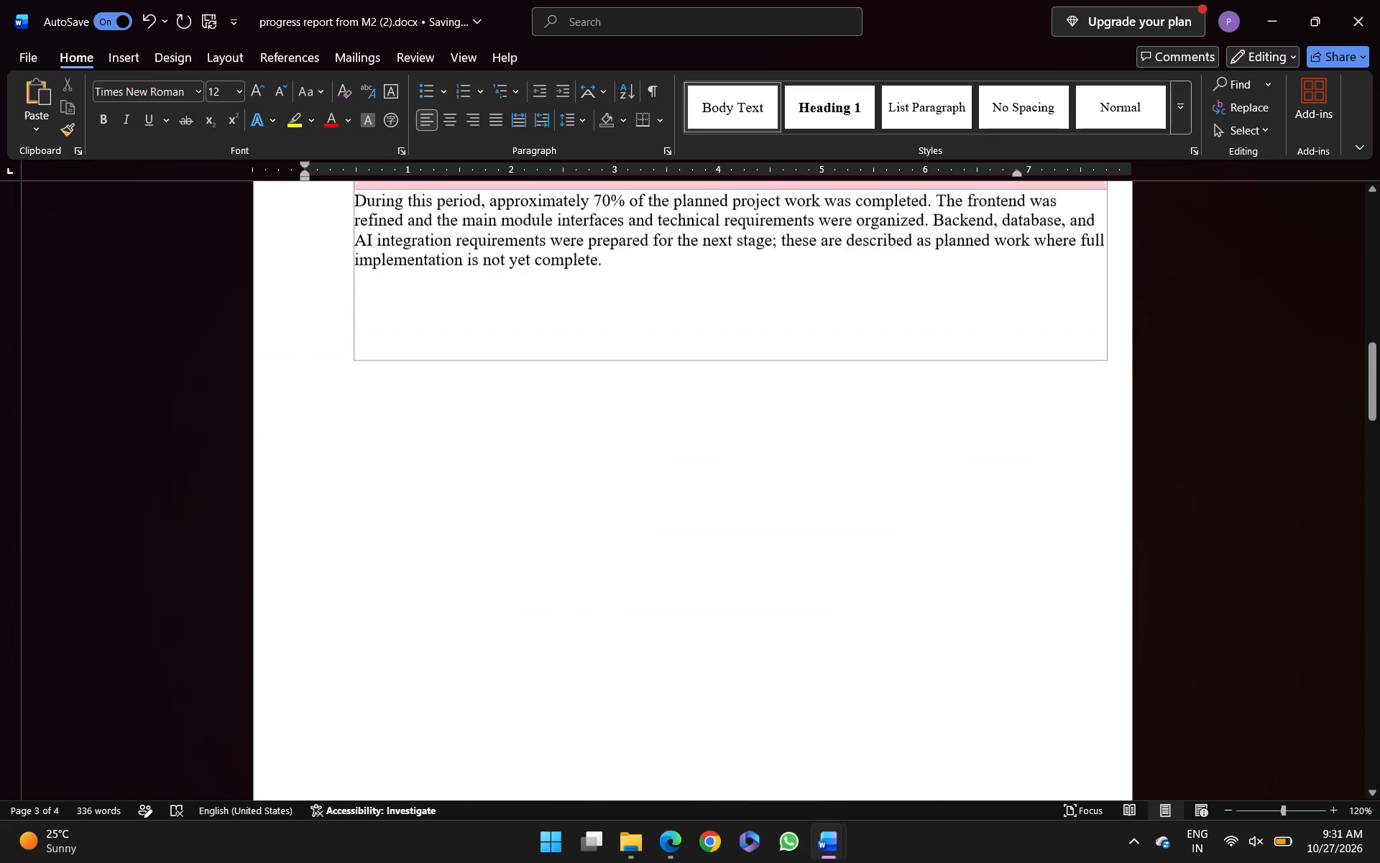
scroll(684, 364, "up", 4)
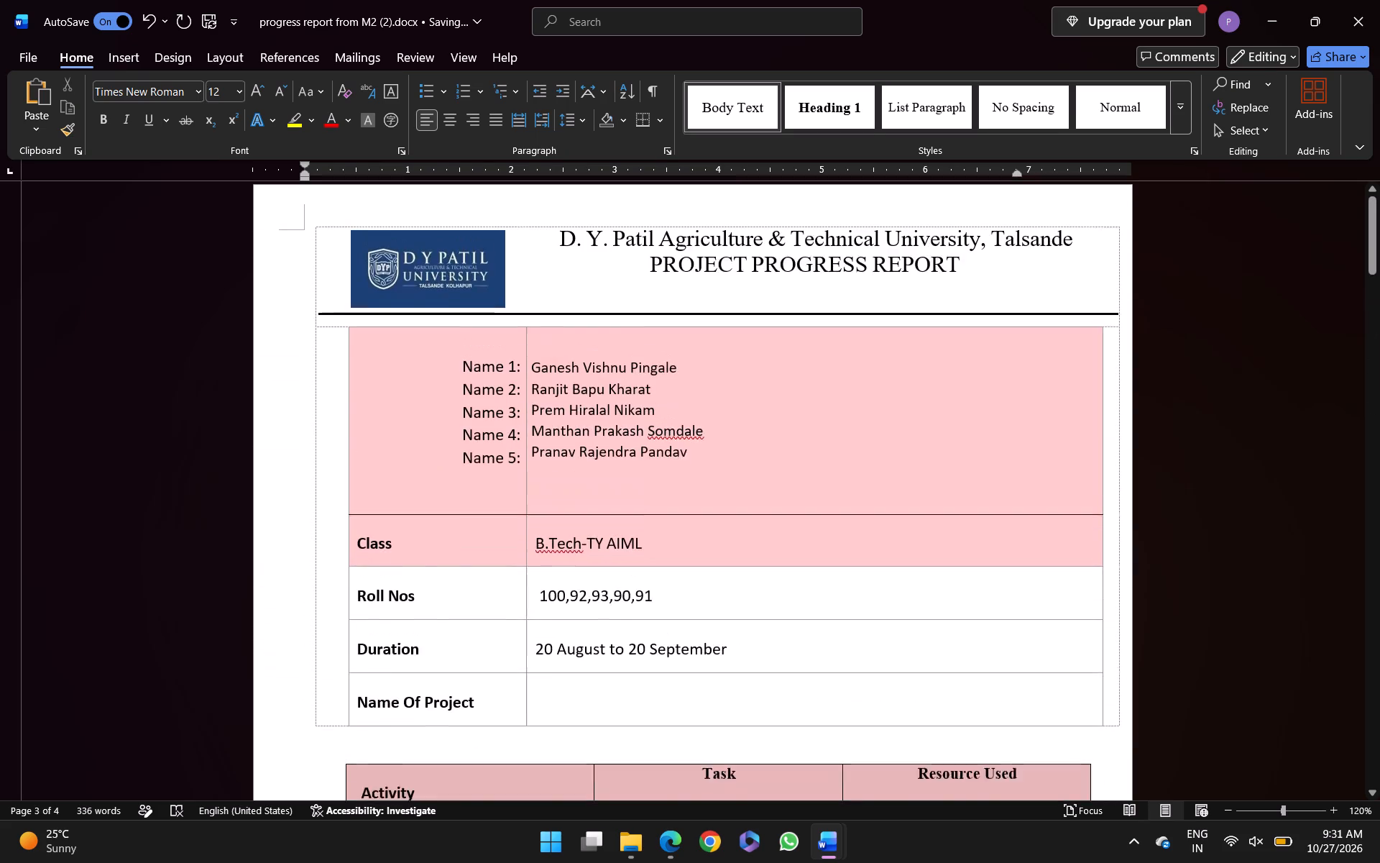
scroll(684, 364, "down", 3)
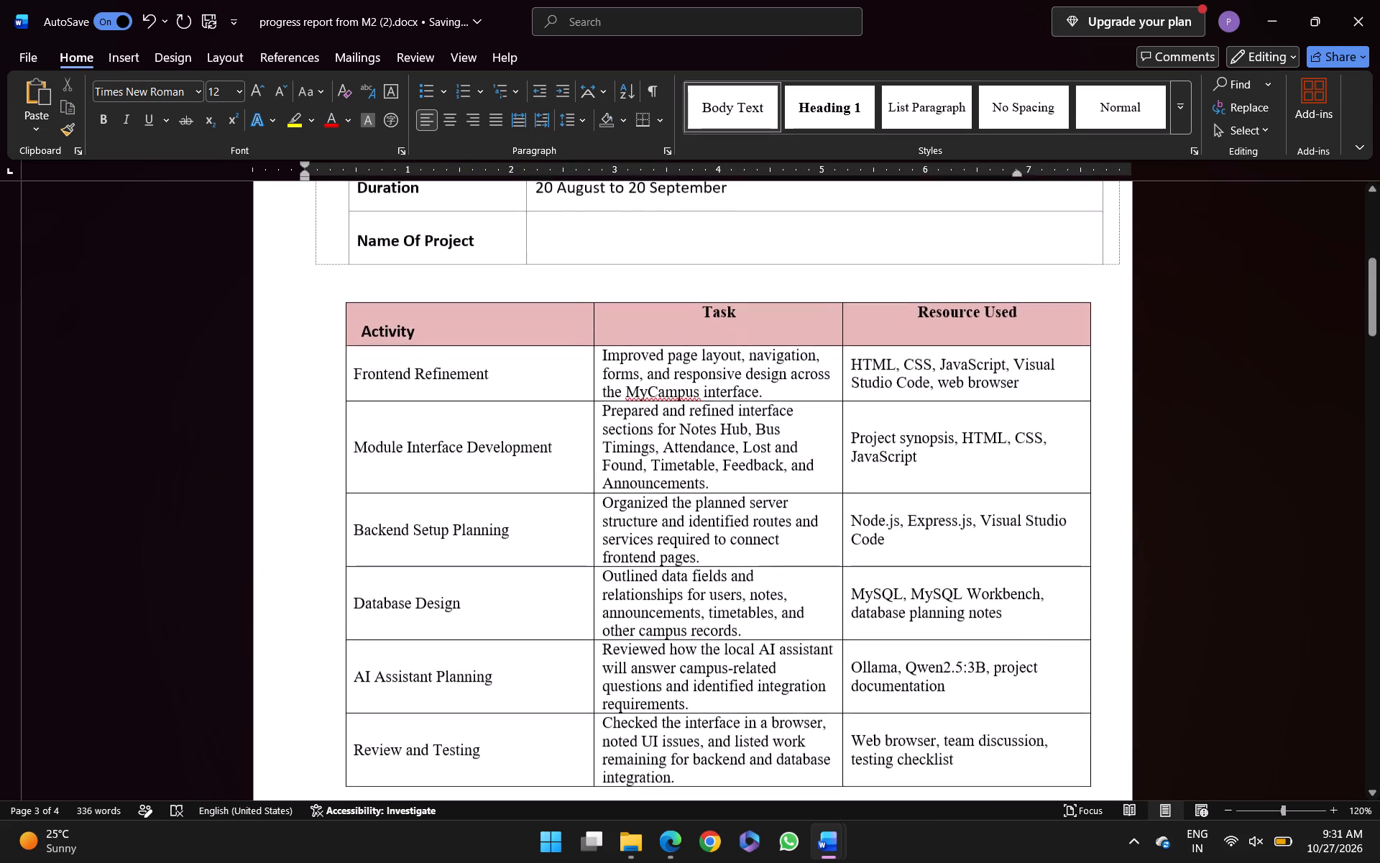
scroll(684, 364, "down", 2)
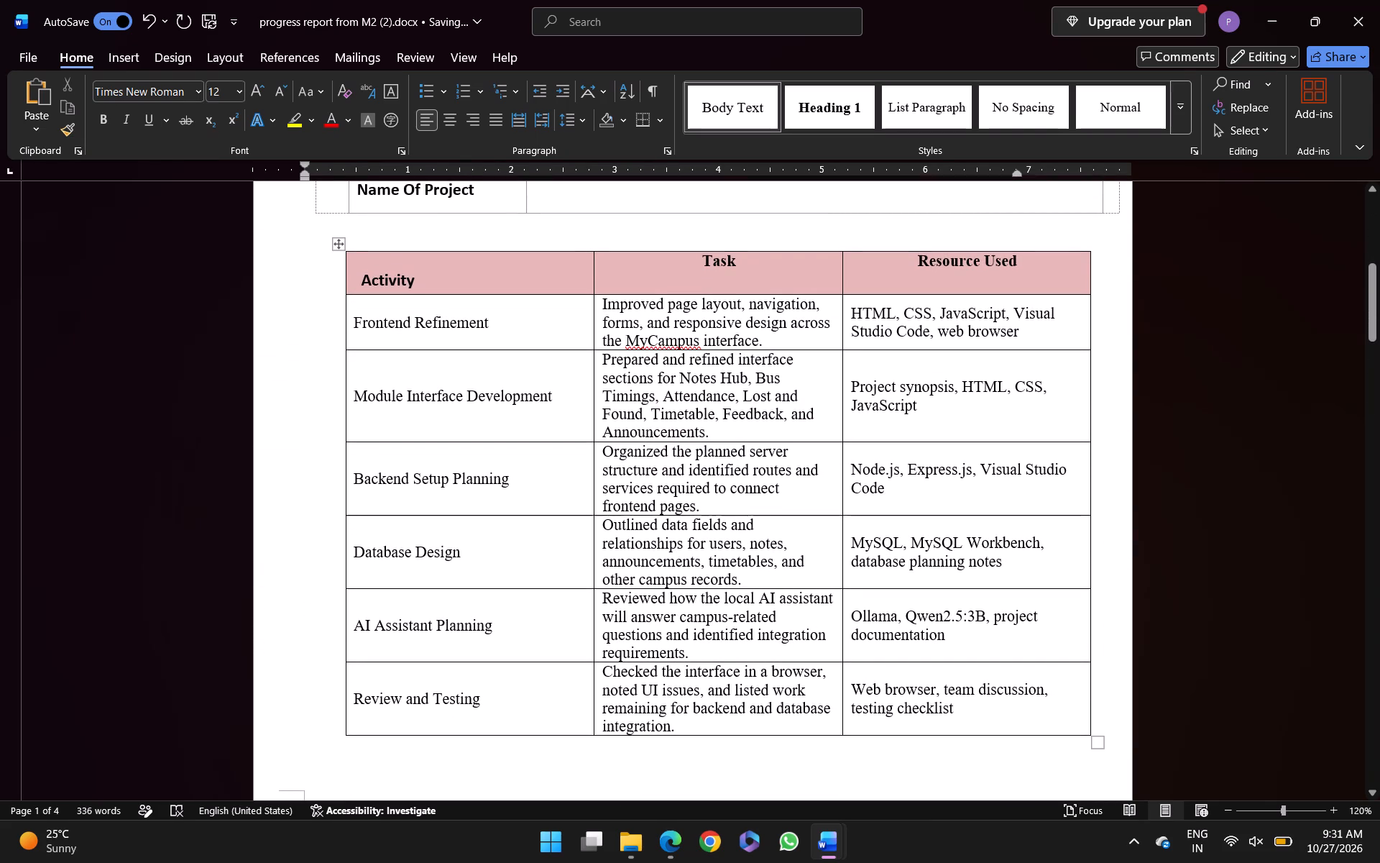
left_click(509, 485)
left_click_drag(509, 485, 402, 478)
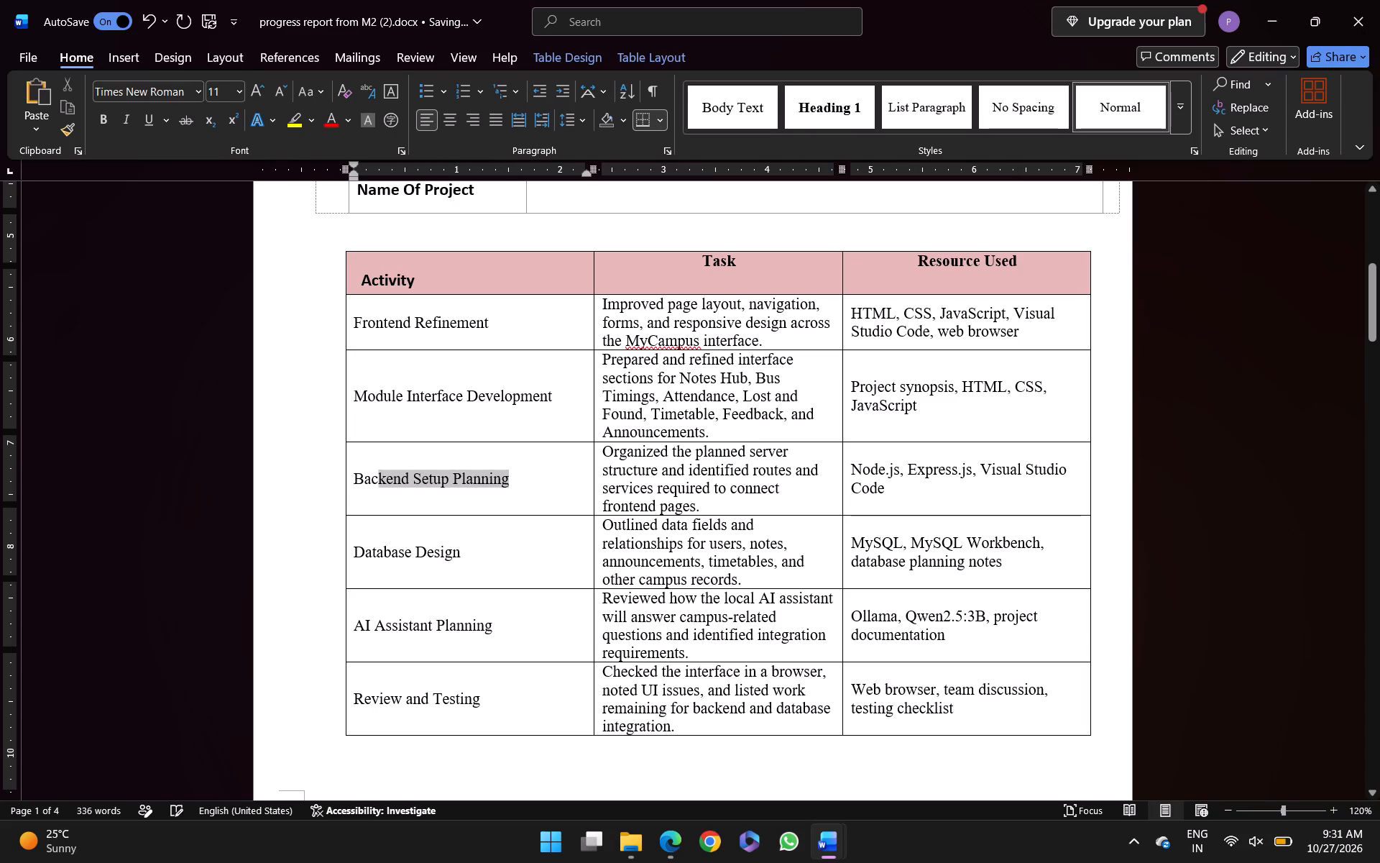
left_click_drag(402, 478, 380, 478)
key("ctrl+c")
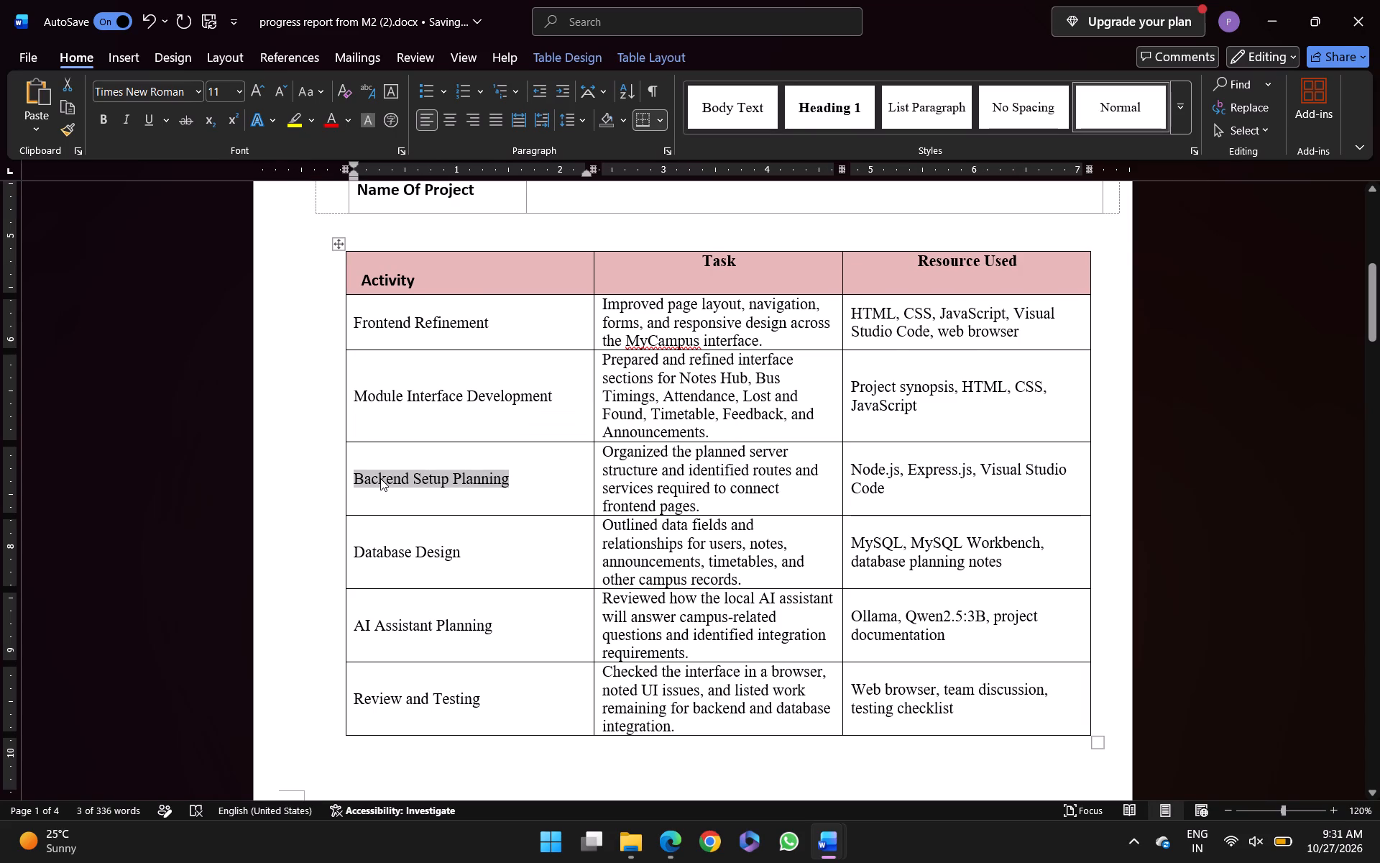
scroll(380, 478, "down", 8)
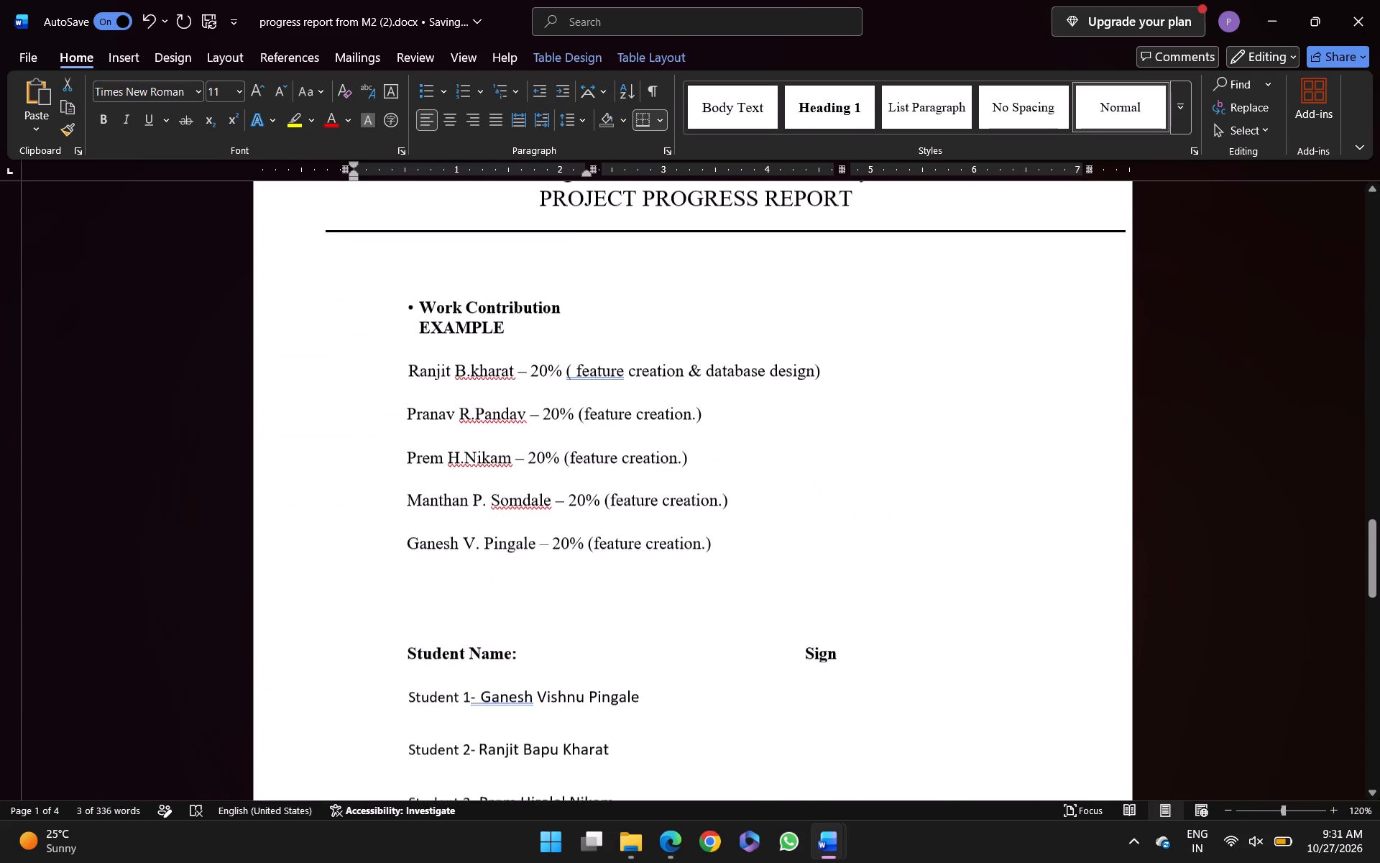
left_click(696, 422)
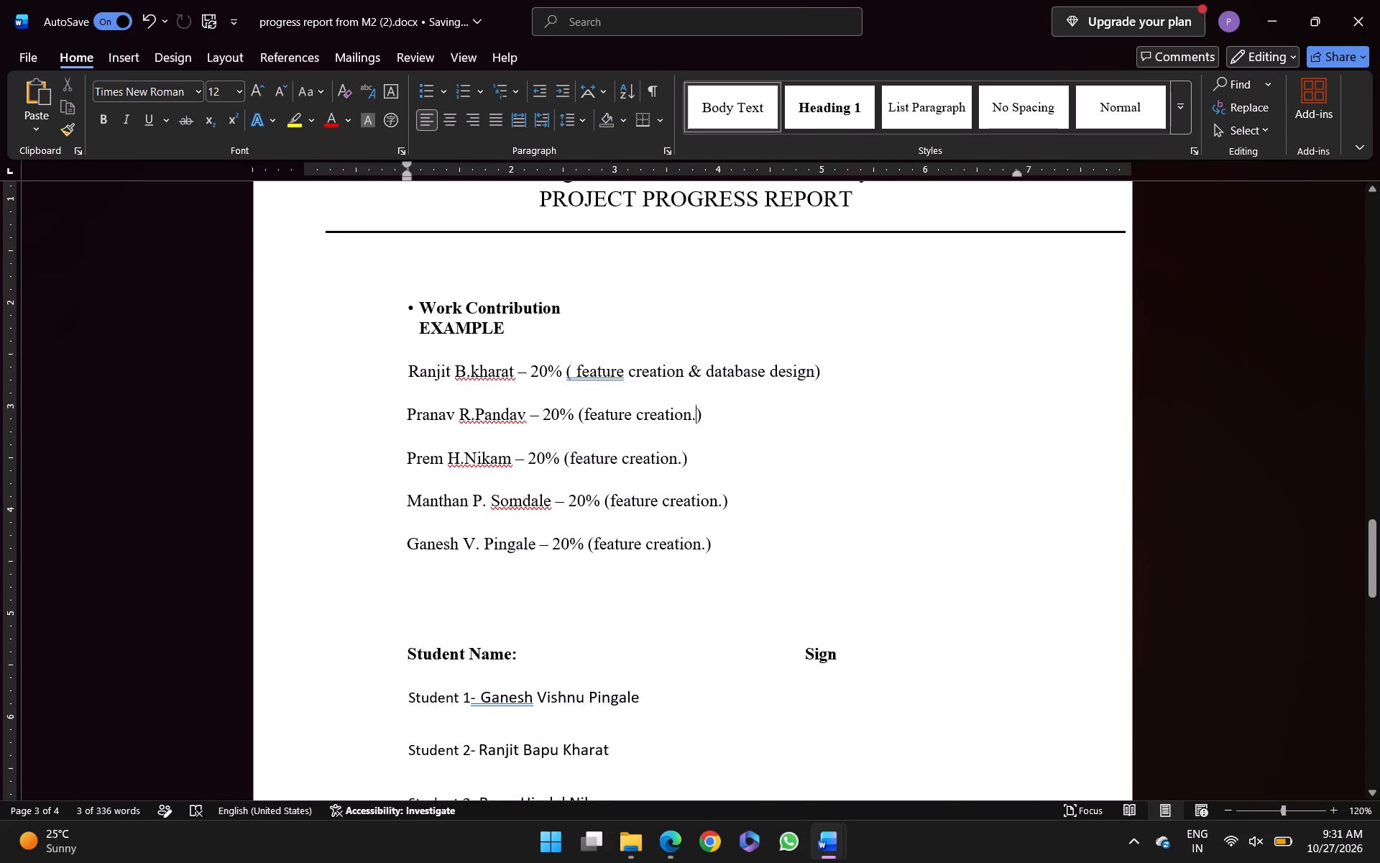
key("BackSpace")
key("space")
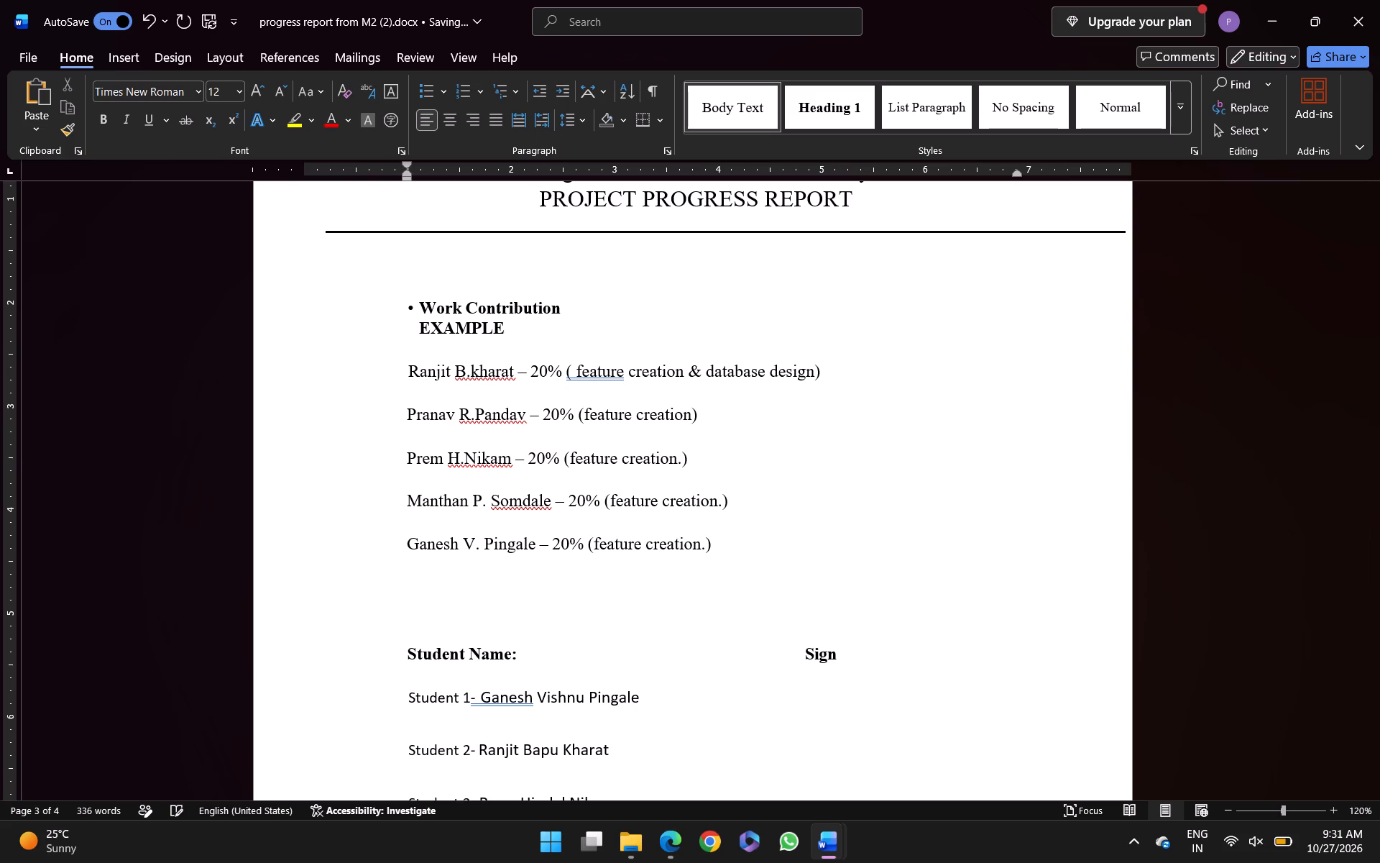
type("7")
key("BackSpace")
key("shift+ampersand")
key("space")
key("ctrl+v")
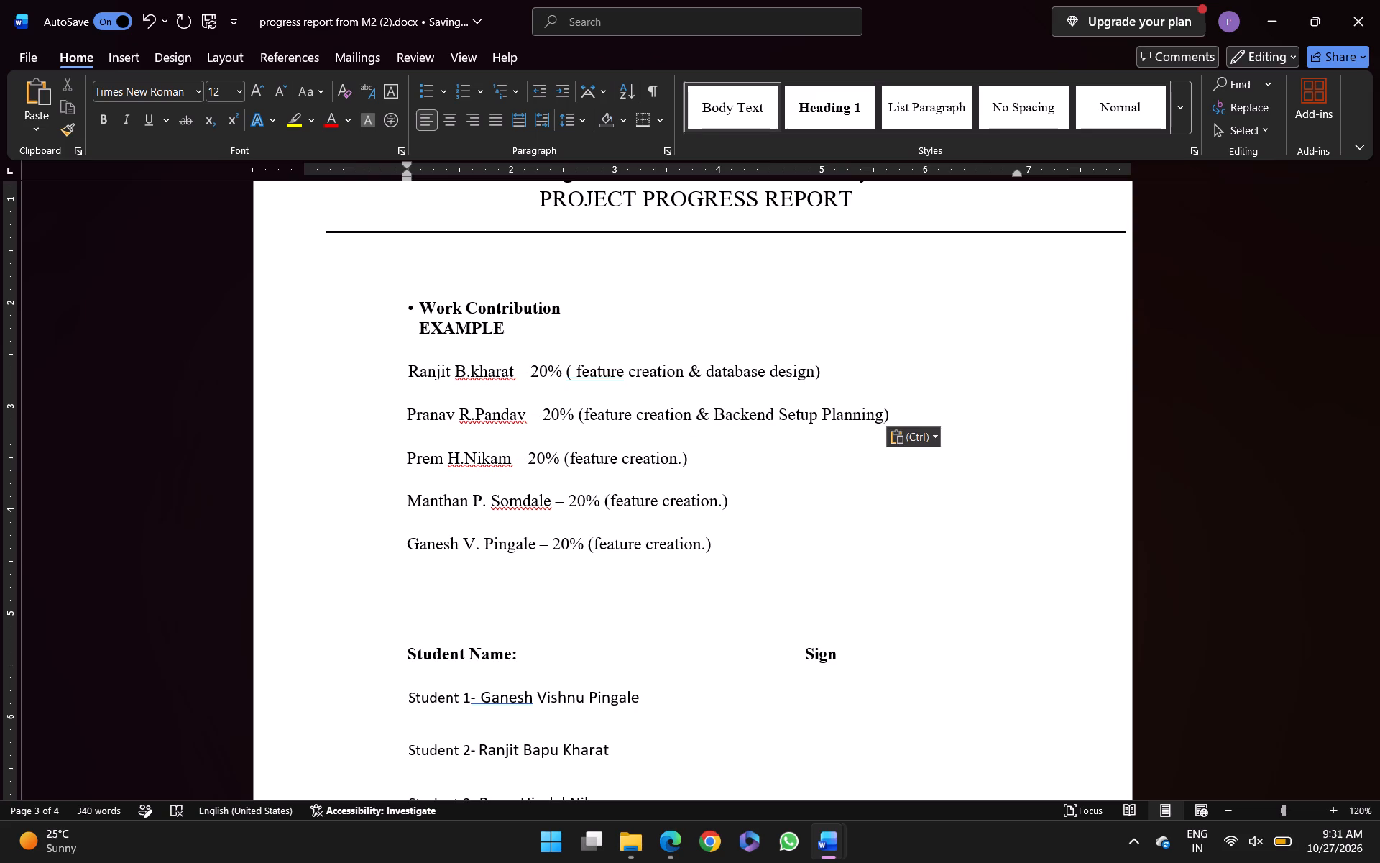
Copy "Review and Testing" from the activity table to the end of the third contribution entry, inside the closing parenthesis.
scroll(696, 422, "up", 11)
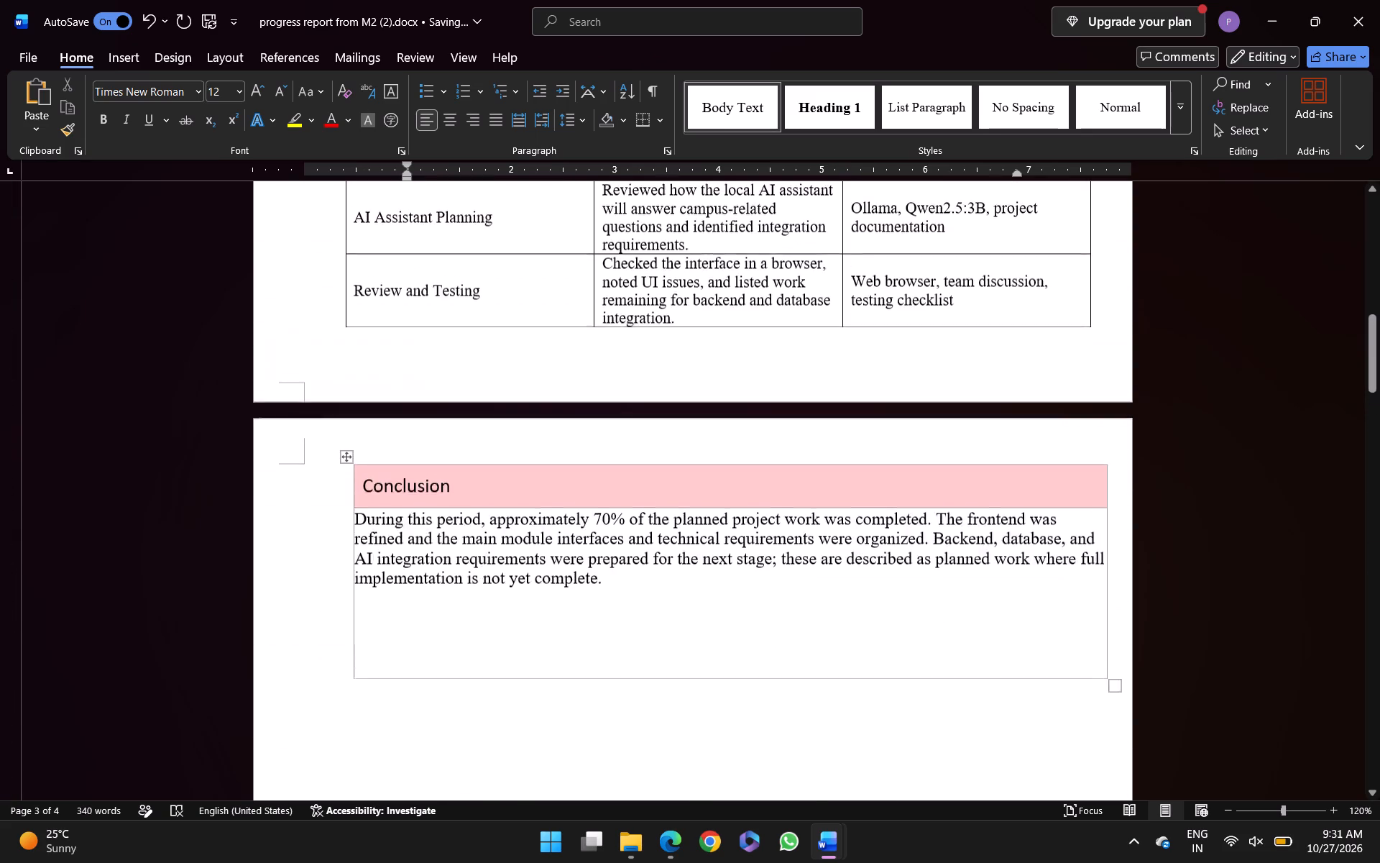
scroll(696, 422, "up", 1)
scroll(696, 422, "down", 1)
scroll(696, 422, "up", 1)
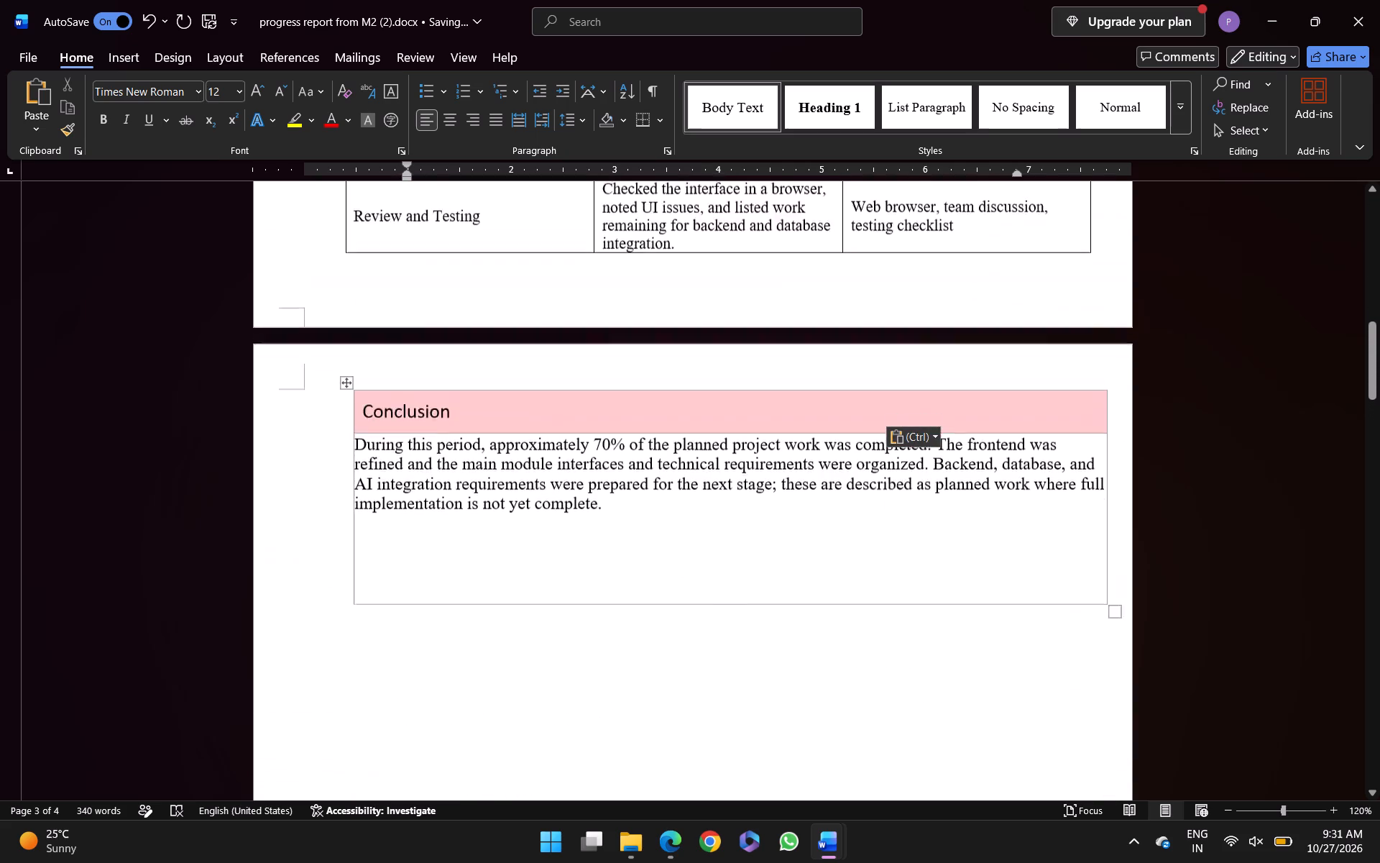
scroll(696, 422, "up", 1)
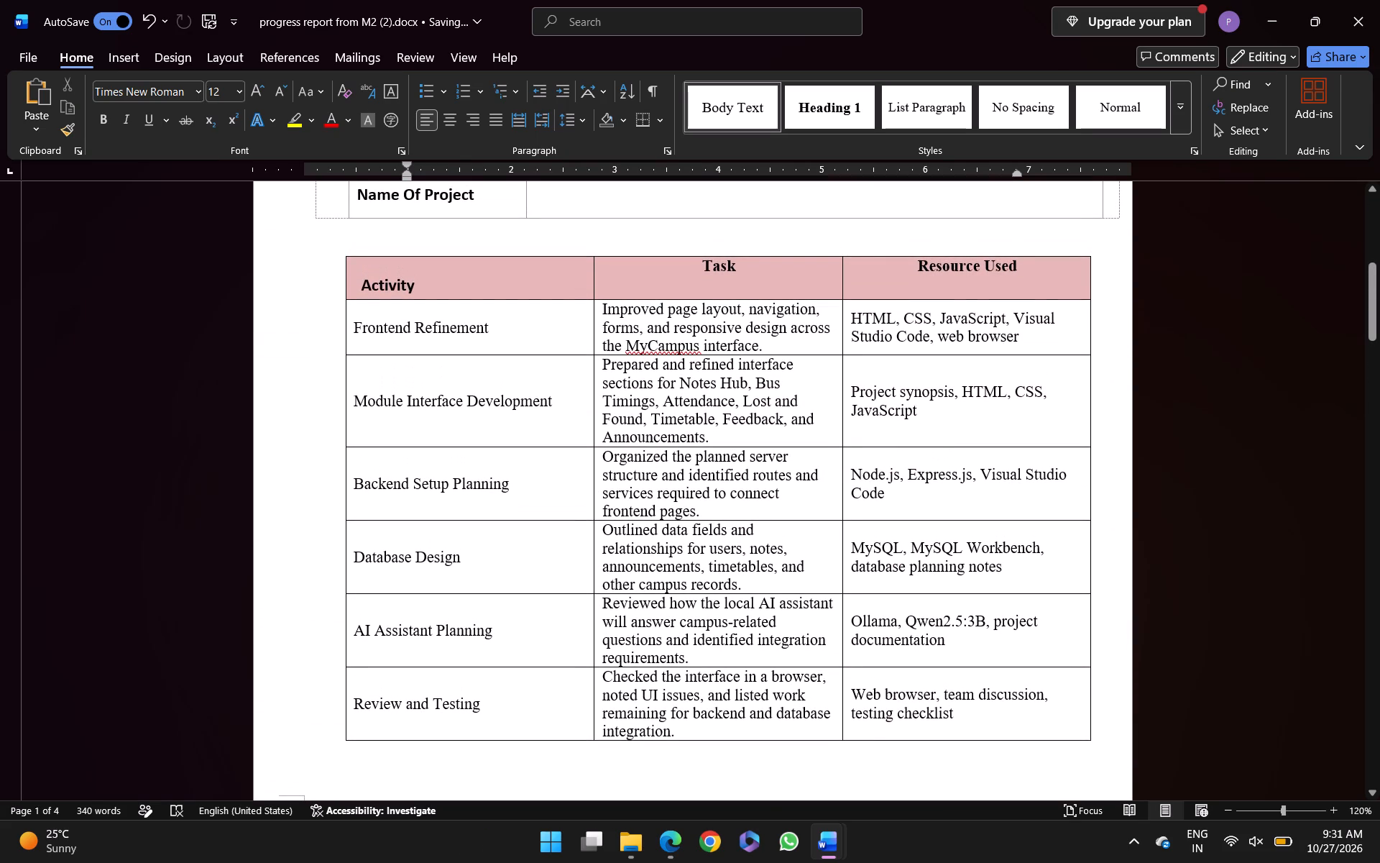
left_click(489, 701)
left_click_drag(489, 701, 349, 715)
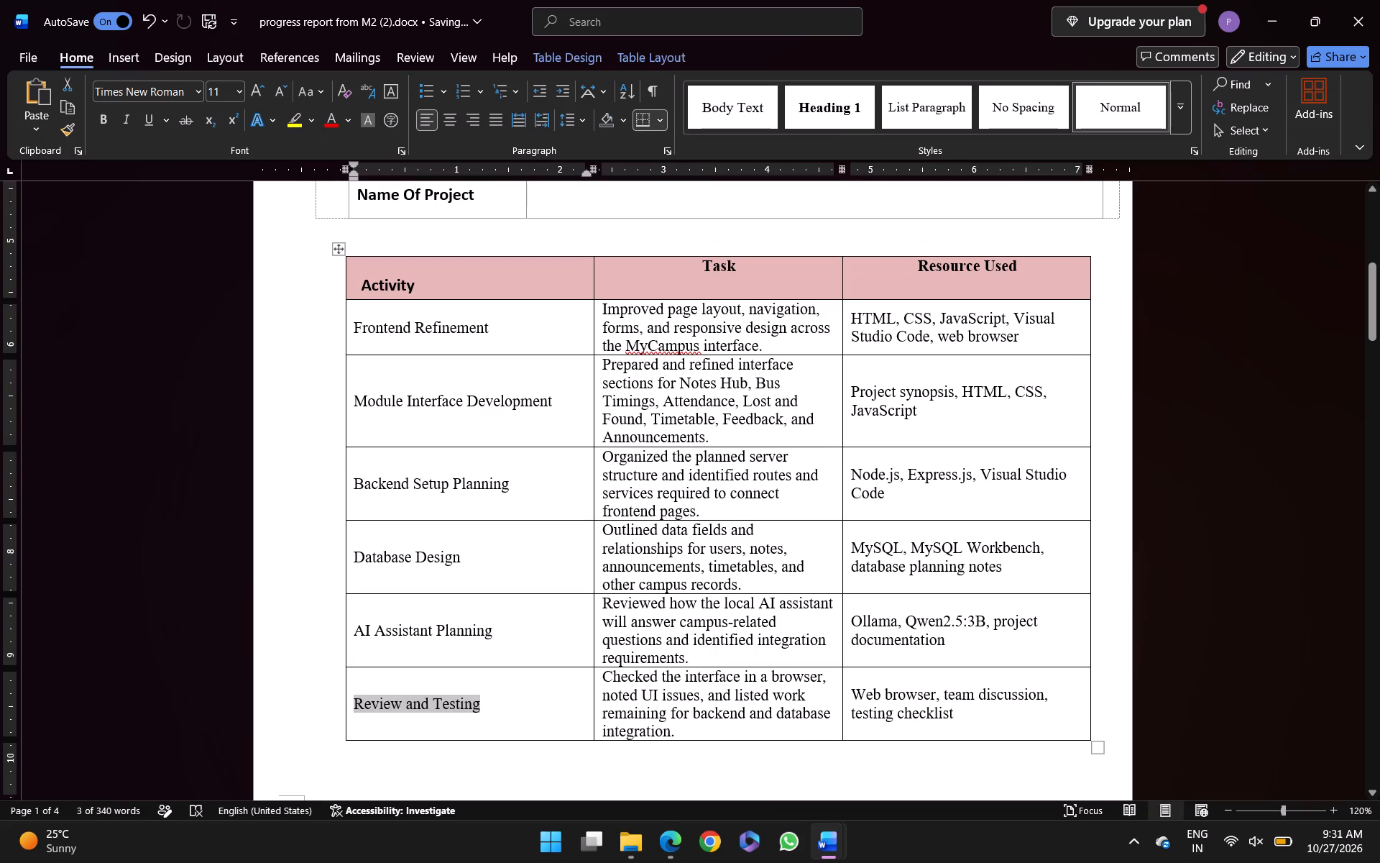
key("ctrl+c")
scroll(349, 715, "down", 3)
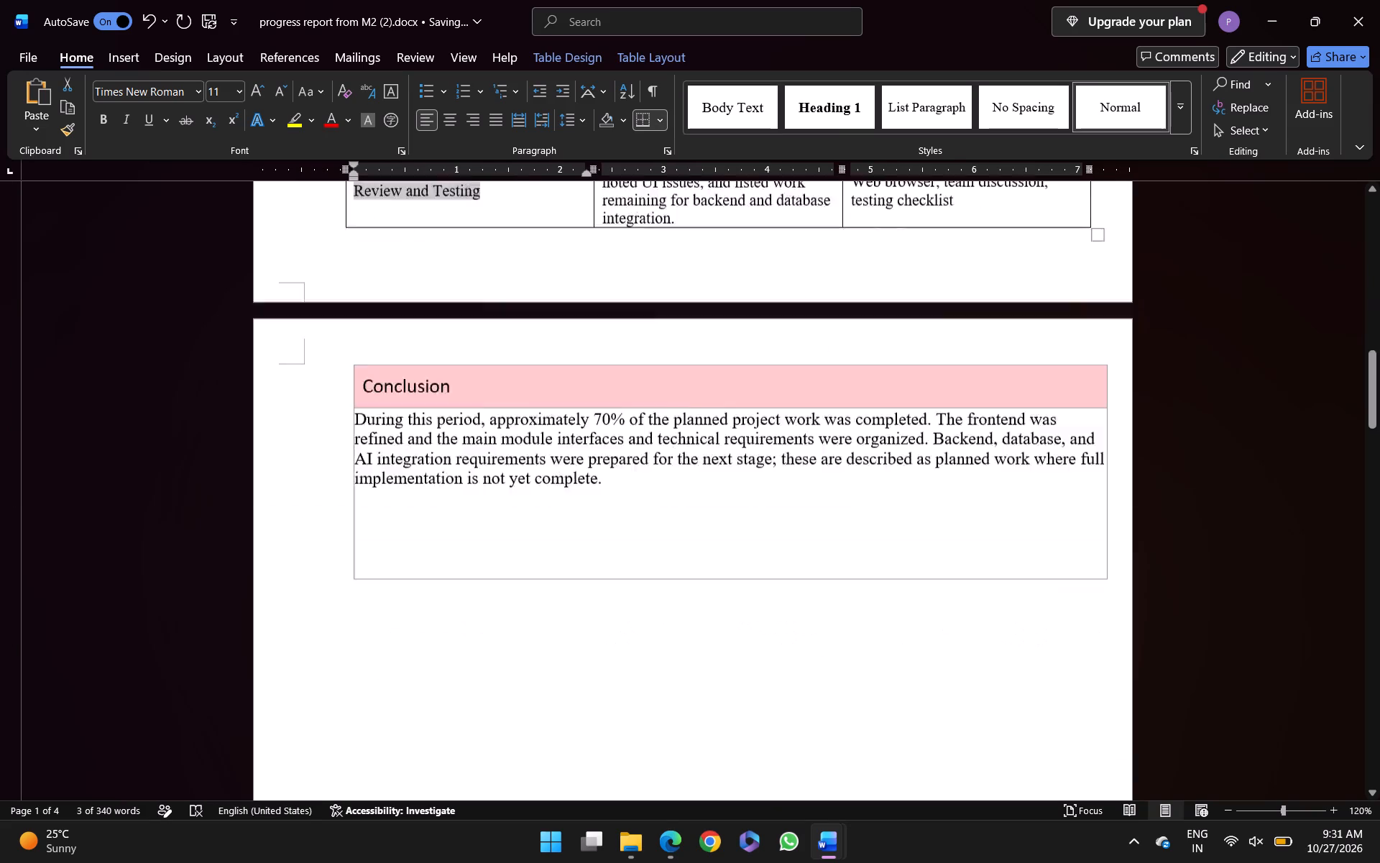
scroll(349, 715, "down", 7)
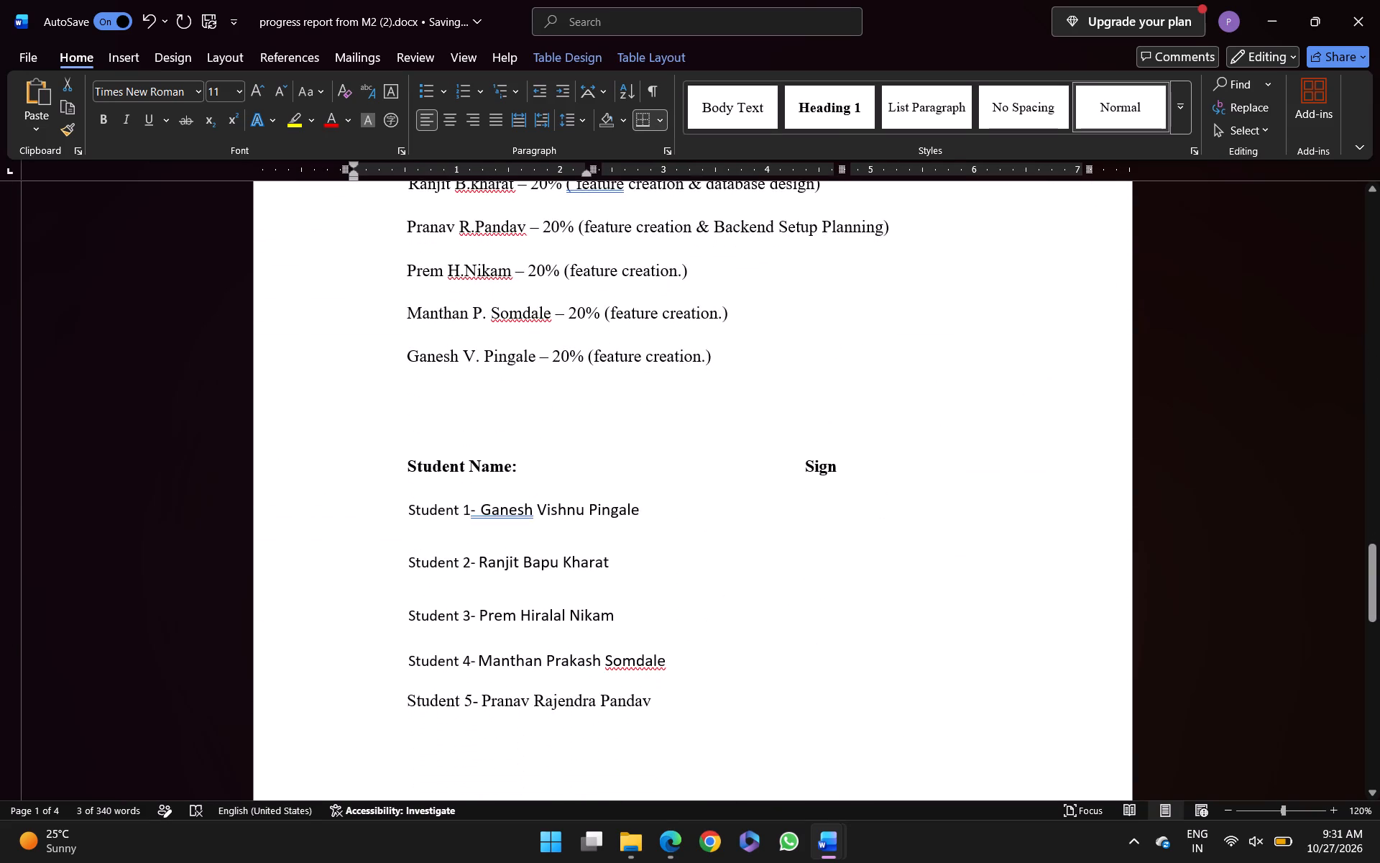
scroll(349, 715, "up", 1)
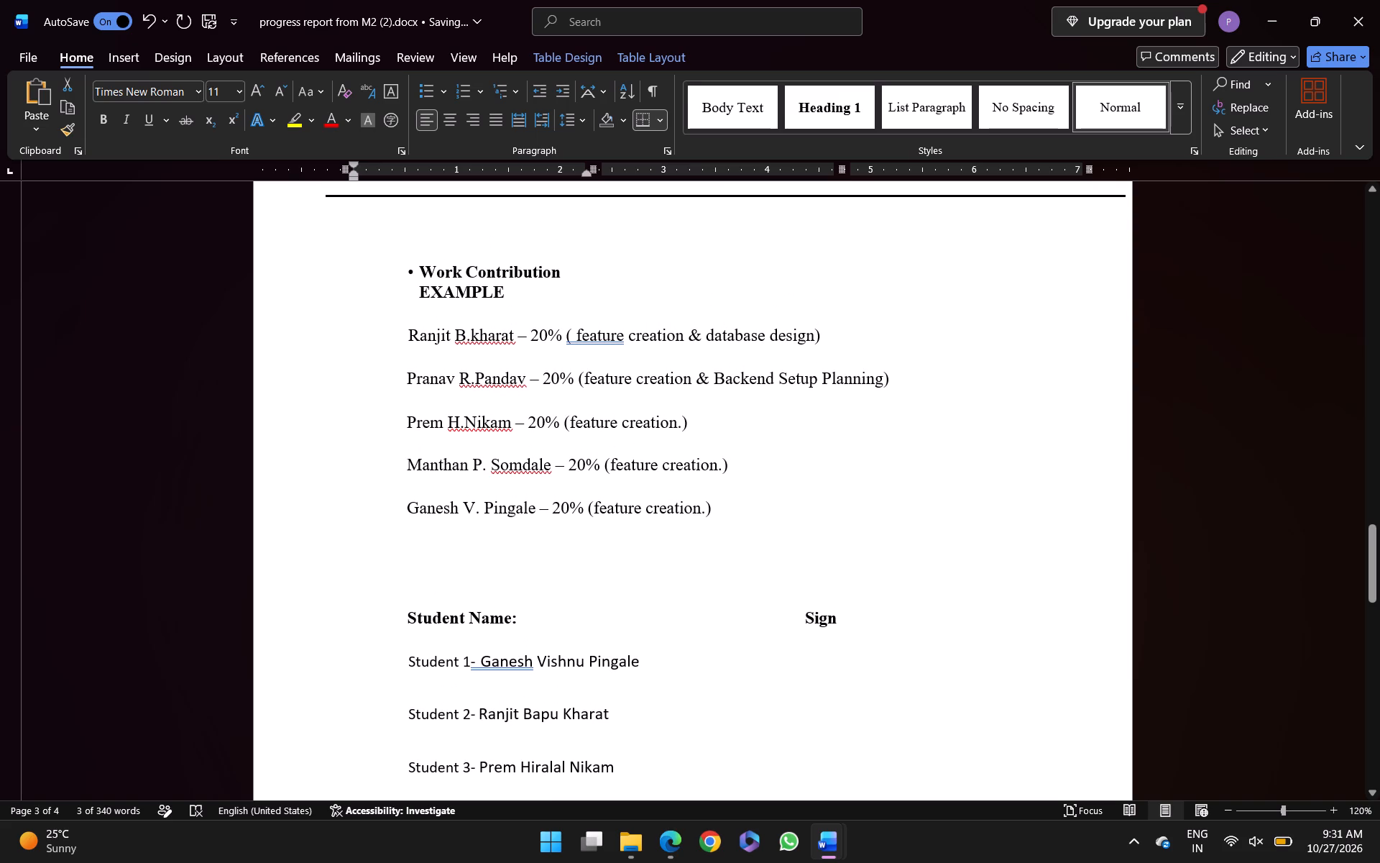
left_click(682, 423)
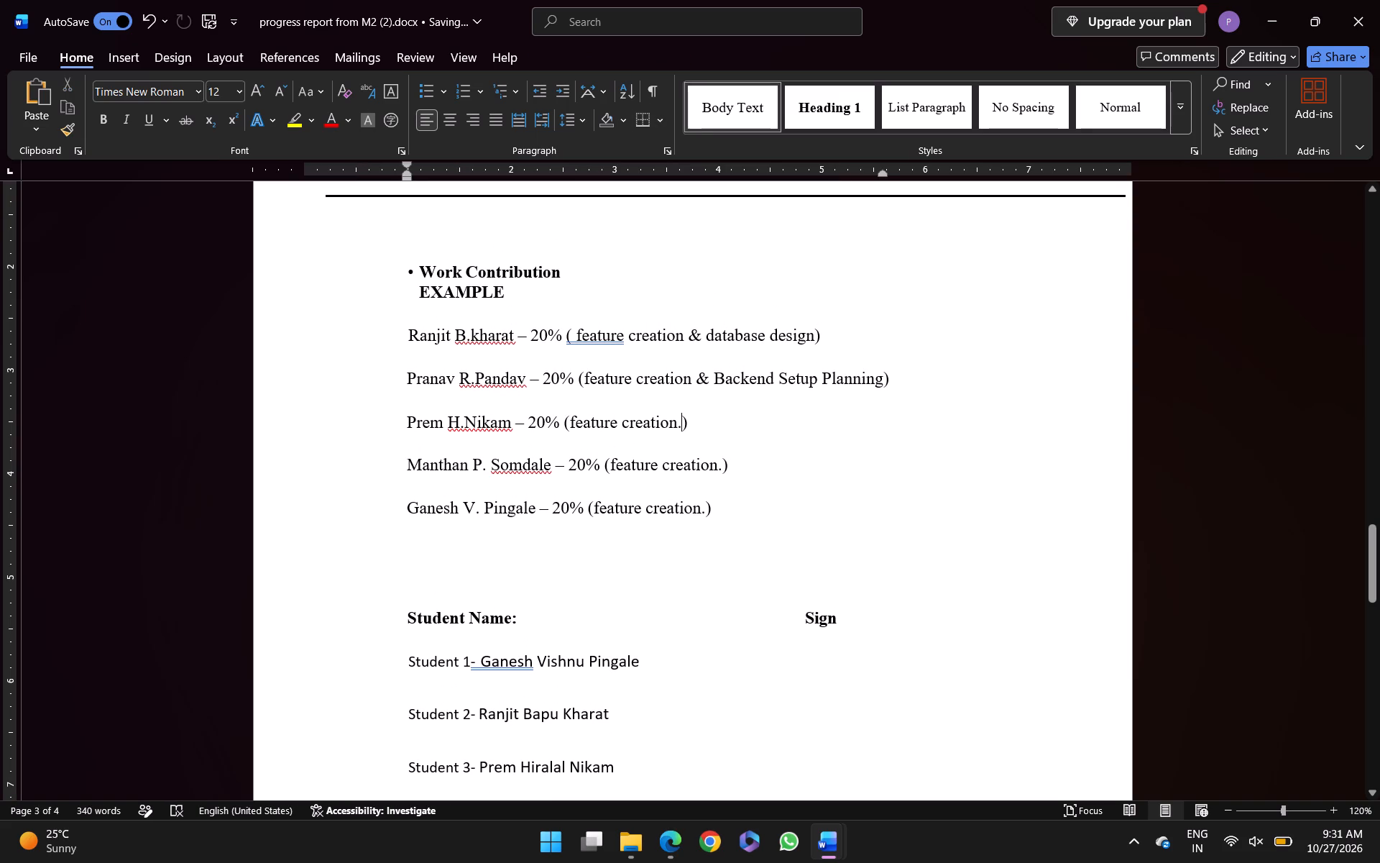
key("ctrl+v")
Replace the full stop between "feature creation" and "Review and Testing" in the third contribution entry with a spaced "&".
key("Left")
key("Left")
key("Left")
key("Left")
key("Left")
key("Left")
key("Left")
key("Left")
key("Left")
key("Left")
key("Left")
key("Left")
key("Left")
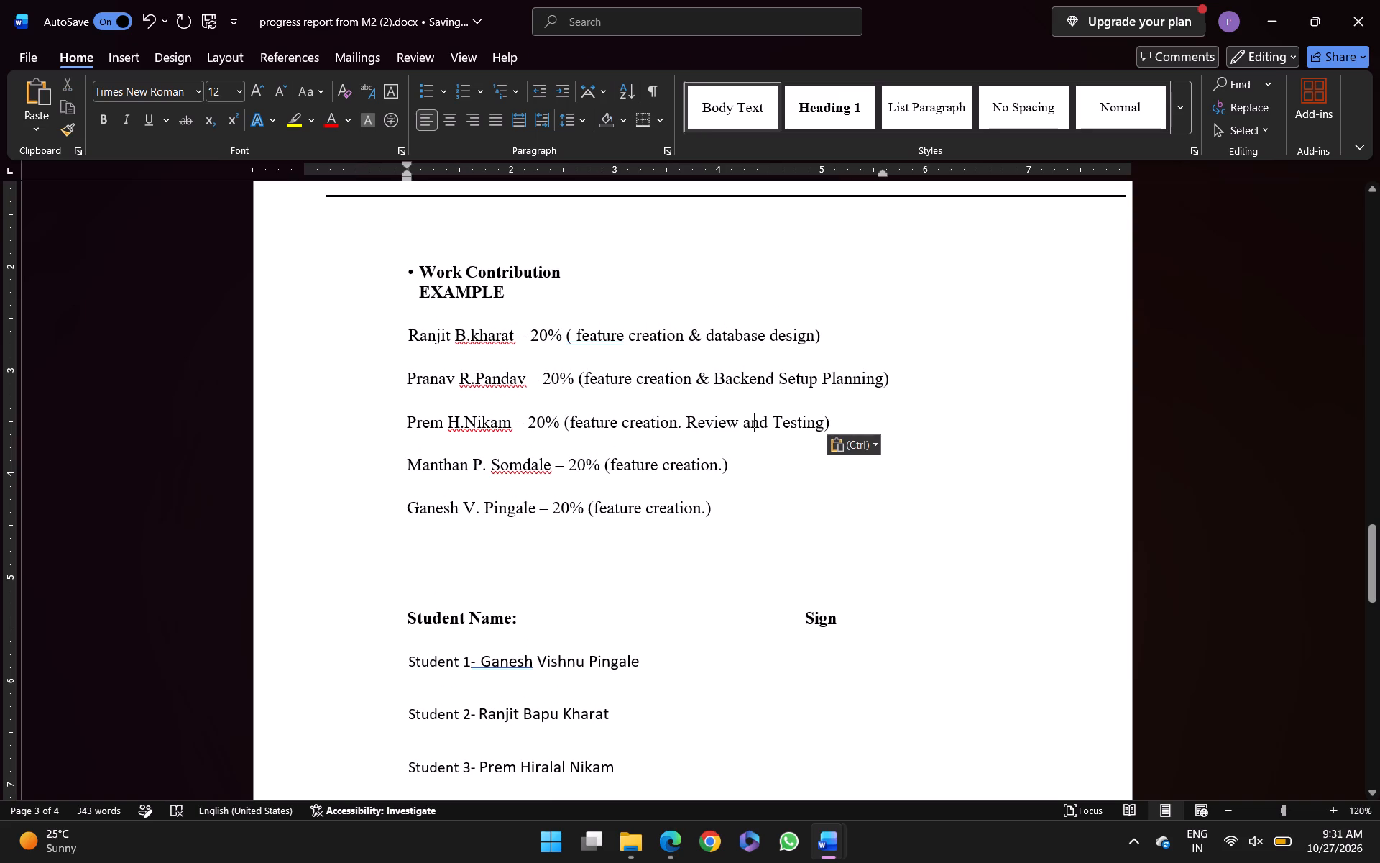
key("Left")
key("Left")
key("Left")
key("Left")
key("Left")
key("Left")
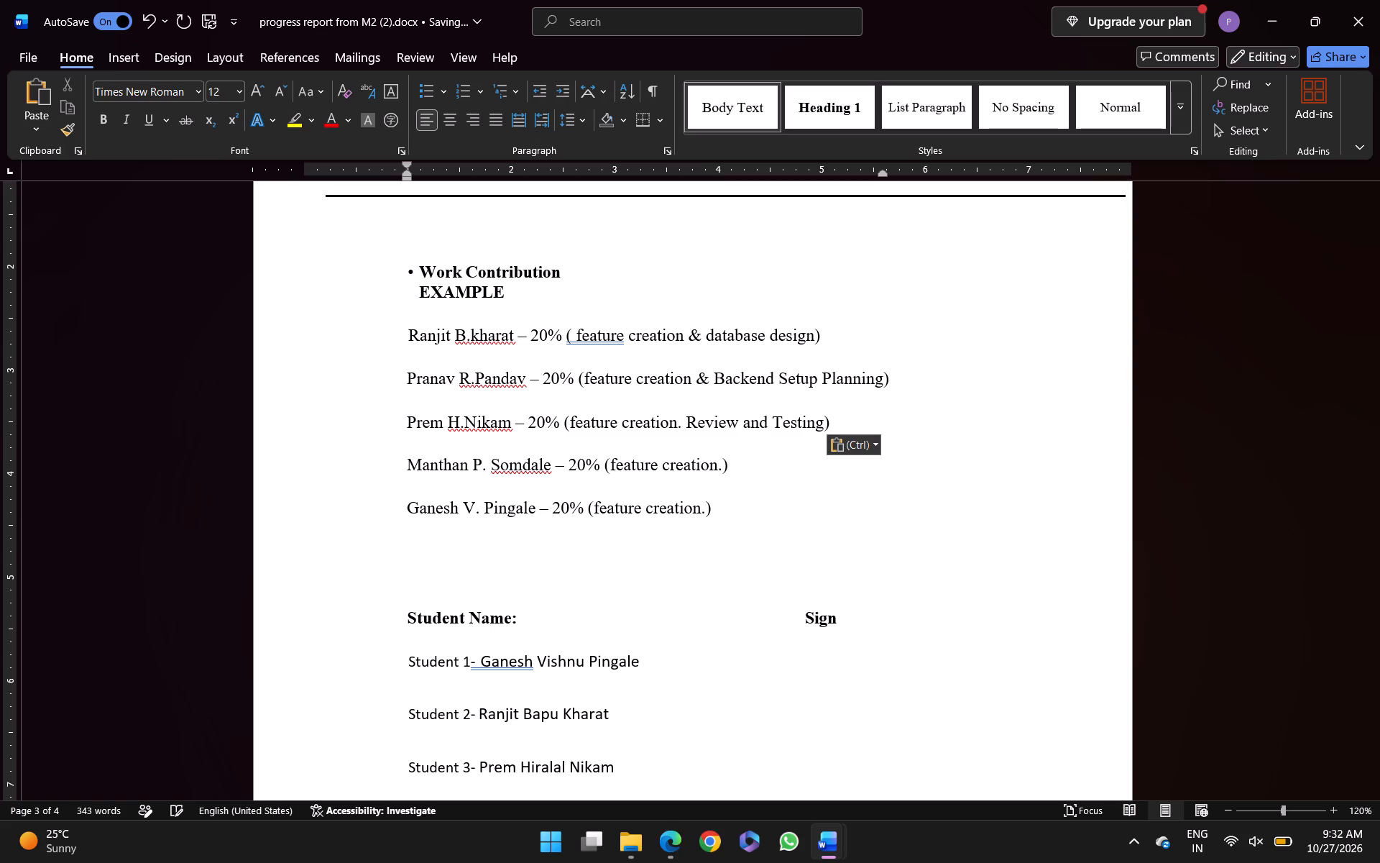
key("BackSpace")
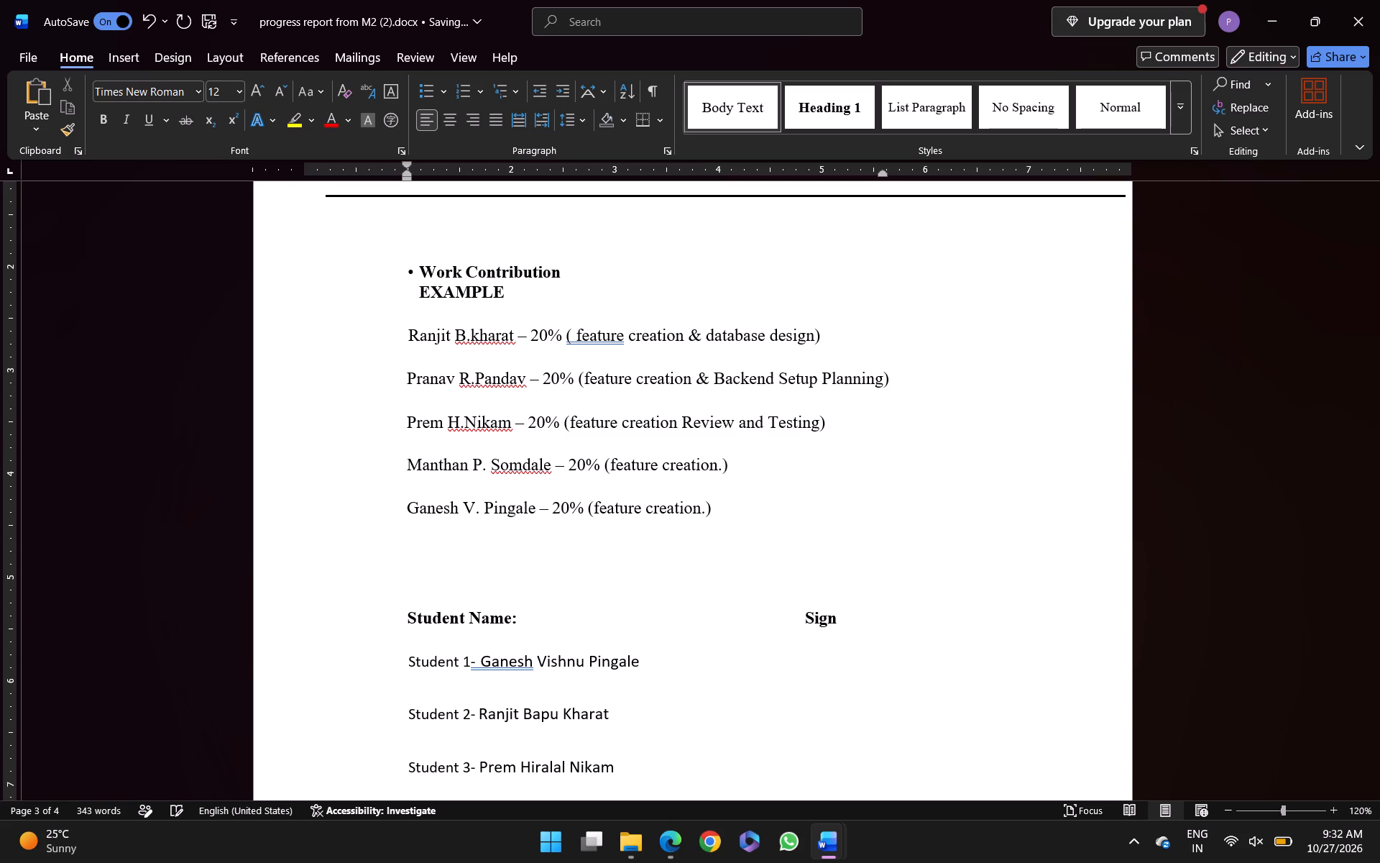
key("shift+ampersand")
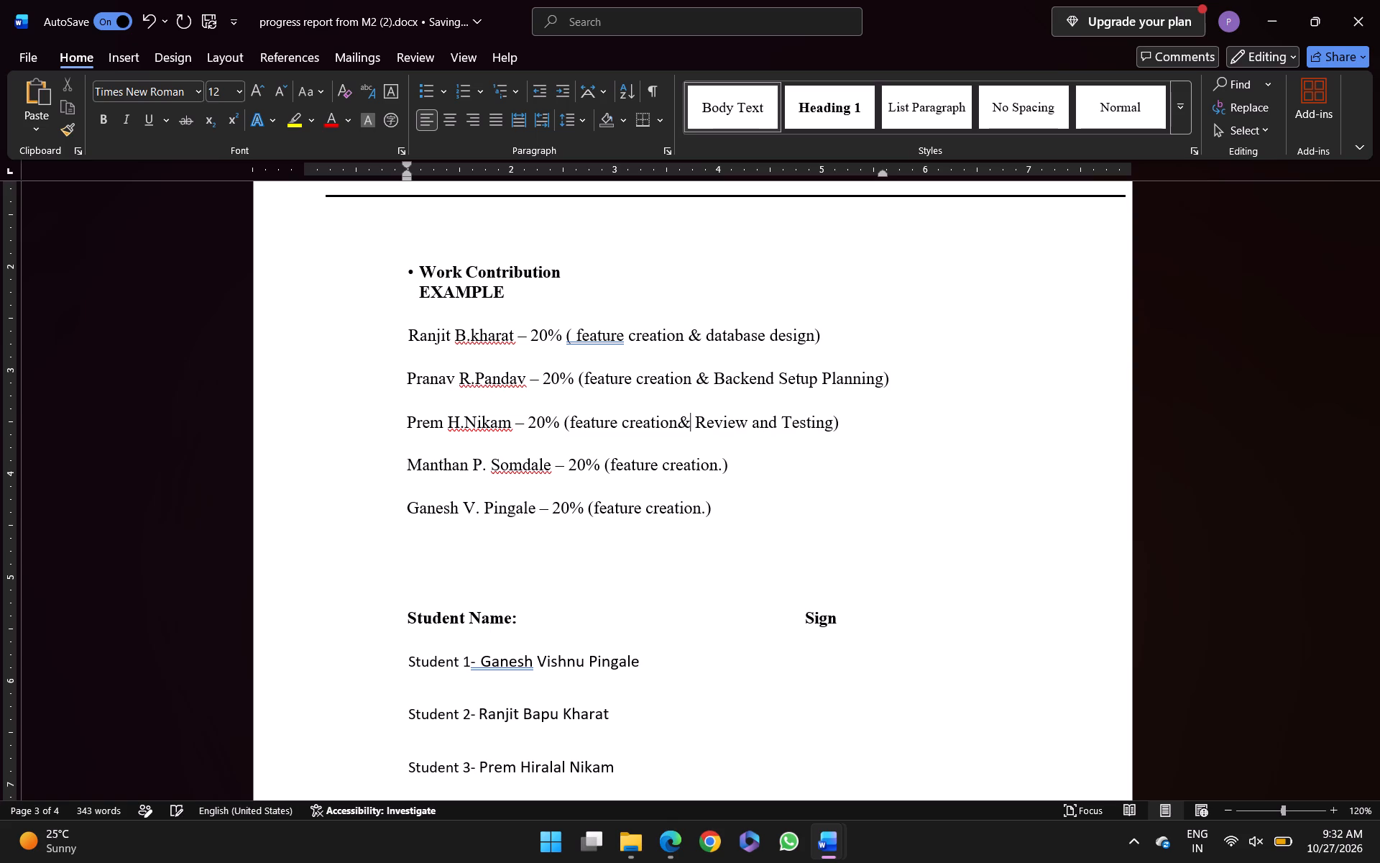
key("Left")
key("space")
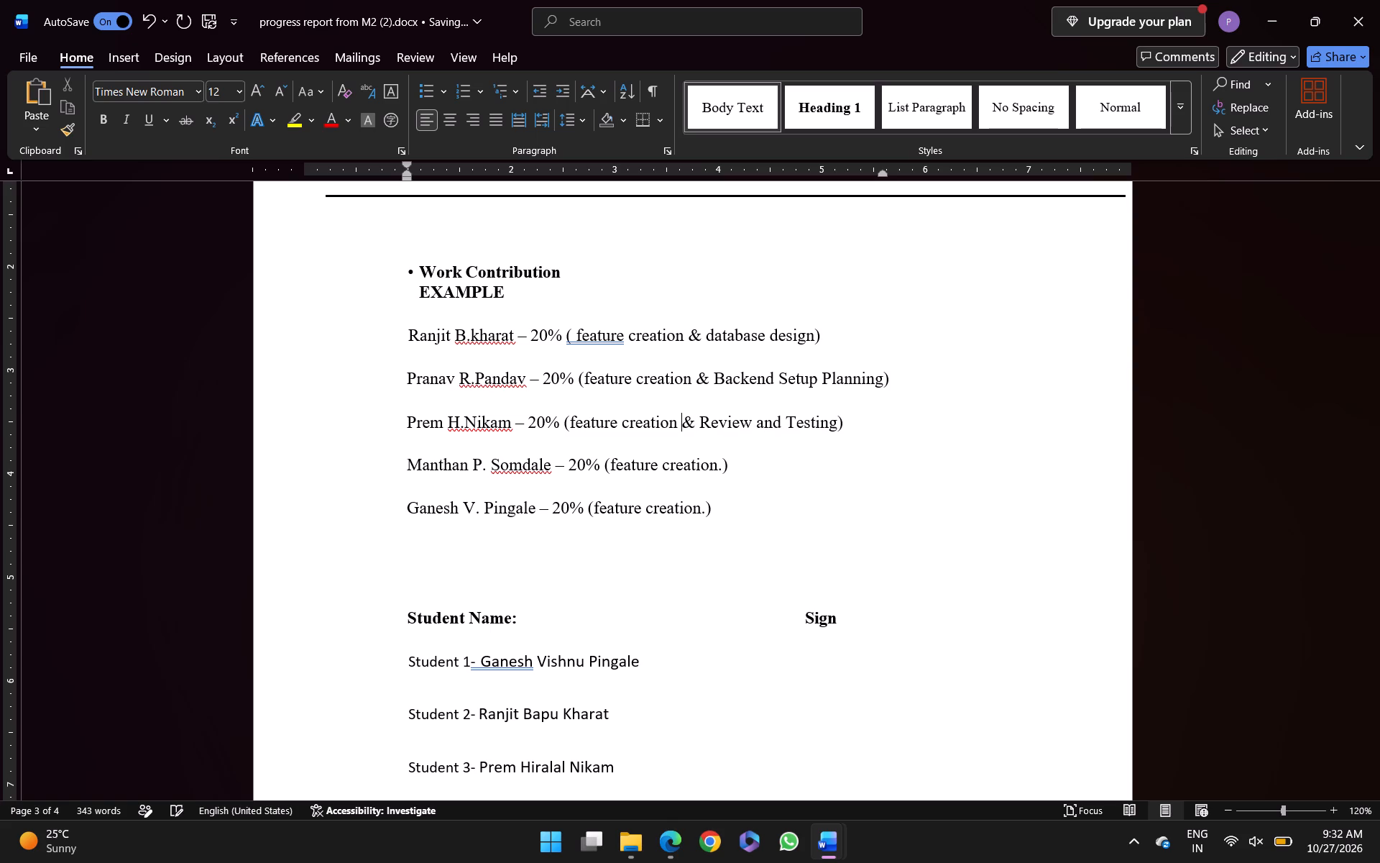
Replace the full stop after "feature creation" in the fifth contribution entry with "&", preceded by a space.
key("Down")
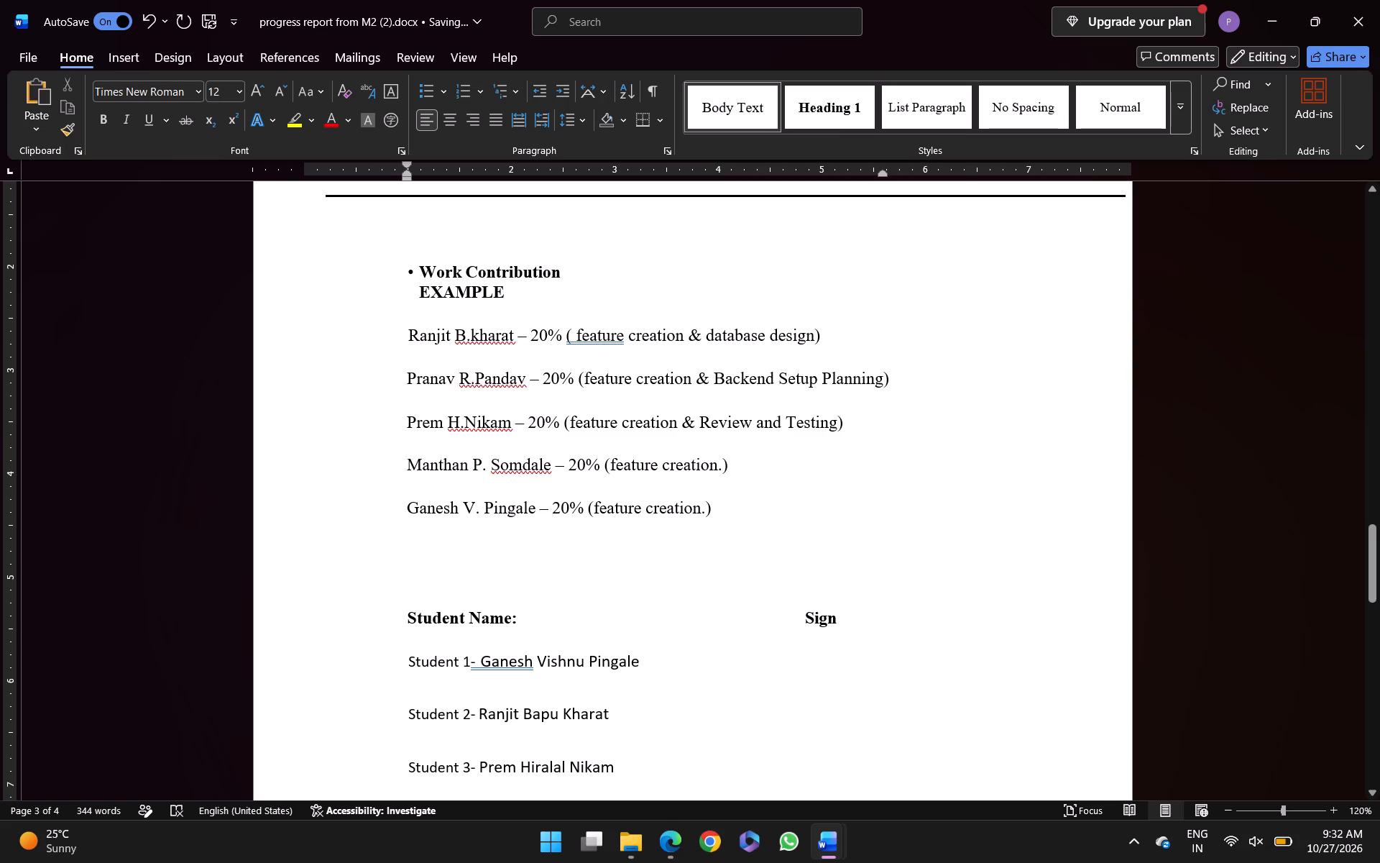
key("Down")
key("Right")
key("Right")
key("Right")
key("BackSpace")
key("ctrl+alt+space")
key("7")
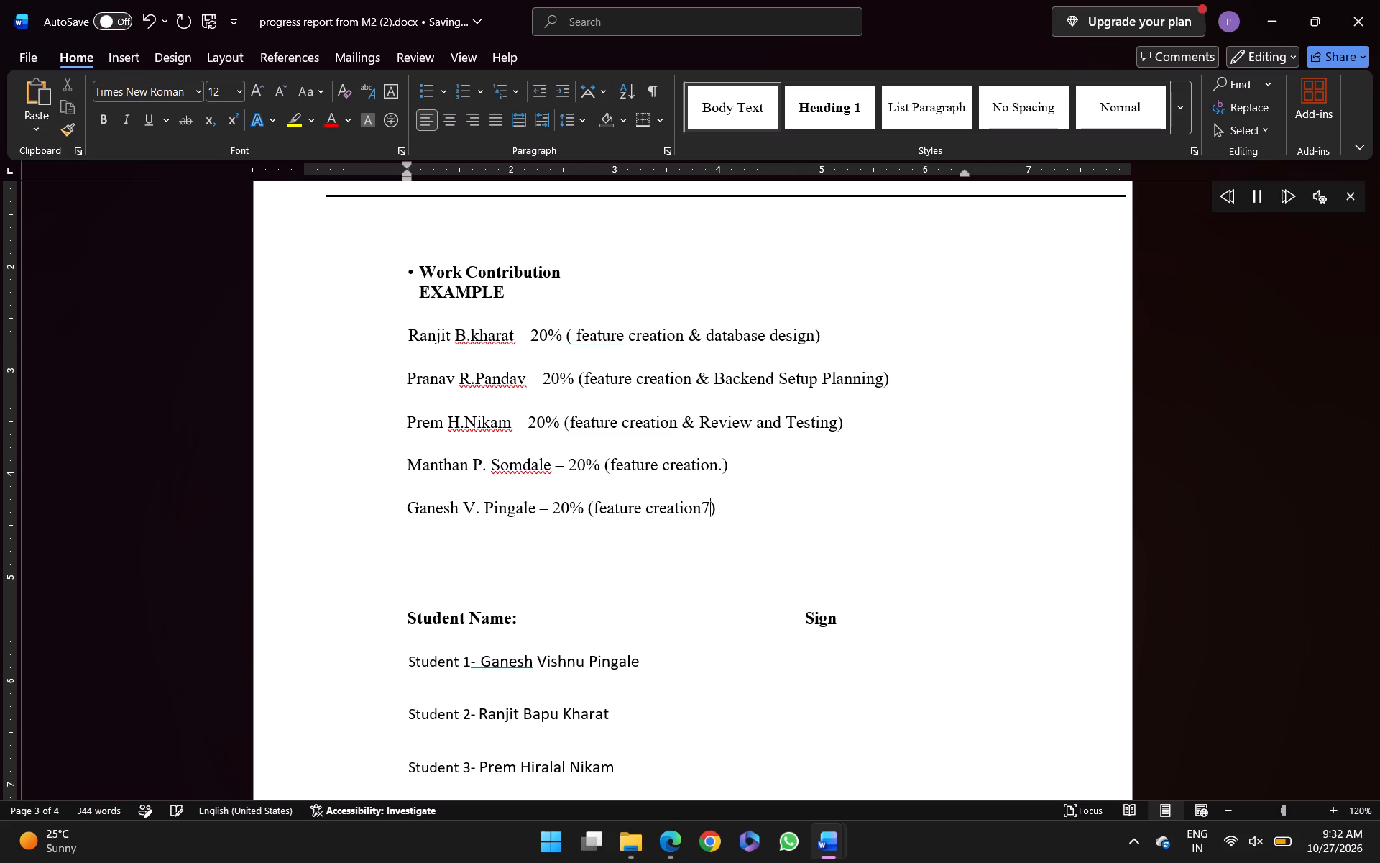
key("BackSpace")
key("shift+ampersand")
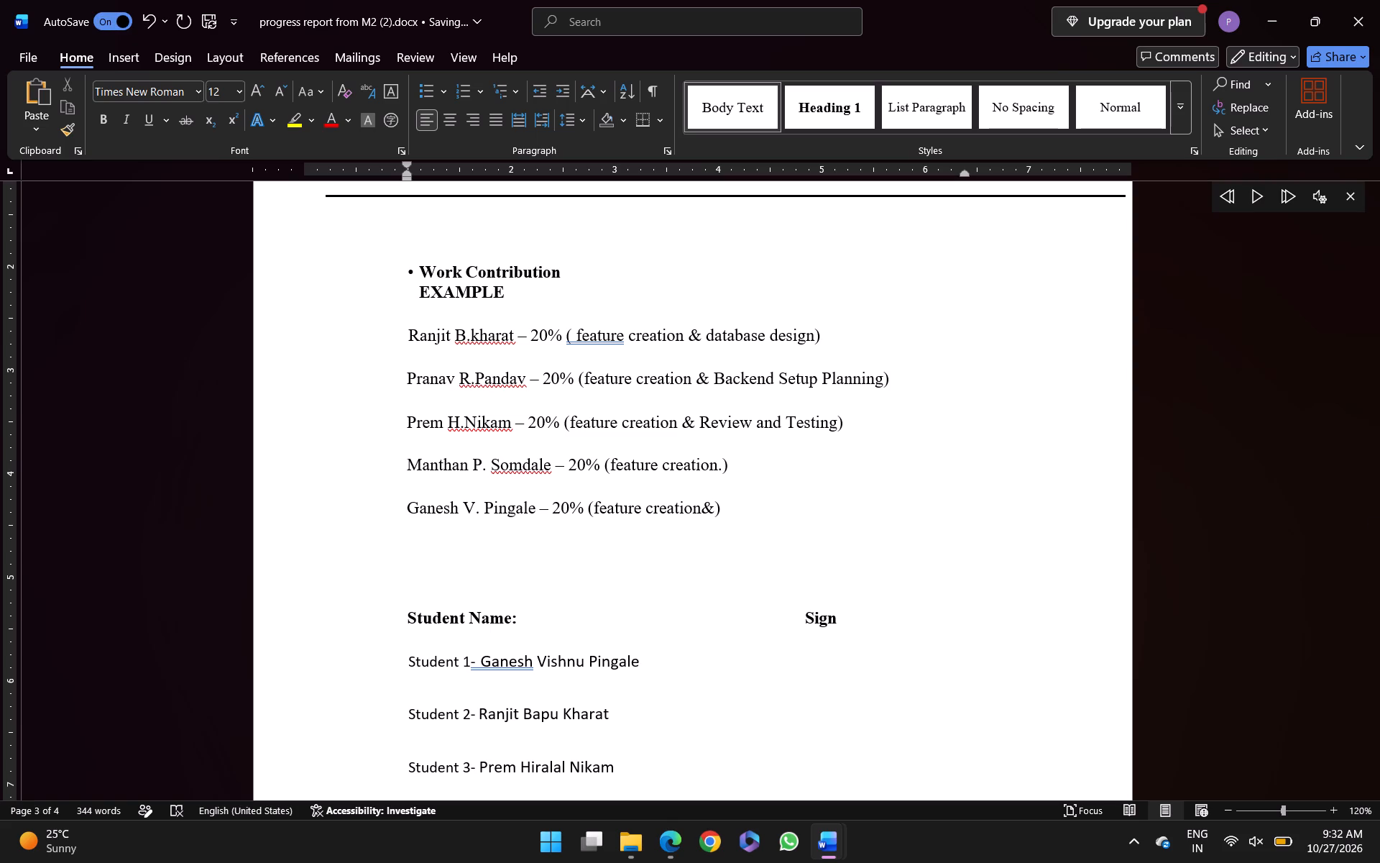
key("Left")
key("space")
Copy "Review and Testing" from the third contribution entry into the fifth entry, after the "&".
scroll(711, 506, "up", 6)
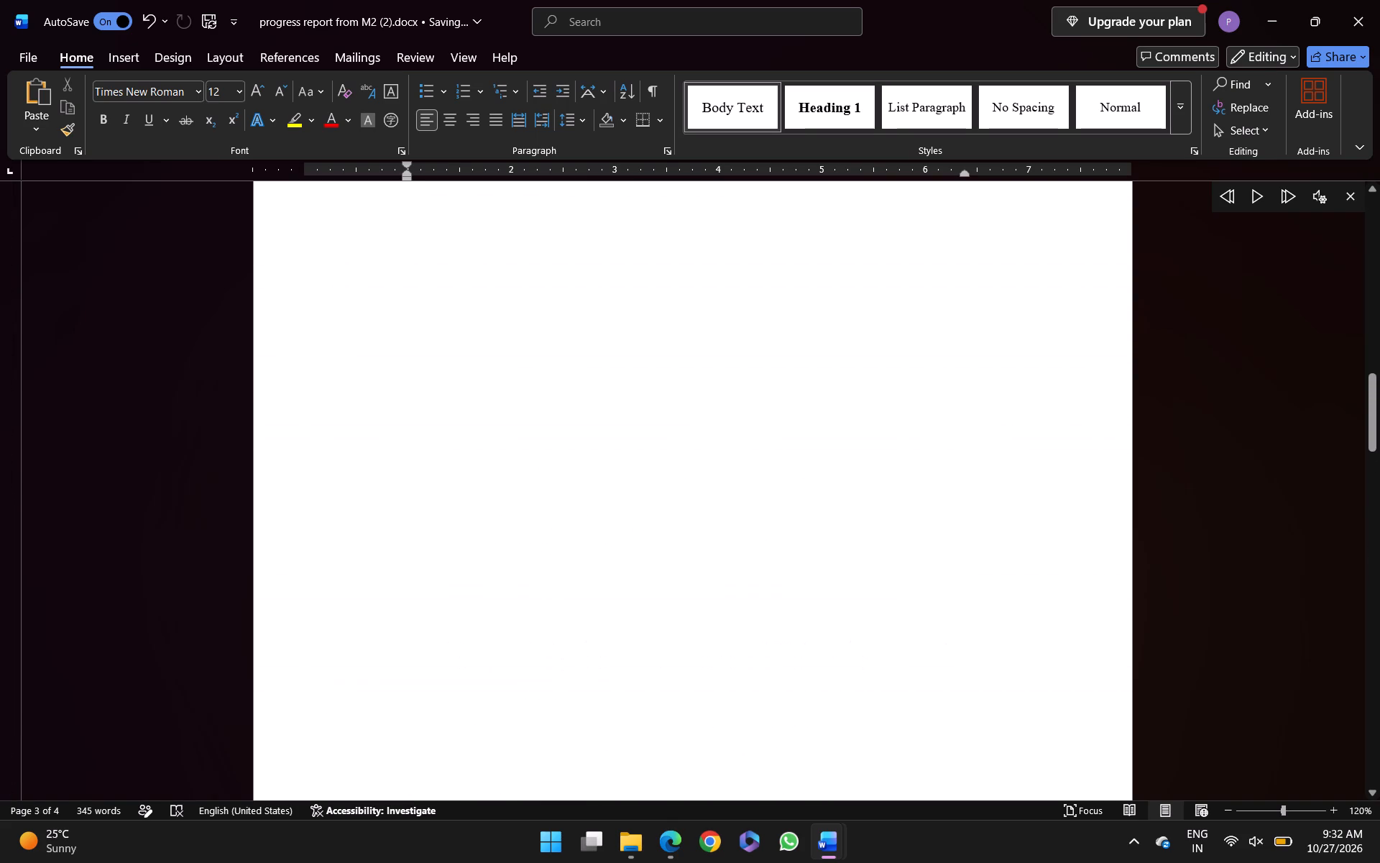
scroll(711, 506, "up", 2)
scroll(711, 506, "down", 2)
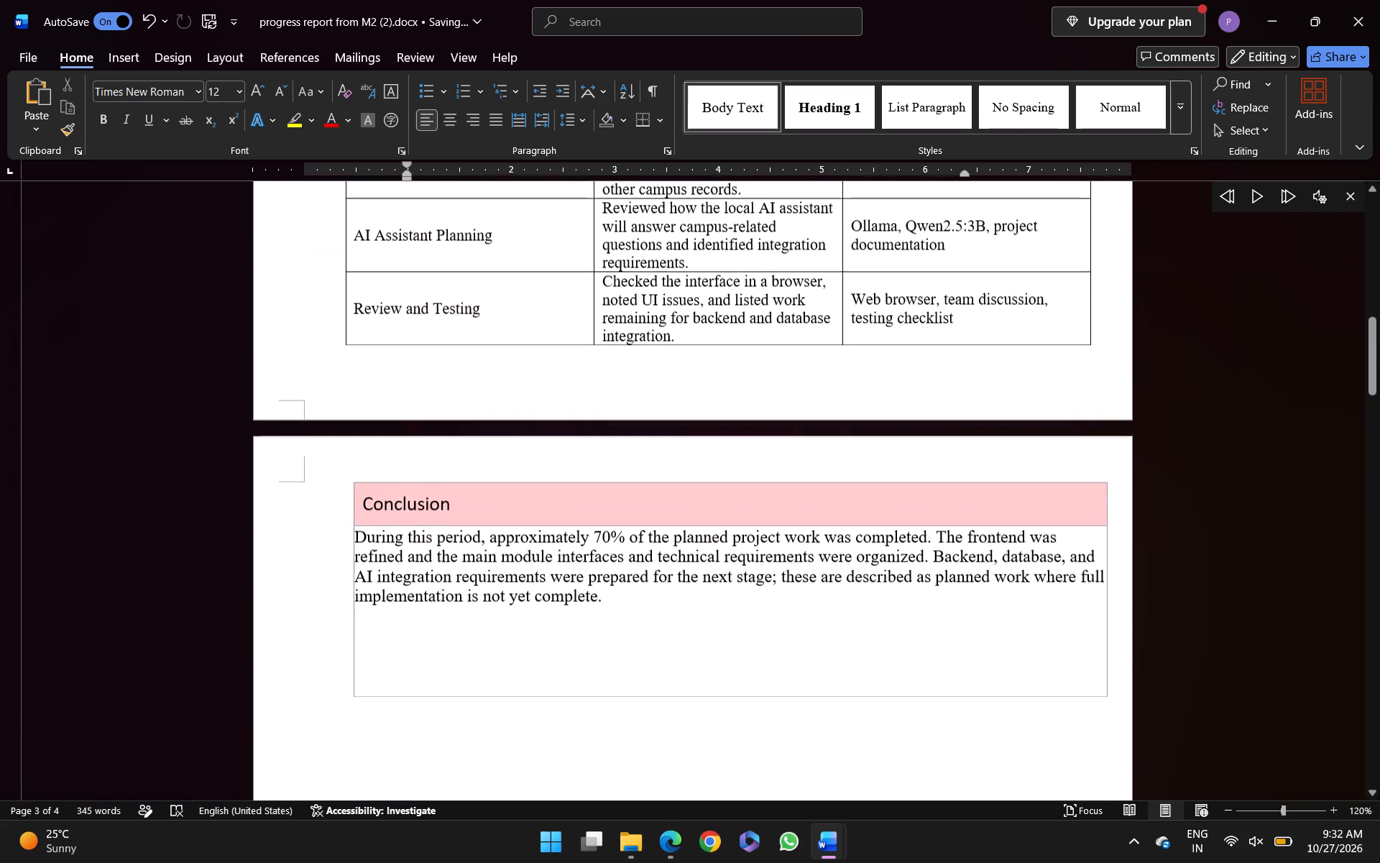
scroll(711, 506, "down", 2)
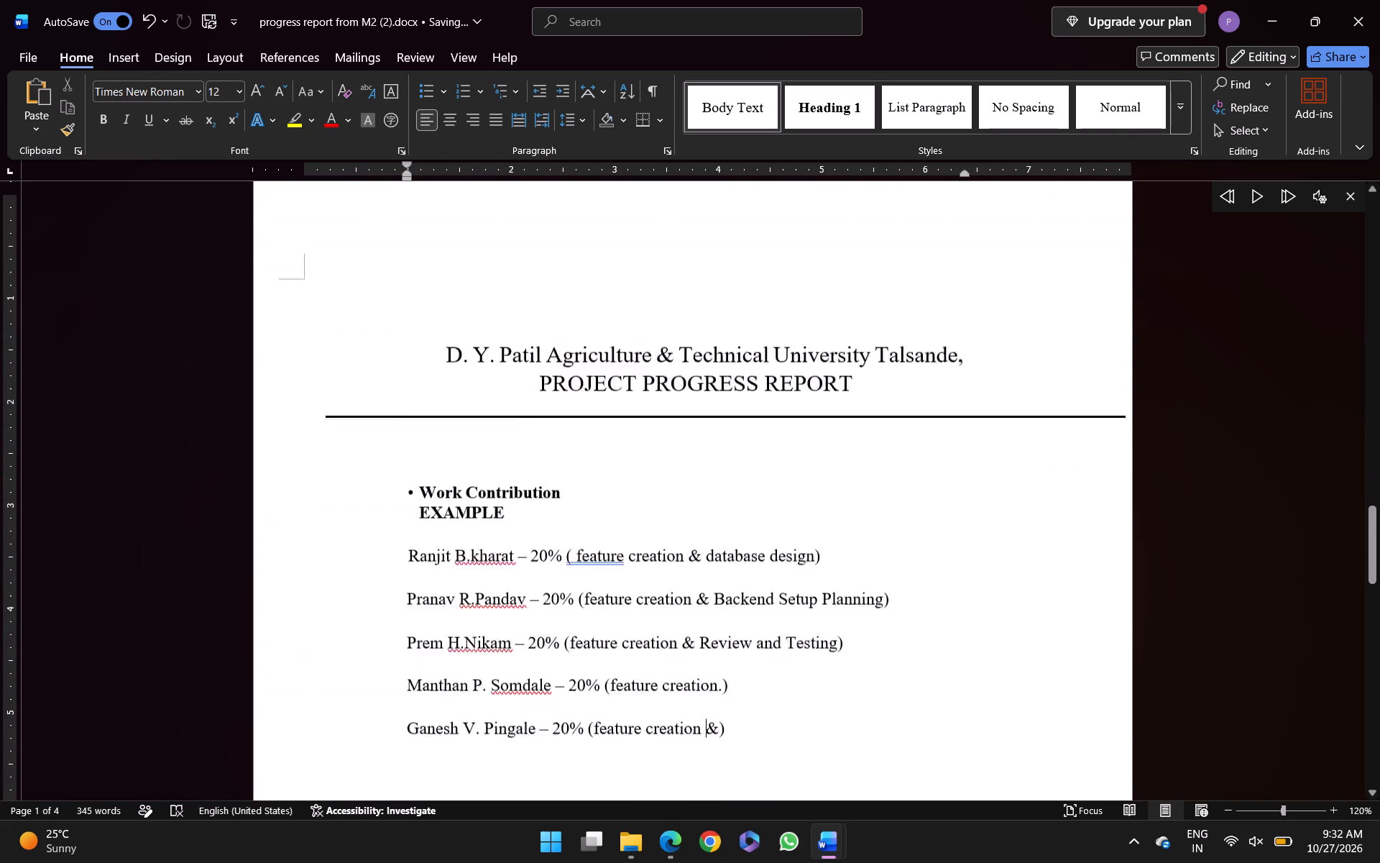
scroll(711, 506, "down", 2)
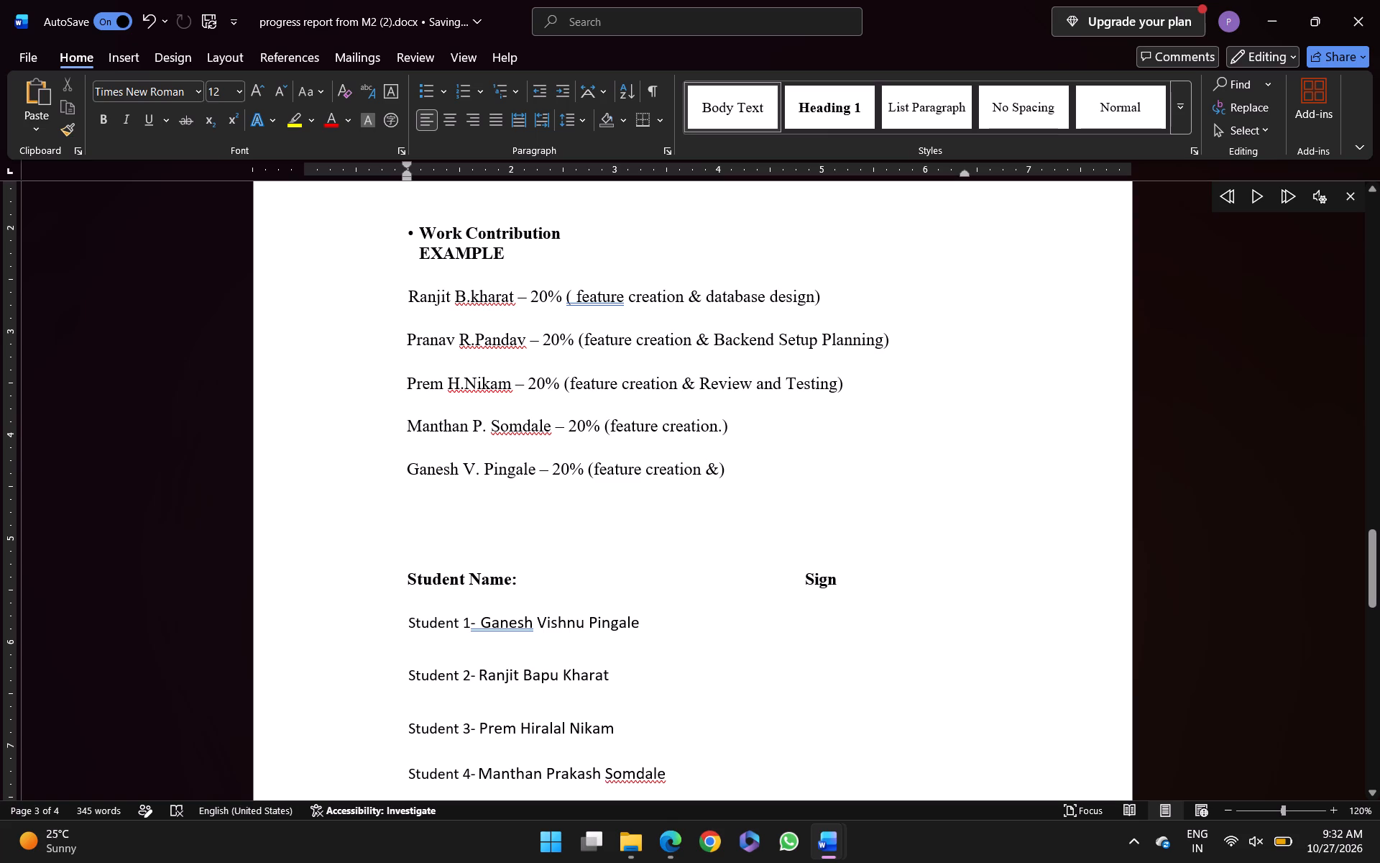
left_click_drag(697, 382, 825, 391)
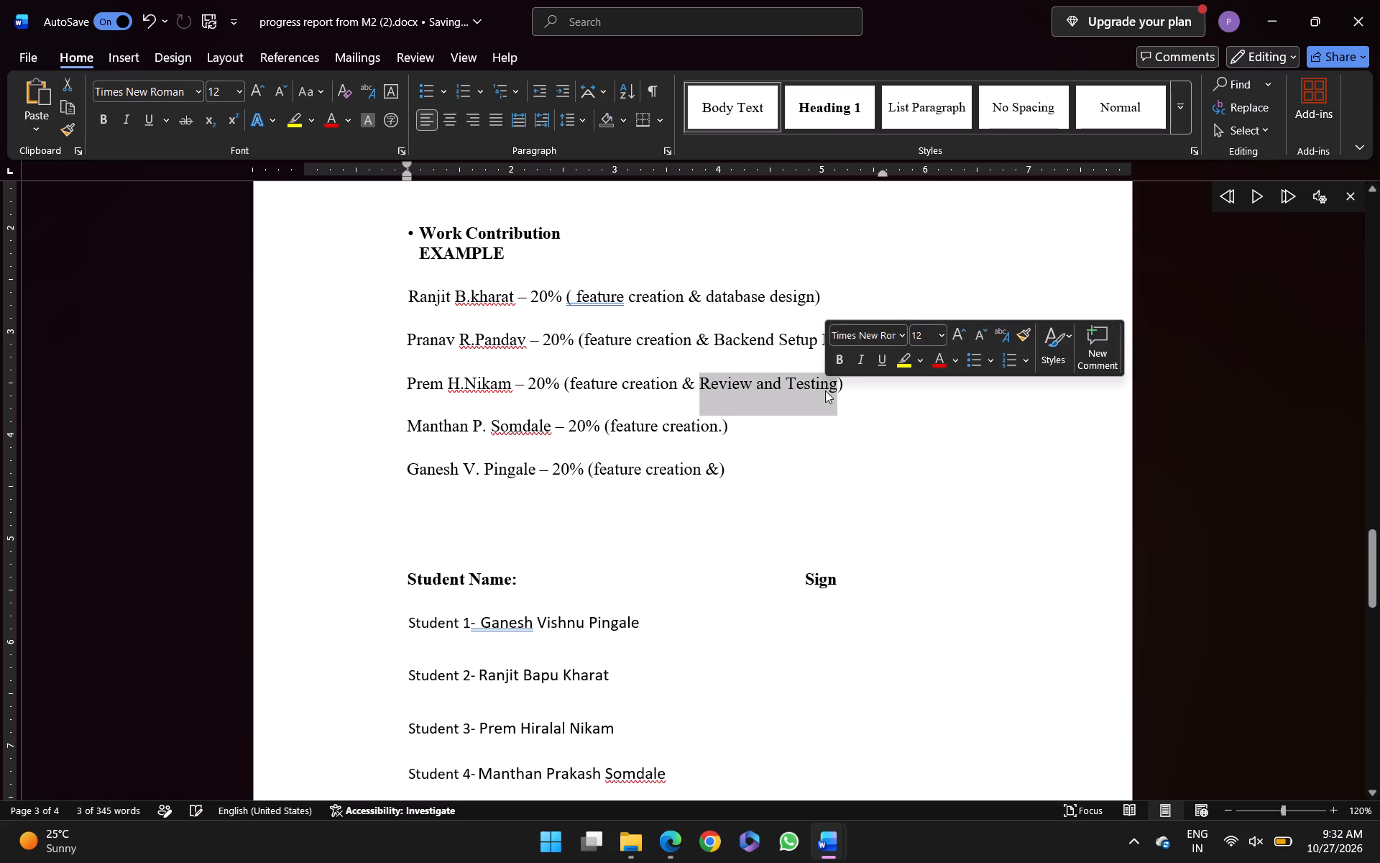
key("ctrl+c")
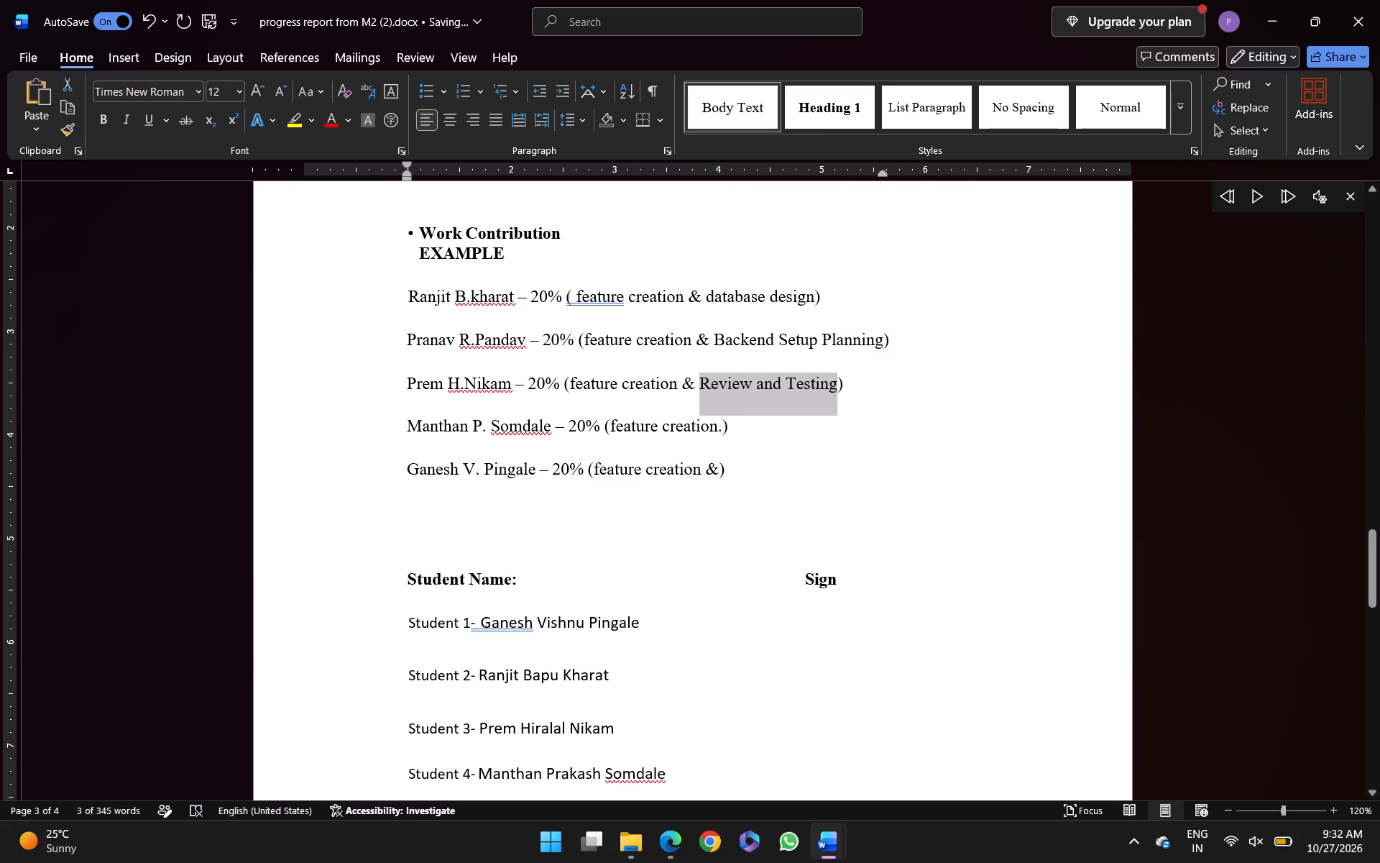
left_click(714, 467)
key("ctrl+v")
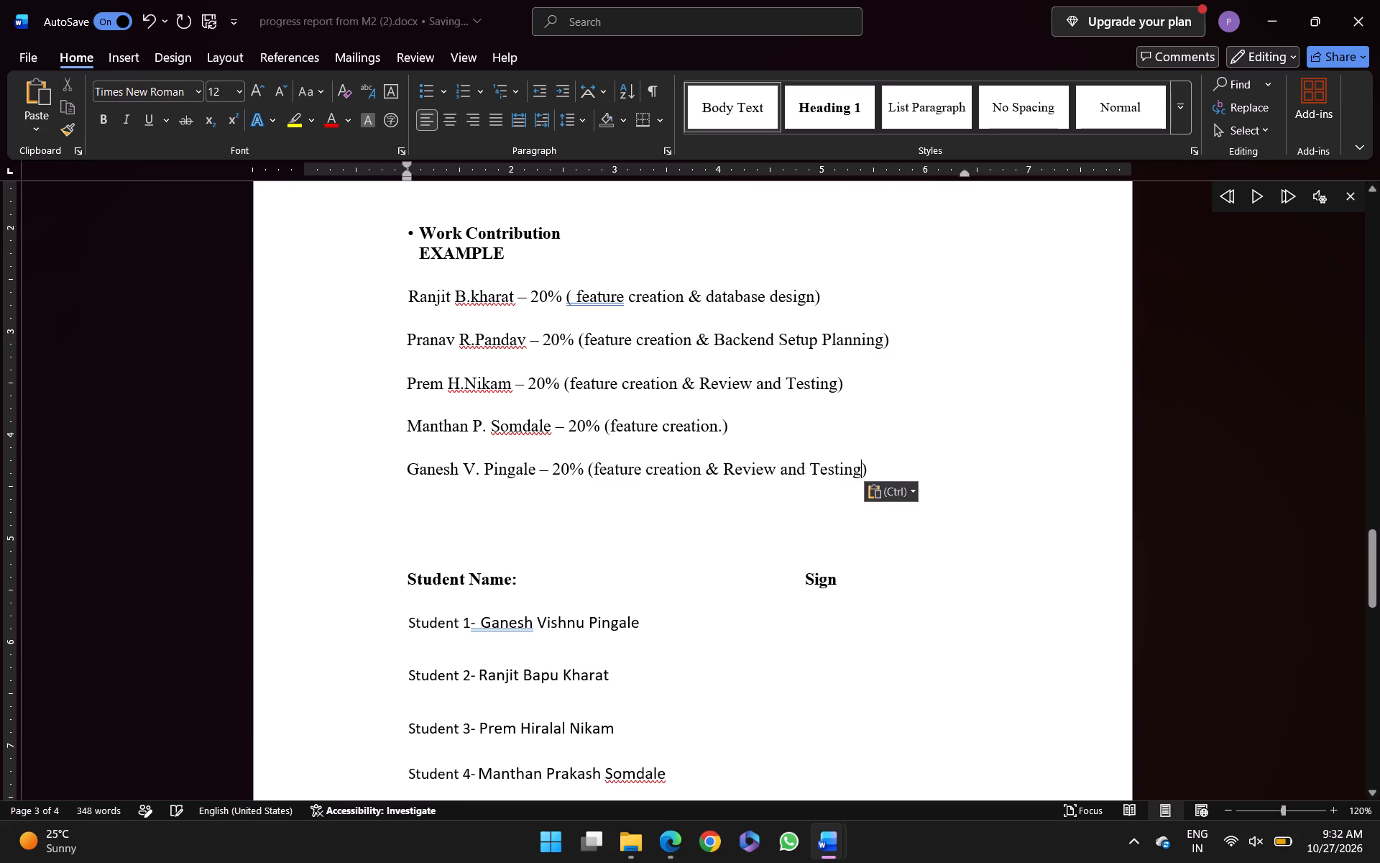
Replace the full stop in the fourth contribution entry with a spaced "&" and paste "Review and Testing" after it.
left_click(721, 422)
key("BackSpace")
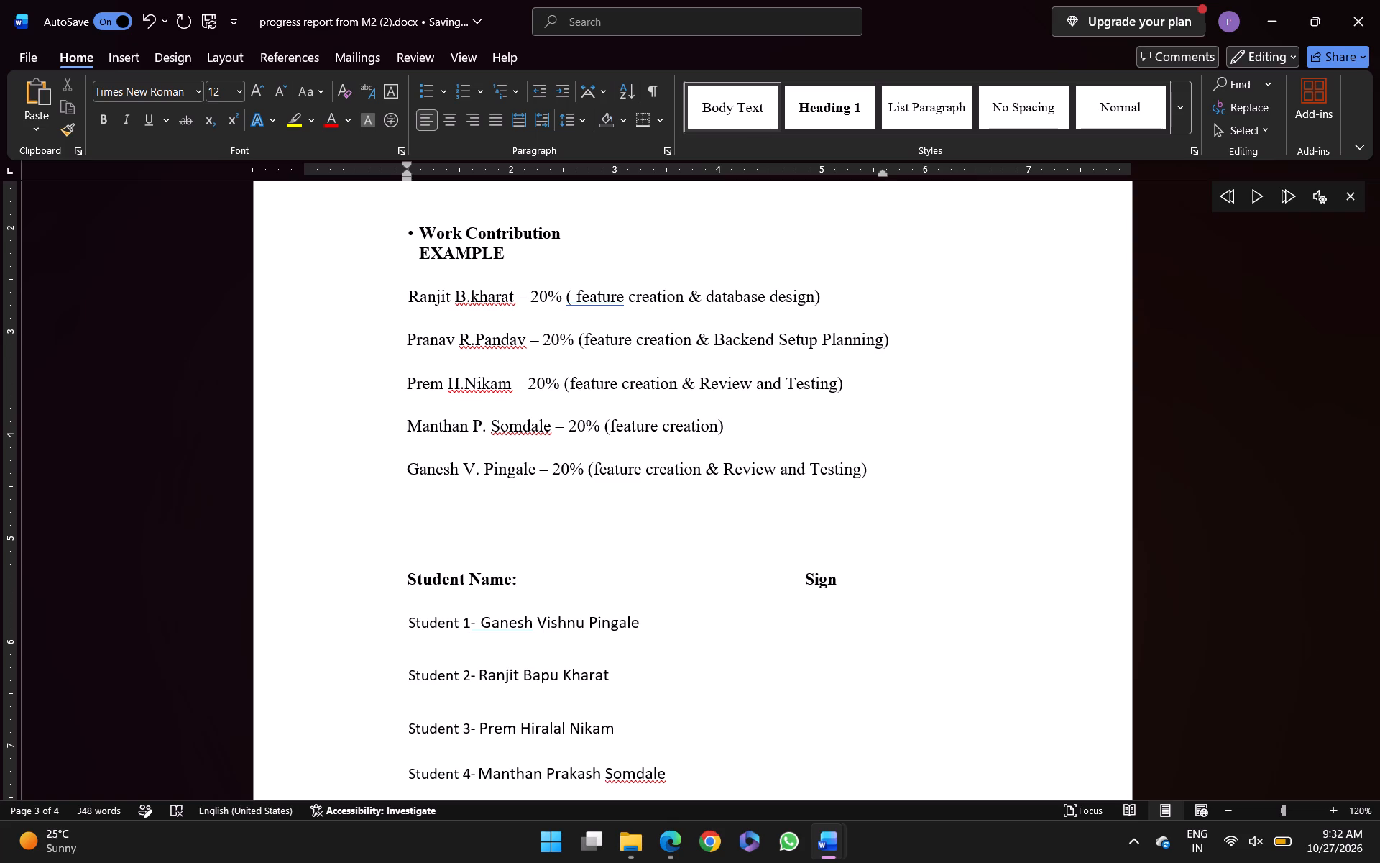
key("shift+ampersand")
key("Left")
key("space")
key("Right")
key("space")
key("ctrl+v")
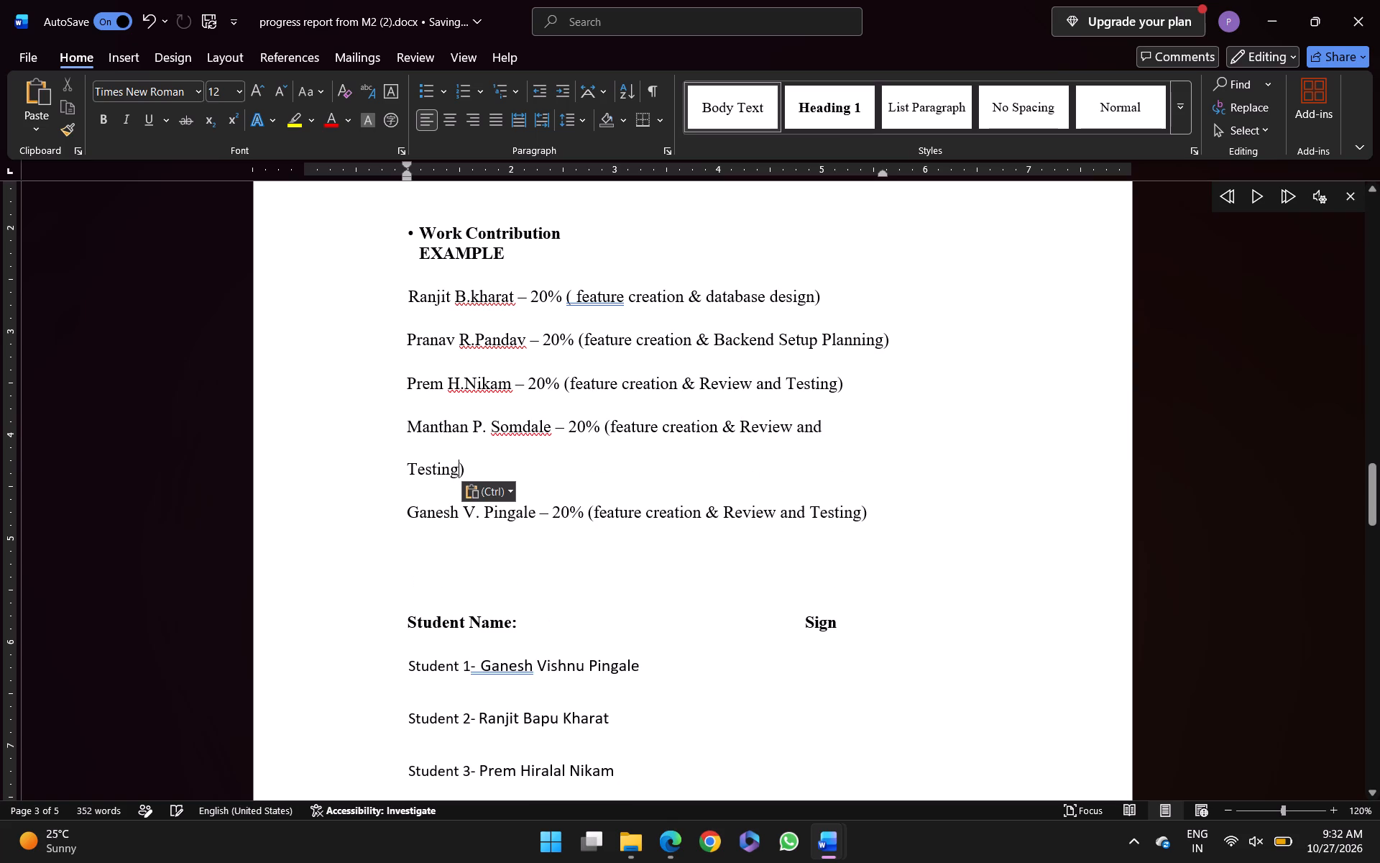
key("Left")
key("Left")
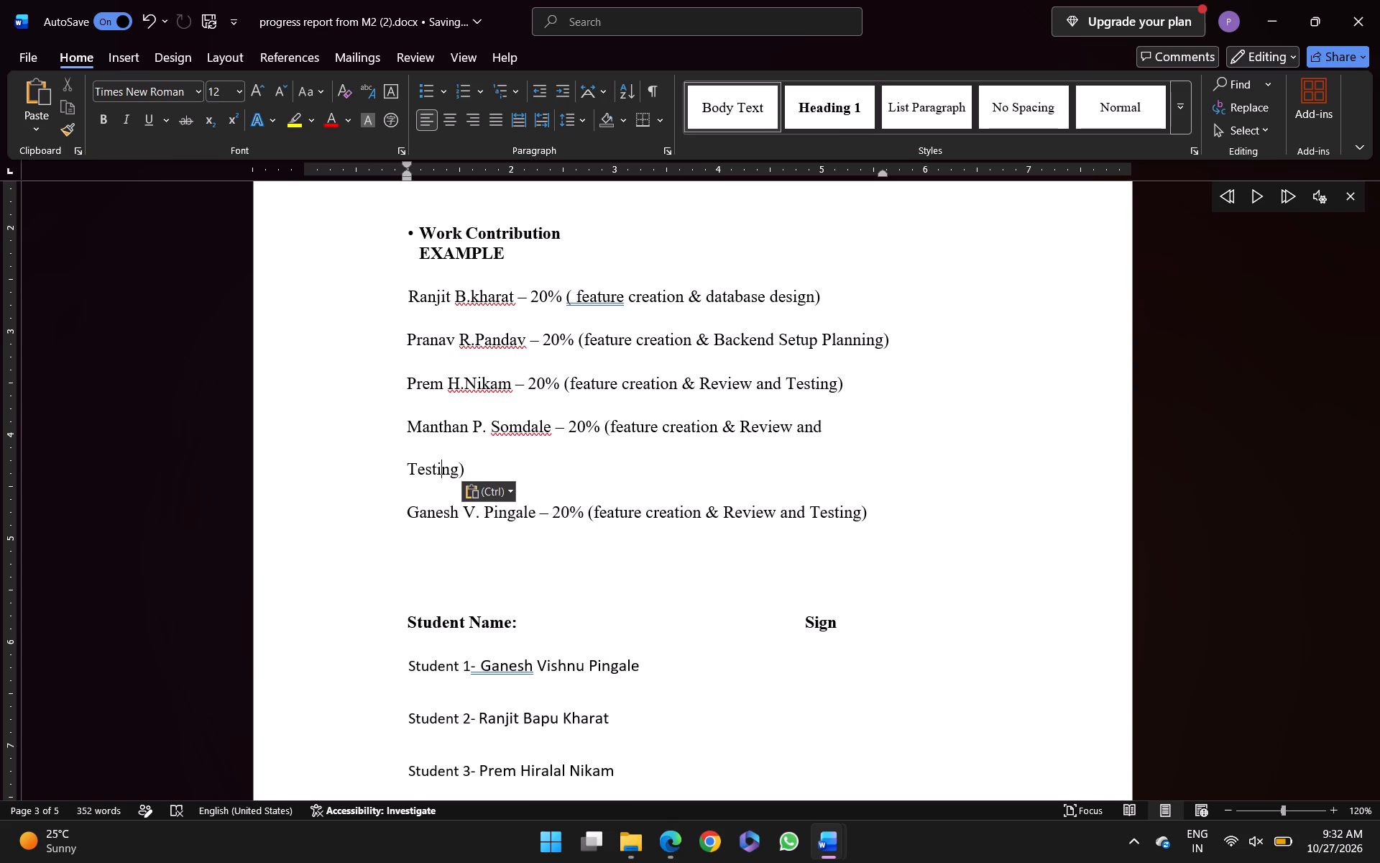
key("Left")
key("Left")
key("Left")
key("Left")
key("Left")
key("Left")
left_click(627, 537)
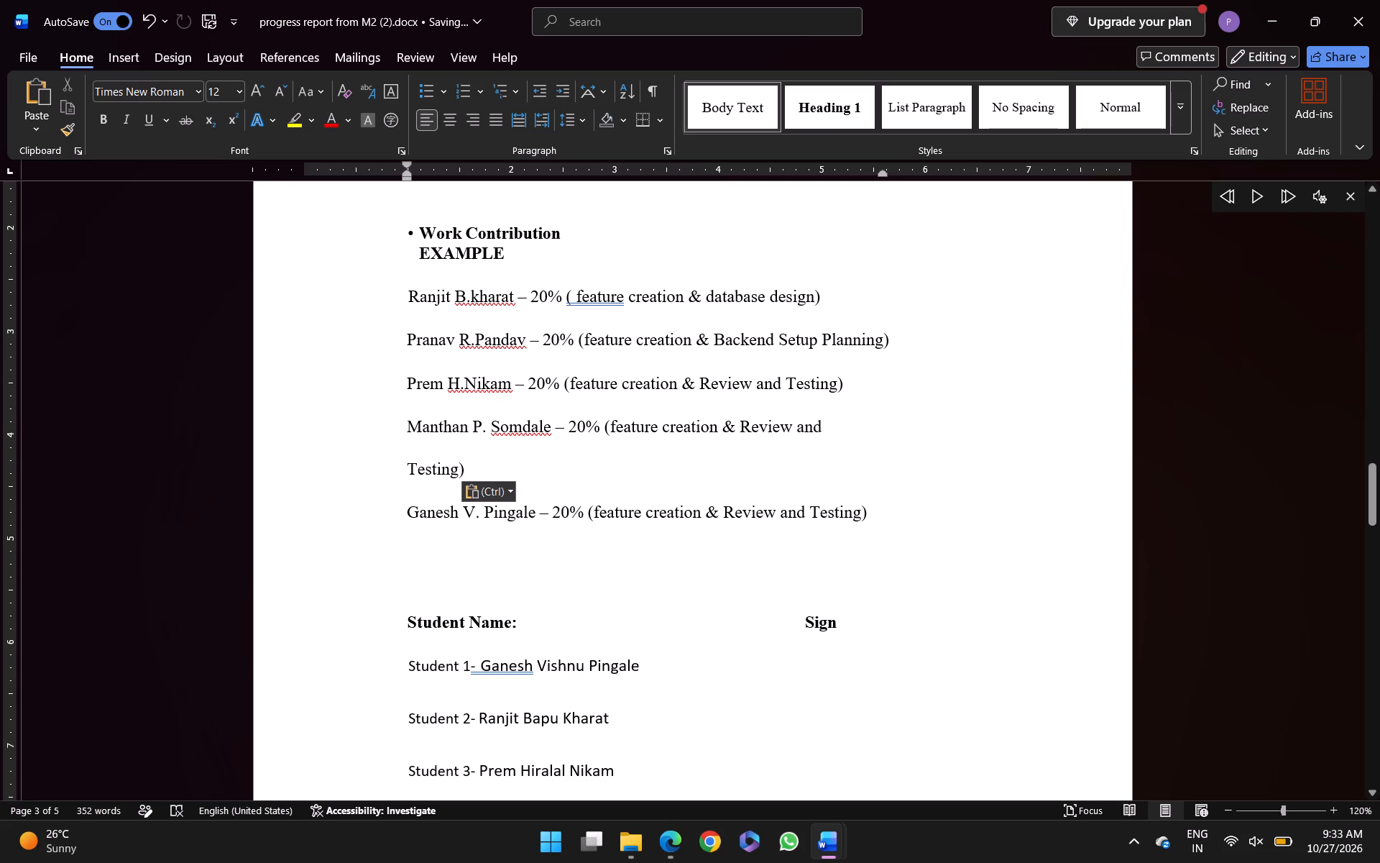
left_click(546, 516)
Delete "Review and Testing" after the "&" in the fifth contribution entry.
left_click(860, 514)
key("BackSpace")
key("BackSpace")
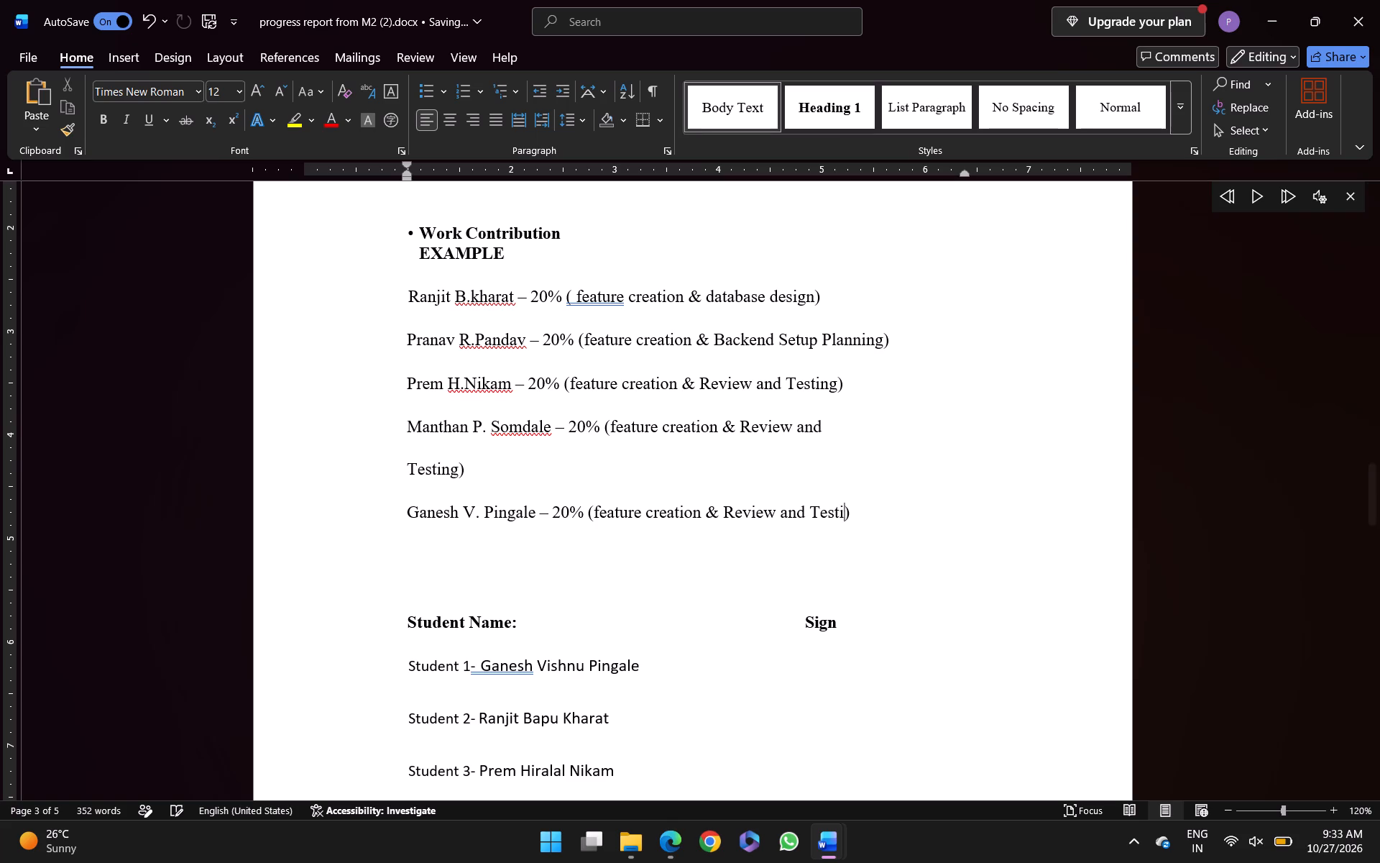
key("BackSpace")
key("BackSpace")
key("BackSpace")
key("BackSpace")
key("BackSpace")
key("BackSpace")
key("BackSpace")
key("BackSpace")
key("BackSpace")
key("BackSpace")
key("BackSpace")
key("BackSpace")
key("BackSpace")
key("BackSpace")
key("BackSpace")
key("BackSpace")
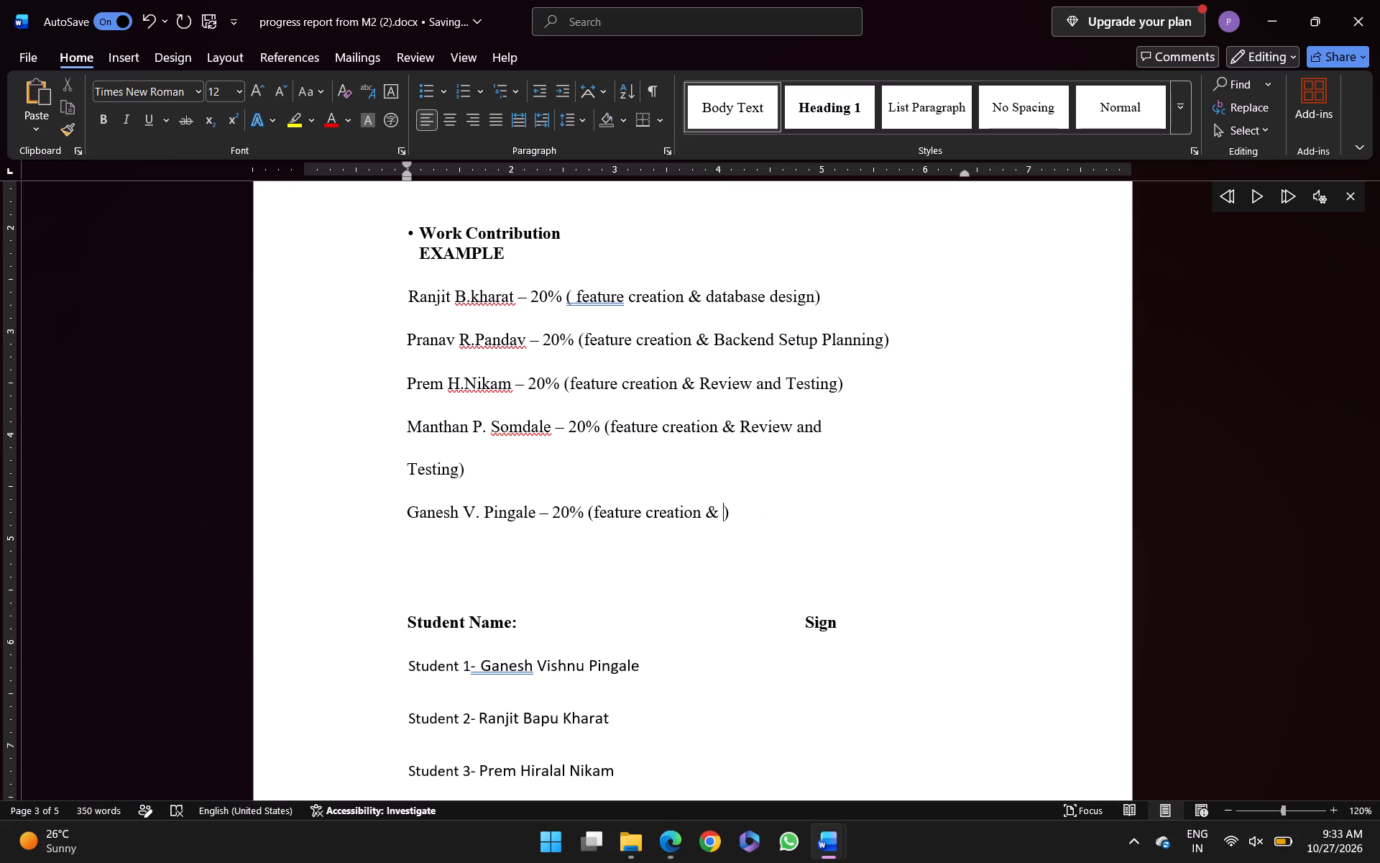
Consult the activity table and enter "Documentation" after the "&" in the fifth contribution entry, inside the closing parenthesis.
scroll(860, 514, "up", 1)
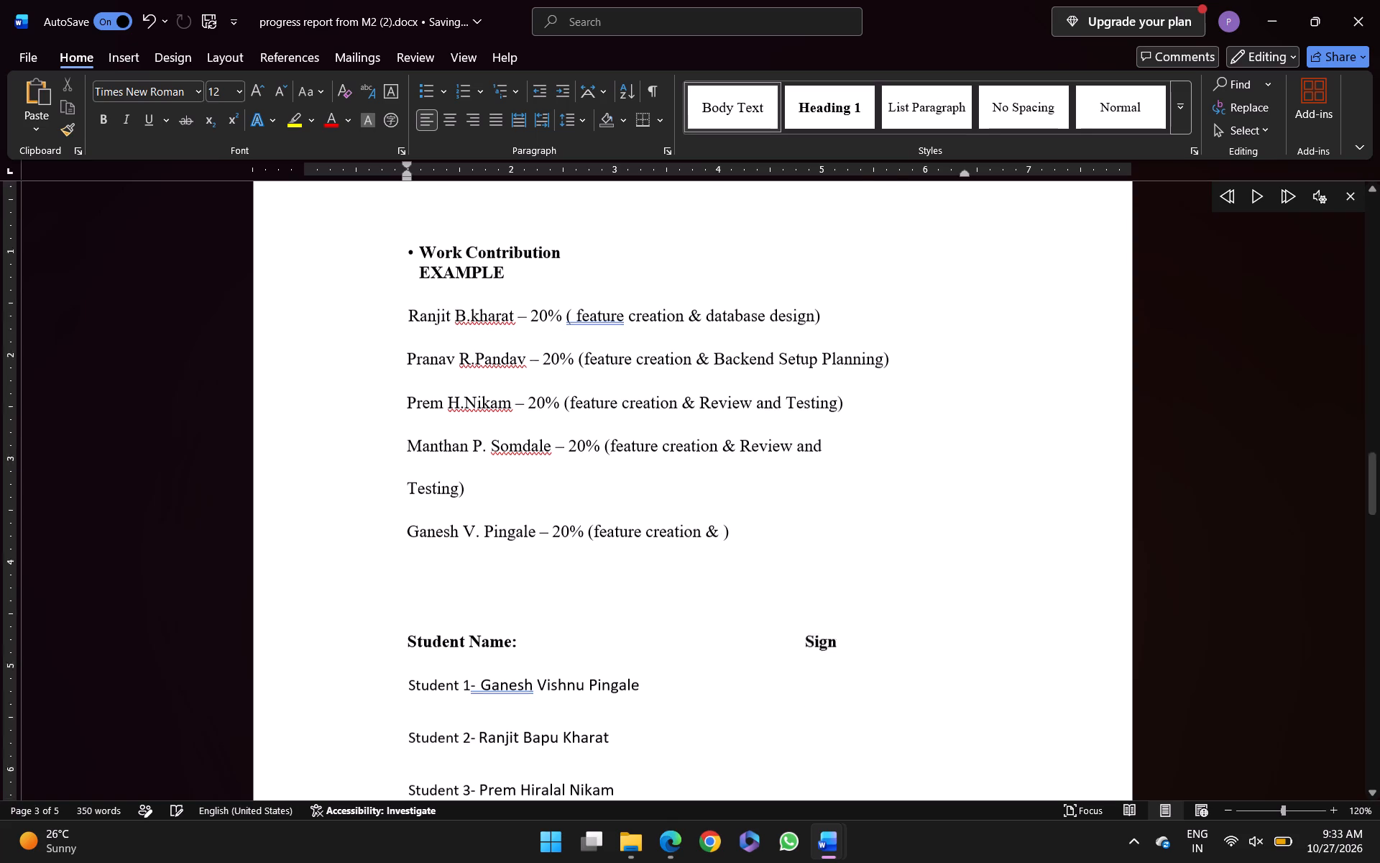
scroll(860, 514, "up", 6)
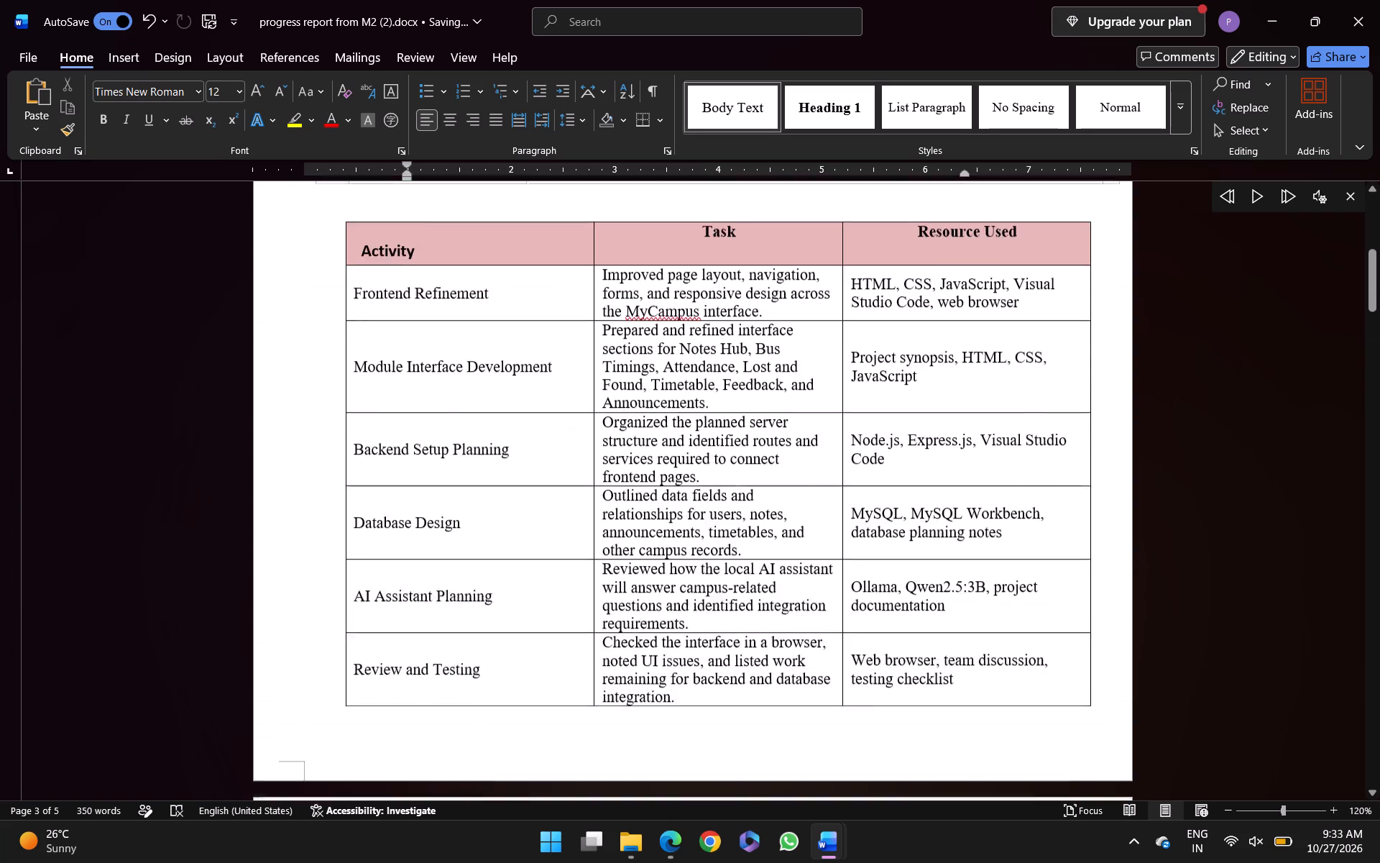
scroll(860, 514, "up", 4)
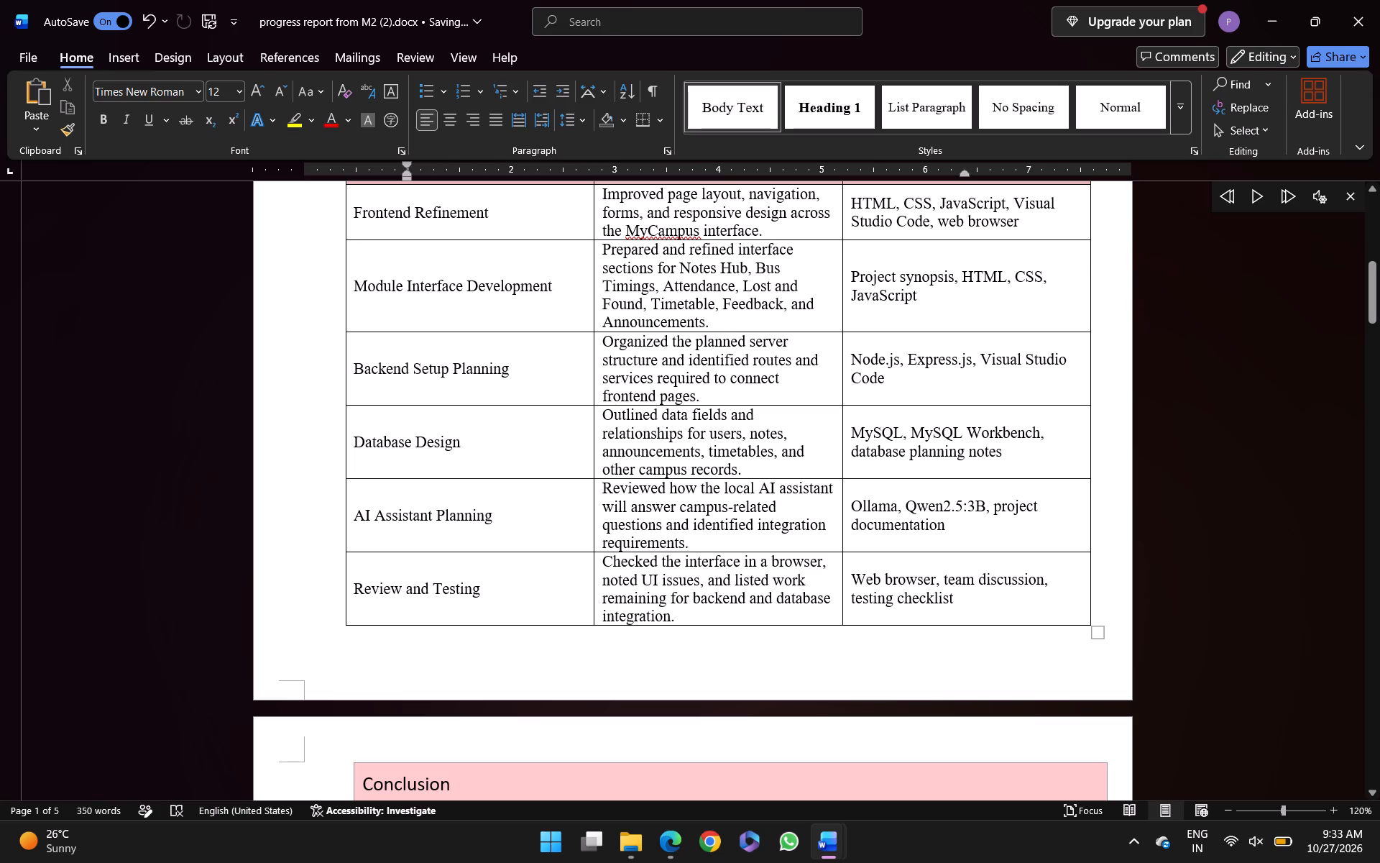
scroll(498, 511, "down", 11)
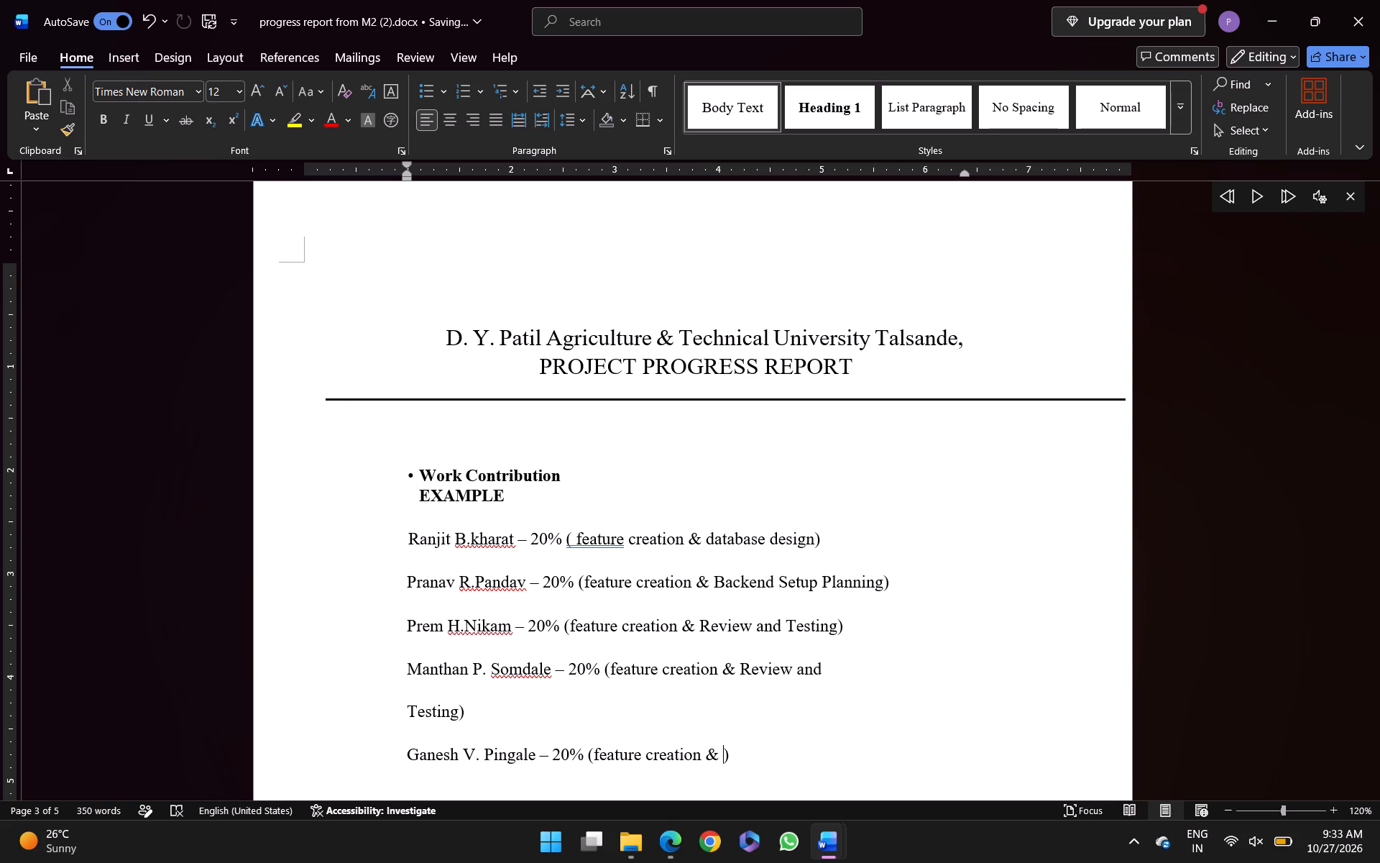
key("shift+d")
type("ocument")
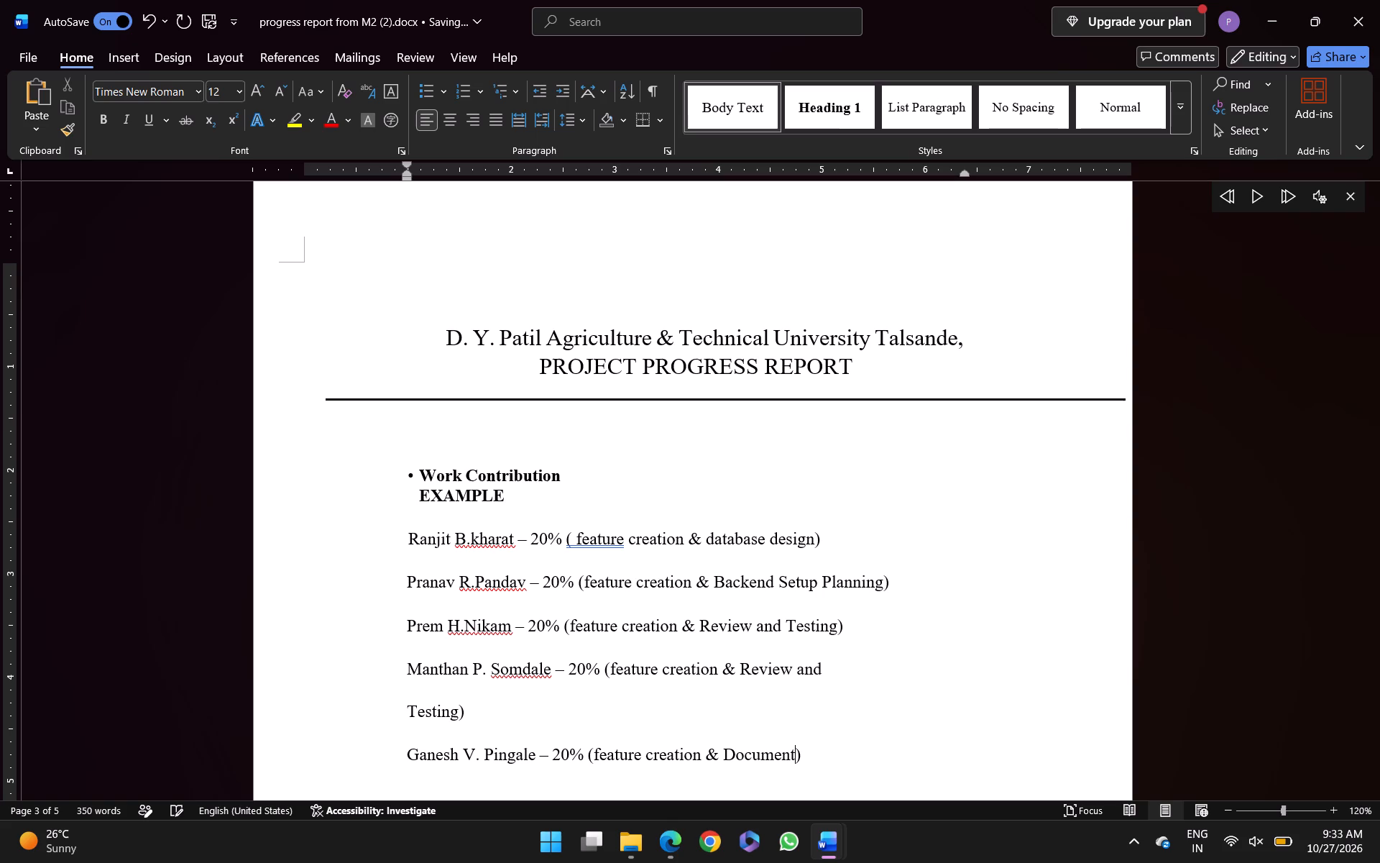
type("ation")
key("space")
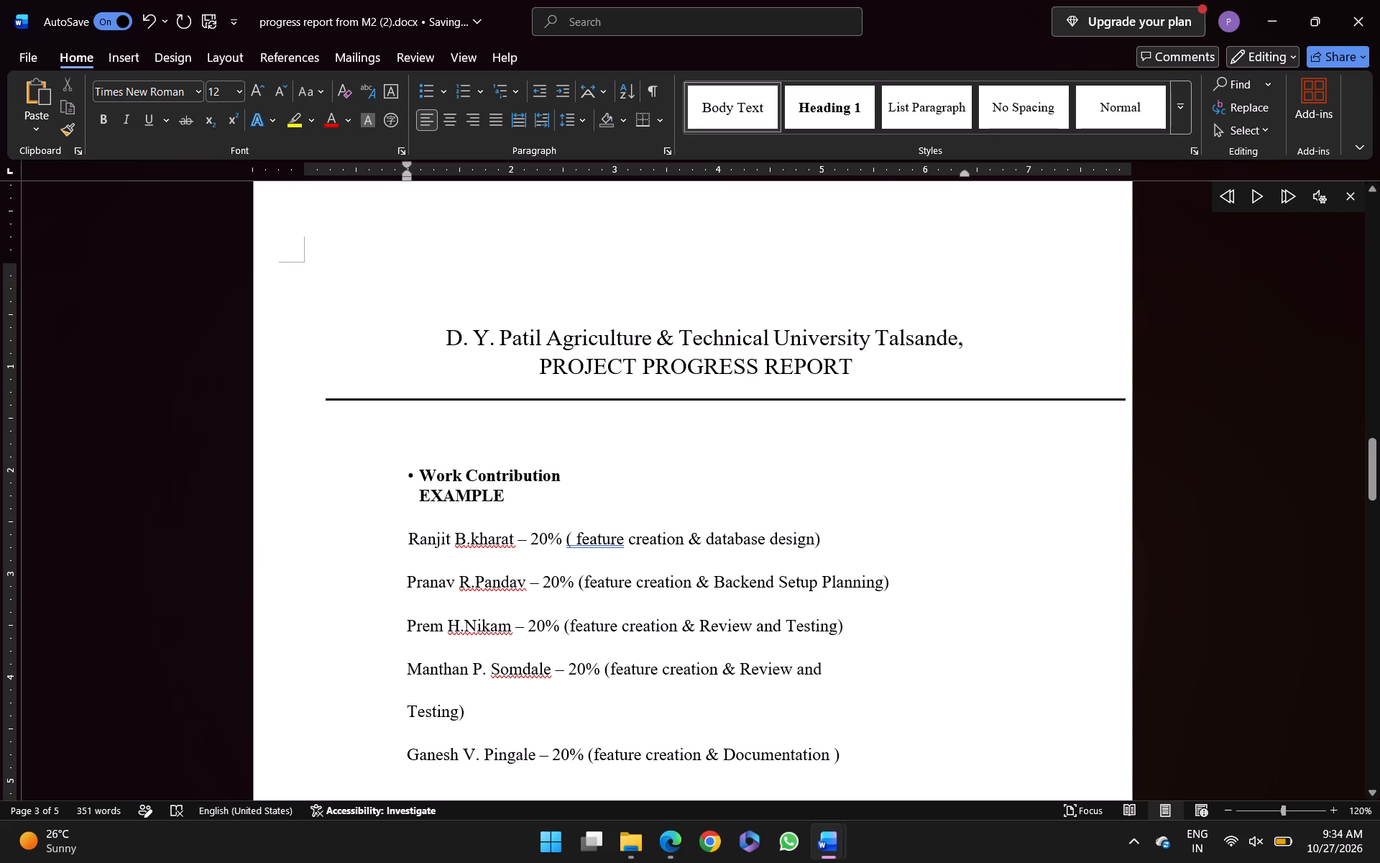
Save the progress report.
left_click(903, 708)
key("ctrl+s")
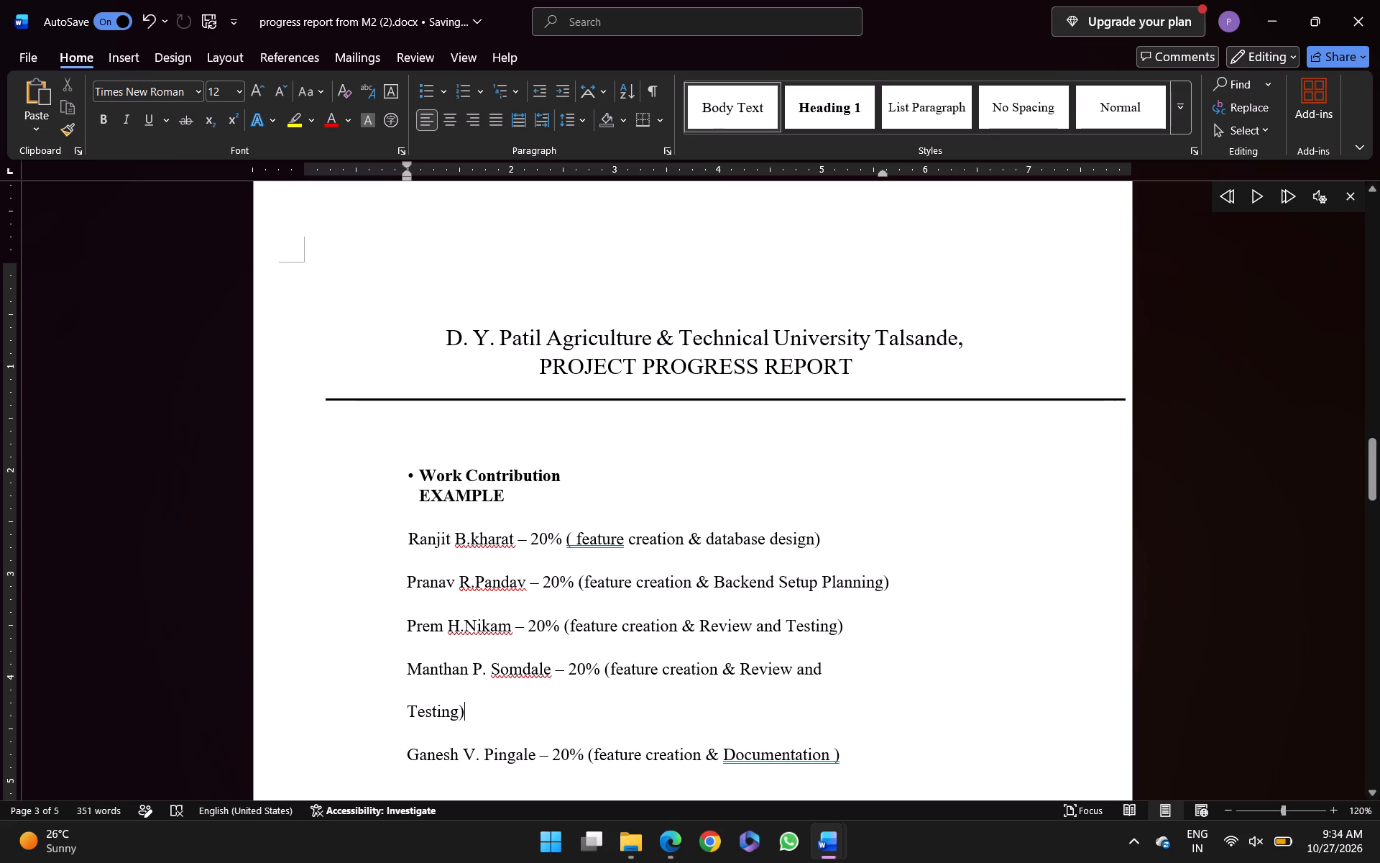
Remove one blank line above the "Student Name" heading on the contribution page, tightening the space before the signature section.
scroll(903, 708, "down", 2)
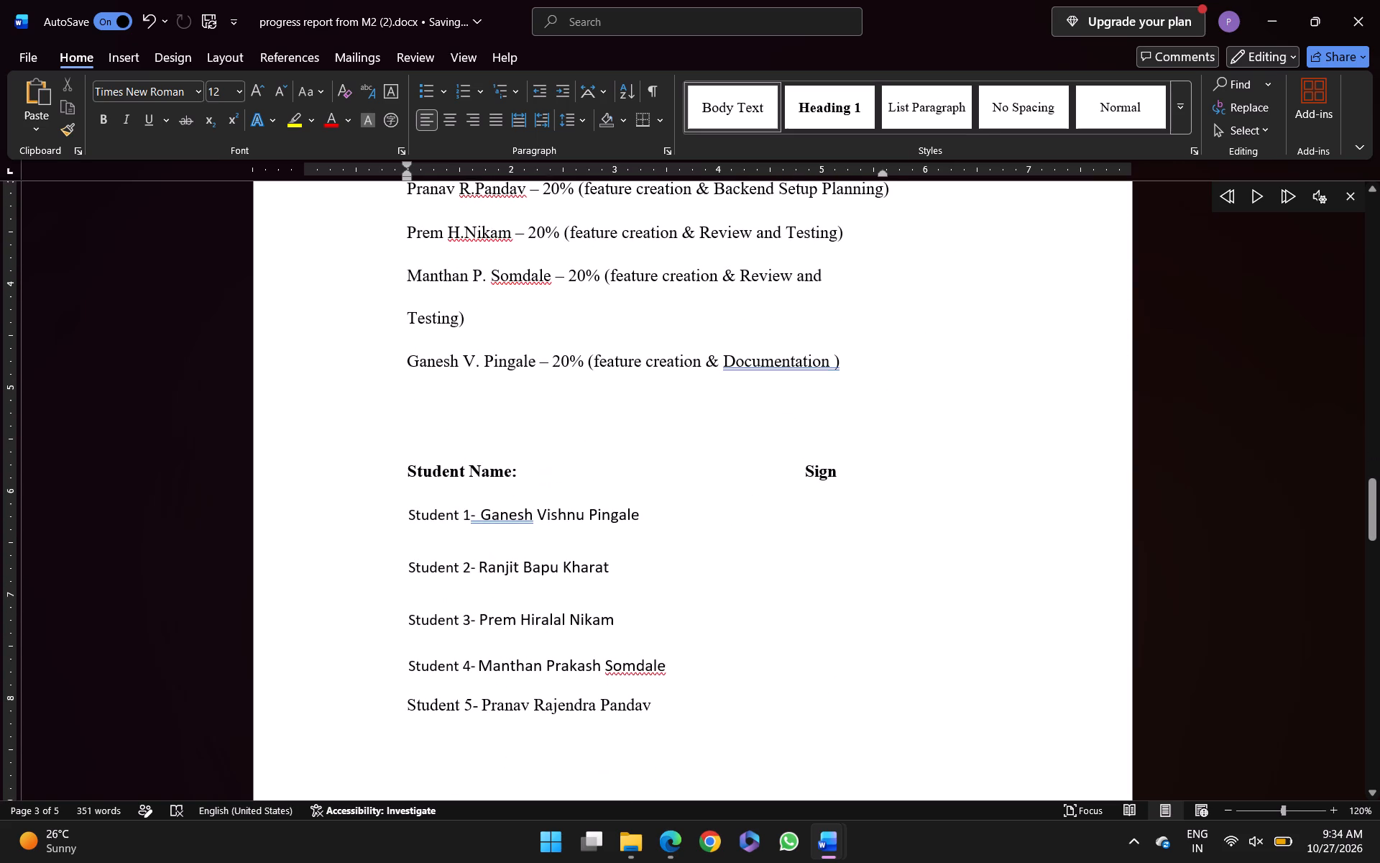
scroll(903, 708, "down", 1)
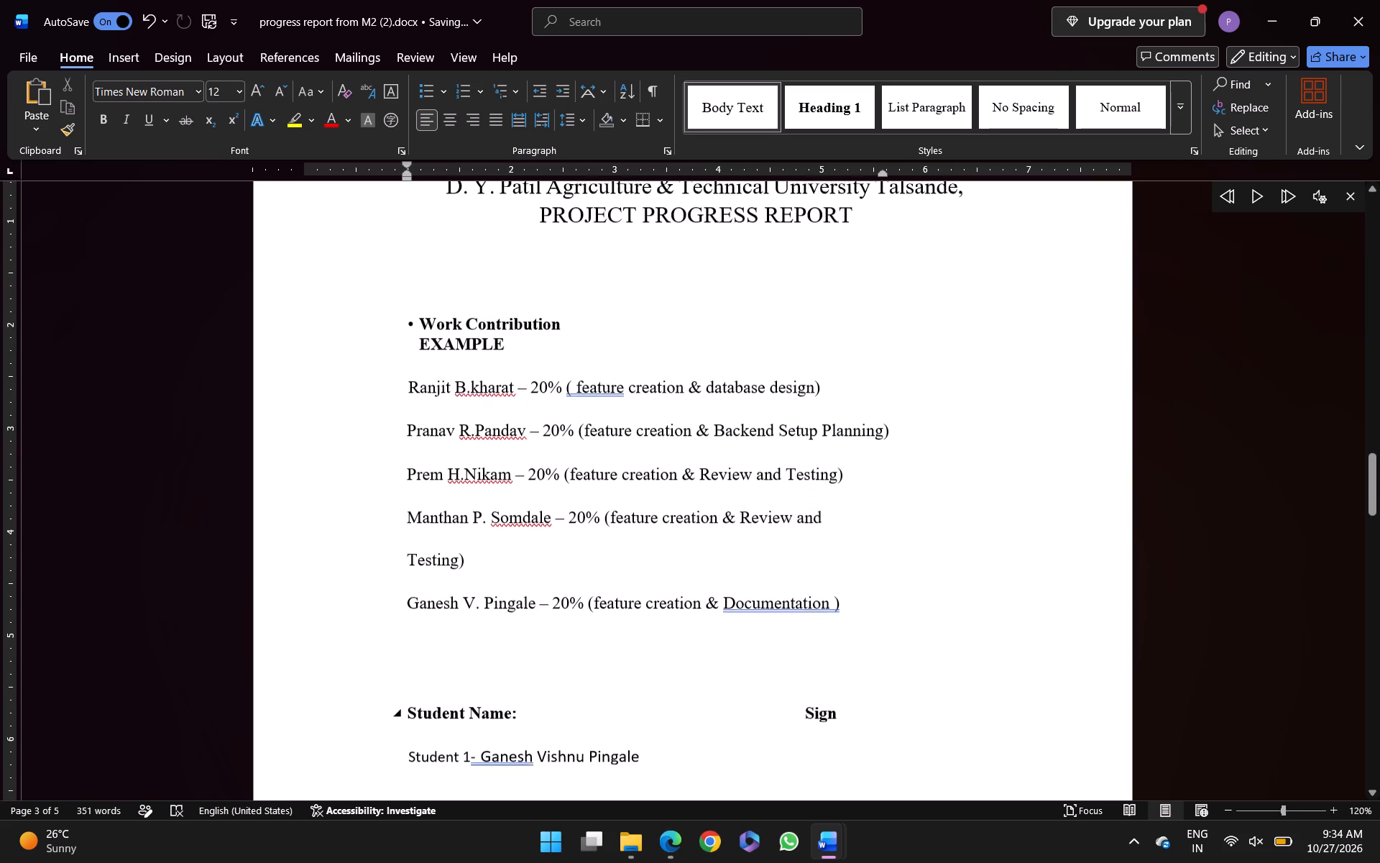
scroll(903, 708, "down", 1)
scroll(903, 708, "up", 1)
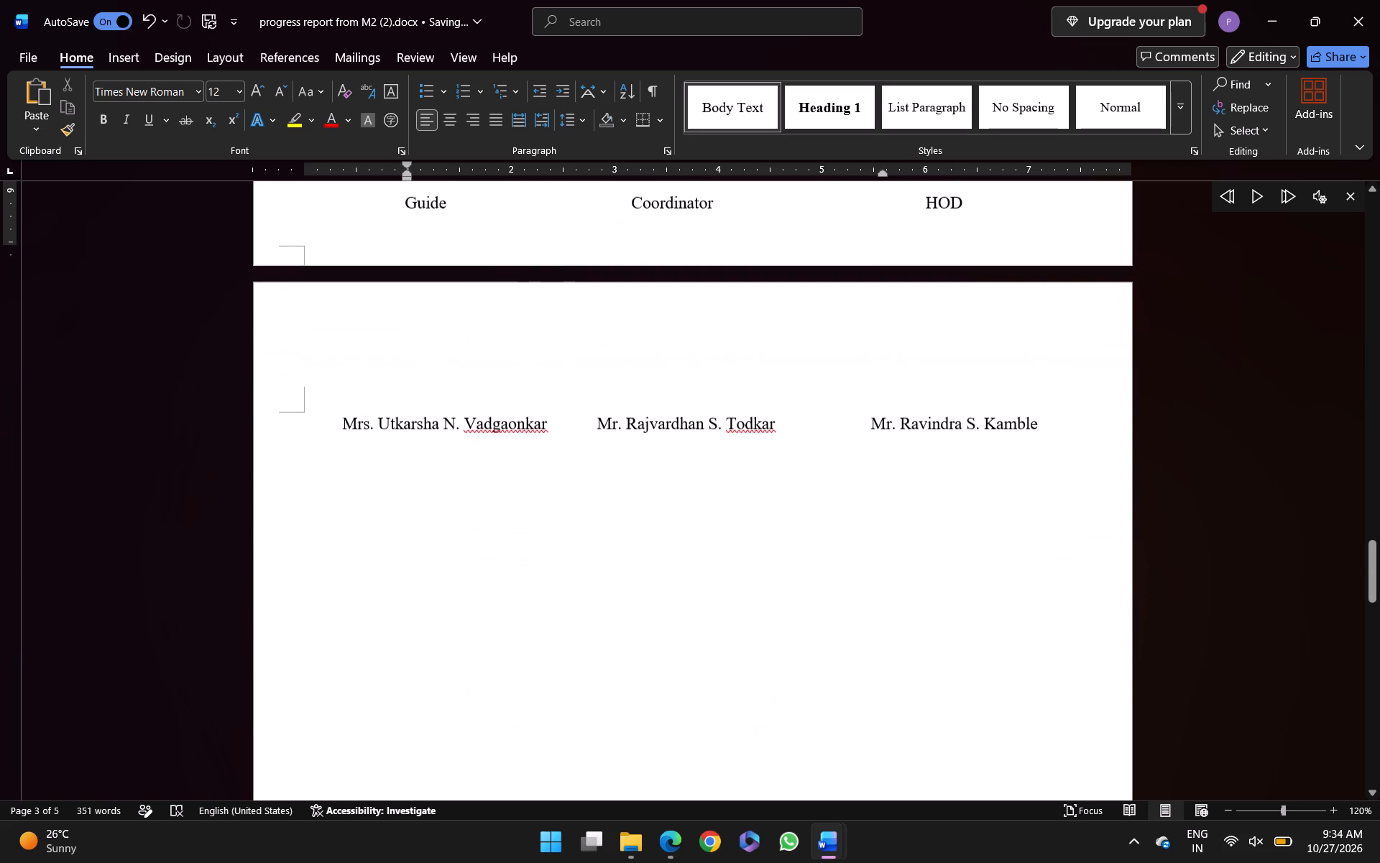
scroll(903, 708, "up", 1)
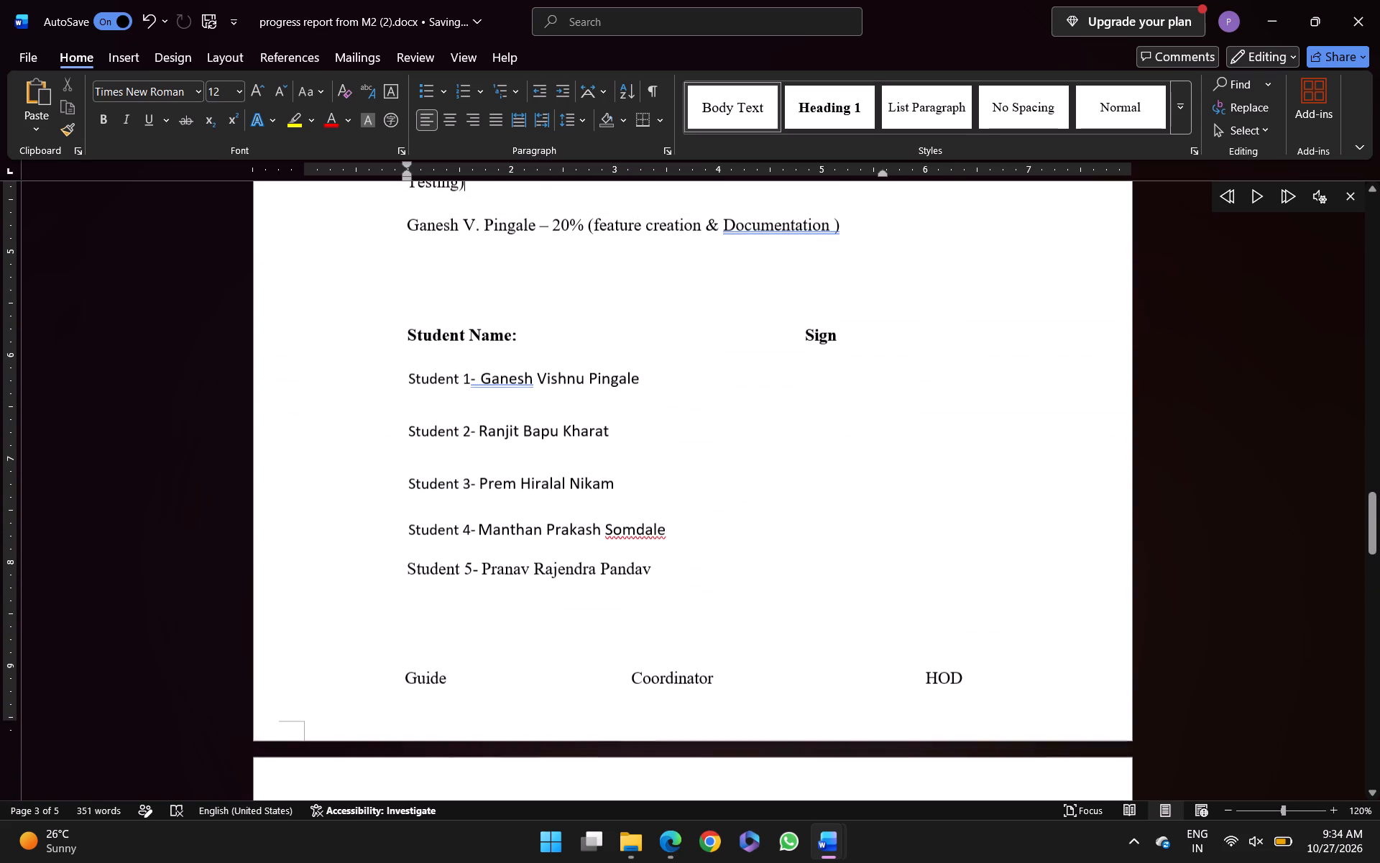
scroll(903, 708, "up", 2)
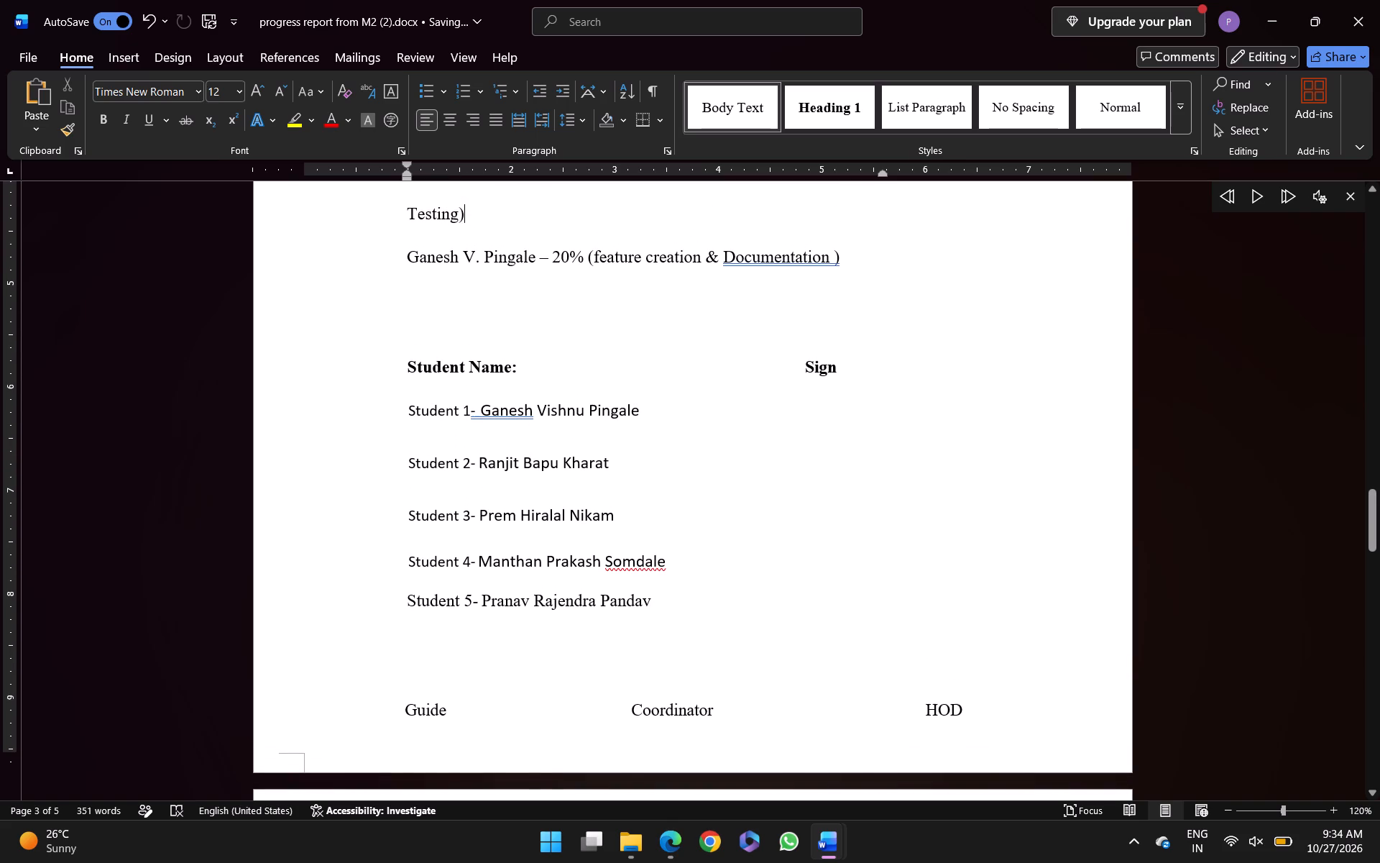
left_click(711, 338)
key("BackSpace")
Check the layout of the signature section, the last page and the pages back up to the Conclusion table.
scroll(711, 338, "down", 1)
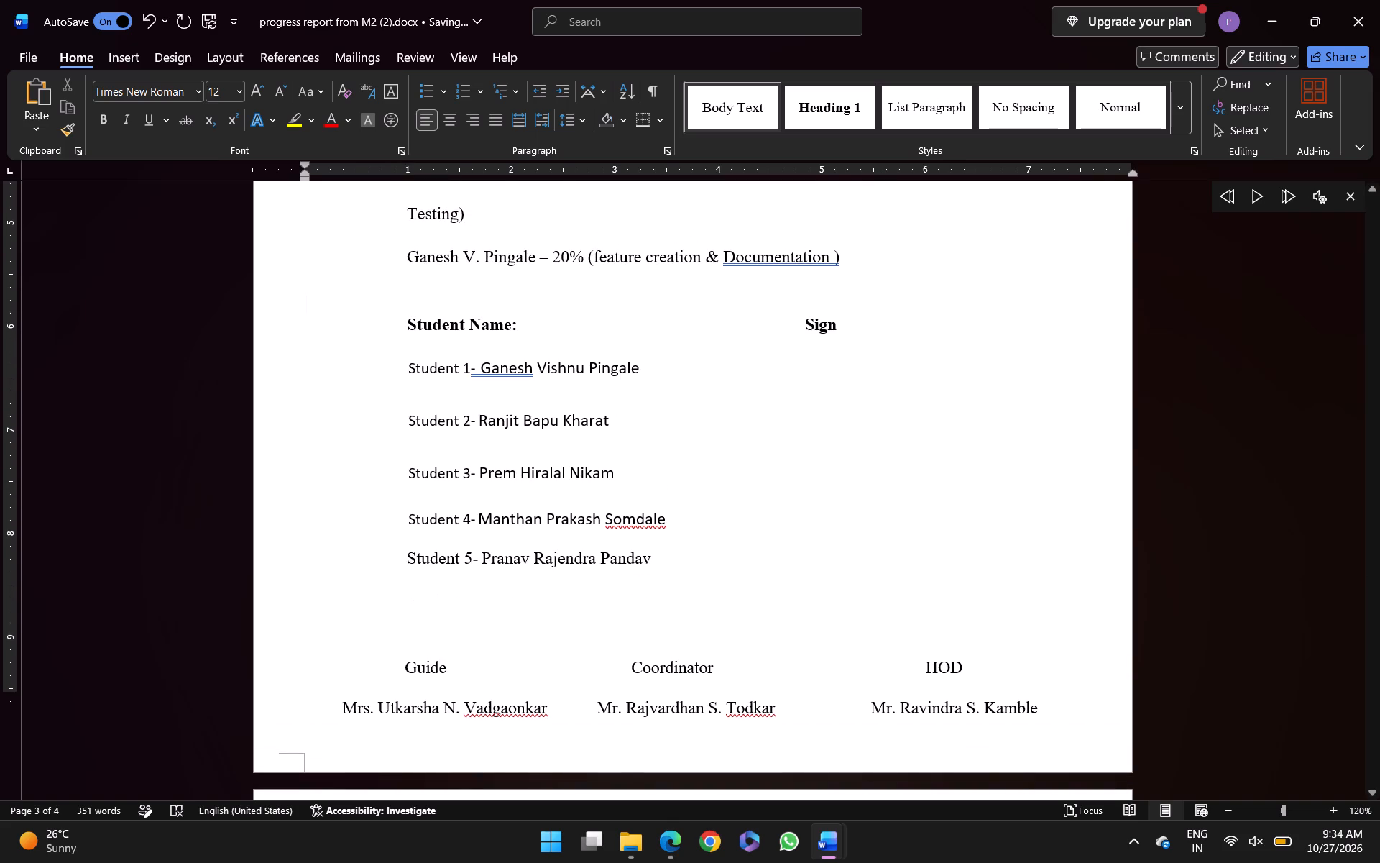
scroll(711, 338, "down", 6)
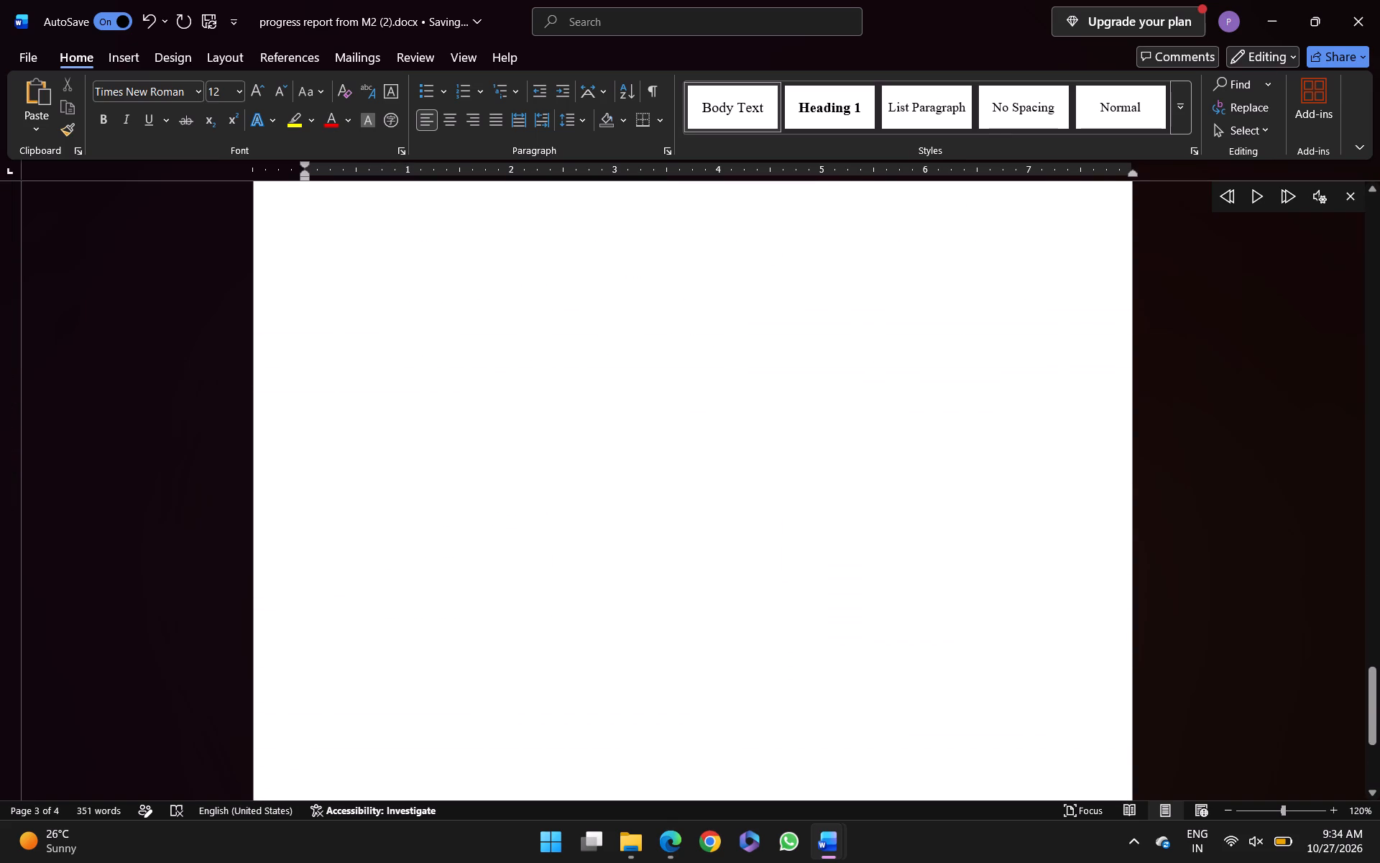
scroll(711, 338, "down", 2)
left_click(797, 419)
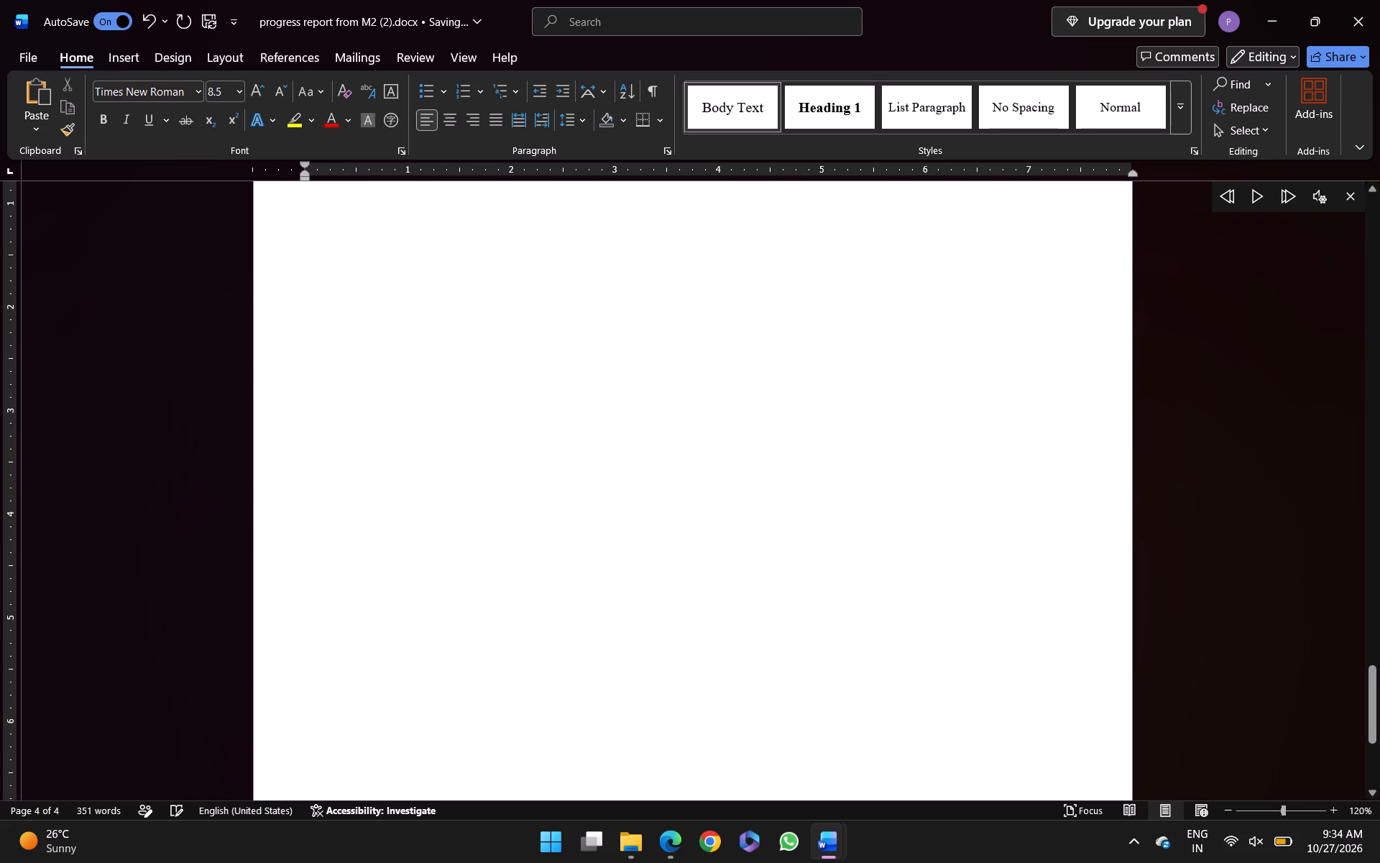
scroll(797, 419, "up", 12)
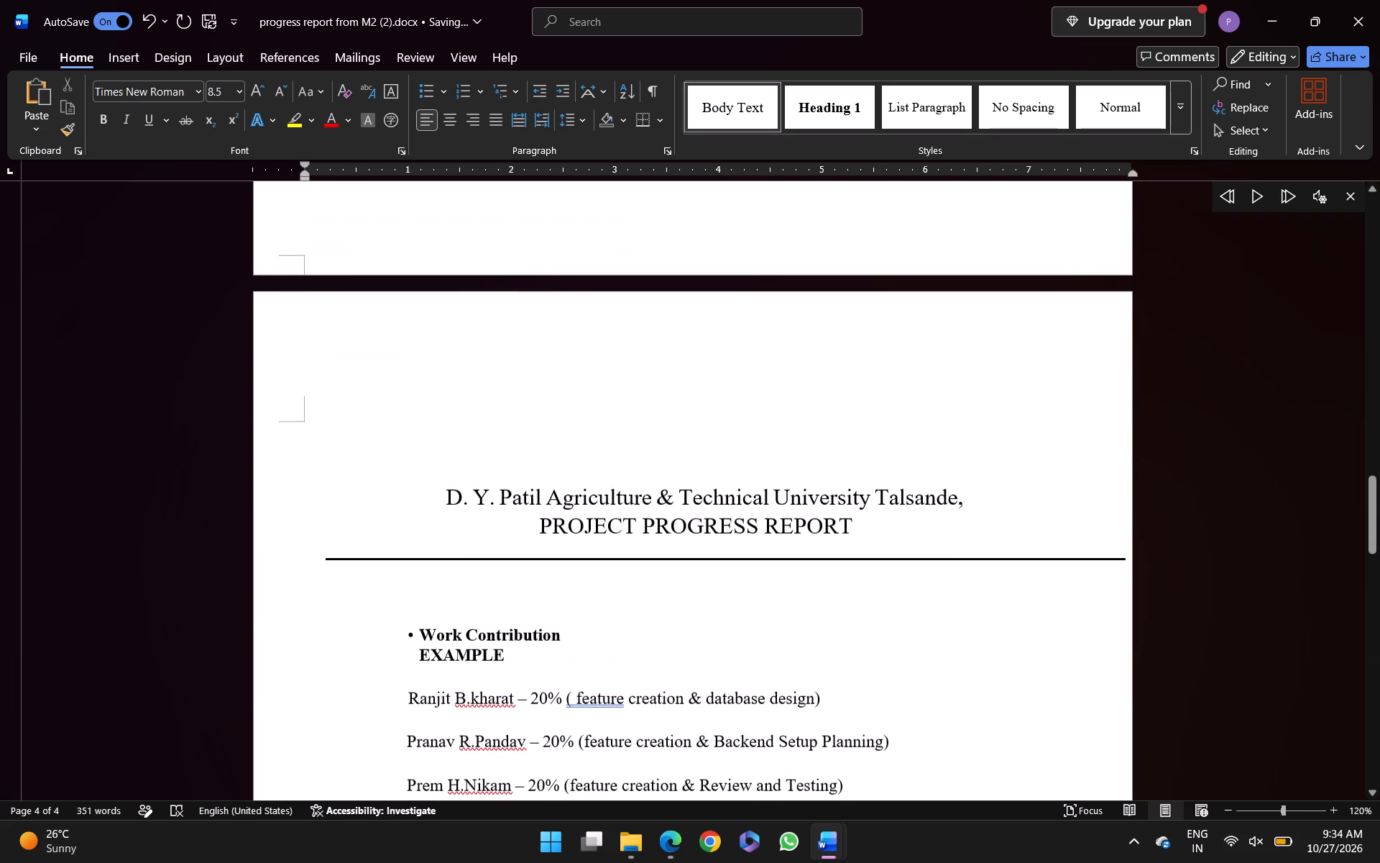
scroll(797, 419, "up", 4)
scroll(797, 419, "down", 1)
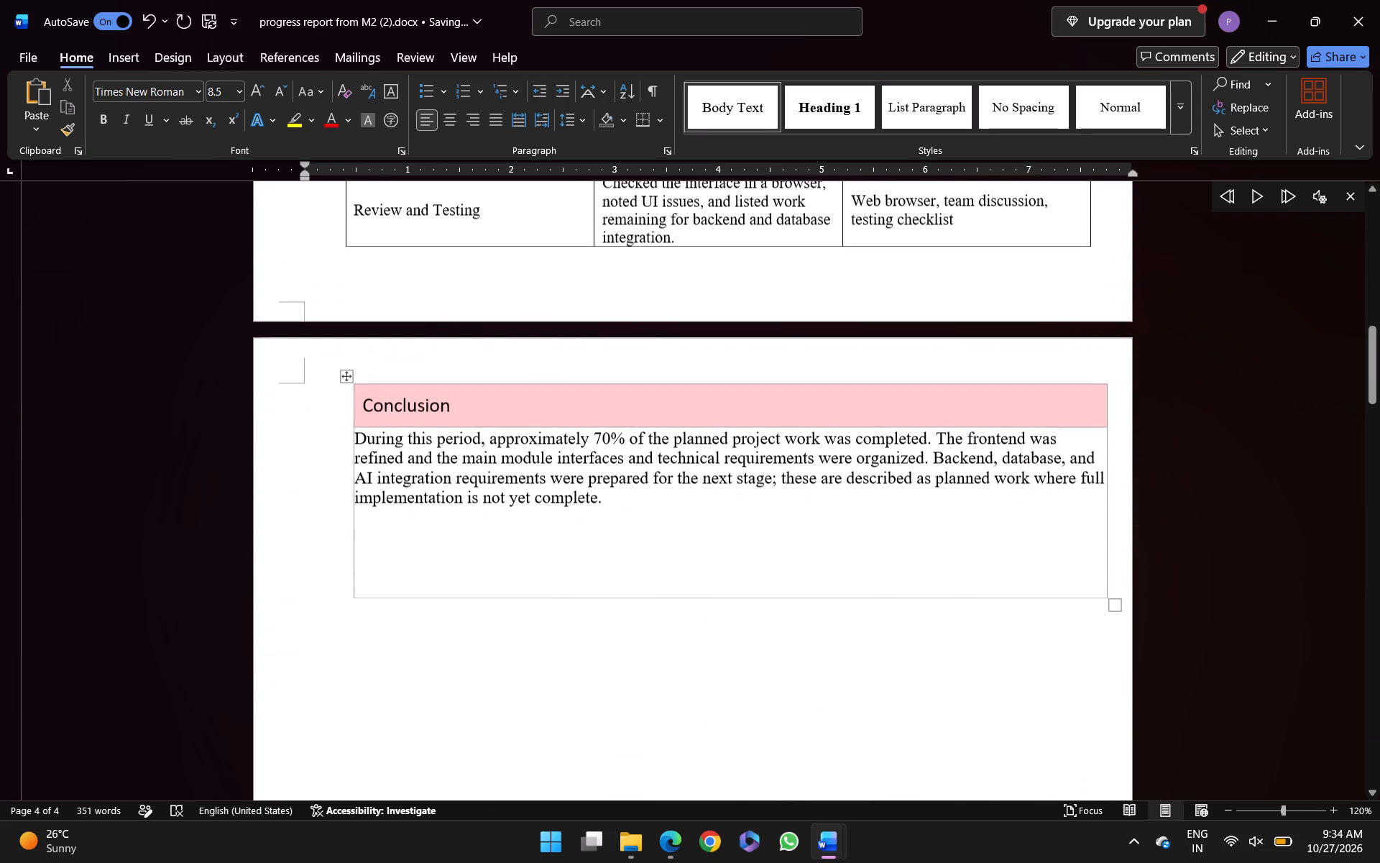
scroll(797, 419, "down", 1)
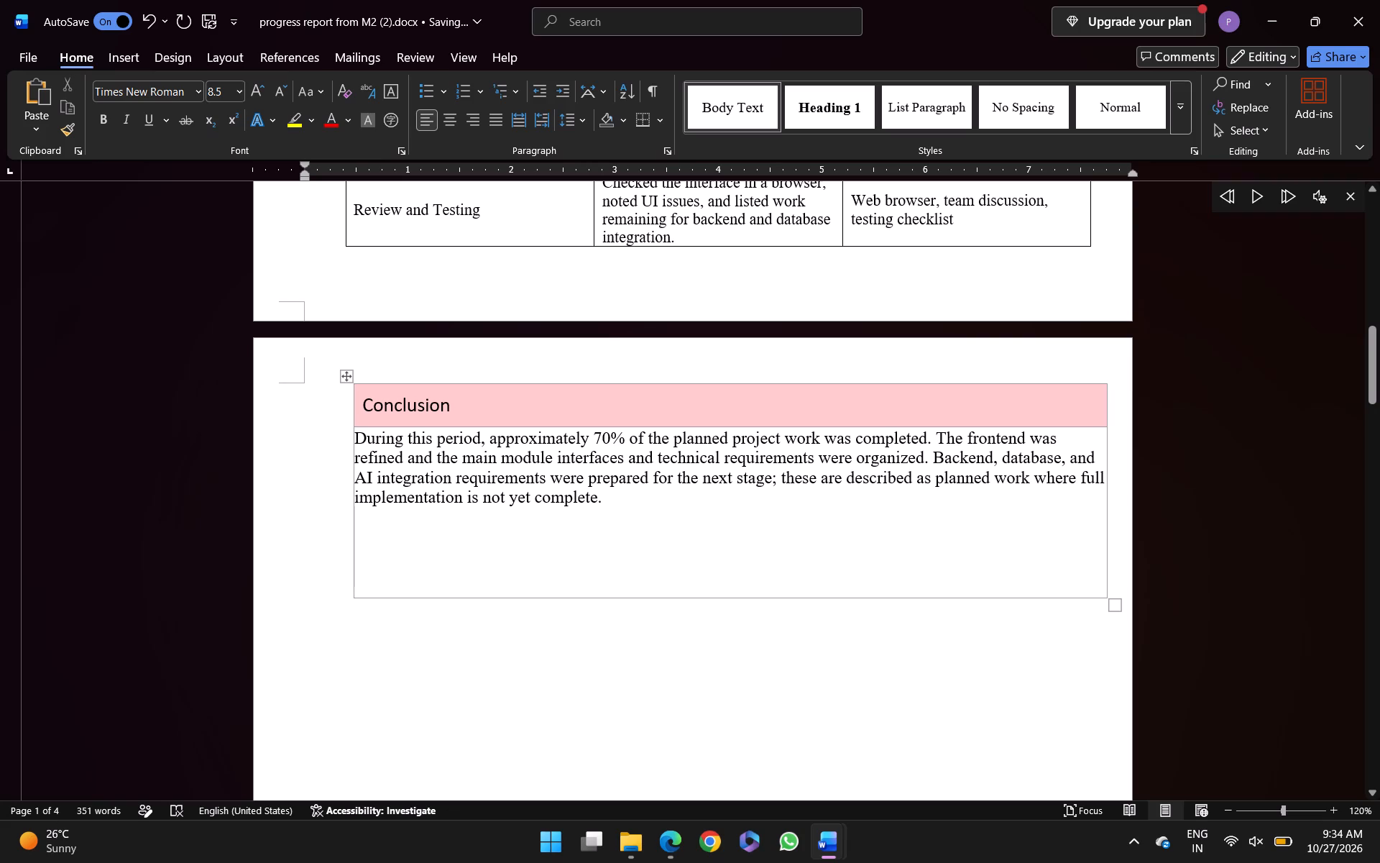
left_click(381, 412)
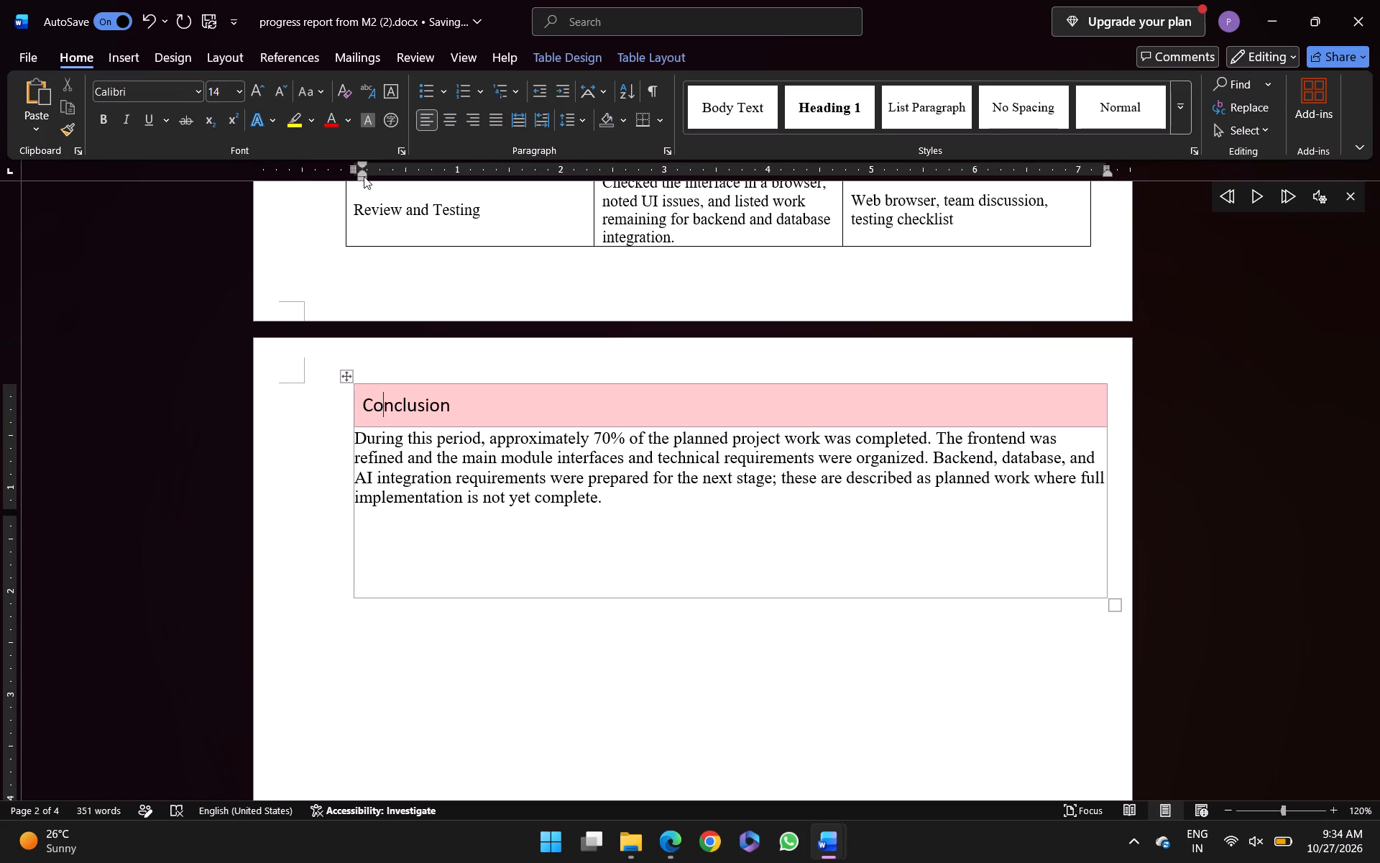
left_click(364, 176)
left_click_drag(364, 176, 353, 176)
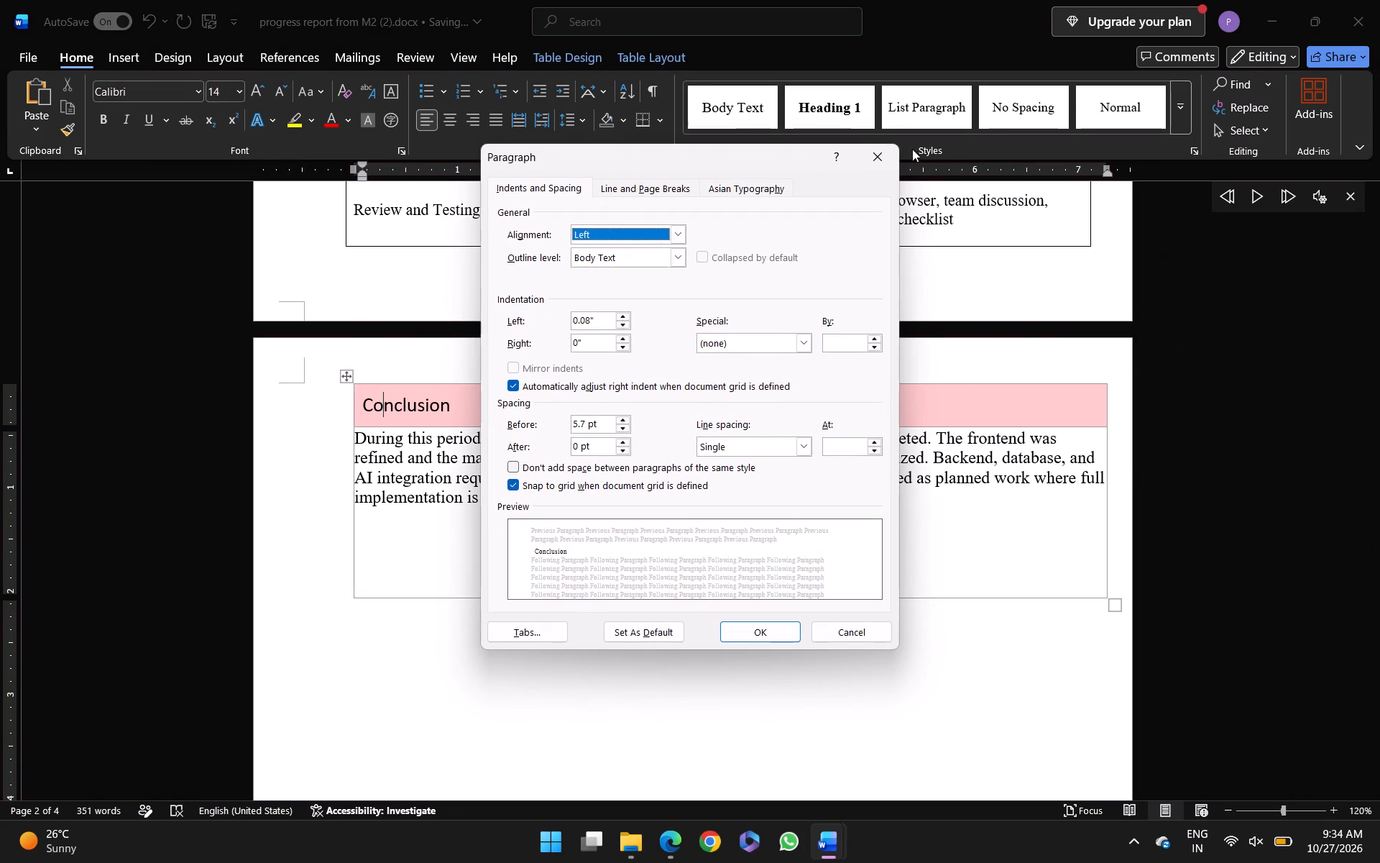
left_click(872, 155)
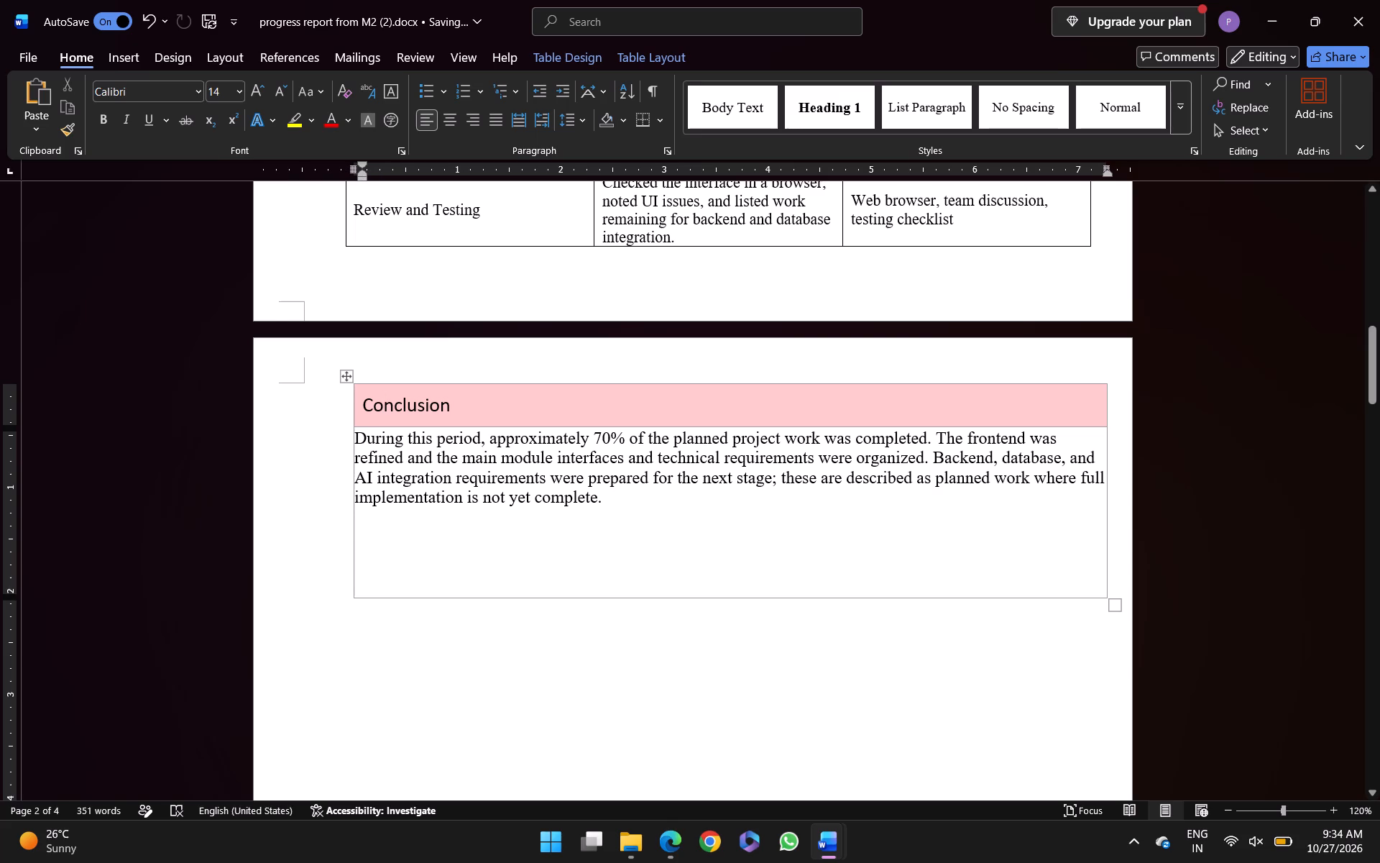
Set the completed share of planned project work in the Conclusion paragraph to 50%.
left_click(609, 434)
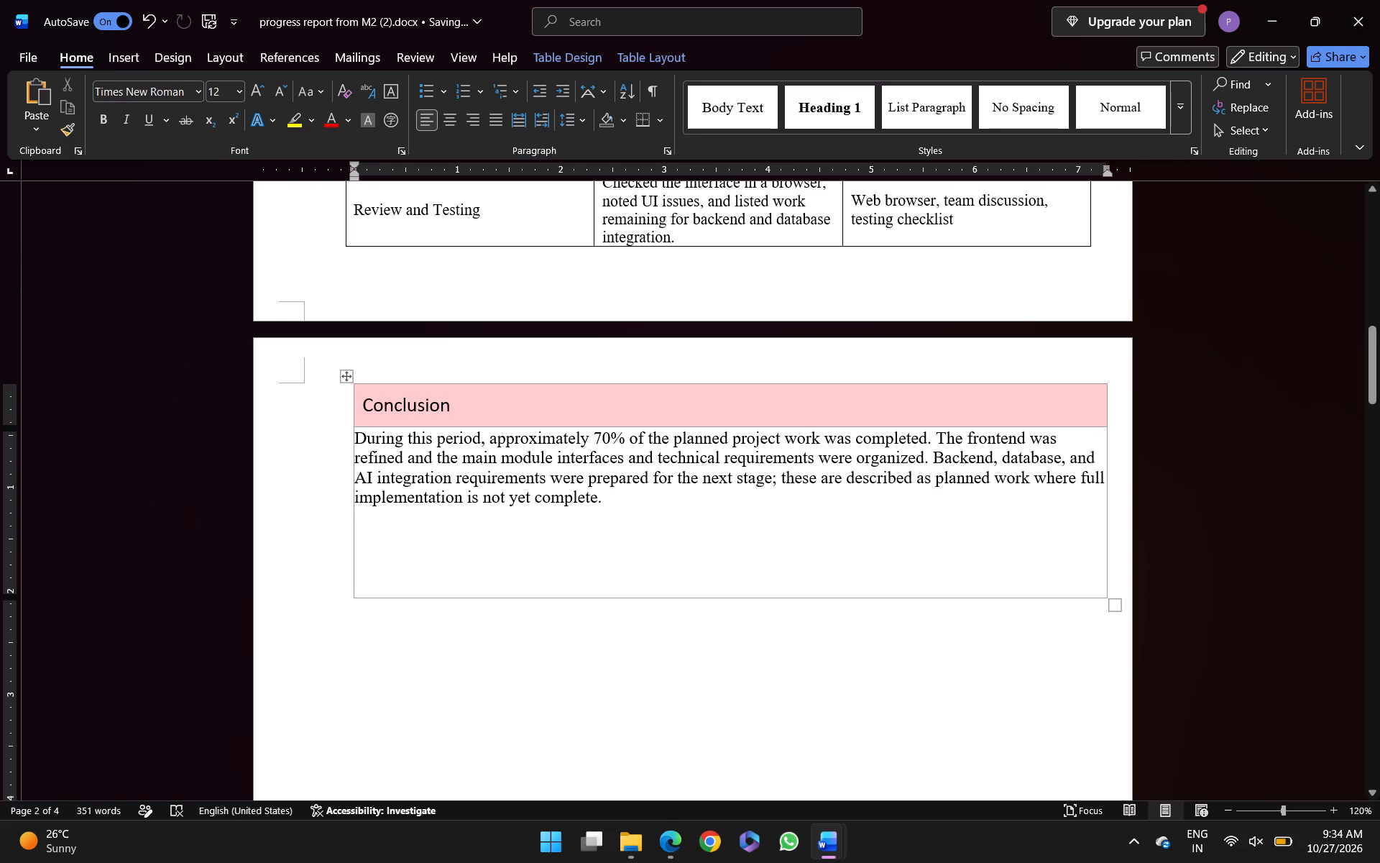
key("BackSpace")
key("BackSpace")
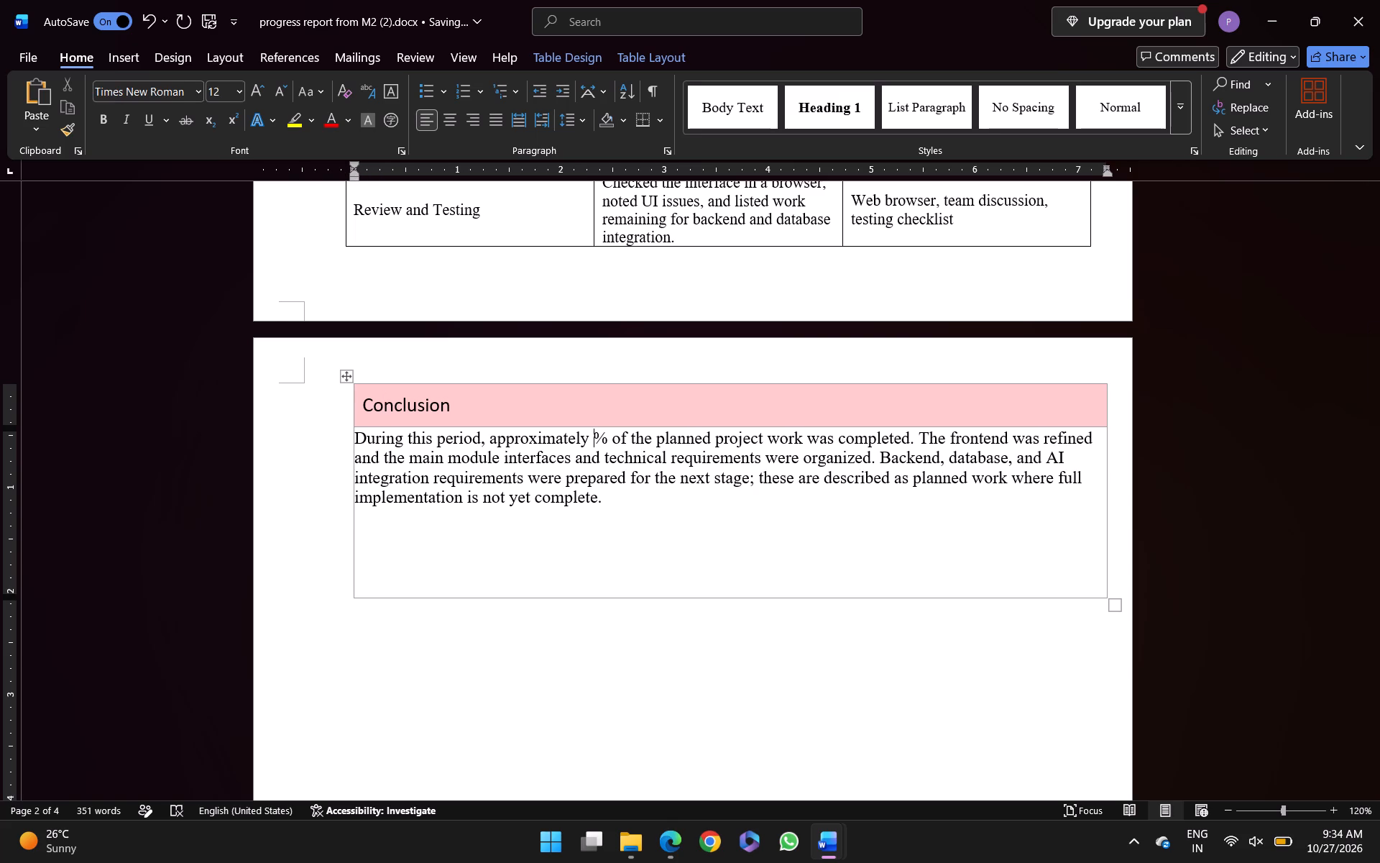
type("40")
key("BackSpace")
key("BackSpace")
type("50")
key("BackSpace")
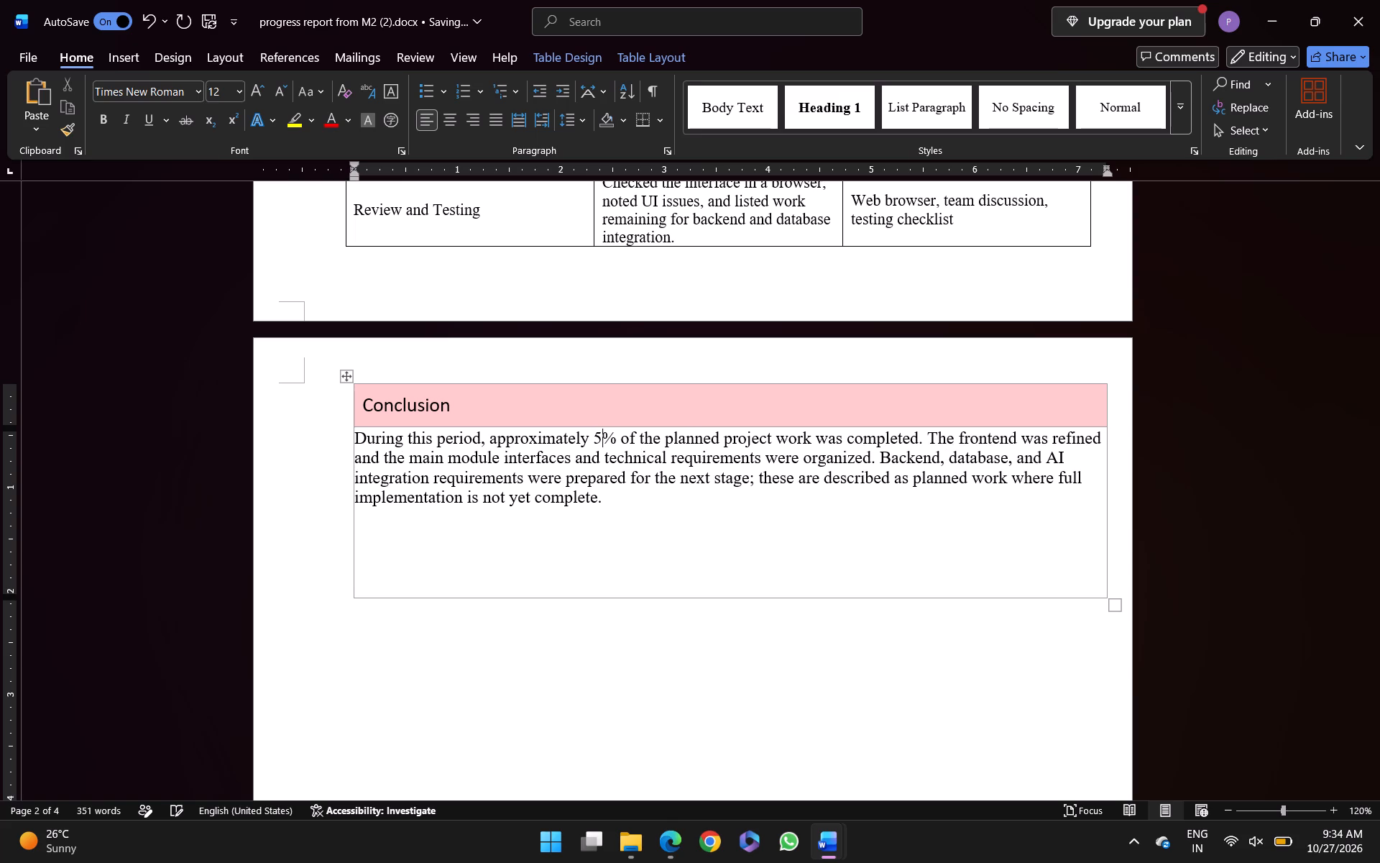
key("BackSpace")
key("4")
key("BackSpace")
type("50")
Shift the whole Conclusion table about 0.3 inch towards the page's left margin.
left_click(346, 375)
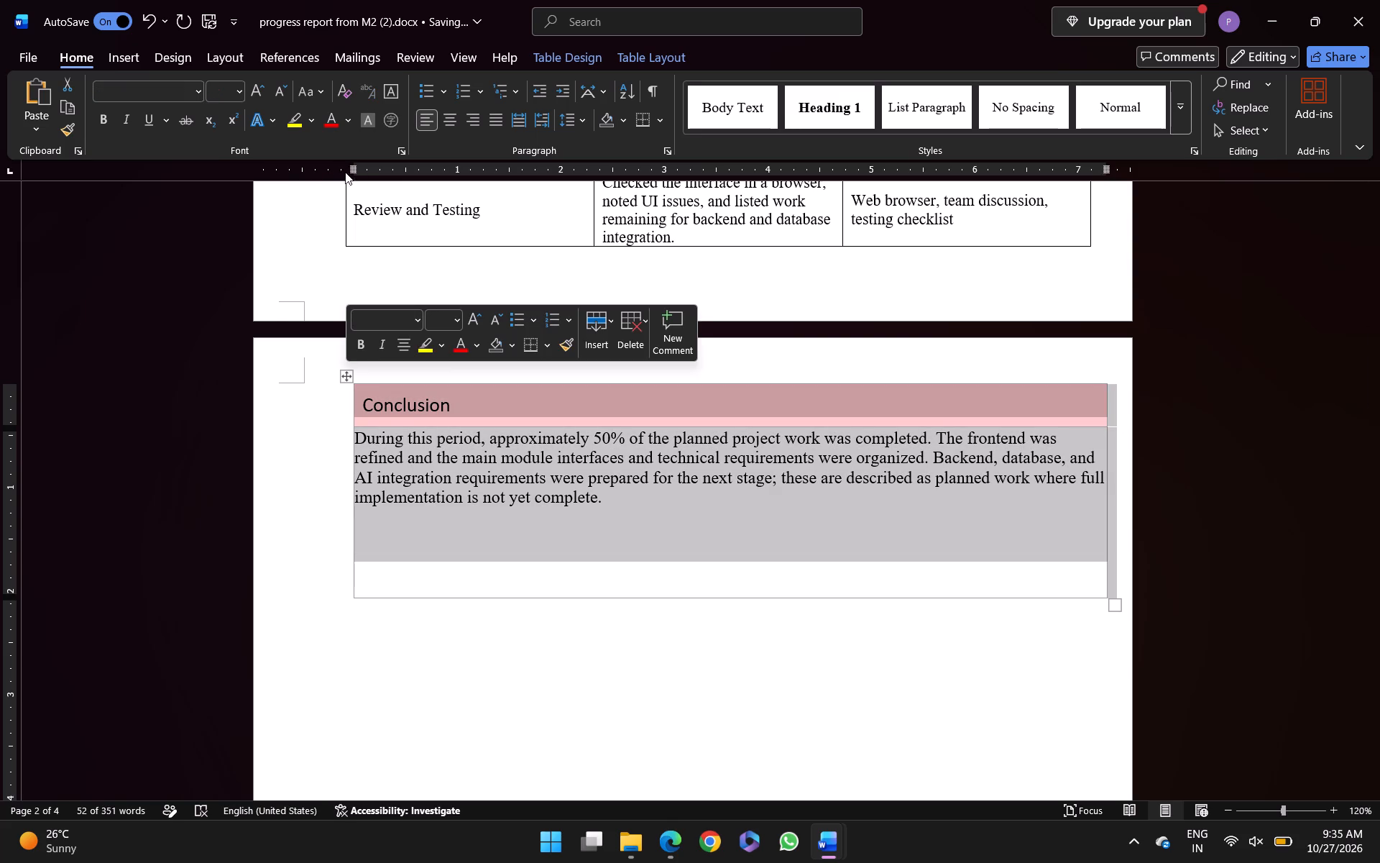
left_click(344, 381)
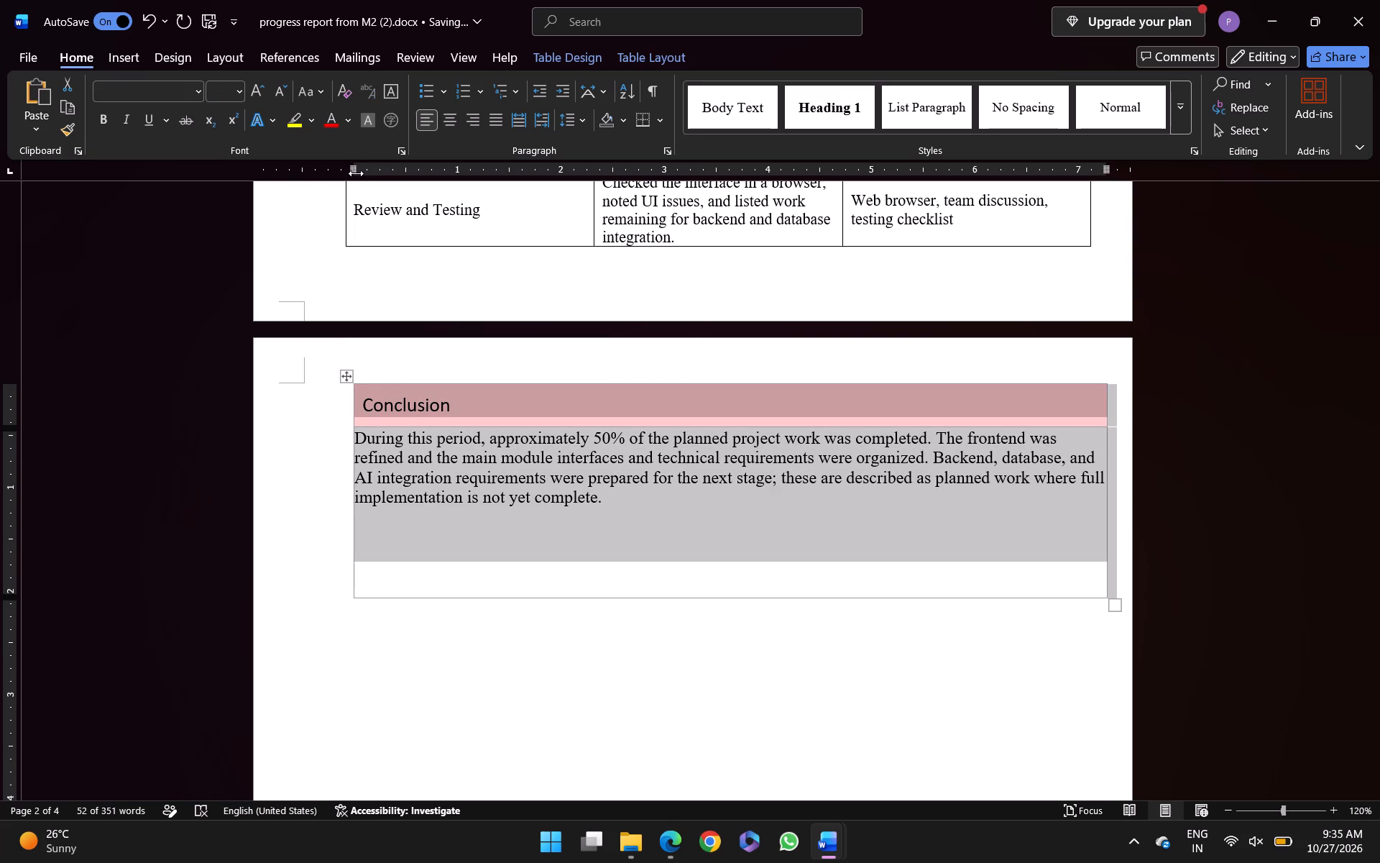
left_click_drag(356, 173, 331, 180)
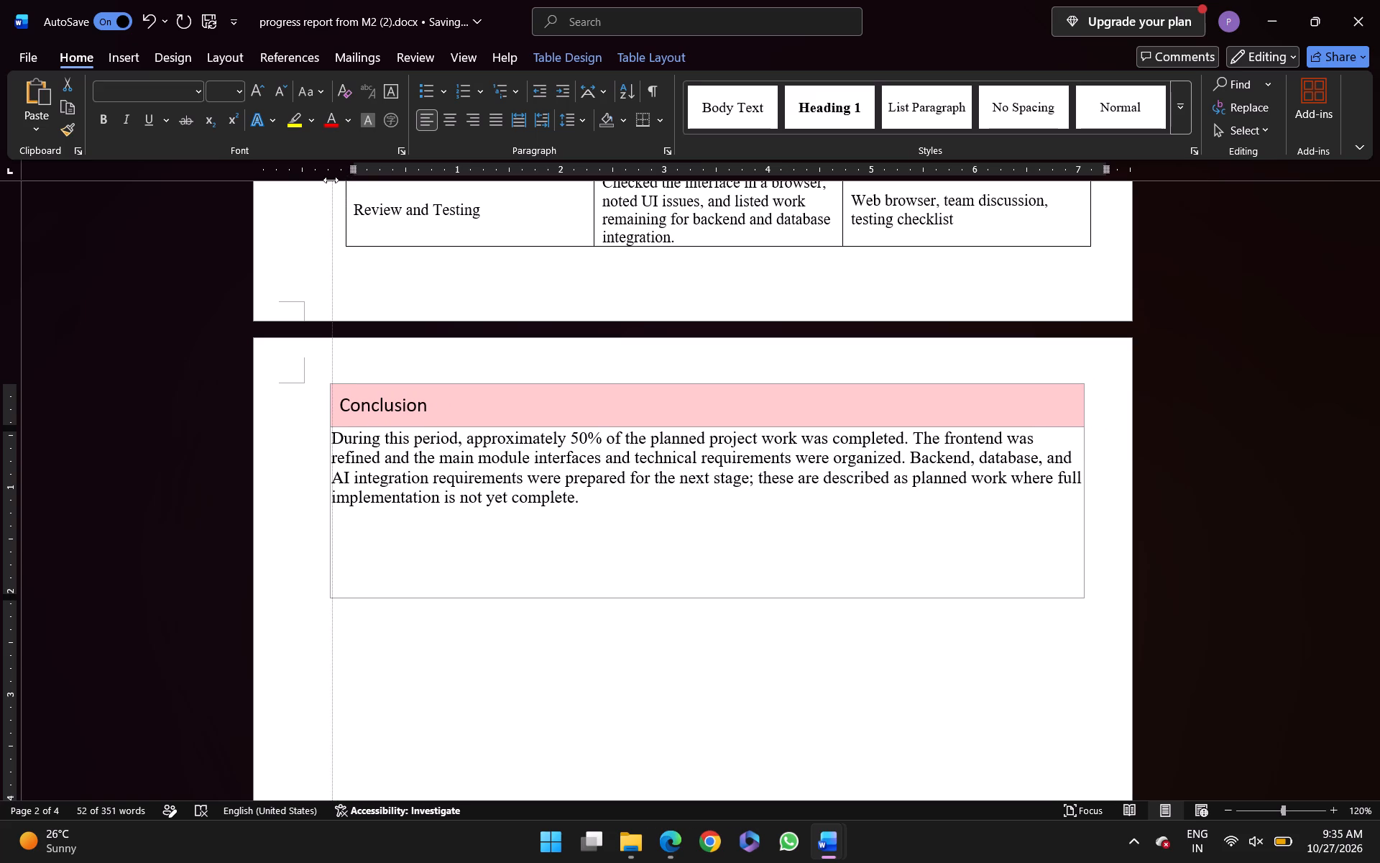
left_click_drag(331, 180, 326, 181)
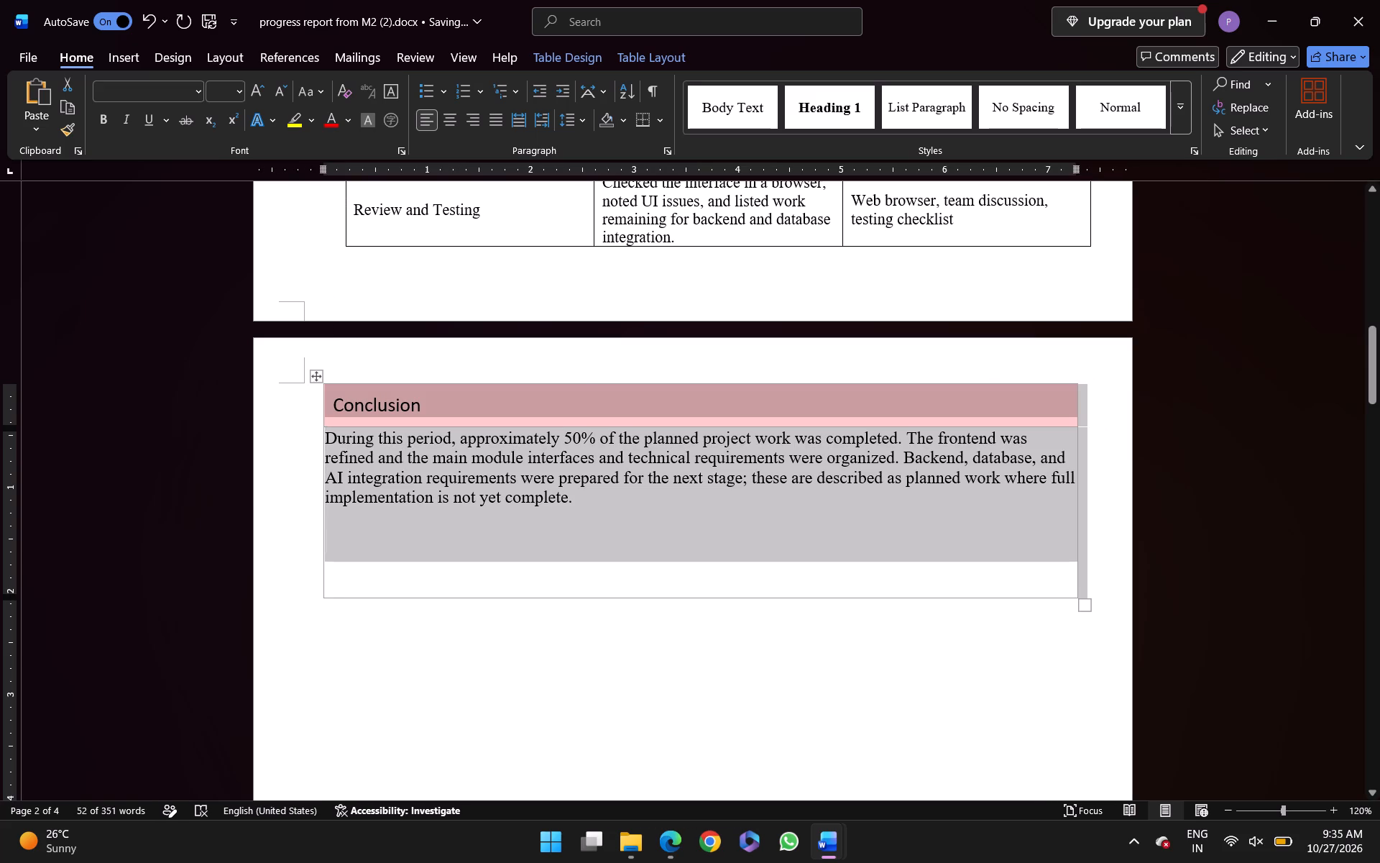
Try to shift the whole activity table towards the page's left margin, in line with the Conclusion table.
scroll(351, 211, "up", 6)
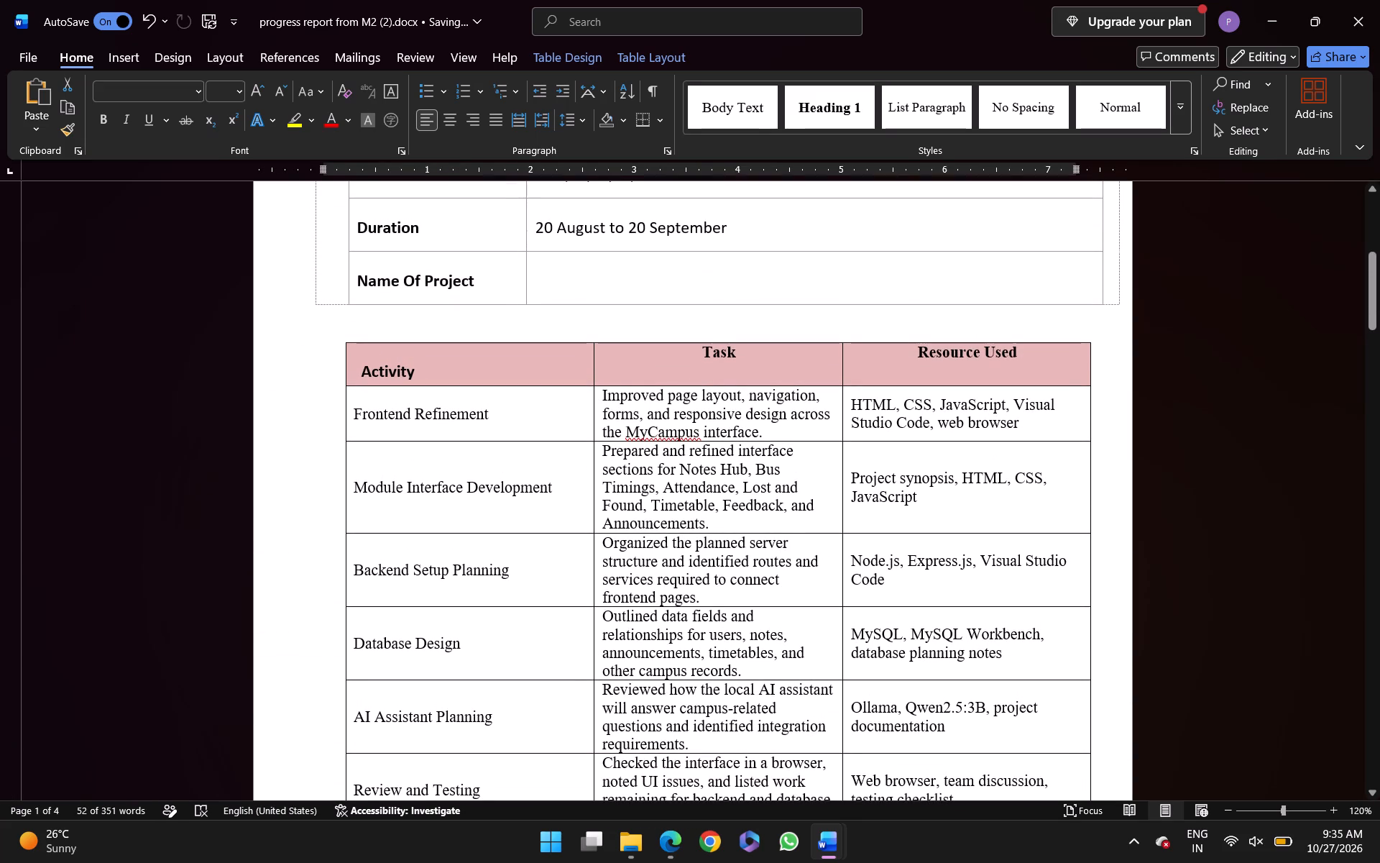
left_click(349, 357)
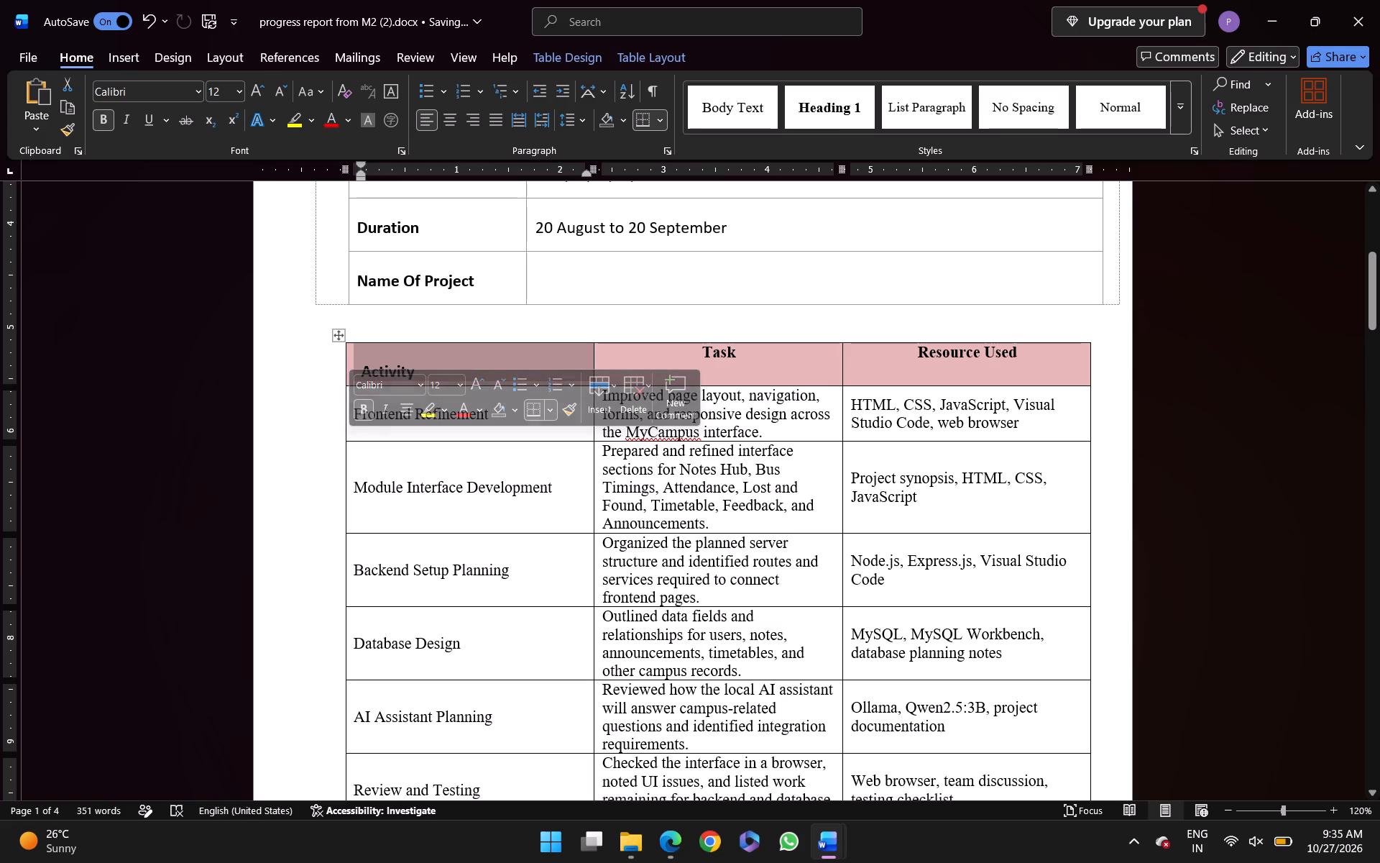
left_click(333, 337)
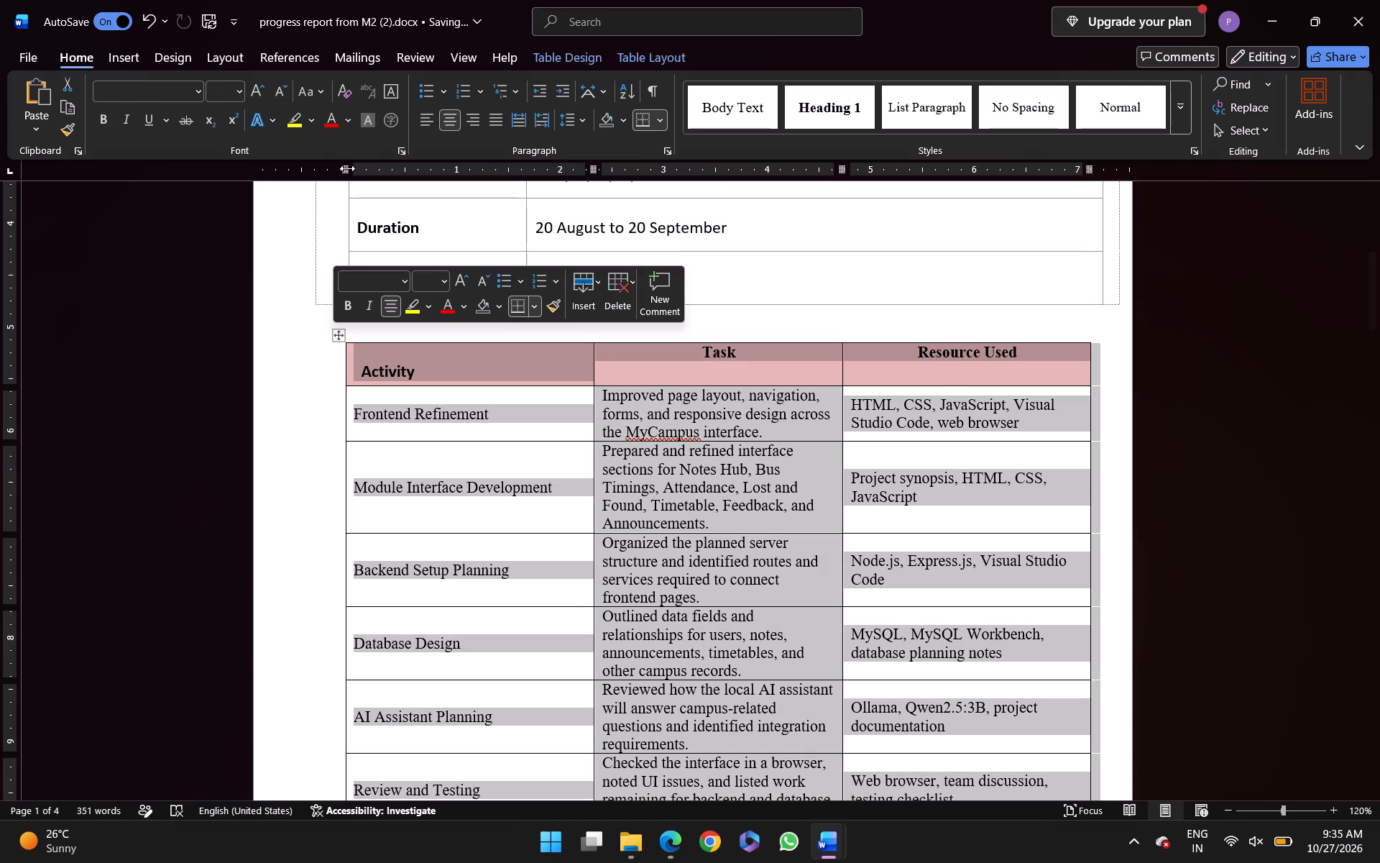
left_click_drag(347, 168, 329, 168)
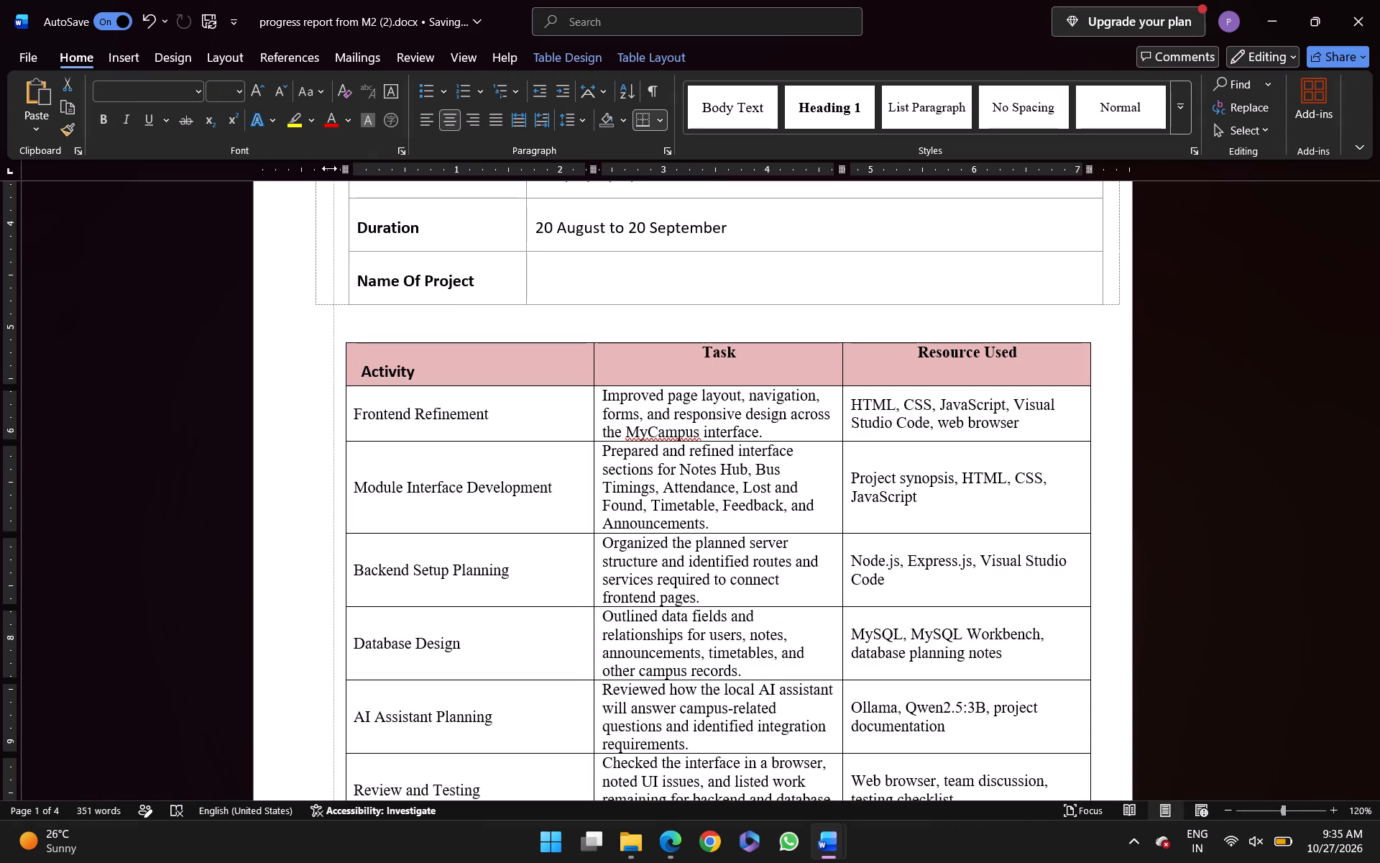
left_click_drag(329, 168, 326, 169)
Check the alignment of the activity and Conclusion tables, the first page header block and the Work Contribution page.
scroll(376, 401, "down", 1)
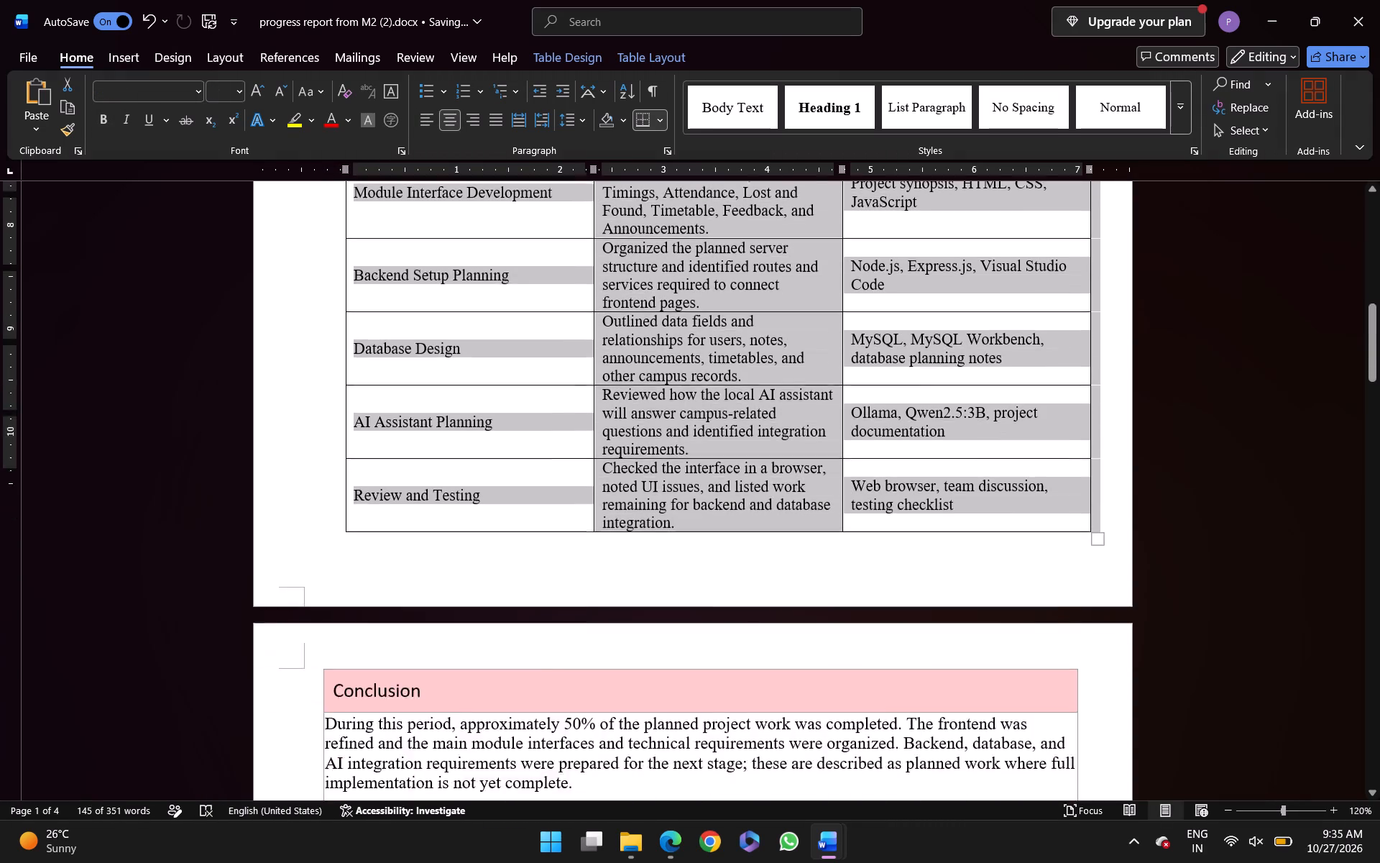
scroll(376, 401, "down", 2)
left_click(376, 401)
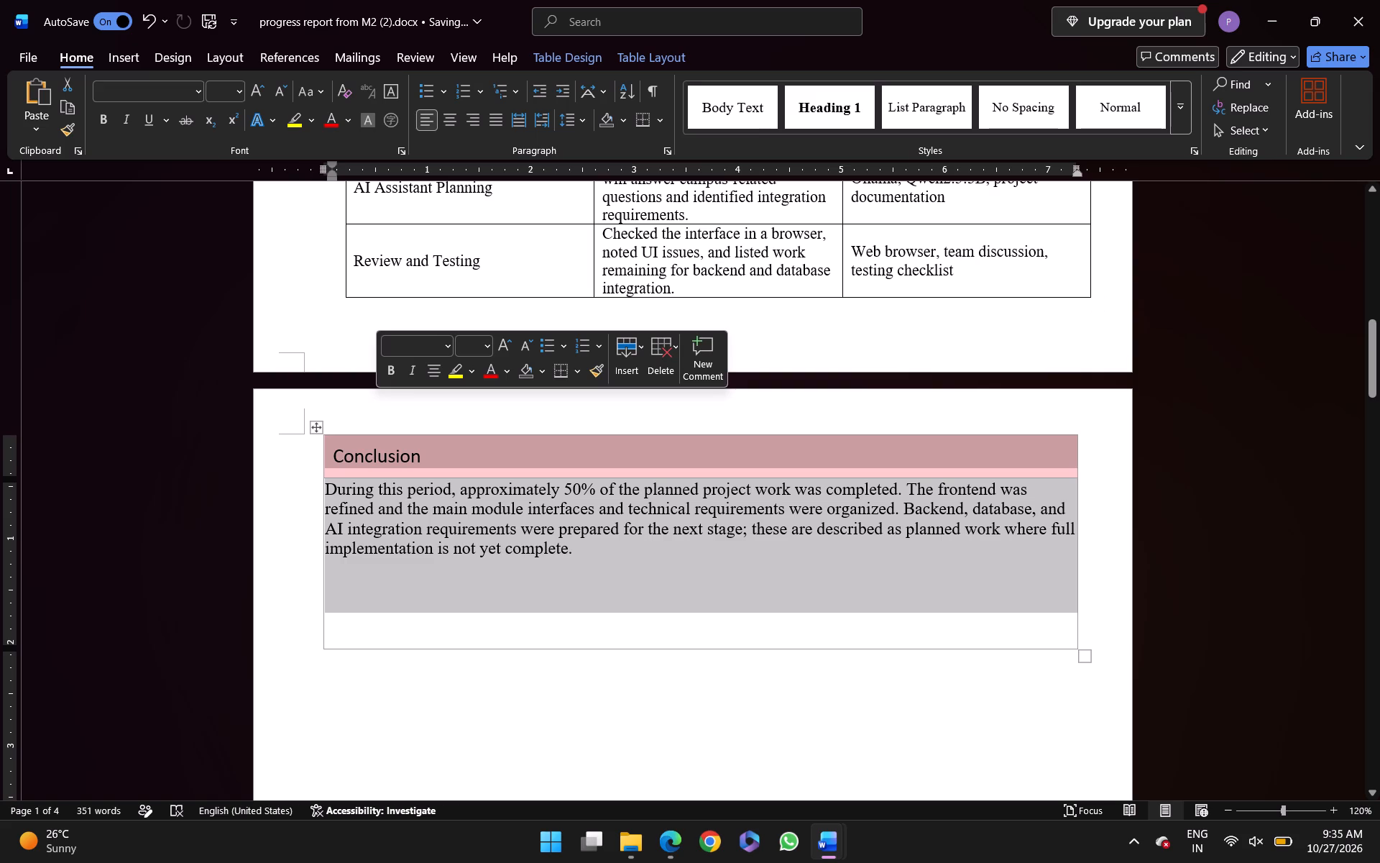
left_click(323, 385)
scroll(323, 385, "up", 4)
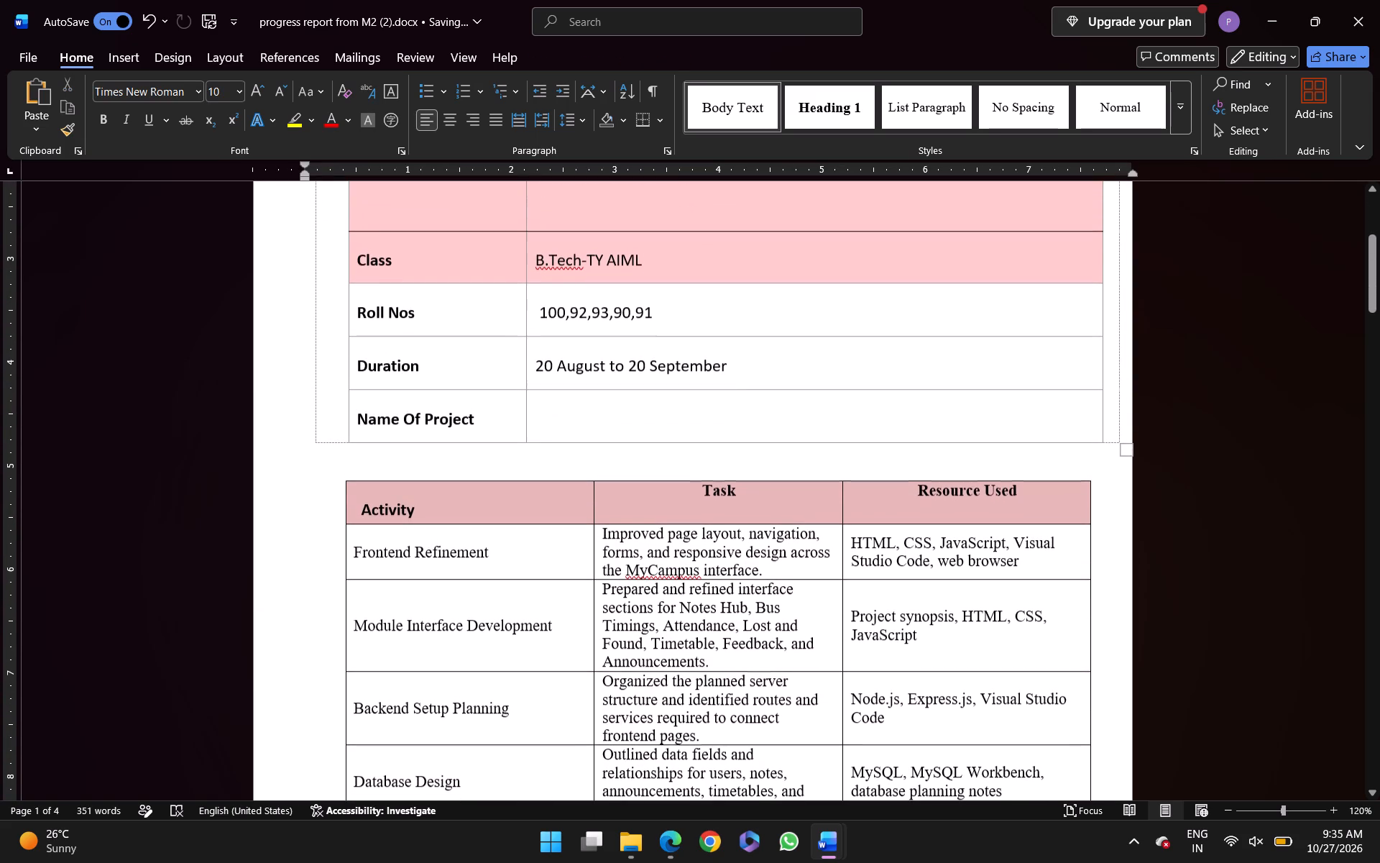
scroll(320, 472, "up", 3)
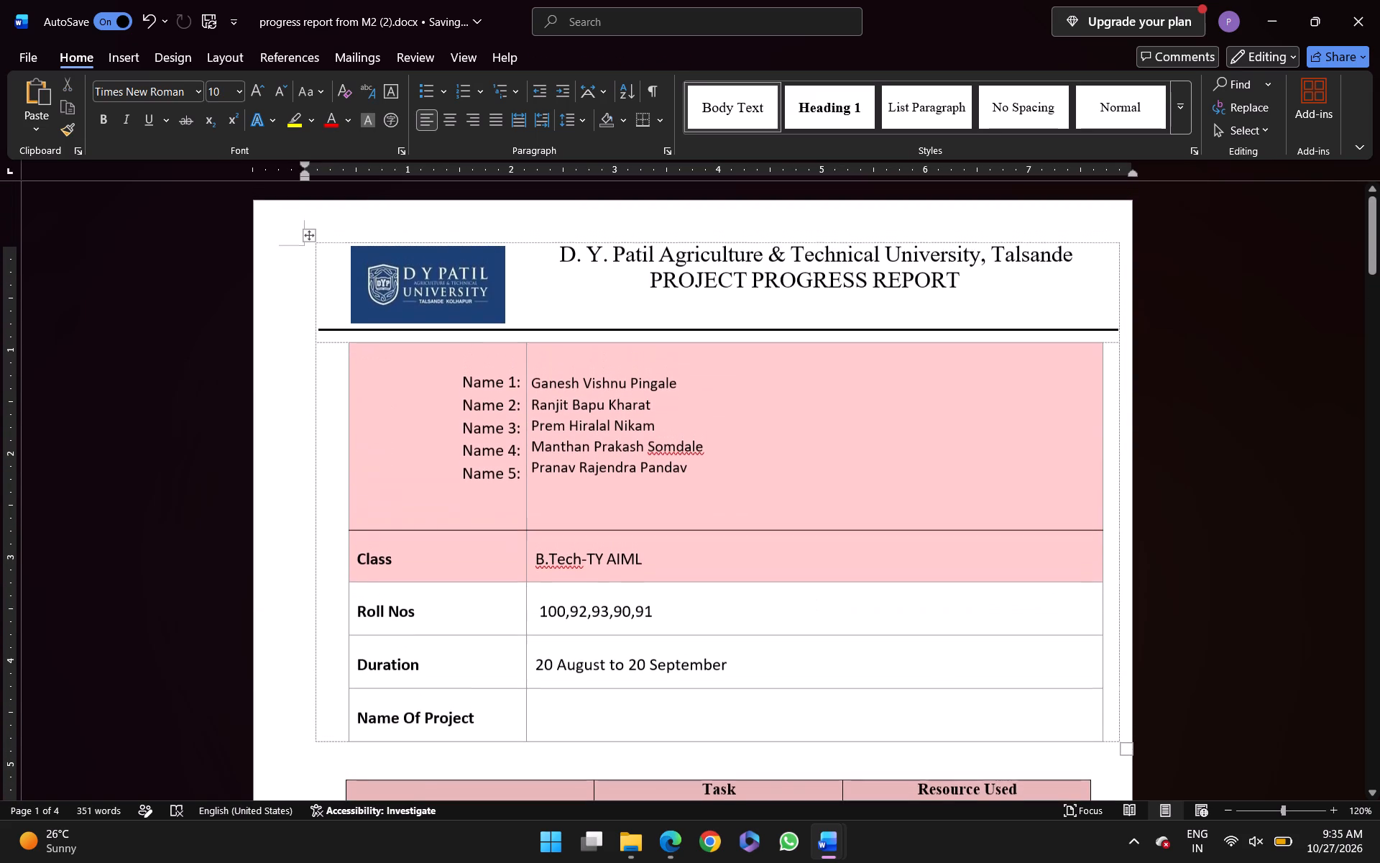
scroll(320, 472, "down", 8)
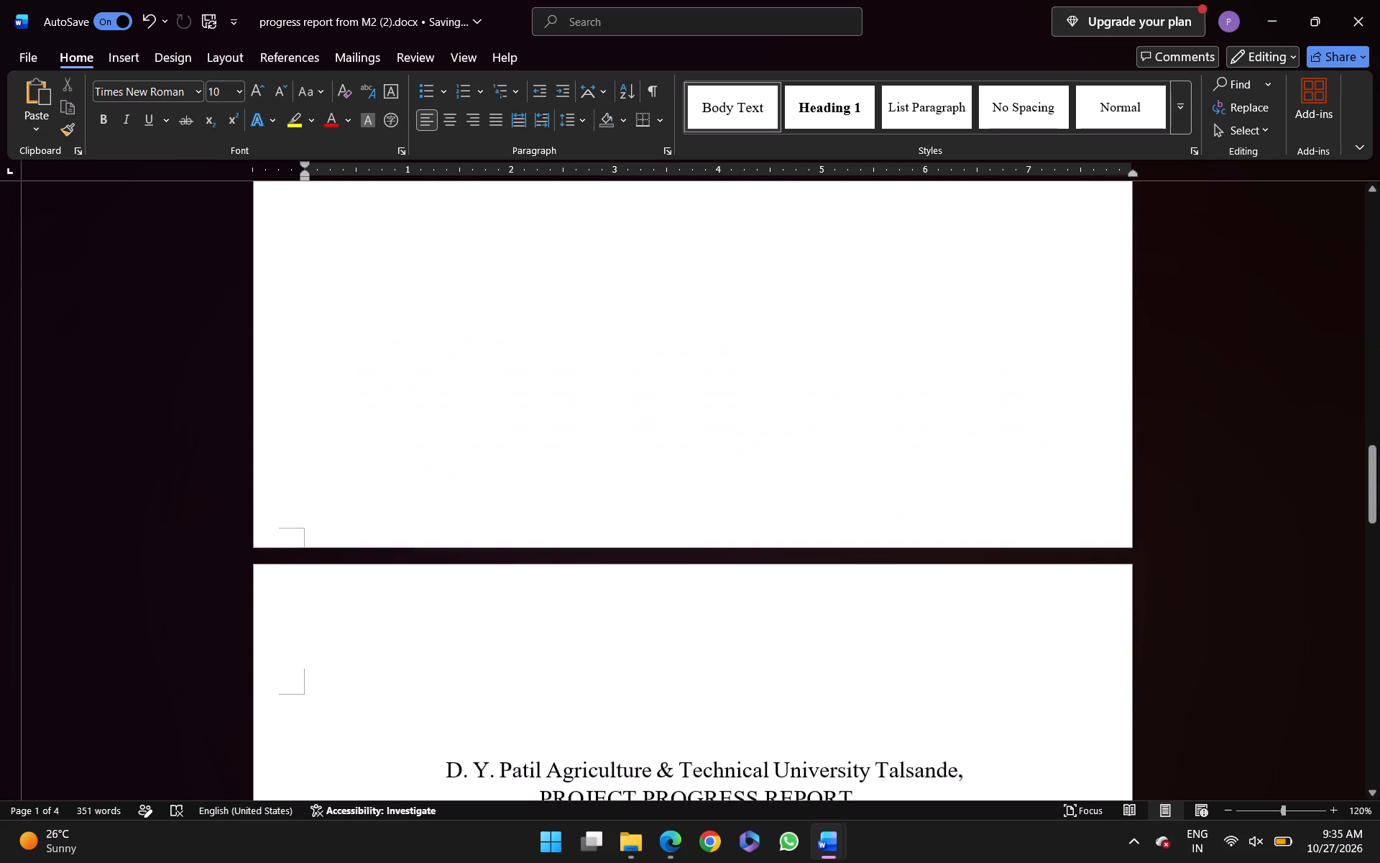
scroll(320, 472, "down", 6)
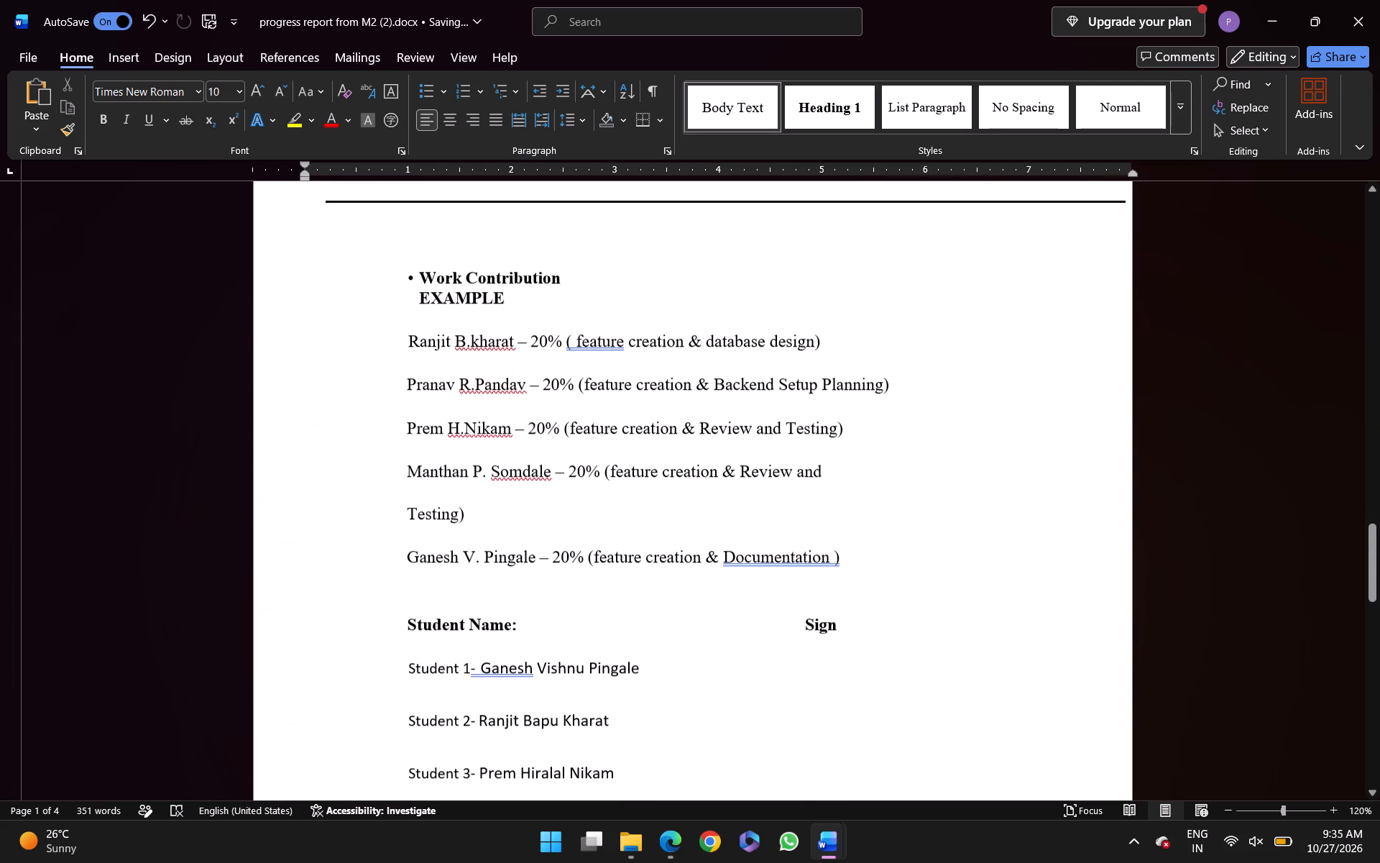
Save the M2 report and reopen "progress report from M2 (2).docx" from folder p in File Explorer.
key("ctrl+s")
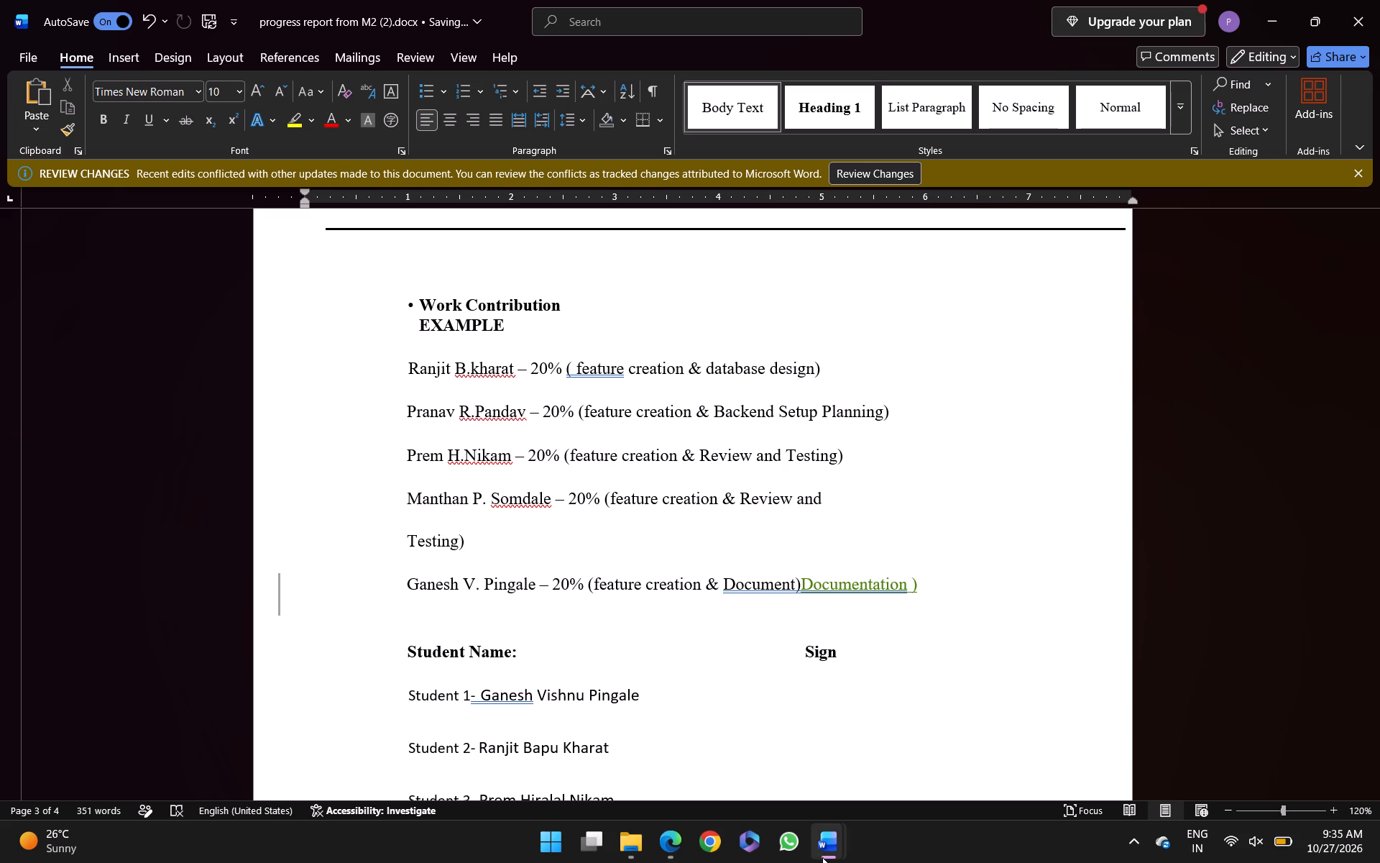
left_click(987, 688)
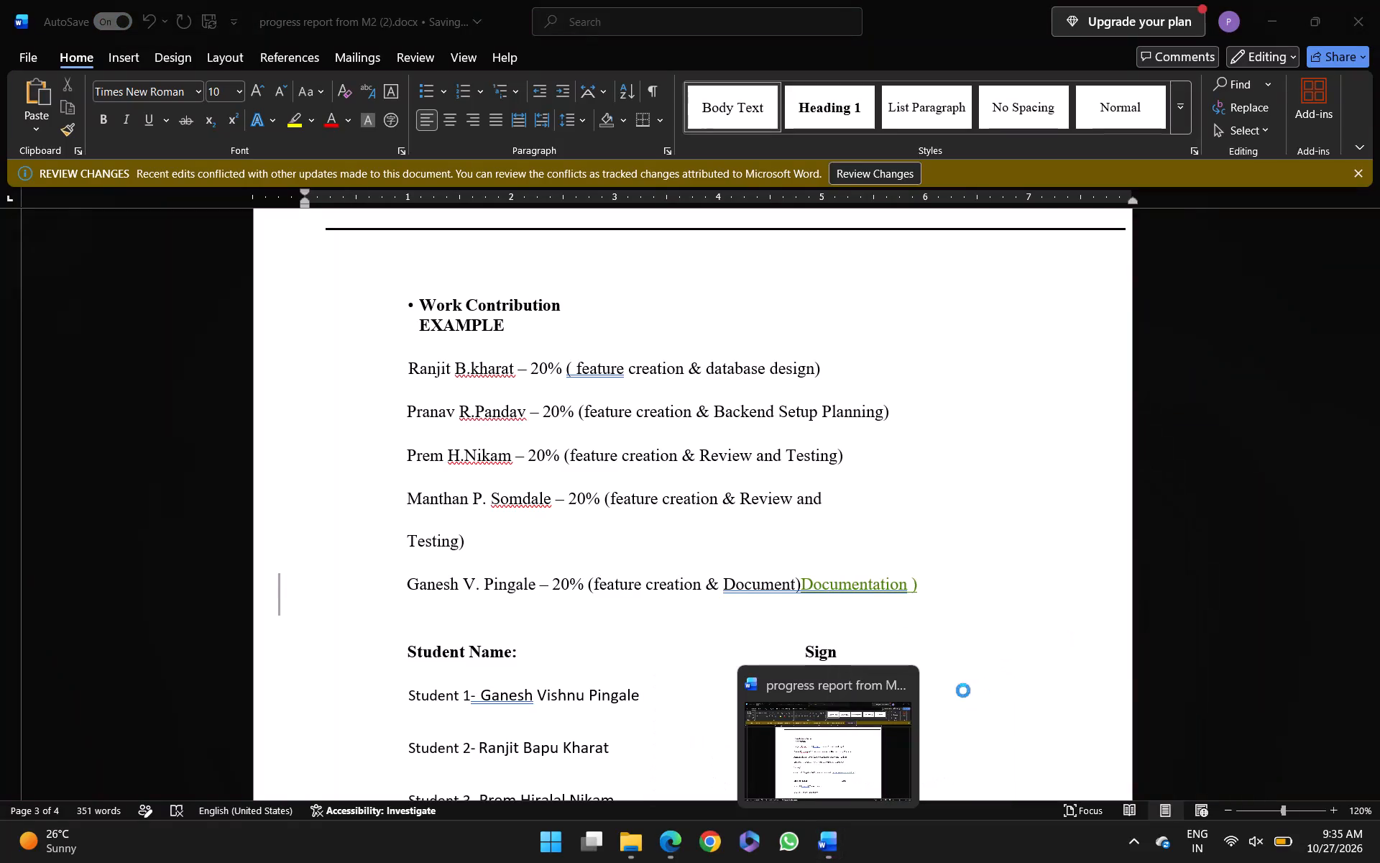
left_click(903, 682)
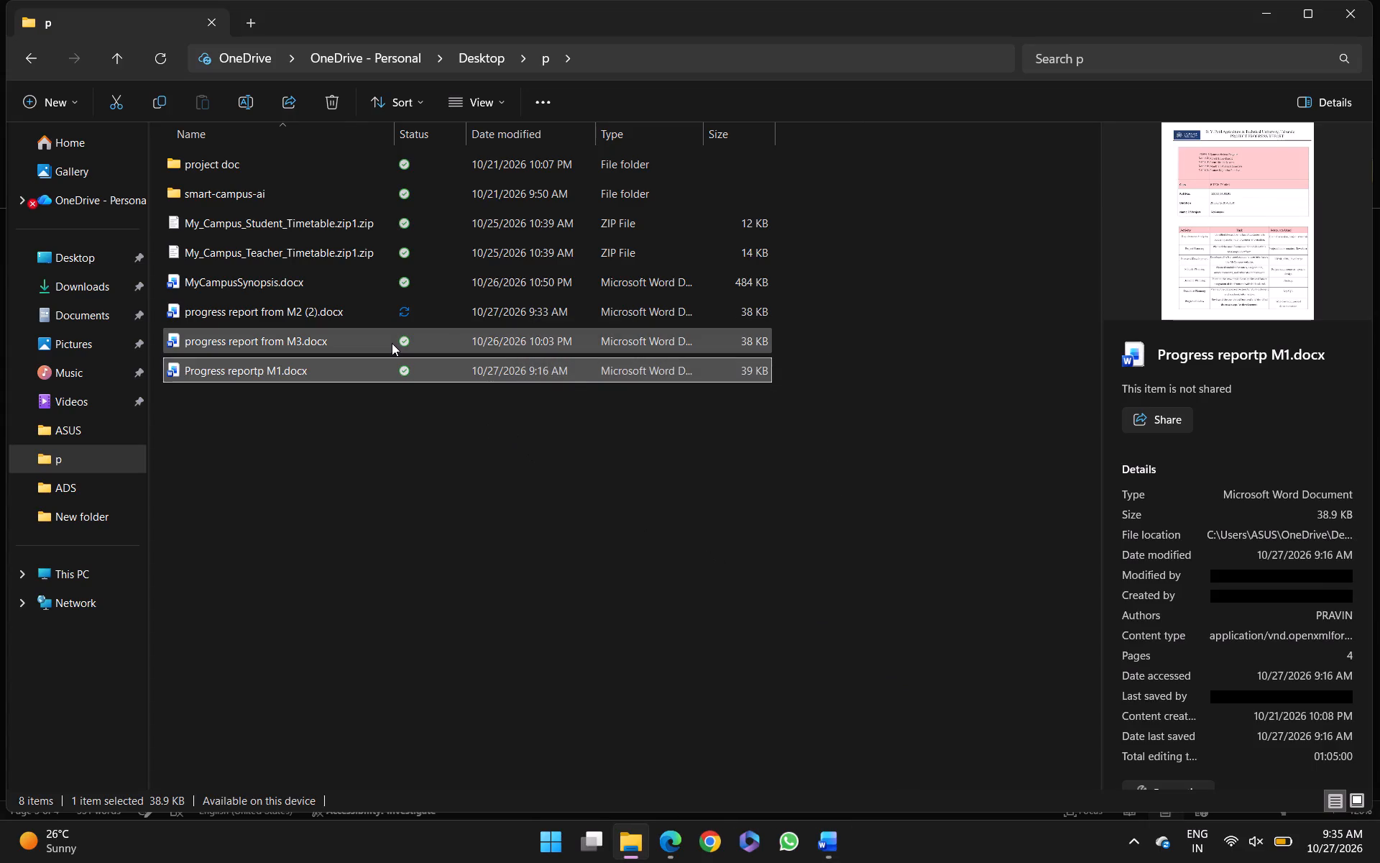
double_click(364, 314)
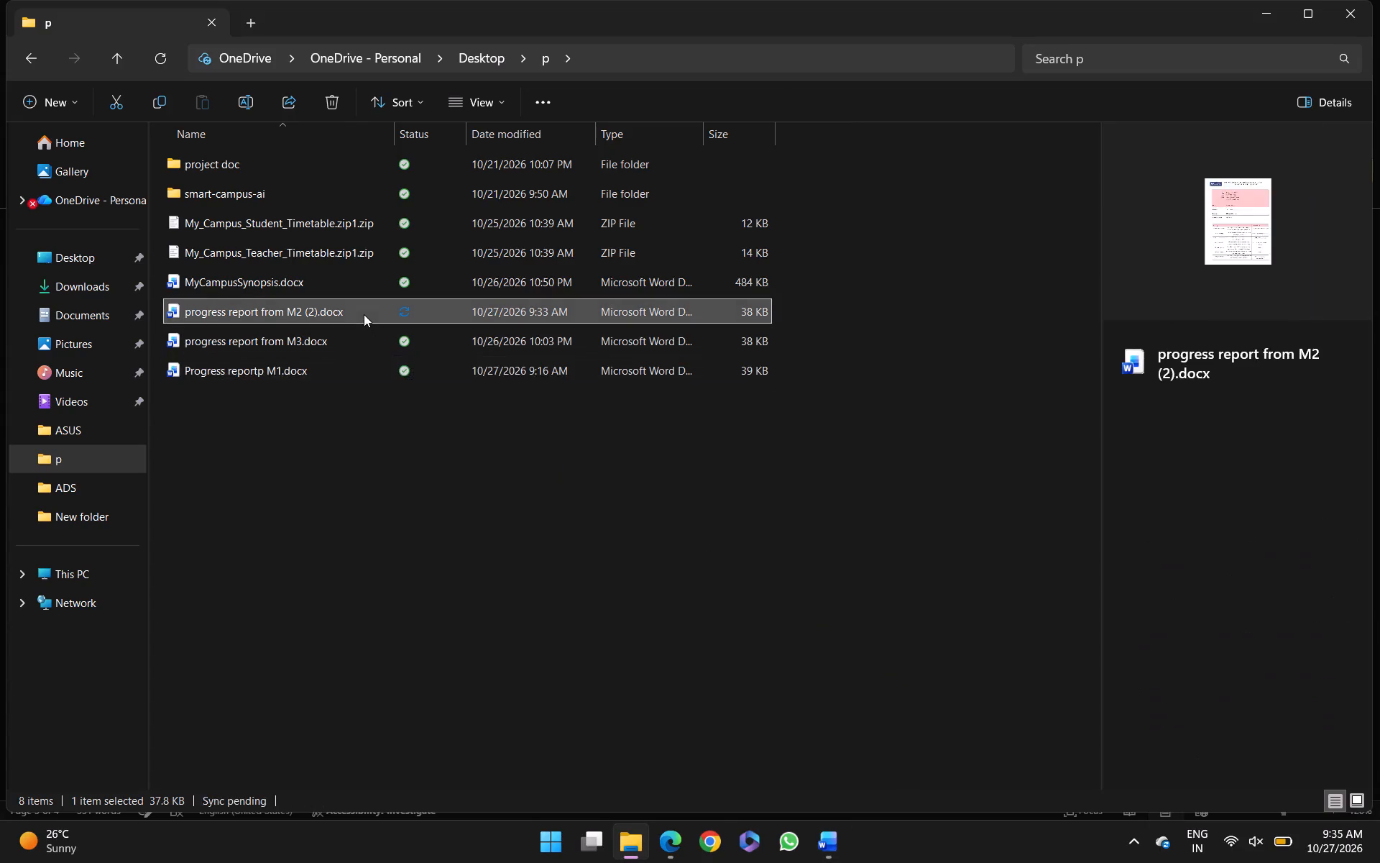
Set the font size of the five student names in the first-page table to 12 and save the report.
scroll(660, 524, "up", 1)
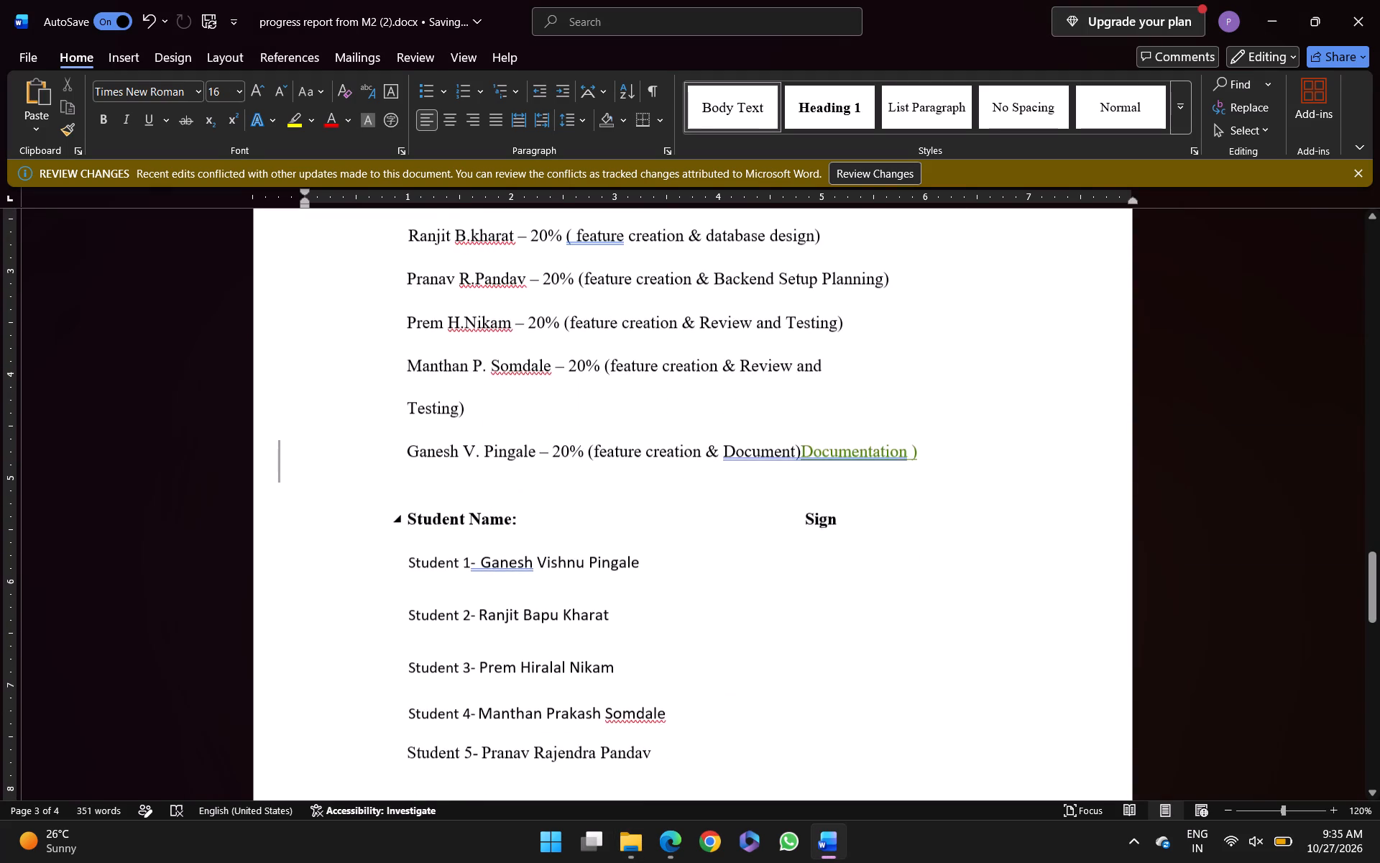
scroll(660, 524, "up", 9)
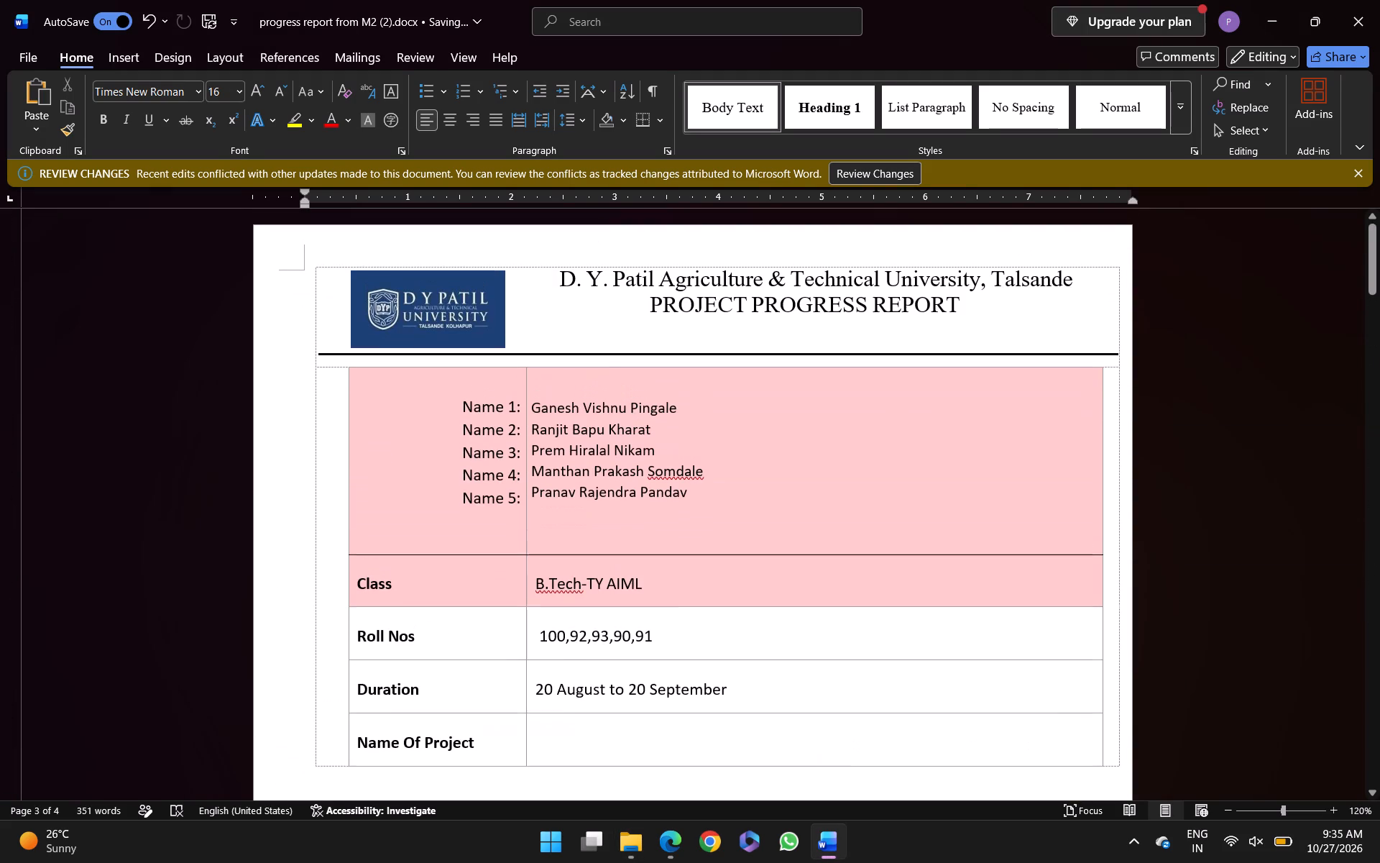
scroll(660, 524, "down", 1)
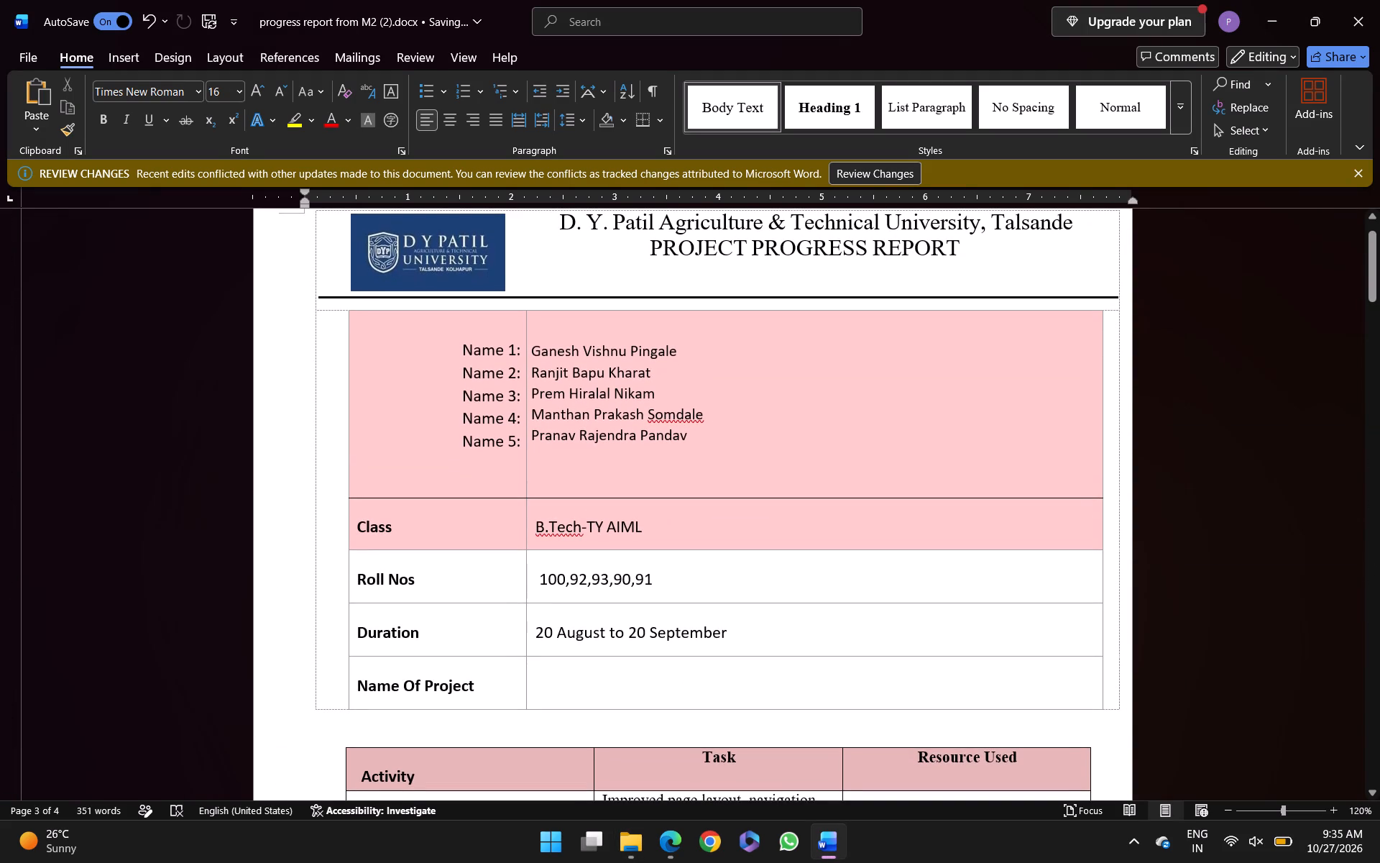
left_click_drag(698, 436, 551, 338)
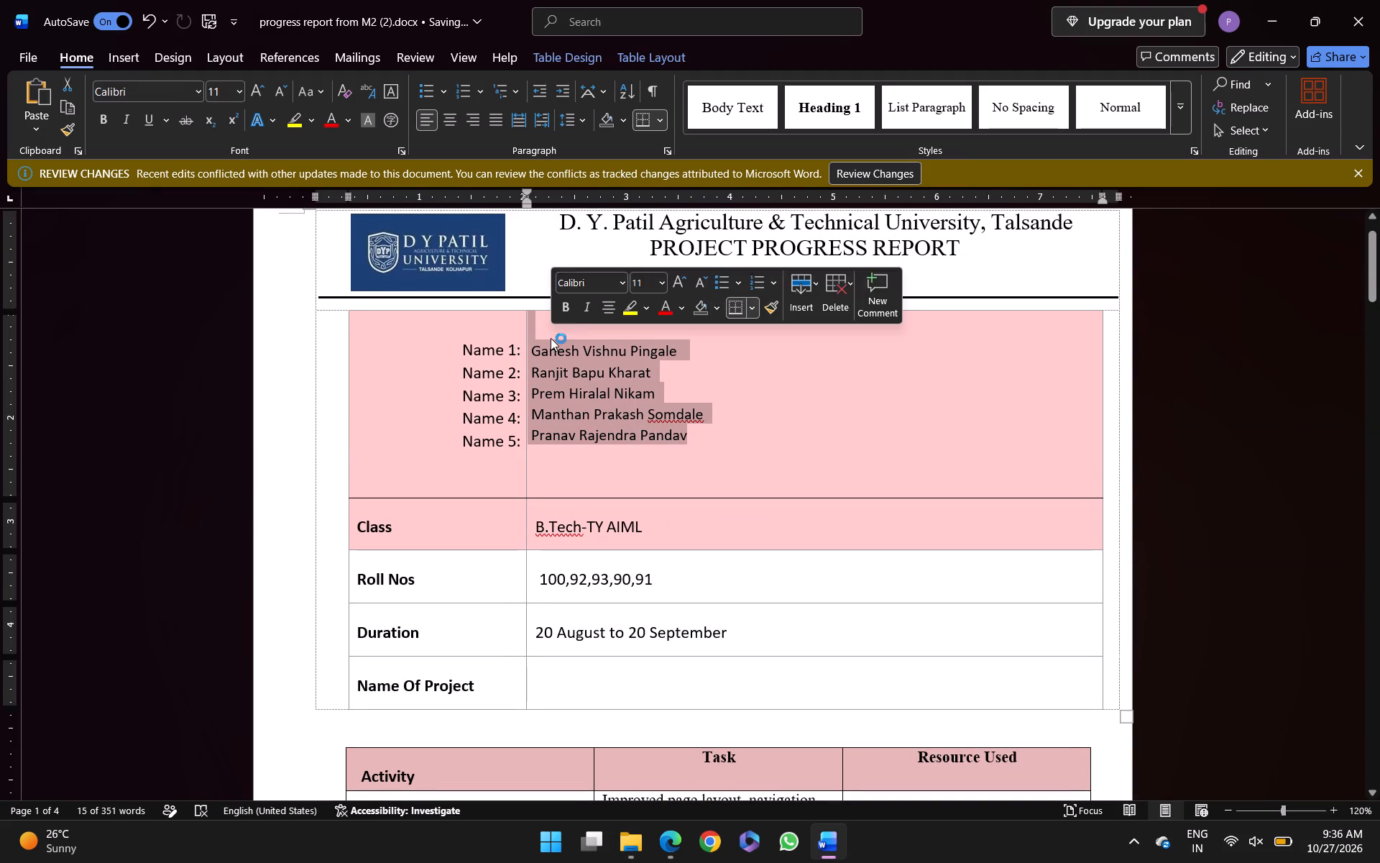
left_click(236, 98)
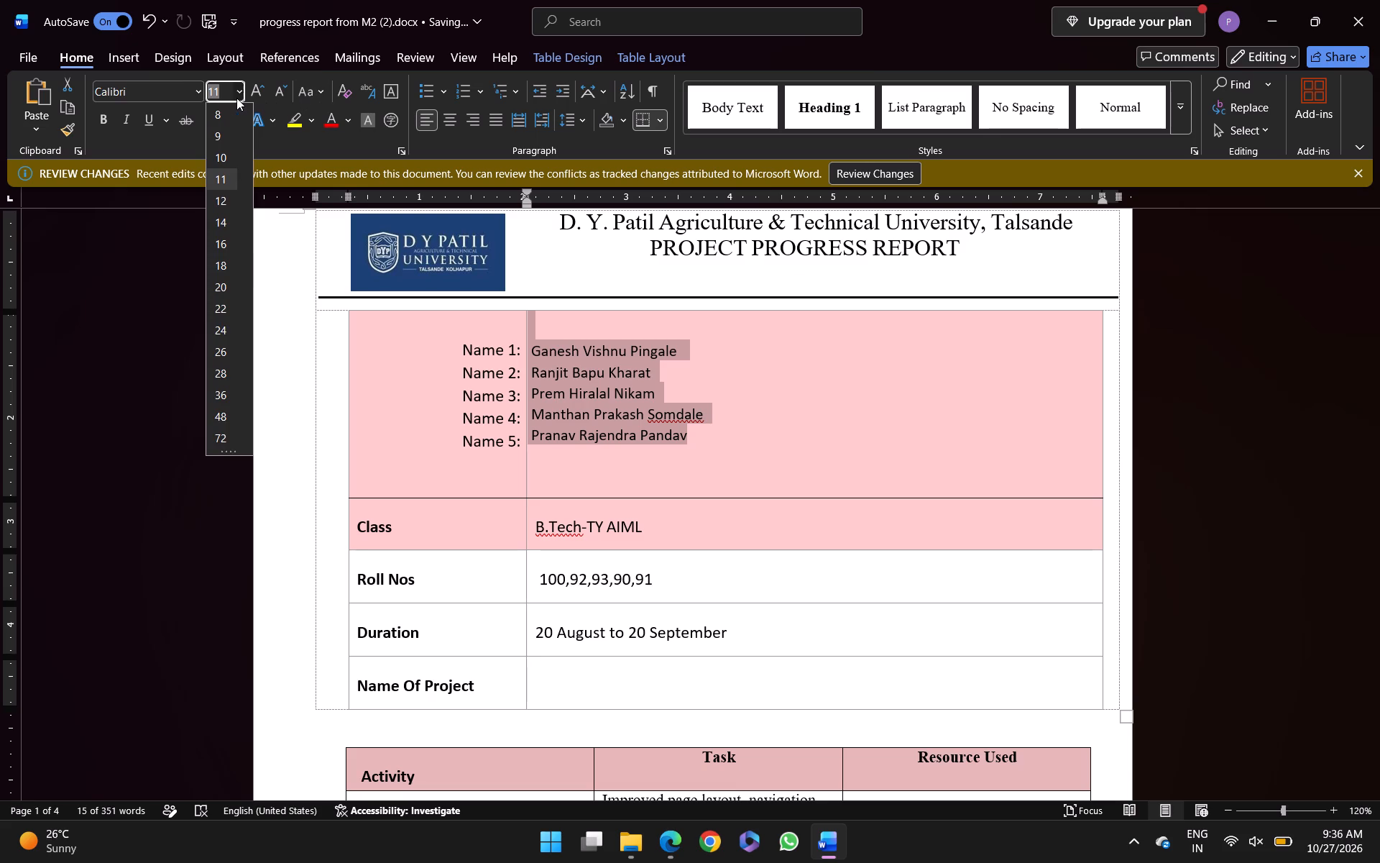
left_click(224, 197)
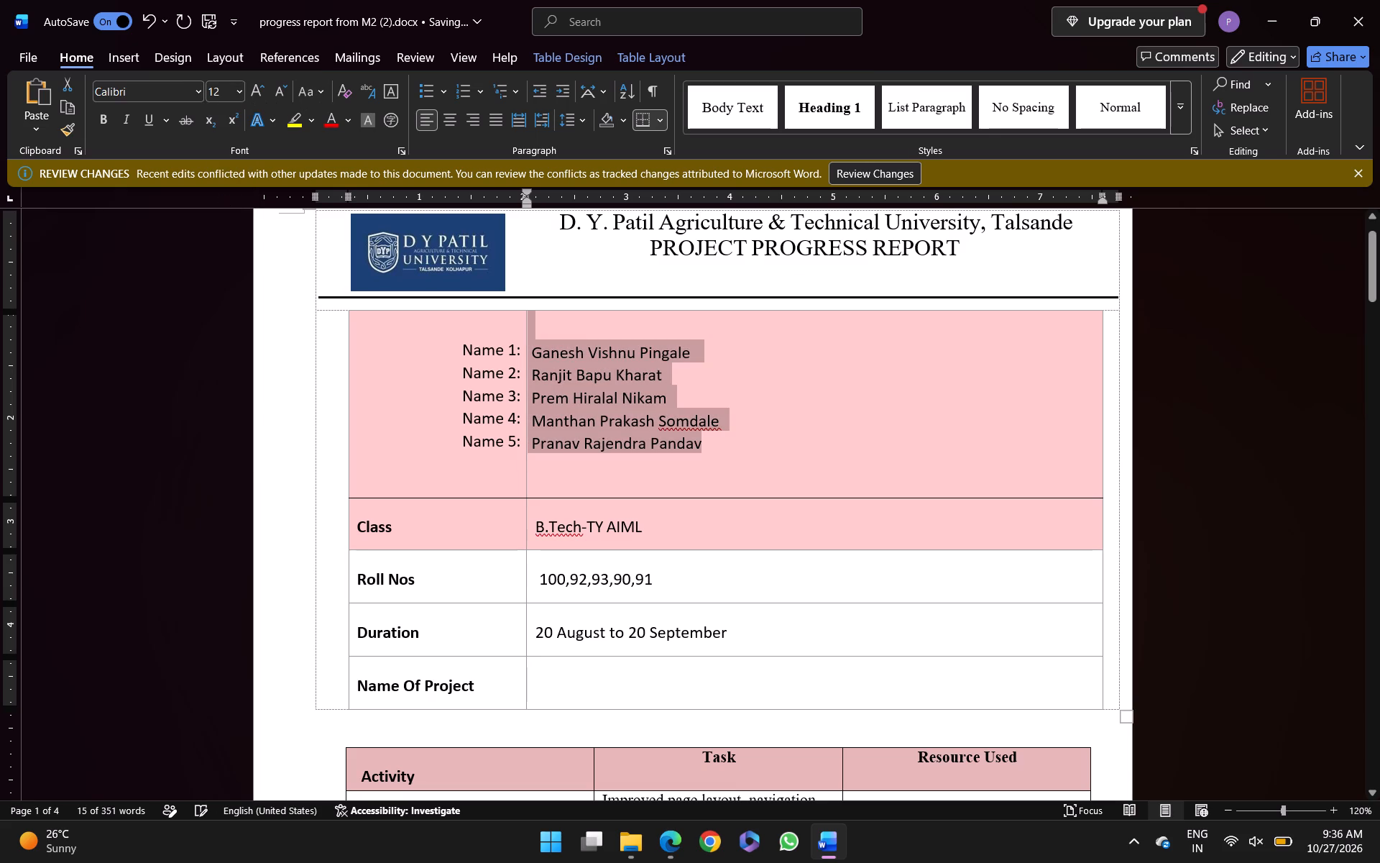
key("ctrl+s")
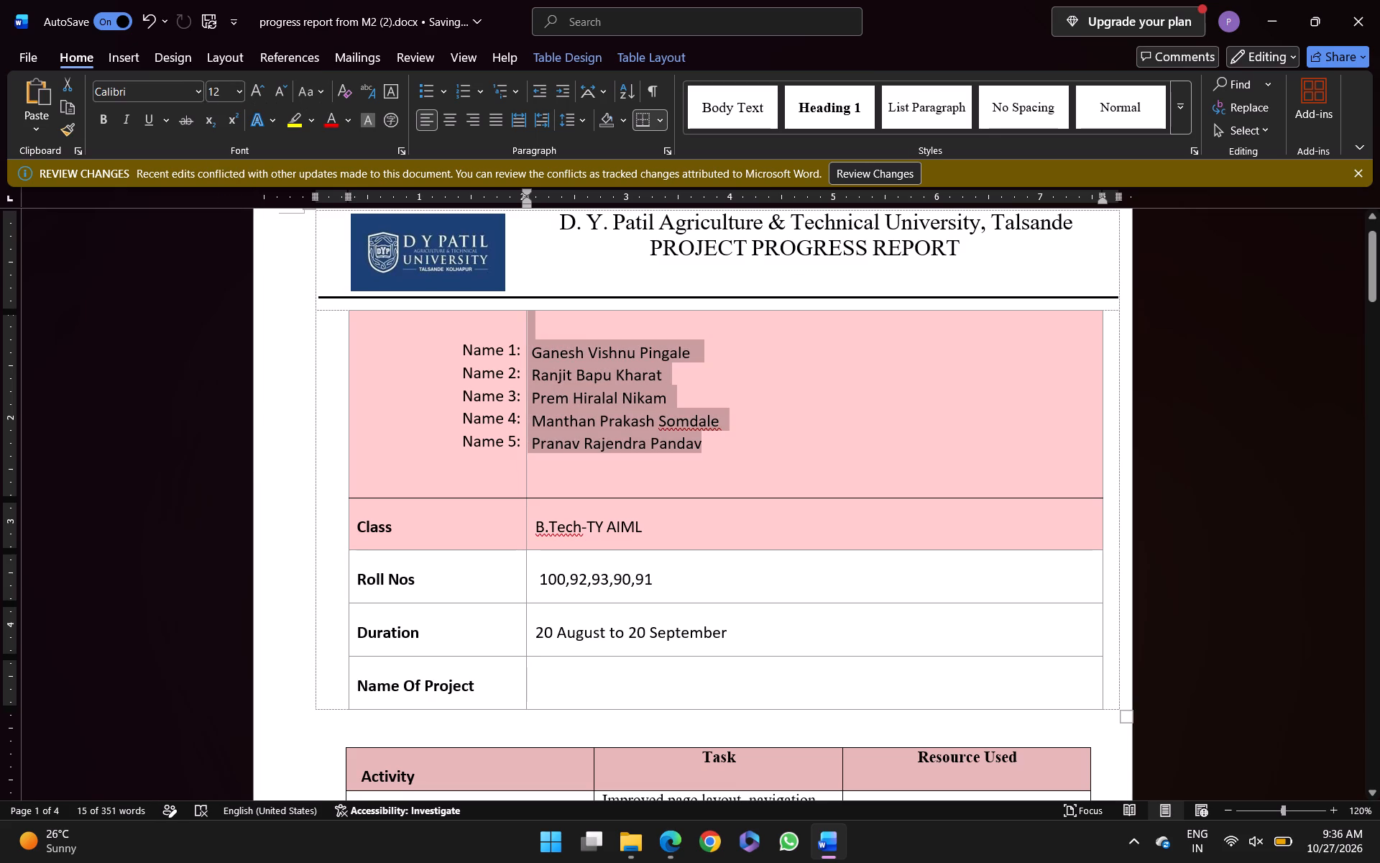
right_click(771, 519)
left_click(732, 496)
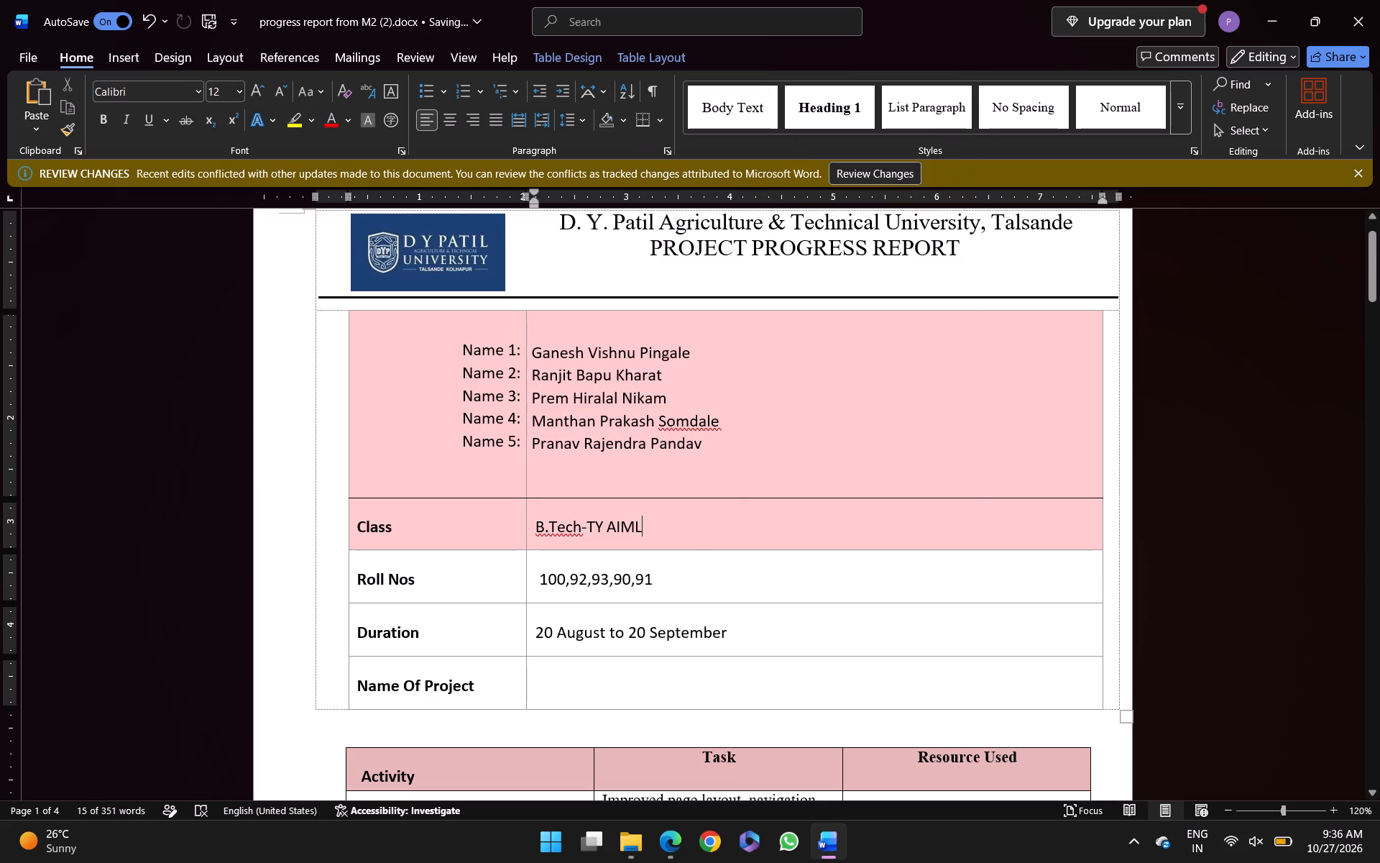
Review the report from the first-page tables through the Conclusion and Work Contribution sections to the signature block and last page.
scroll(732, 496, "down", 1)
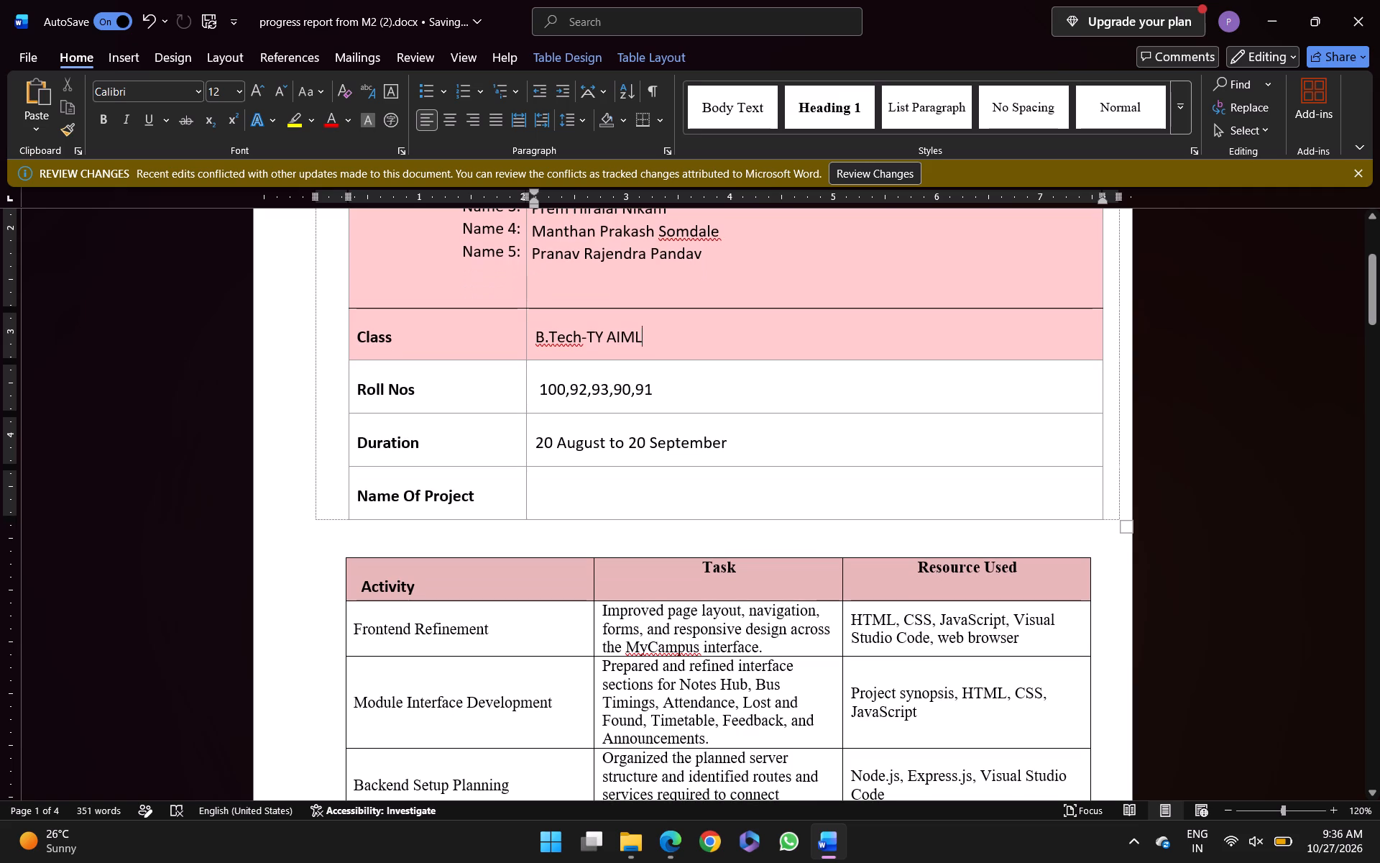
scroll(732, 496, "down", 1)
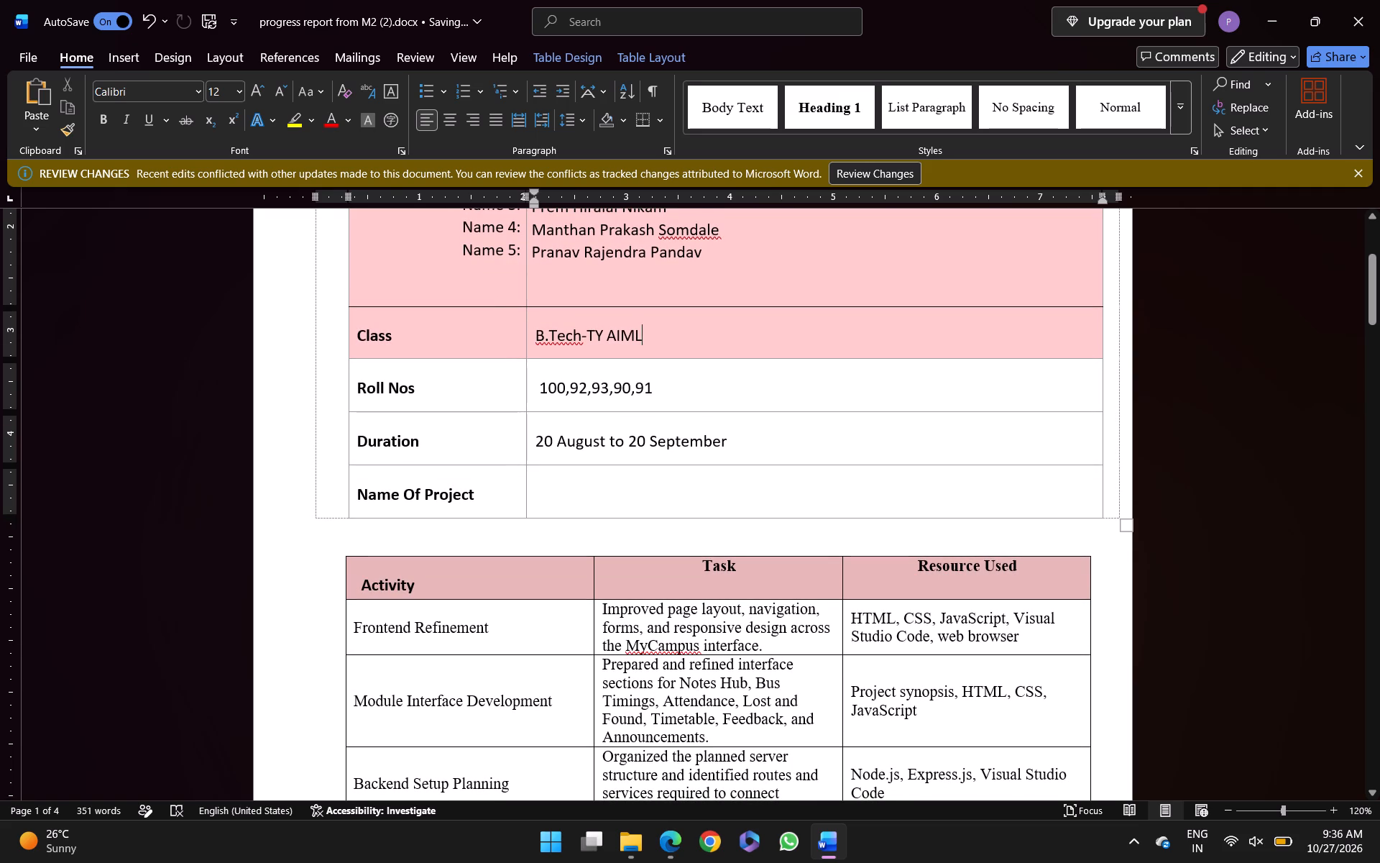
scroll(732, 496, "down", 1)
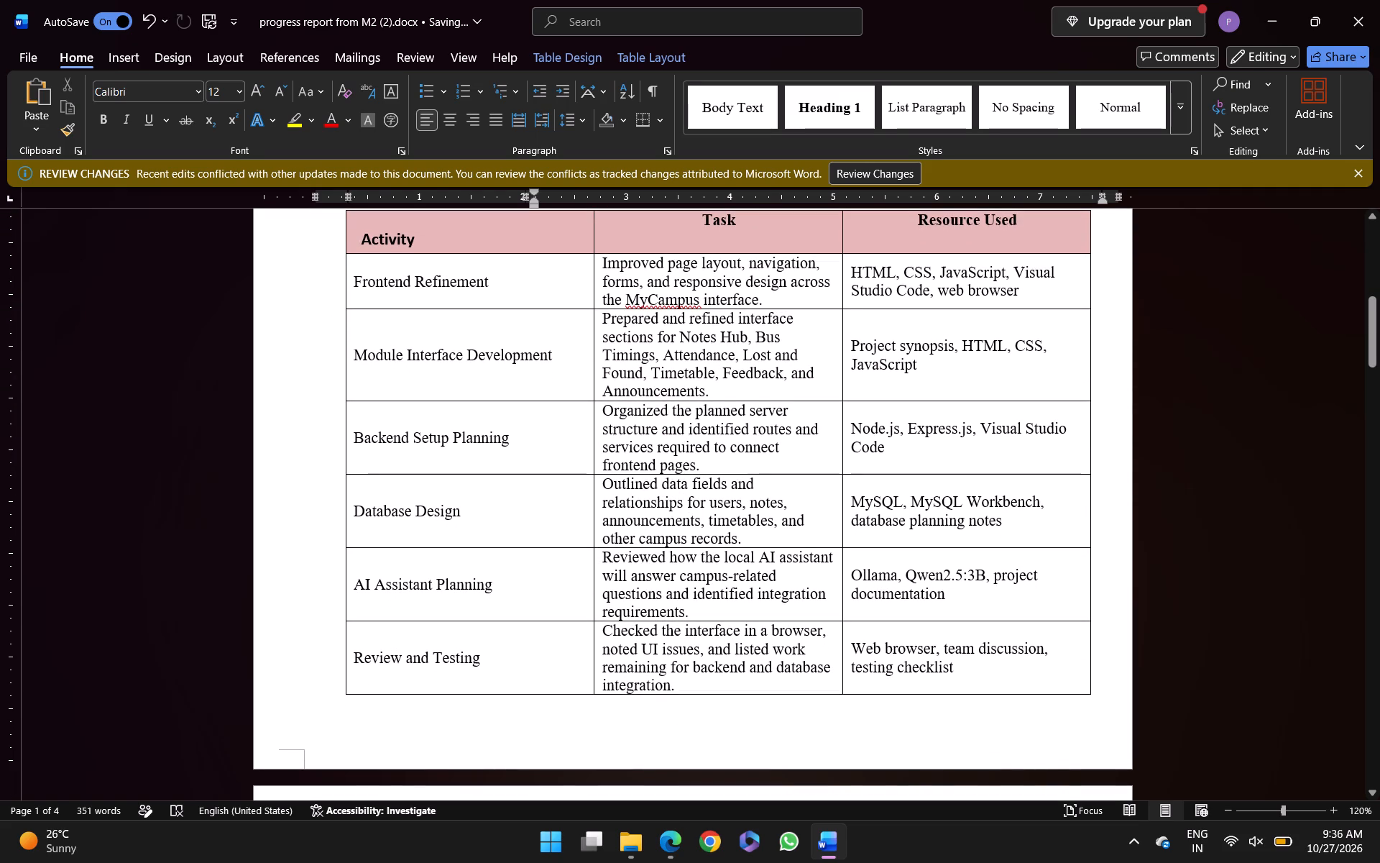
scroll(732, 496, "down", 2)
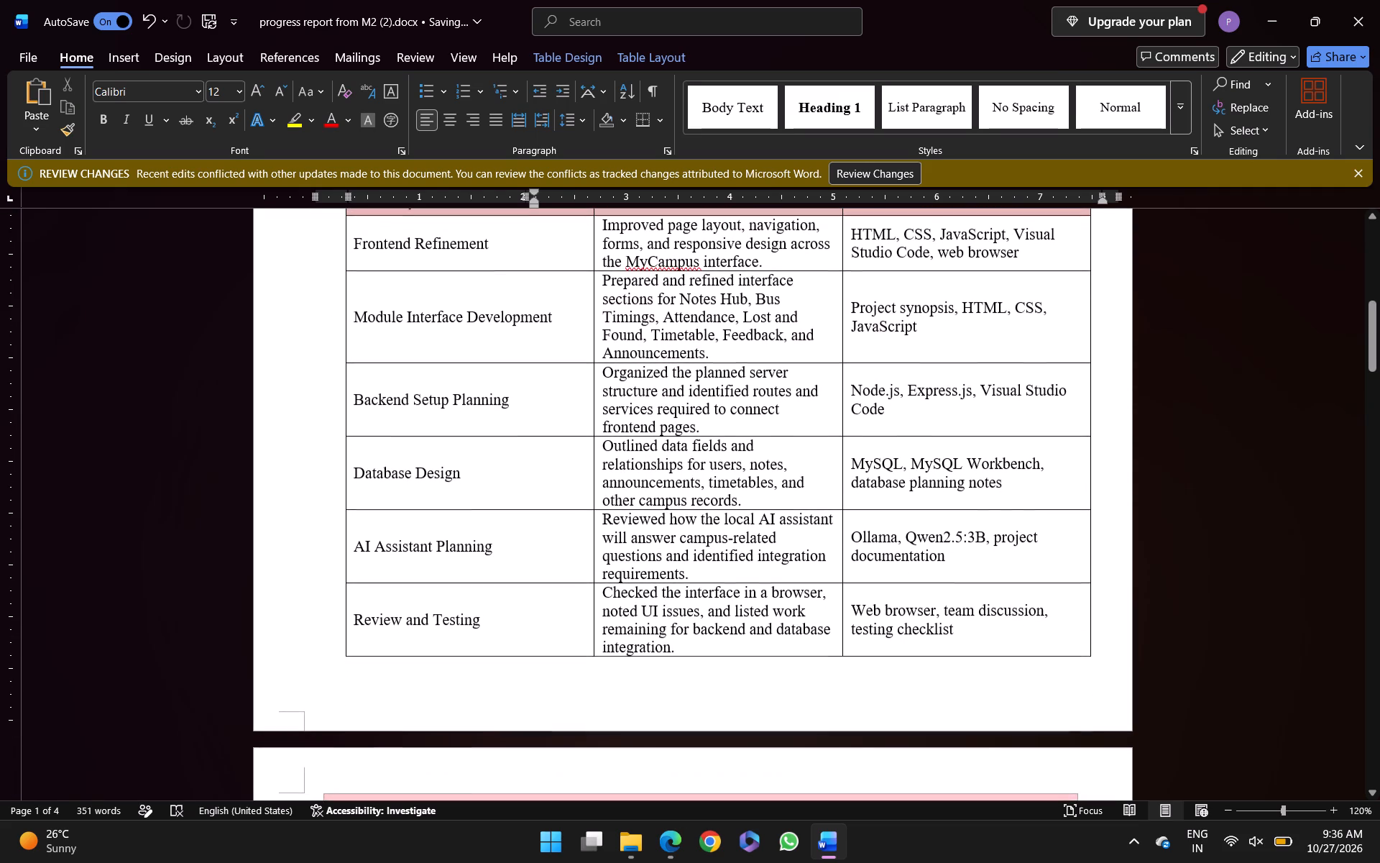
scroll(732, 496, "down", 3)
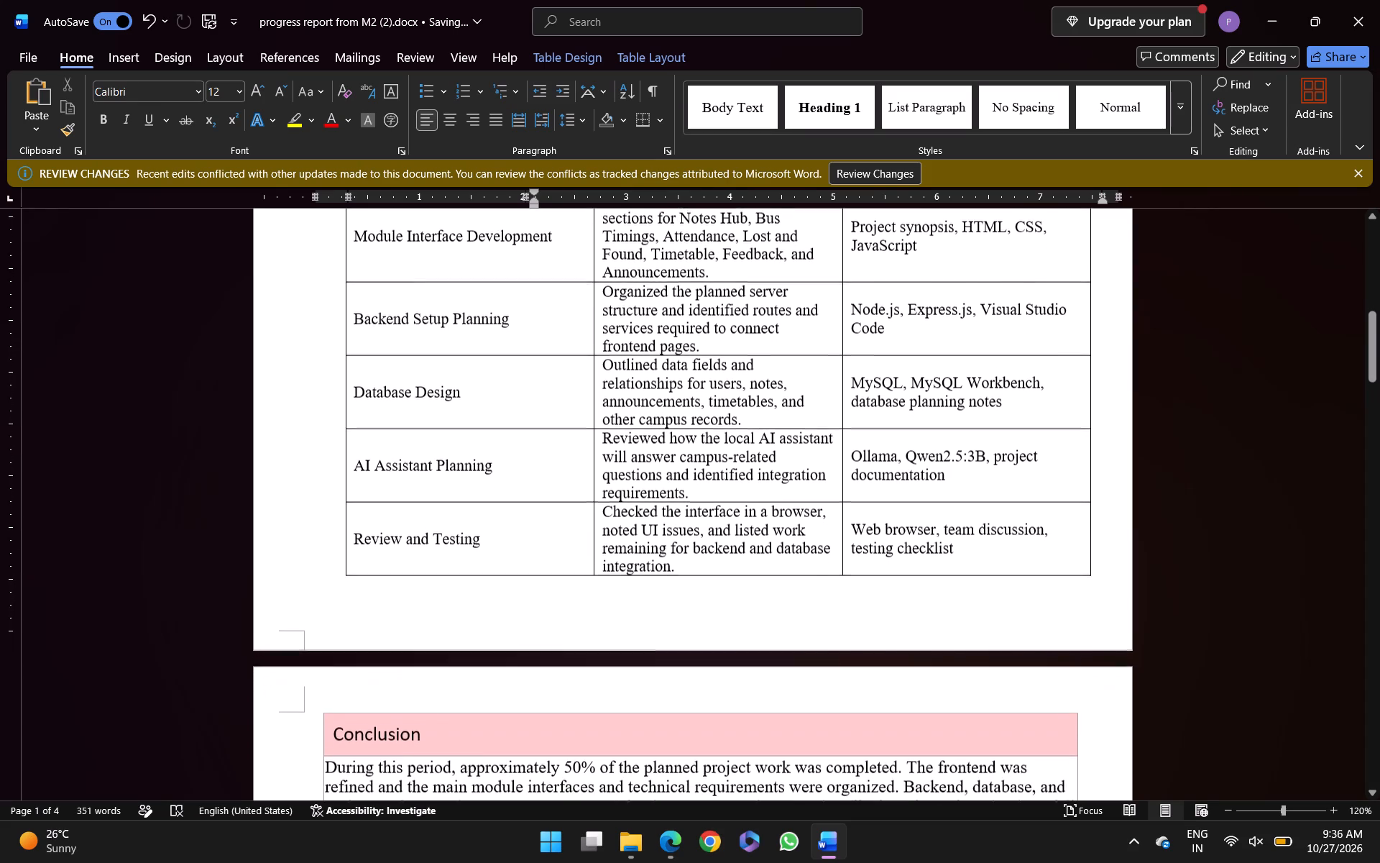
scroll(732, 496, "down", 3)
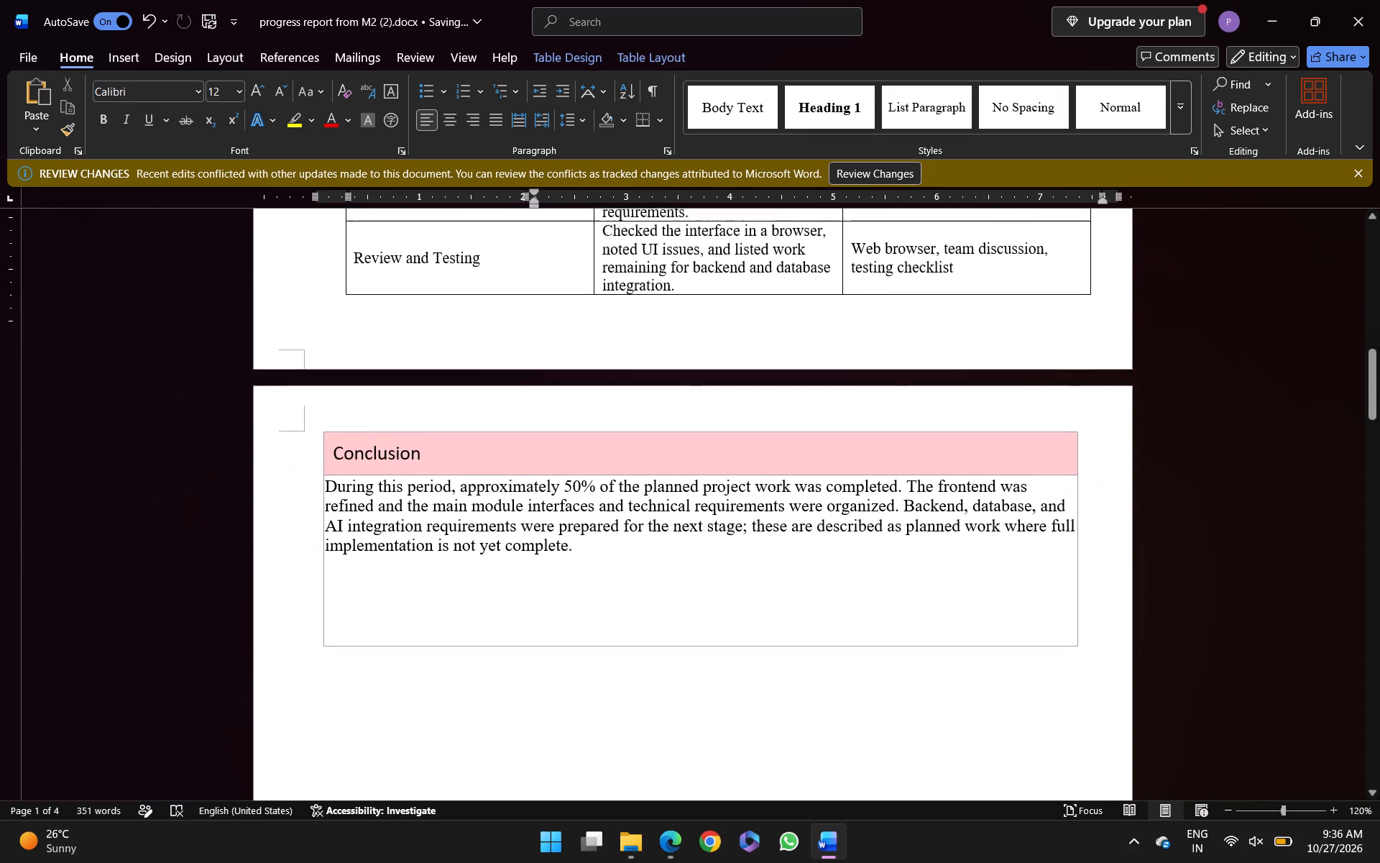
scroll(732, 496, "down", 6)
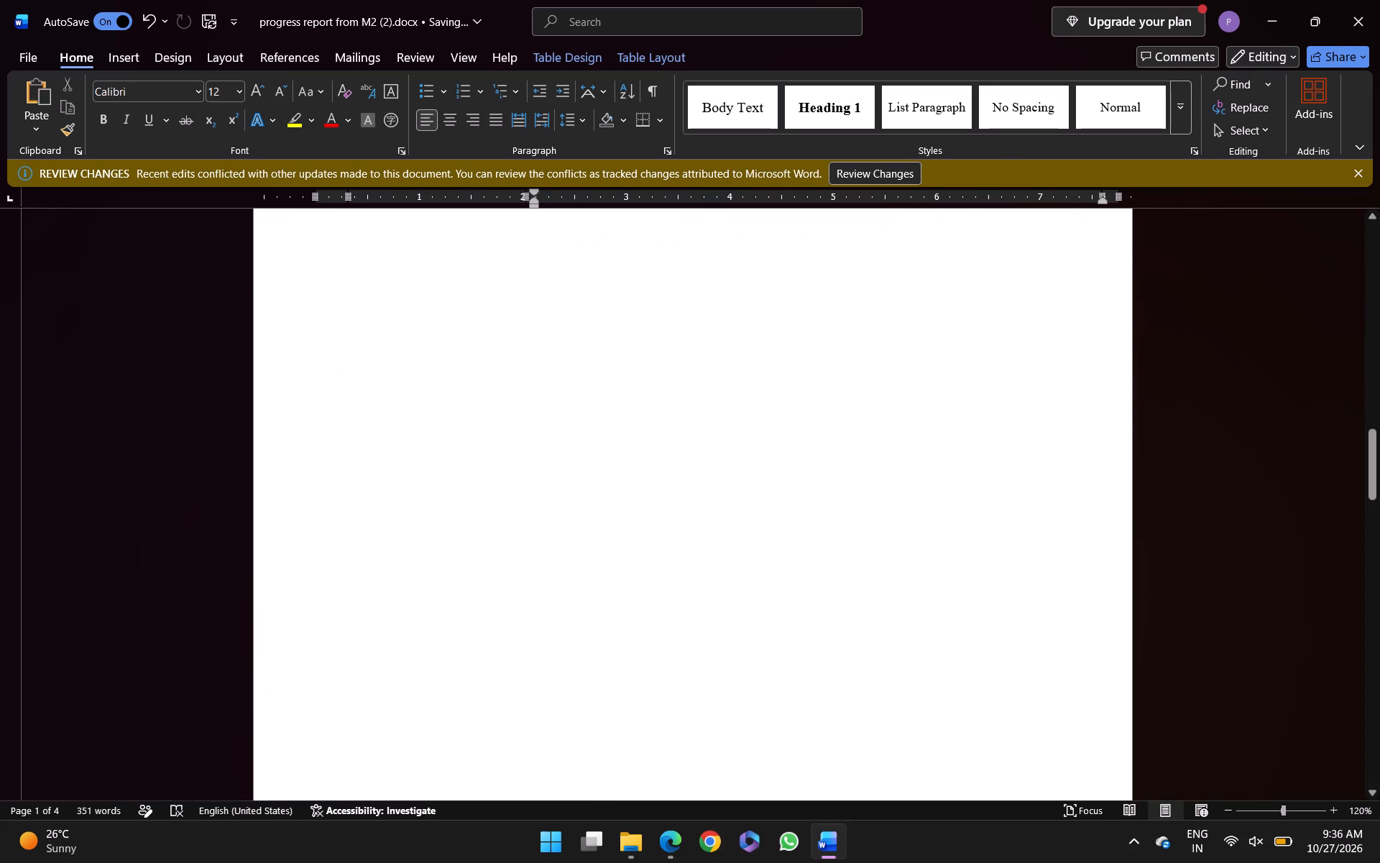
scroll(732, 496, "down", 6)
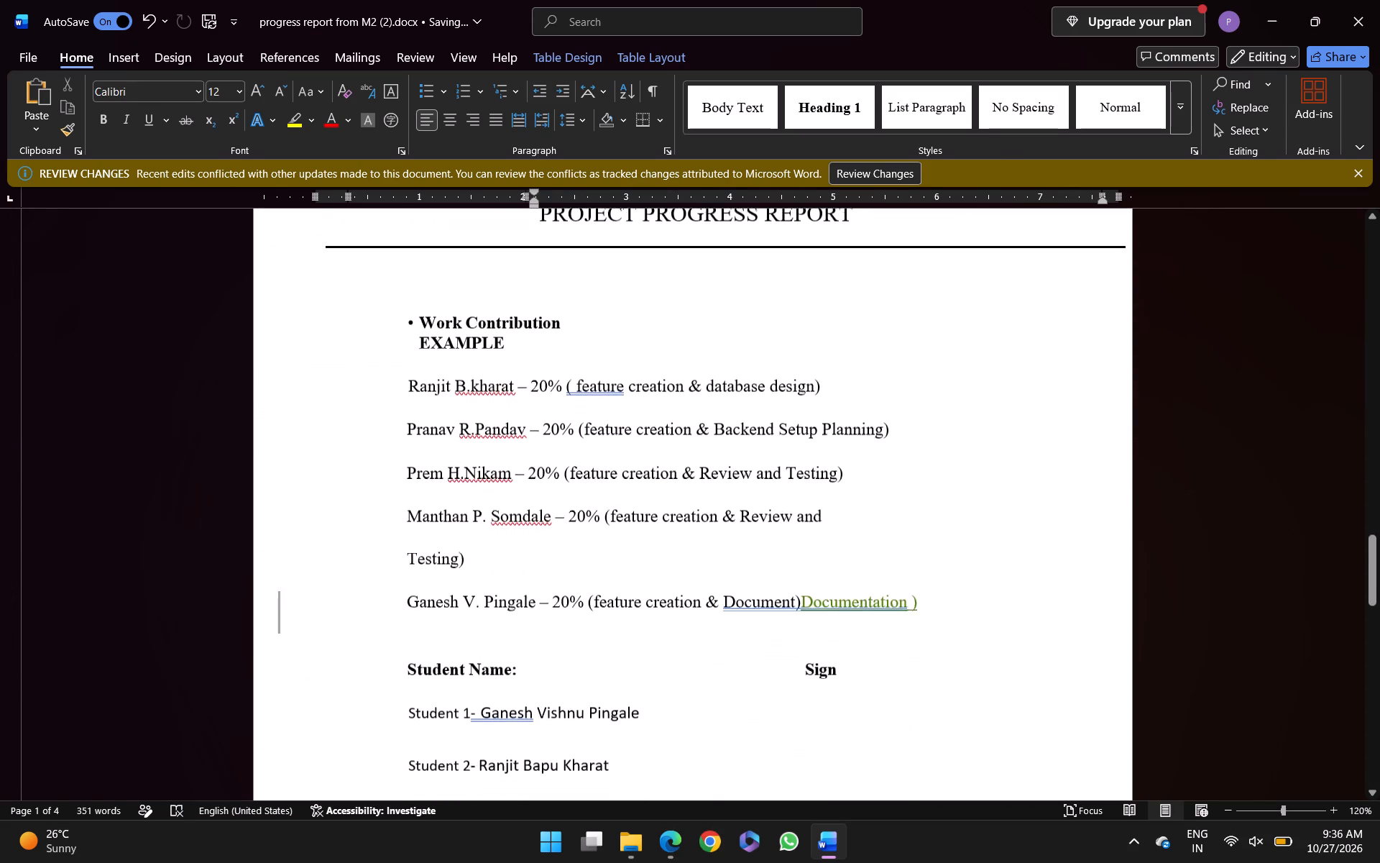
scroll(732, 496, "down", 3)
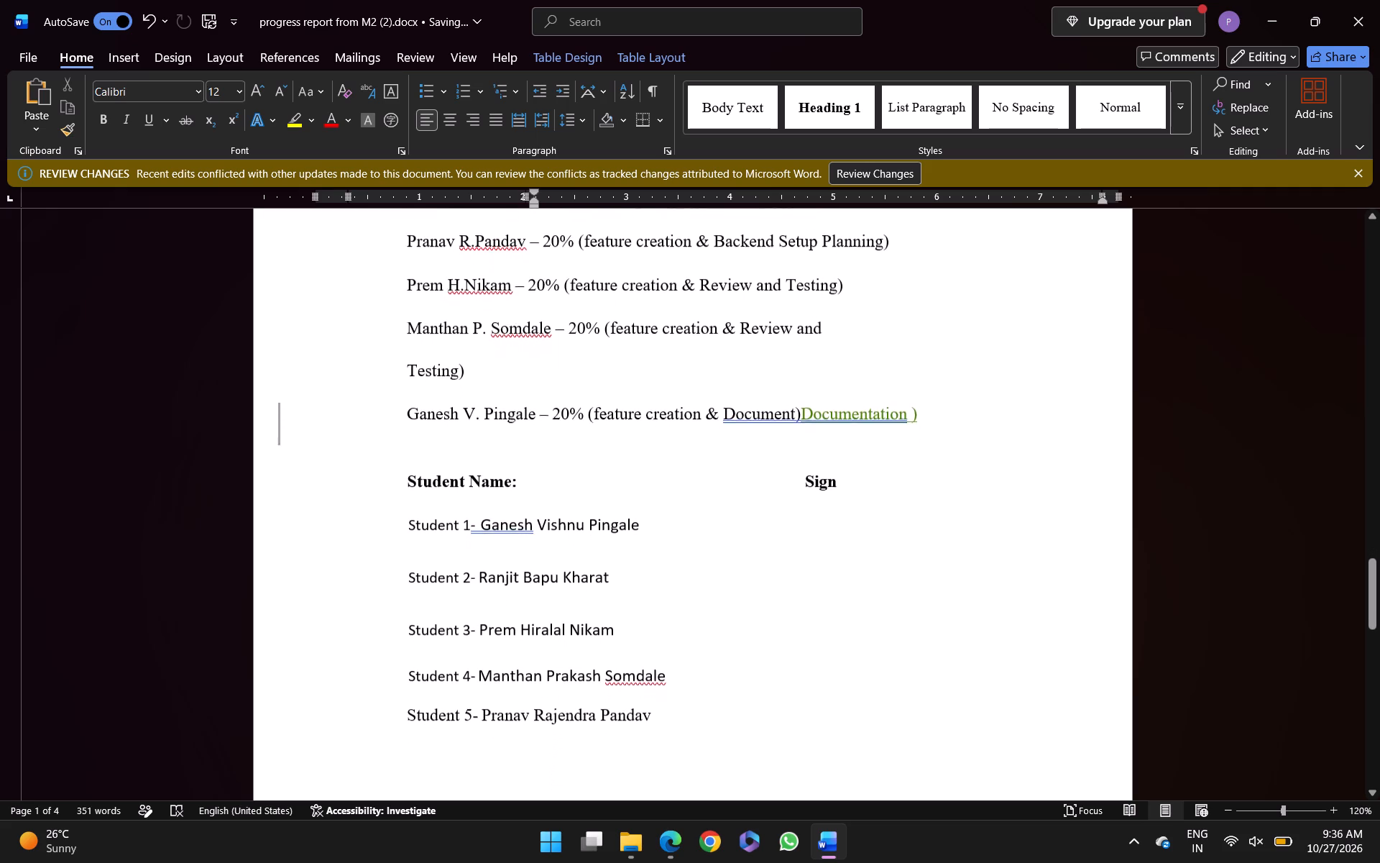
scroll(732, 496, "down", 2)
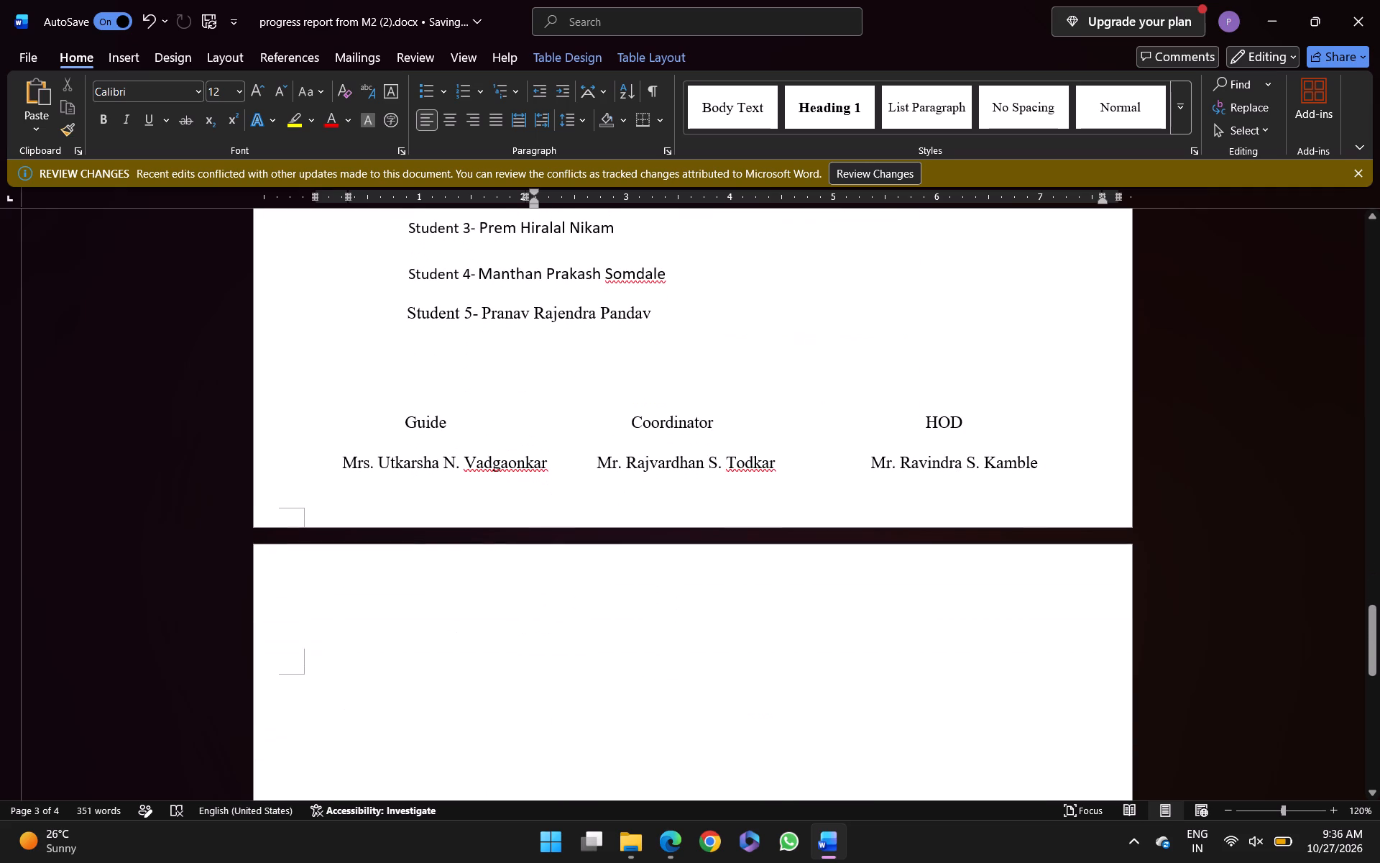
scroll(732, 496, "down", 1)
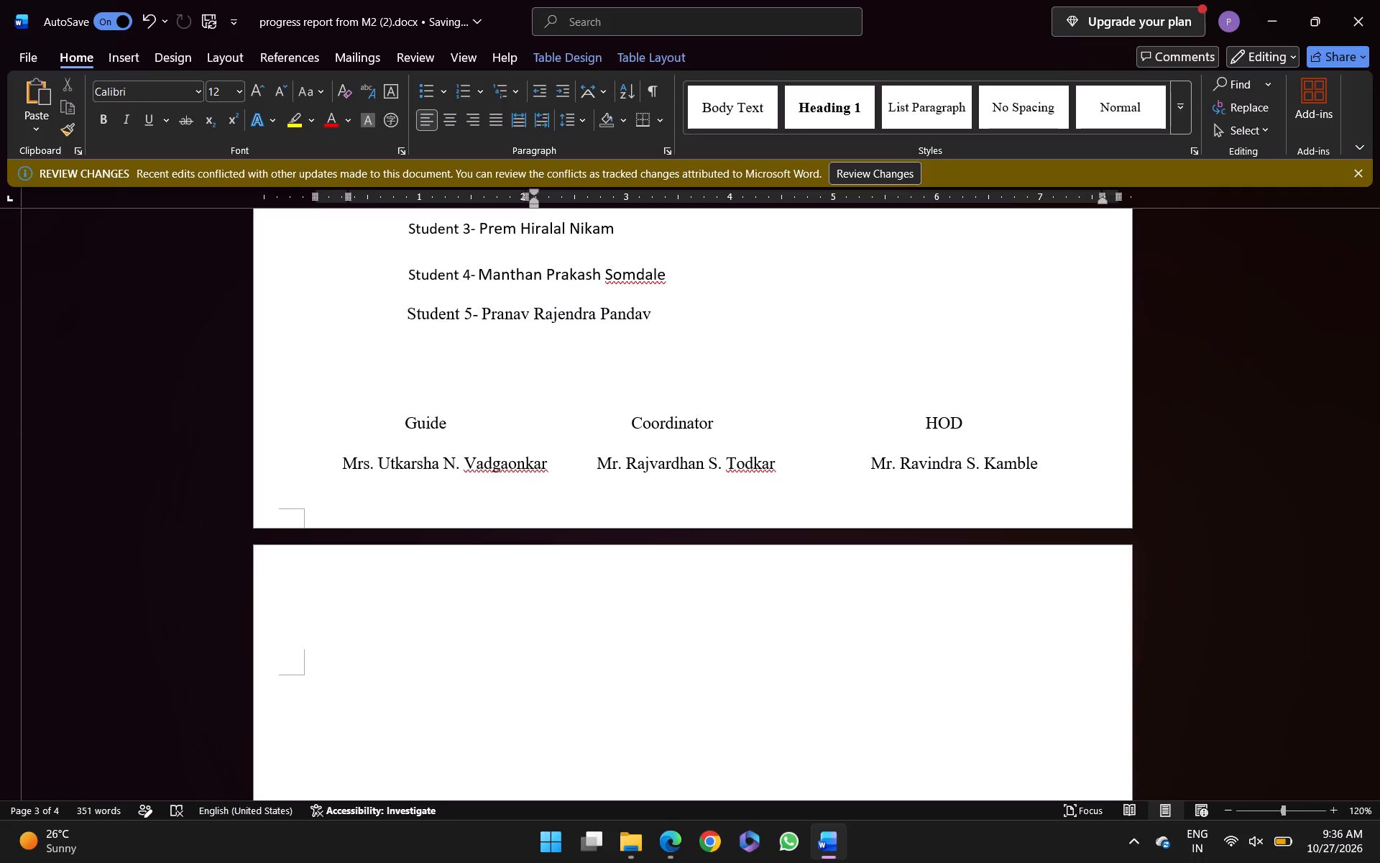
scroll(732, 496, "up", 4)
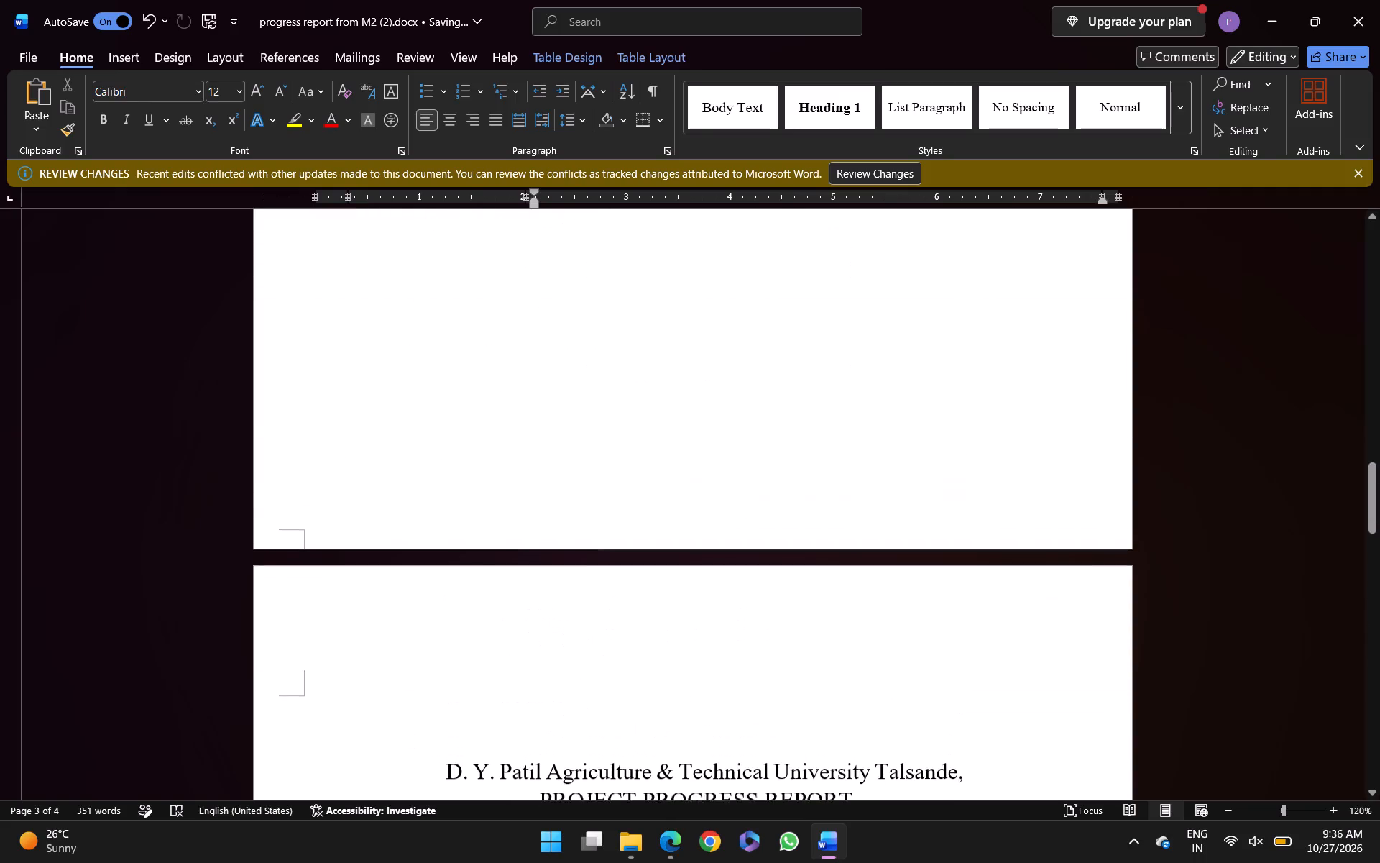
Save the M2 progress report and close its window.
key("ctrl+s")
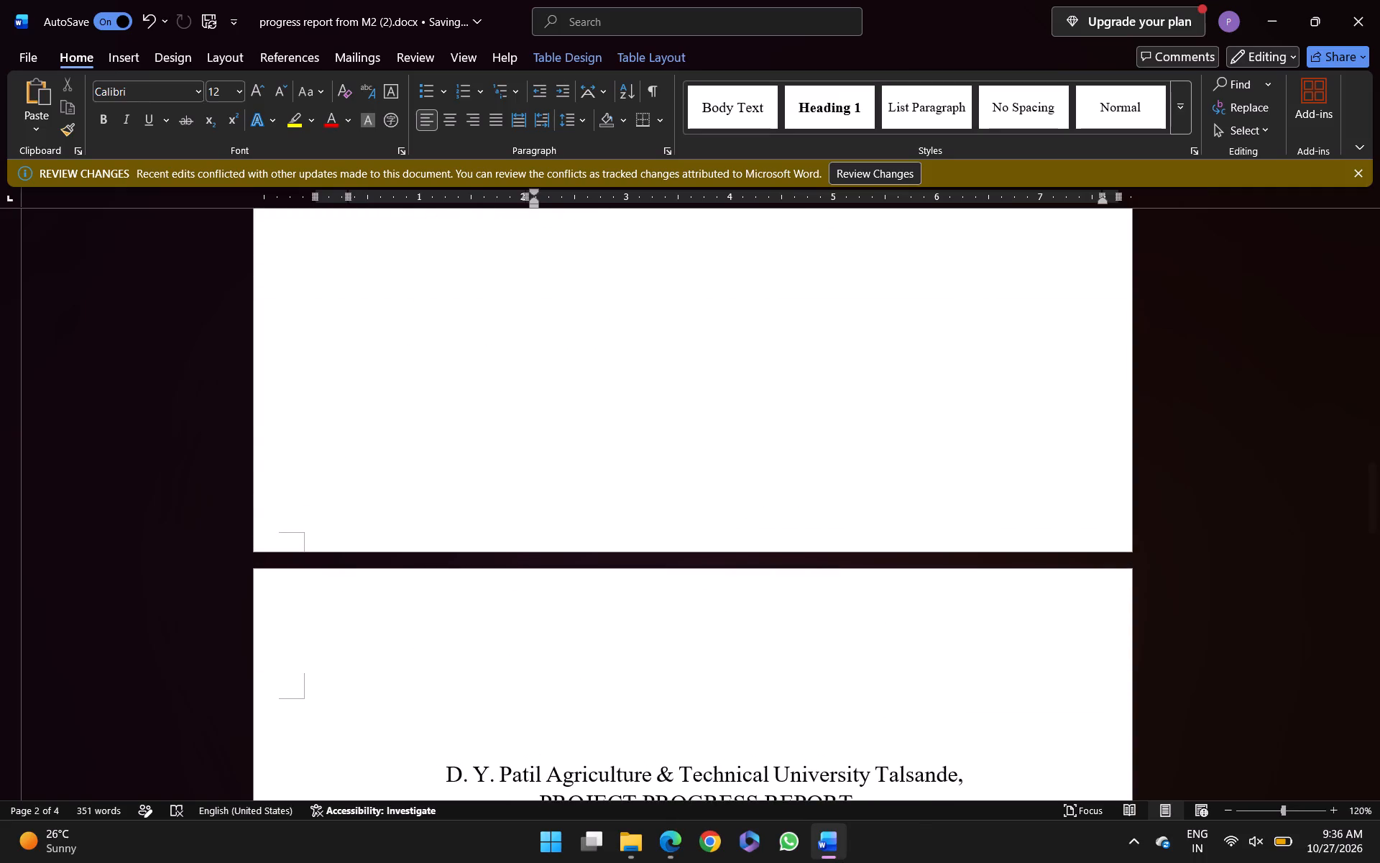
left_click(911, 688)
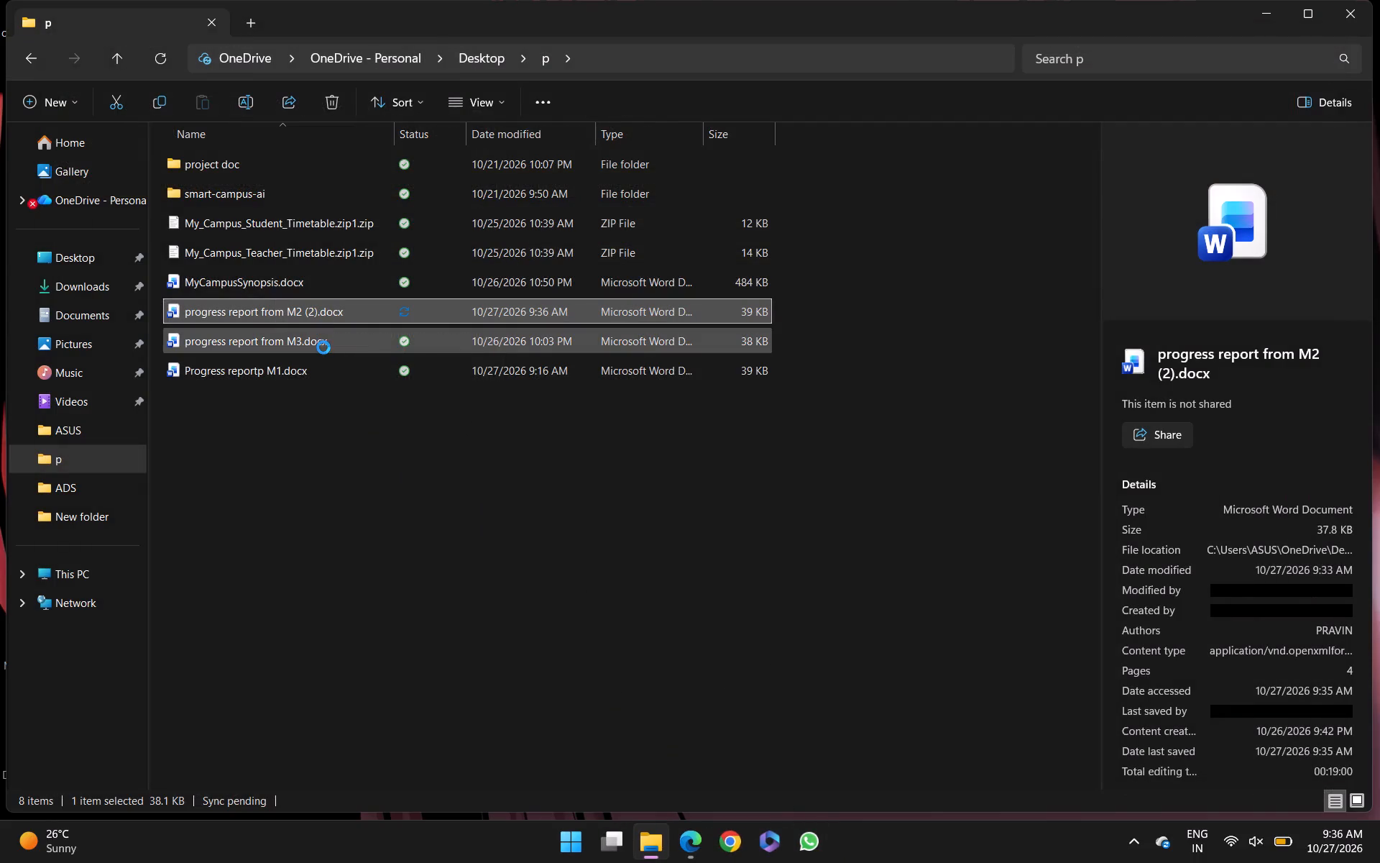
Open "progress report from M3.docx" from folder p in File Explorer and maximise its window.
left_click(288, 457)
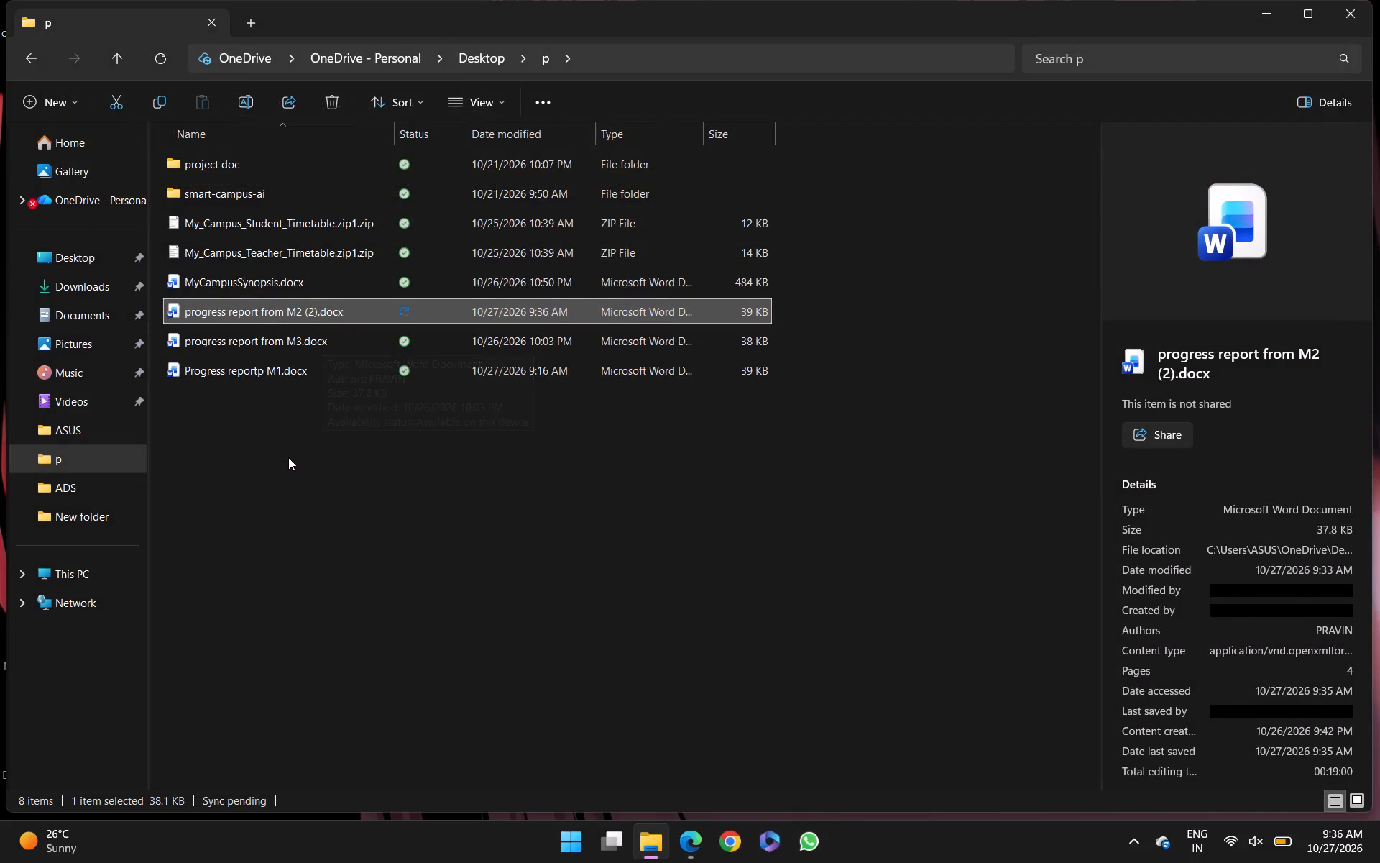
double_click(301, 350)
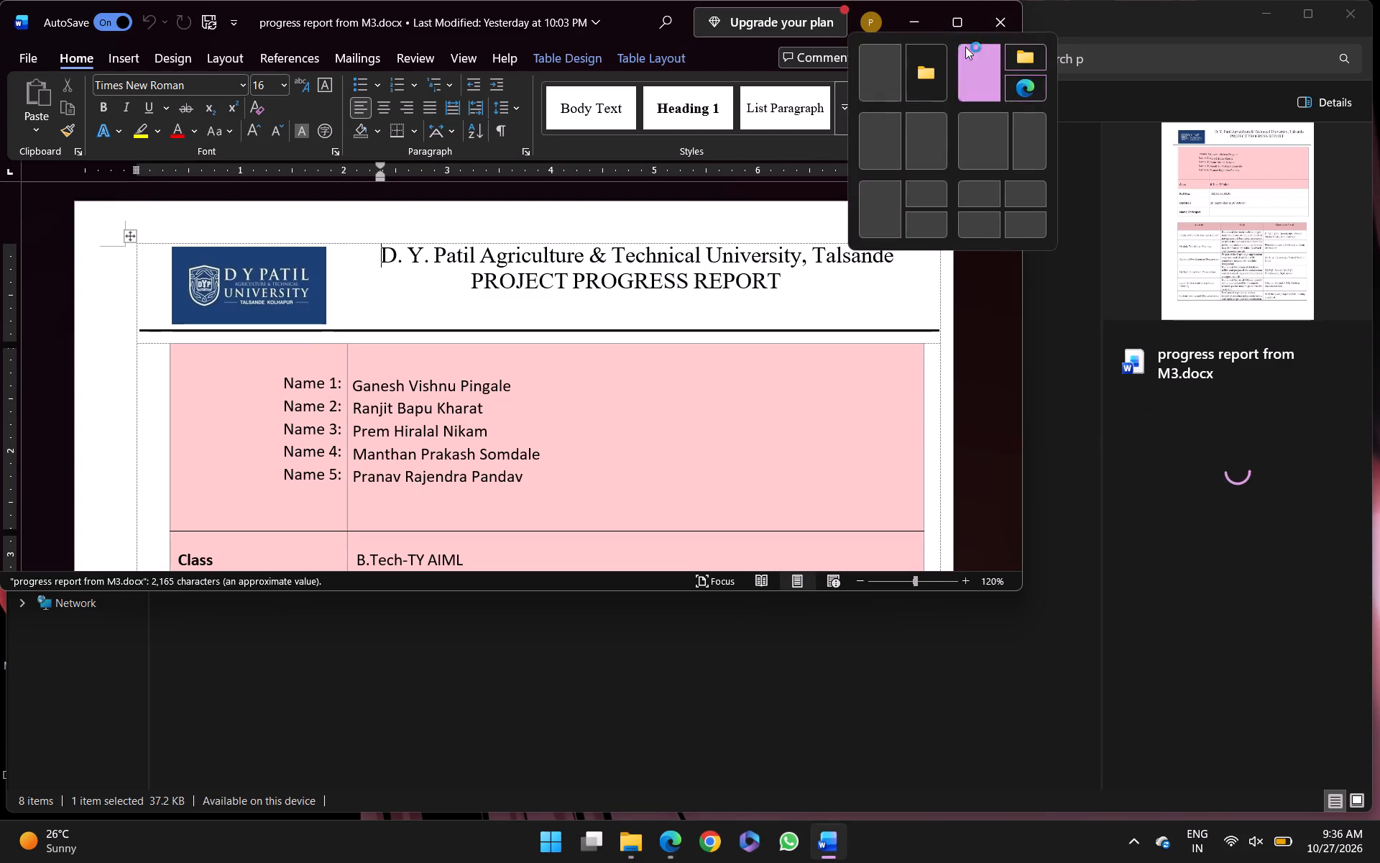
left_click(947, 6)
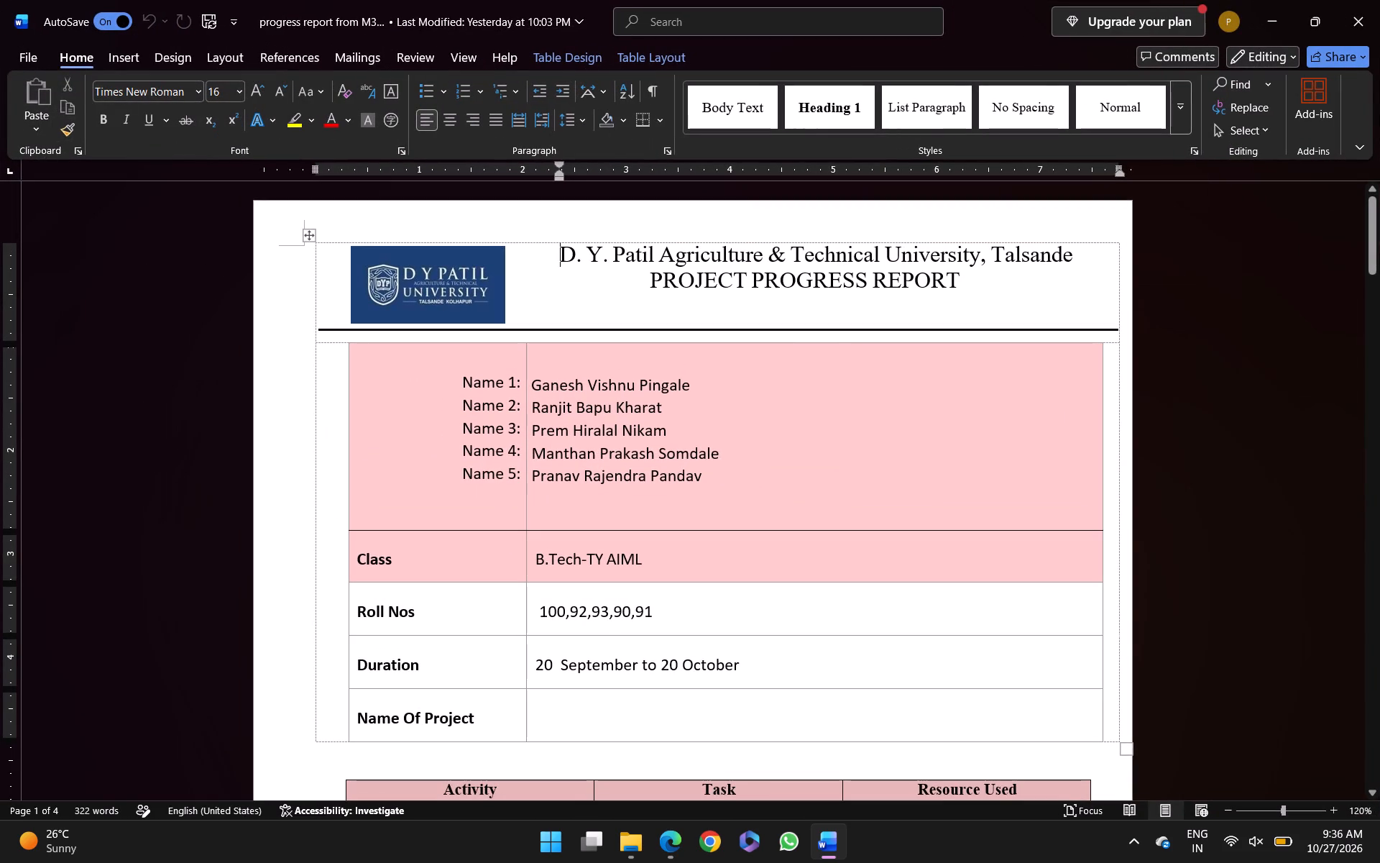
Review the M3 report's first-page details table, activity table and Conclusion section.
scroll(734, 455, "down", 6)
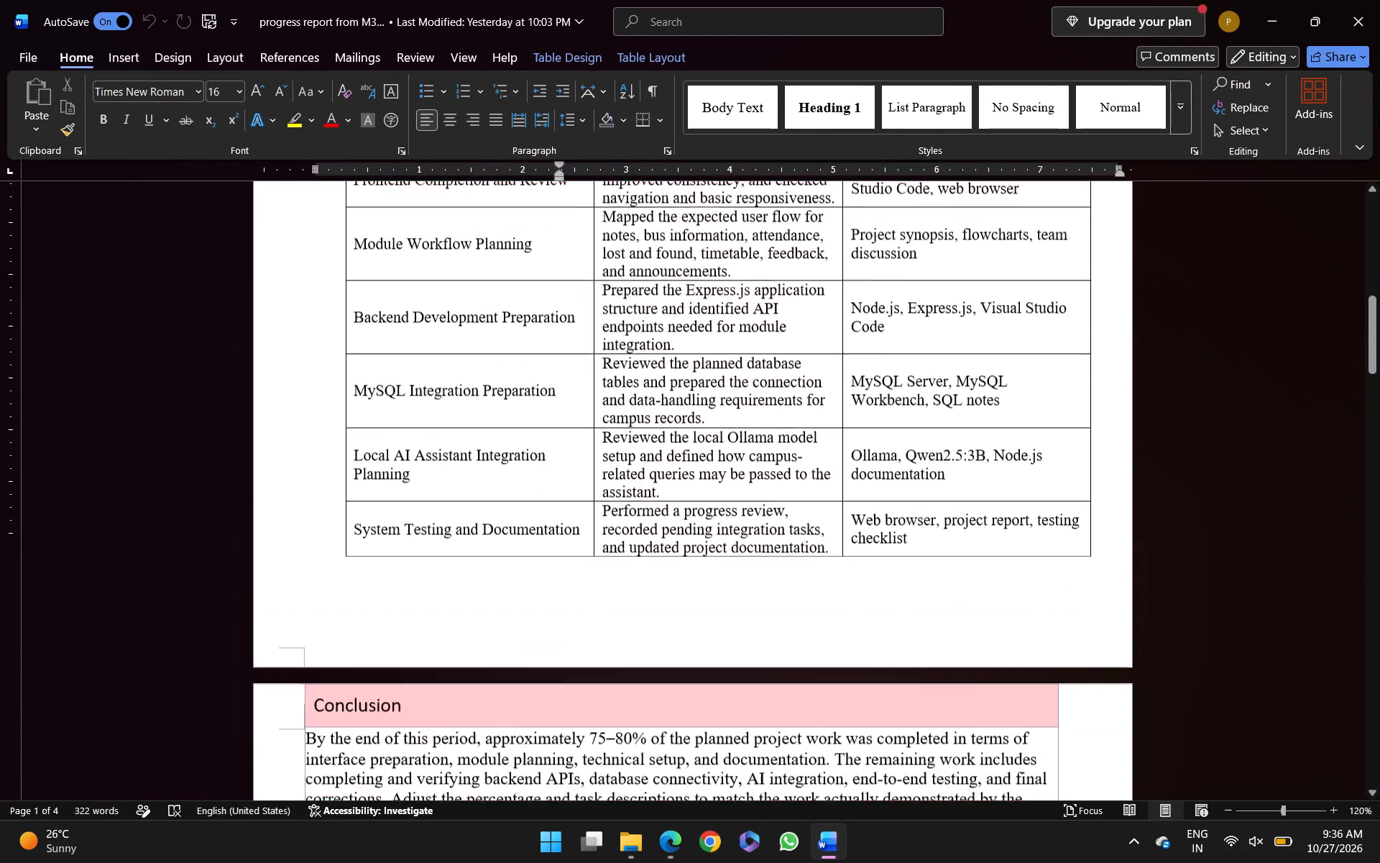
scroll(734, 455, "down", 2)
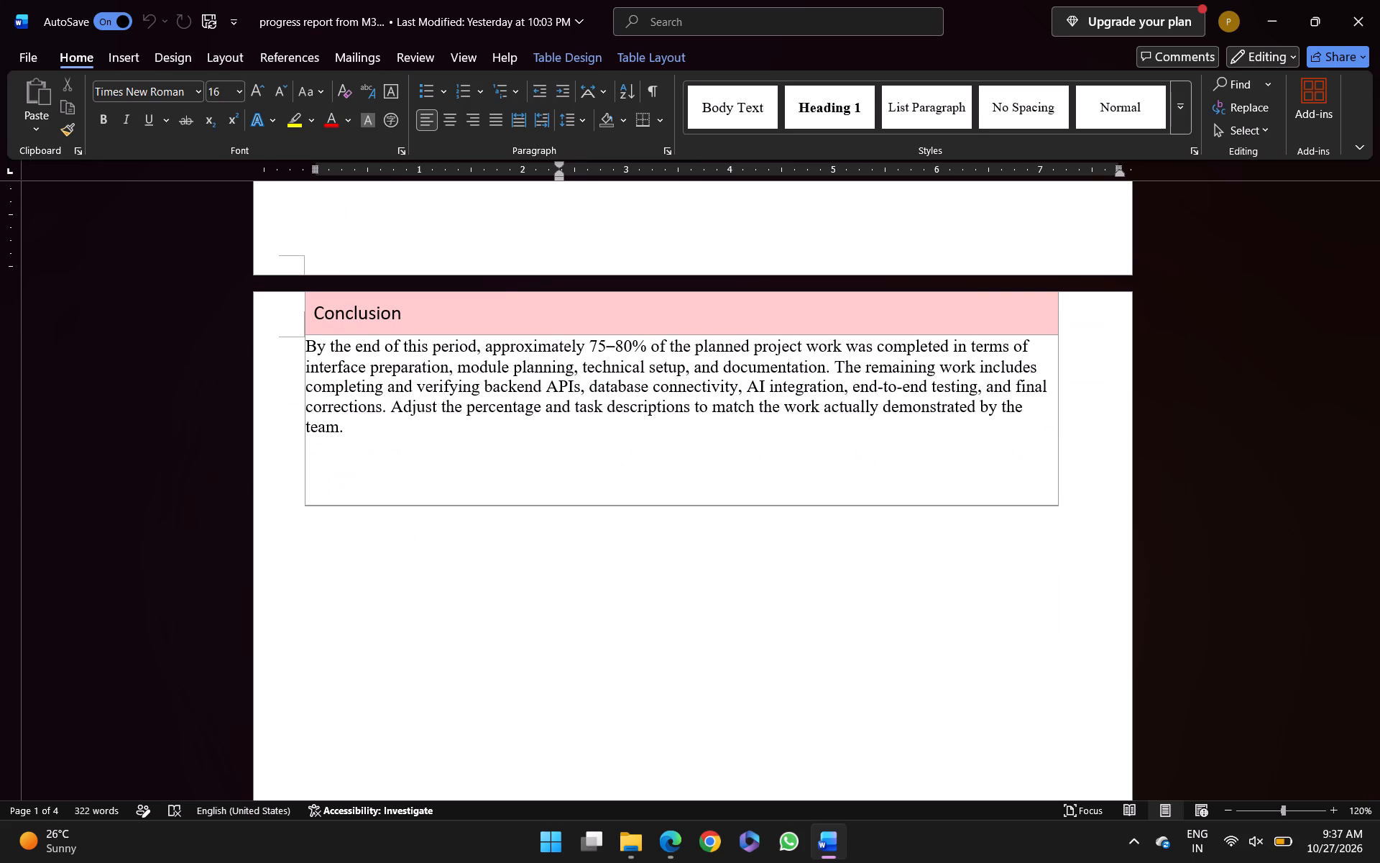
scroll(734, 455, "up", 3)
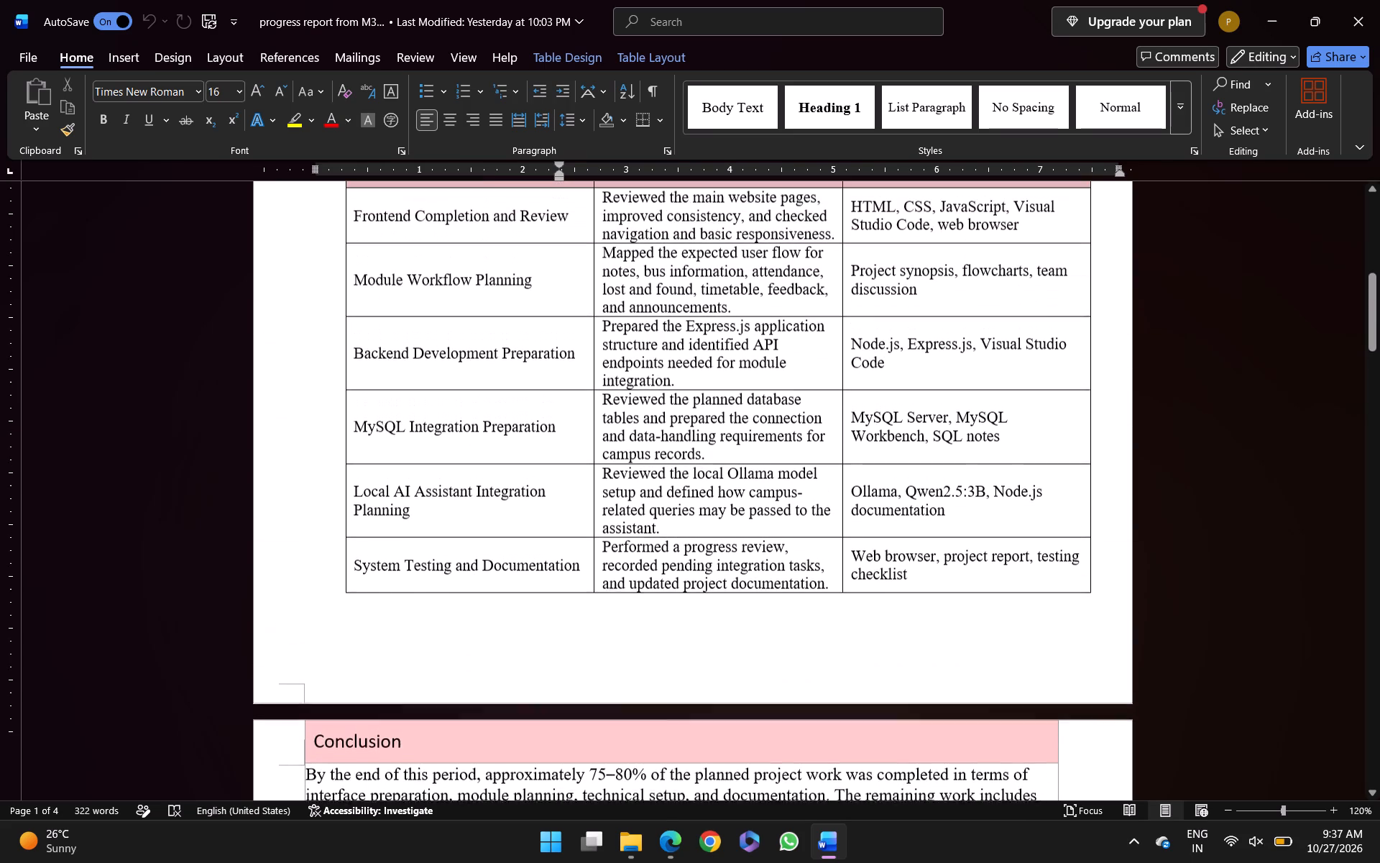
scroll(734, 455, "up", 5)
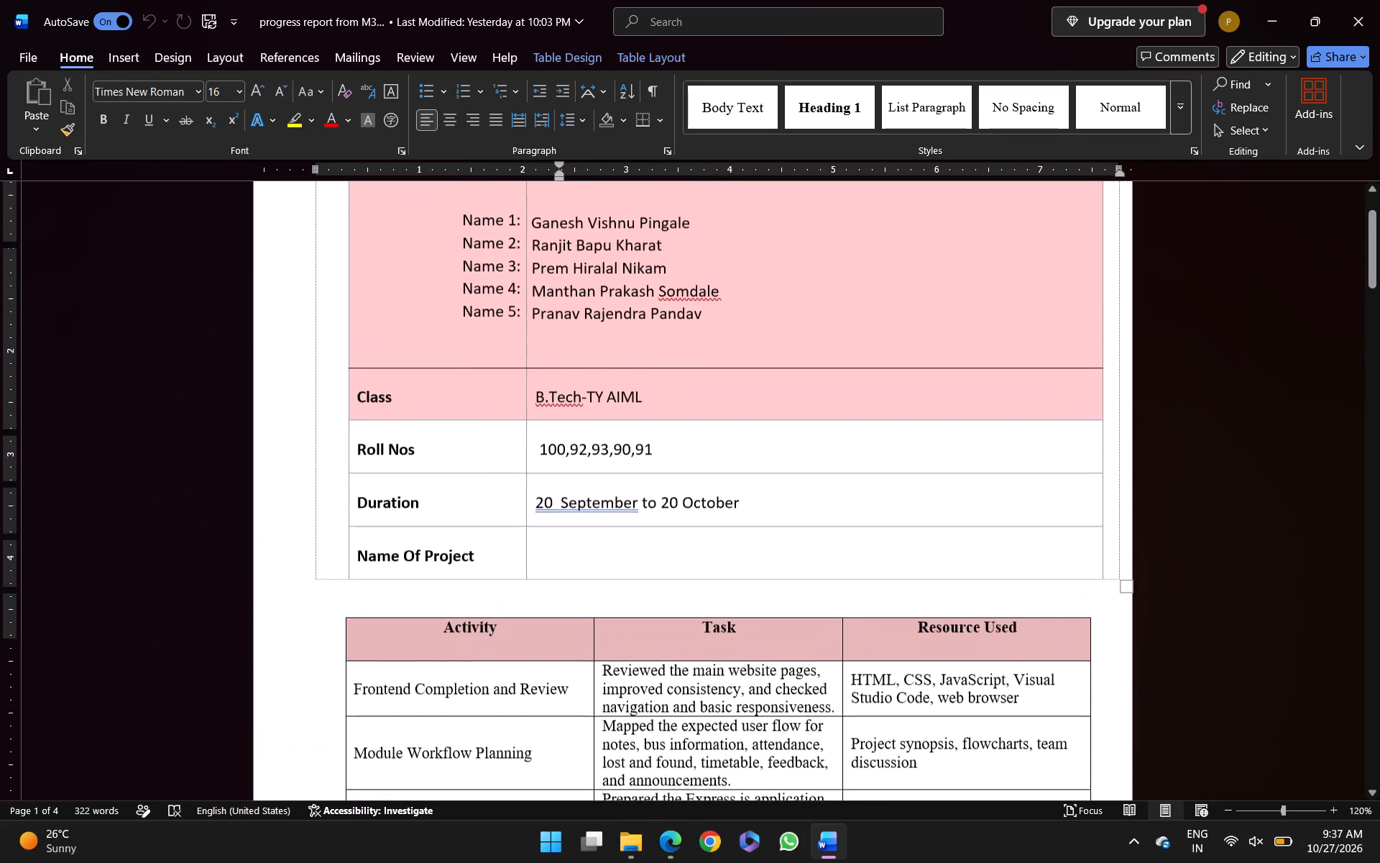
scroll(734, 455, "up", 3)
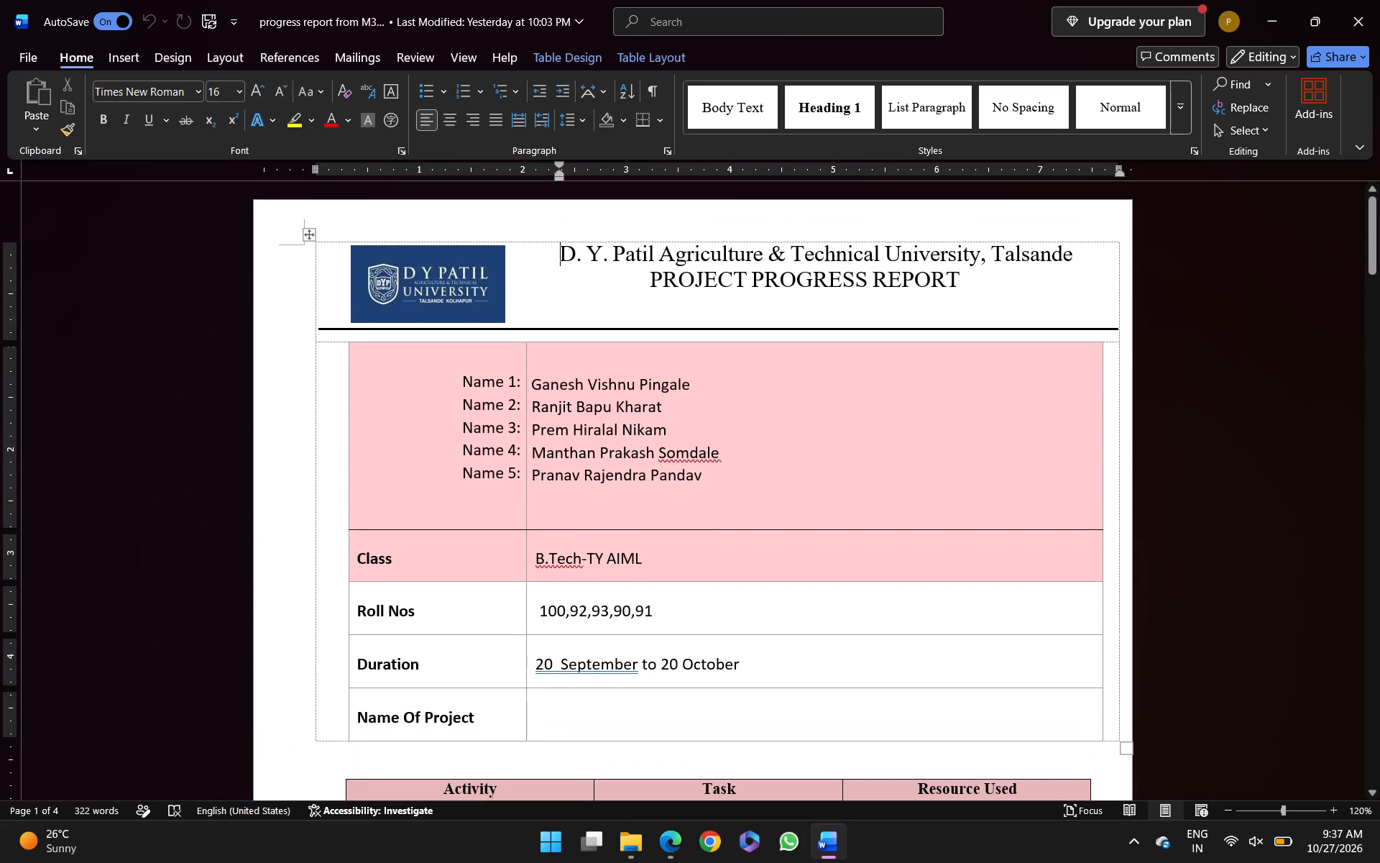
scroll(734, 455, "down", 1)
scroll(734, 455, "up", 1, "ctrl")
scroll(734, 455, "down", 1, "ctrl")
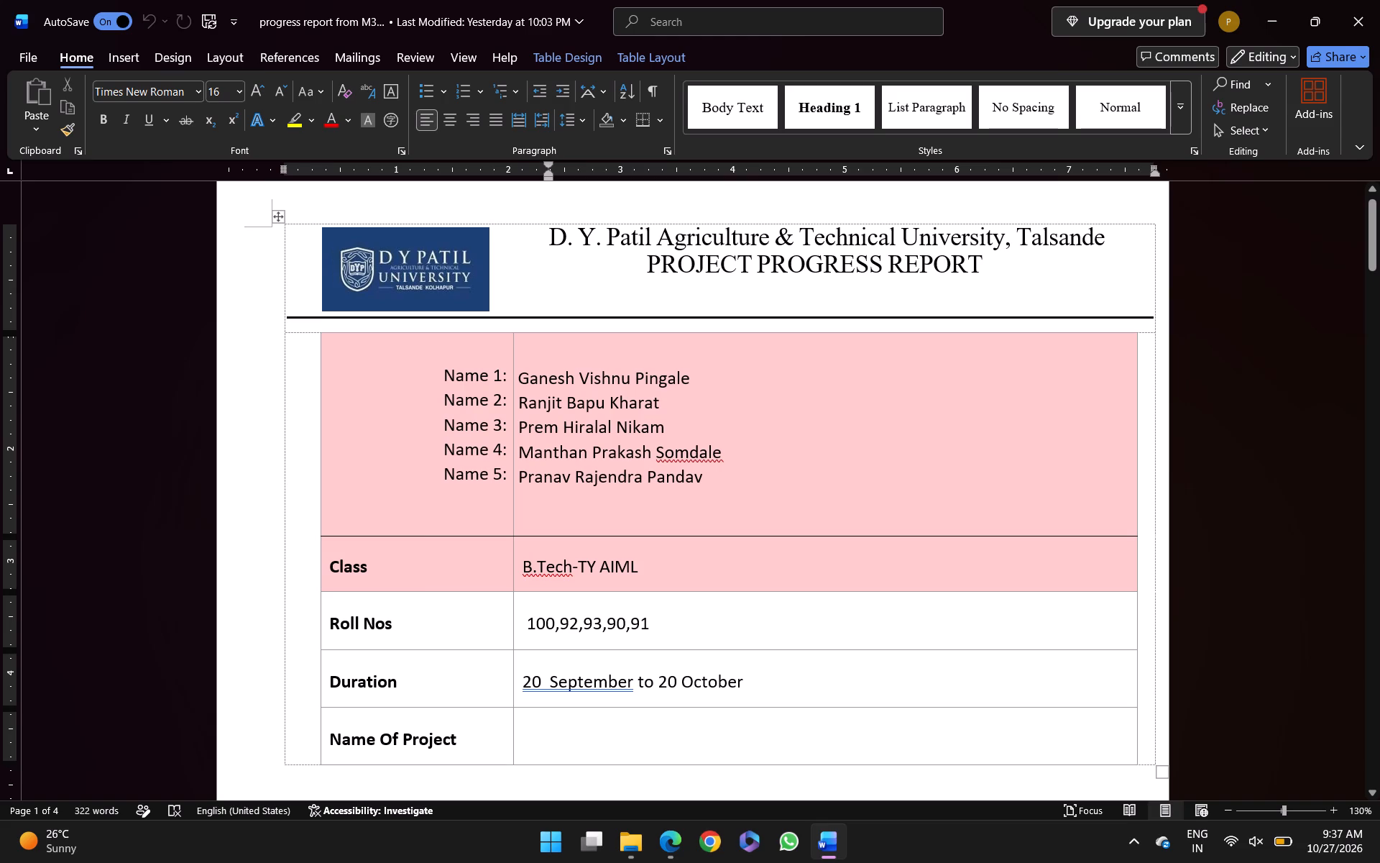
scroll(734, 455, "down", 9)
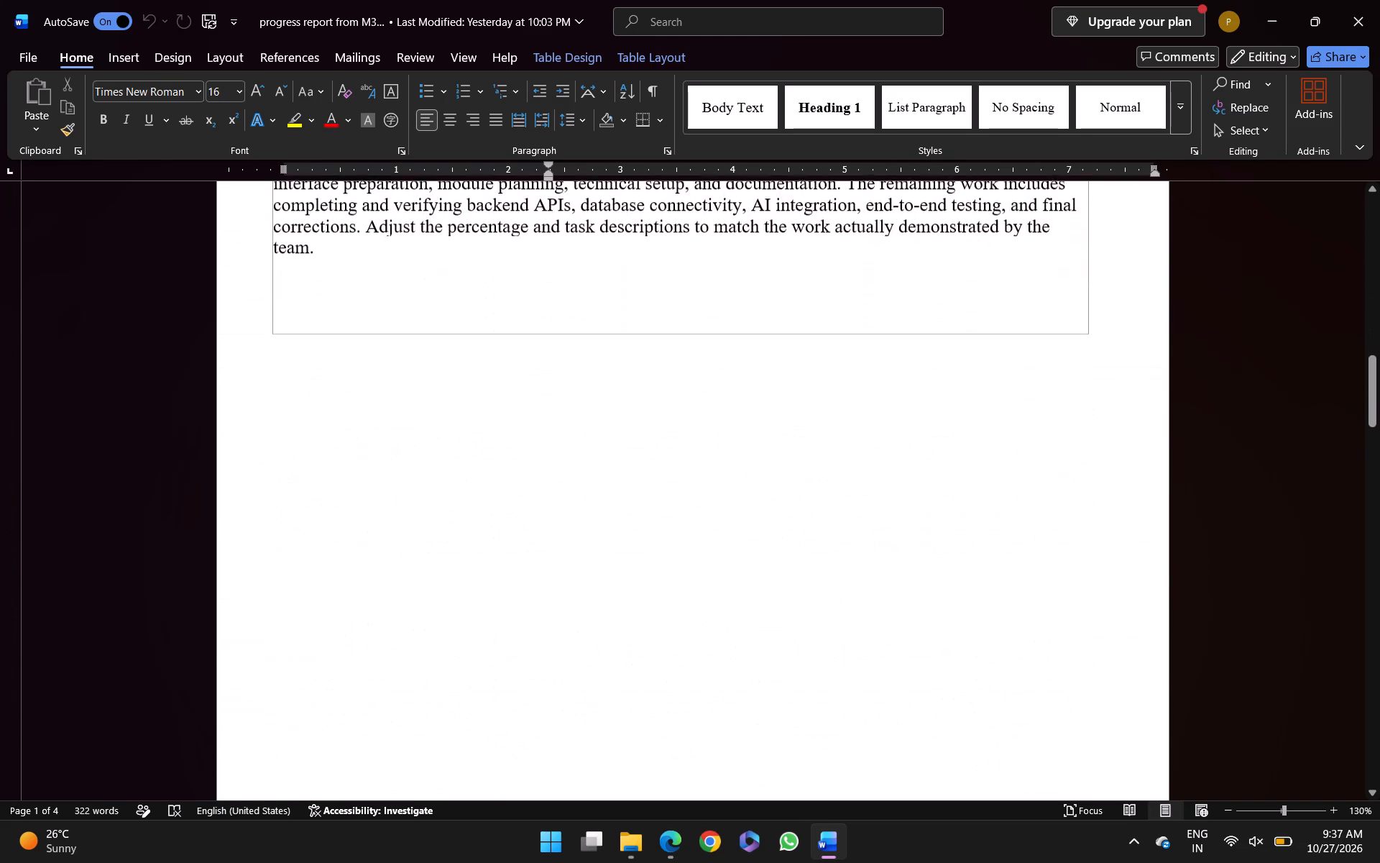
In the Work Contribution list, replace the placeholder A on the 20% frontend line with the second student's name, middle name as an initial.
scroll(734, 455, "down", 5)
scroll(734, 455, "up", 1)
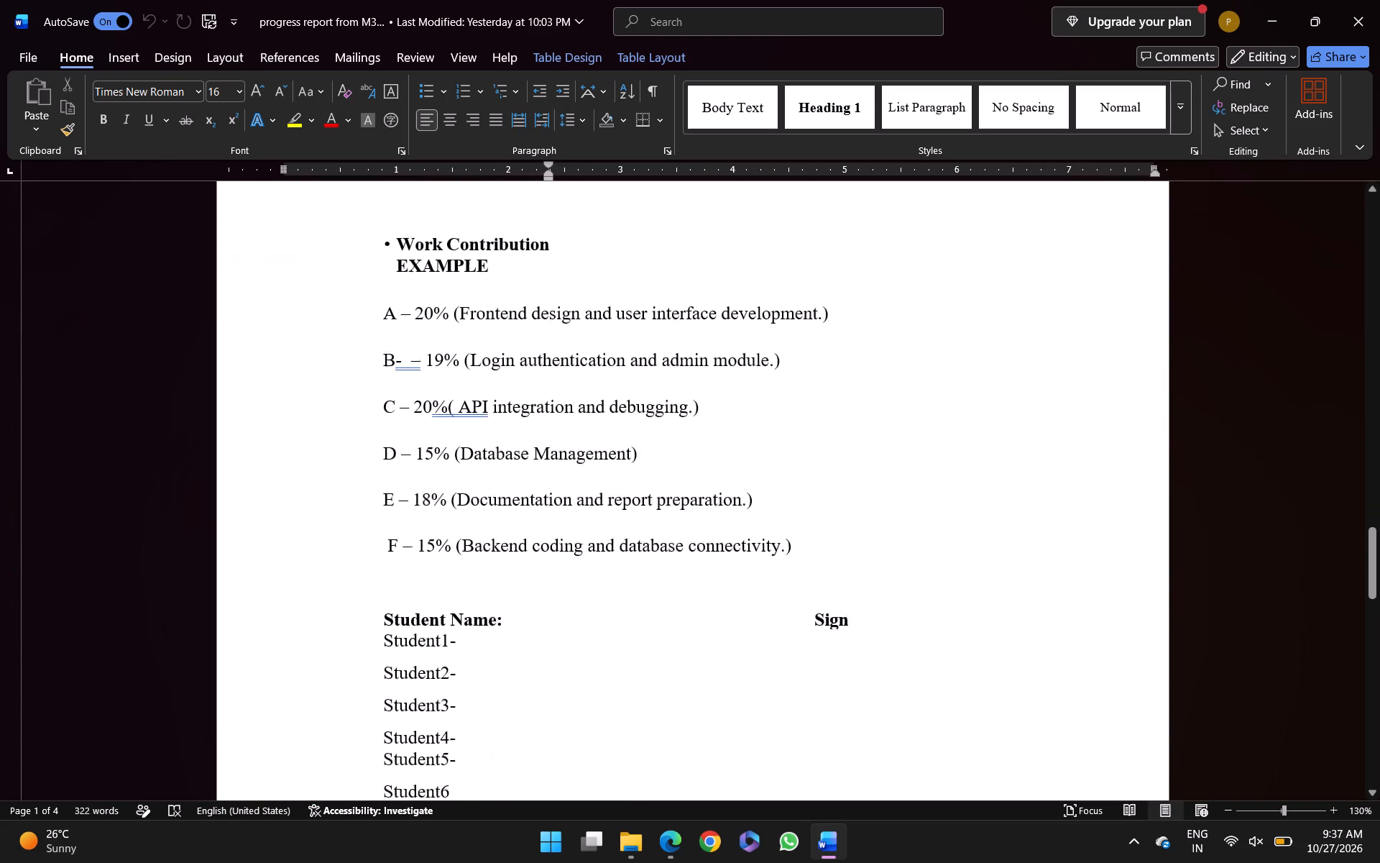
scroll(734, 455, "up", 1)
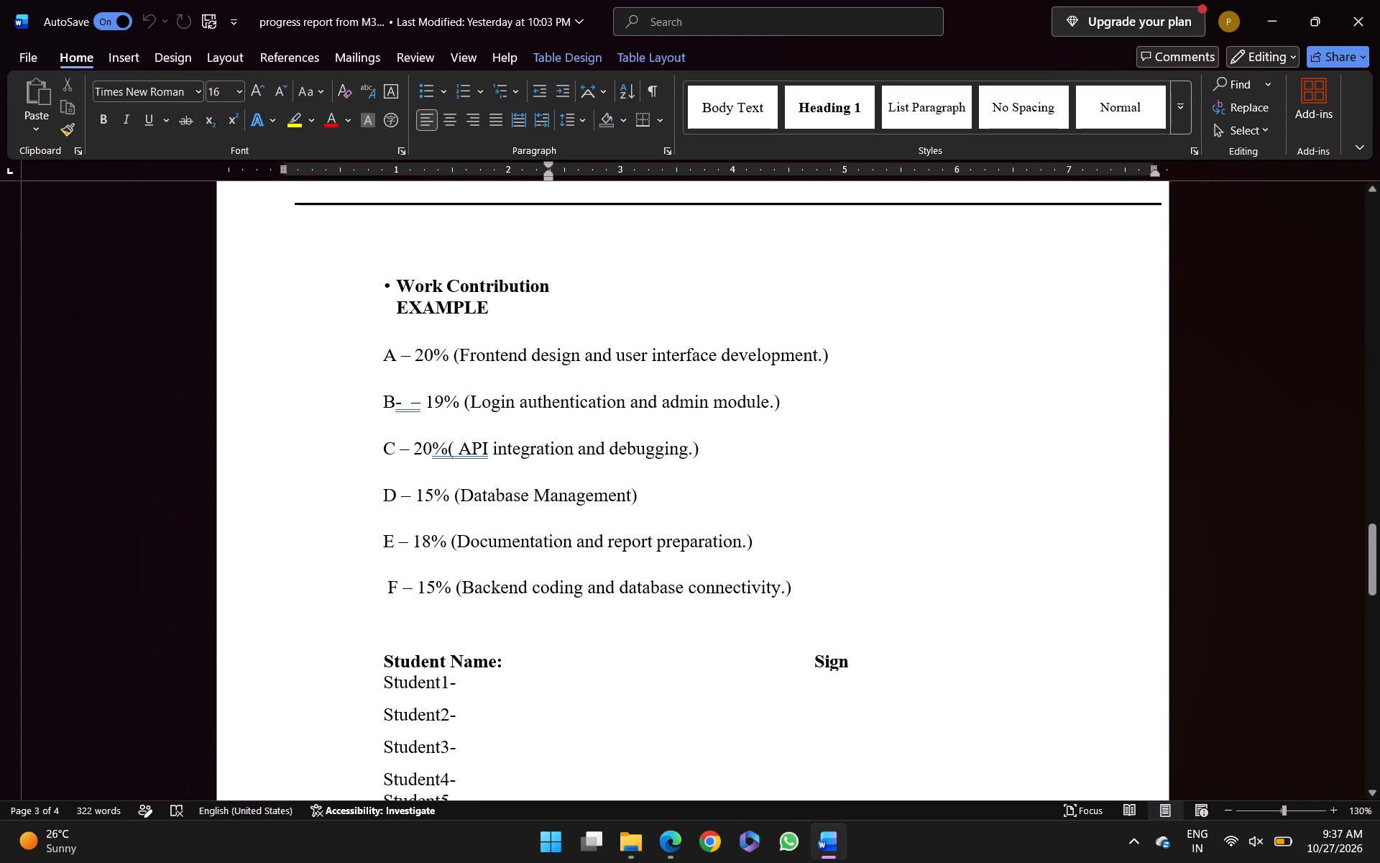
left_click(400, 358)
key("BackSpace")
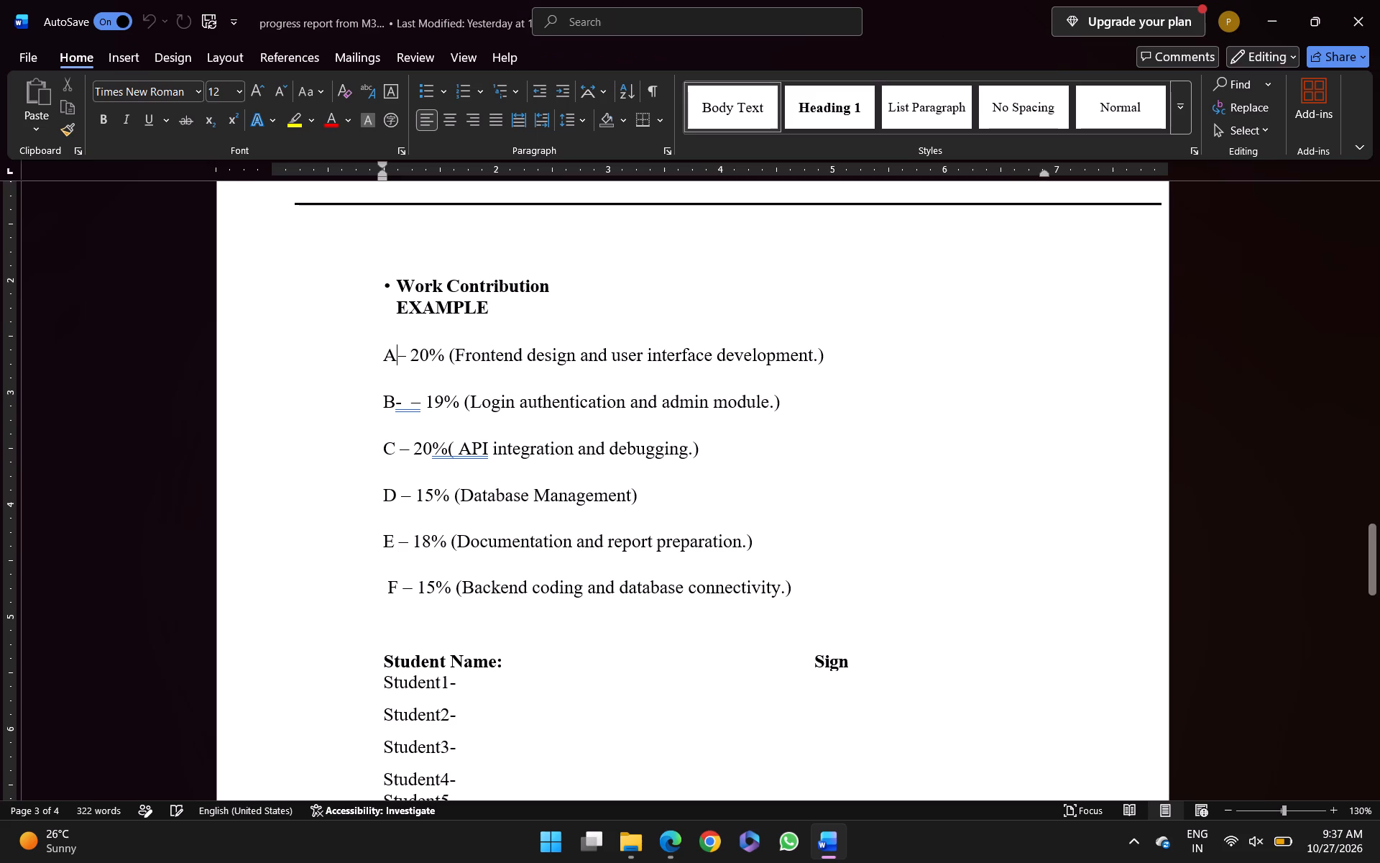
key("BackSpace")
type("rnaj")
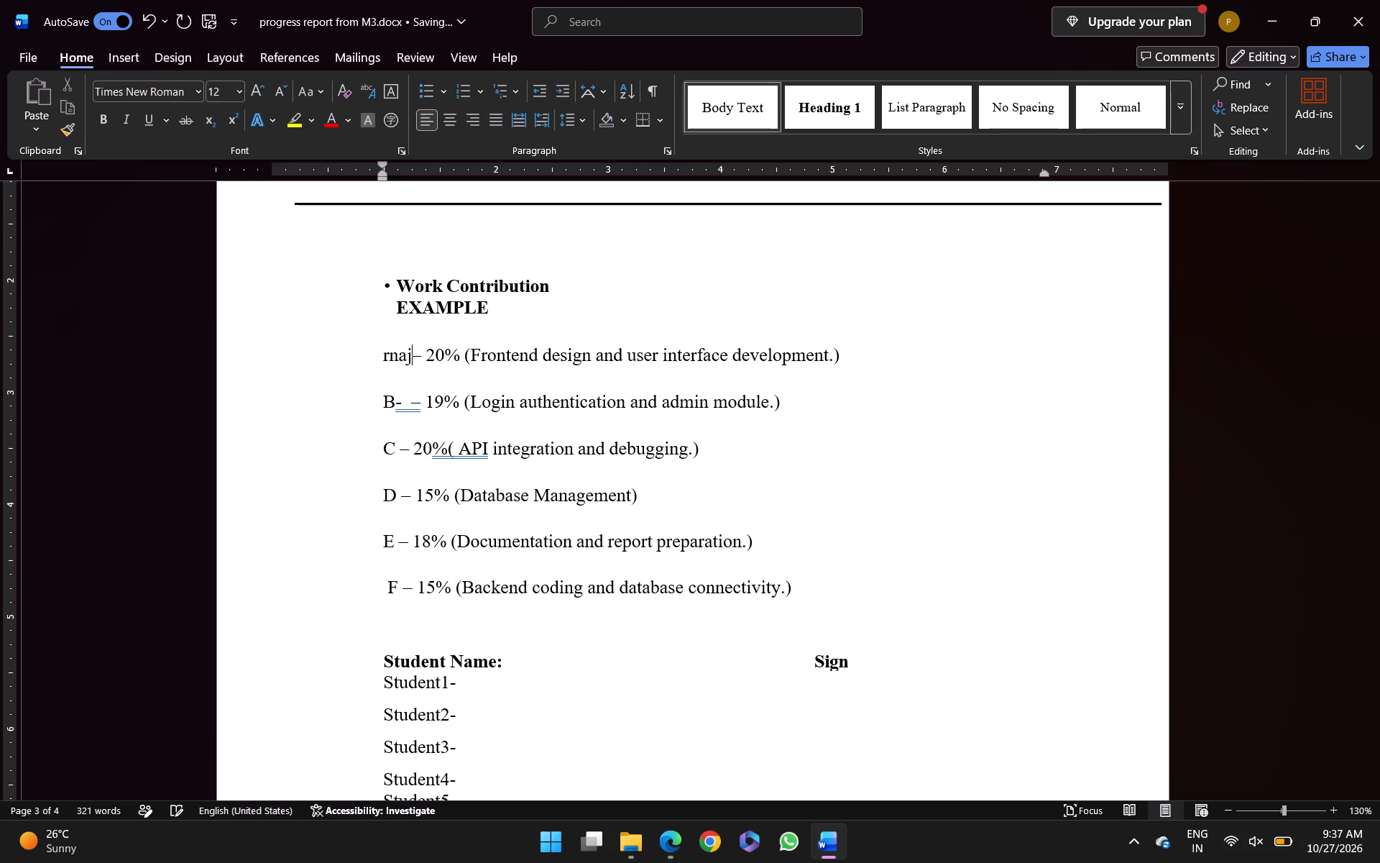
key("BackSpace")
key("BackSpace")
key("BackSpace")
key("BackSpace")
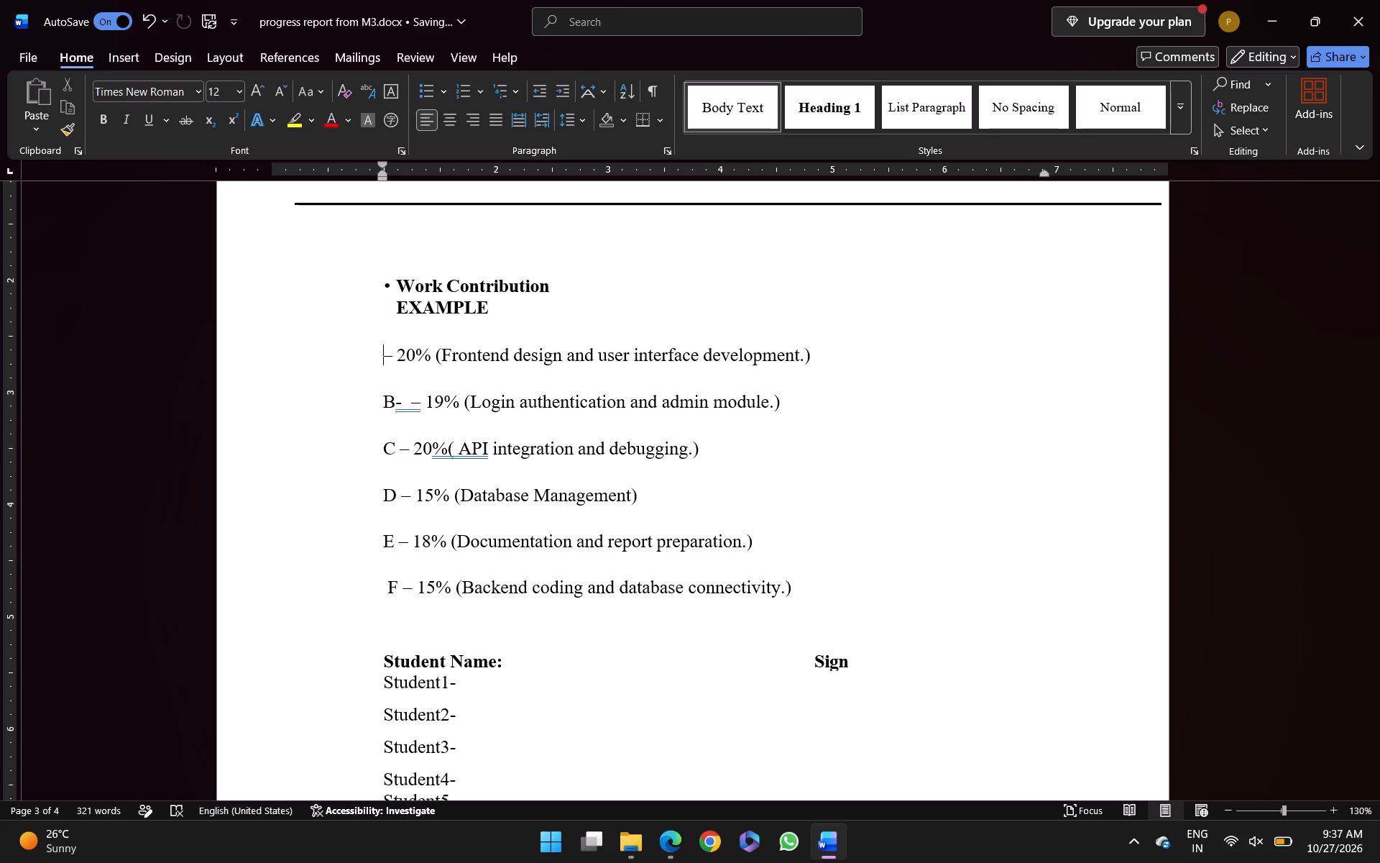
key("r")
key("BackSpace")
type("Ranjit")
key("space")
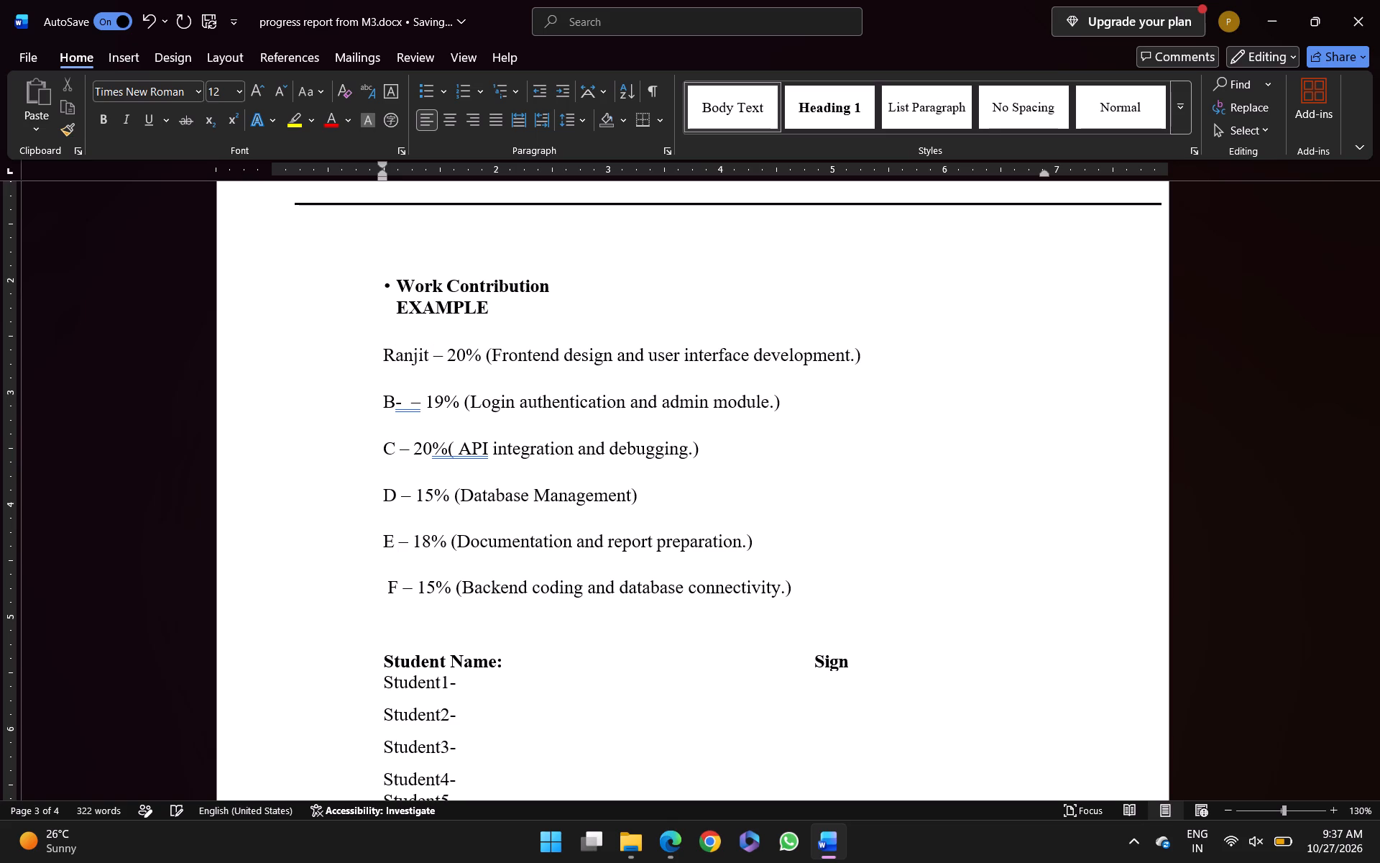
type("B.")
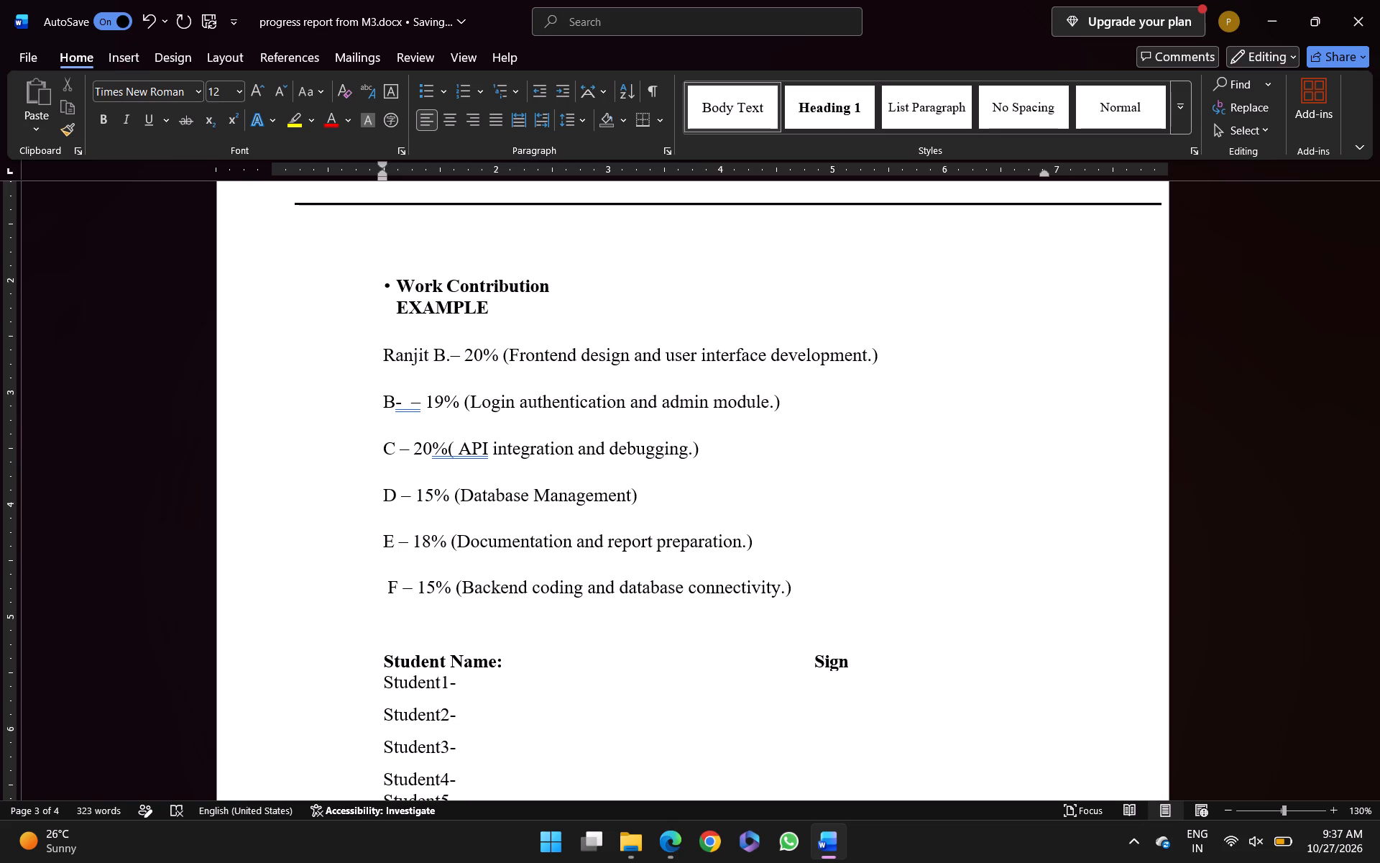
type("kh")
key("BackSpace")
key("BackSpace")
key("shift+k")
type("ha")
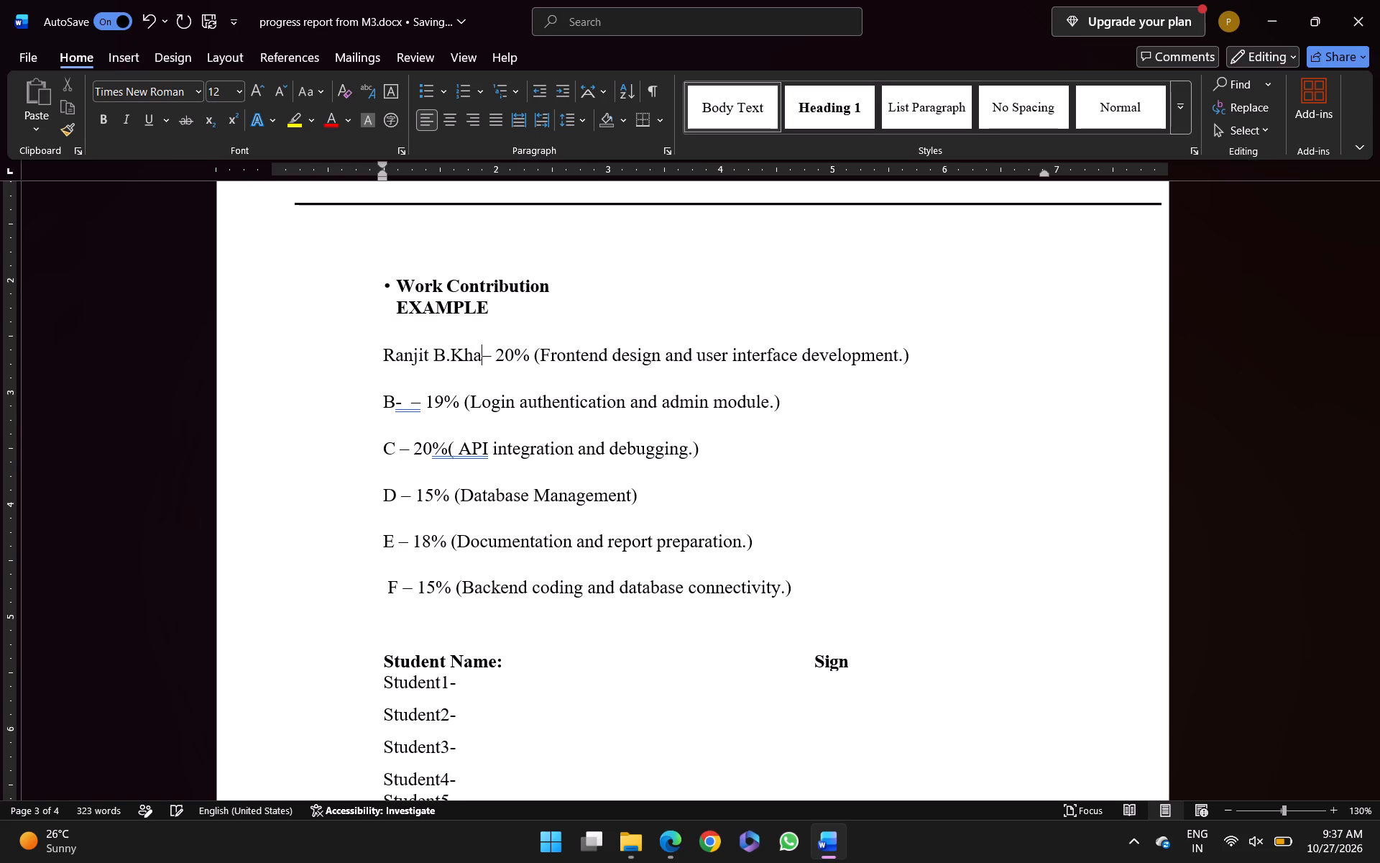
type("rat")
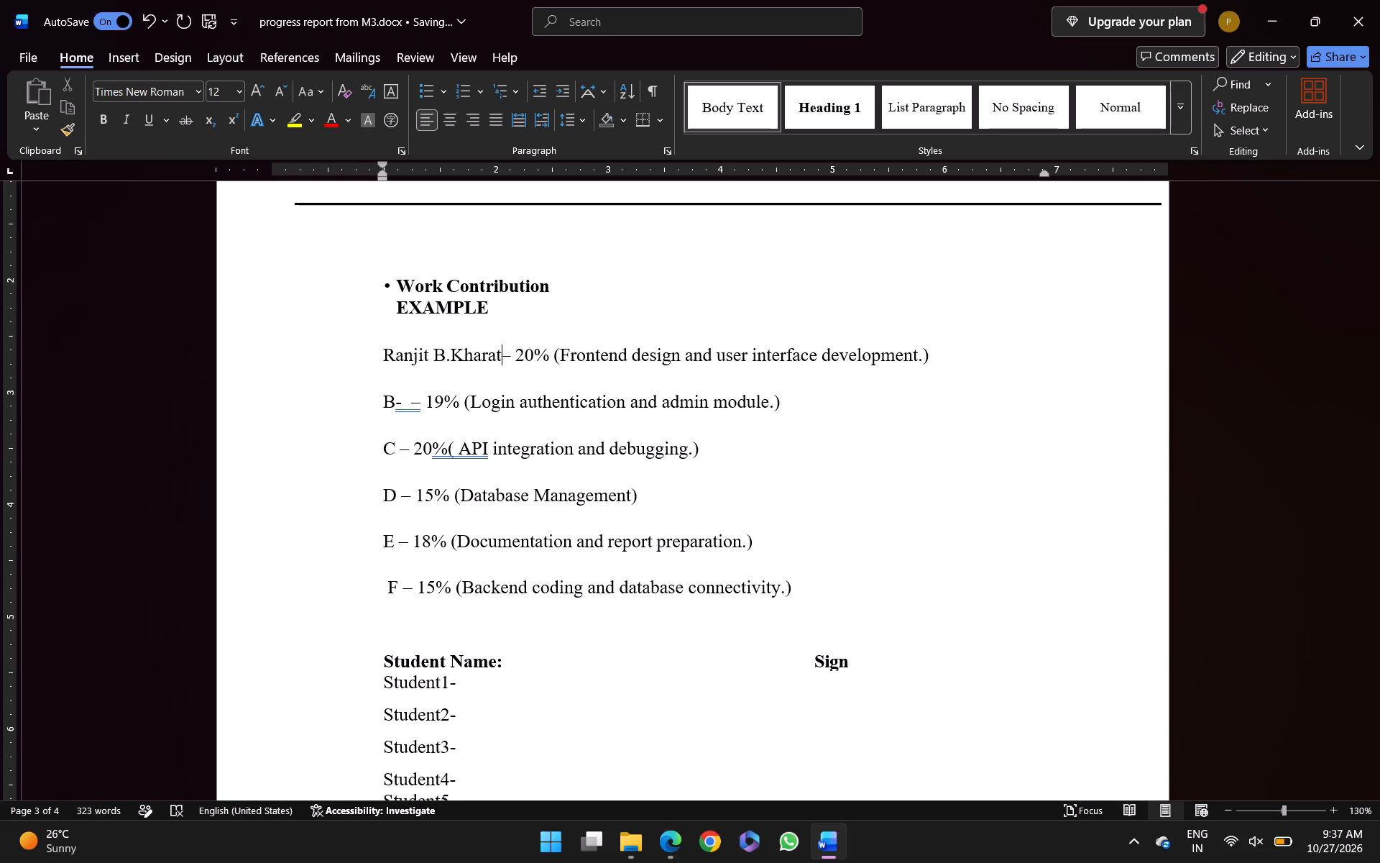
Return to the student and project details table on the M3 report's first page.
scroll(400, 358, "up", 3)
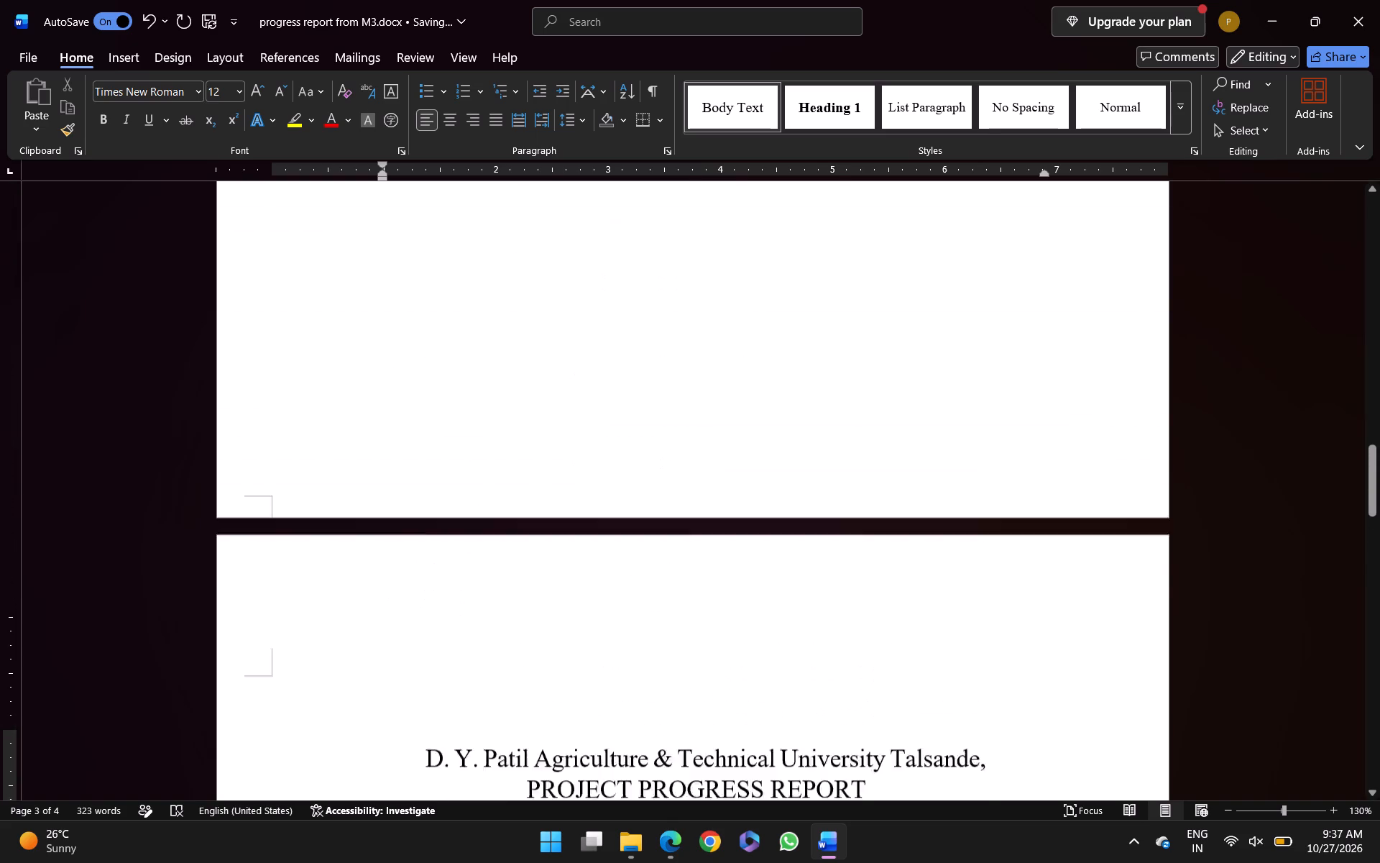
scroll(400, 358, "up", 4)
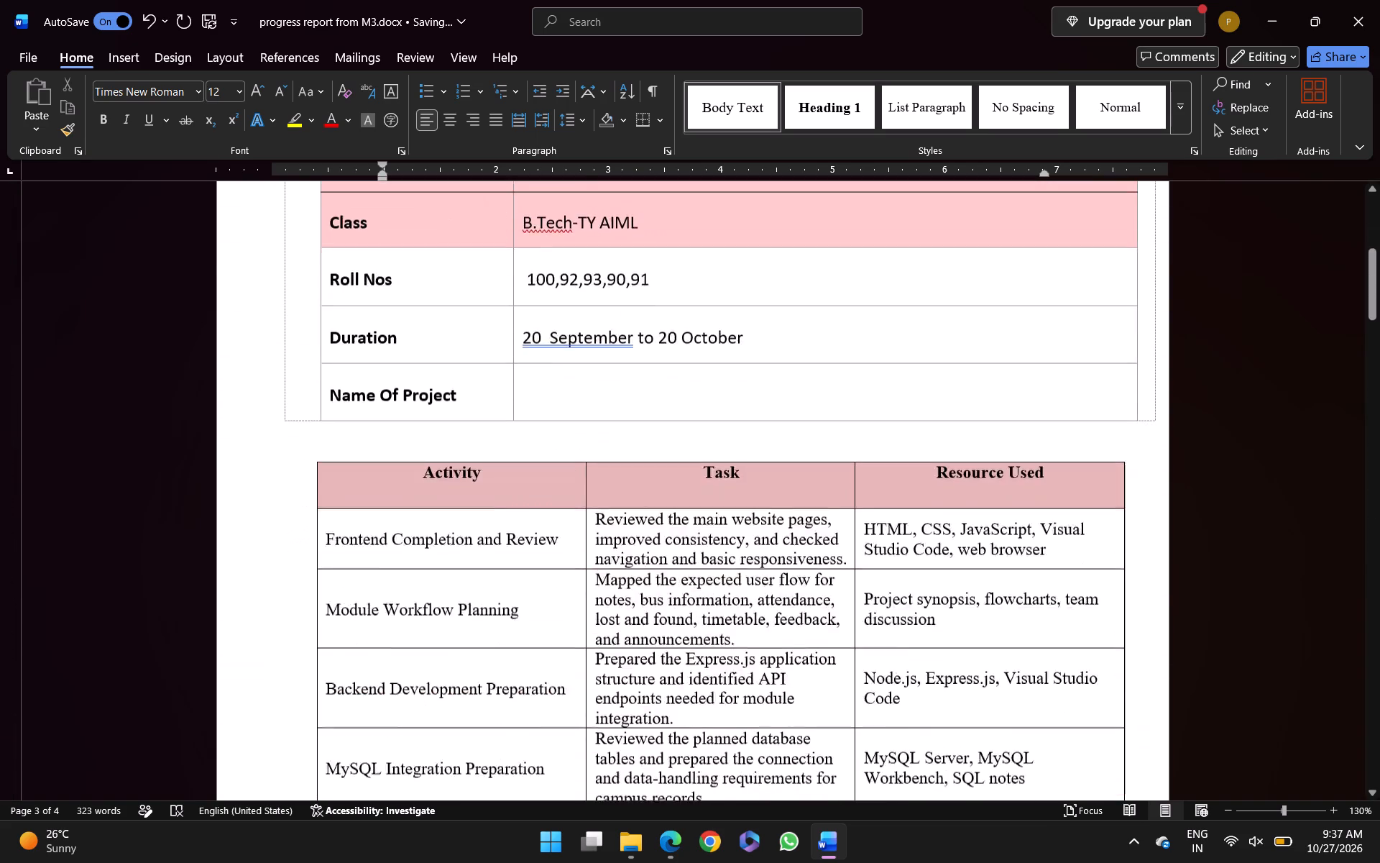
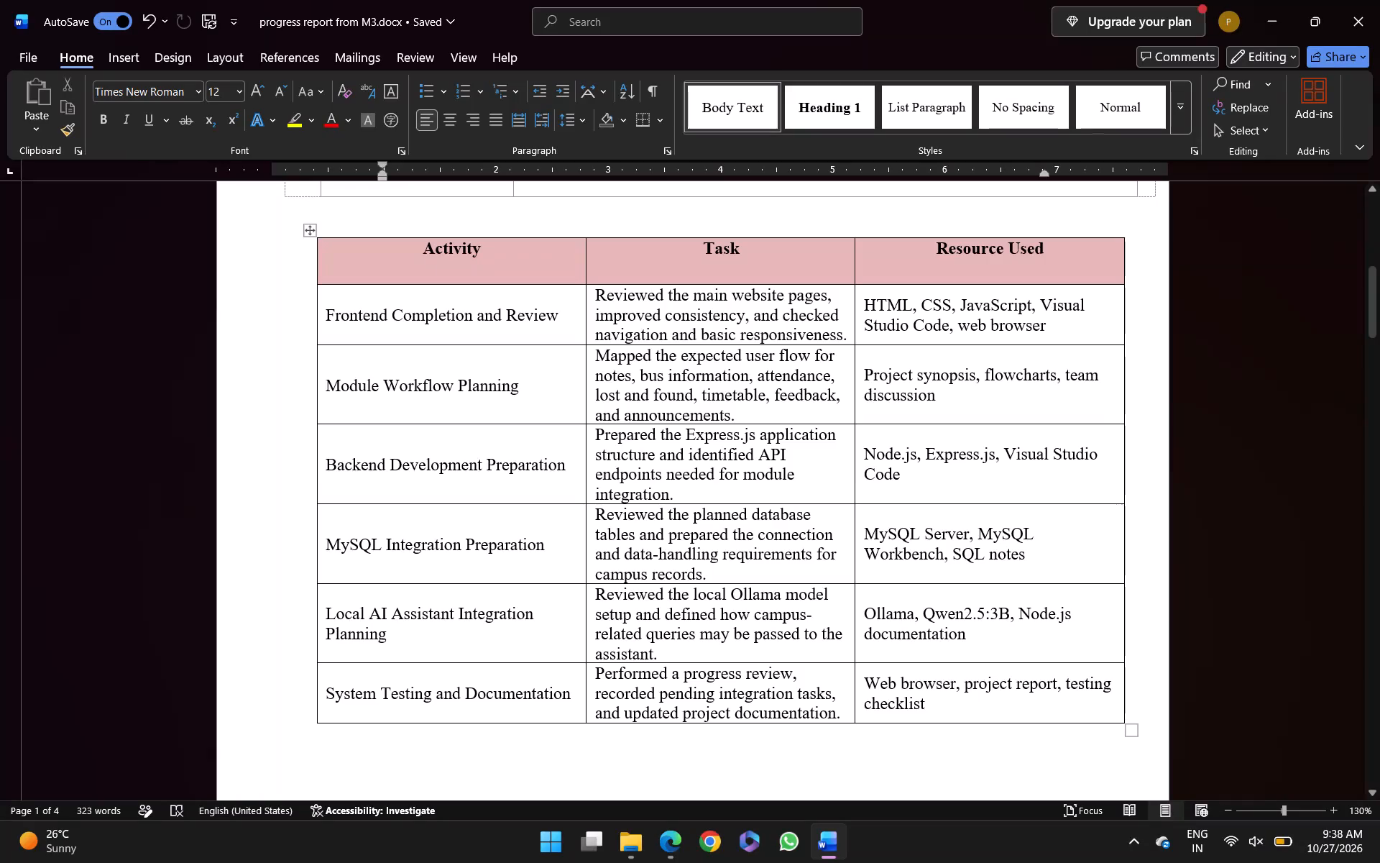
Replace the task description on the 20% Work Contribution line with "(Frontend Completion and Review)", copying the wording from the activity table.
left_click(555, 316)
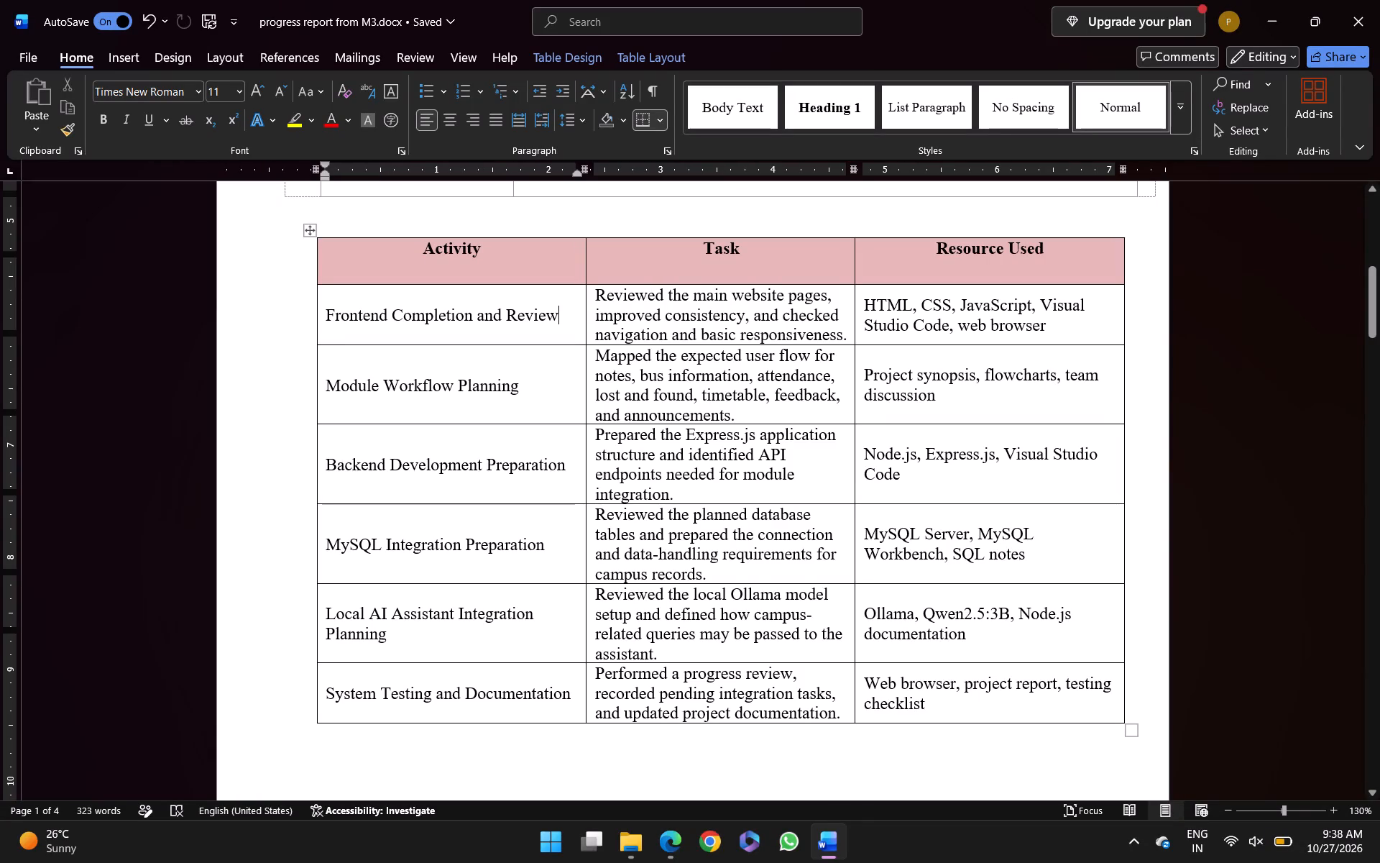
left_click(558, 314)
left_click_drag(558, 314, 459, 316)
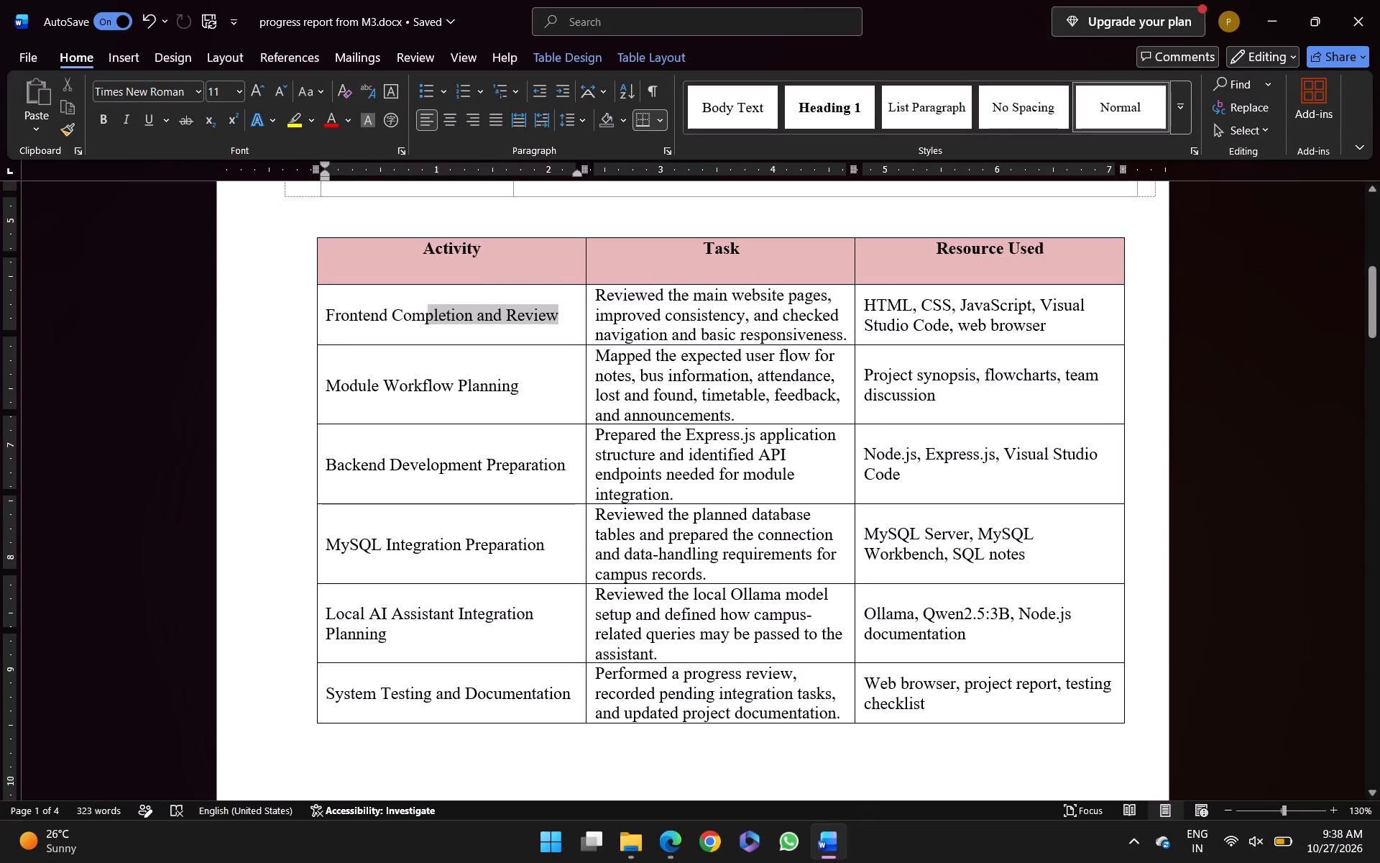
left_click_drag(459, 316, 349, 321)
key("ctrl+c")
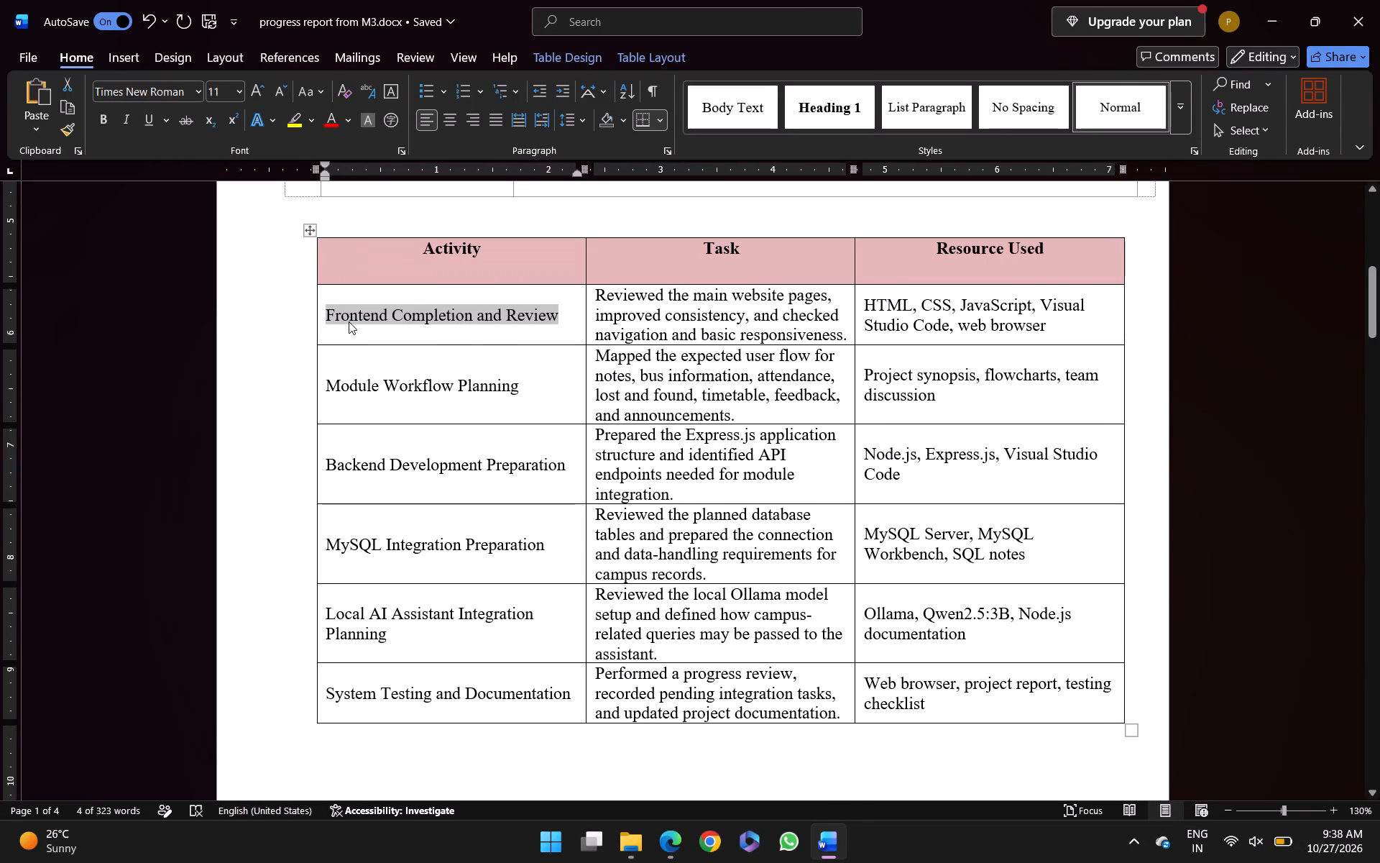
scroll(349, 321, "down", 8)
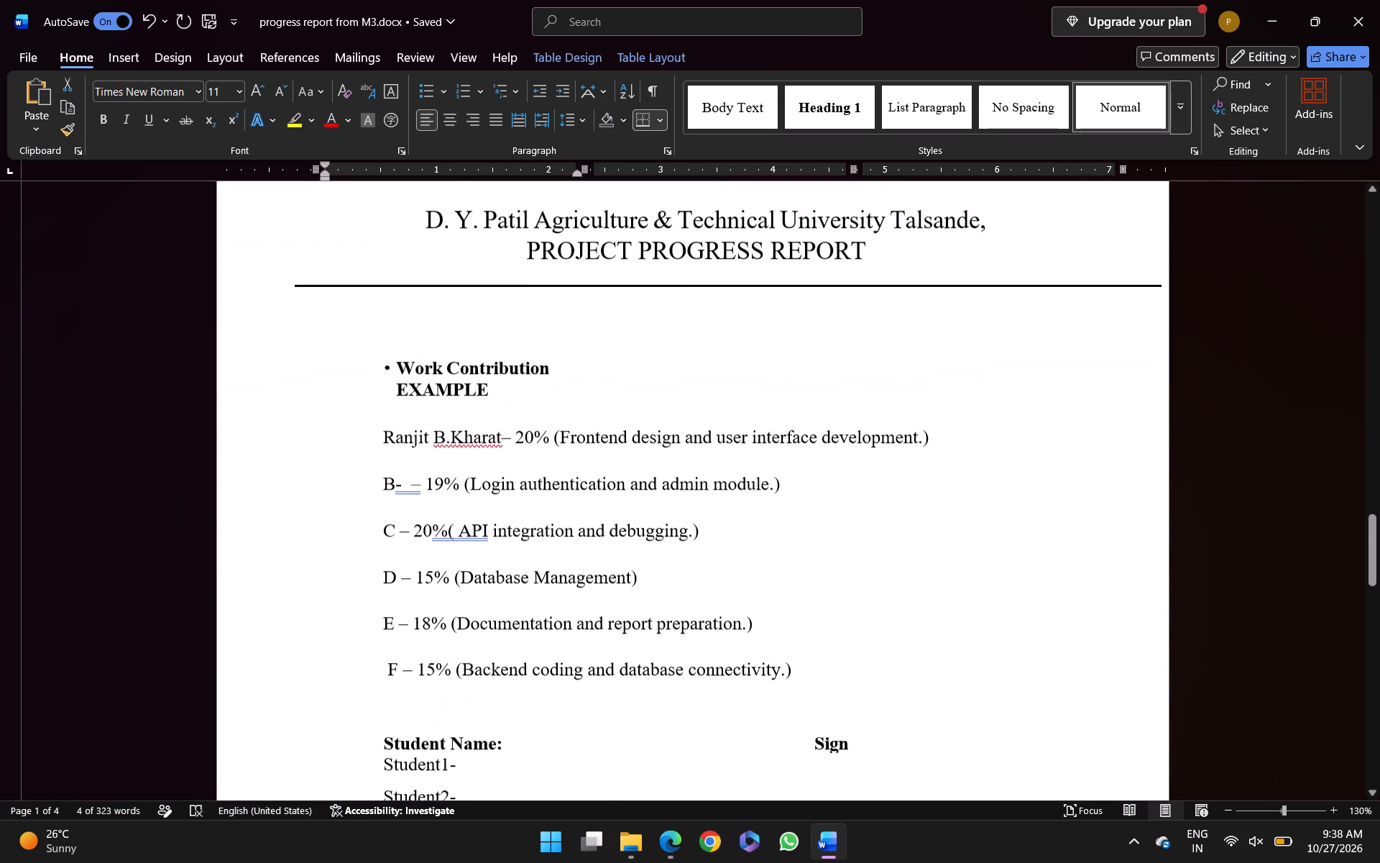
scroll(349, 321, "down", 2)
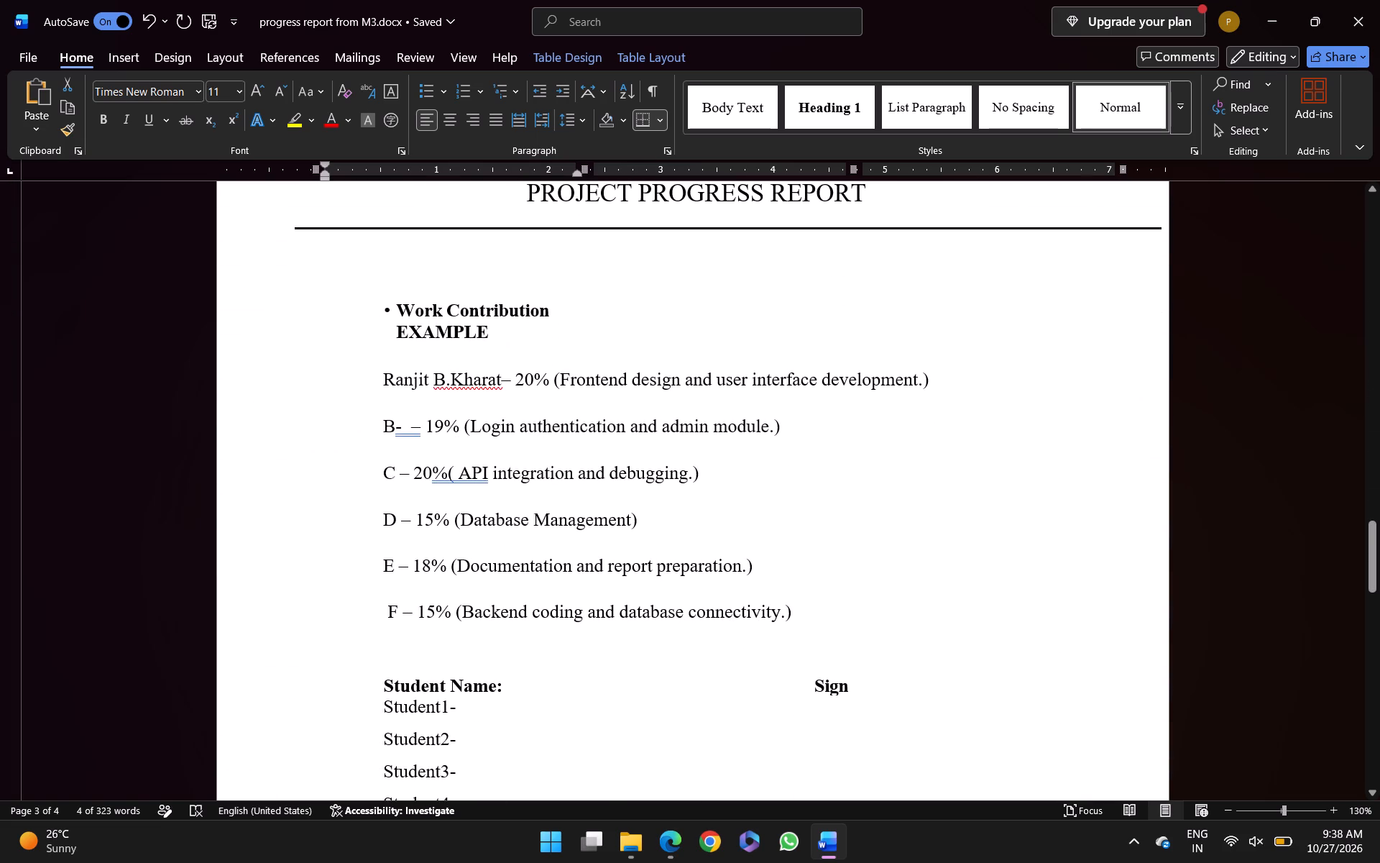
left_click(921, 380)
left_click_drag(921, 380, 615, 392)
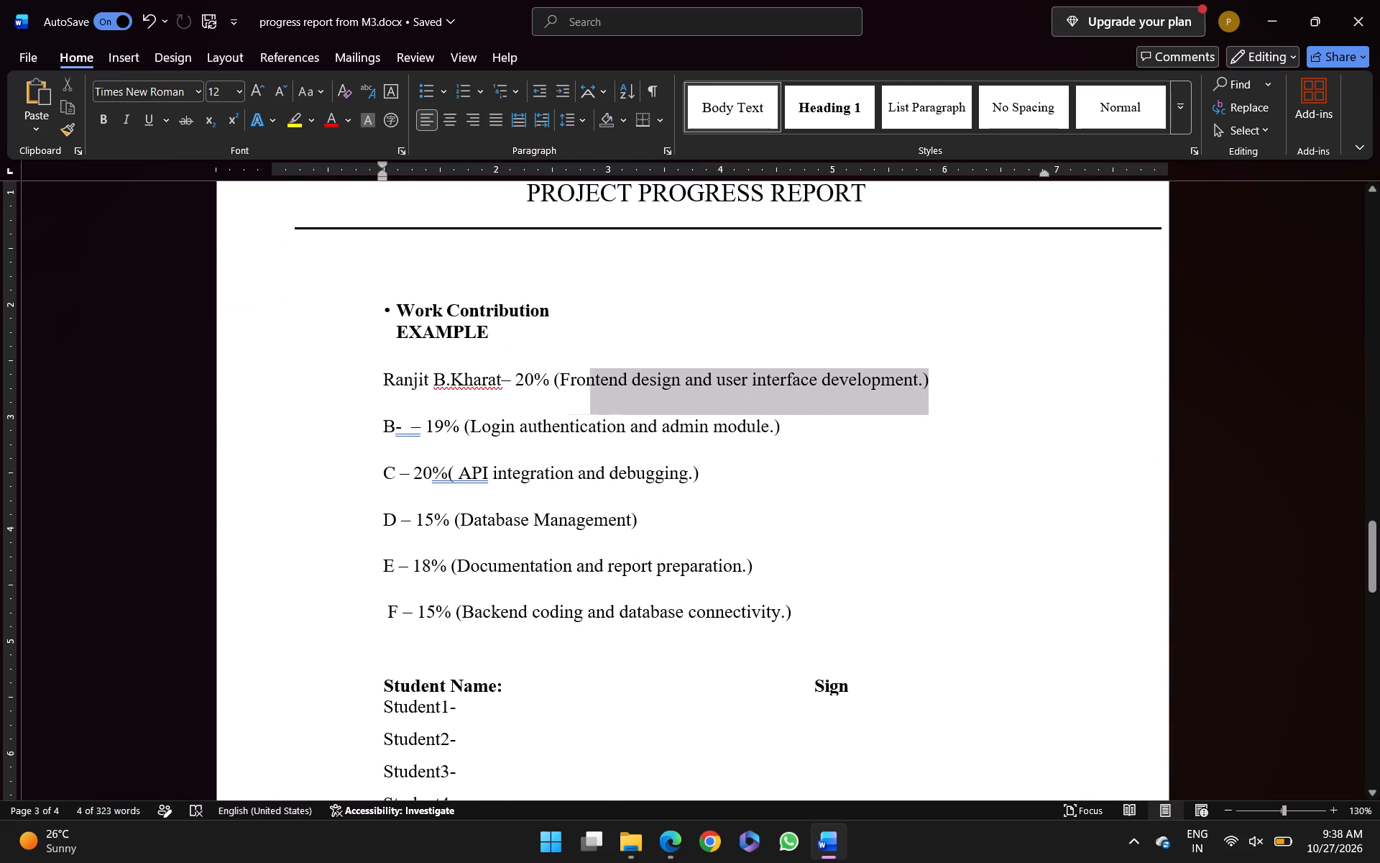
left_click_drag(615, 392, 586, 392)
key("ctrl+v")
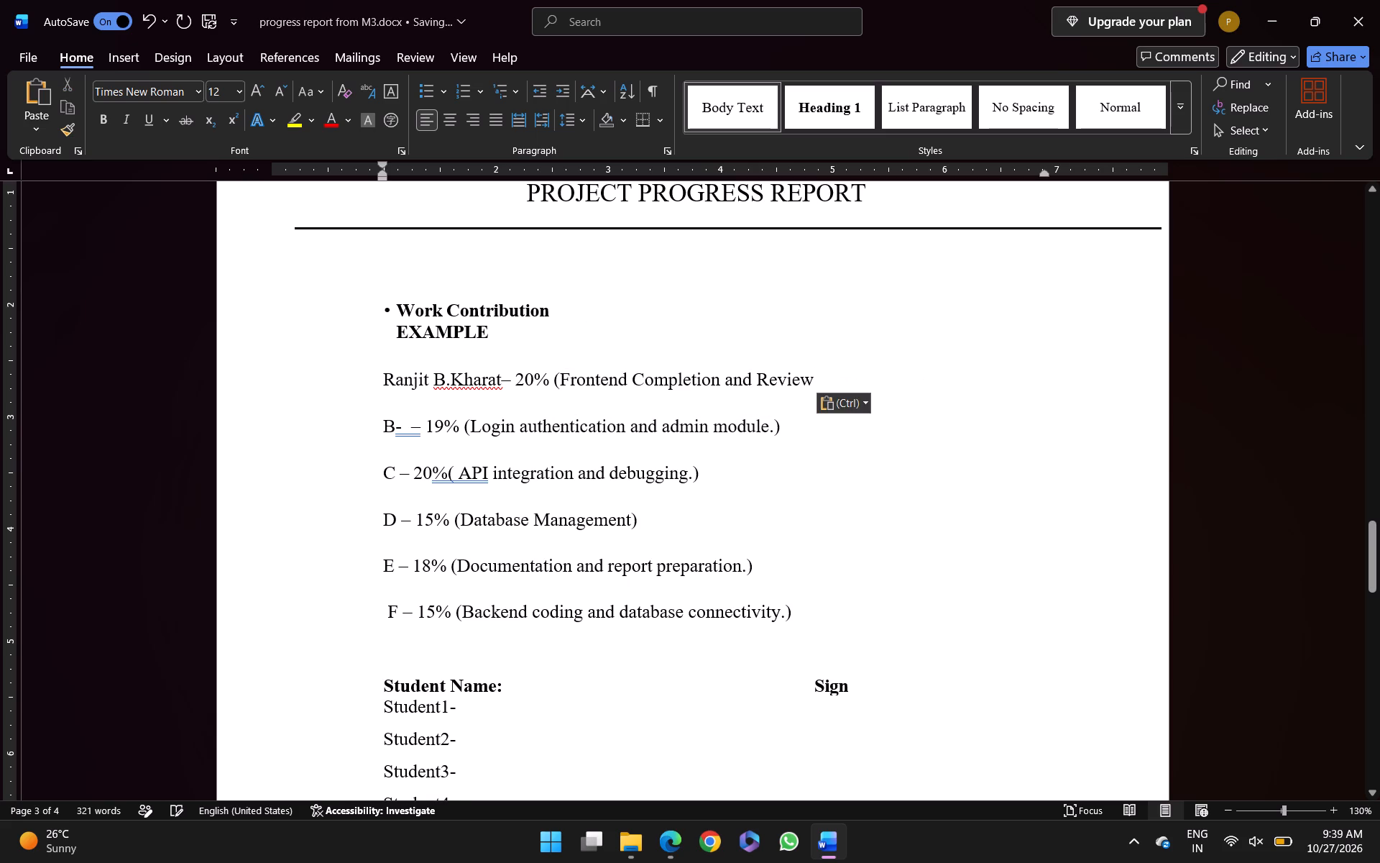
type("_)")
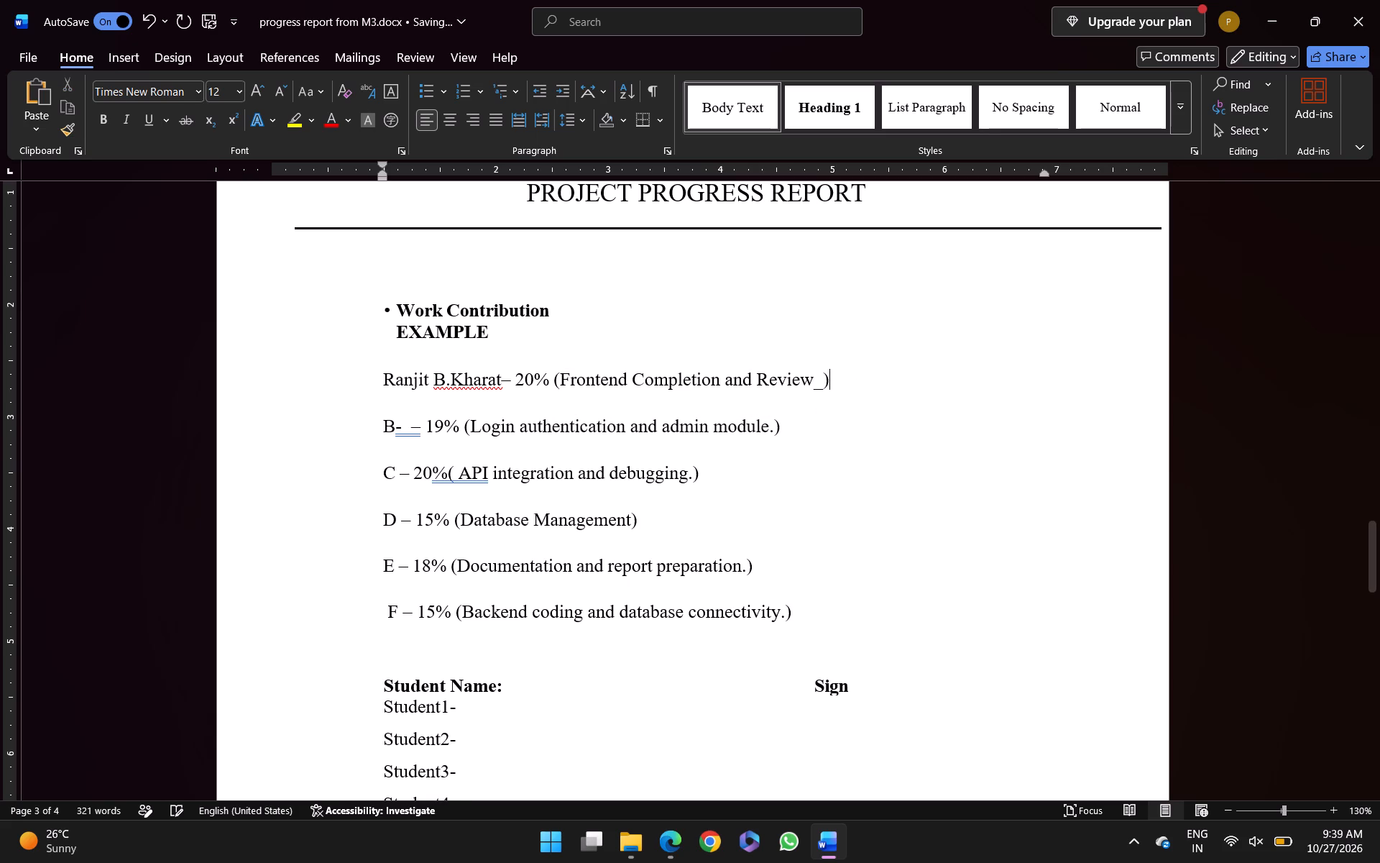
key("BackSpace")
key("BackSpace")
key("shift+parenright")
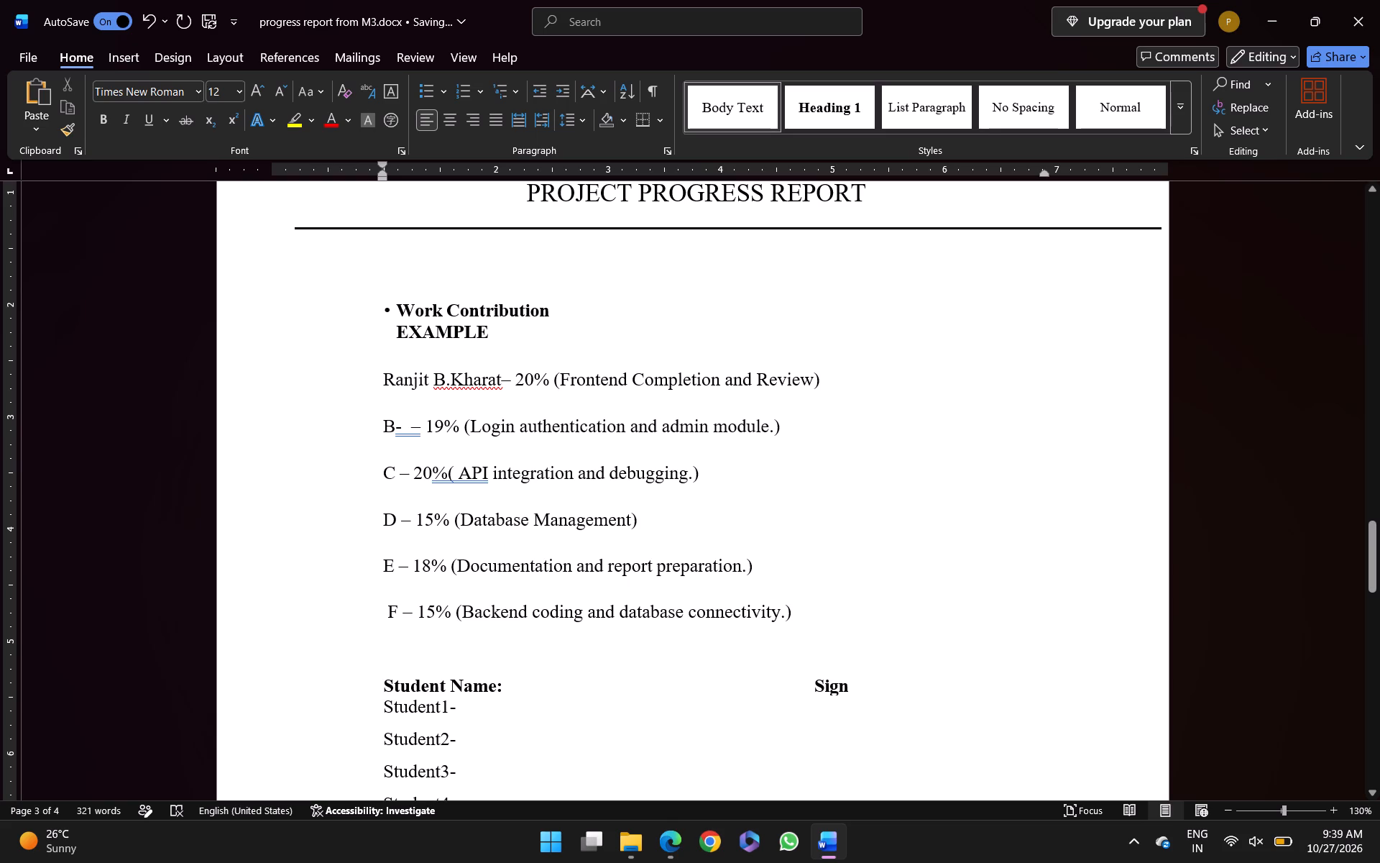
Replace the placeholder B- on the 19% Work Contribution line with the next team member's name, giving the middle name as an initial.
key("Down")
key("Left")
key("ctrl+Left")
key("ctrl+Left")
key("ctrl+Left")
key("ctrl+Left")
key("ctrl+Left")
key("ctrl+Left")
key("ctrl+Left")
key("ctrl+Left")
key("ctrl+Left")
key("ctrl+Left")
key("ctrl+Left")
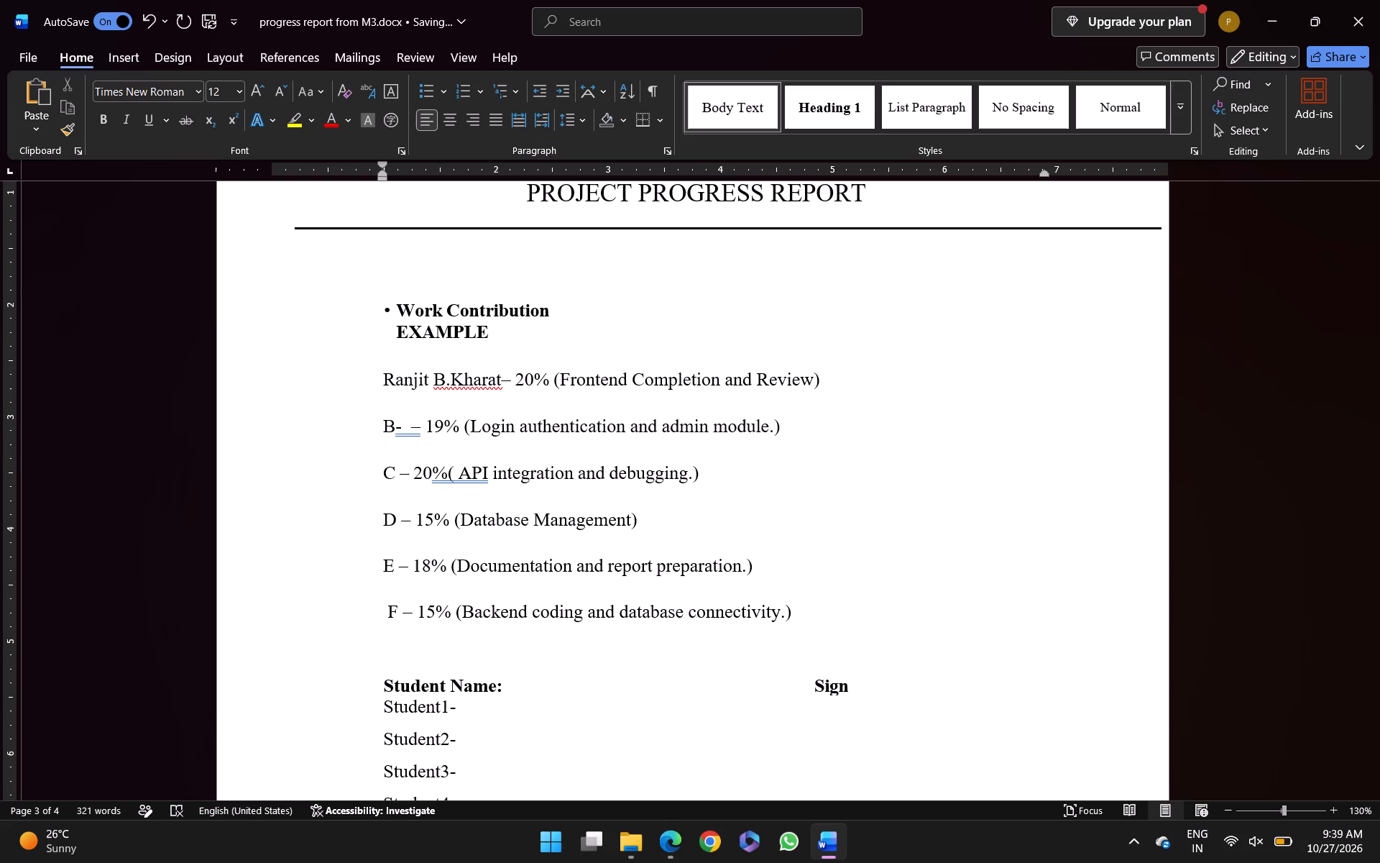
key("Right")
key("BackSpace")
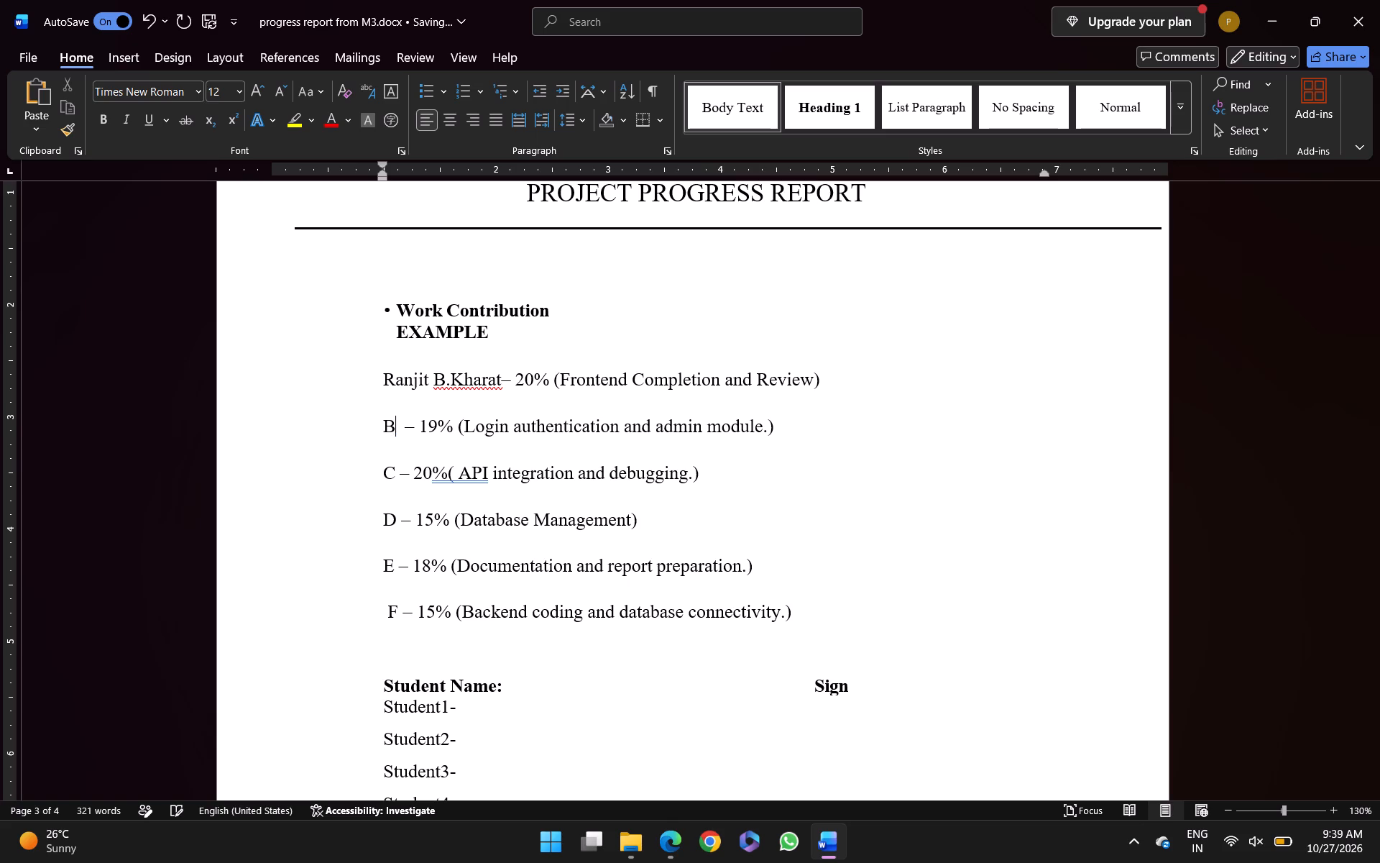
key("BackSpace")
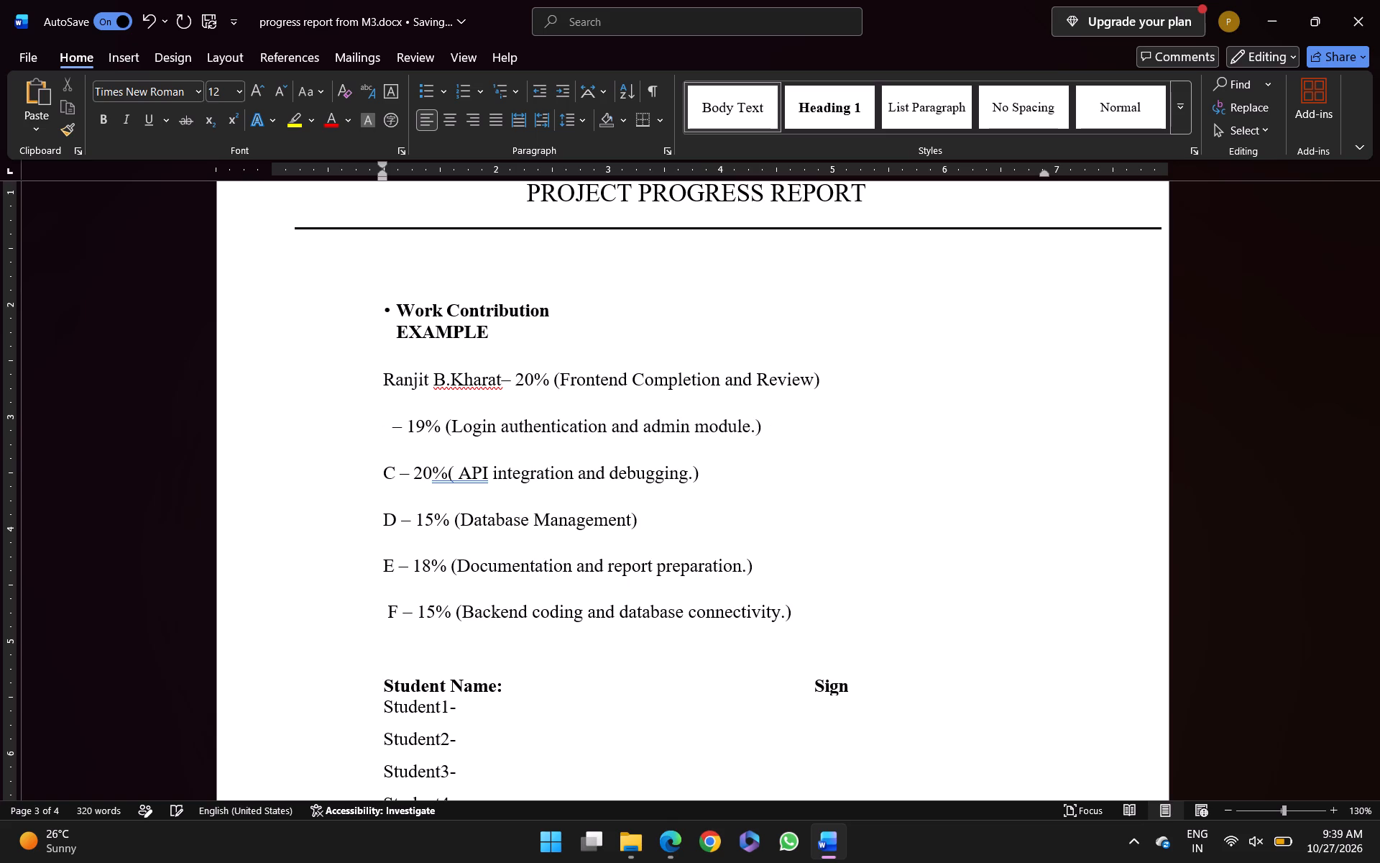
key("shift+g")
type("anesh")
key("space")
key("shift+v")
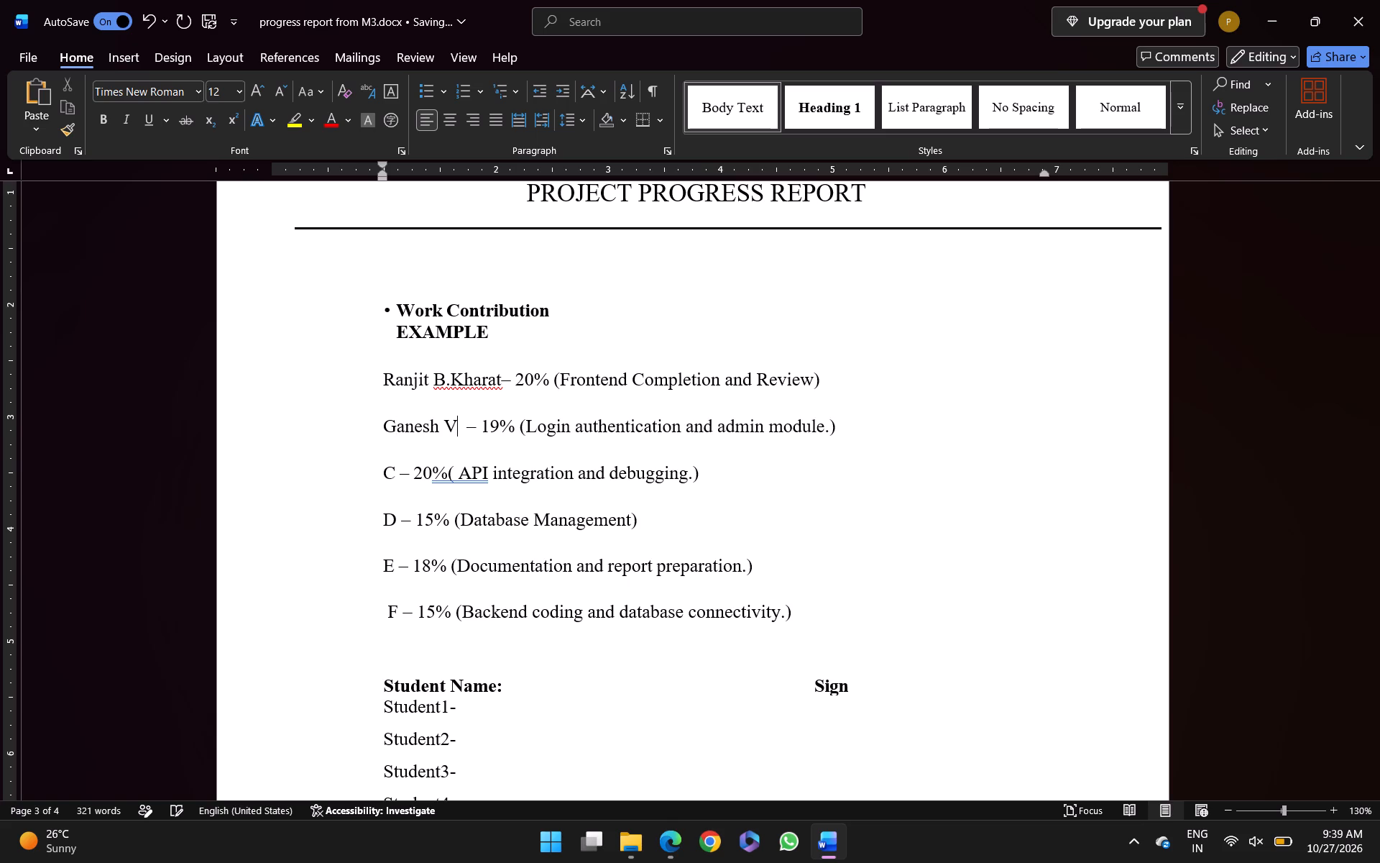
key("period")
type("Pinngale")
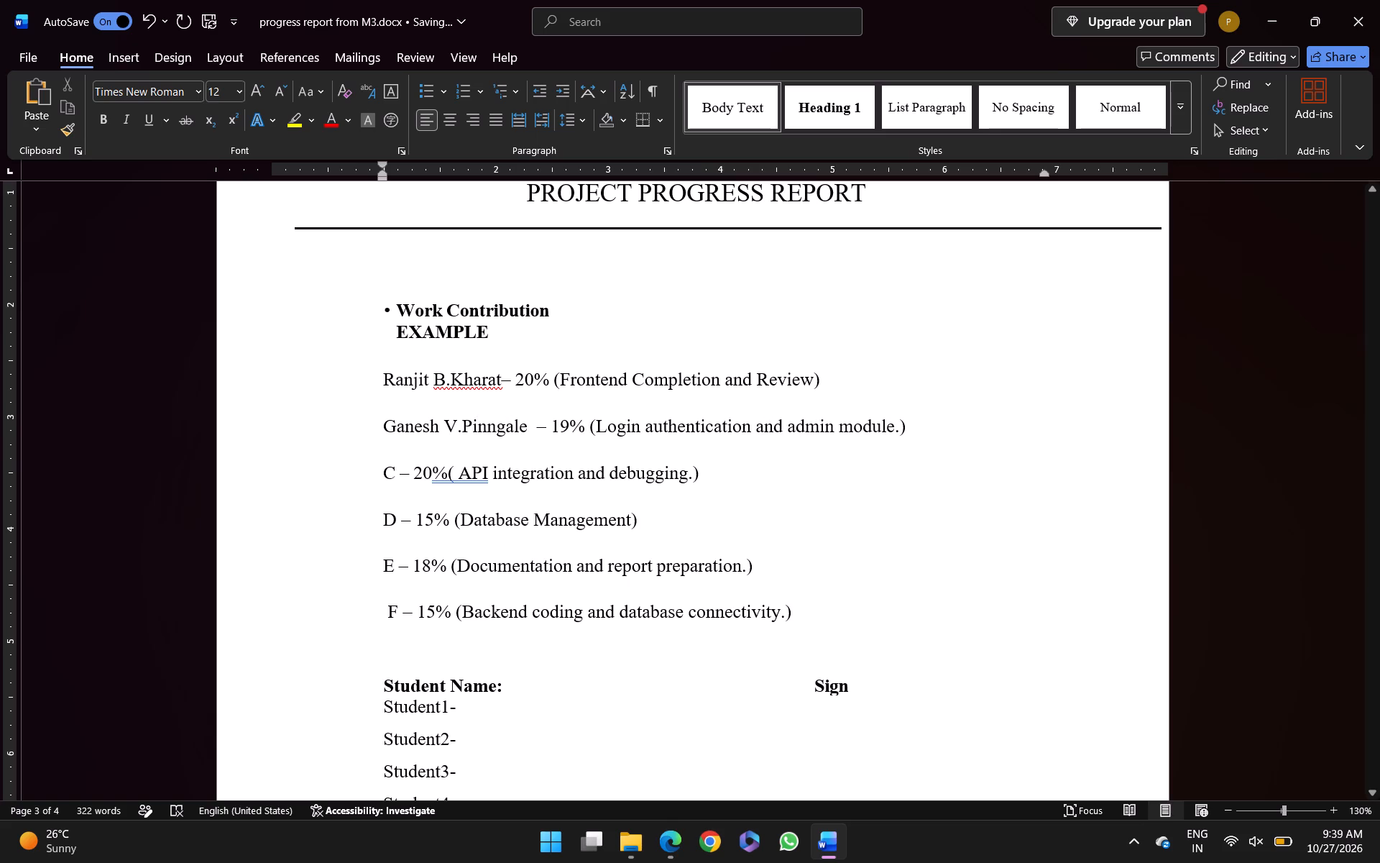
Place the text cursor just before the bracketed task description on the 19% Work Contribution line.
left_click(572, 426)
key("Right")
key("Right")
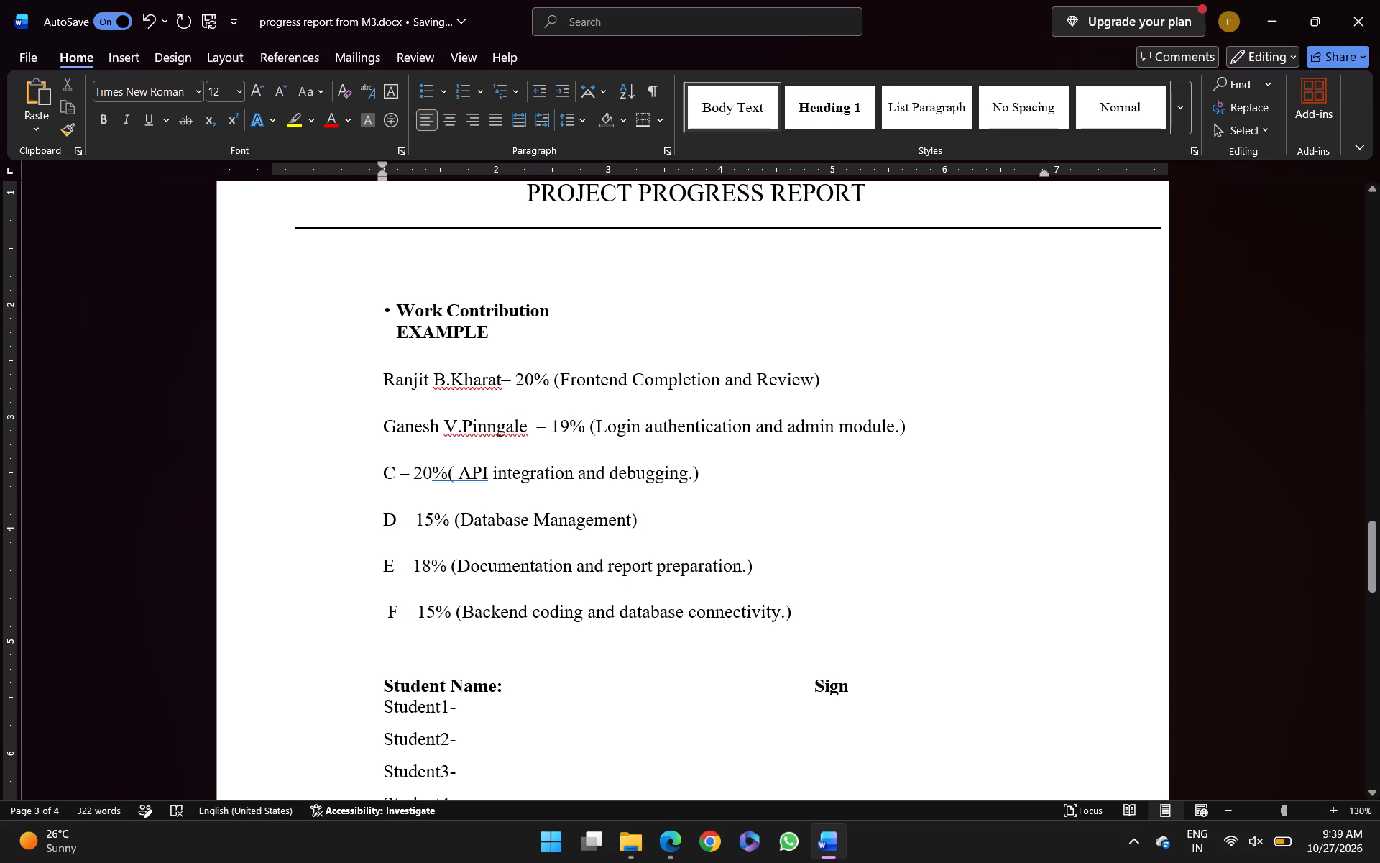
Set the percentage on the second team member's Work Contribution line, for login authentication and admin module, to 20%.
key("Left")
key("Left")
key("BackSpace")
key("BackSpace")
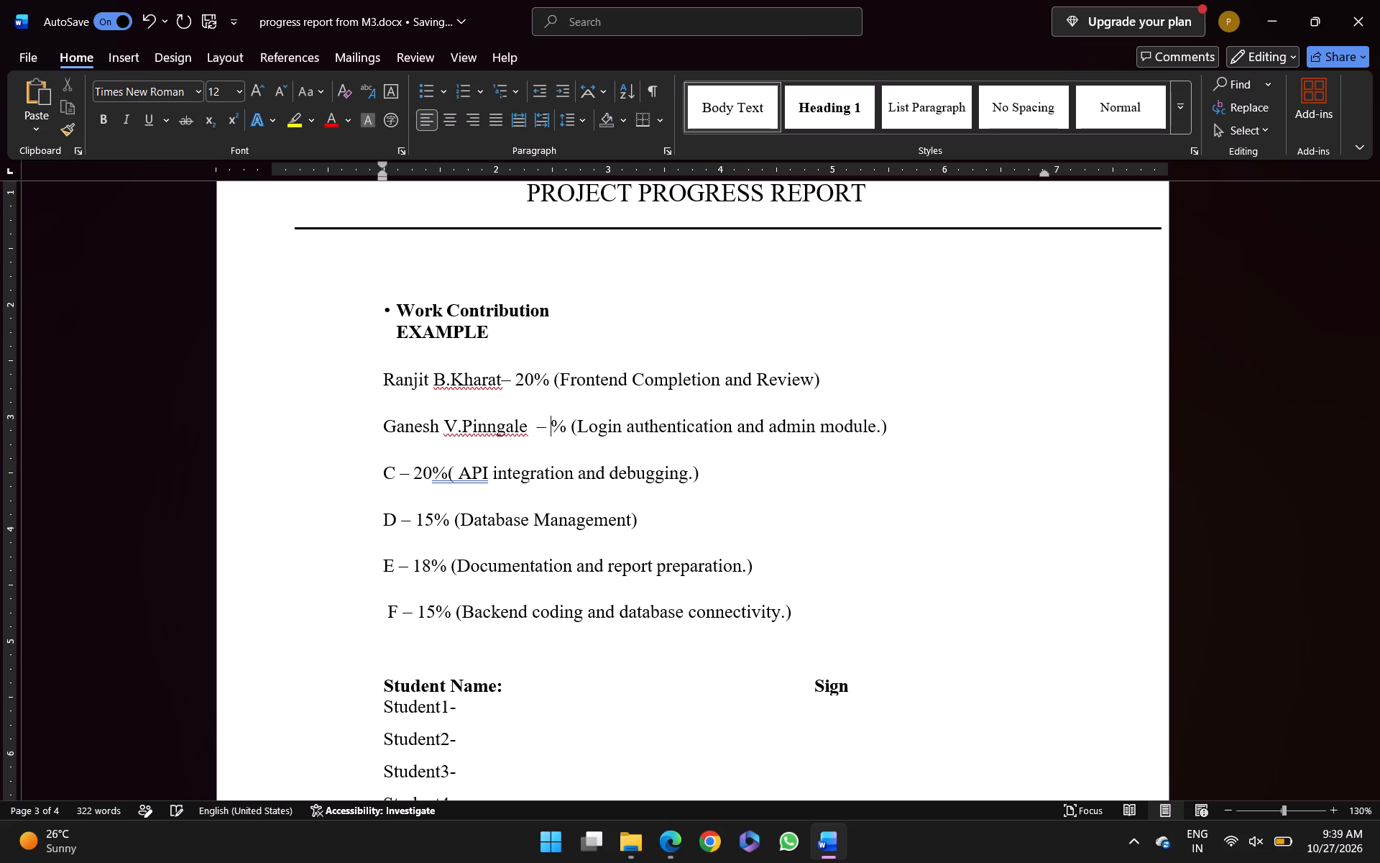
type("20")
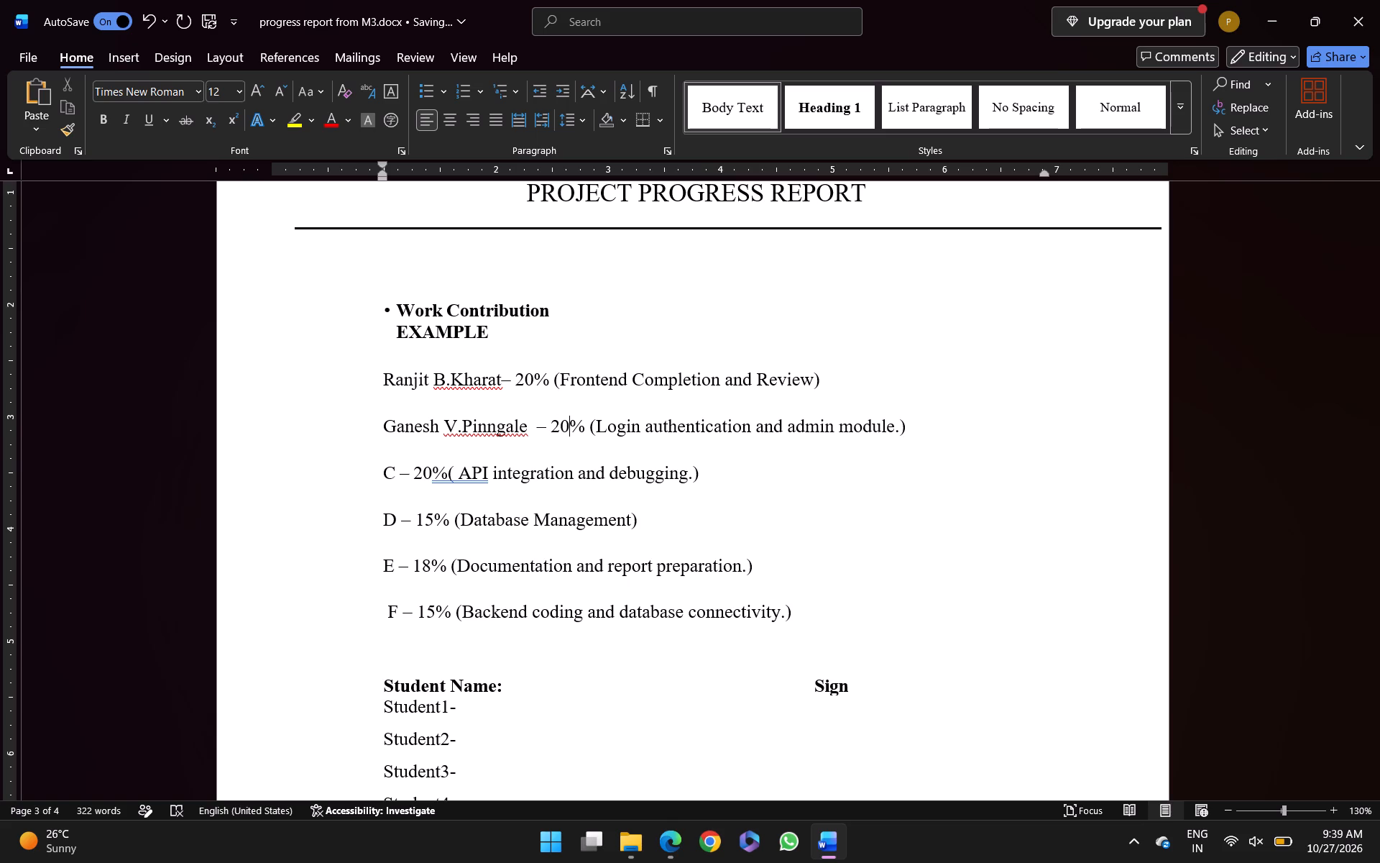
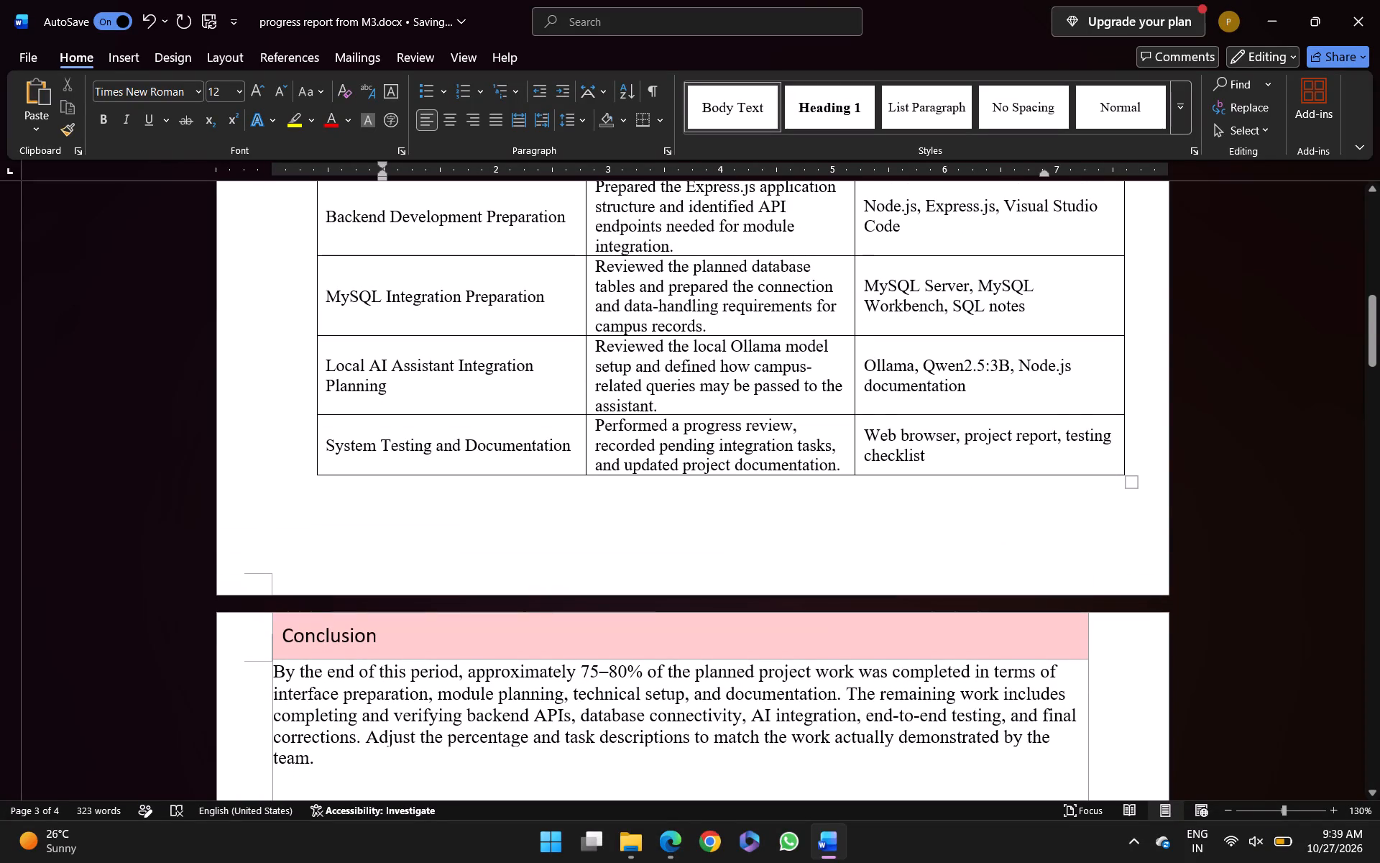
Return to the table of activities, tasks and resources to consult the activity names for the 19% Work Contribution line.
scroll(862, 439, "up", 4)
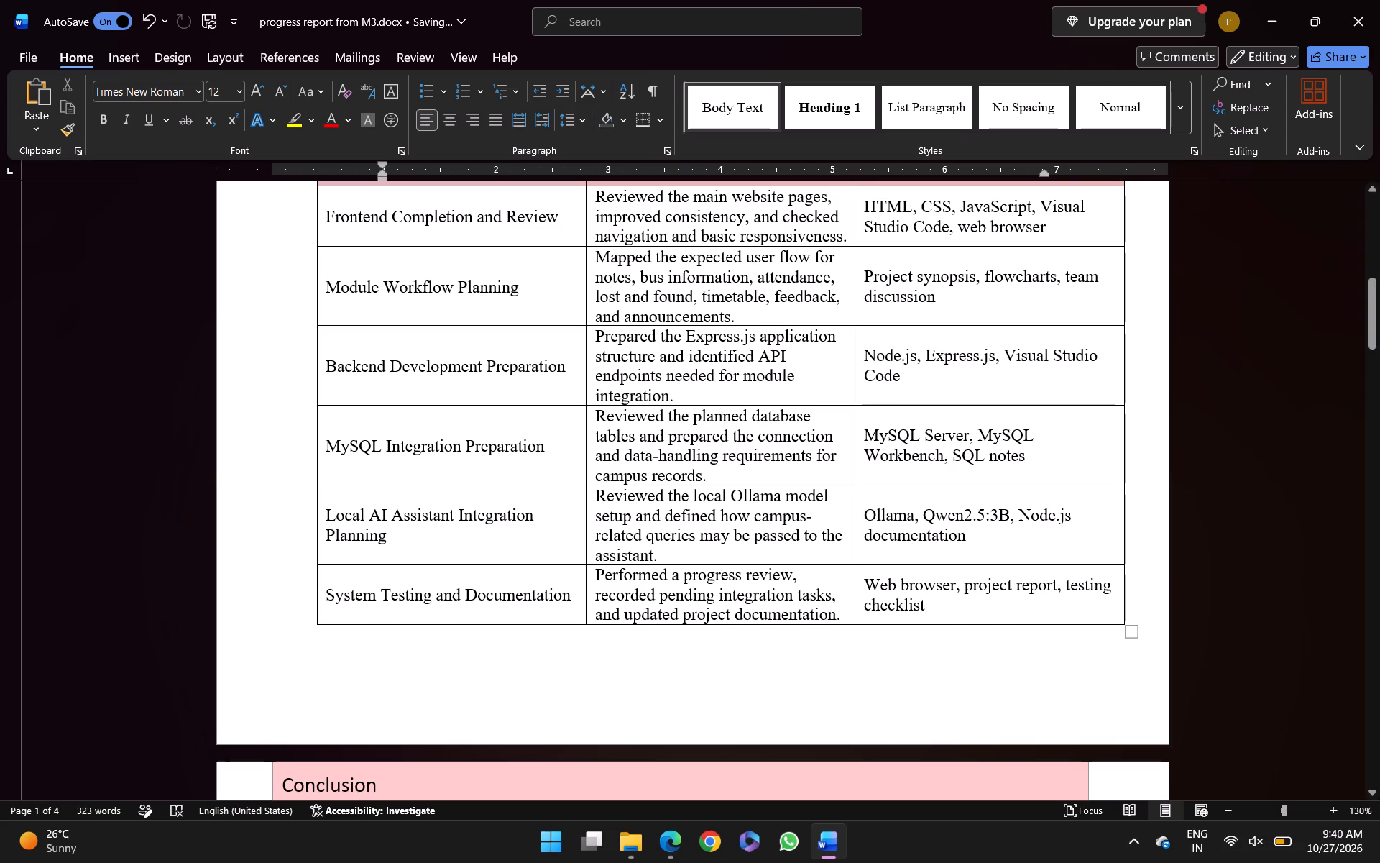
scroll(542, 456, "up", 1)
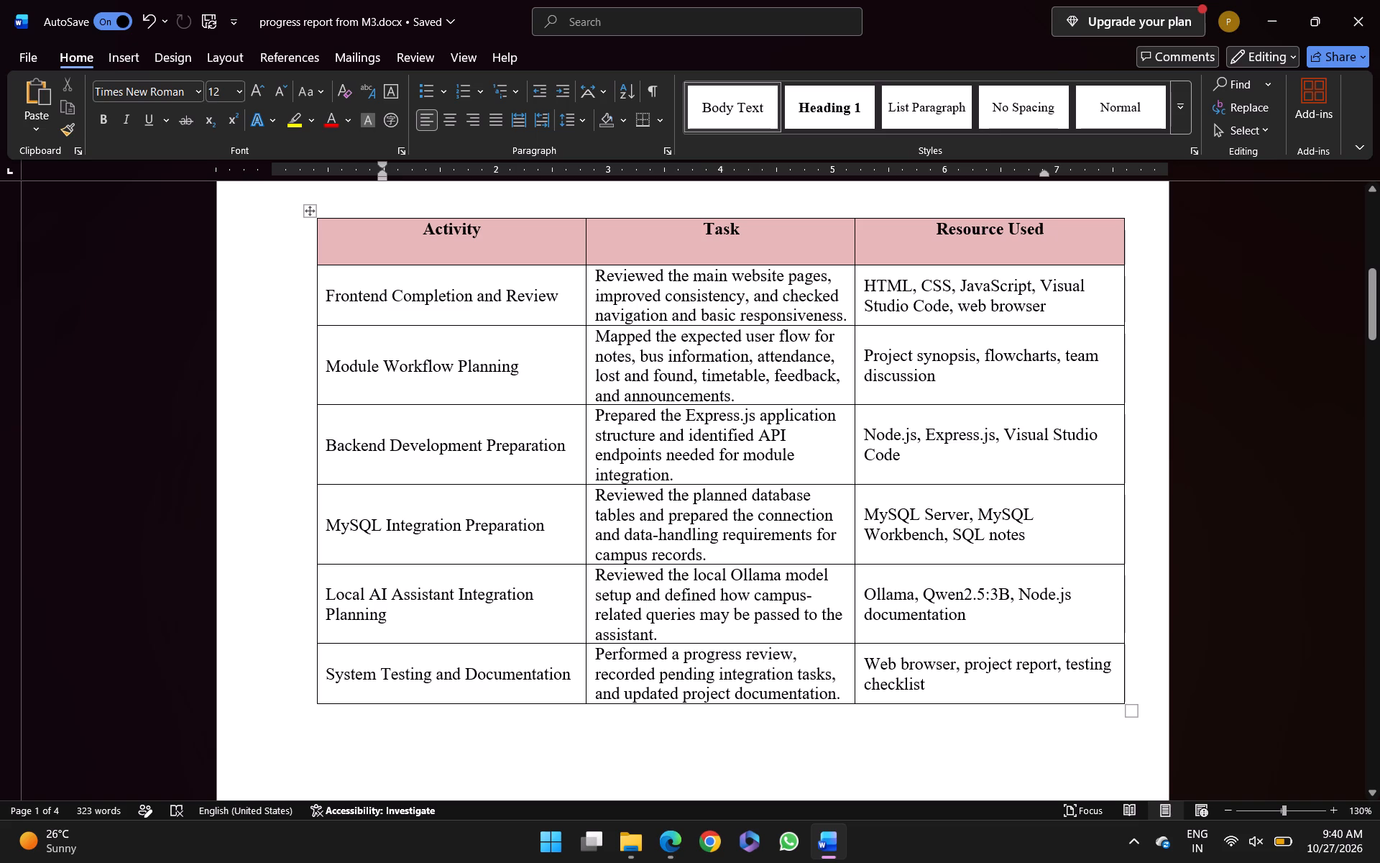
Copy the activity name "Backend Development Preparation" from the activity table.
double_click(523, 374)
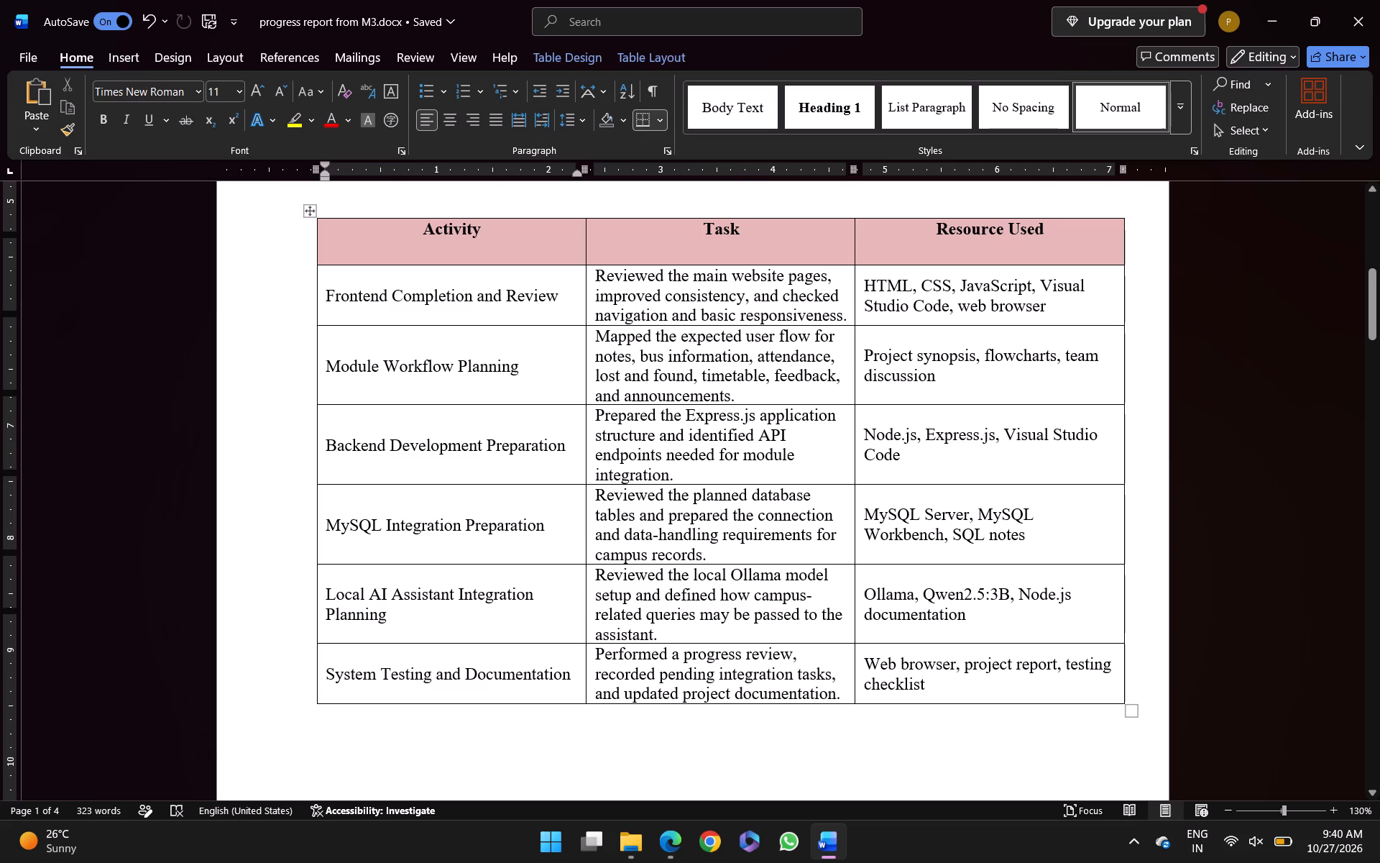
left_click(523, 374)
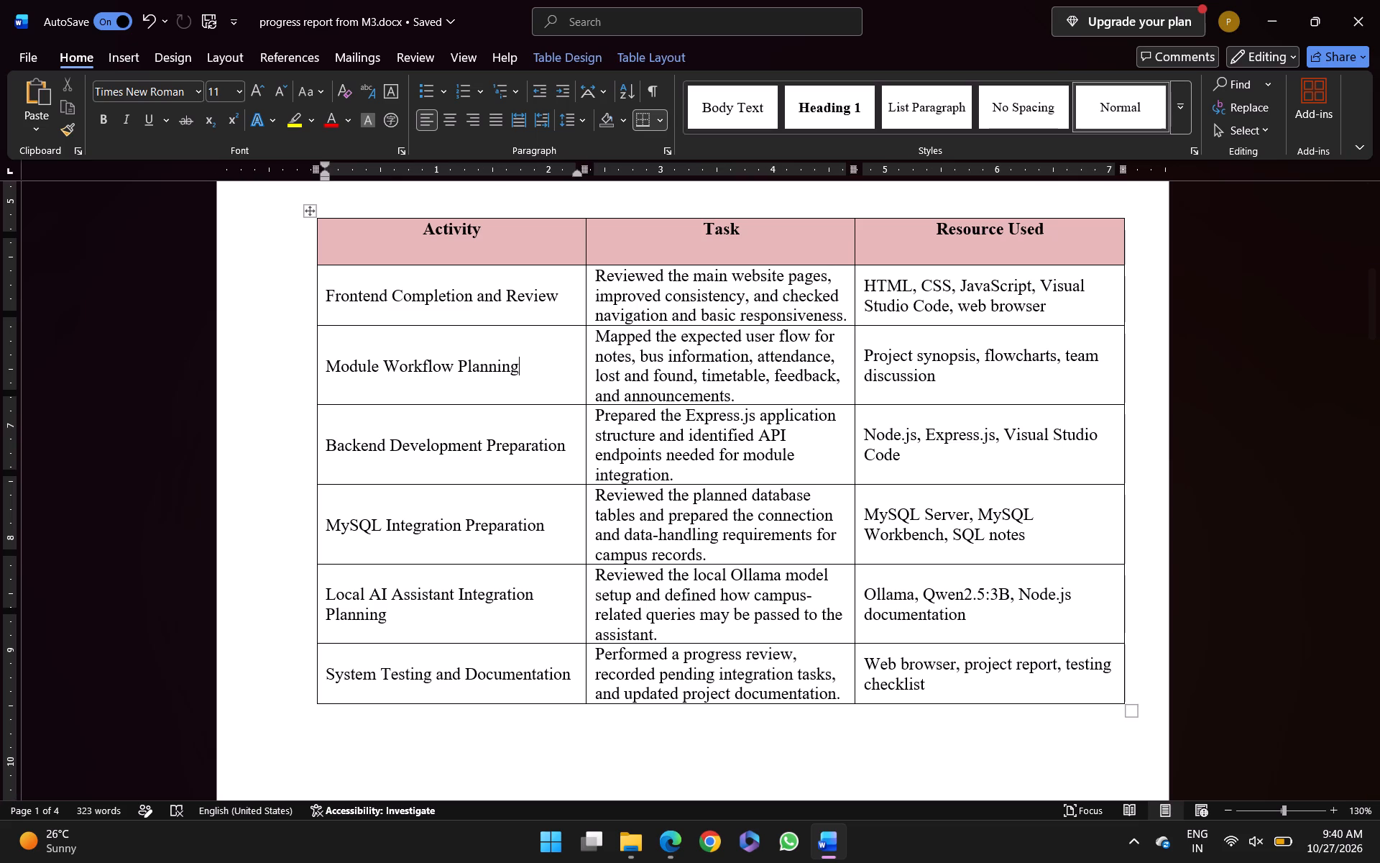
left_click(564, 448)
left_click_drag(564, 448, 477, 452)
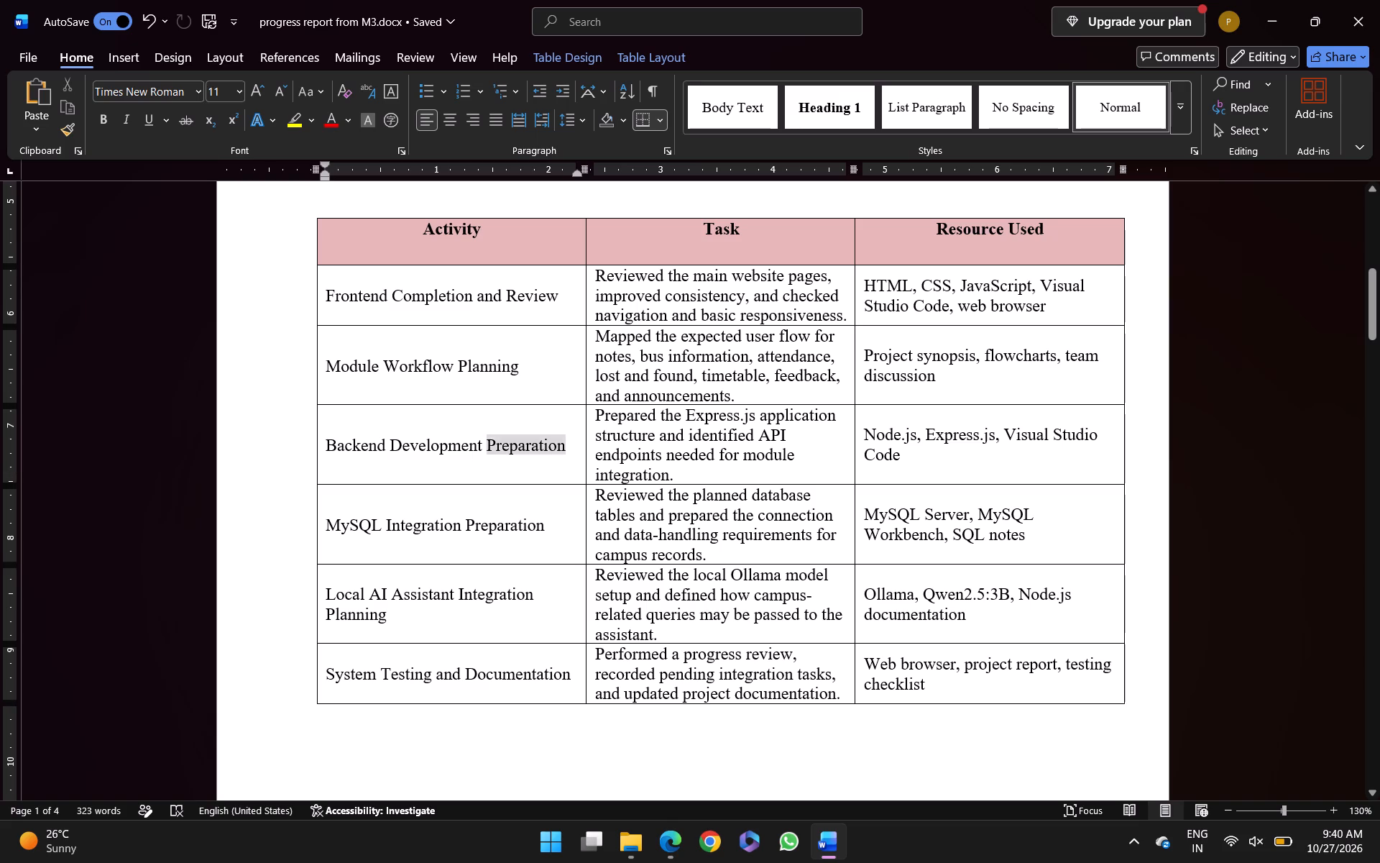
left_click_drag(477, 452, 354, 449)
key("ctrl+c")
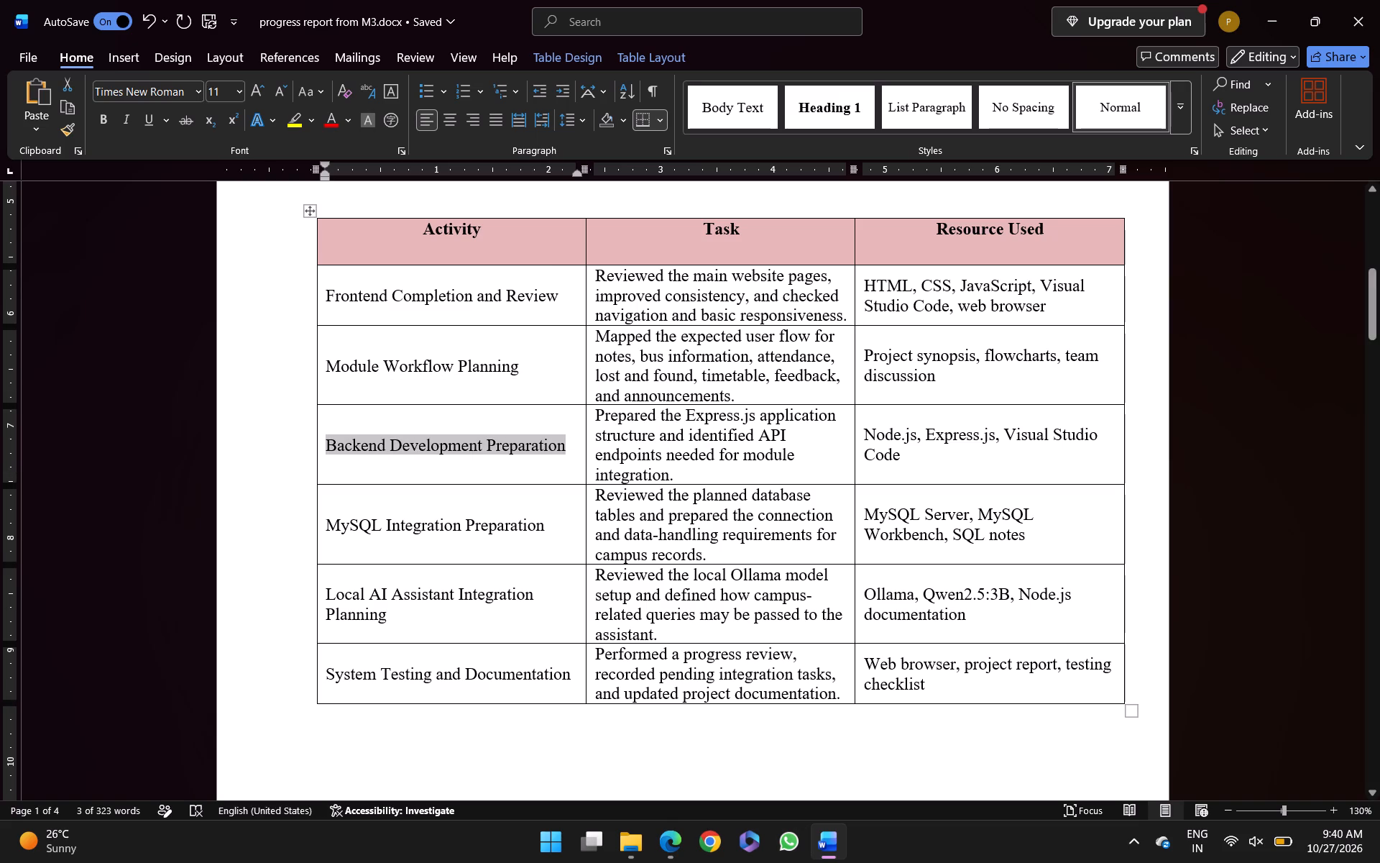
Replace the login authentication task text inside the brackets on the second Work Contribution line with the copied "Backend Development Preparation".
scroll(772, 636, "down", 6)
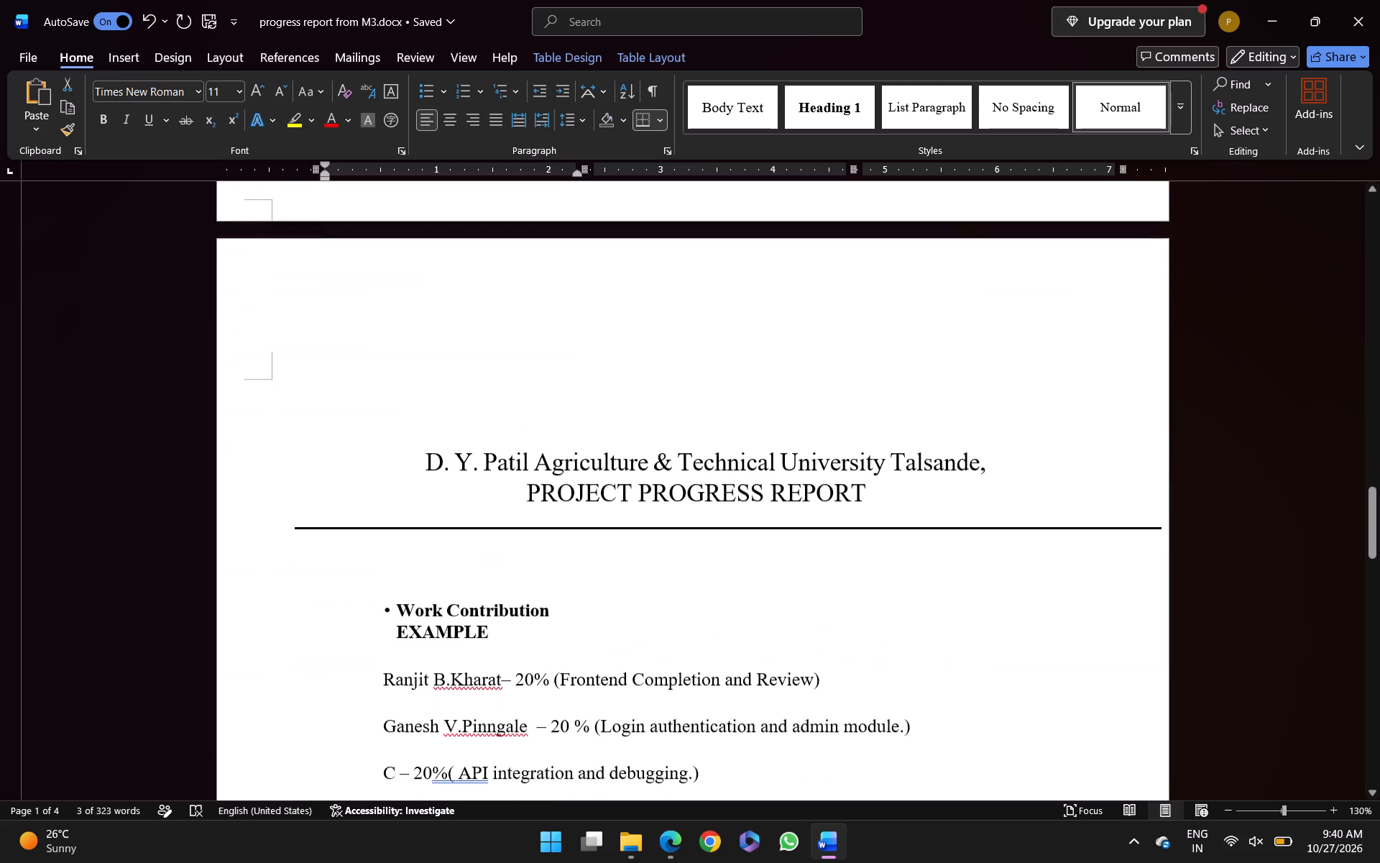
scroll(772, 636, "down", 2)
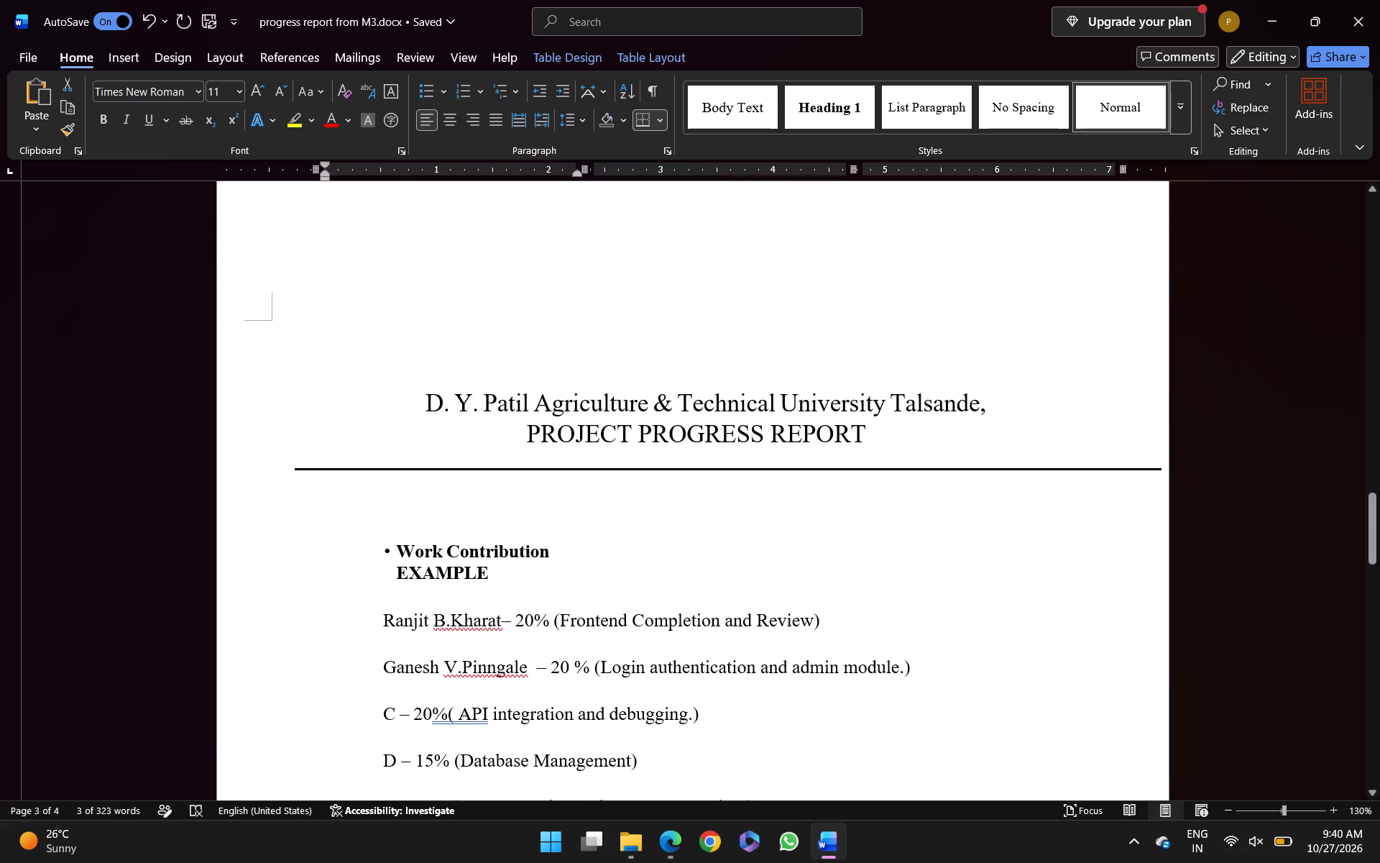
left_click(901, 666)
key("BackSpace")
key("BackSpace")
key("BackSpace")
key("BackSpace")
key("BackSpace")
key("BackSpace")
key("BackSpace")
key("BackSpace")
key("BackSpace")
key("BackSpace")
key("BackSpace")
key("BackSpace")
key("BackSpace")
key("BackSpace")
key("BackSpace")
key("BackSpace")
key("BackSpace")
key("BackSpace")
key("BackSpace")
key("BackSpace")
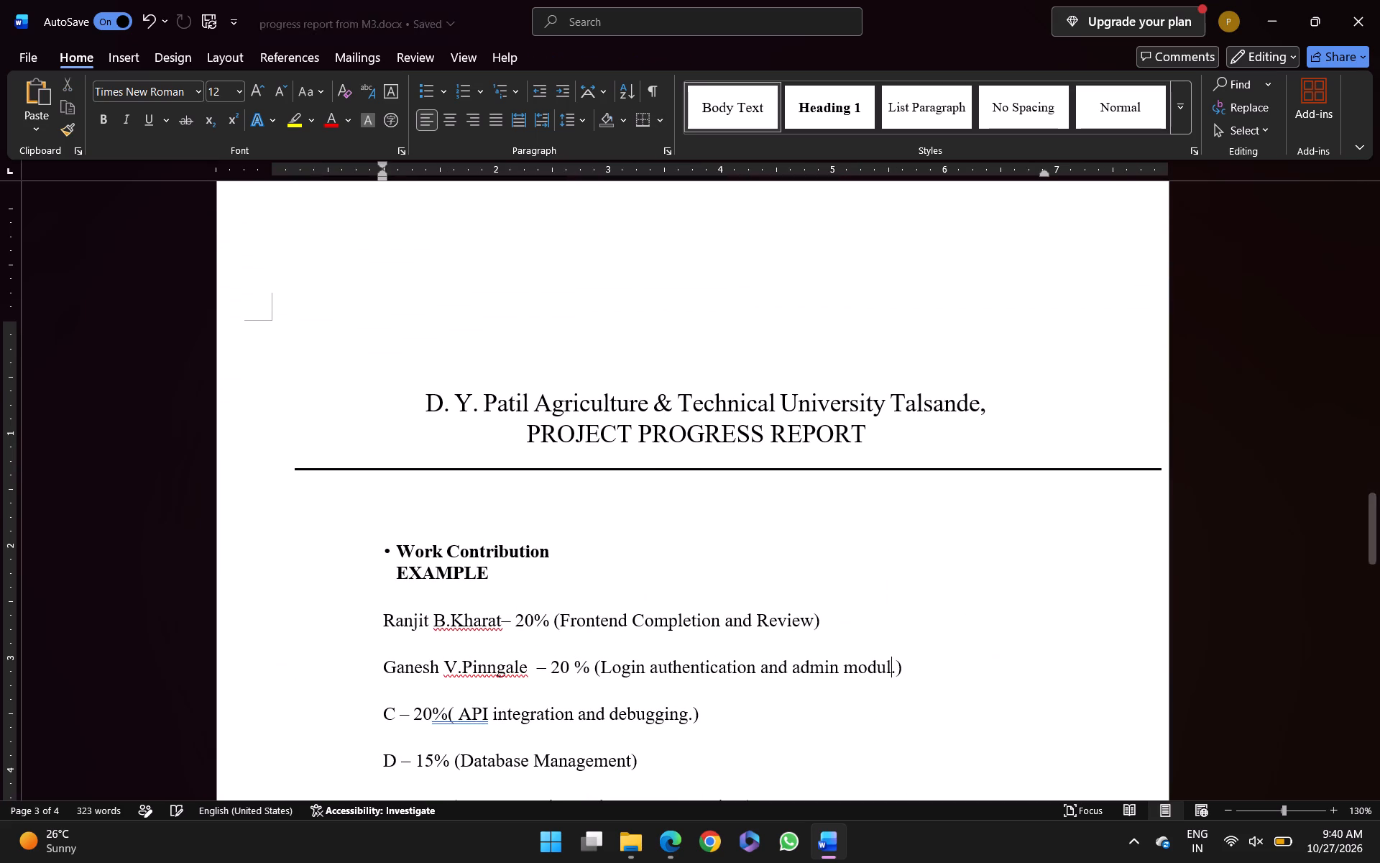
key("BackSpace")
key("BackSpace")
key("BackSpace")
key("BackSpace")
key("BackSpace")
key("BackSpace")
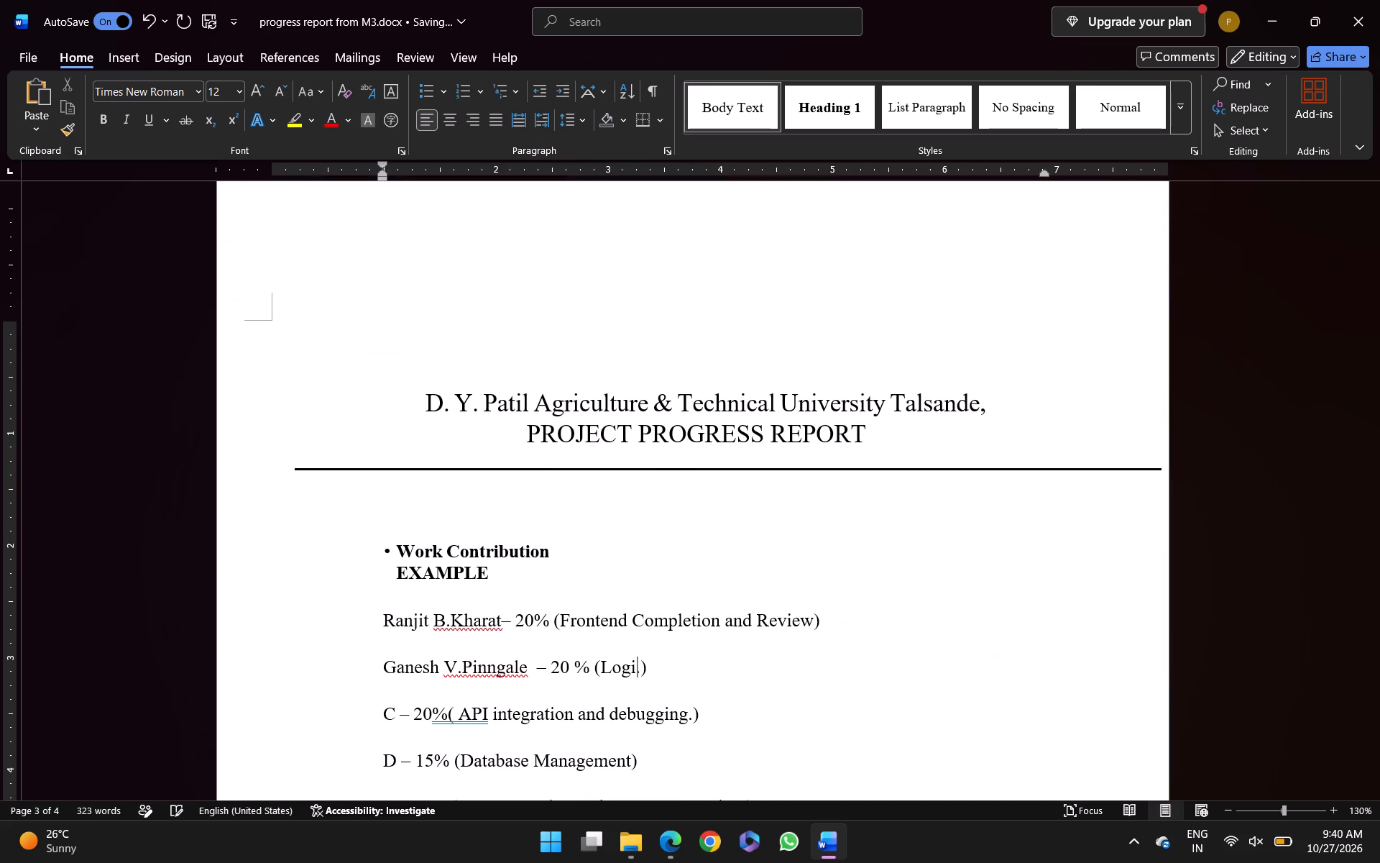
key("BackSpace")
key("BackSpace")
key("BackSpace")
key("BackSpace")
key("ctrl+v")
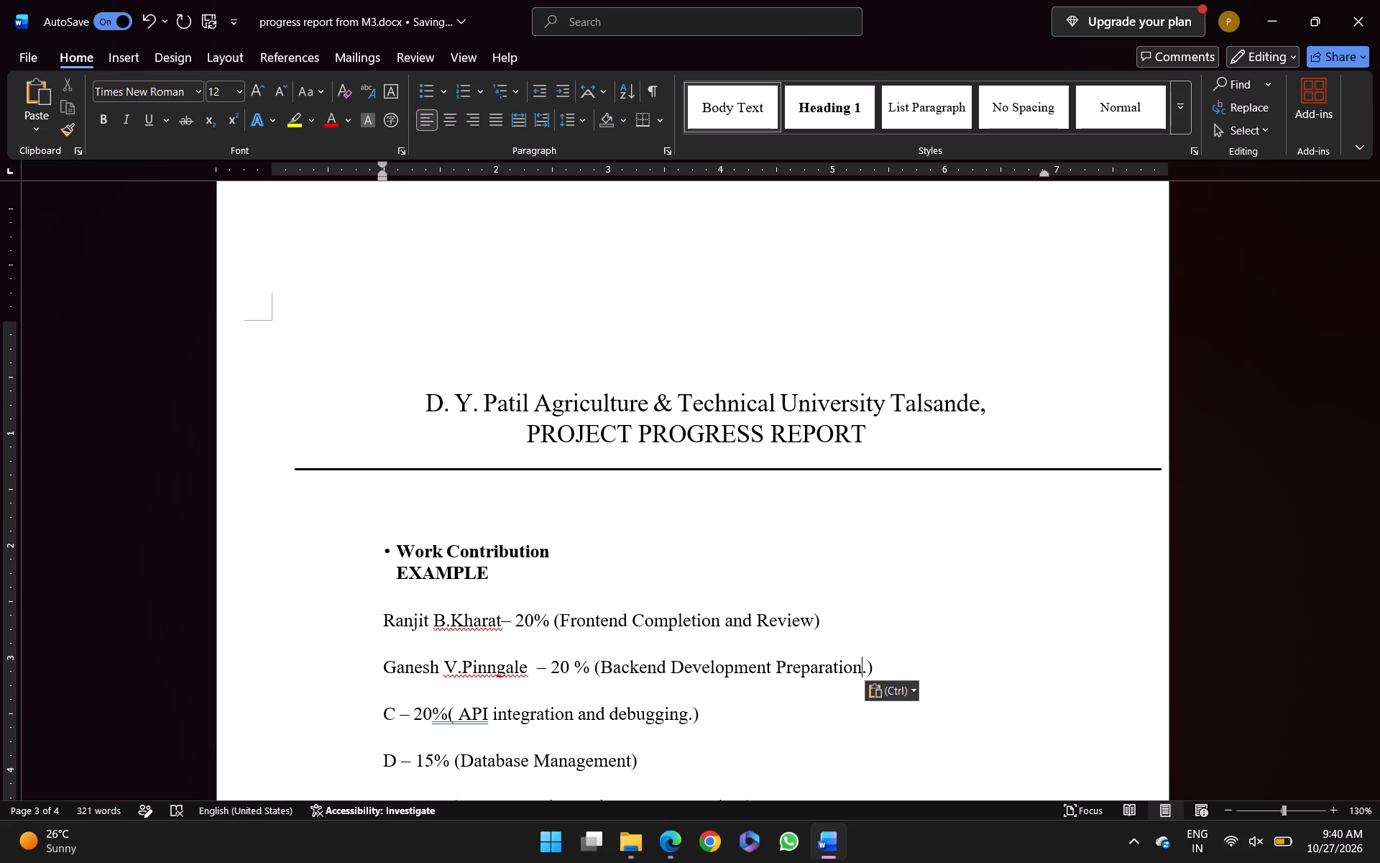
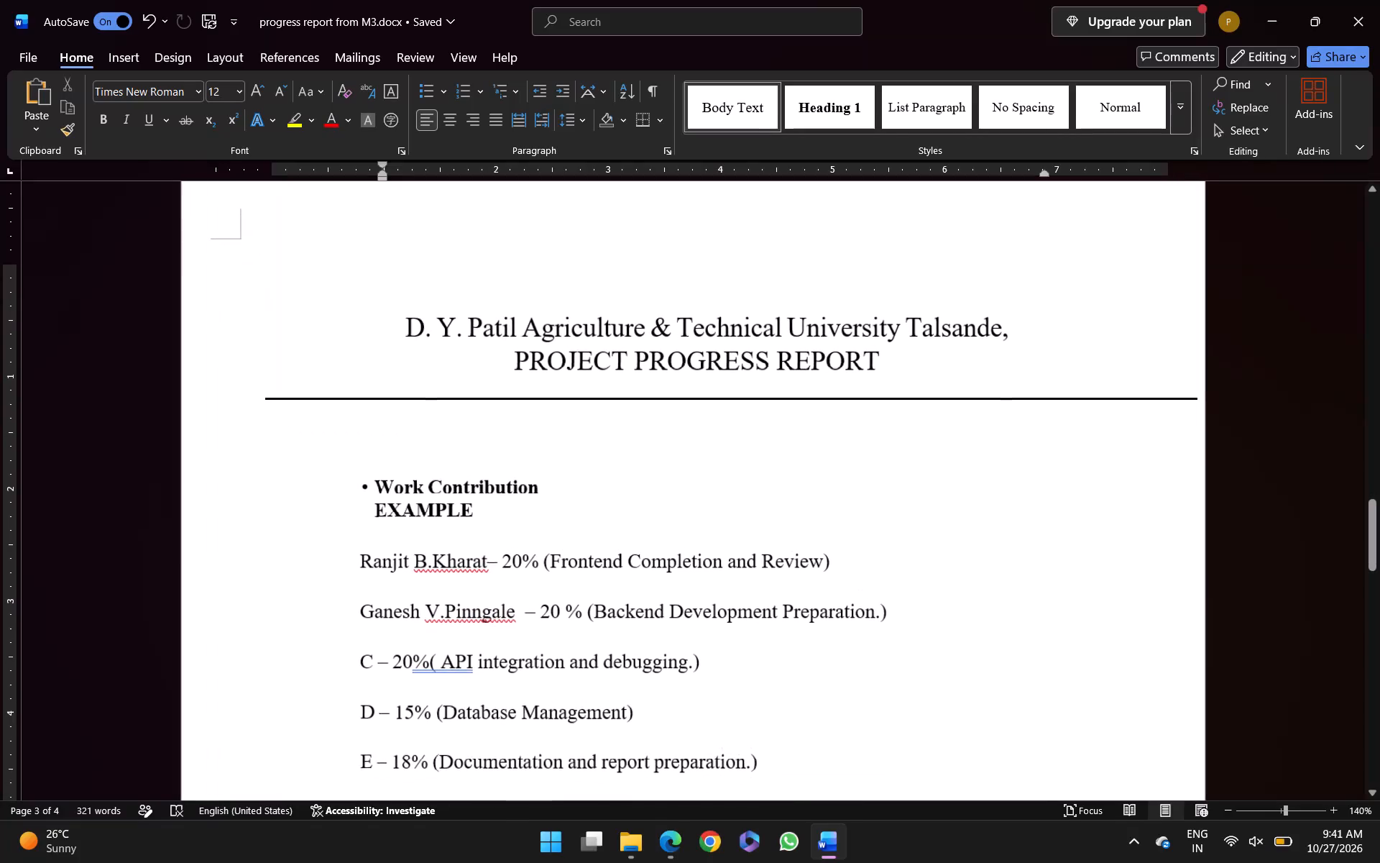
Copy the activity name "Module Workflow Planning" from the activity table.
scroll(907, 639, "up", 2)
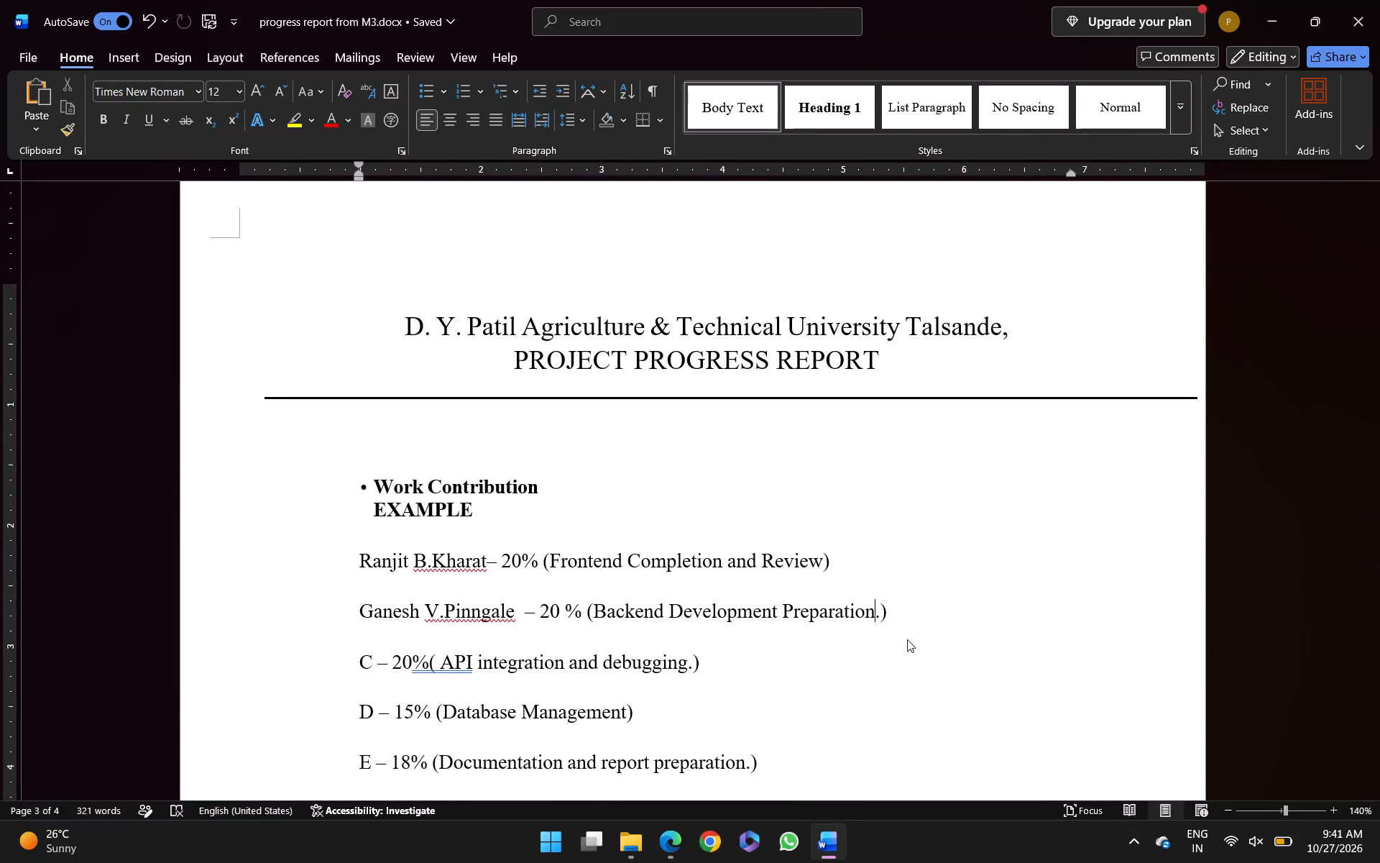
scroll(907, 639, "up", 10)
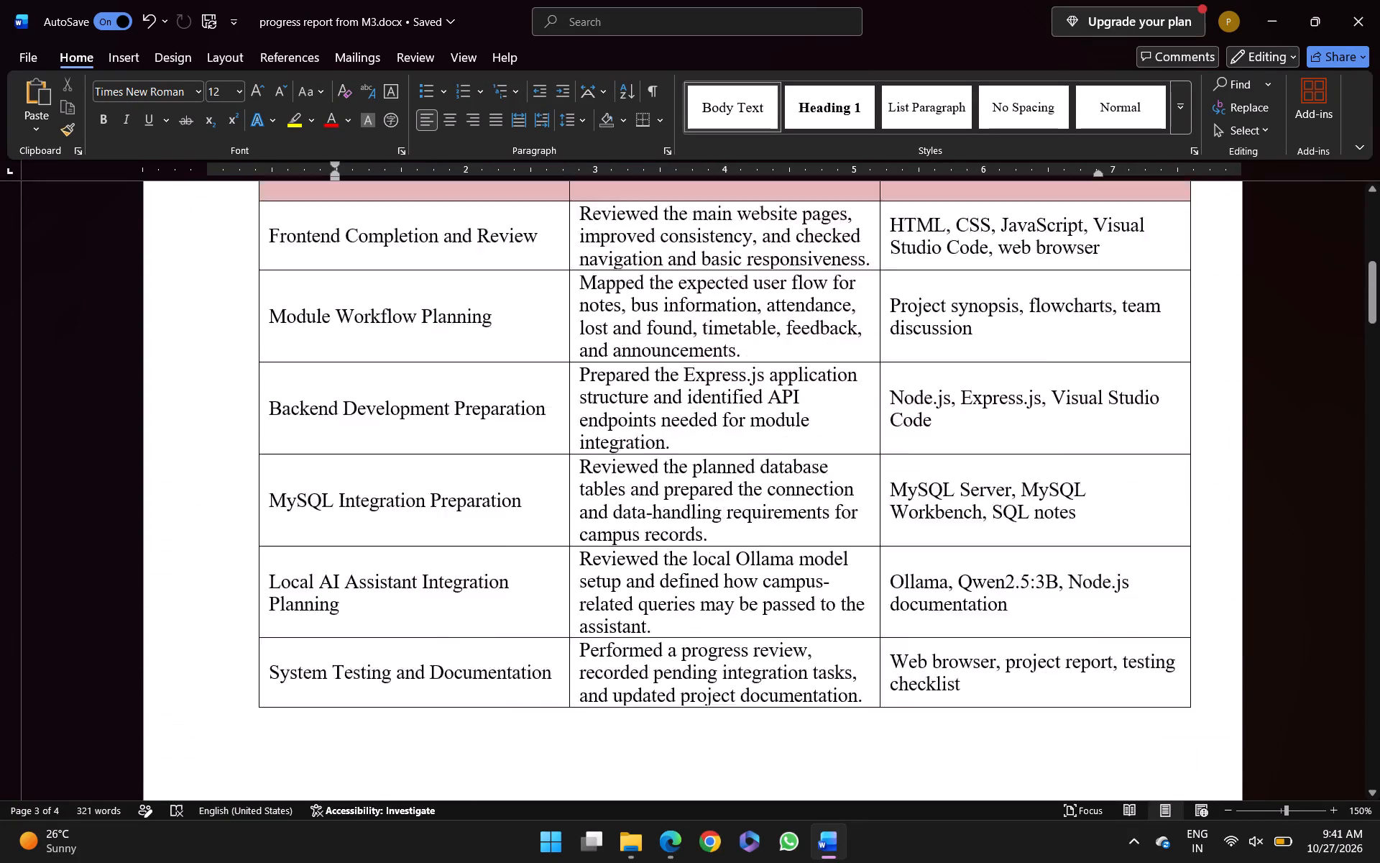
scroll(907, 639, "up", 1)
scroll(907, 639, "down", 1)
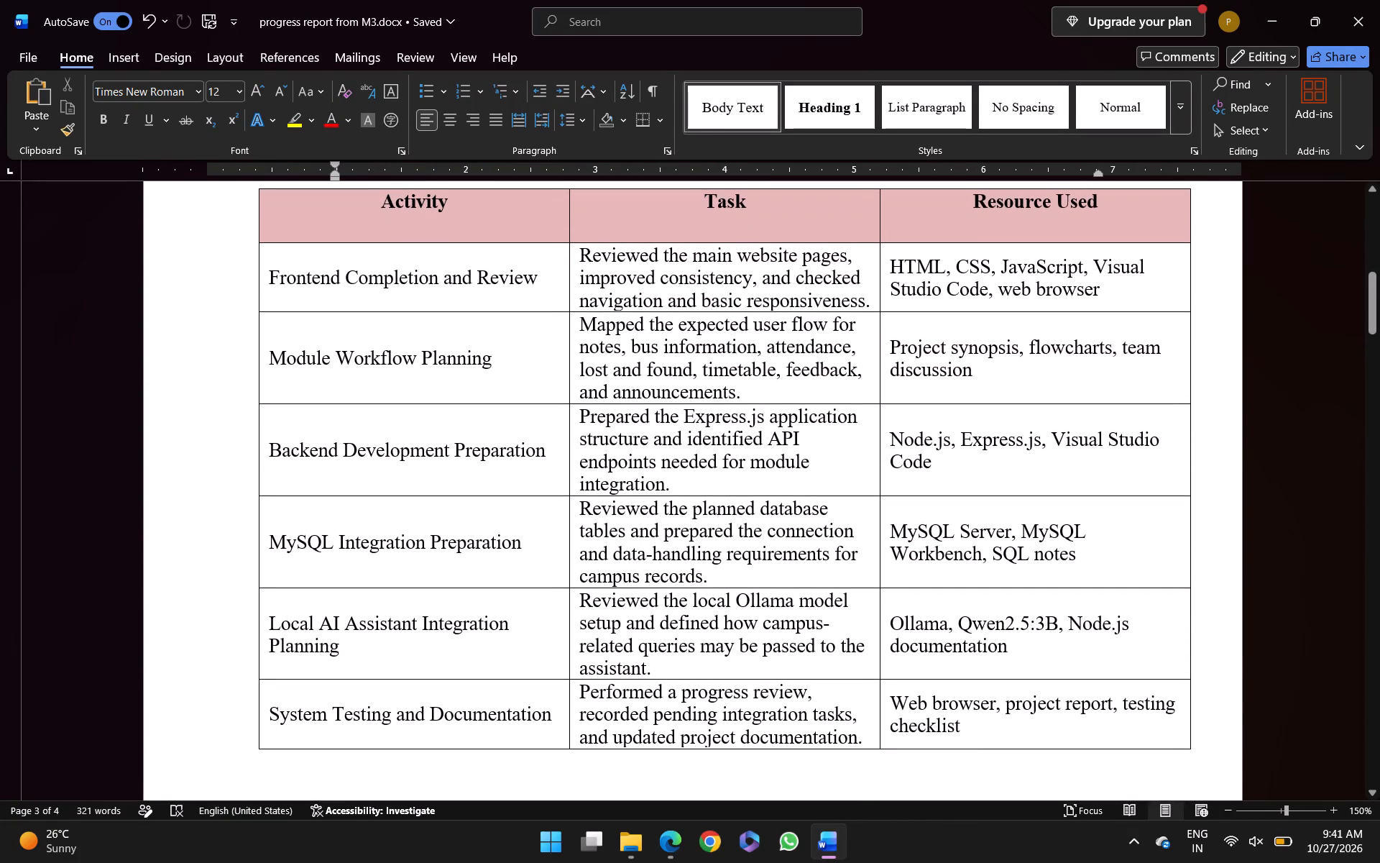
left_click(496, 360)
left_click_drag(496, 360, 298, 360)
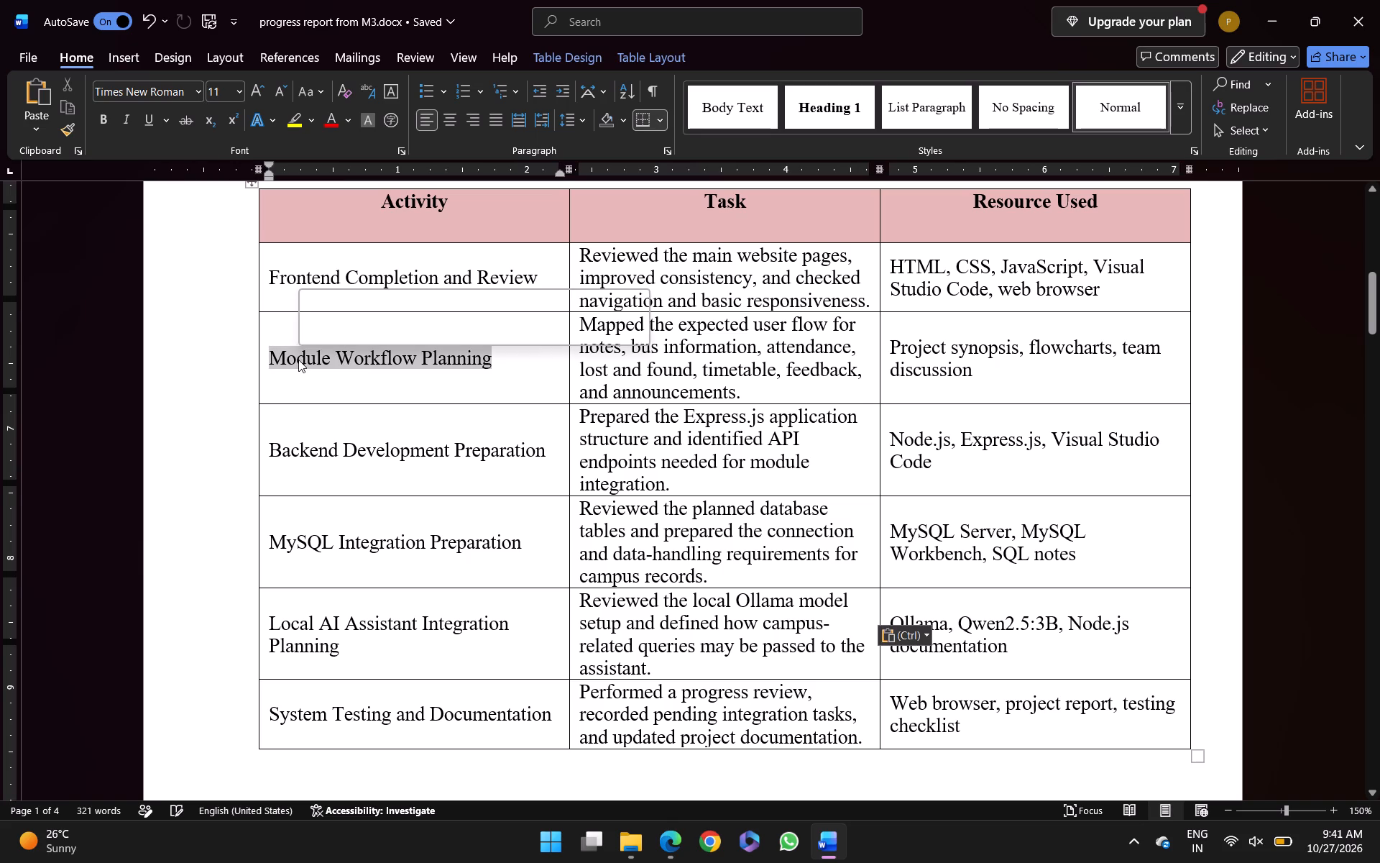
key("ctrl+c")
Replace the API integration and debugging task text inside the brackets on Work Contribution line C with the copied "Module Workflow Planning".
scroll(538, 565, "down", 1)
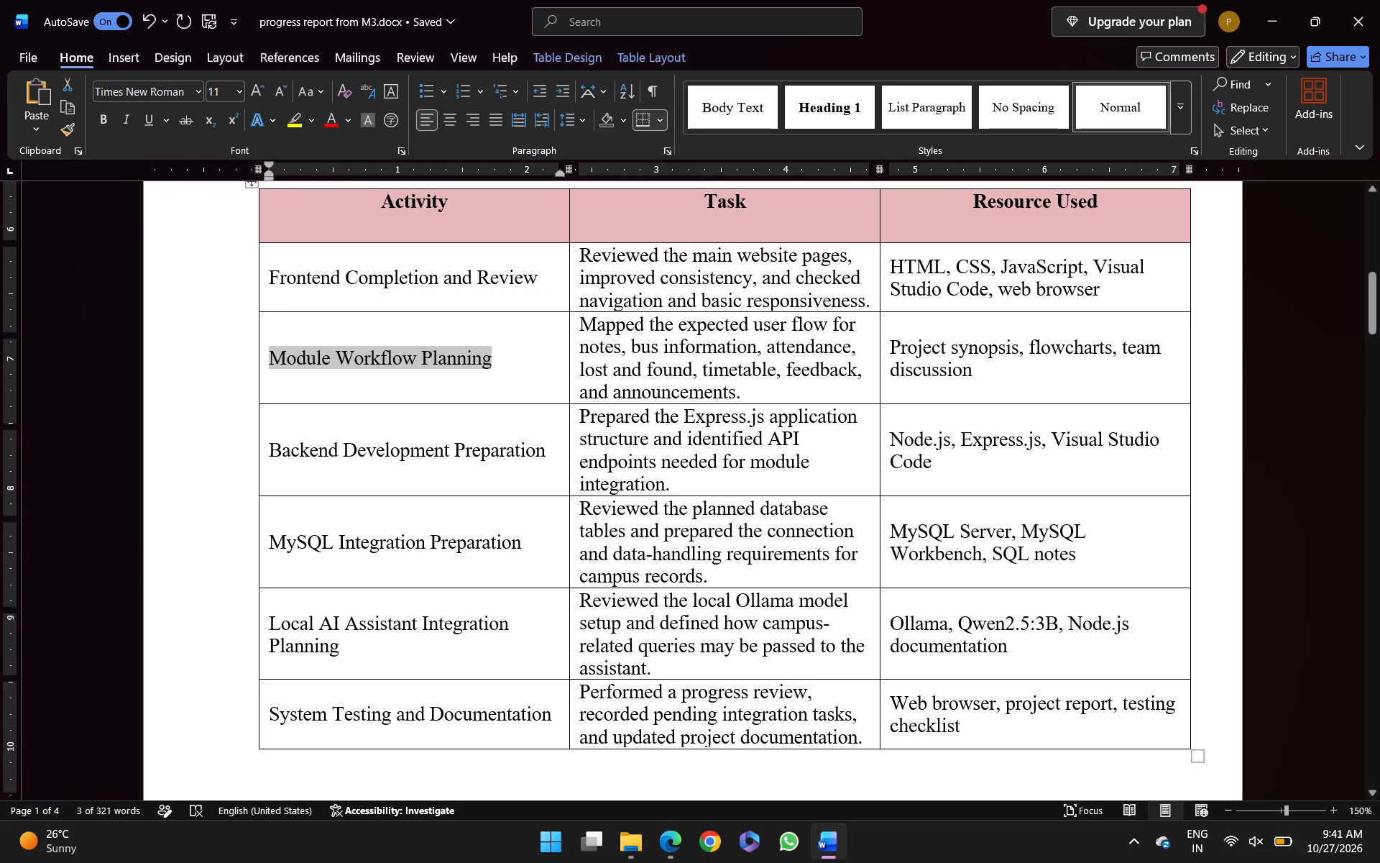
scroll(538, 565, "down", 10)
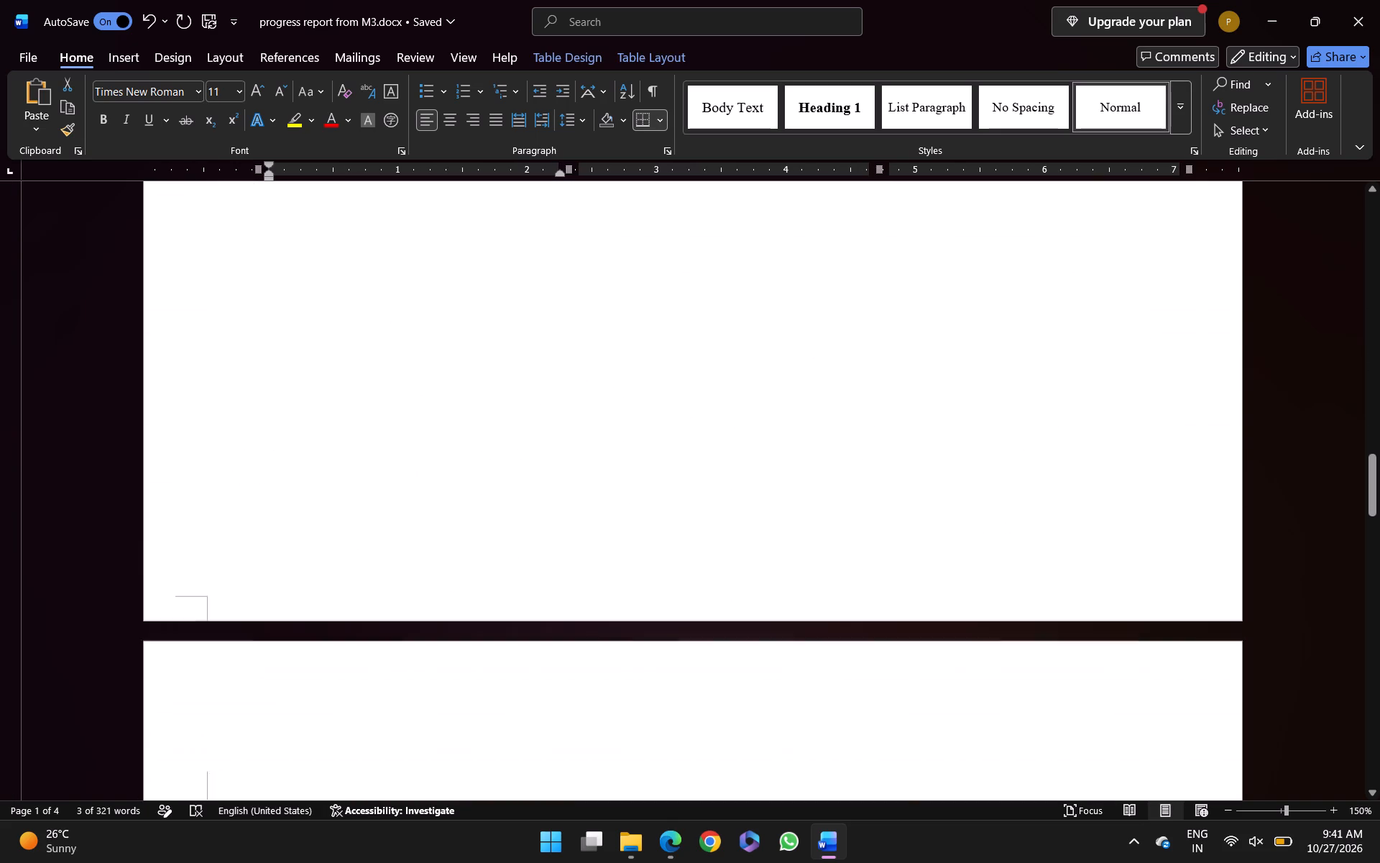
scroll(538, 565, "down", 5)
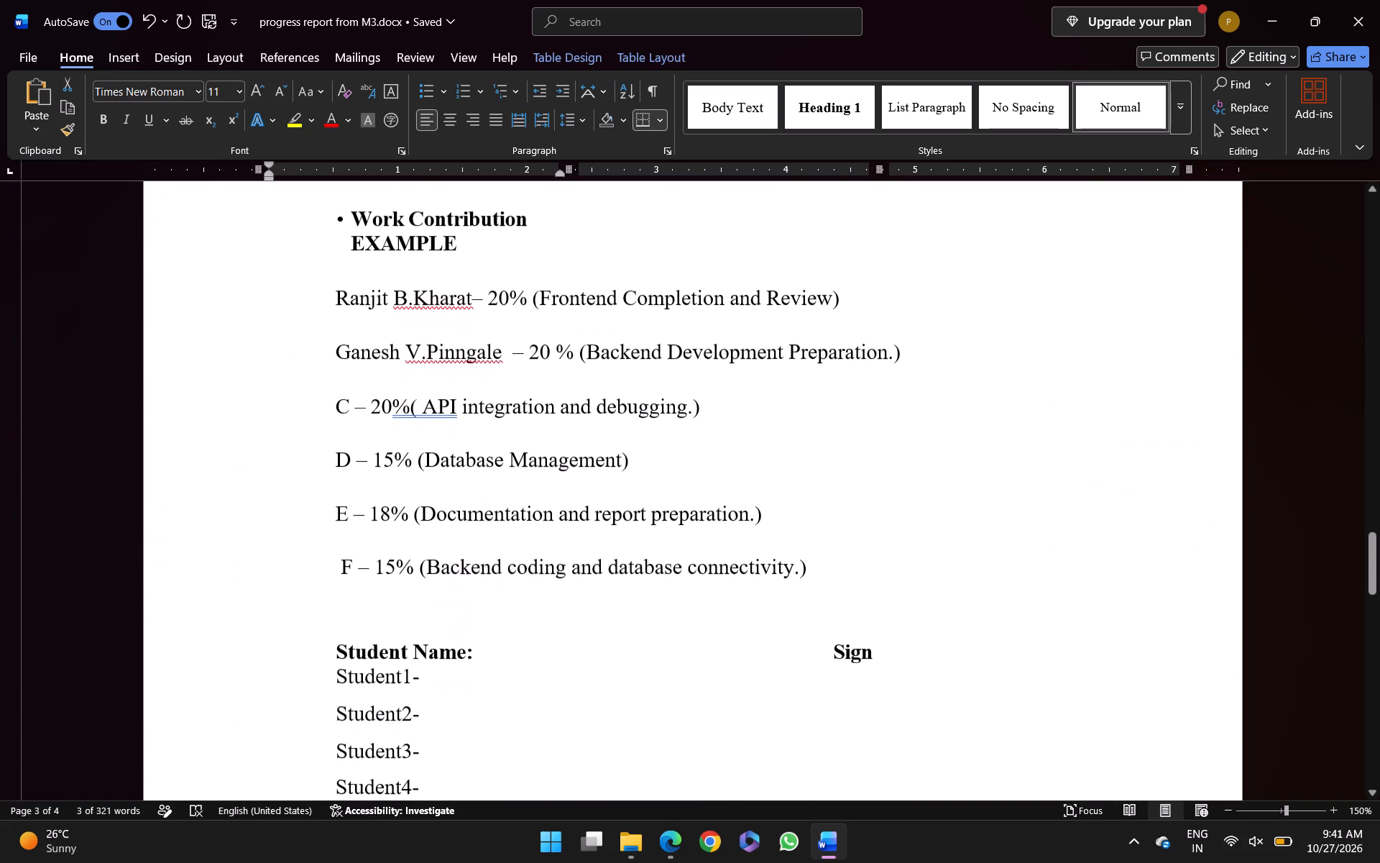
left_click(688, 411)
key("BackSpace")
key("BackSpace")
key("BackSpace")
key("BackSpace")
key("BackSpace")
key("BackSpace")
key("BackSpace")
key("BackSpace")
key("BackSpace")
key("BackSpace")
key("BackSpace")
key("BackSpace")
key("BackSpace")
key("BackSpace")
key("BackSpace")
key("BackSpace")
key("BackSpace")
key("BackSpace")
key("BackSpace")
key("BackSpace")
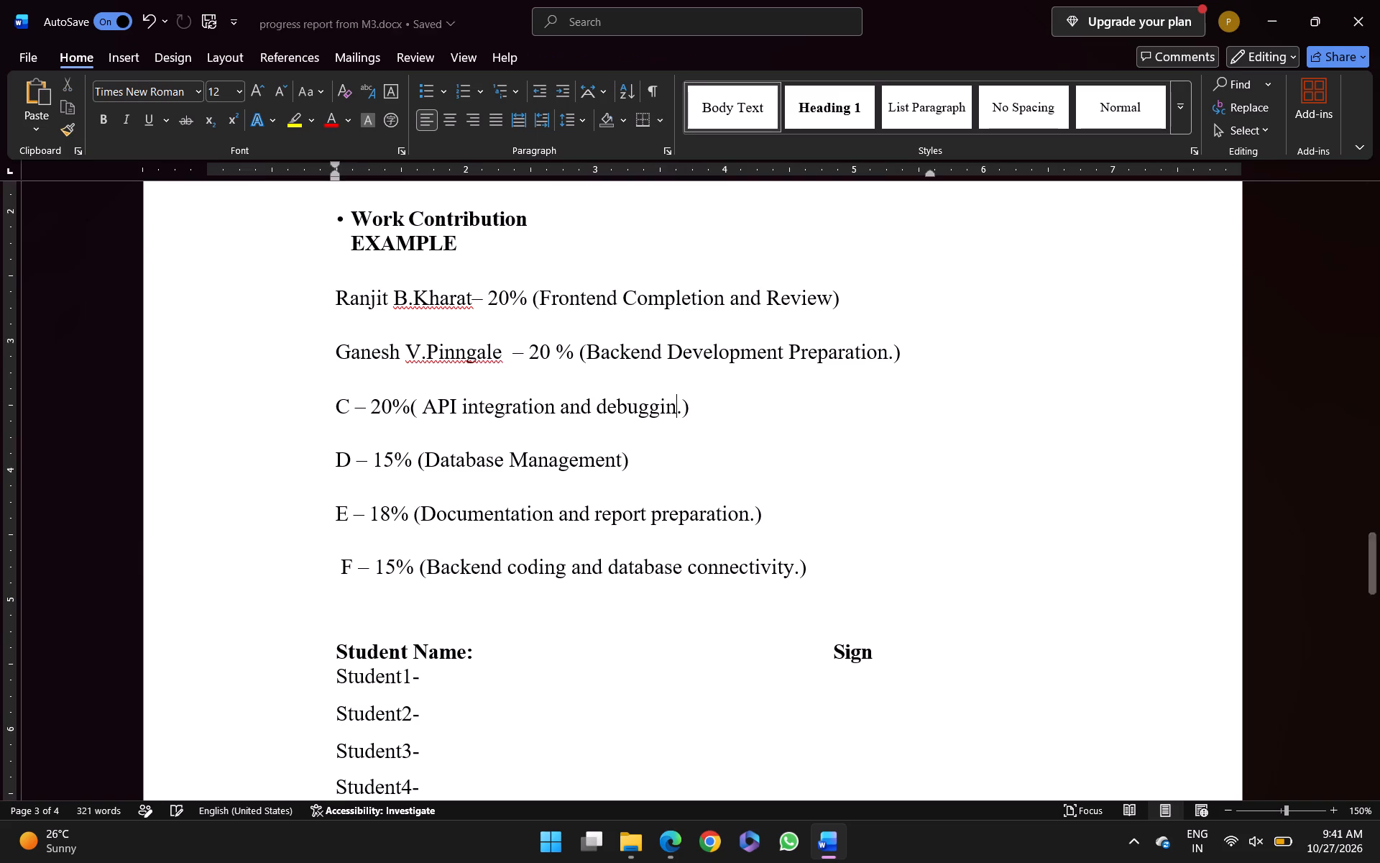
key("BackSpace")
key("BackSpace")
key("BackSpace")
key("BackSpace")
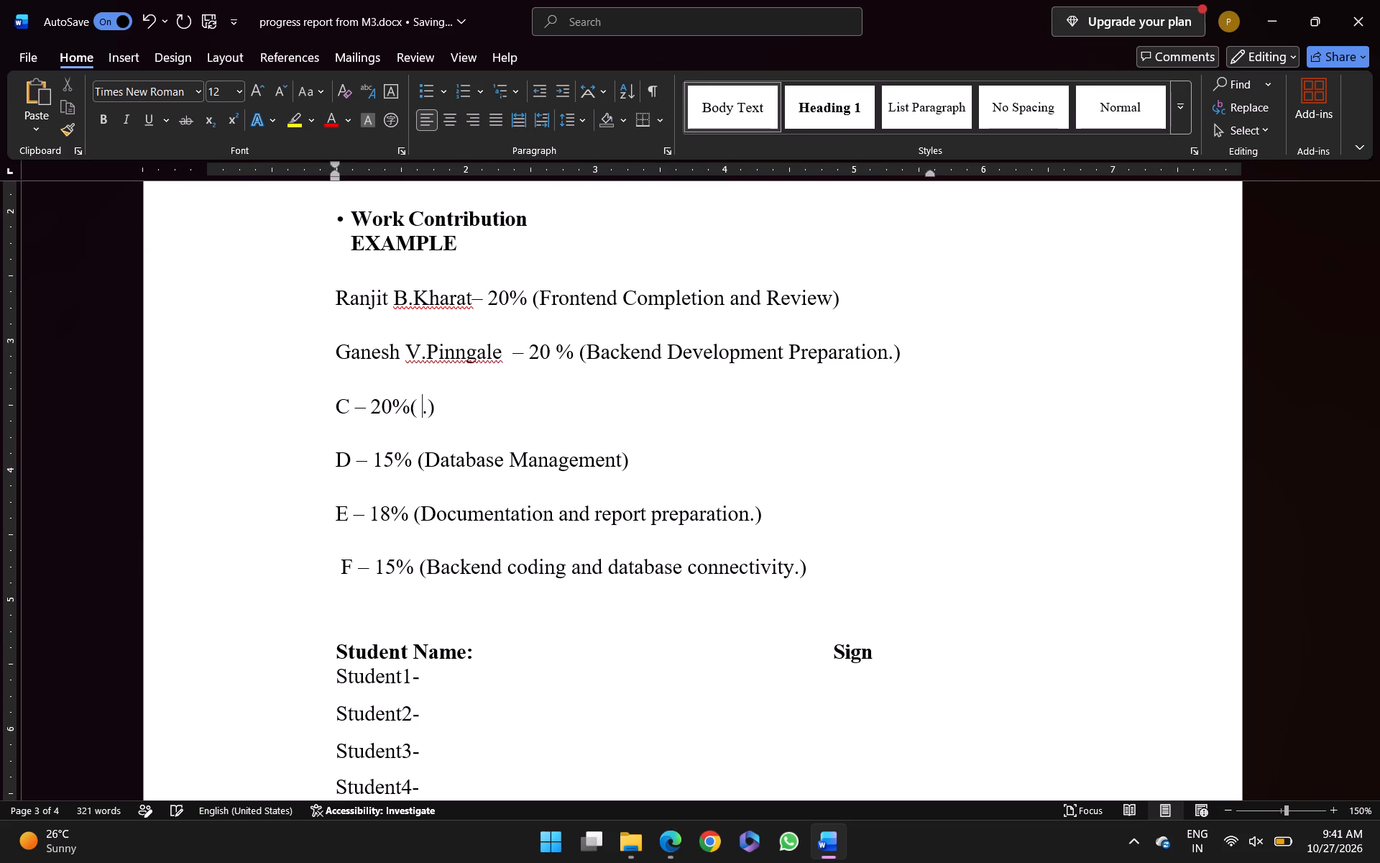
key("ctrl+v")
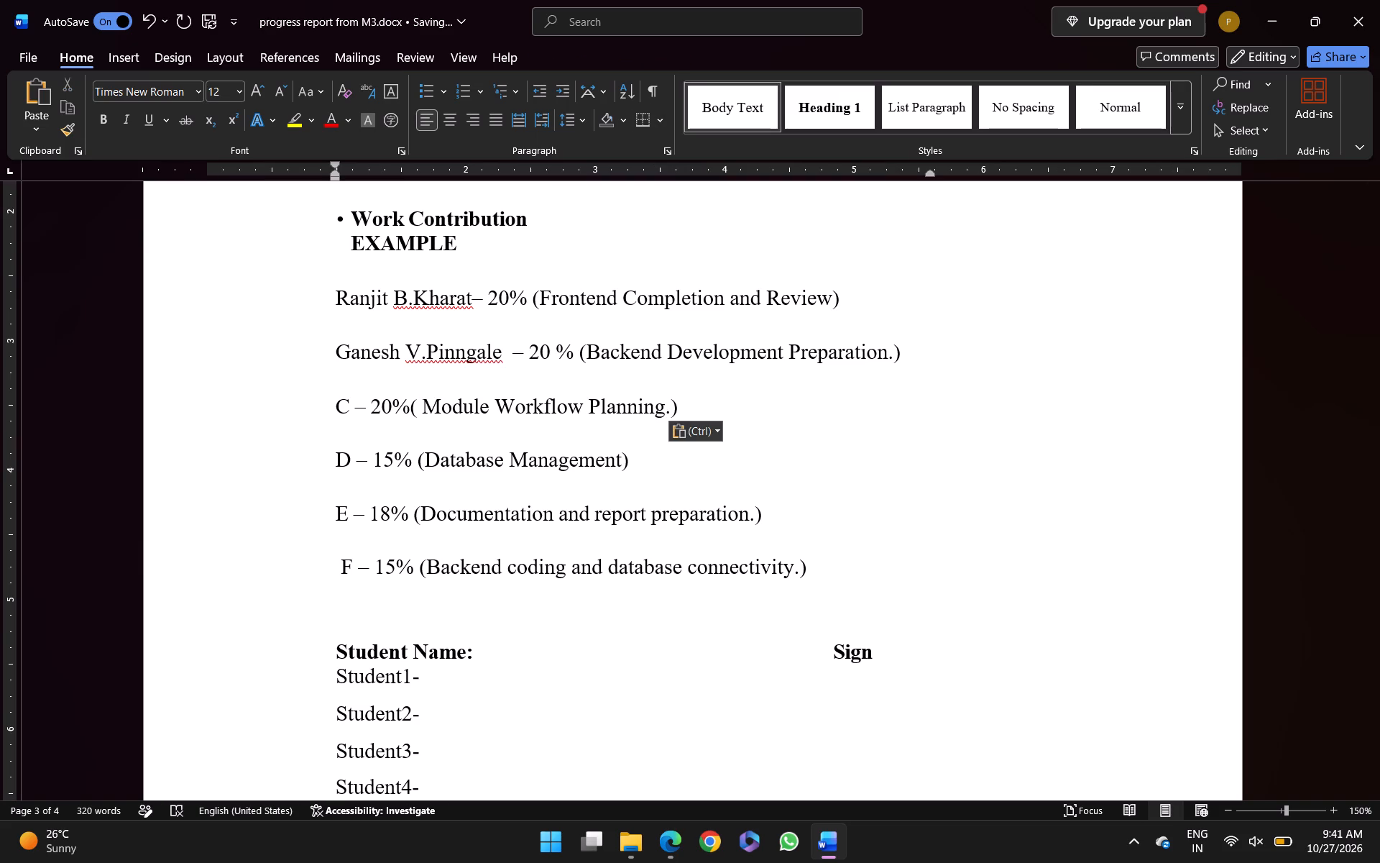
Replace the placeholder letter C on the third Work Contribution line with the third student's name.
left_click(349, 407)
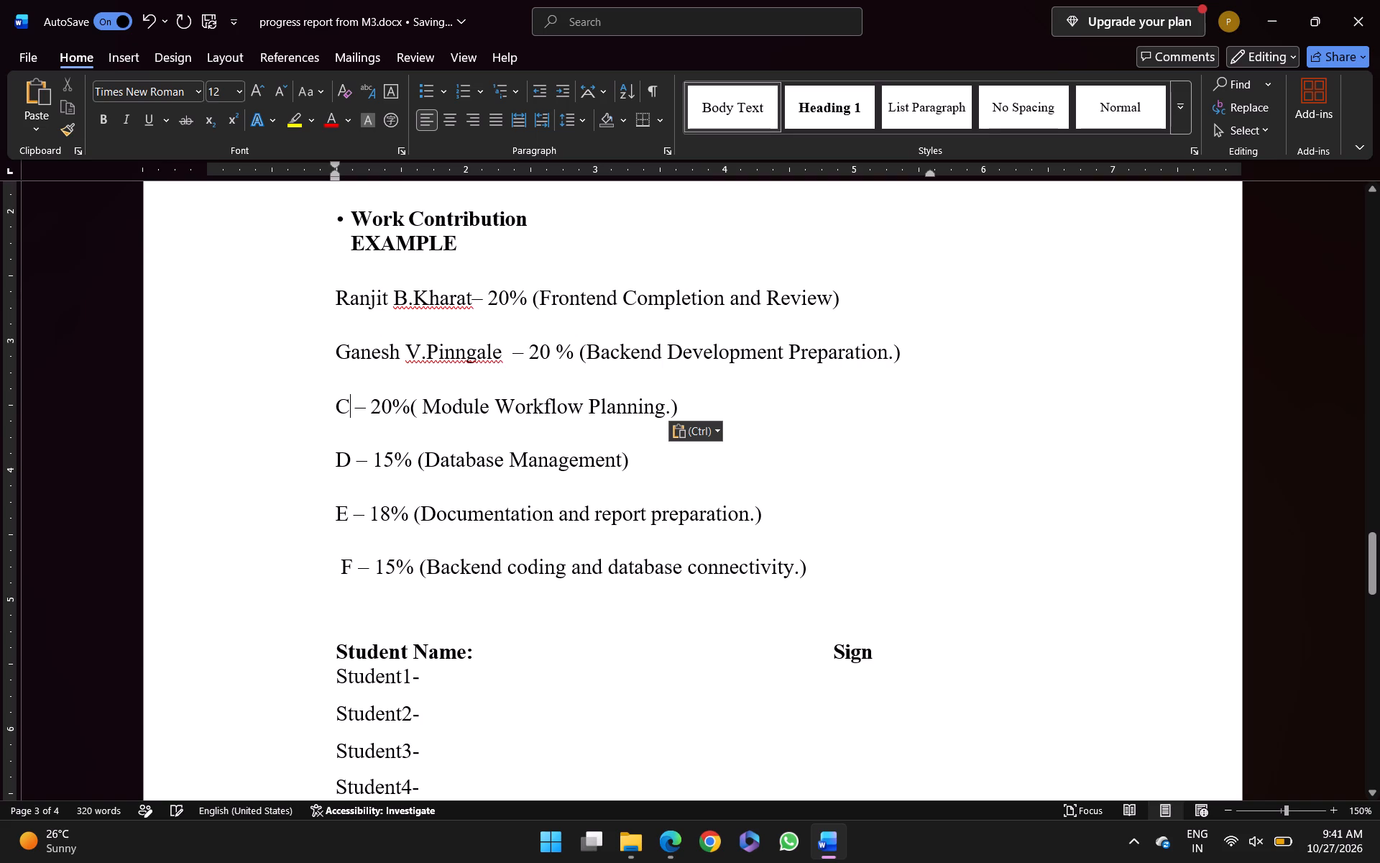
key("BackSpace")
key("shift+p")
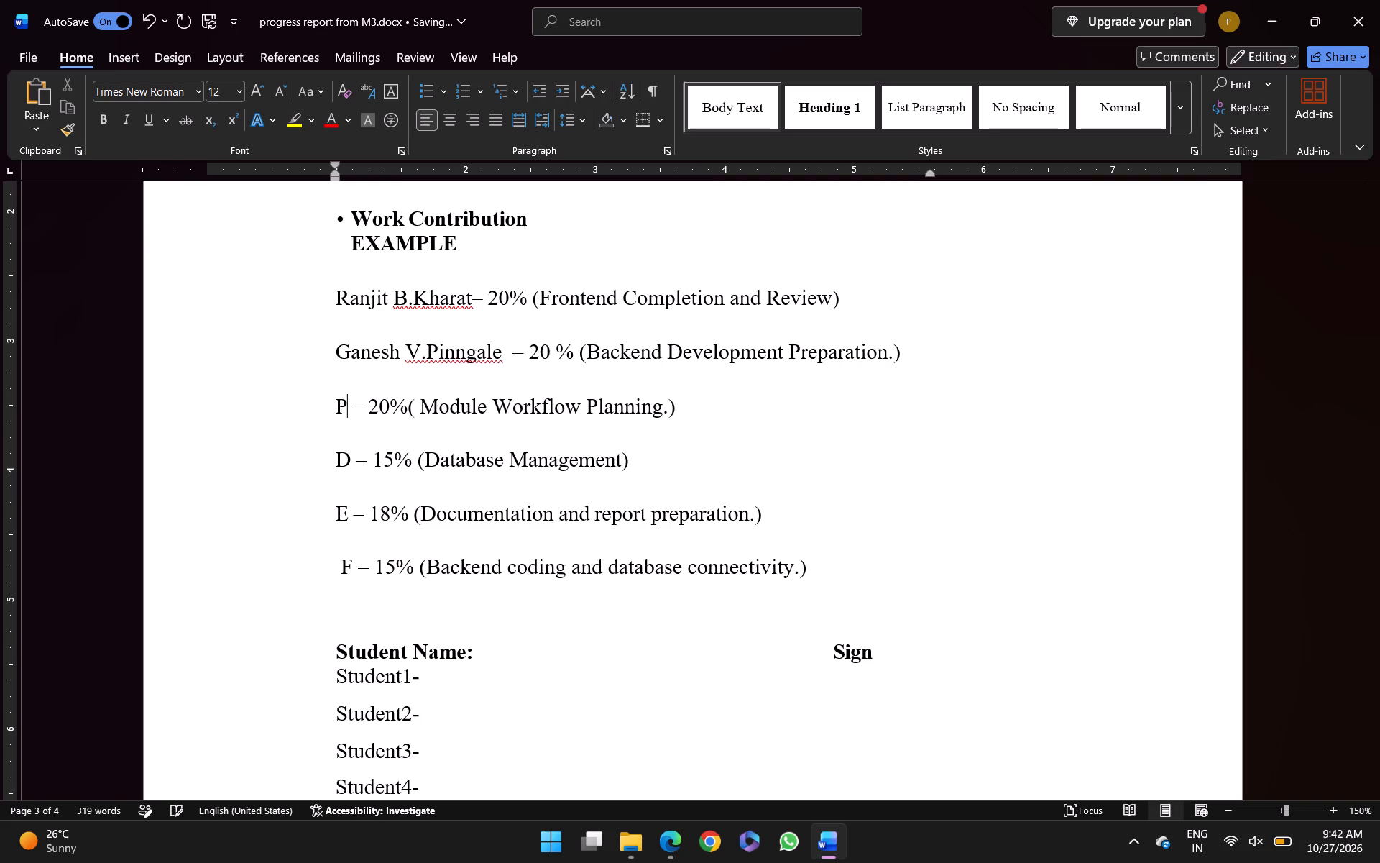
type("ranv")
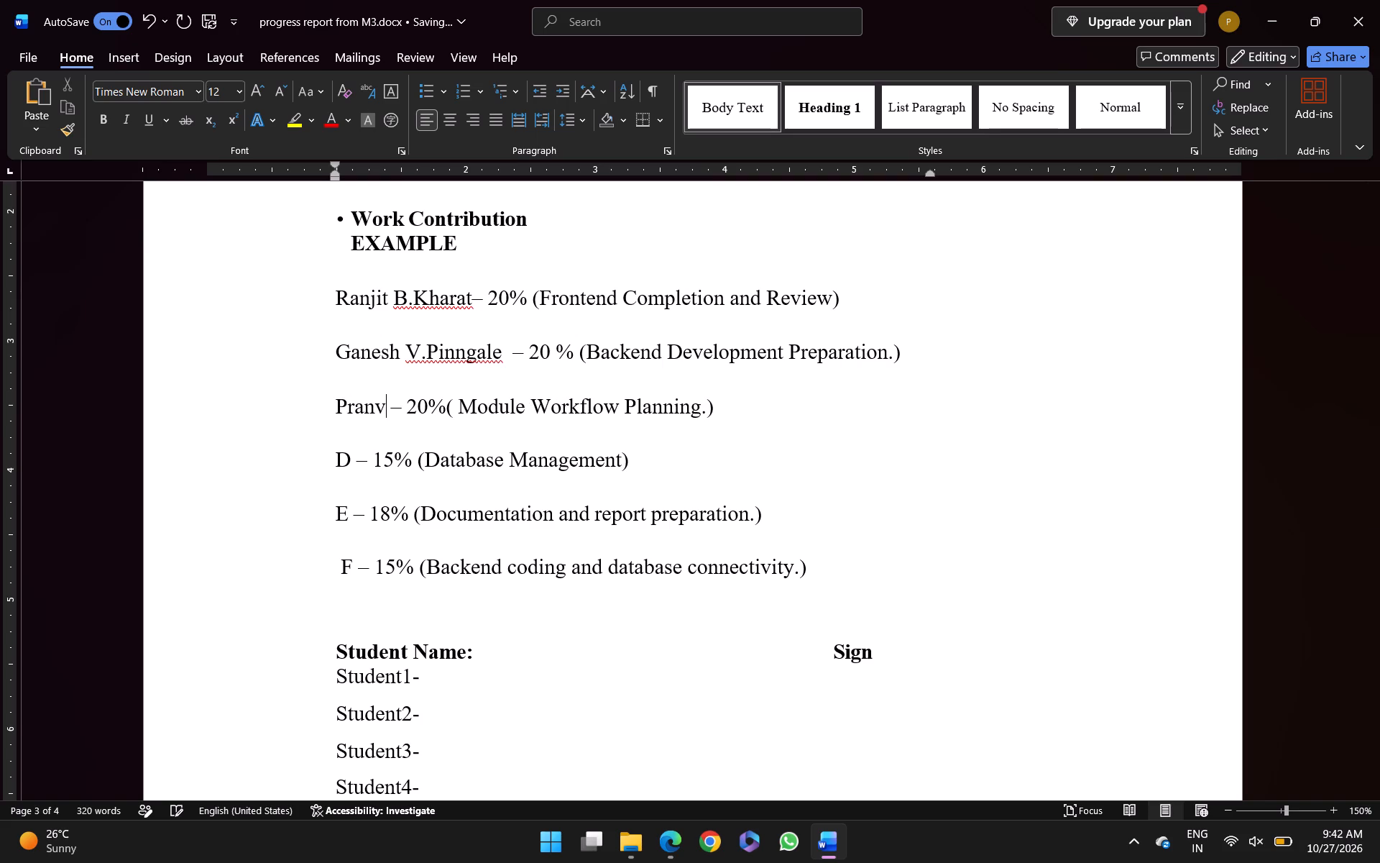
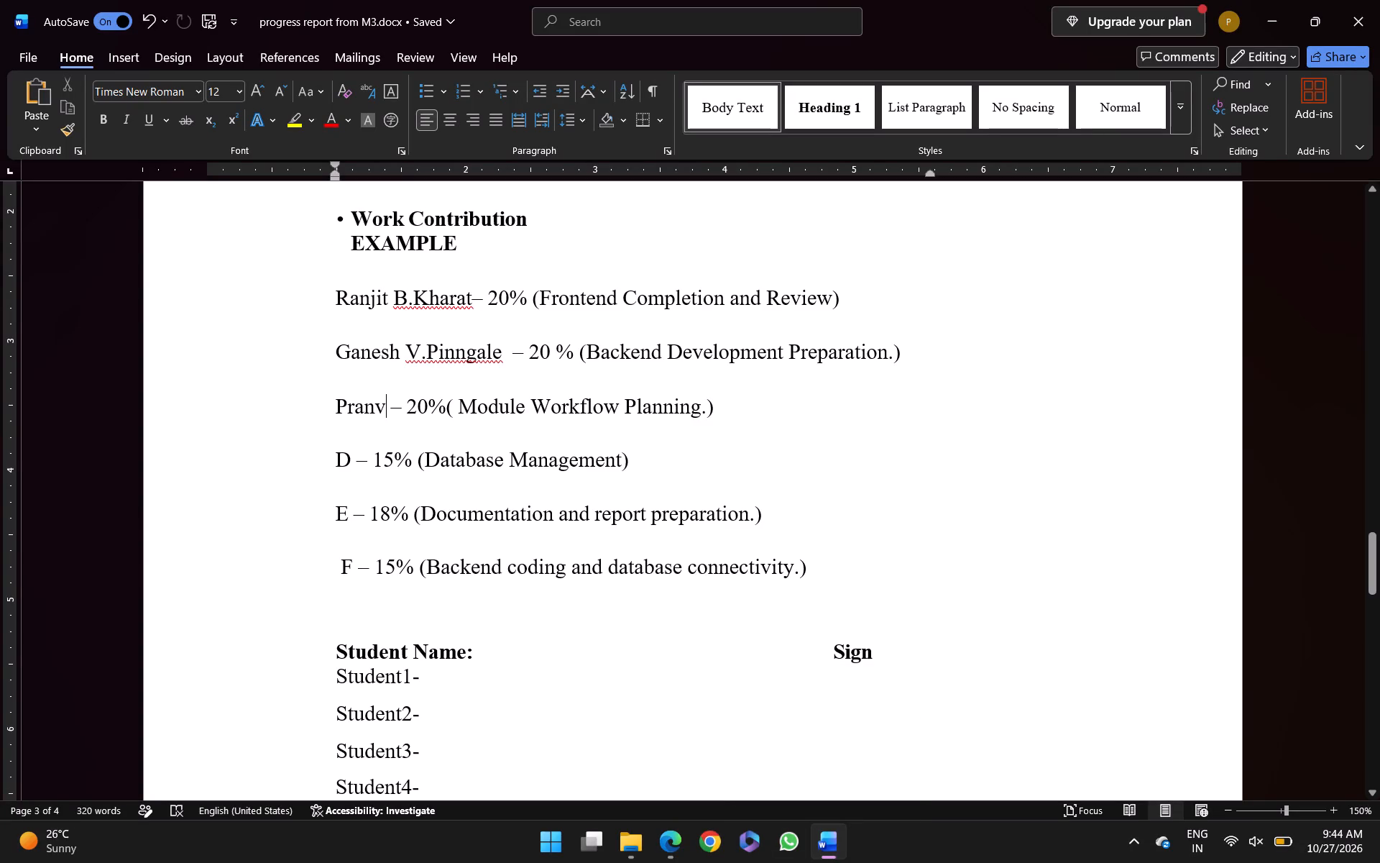
Correct and complete the third student's name on the third Work Contribution line, adding the middle initial and surname.
key("BackSpace")
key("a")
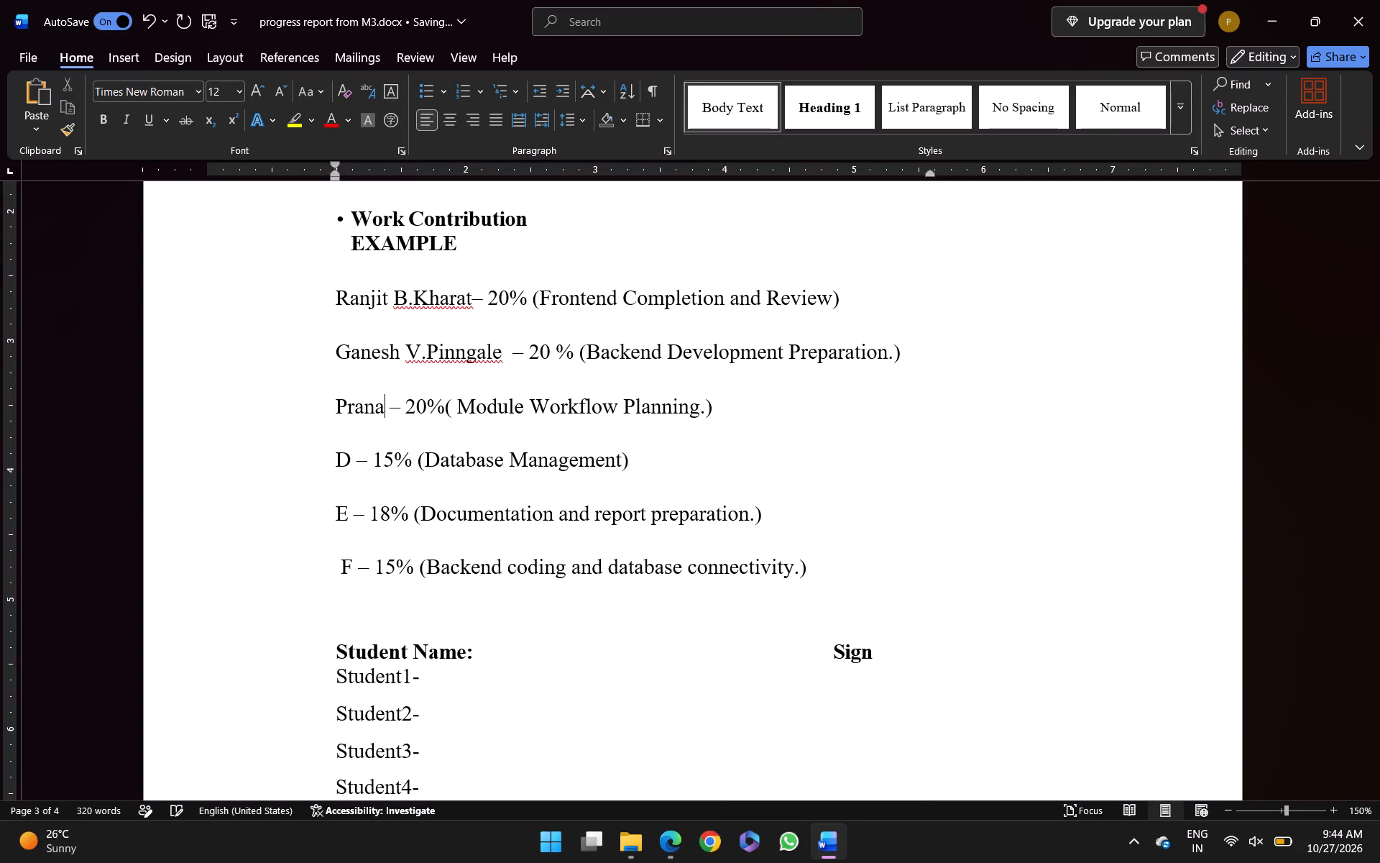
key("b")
key("BackSpace")
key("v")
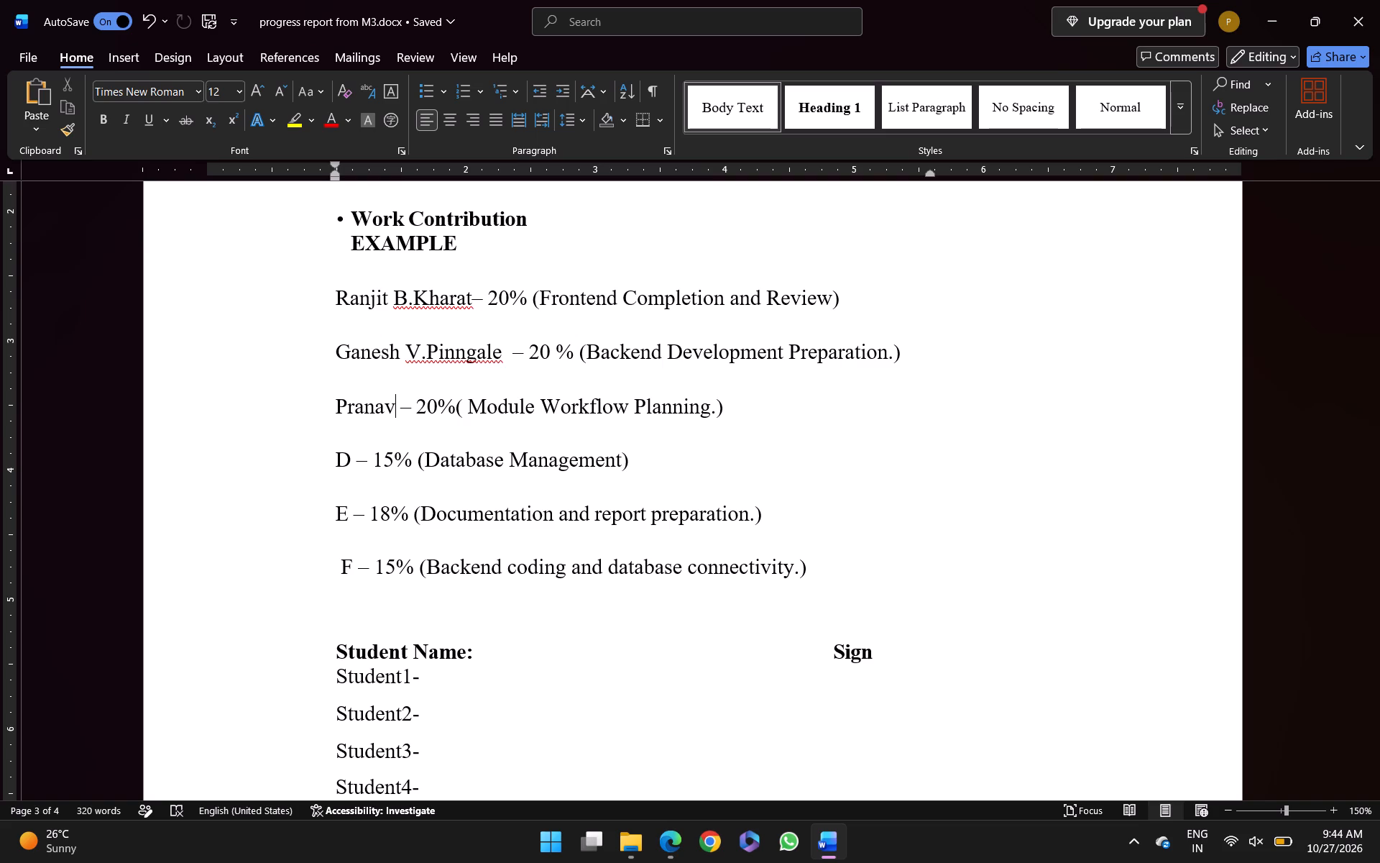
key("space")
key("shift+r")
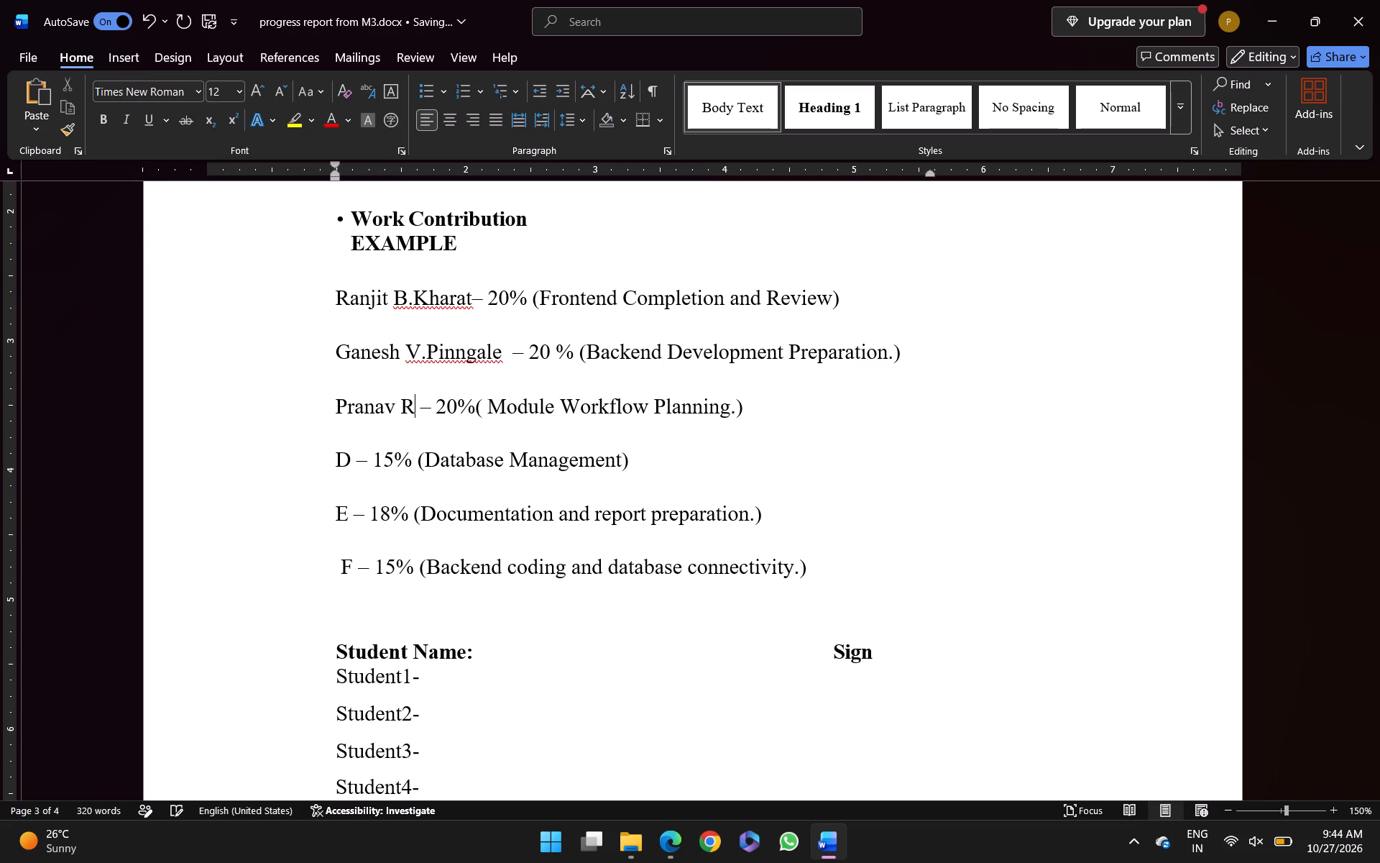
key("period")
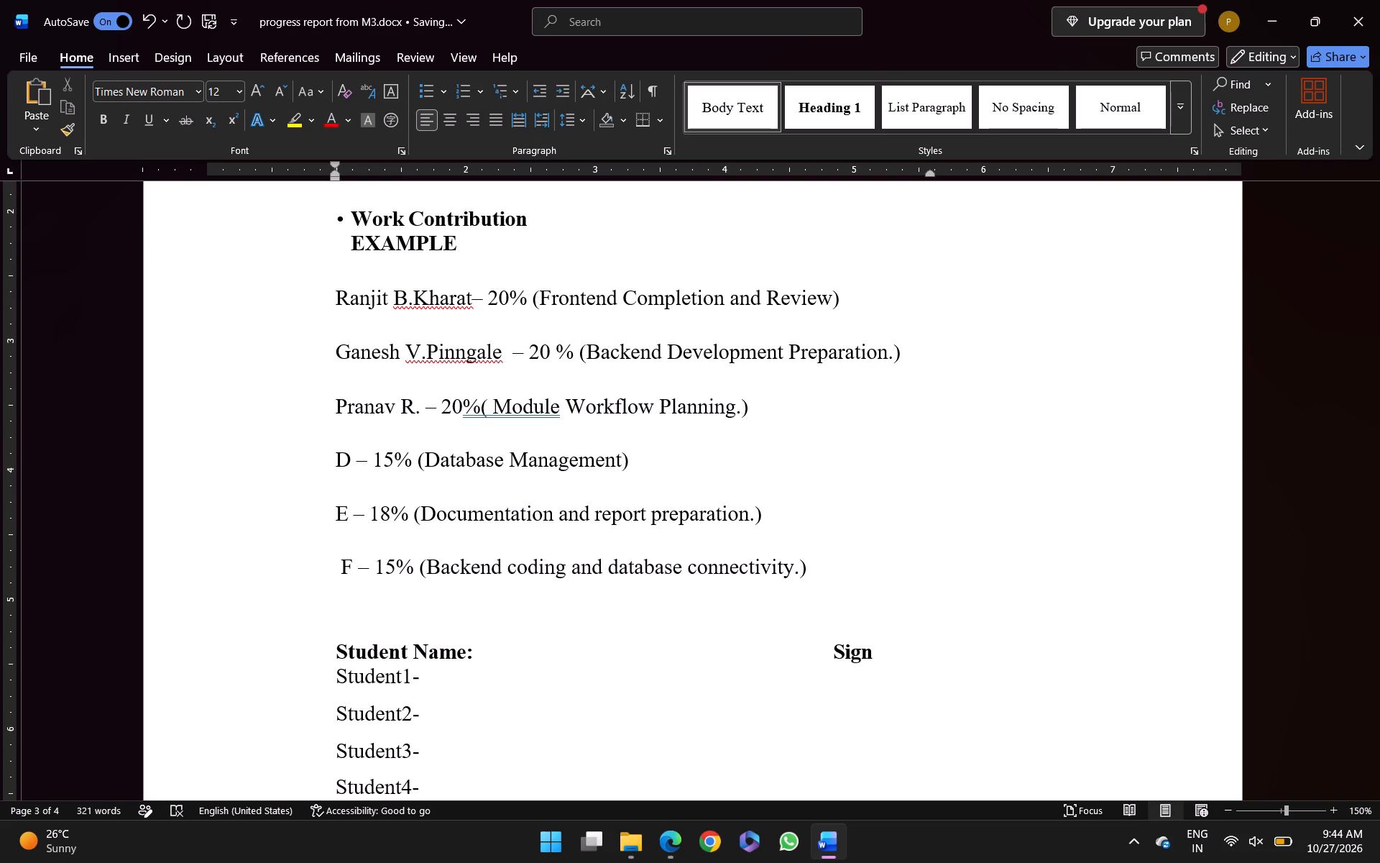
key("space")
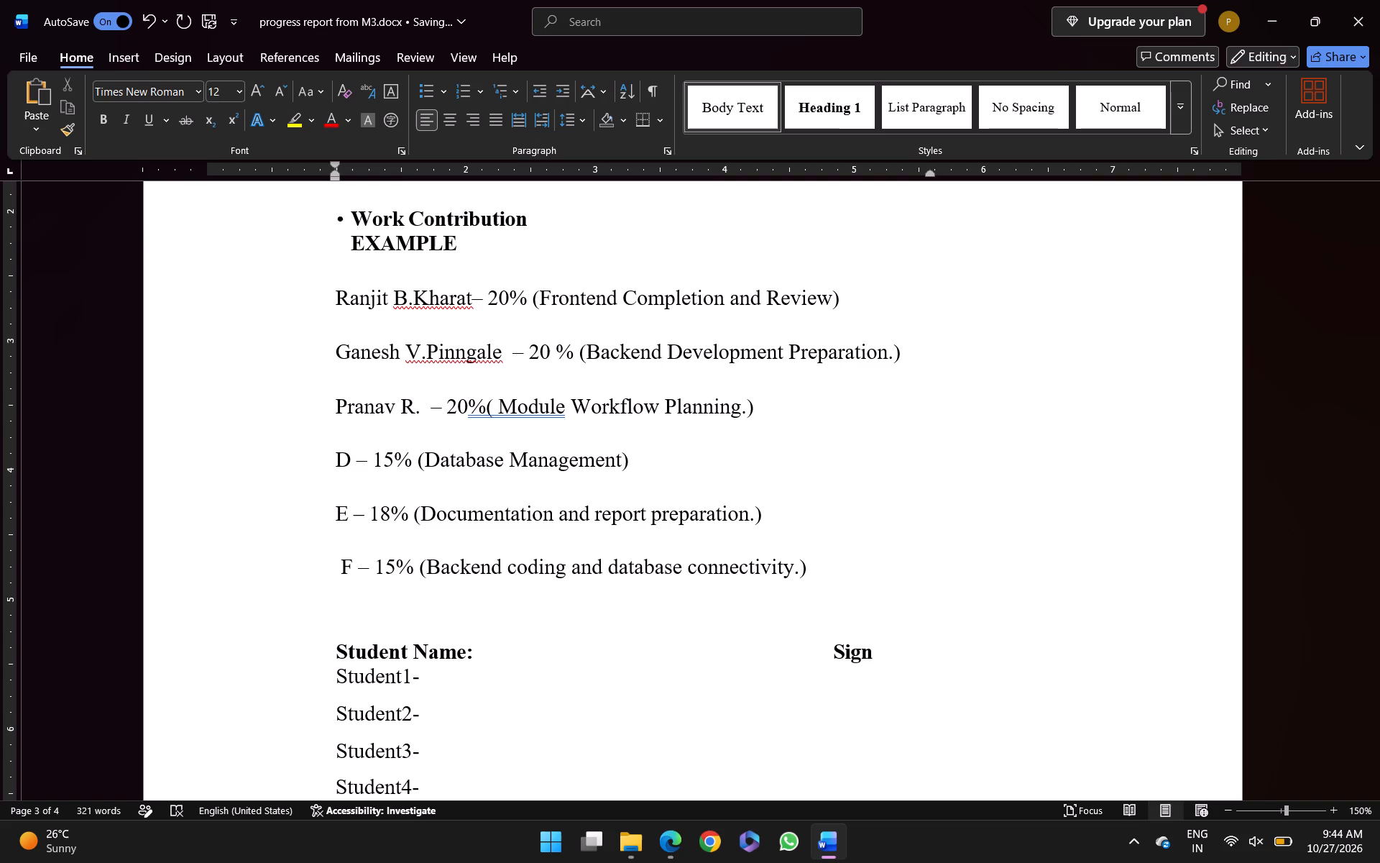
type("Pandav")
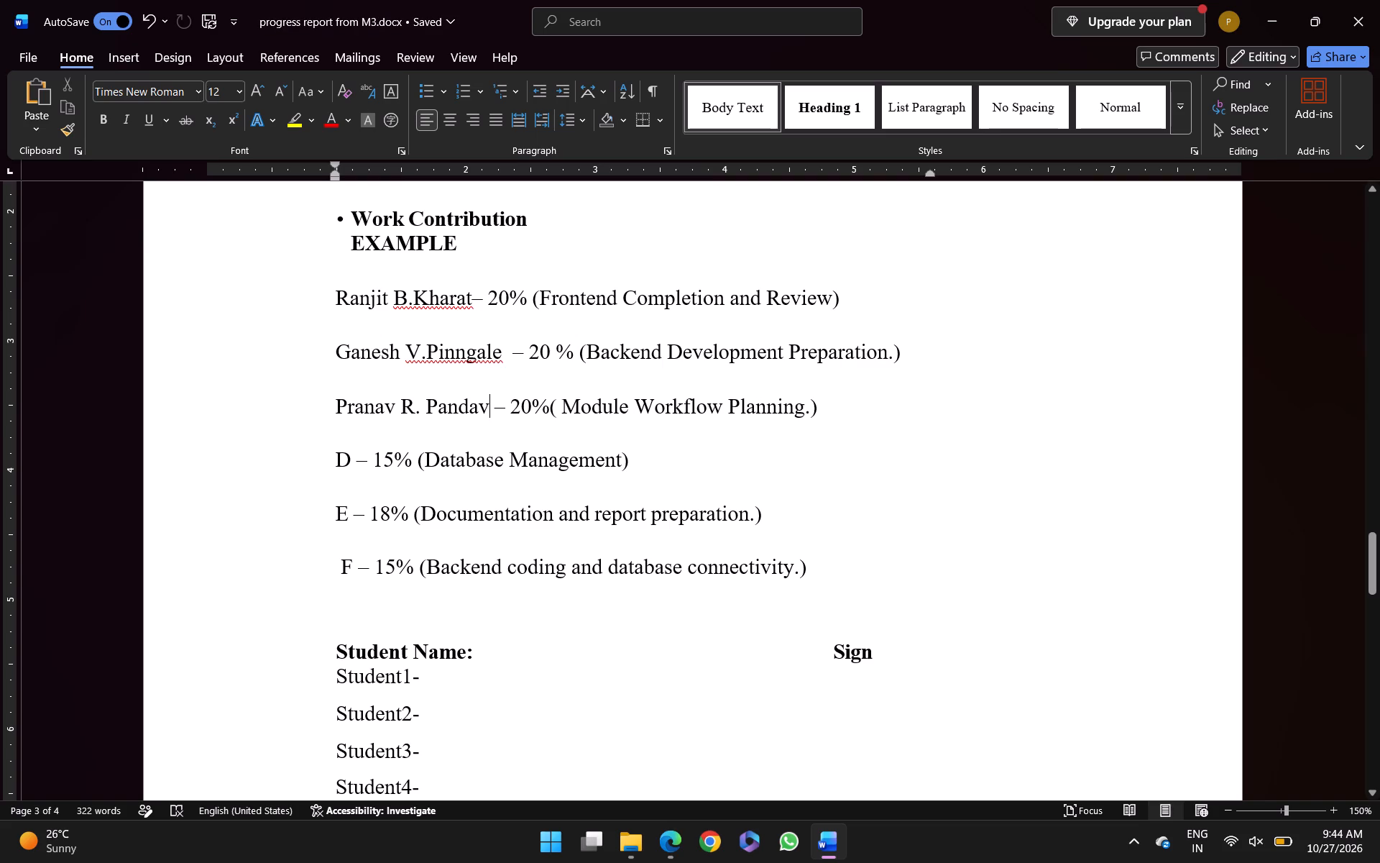
Set the contribution percentage on Work Contribution line D to 20%.
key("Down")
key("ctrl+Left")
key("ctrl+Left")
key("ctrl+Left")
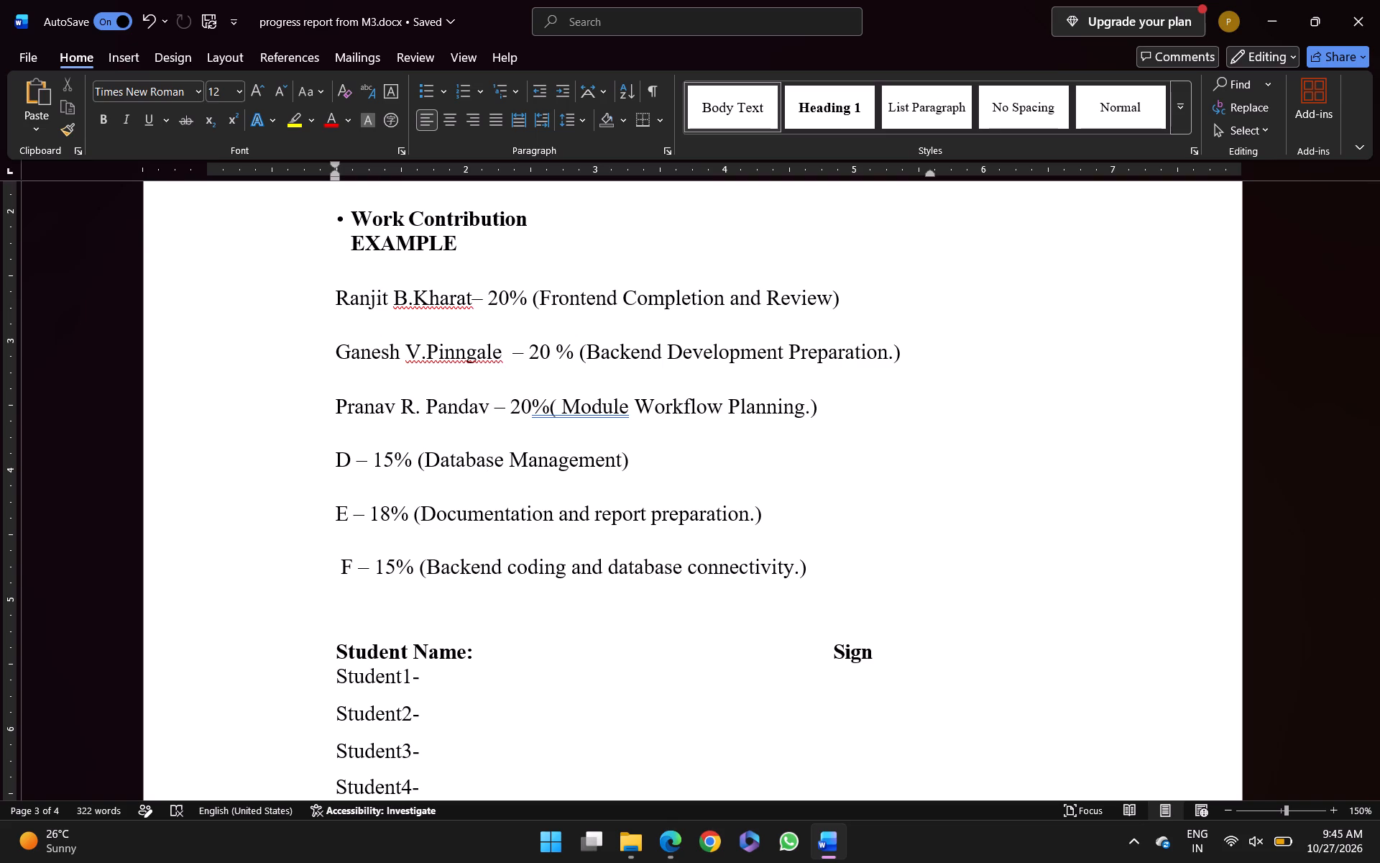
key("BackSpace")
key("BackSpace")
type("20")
Replace the placeholder letter D on the fourth Work Contribution line with the fourth student's name.
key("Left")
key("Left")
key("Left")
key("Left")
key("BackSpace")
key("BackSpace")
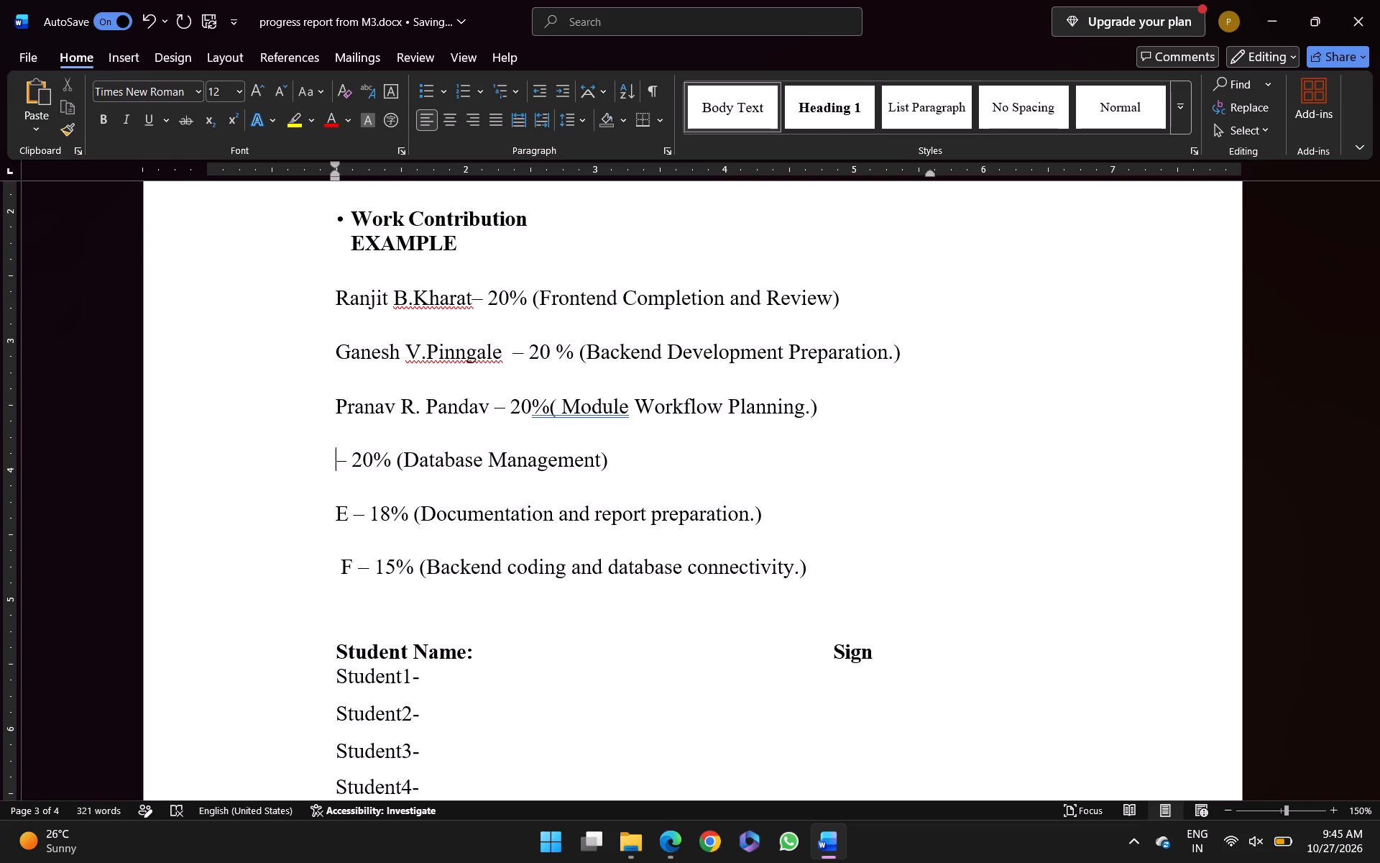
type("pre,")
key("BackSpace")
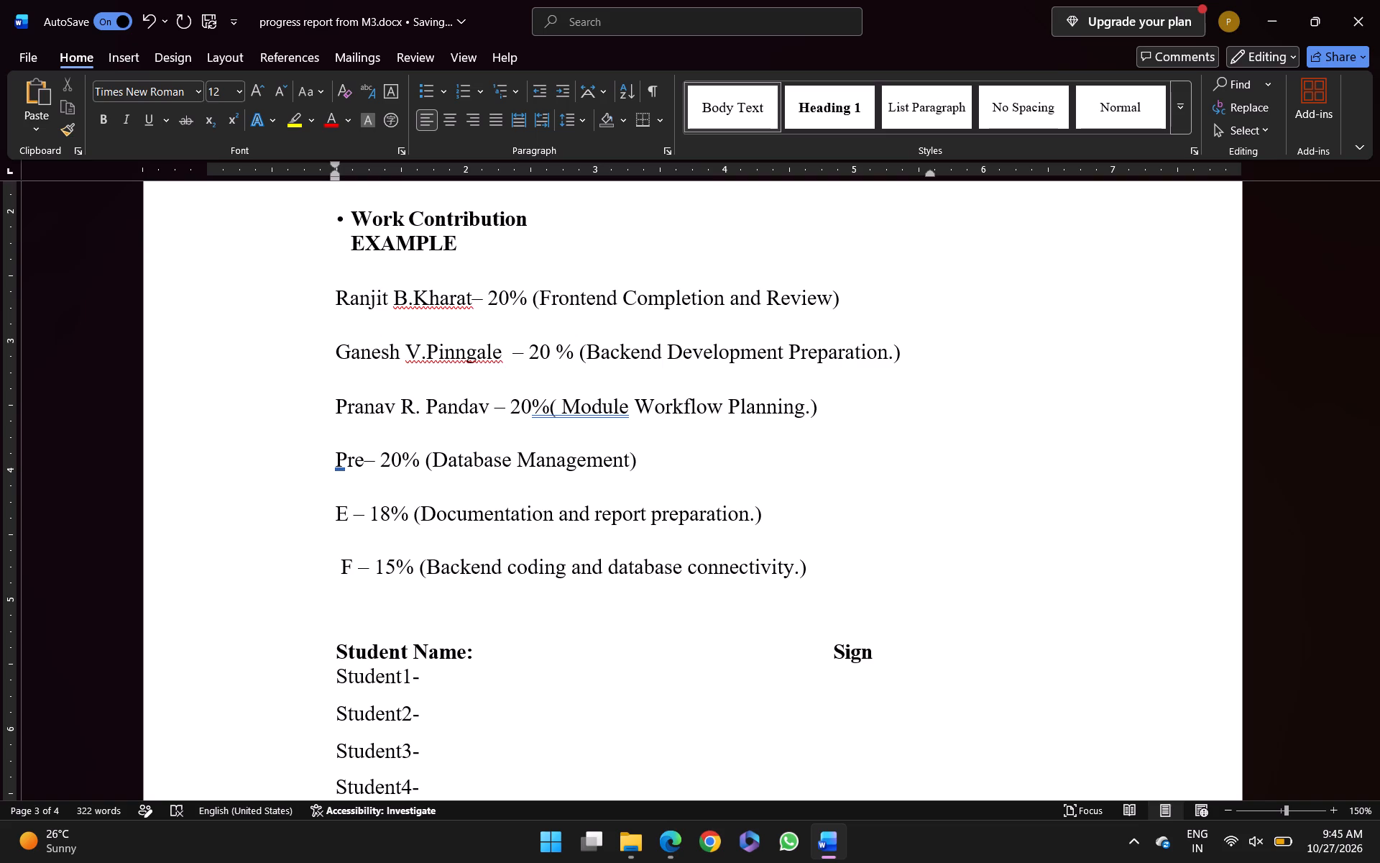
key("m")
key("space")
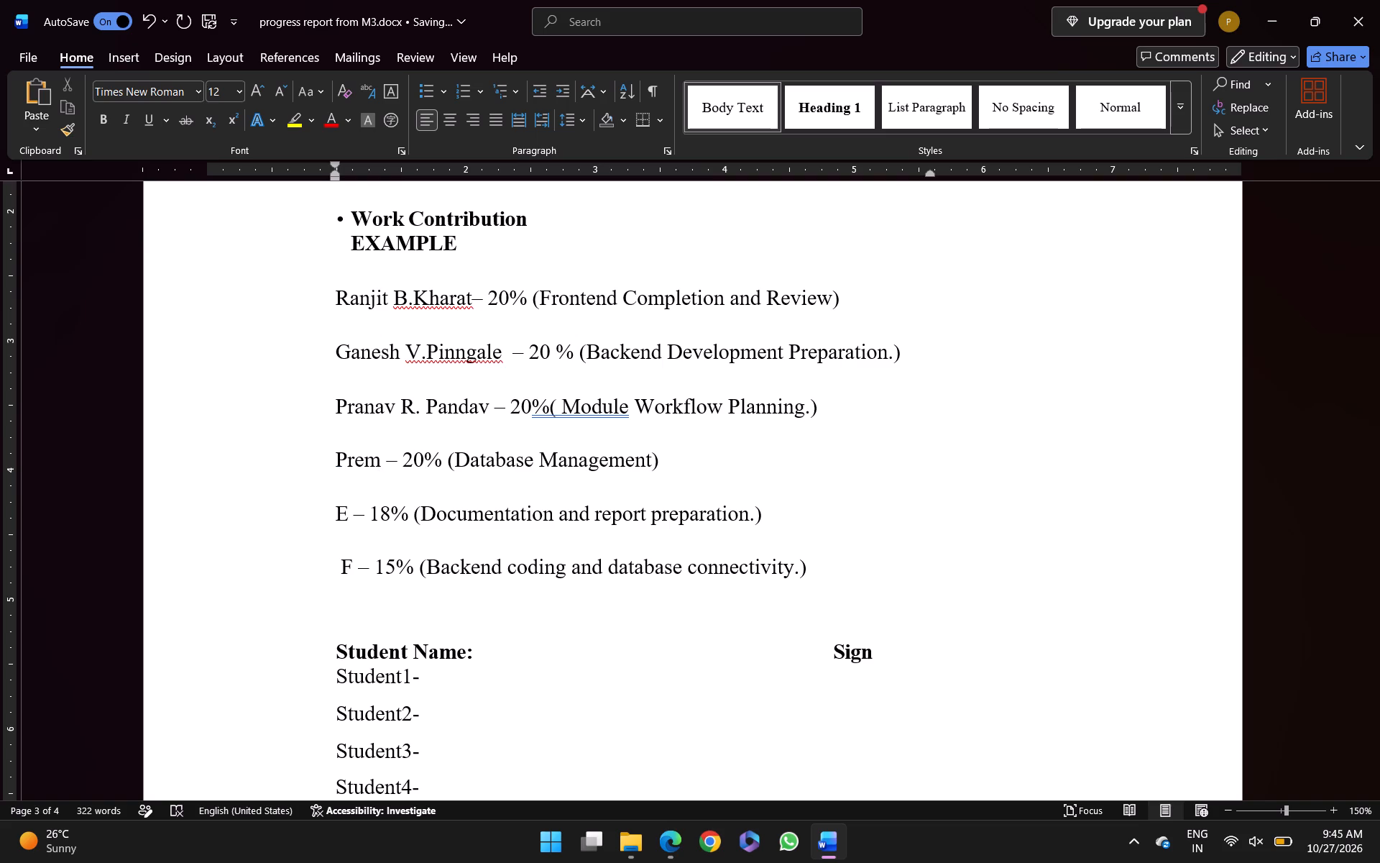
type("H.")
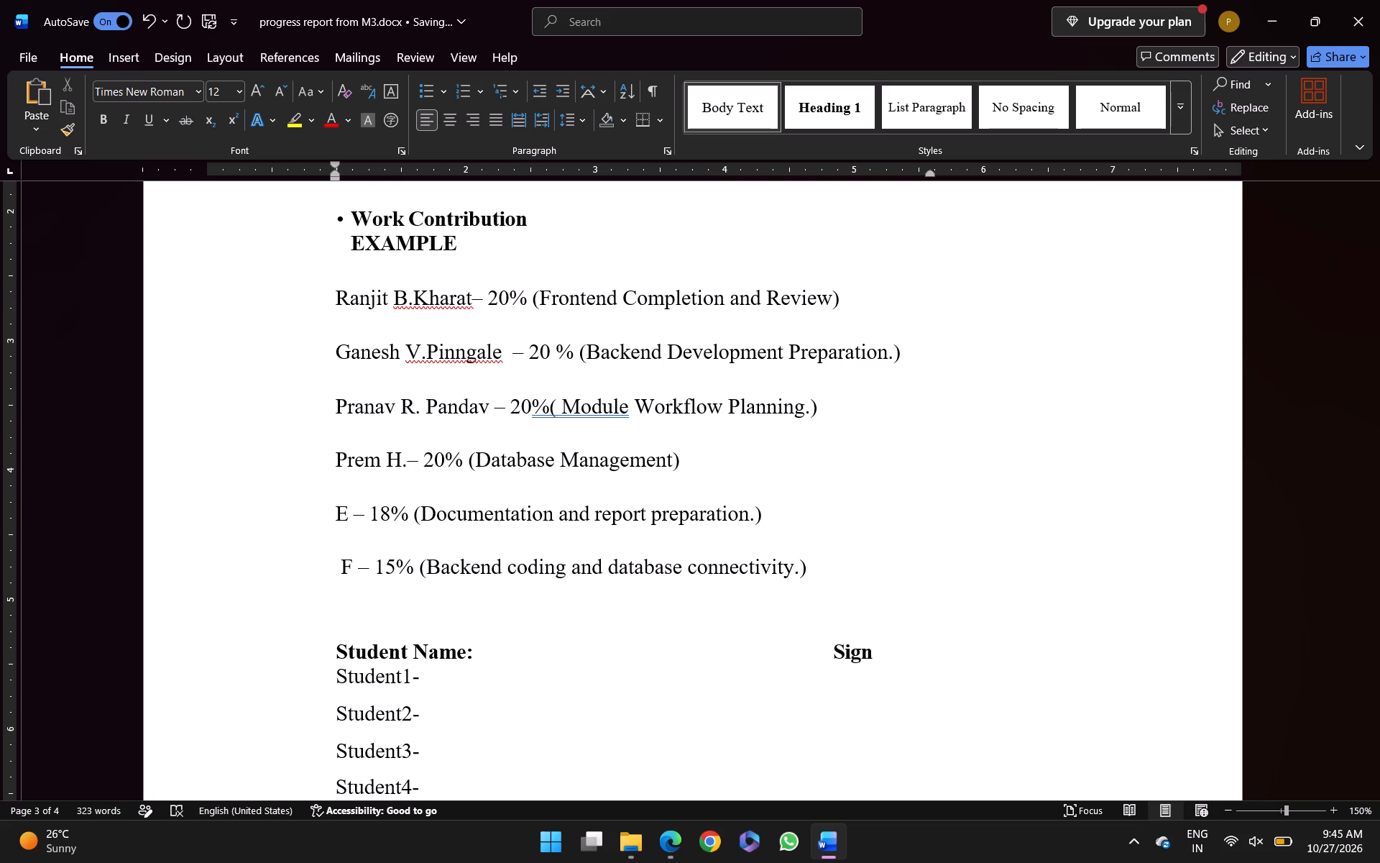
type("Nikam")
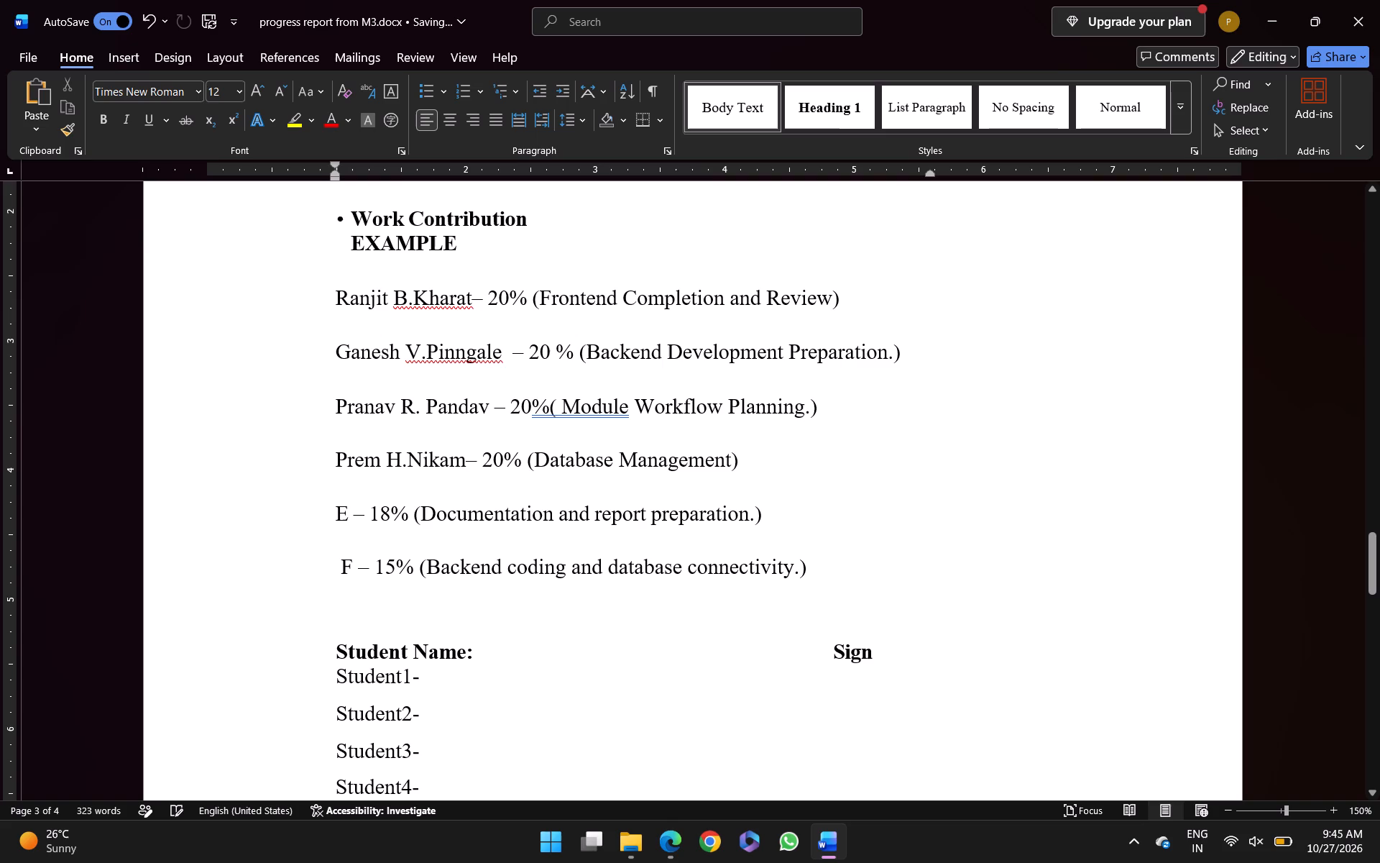
Copy the activity name "System Testing and Documentation" from the last row of the activity table.
scroll(561, 305, "up", 3)
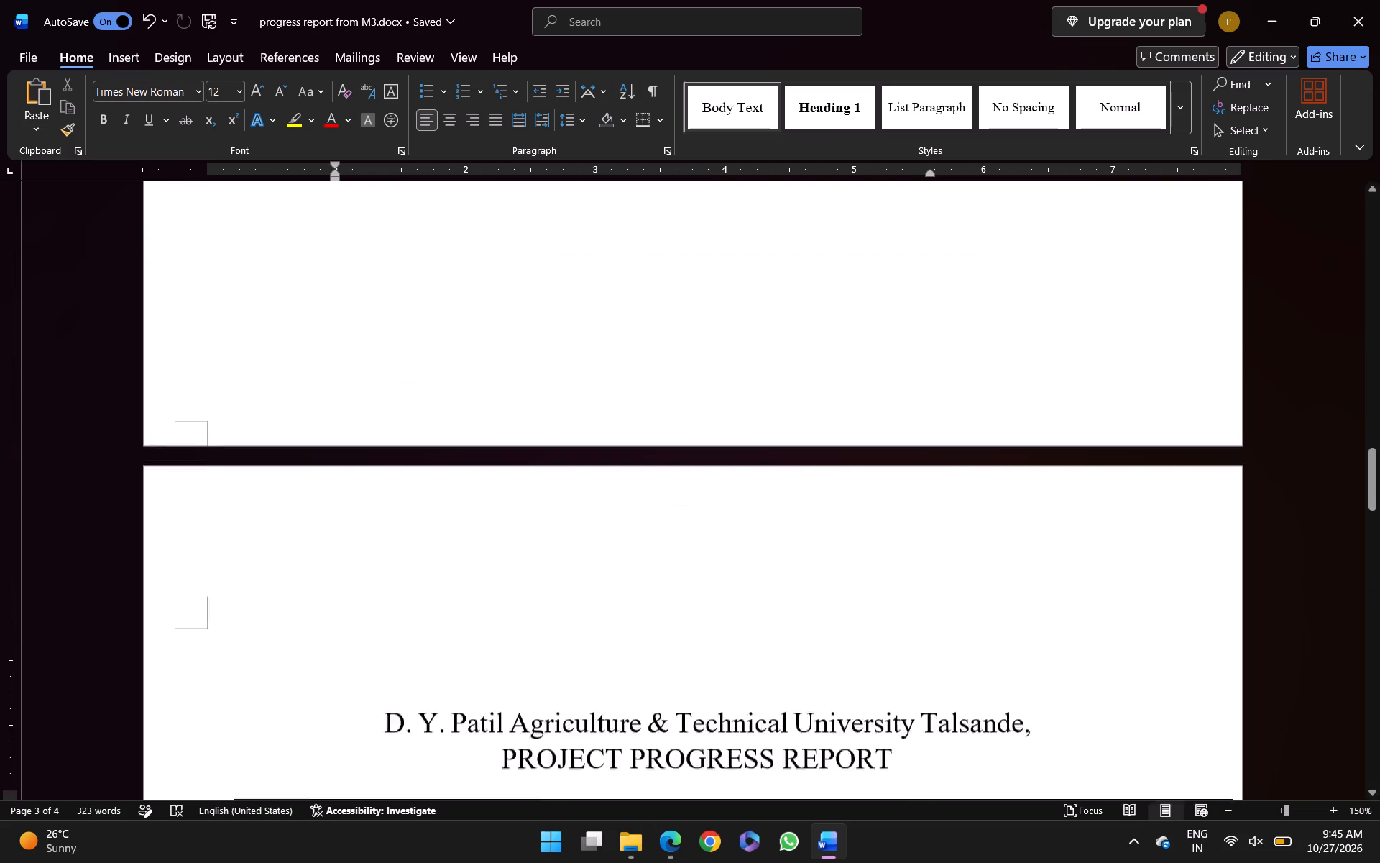
scroll(561, 305, "up", 7)
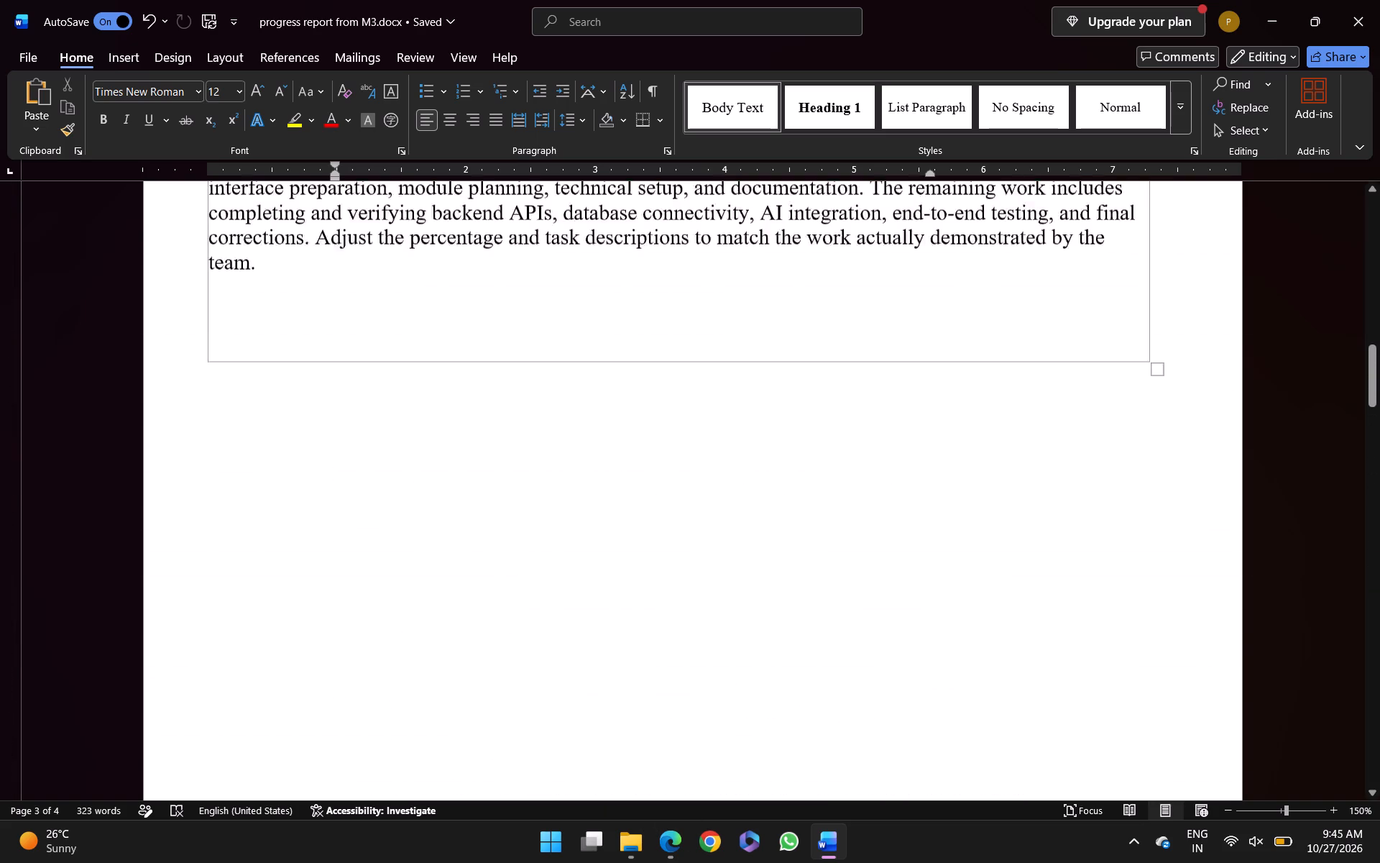
scroll(561, 305, "up", 5)
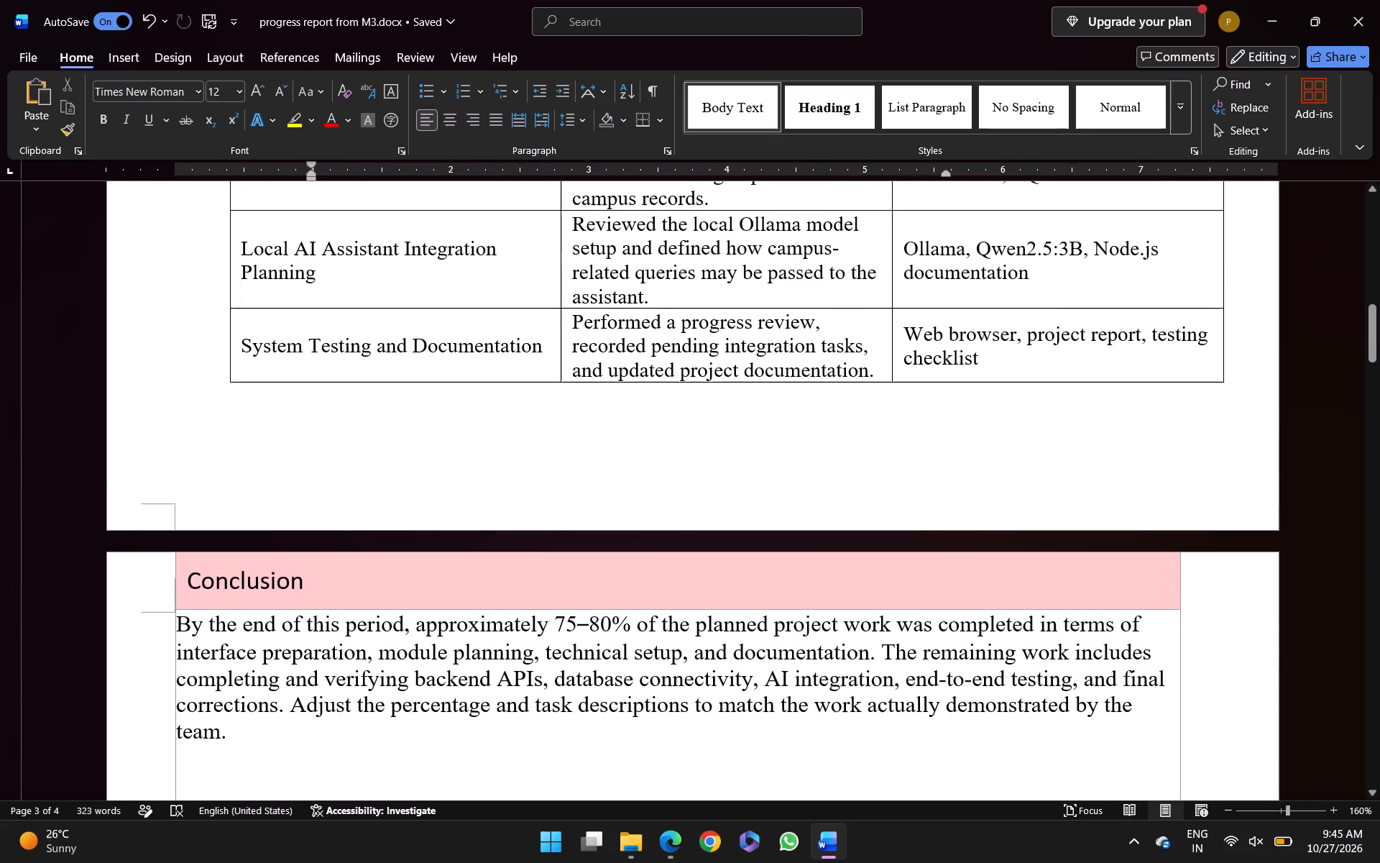
scroll(561, 305, "up", 1)
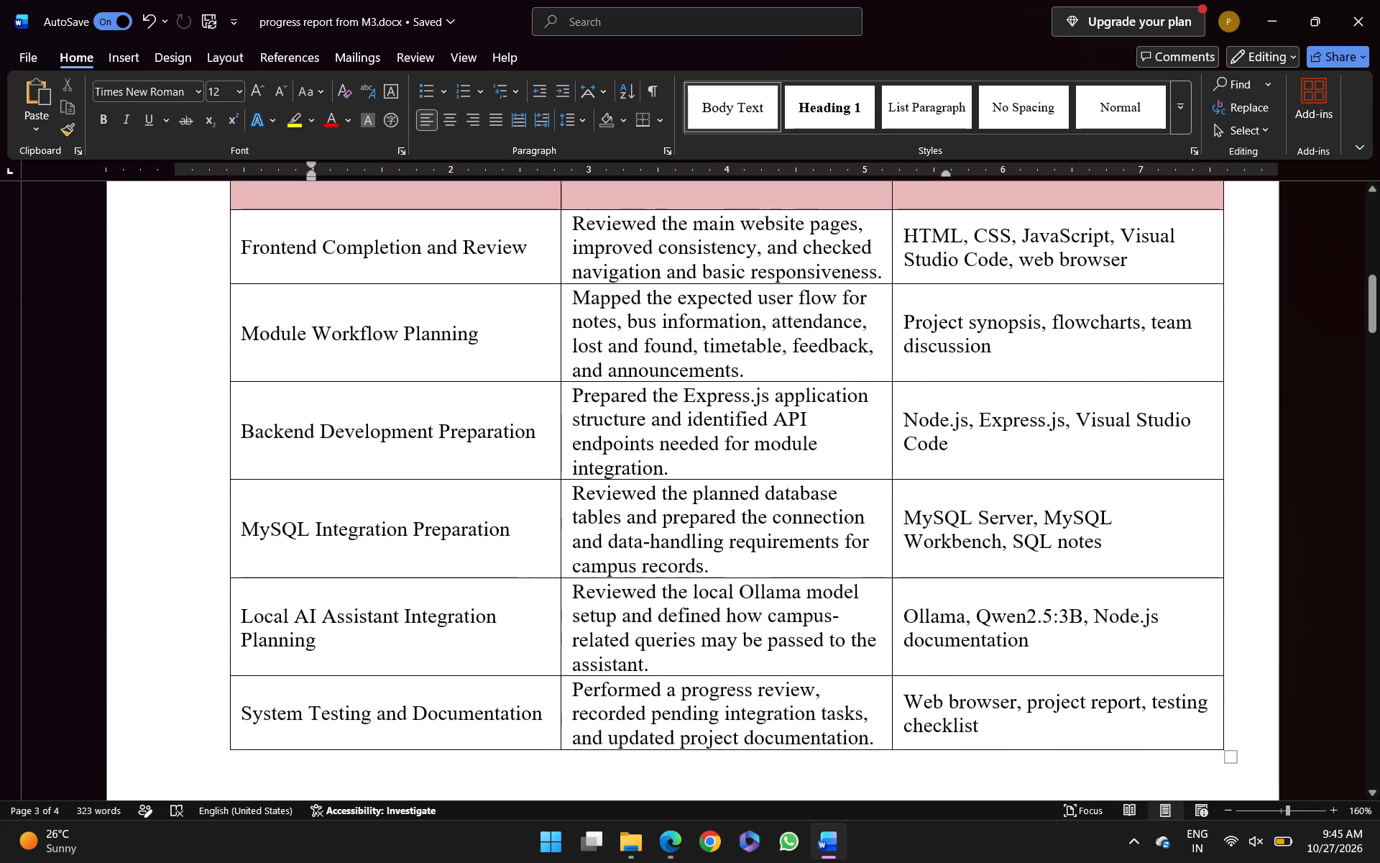
scroll(561, 305, "up", 1)
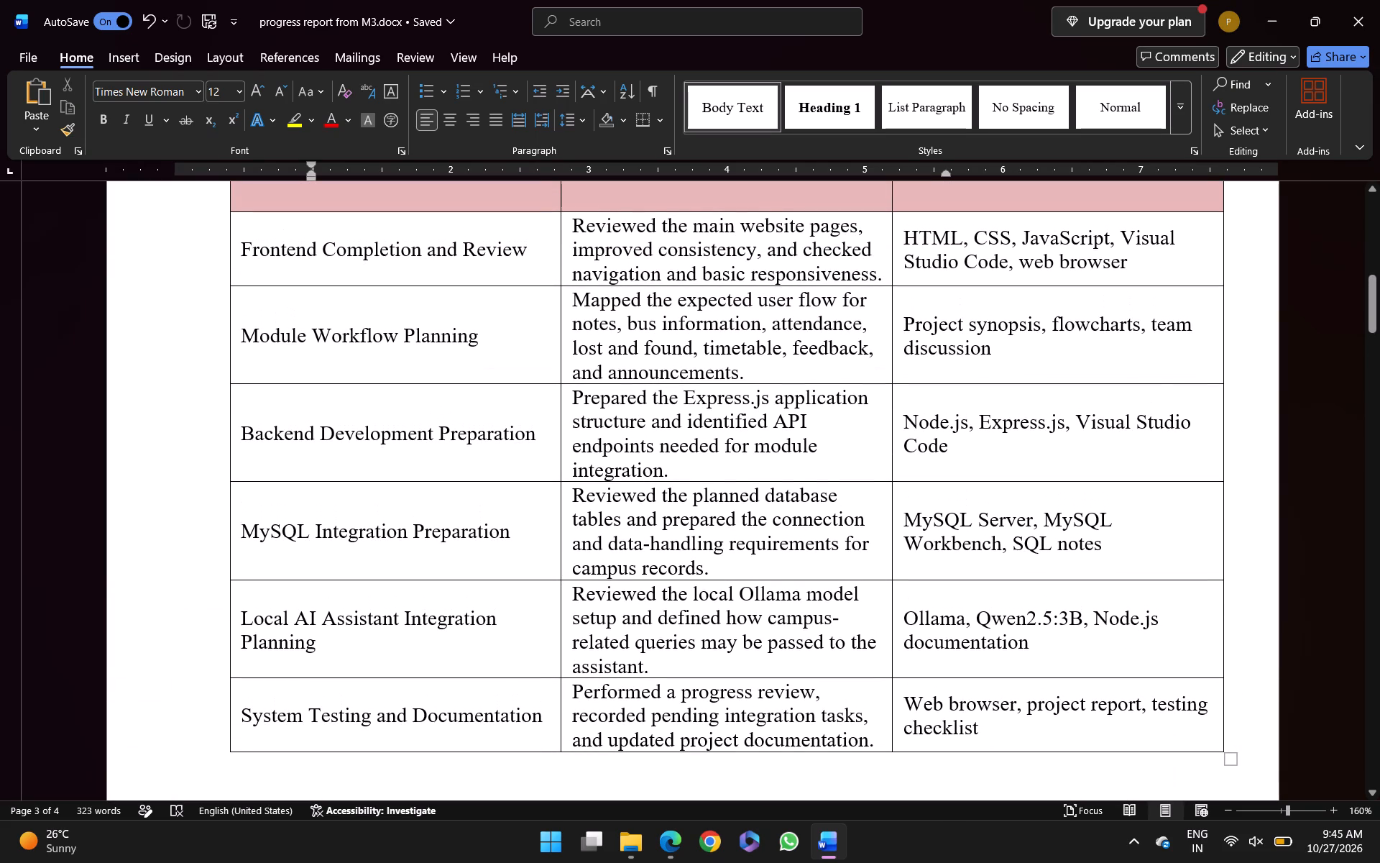
left_click(543, 719)
left_click_drag(543, 719, 390, 719)
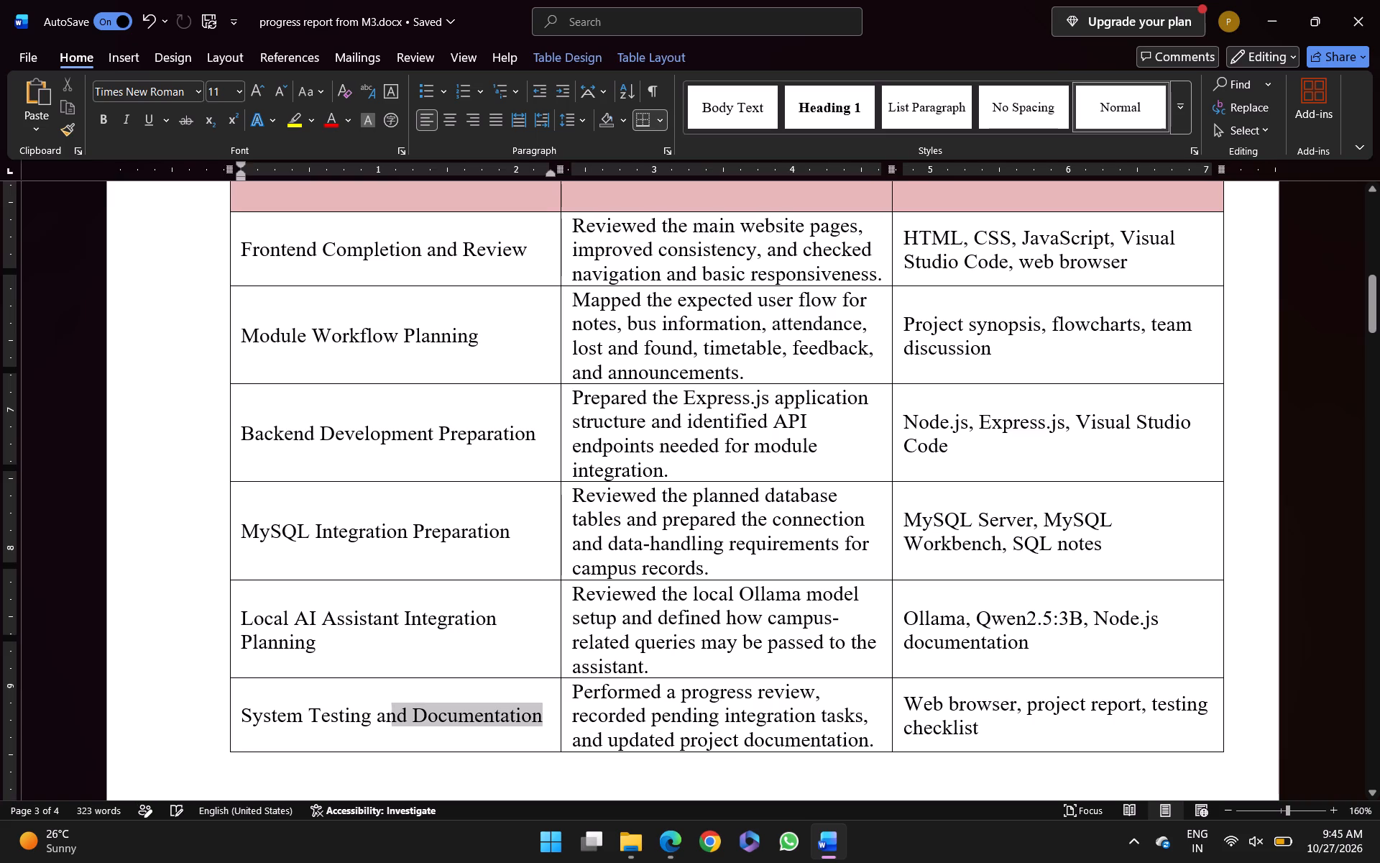
left_click_drag(390, 719, 266, 716)
key("ctrl+c")
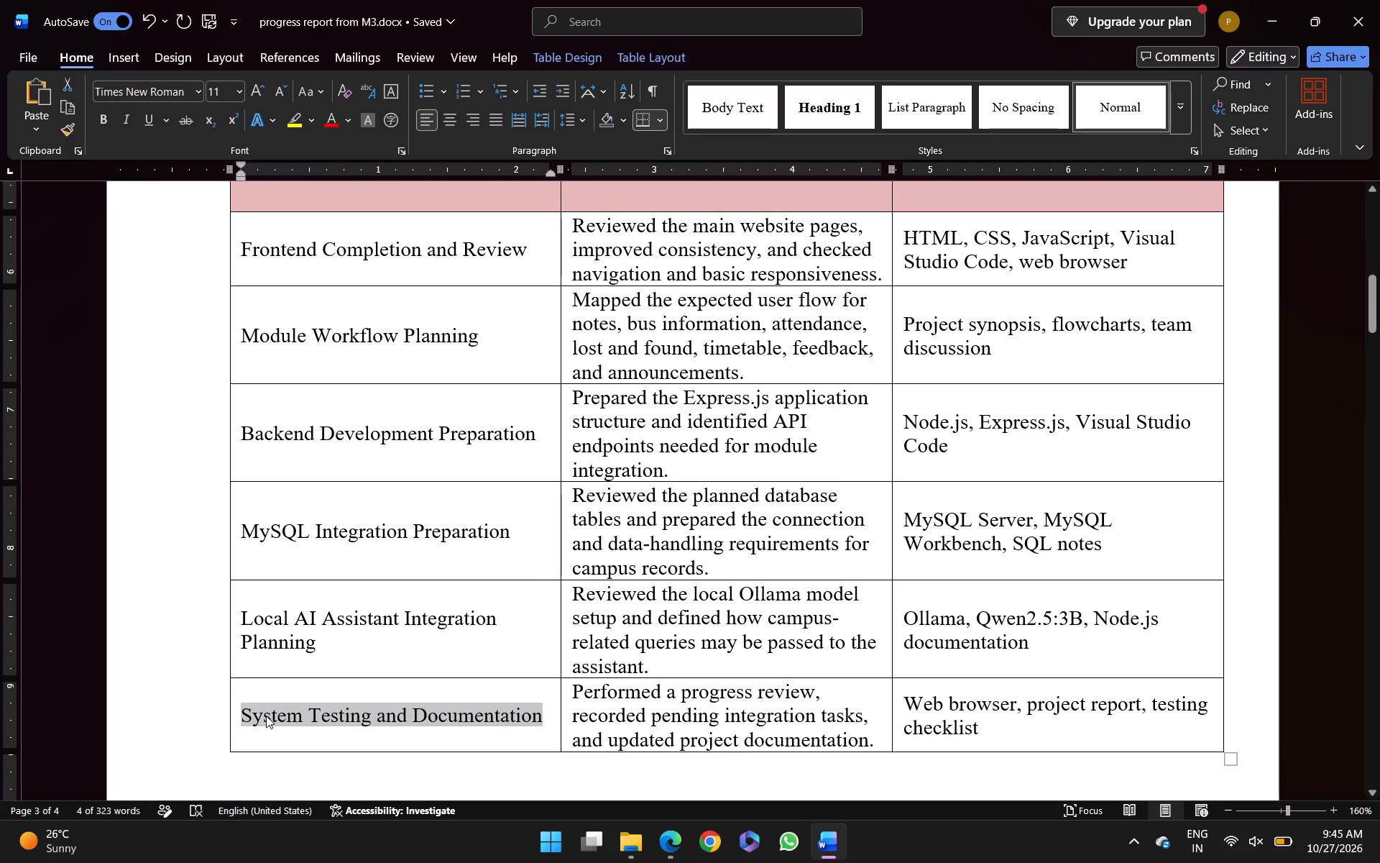
Replace the Database Management task on the fourth Work Contribution line with the copied "System Testing and Documentation", keeping it in brackets.
scroll(266, 716, "down", 8)
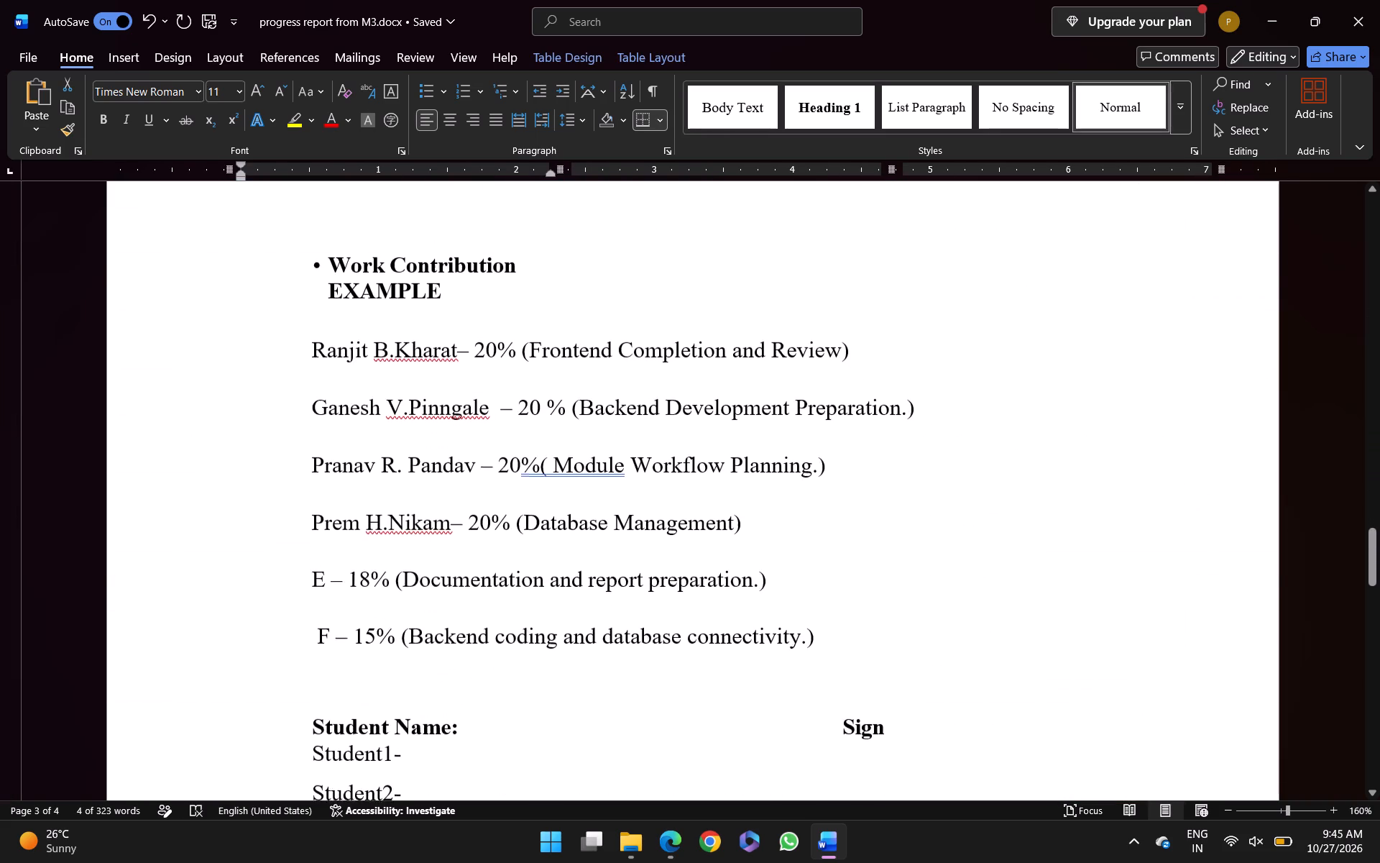
scroll(266, 716, "down", 4)
scroll(266, 716, "up", 1)
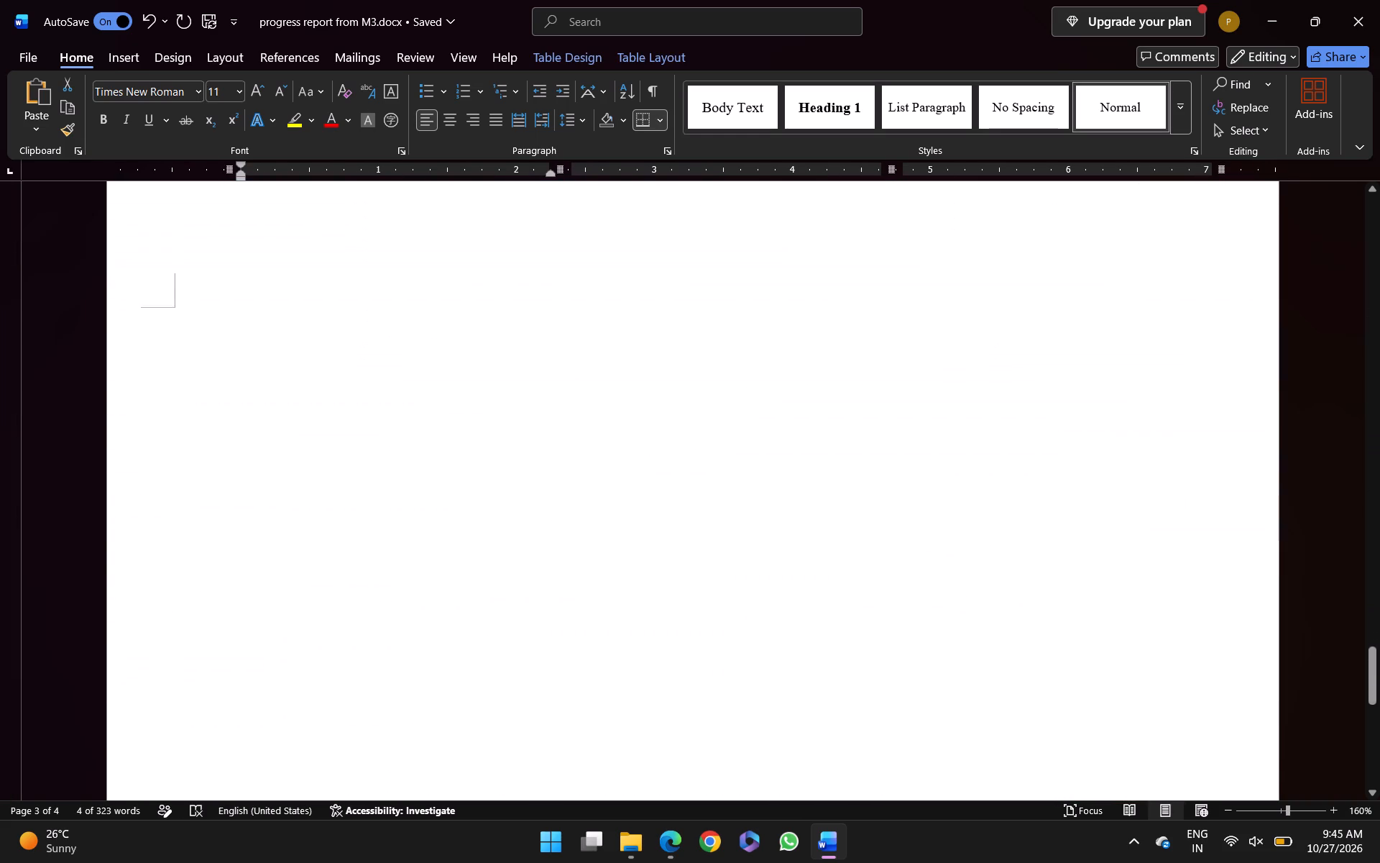
scroll(266, 716, "up", 2)
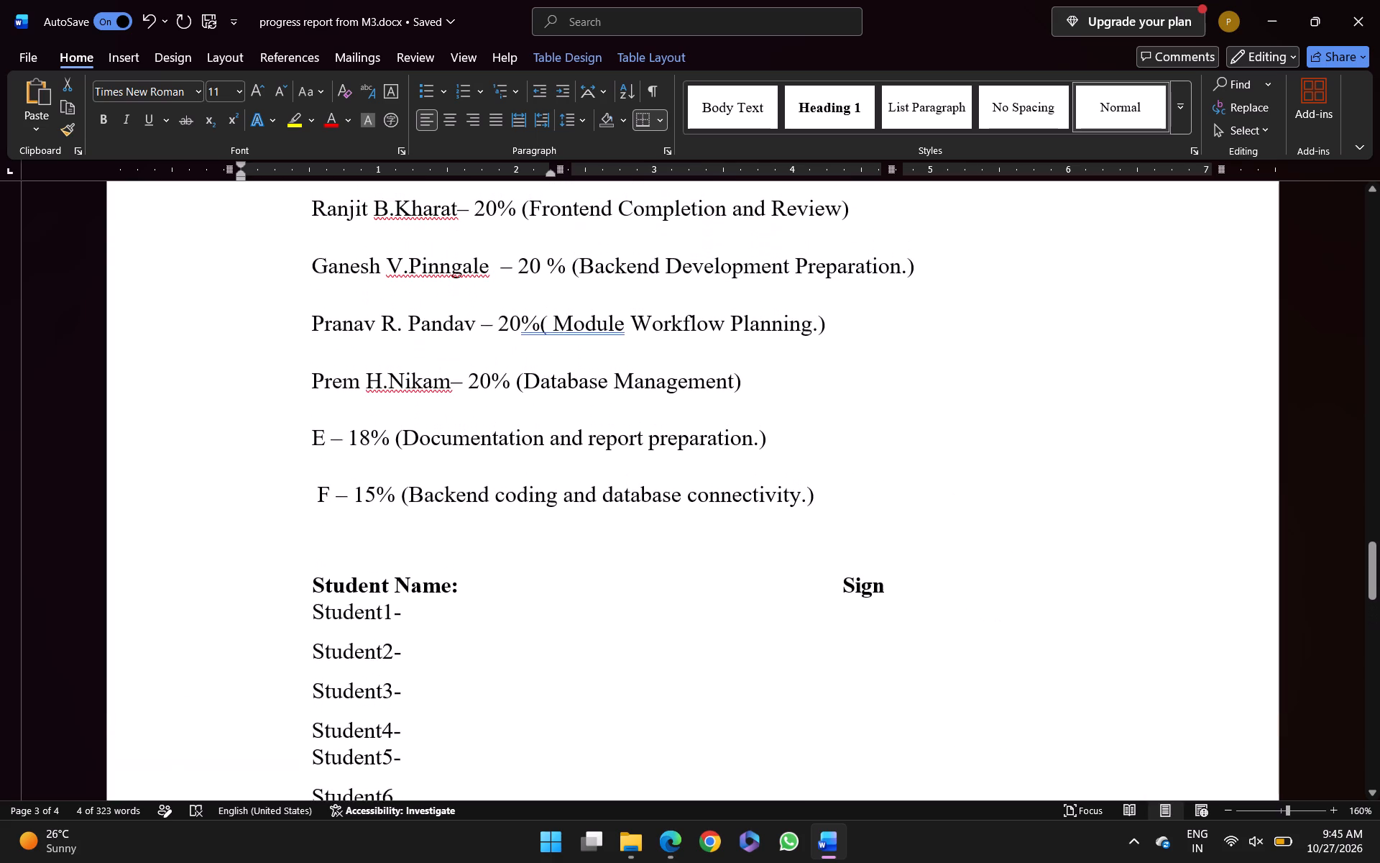
double_click(732, 383)
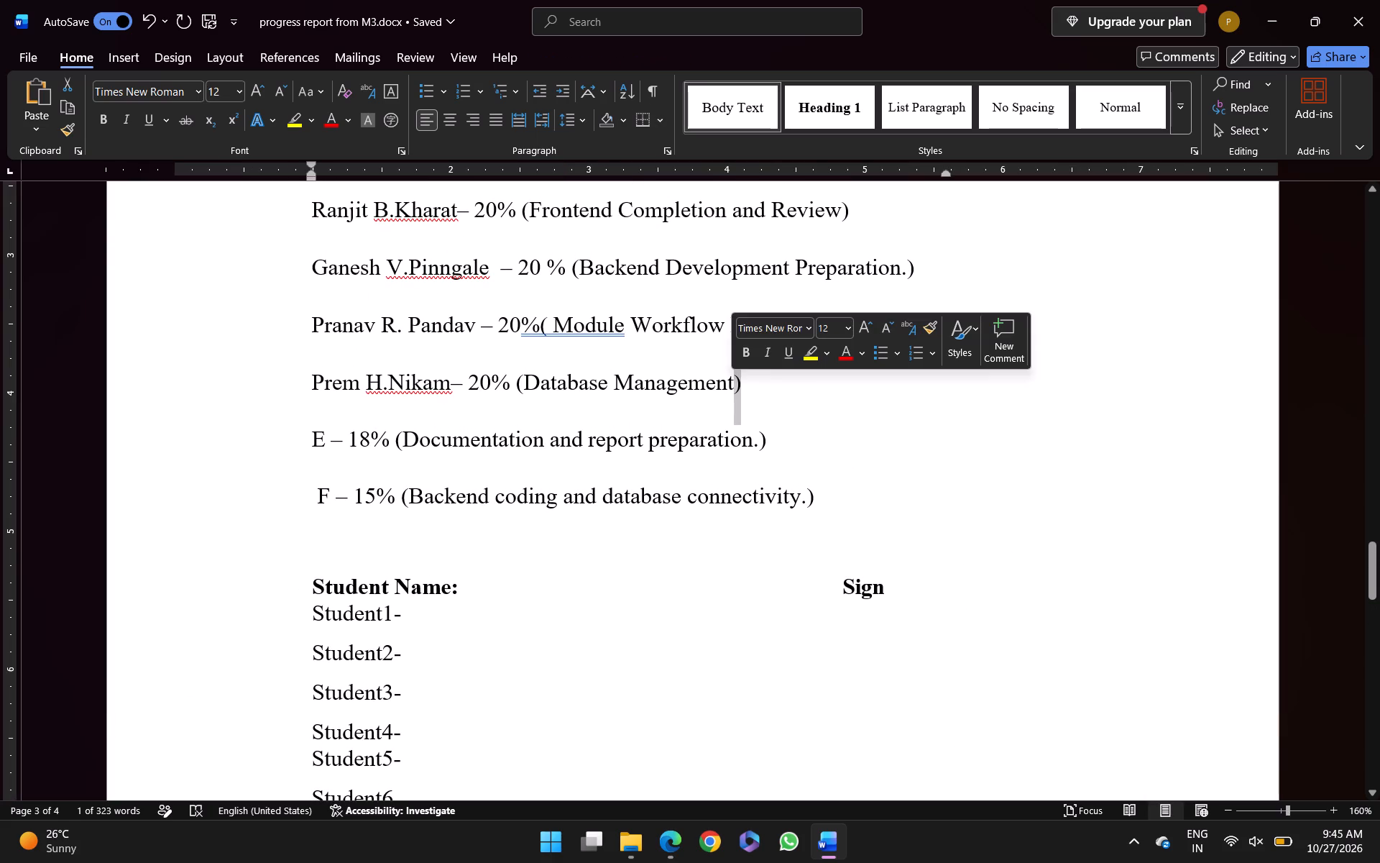
key("BackSpace")
key("BackSpace")
key("BackSpace")
key("BackSpace")
key("BackSpace")
key("BackSpace")
key("BackSpace")
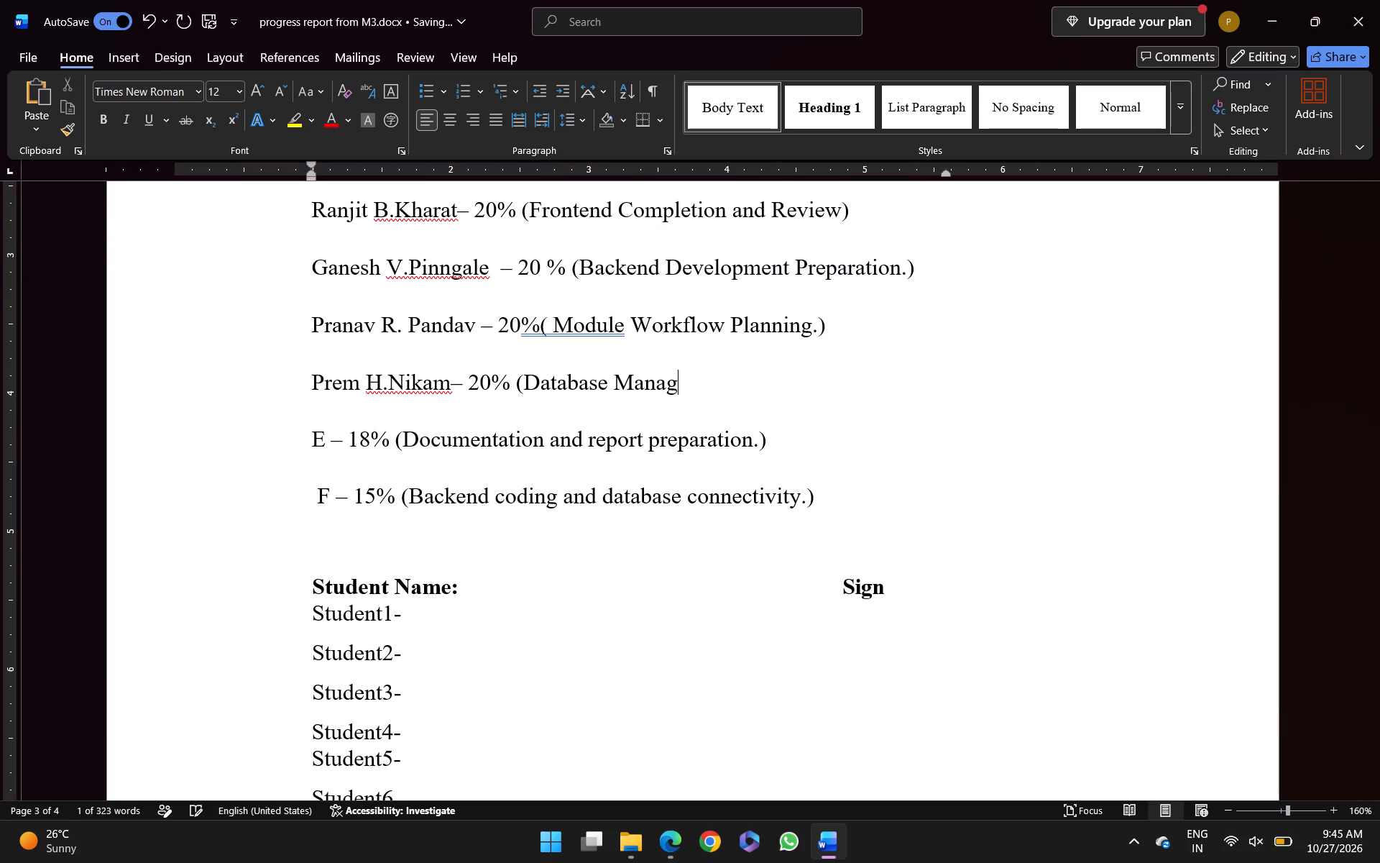
key("BackSpace")
key("BackSpace")
key("BackSpace")
key("BackSpace")
key("BackSpace")
key("BackSpace")
key("BackSpace")
key("BackSpace")
key("BackSpace")
key("BackSpace")
key("BackSpace")
key("BackSpace")
key("BackSpace")
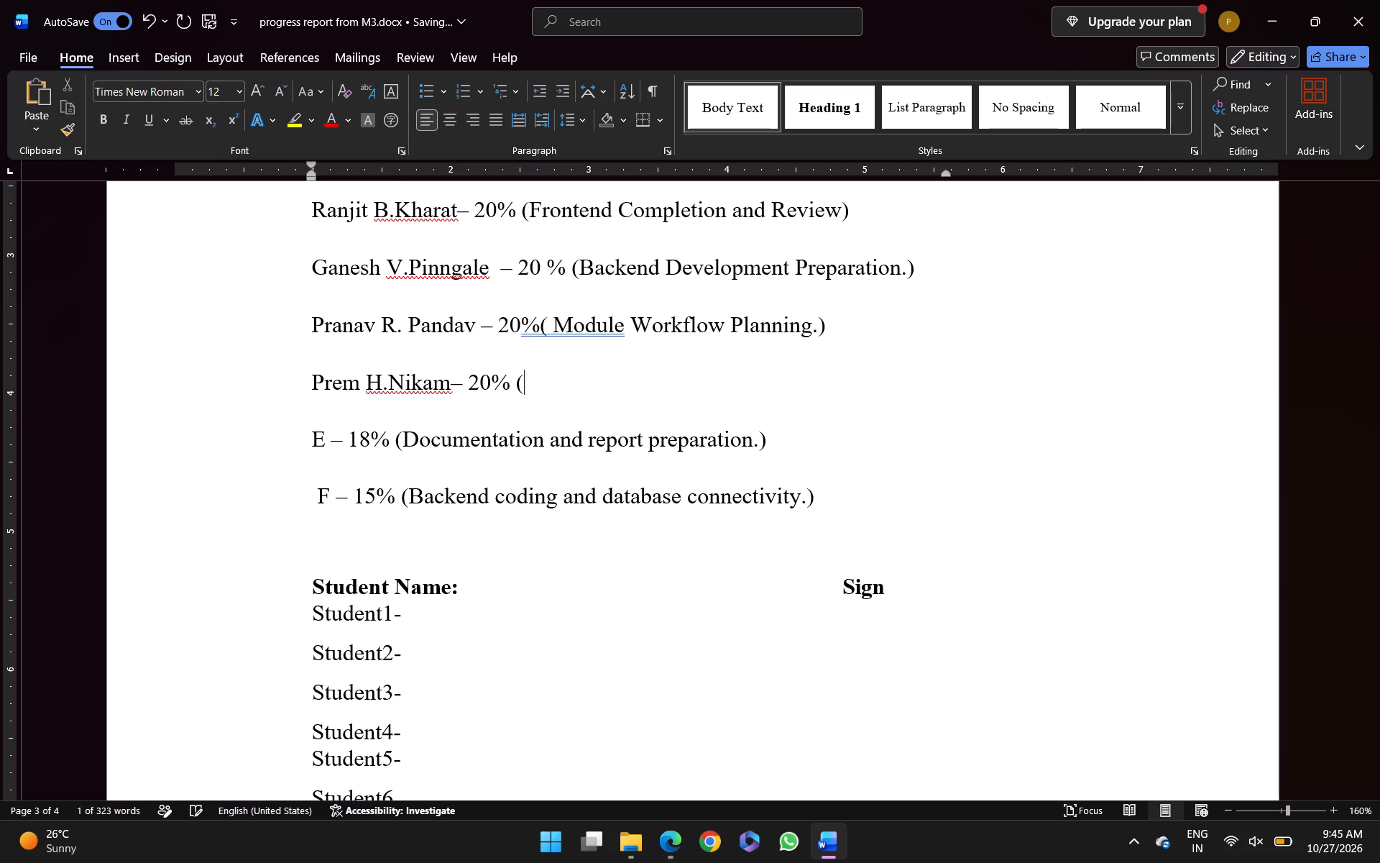
key("ctrl+v")
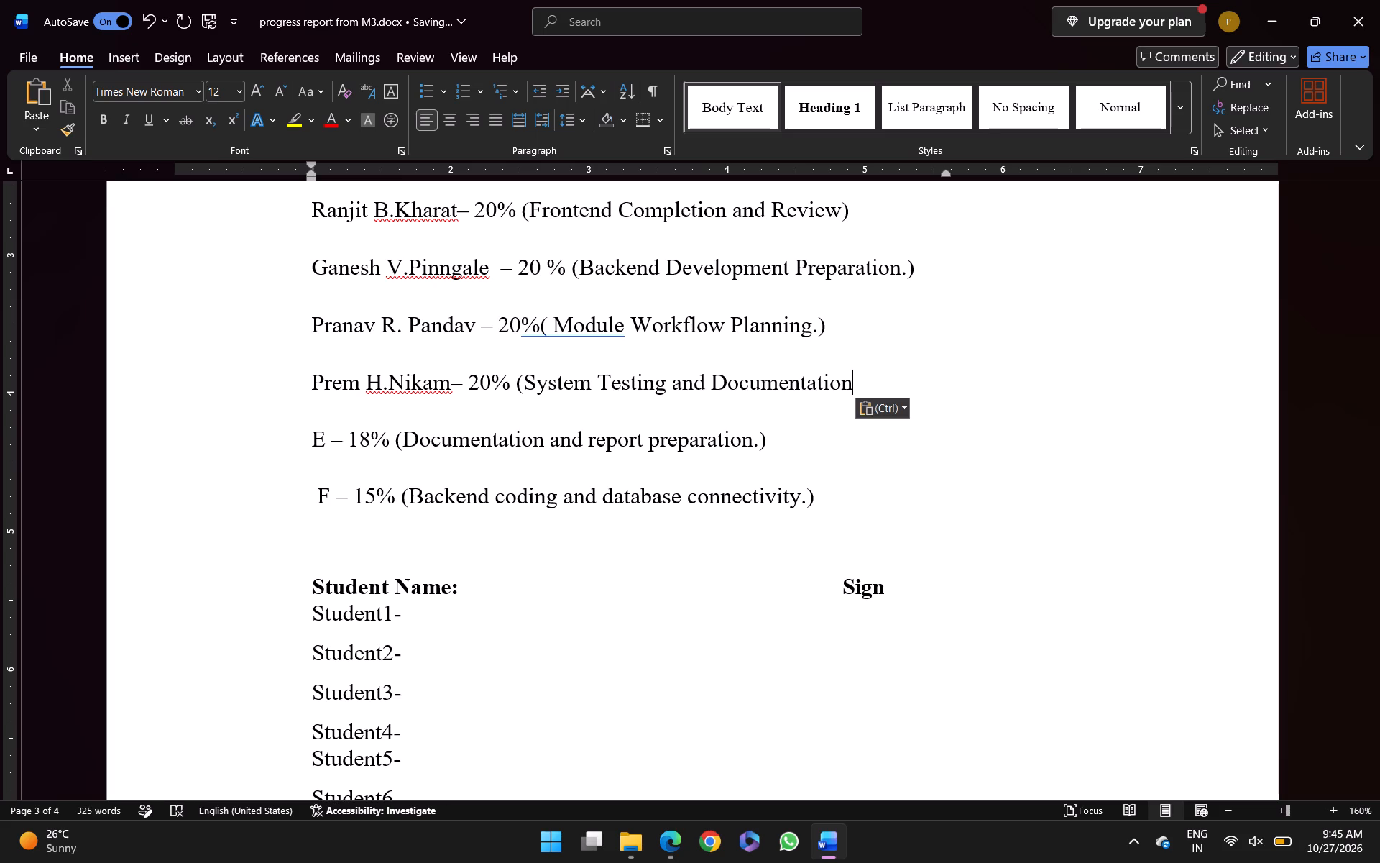
key("shift+parenright")
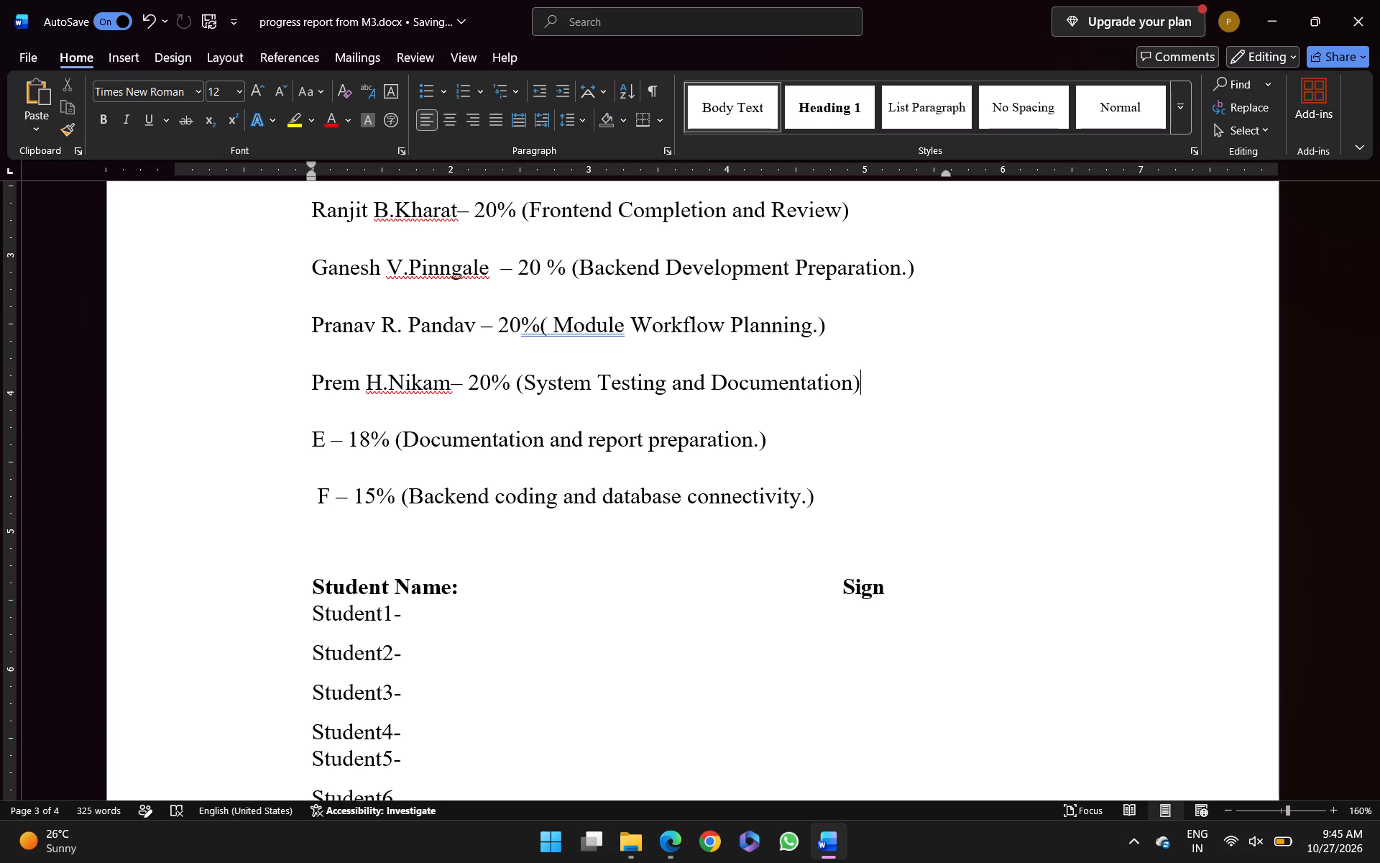
Replace the placeholder letter E on the fifth Work Contribution line with the fifth student's name, spacing the middle initial from the surname.
scroll(732, 383, "up", 1)
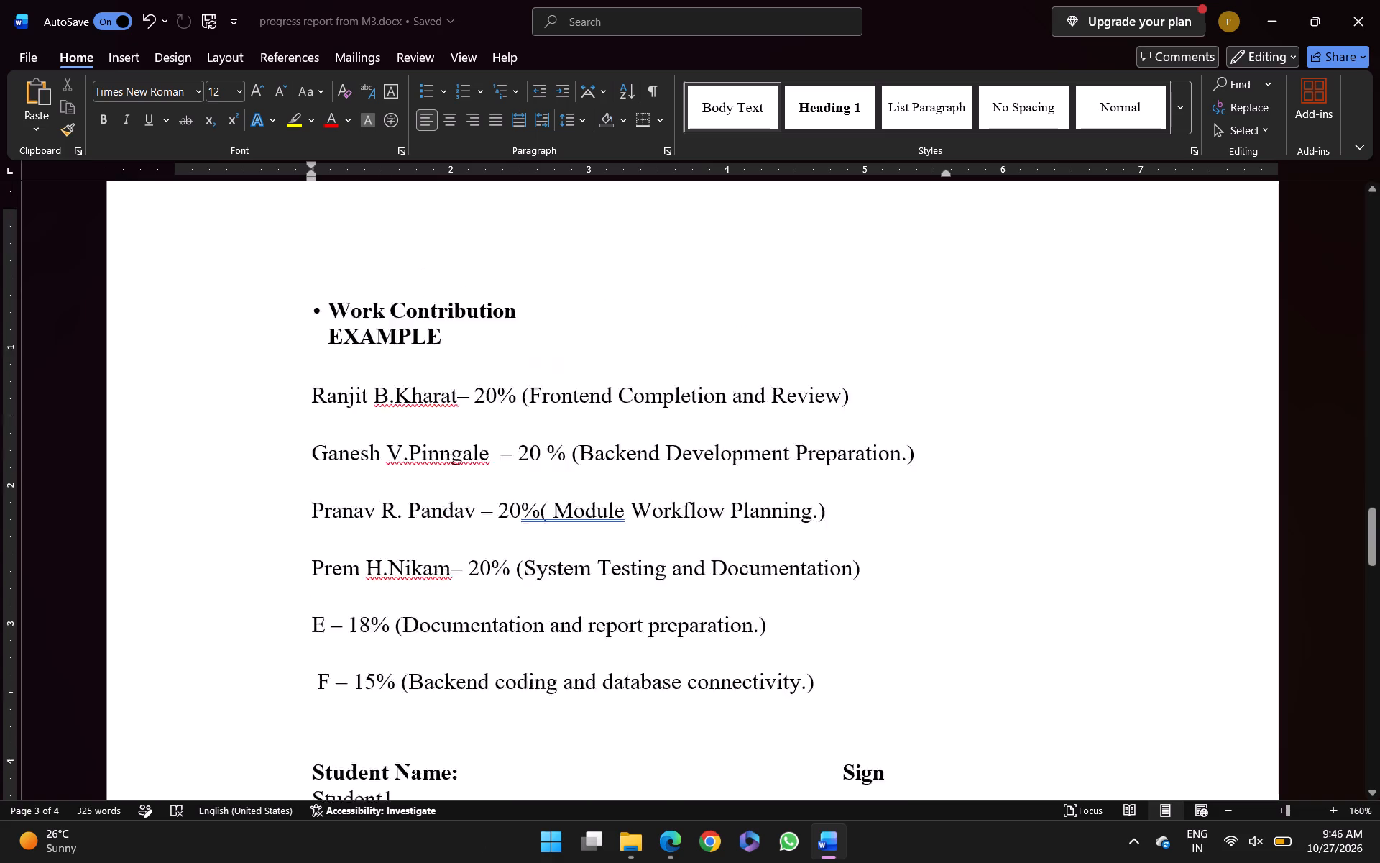
scroll(732, 383, "up", 5)
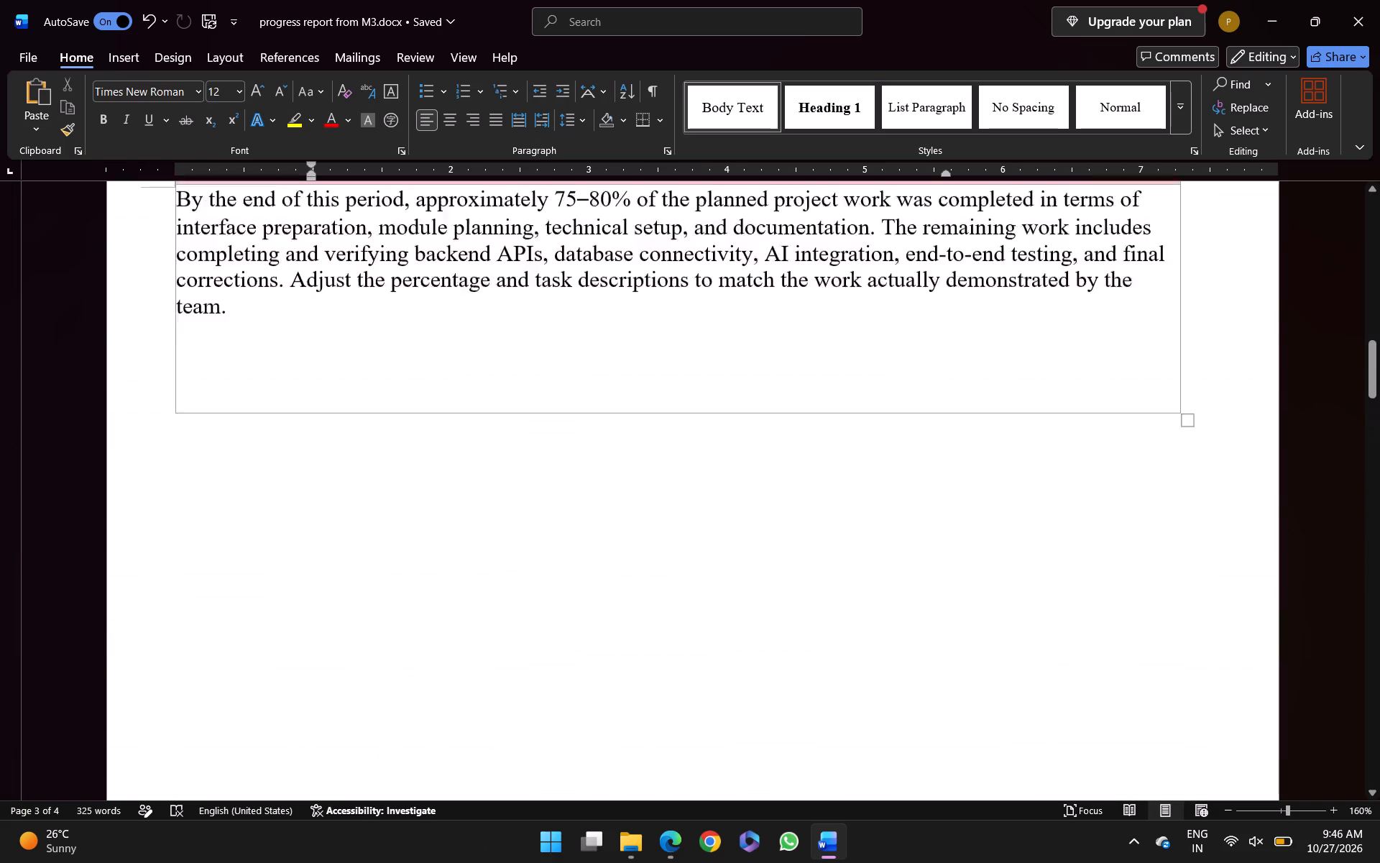
scroll(732, 383, "up", 5)
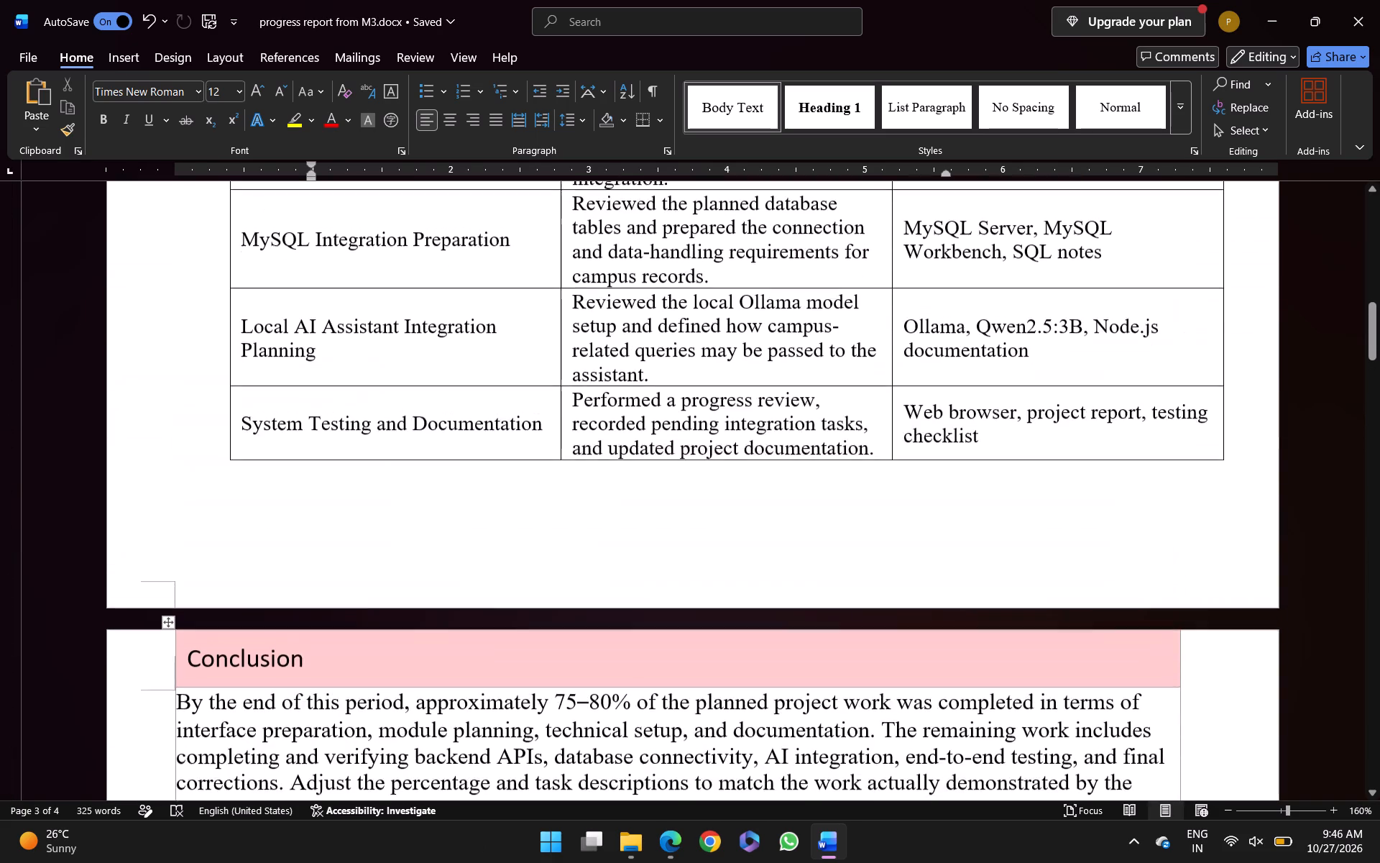
scroll(732, 383, "down", 4)
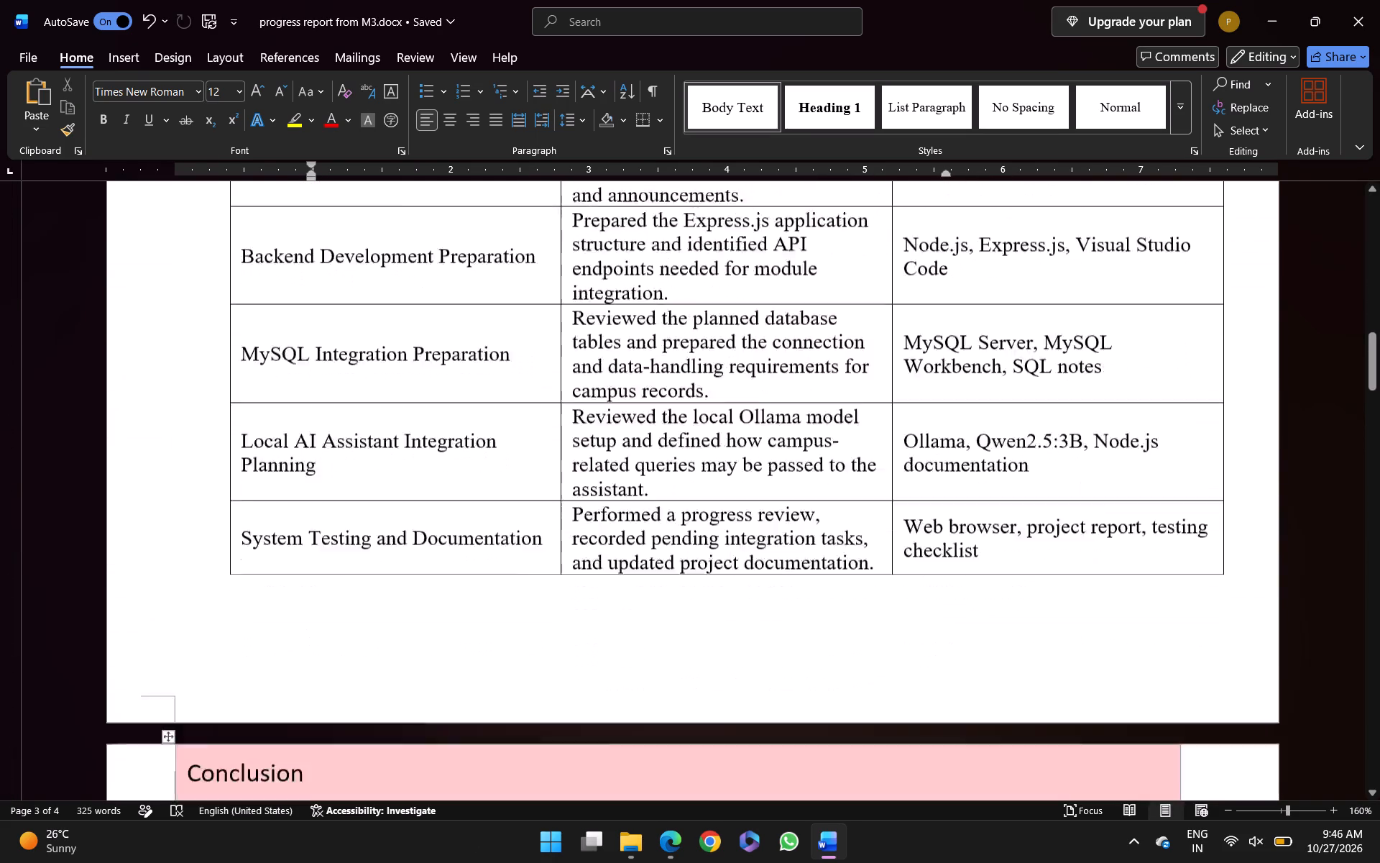
scroll(732, 383, "down", 3)
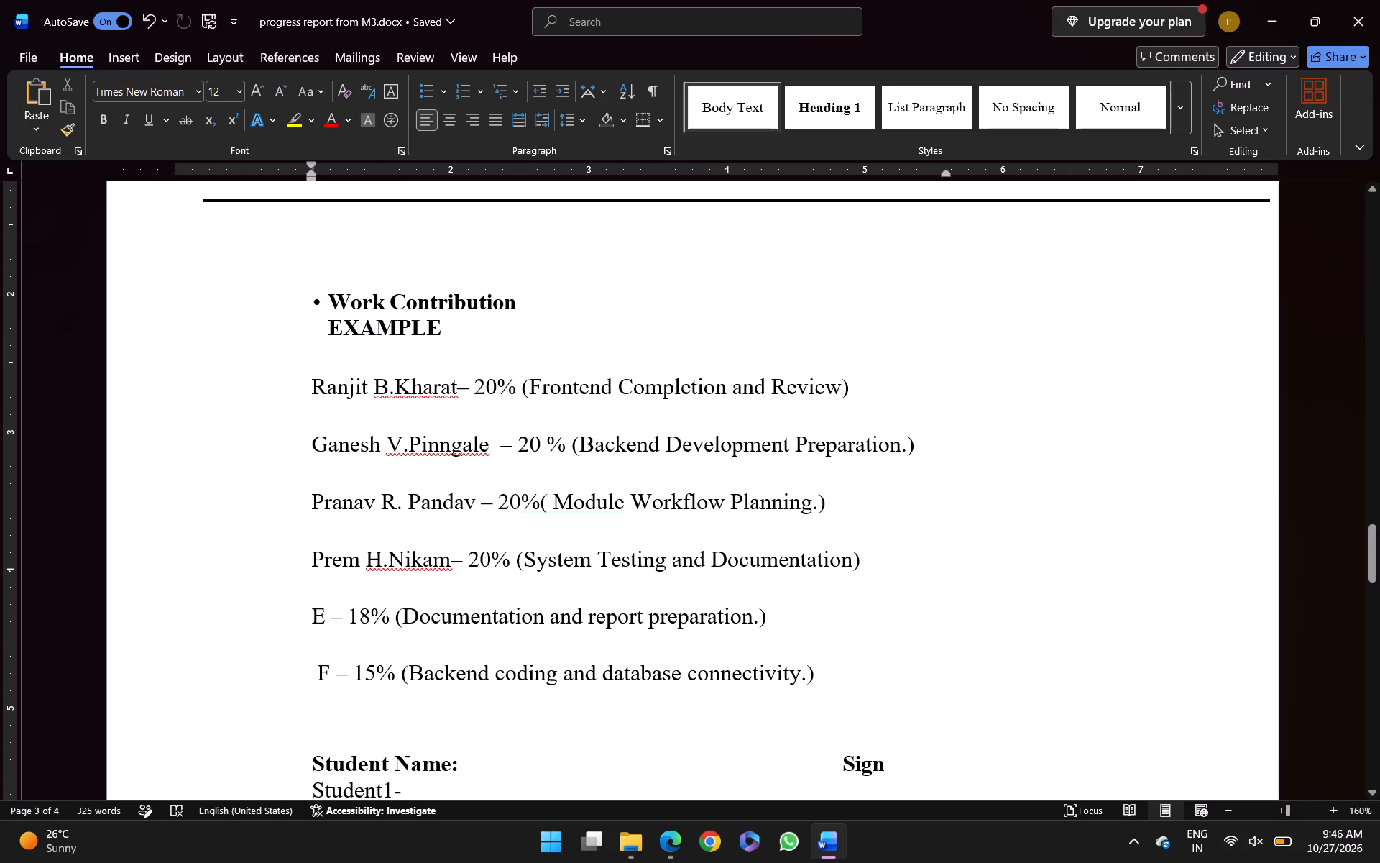
left_click(324, 618)
key("BackSpace")
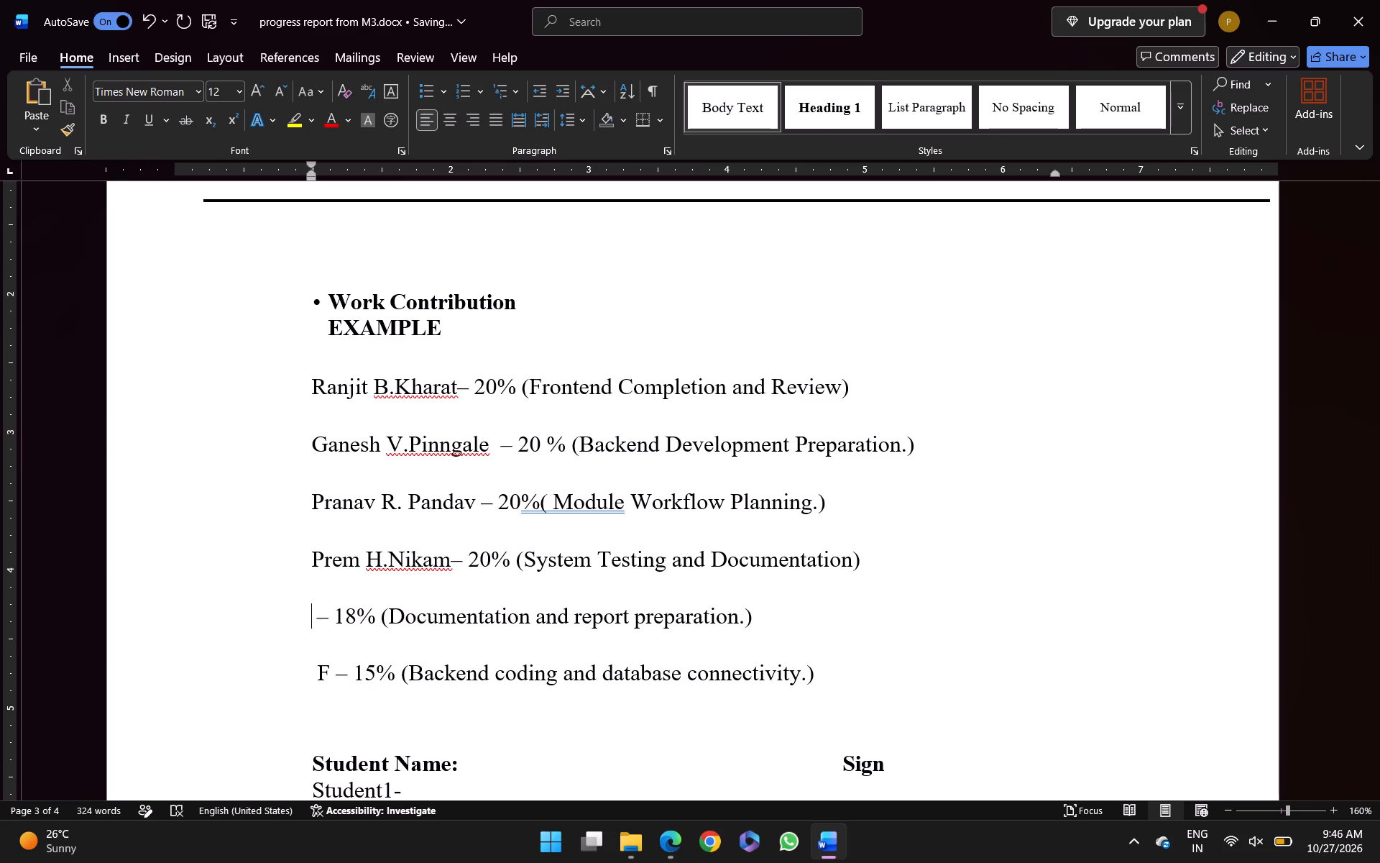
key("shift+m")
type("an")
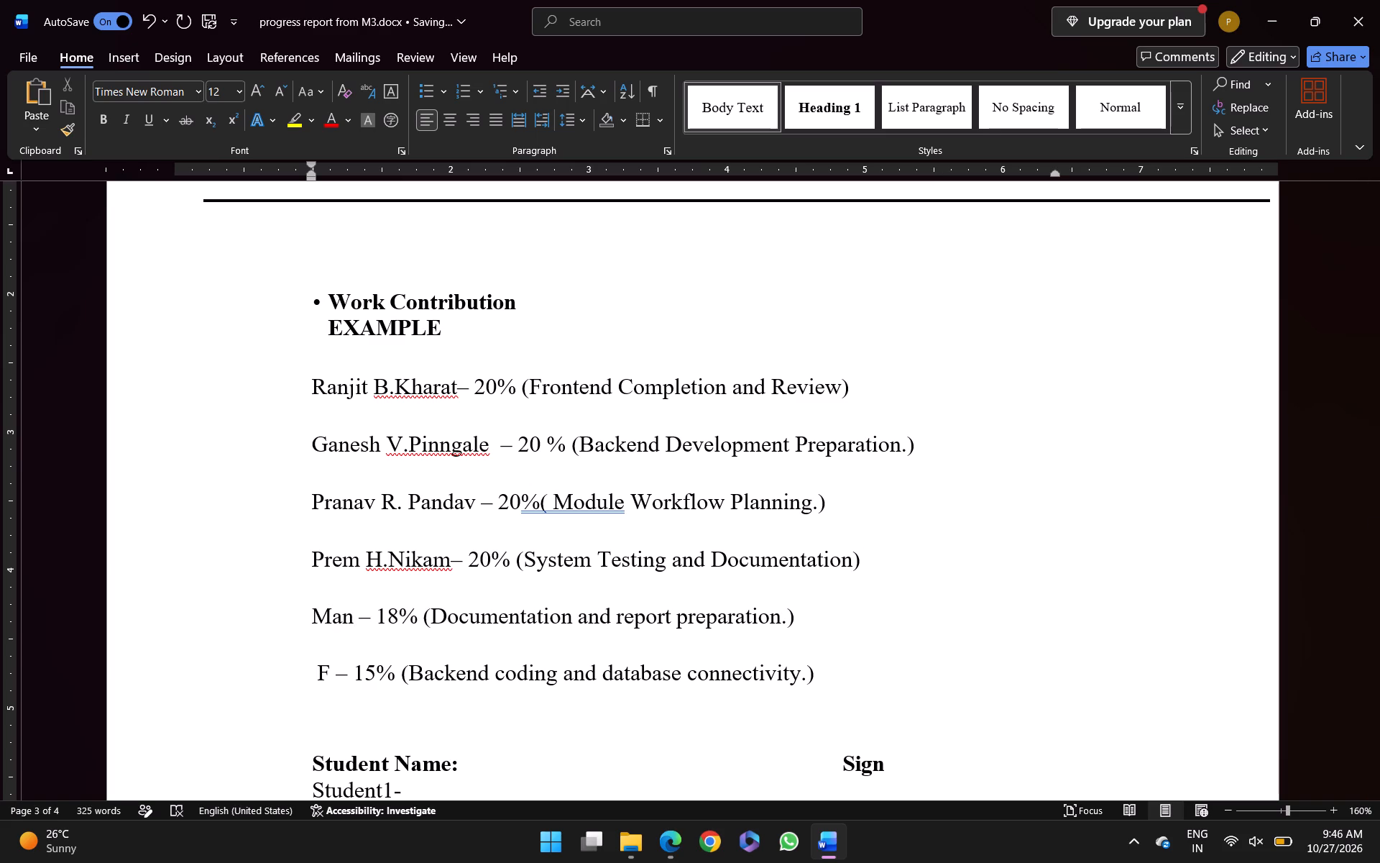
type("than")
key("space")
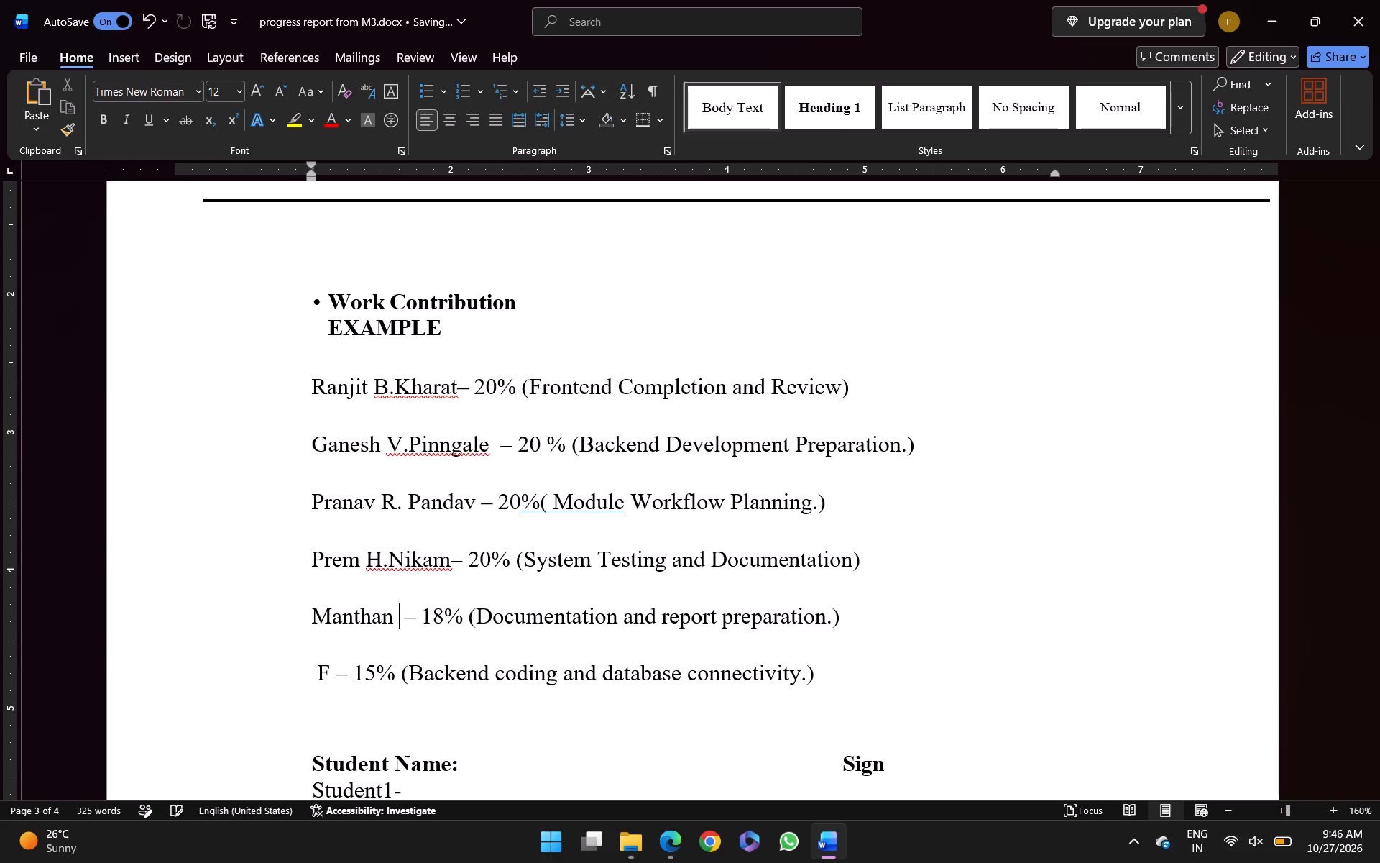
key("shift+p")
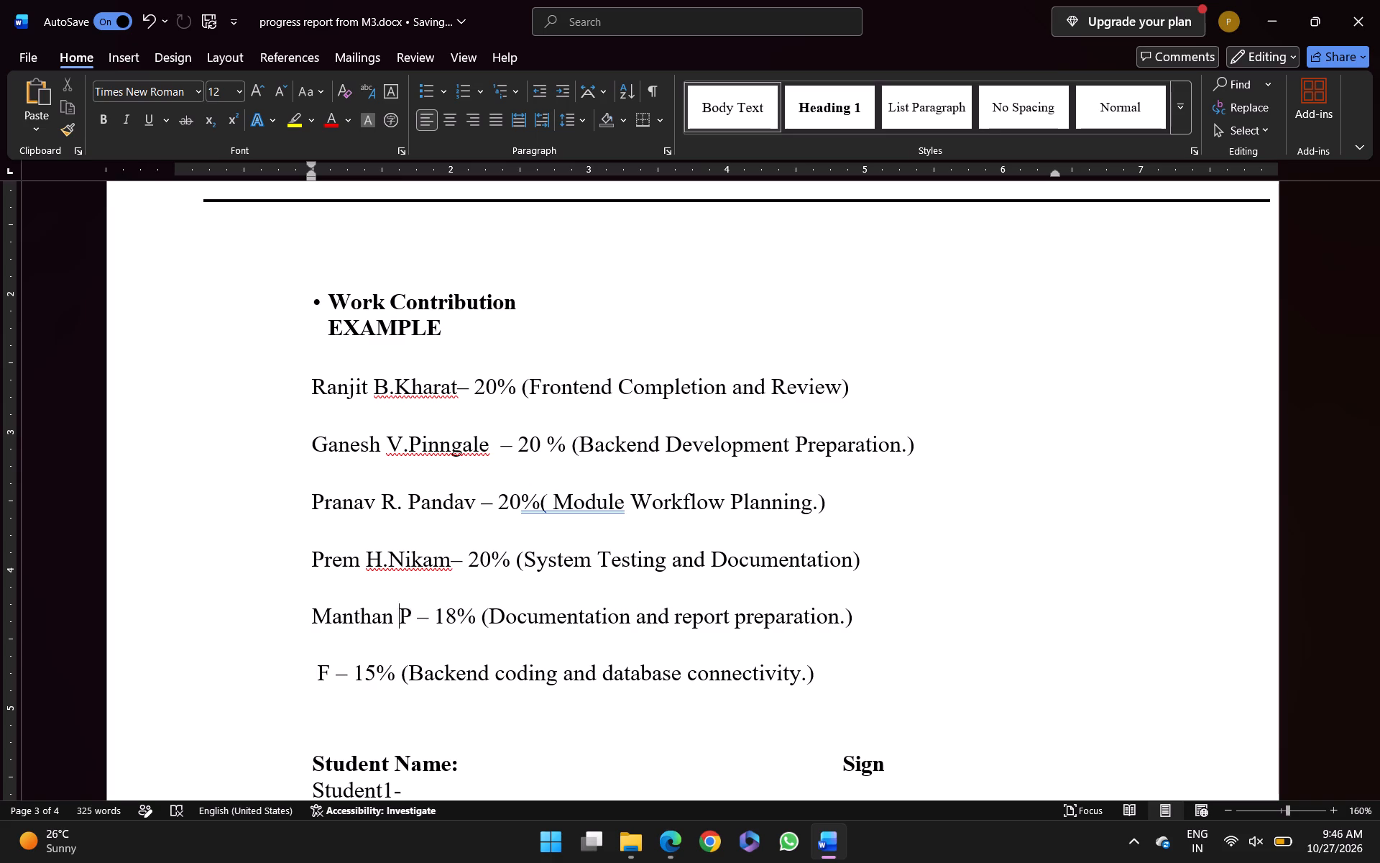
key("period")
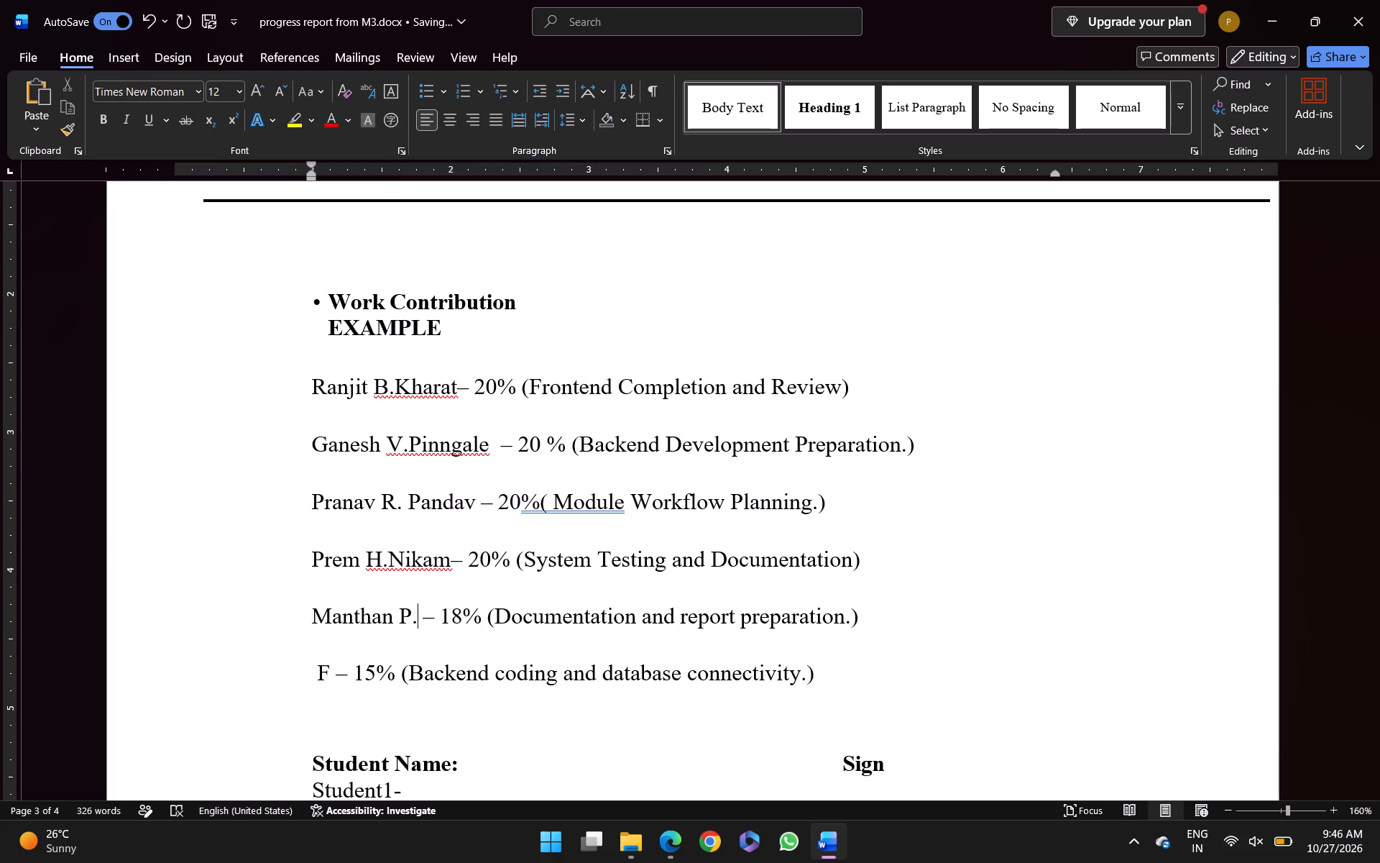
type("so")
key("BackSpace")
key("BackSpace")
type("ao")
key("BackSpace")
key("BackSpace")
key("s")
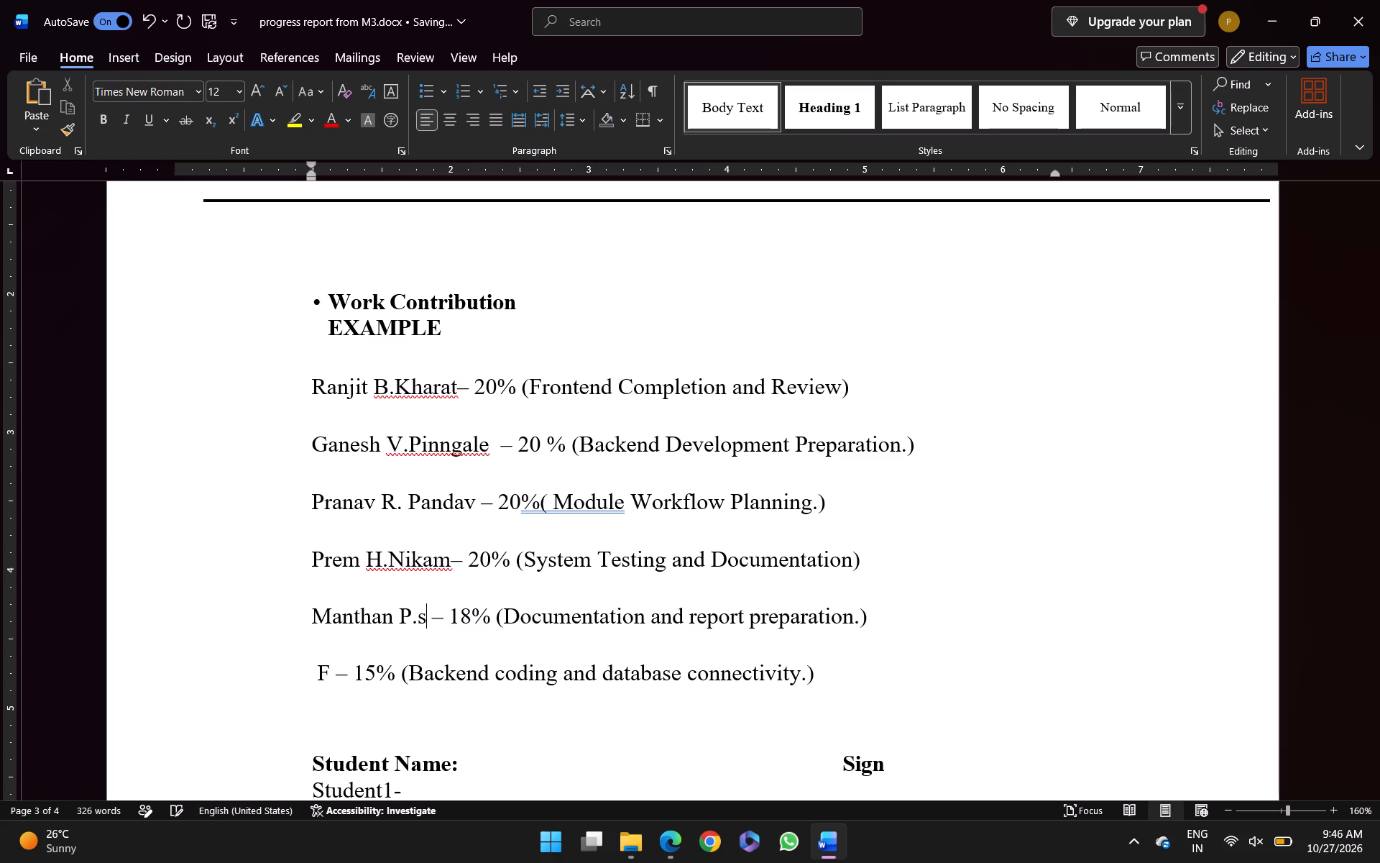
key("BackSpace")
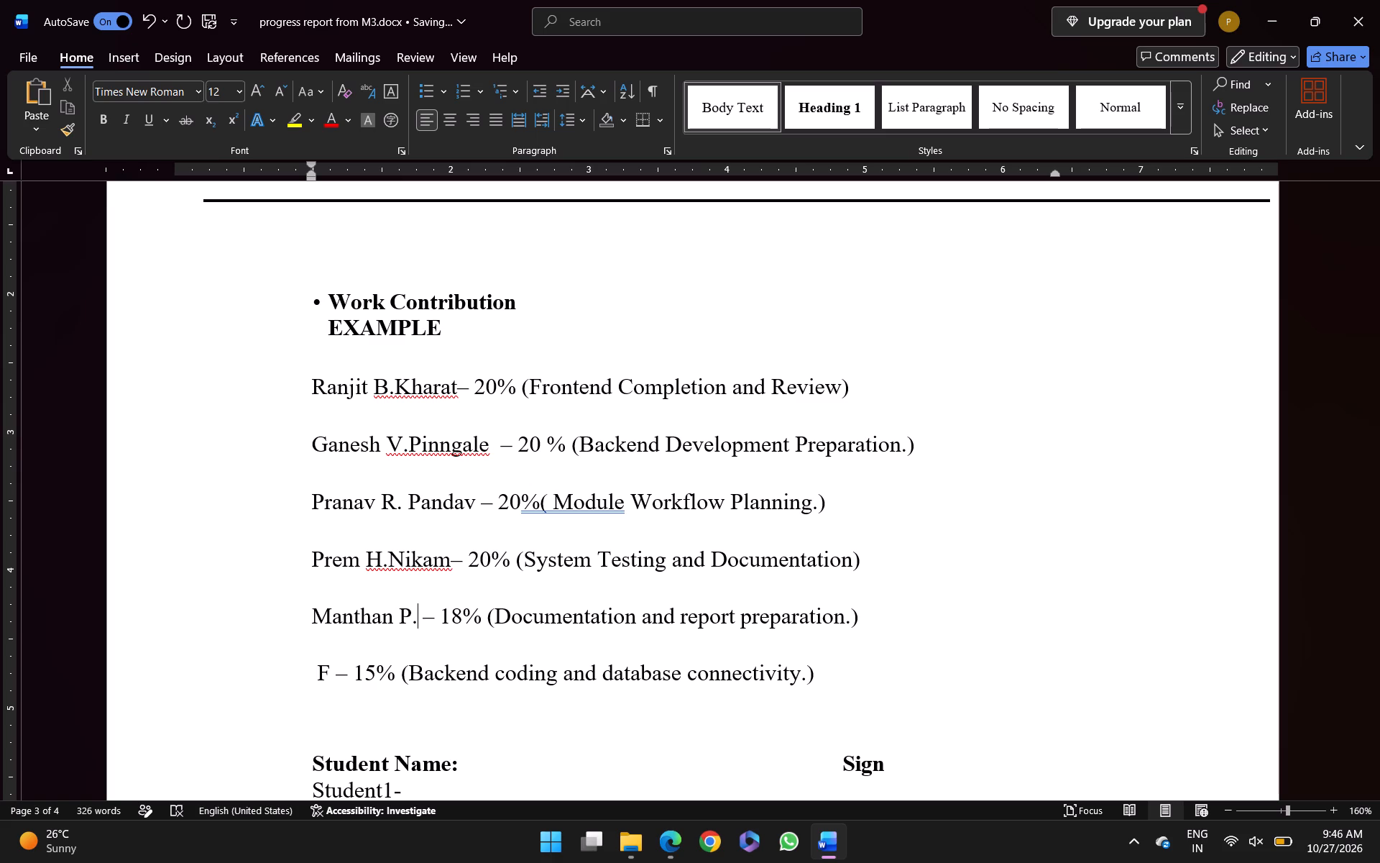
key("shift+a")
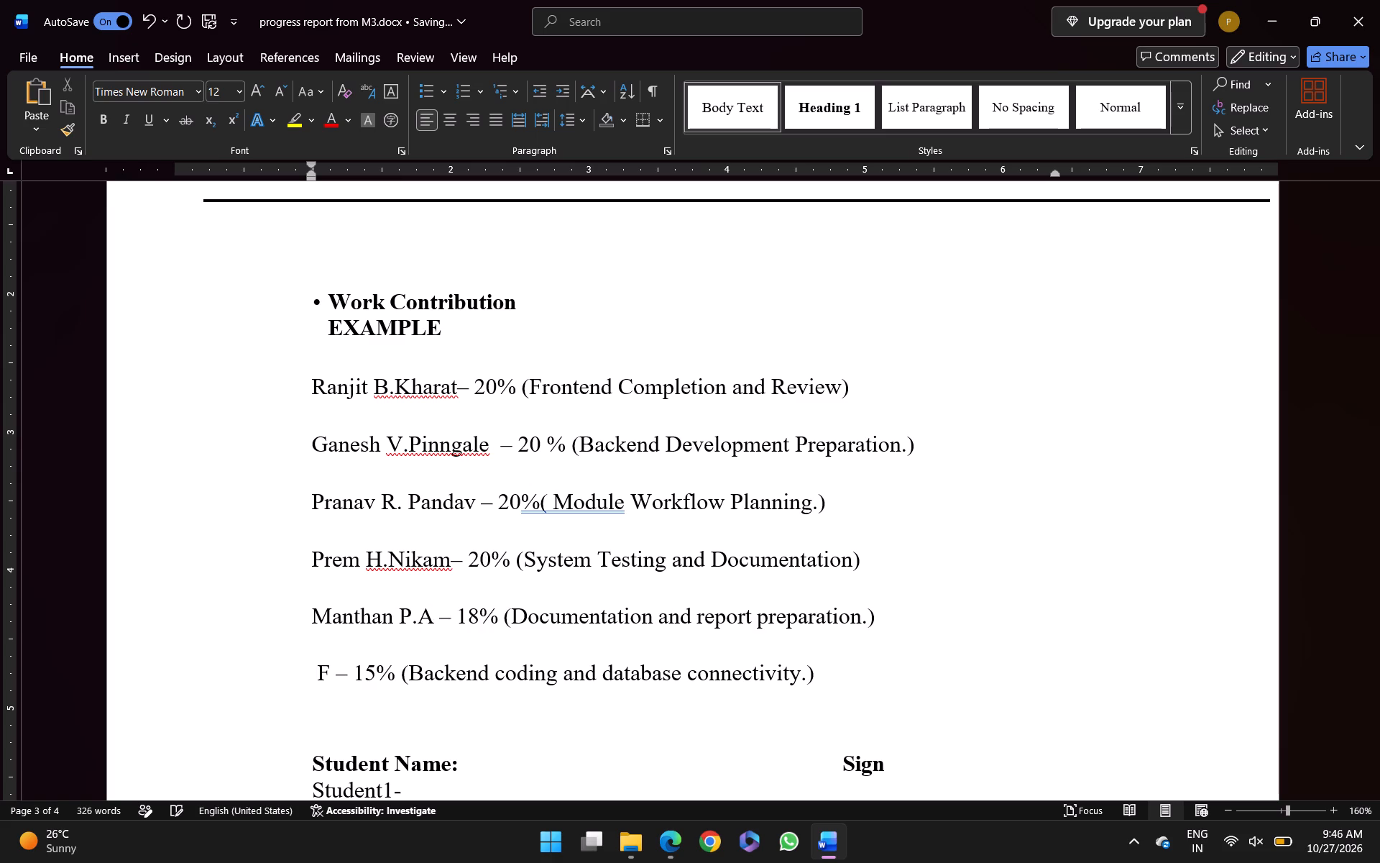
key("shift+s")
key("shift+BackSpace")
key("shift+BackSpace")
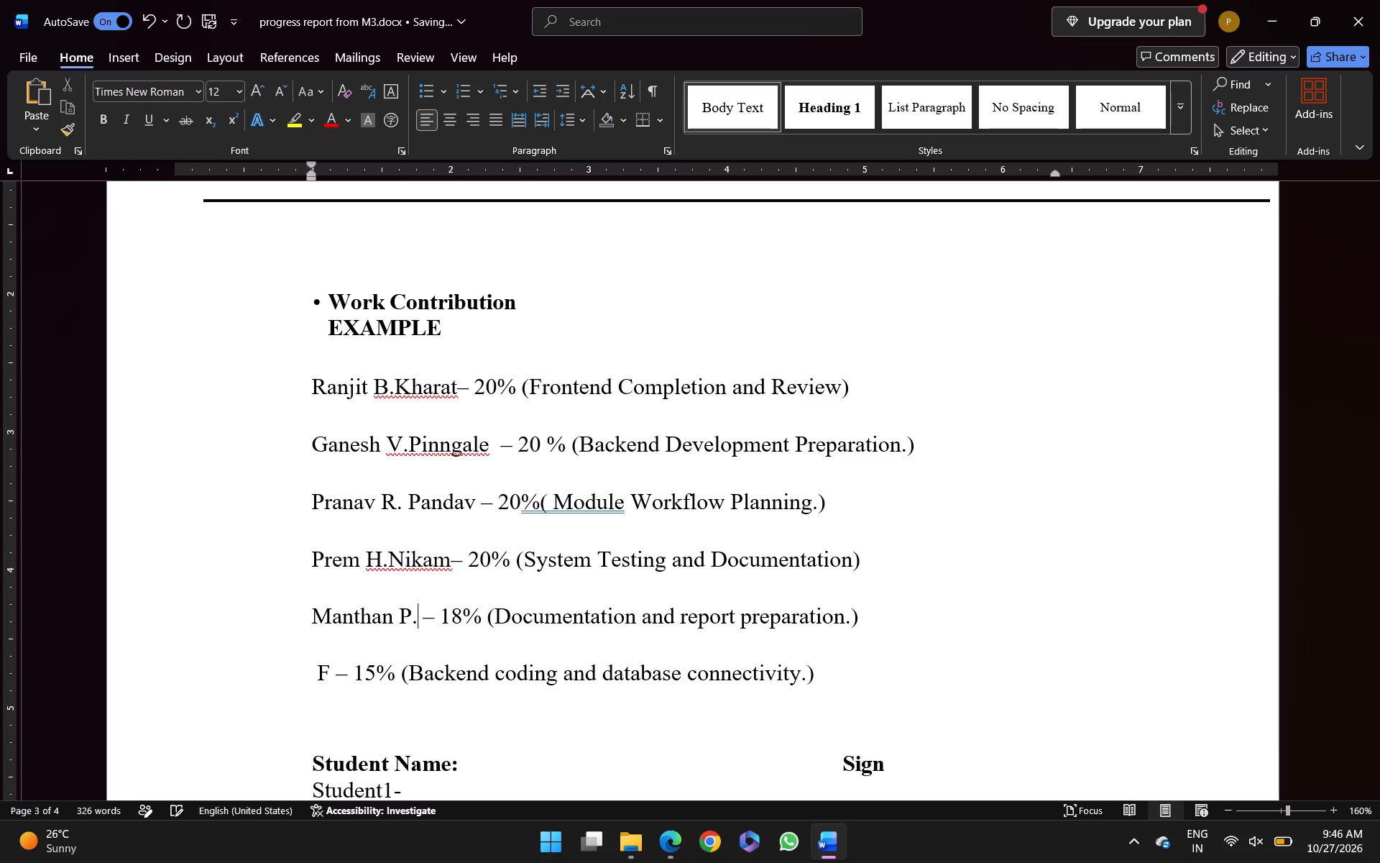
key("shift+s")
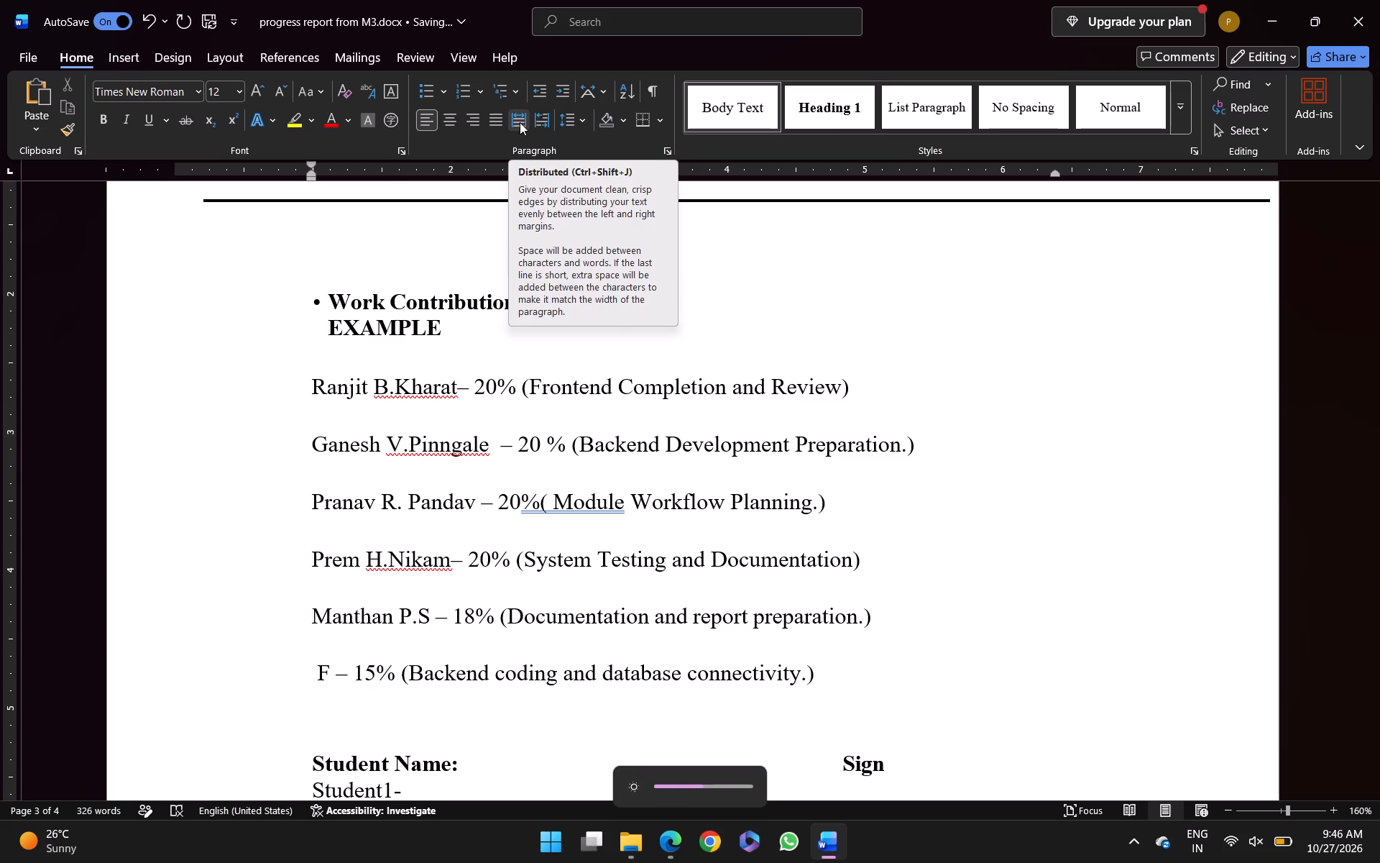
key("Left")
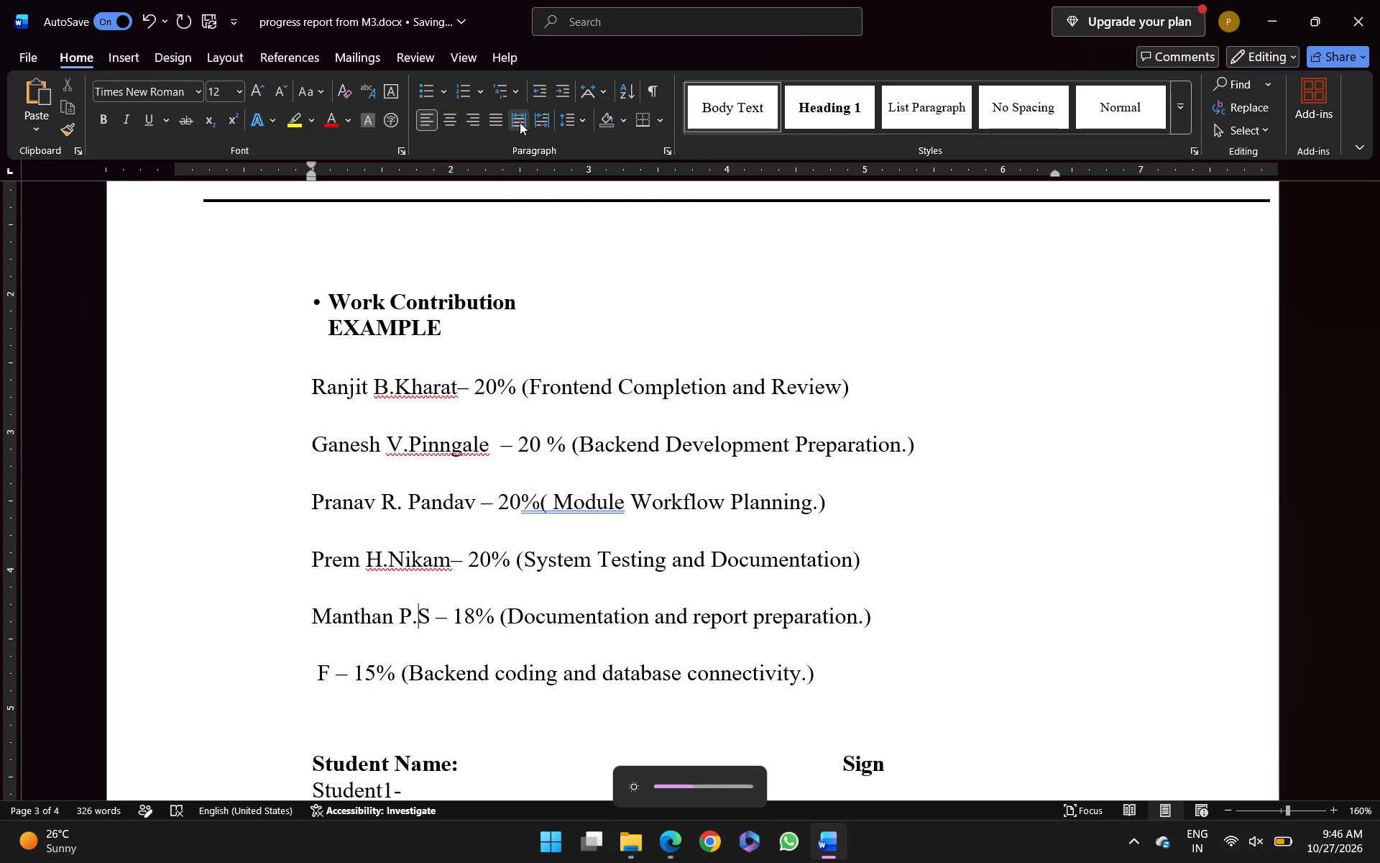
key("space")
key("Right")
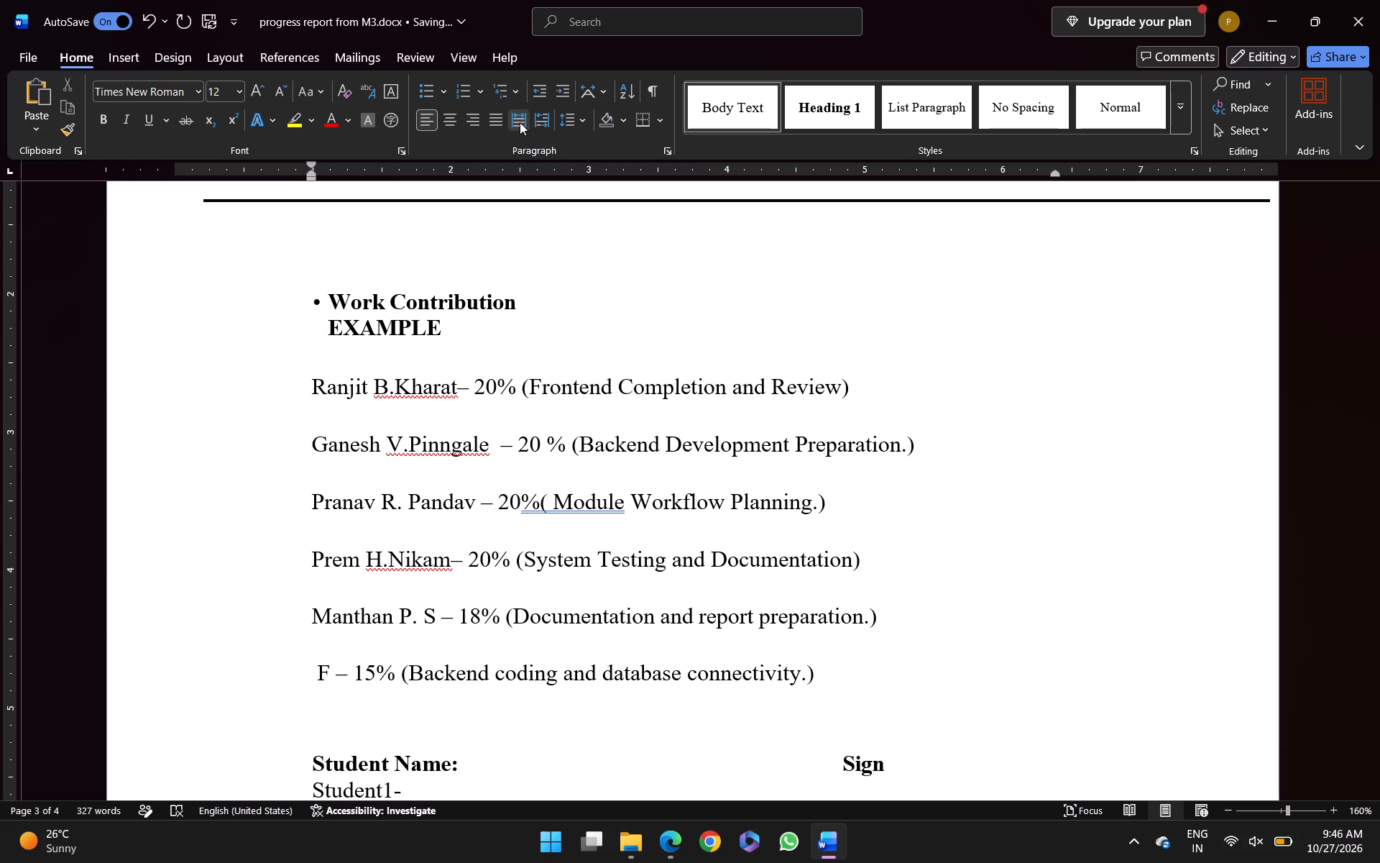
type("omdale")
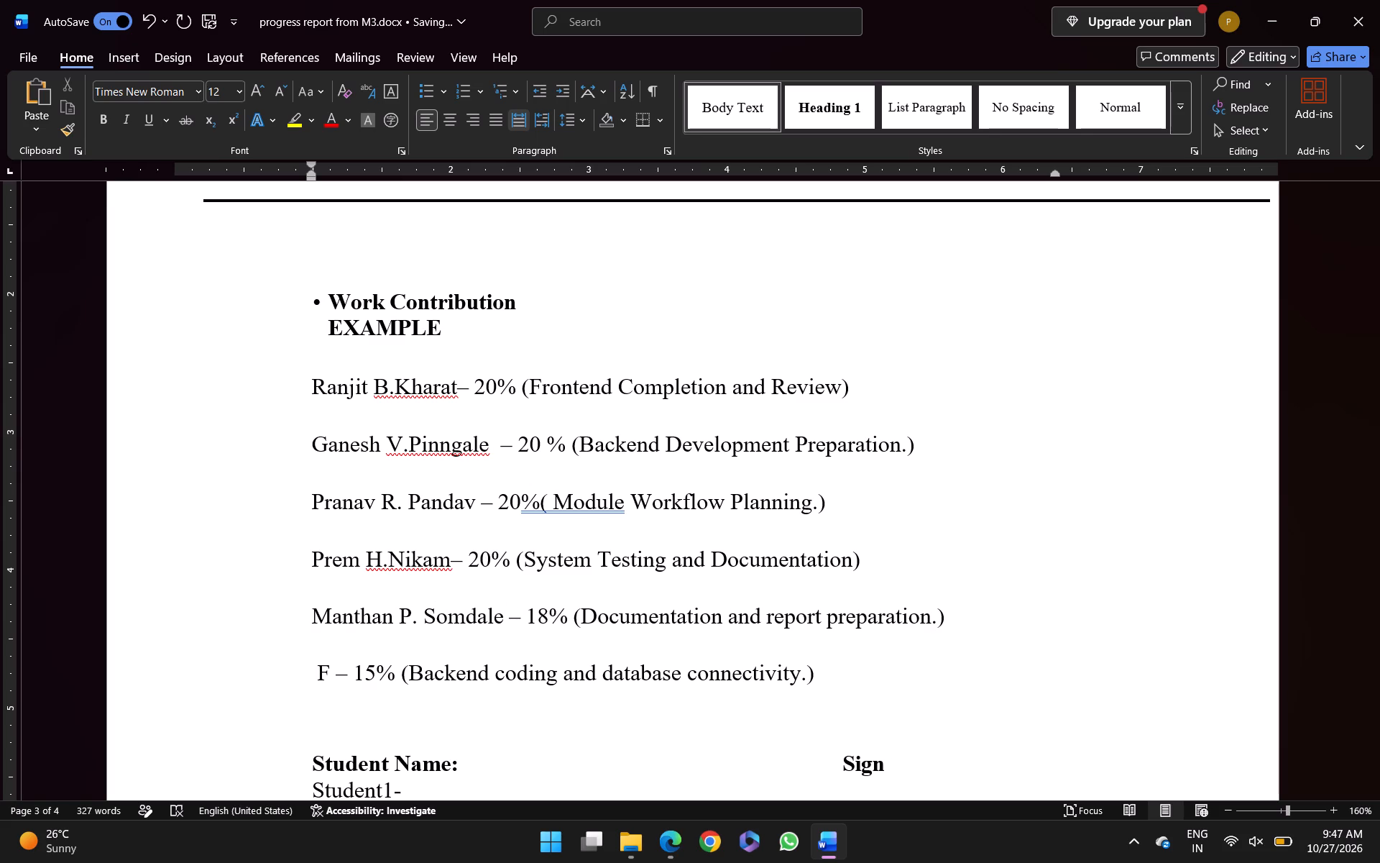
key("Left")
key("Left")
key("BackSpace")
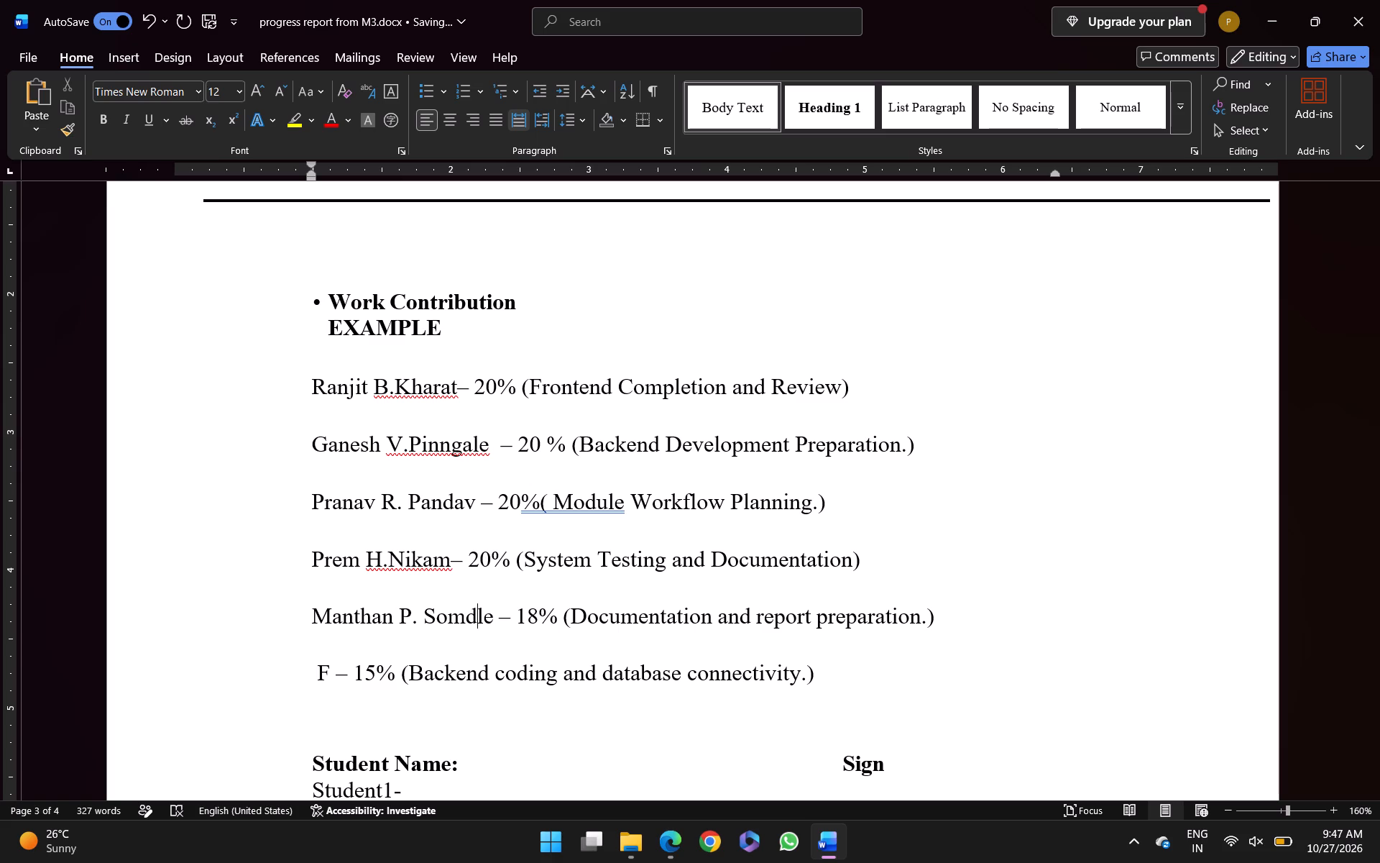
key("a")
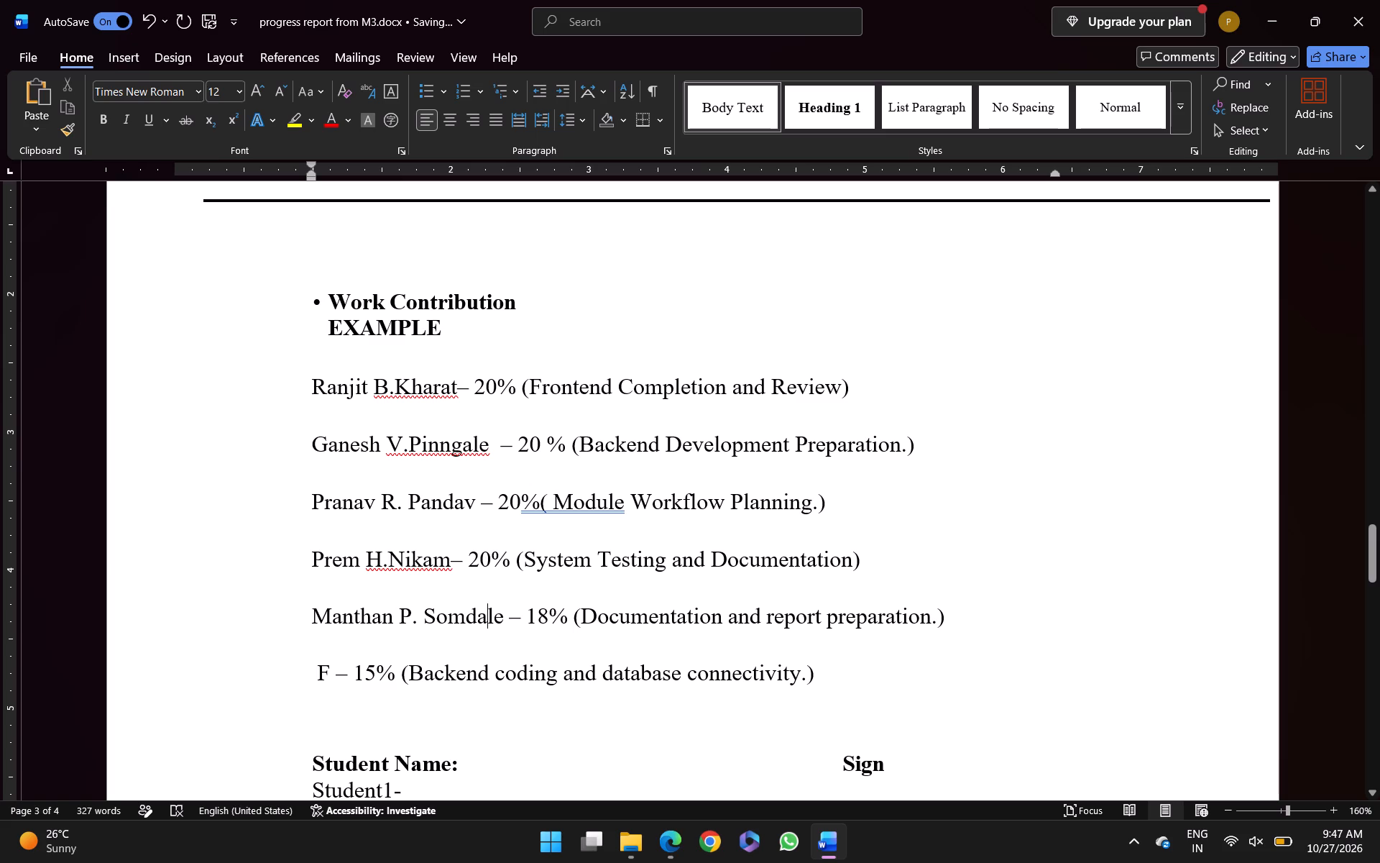
Correct the second student's surname in the Work Contribution list by removing its doubled letter n.
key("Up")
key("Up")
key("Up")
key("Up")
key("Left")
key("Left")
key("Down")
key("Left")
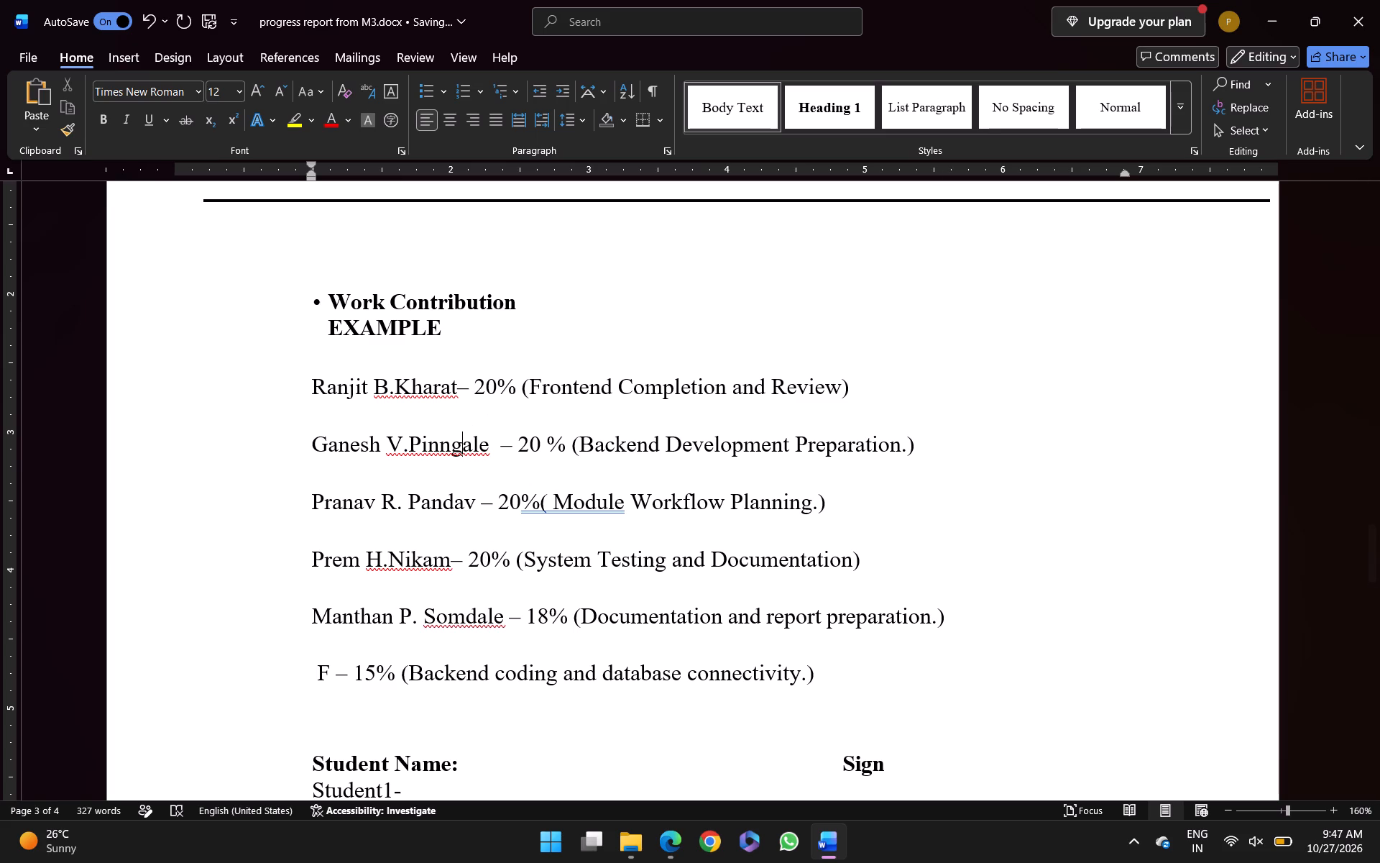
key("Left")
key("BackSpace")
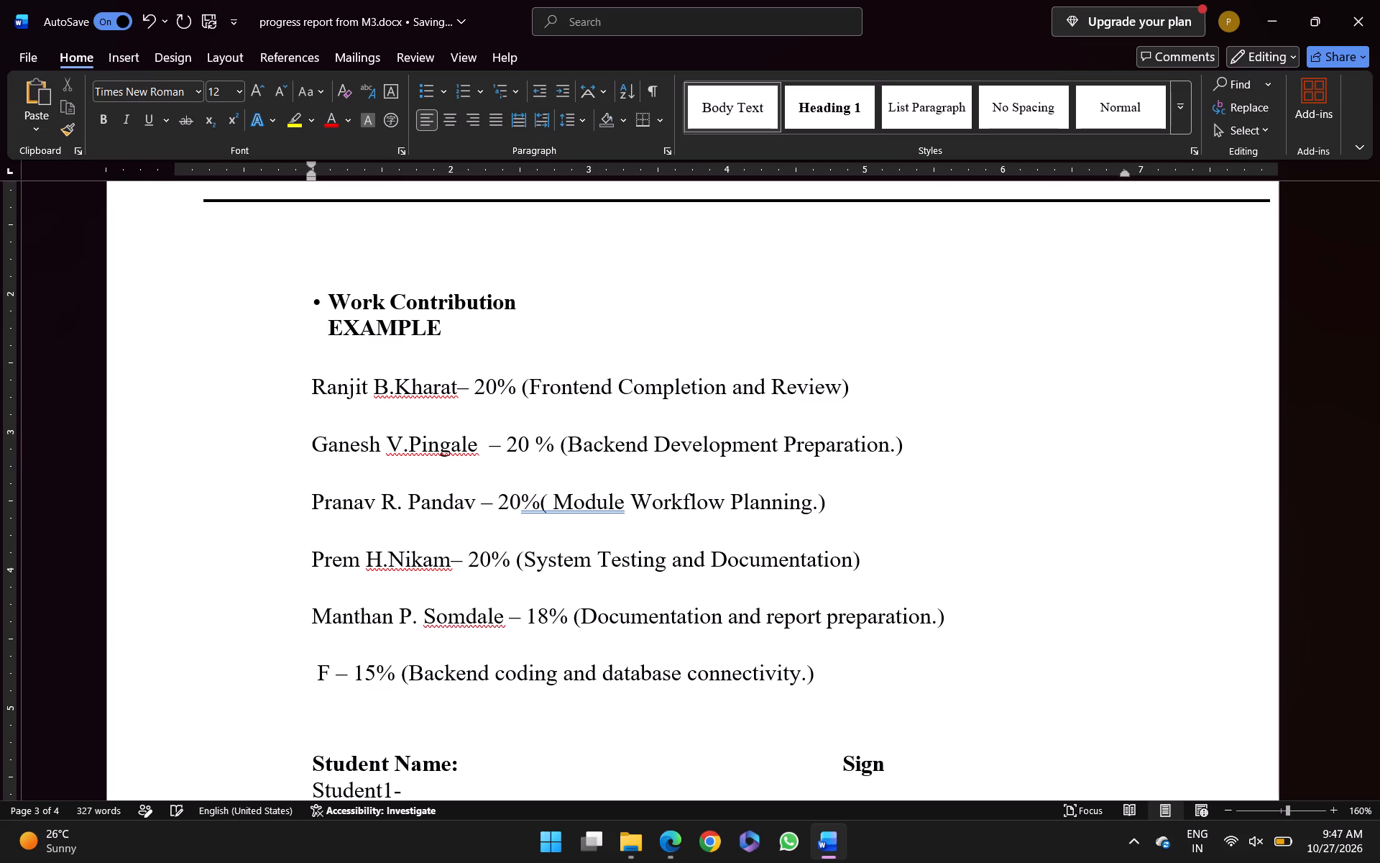
Insert a space between middle initial and surname in the second, first and fourth student names of the Work Contribution list.
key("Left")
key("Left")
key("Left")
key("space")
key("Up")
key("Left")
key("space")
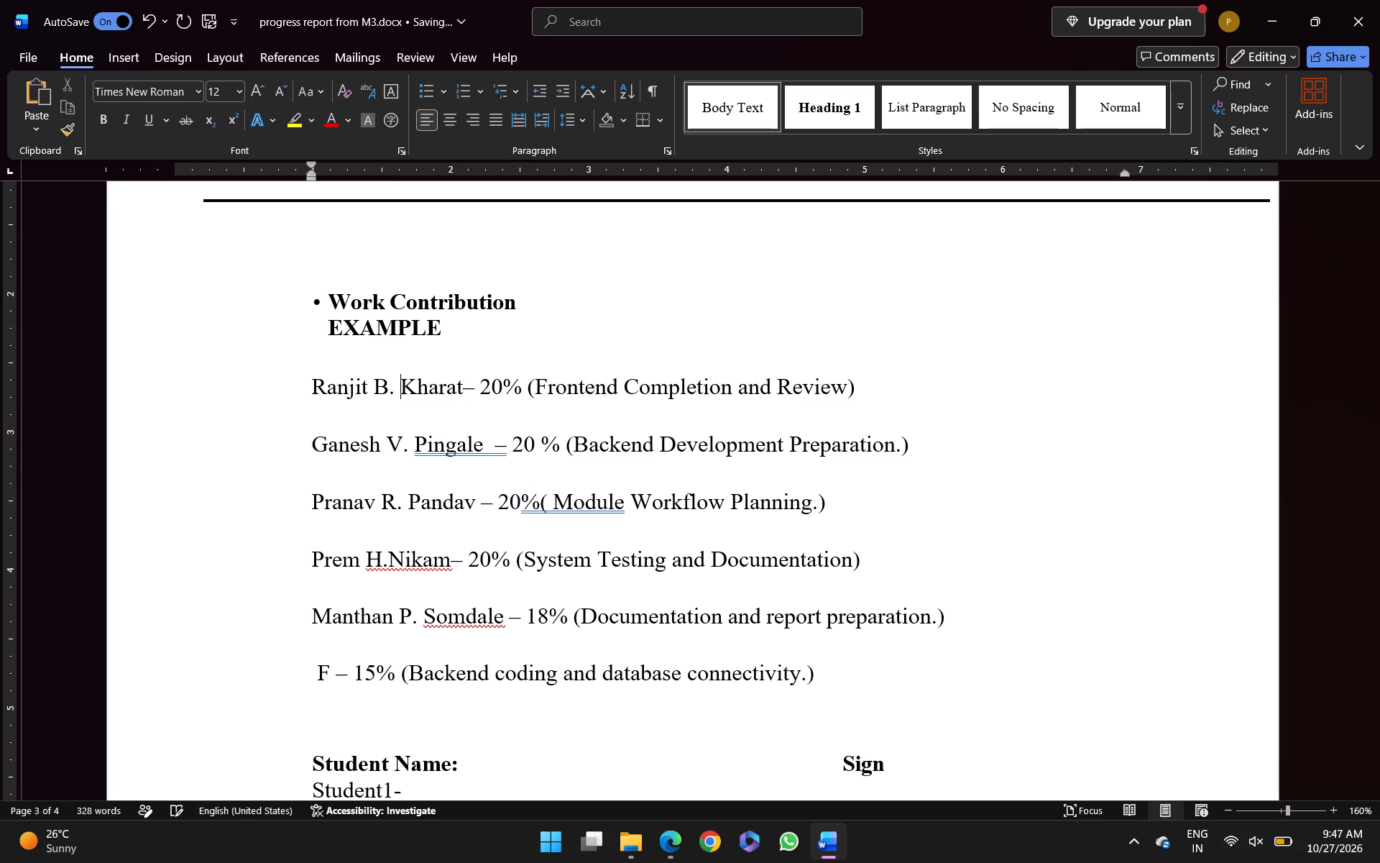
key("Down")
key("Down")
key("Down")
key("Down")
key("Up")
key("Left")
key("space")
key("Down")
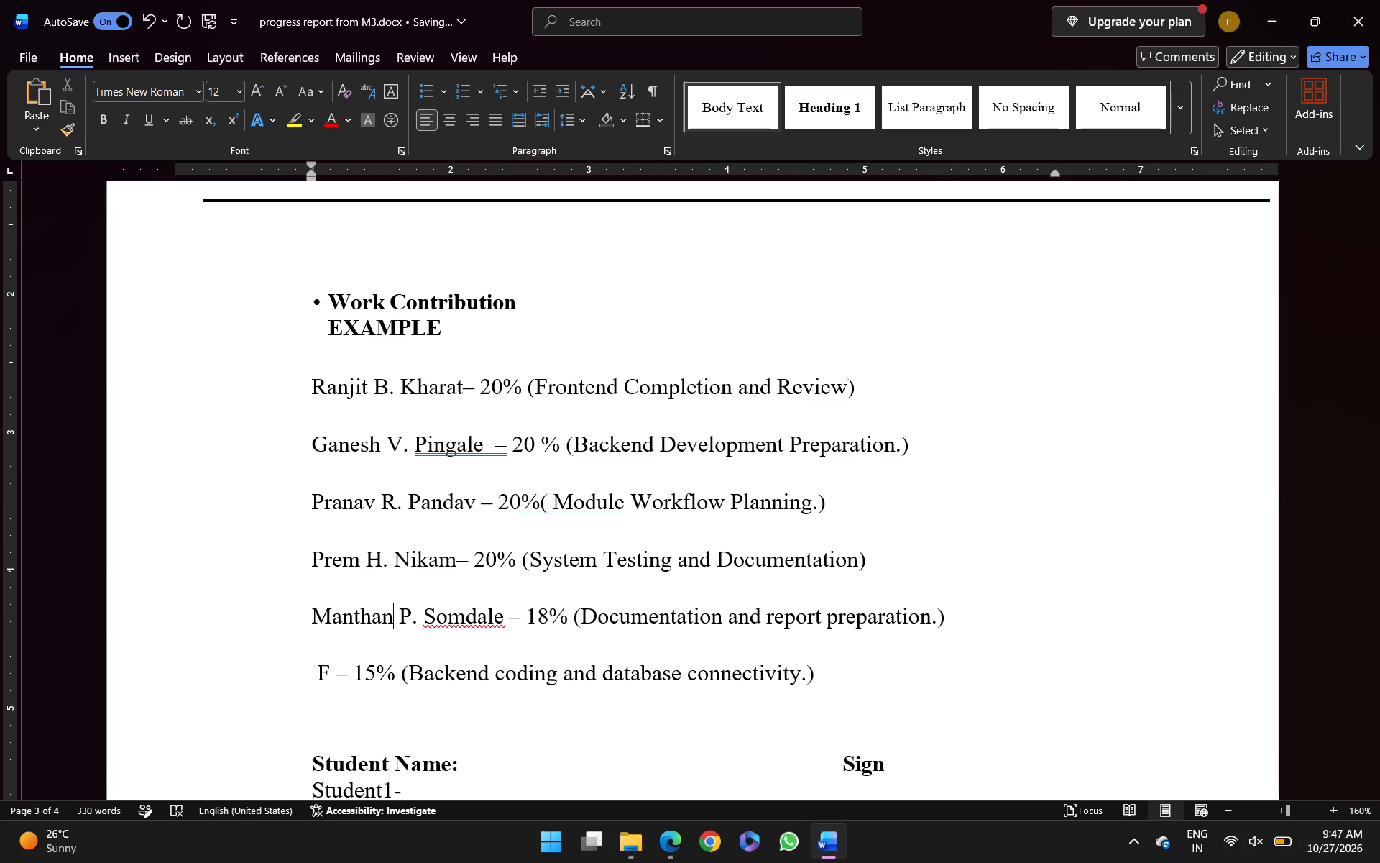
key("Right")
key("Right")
Delete the text of the sixth Work Contribution line, including placeholder F, its percentage and its backend coding task.
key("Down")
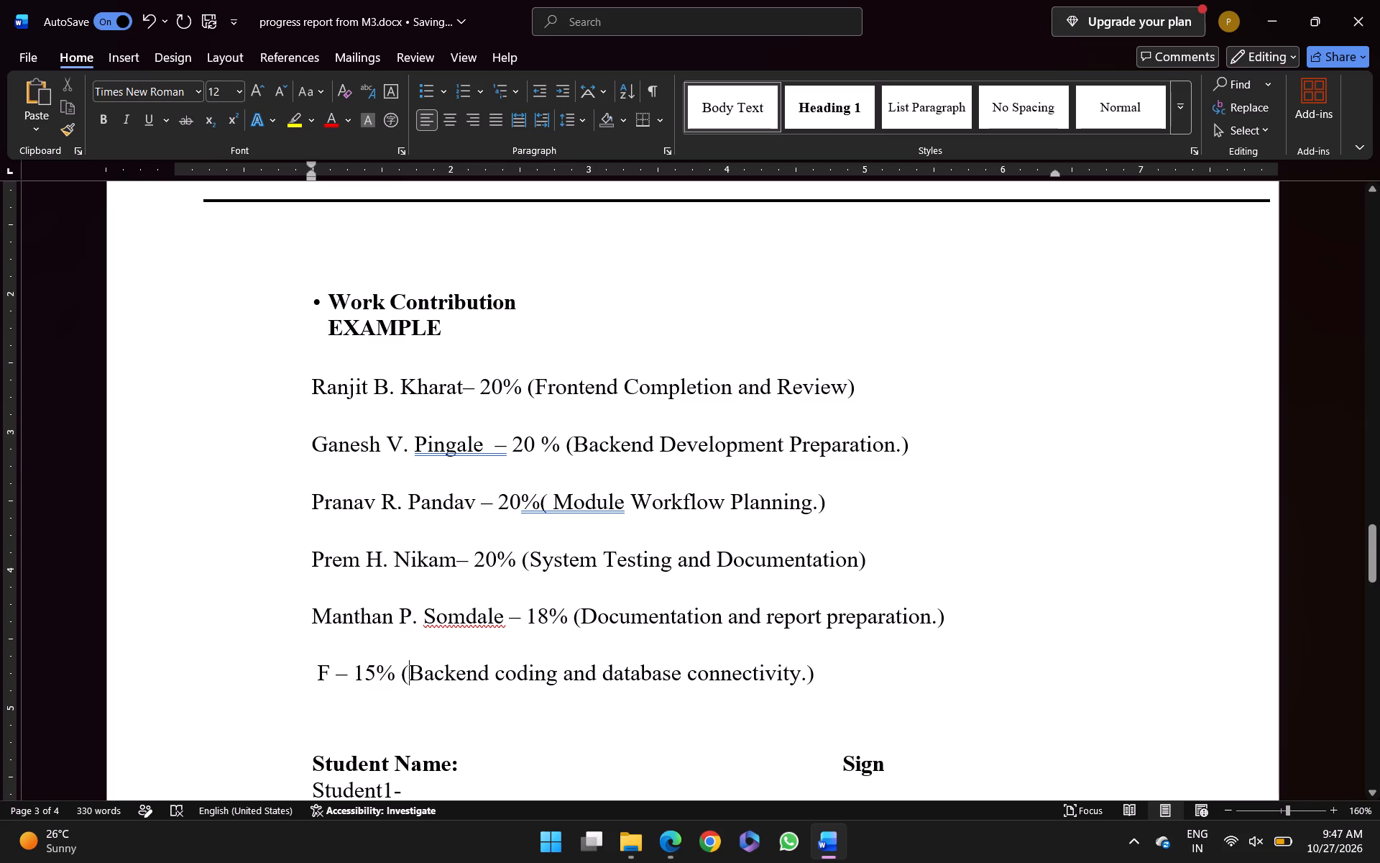
left_click(823, 667)
key("ctrl+BackSpace")
key("ctrl+BackSpace")
key("ctrl+BackSpace")
key("ctrl+BackSpace")
key("ctrl+BackSpace")
key("ctrl+BackSpace")
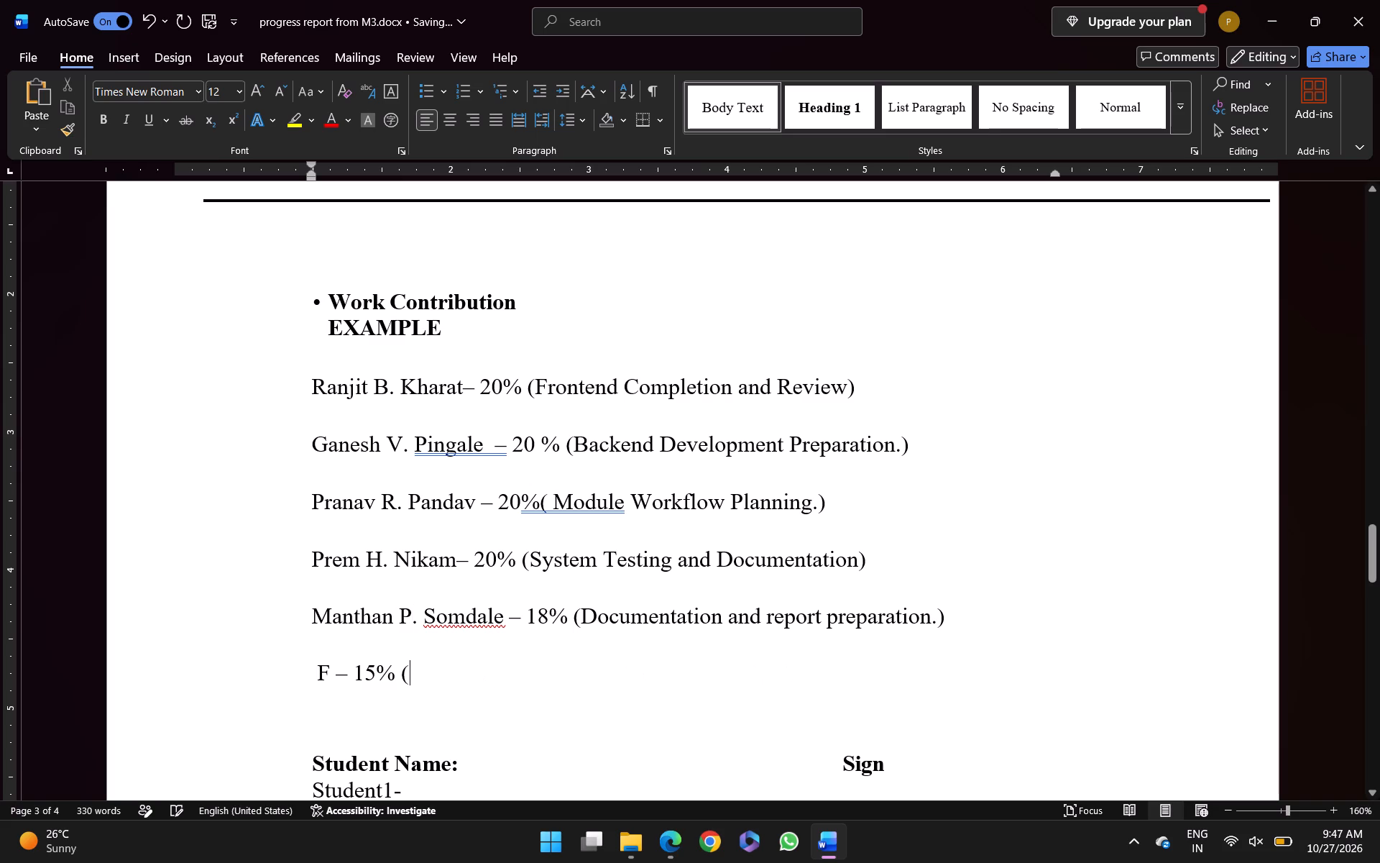
key("ctrl+BackSpace")
key("ctrl+BackSpace")
key("ctrl+BackSpace")
key("ctrl+BackSpace")
key("ctrl+BackSpace")
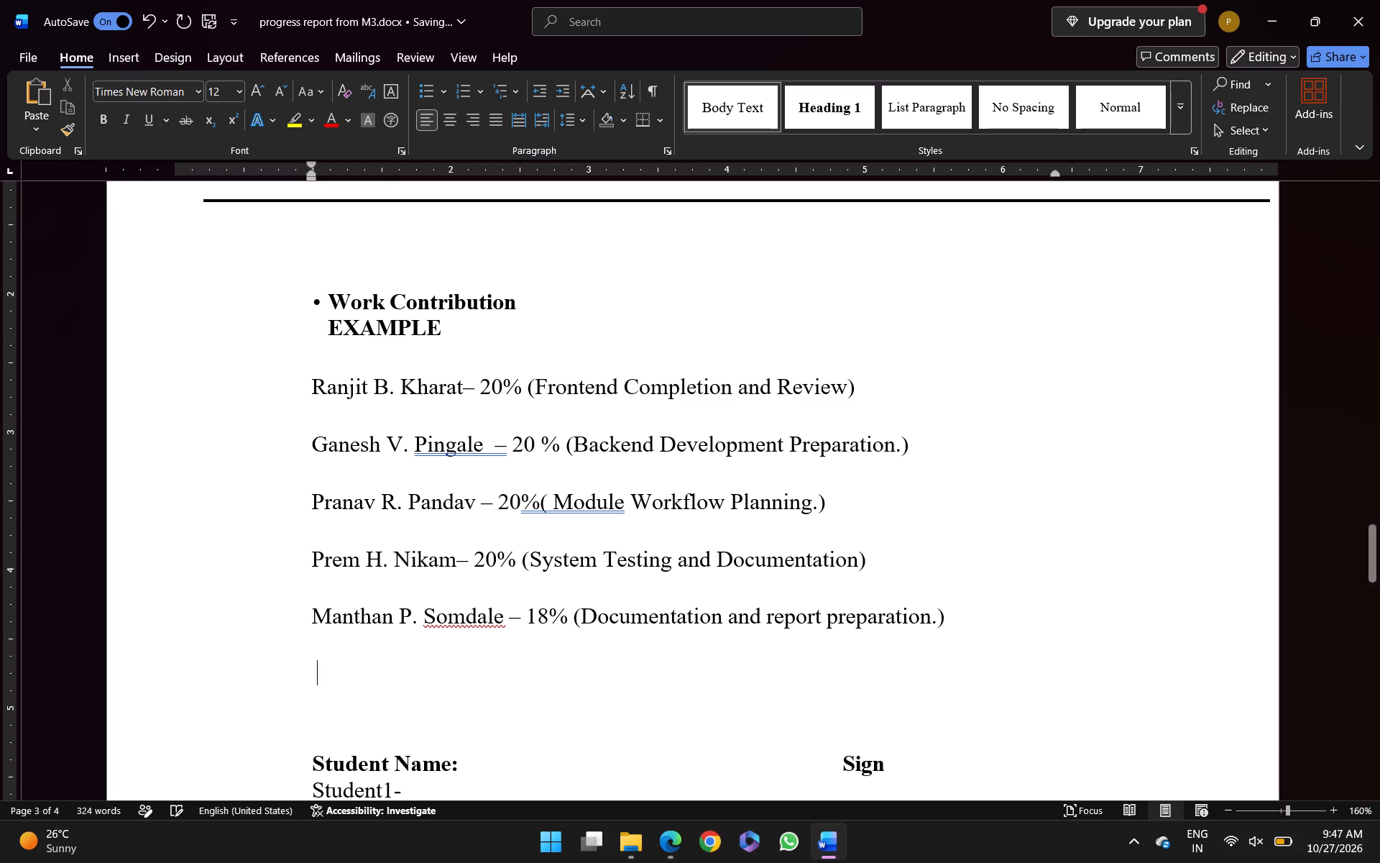
Set the fifth student's percentage in the Work Contribution list to 20%.
left_click(546, 613)
key("BackSpace")
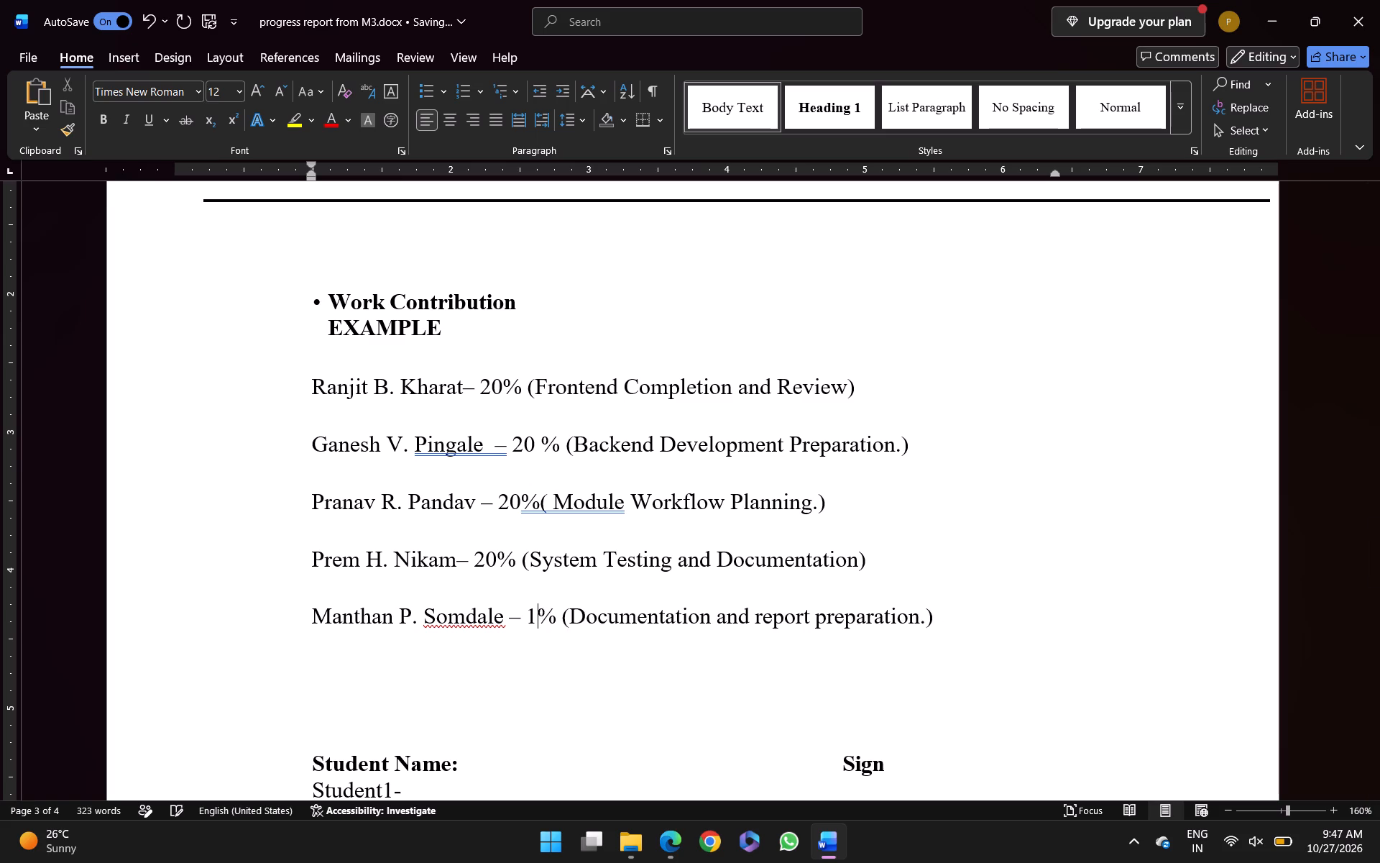
key("BackSpace")
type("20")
Review the activity table, the conclusion and the contribution and signature lists of the M3 report.
scroll(546, 613, "up", 2)
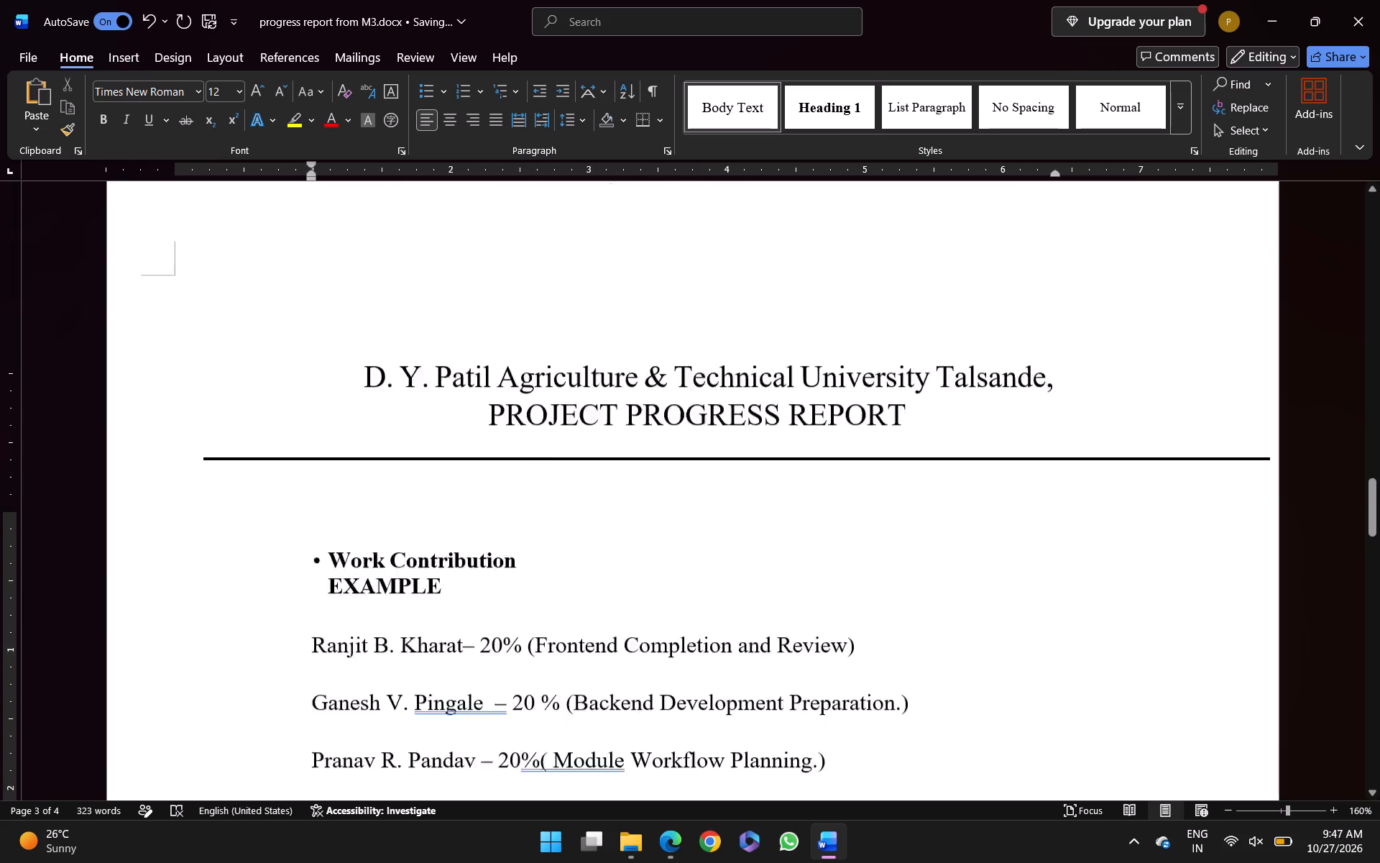
scroll(546, 613, "up", 8)
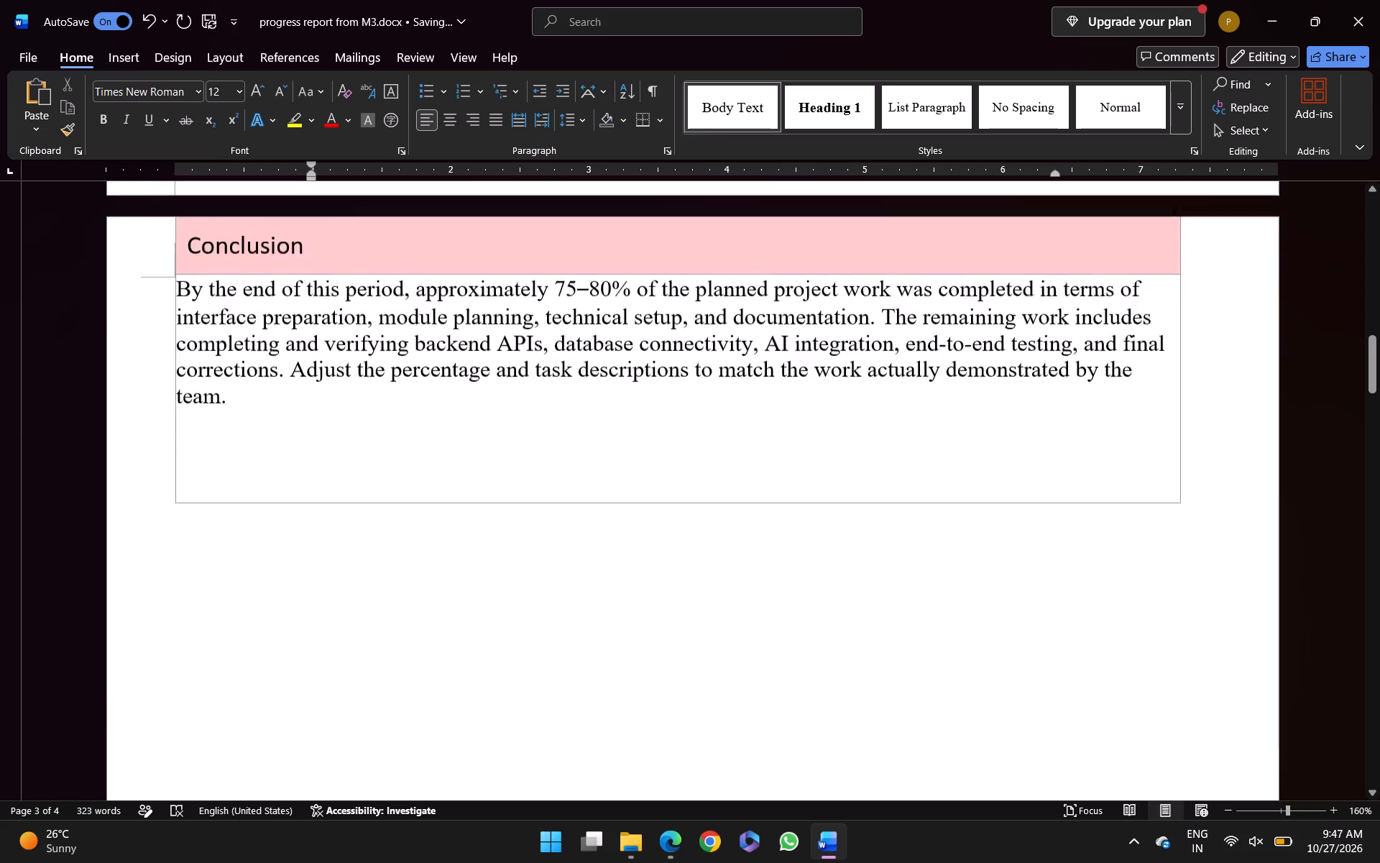
scroll(546, 613, "up", 4)
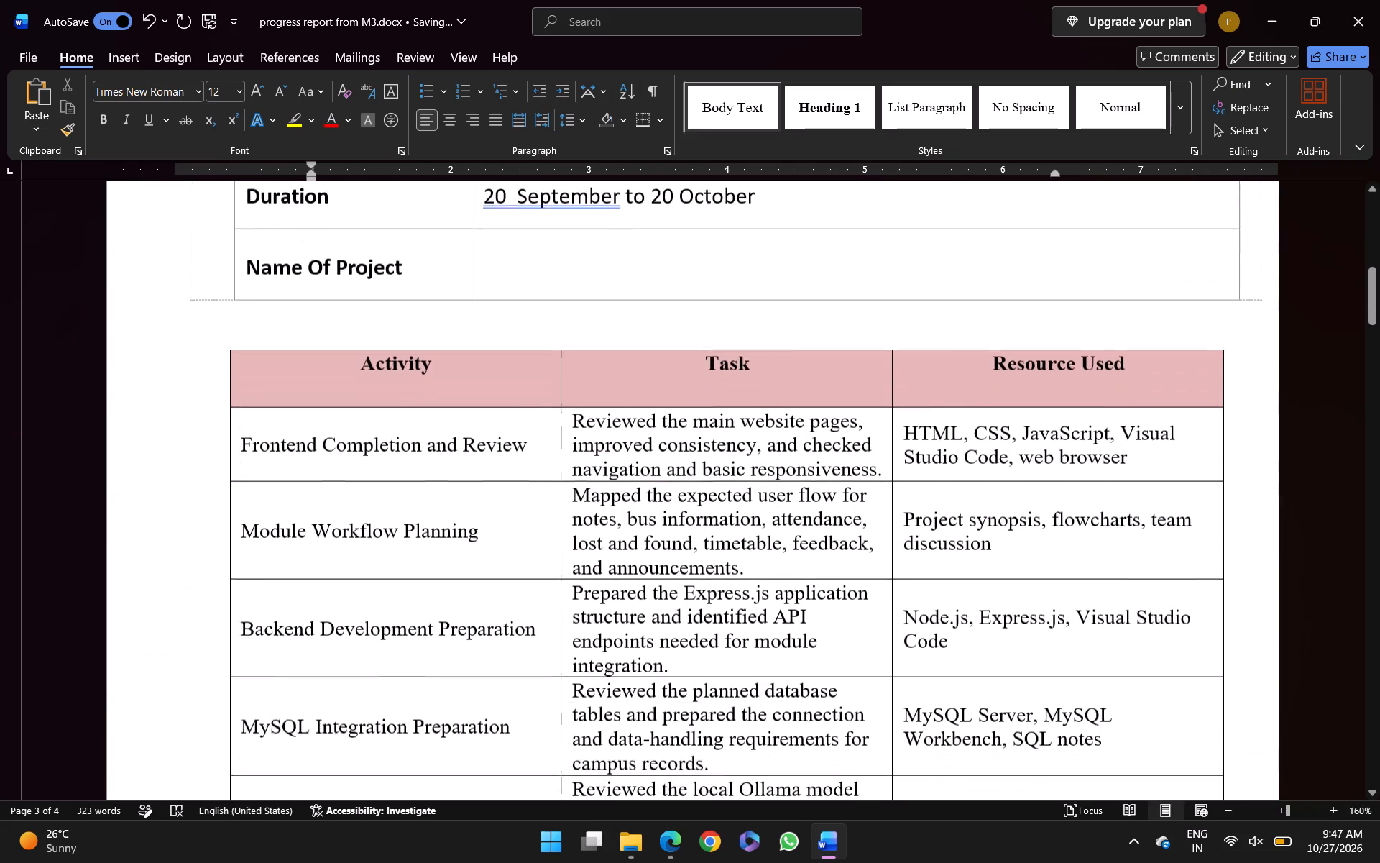
scroll(546, 613, "up", 1)
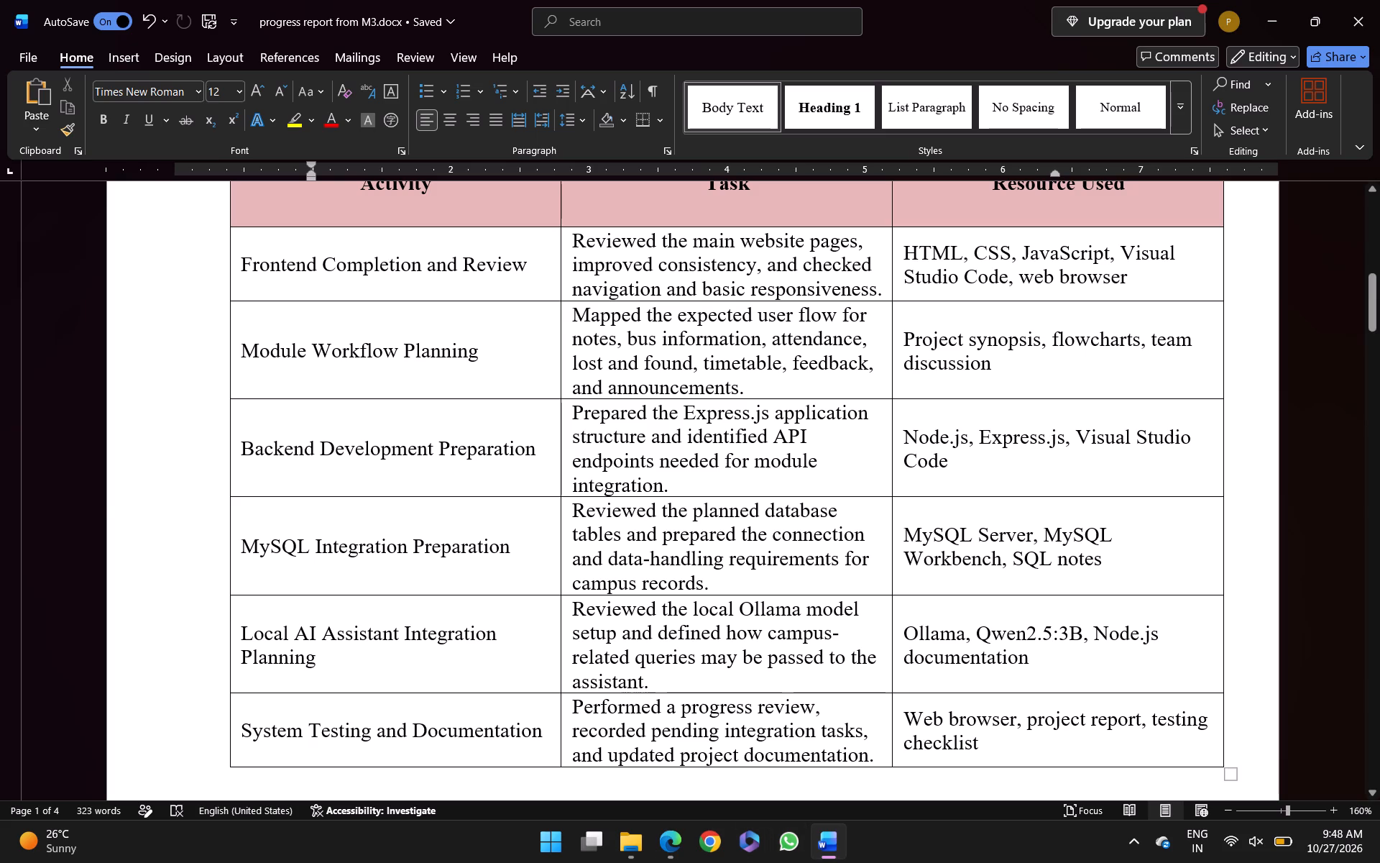
scroll(769, 623, "down", 20)
scroll(769, 623, "down", 20)
scroll(769, 623, "down", 4)
scroll(769, 623, "up", 1)
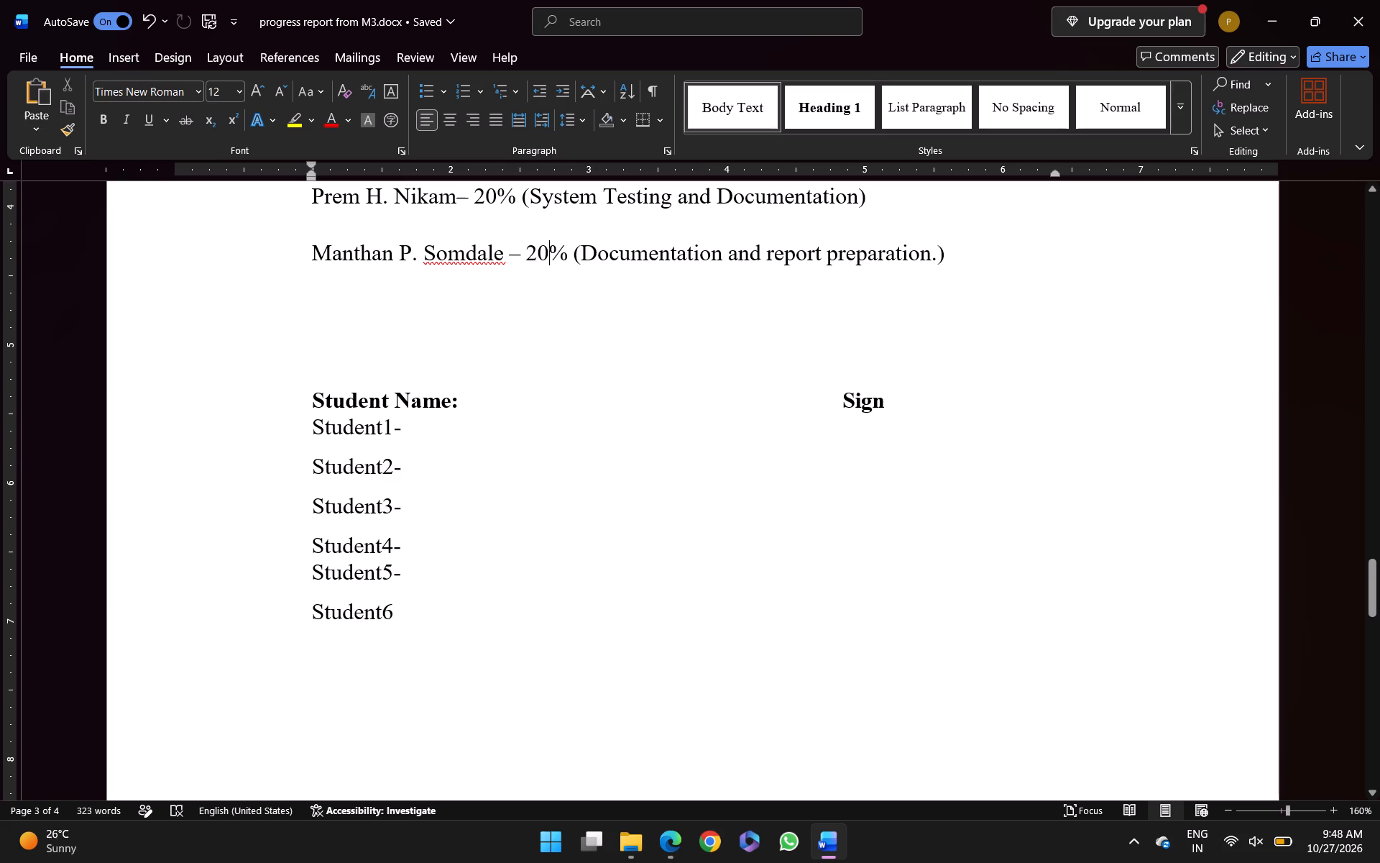
scroll(839, 306, "up", 1)
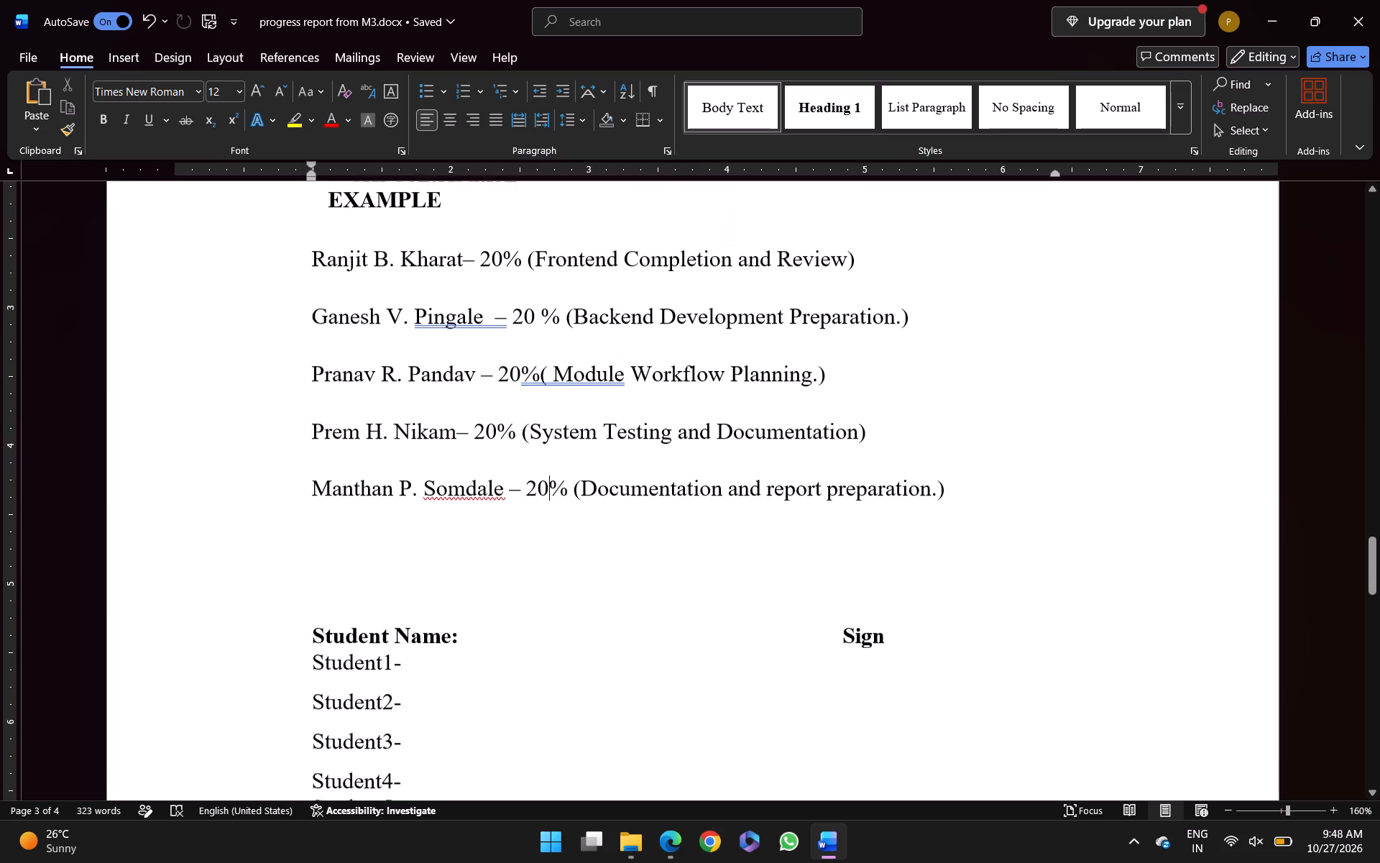
scroll(839, 306, "up", 1)
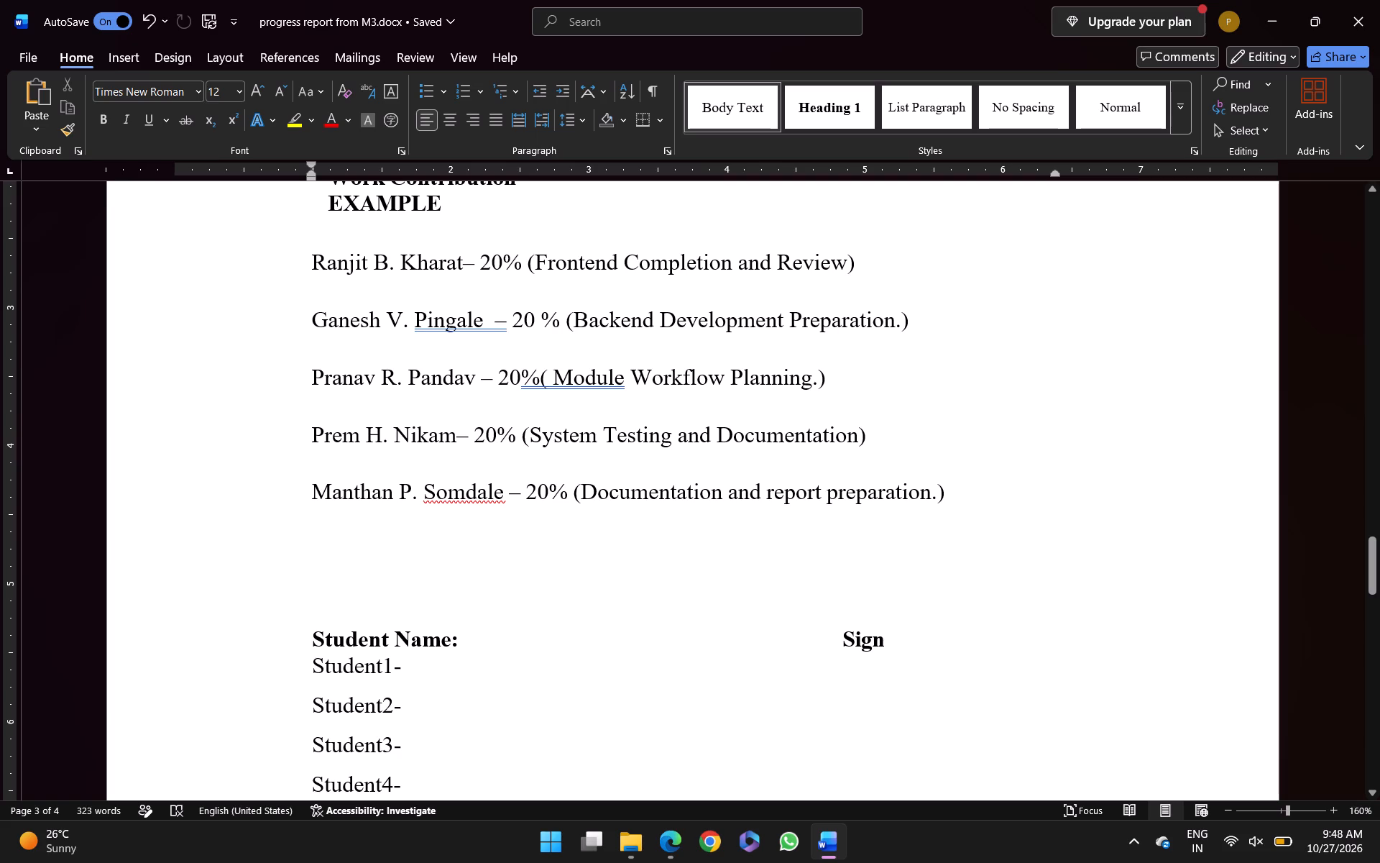
Extend the fifth student's Work Contribution task after "report preparation" with "& feature creation." inside the brackets.
left_click(932, 497)
key("Right")
key("BackSpace")
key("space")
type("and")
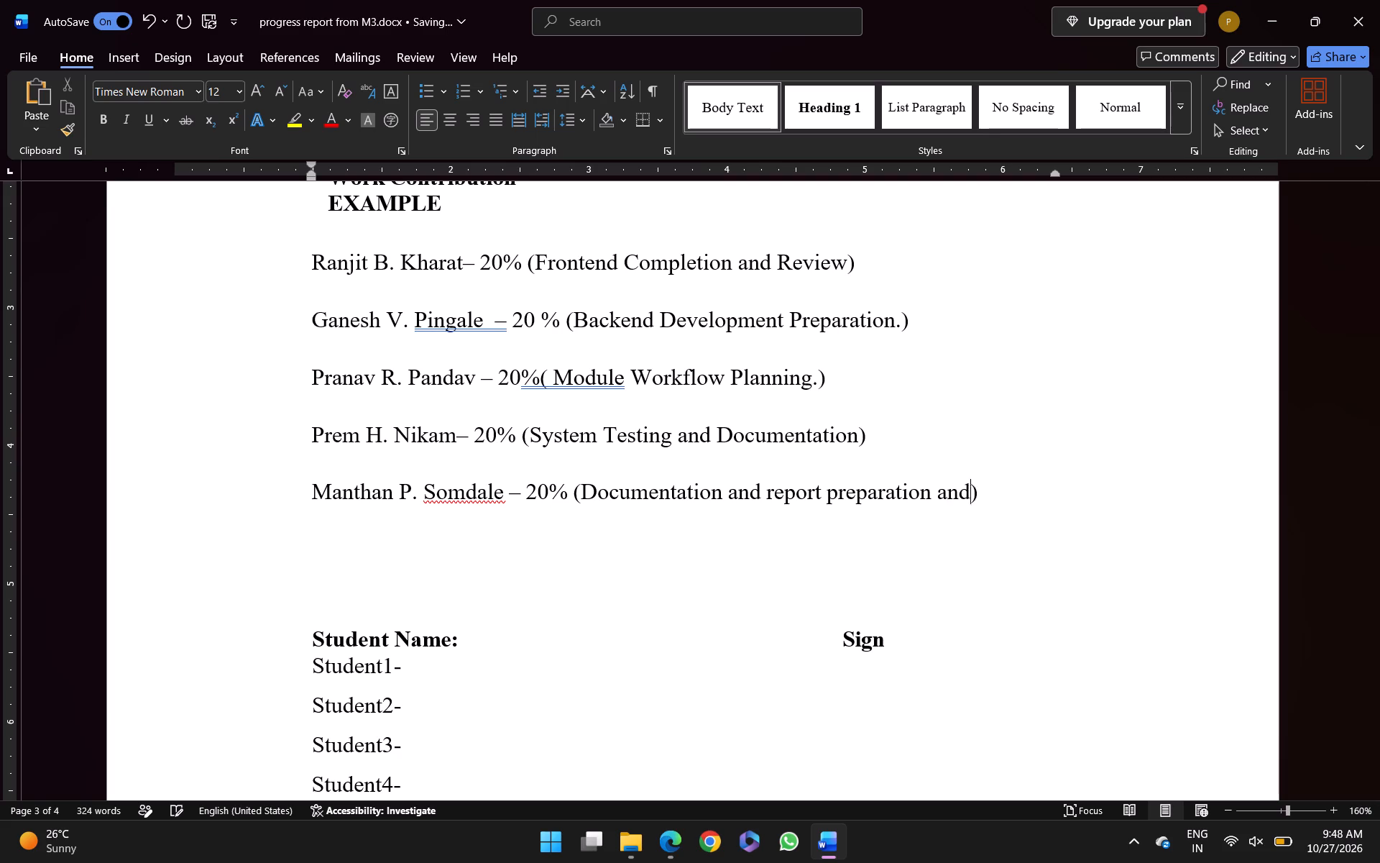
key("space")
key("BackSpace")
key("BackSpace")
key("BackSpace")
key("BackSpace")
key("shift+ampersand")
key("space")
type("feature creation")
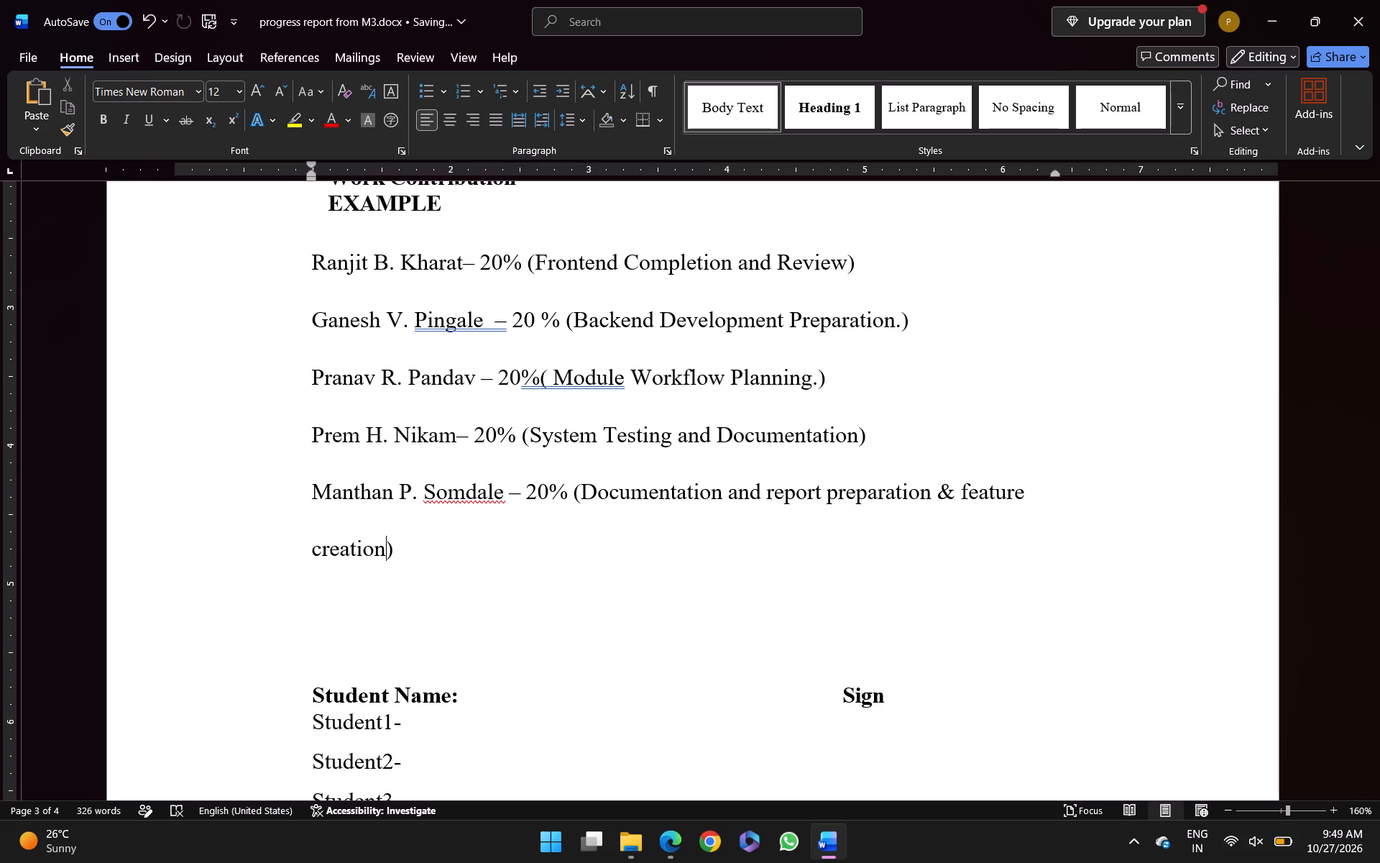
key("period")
Delete the blank lines between the Work Contribution list and the Student Name heading.
left_click(438, 612)
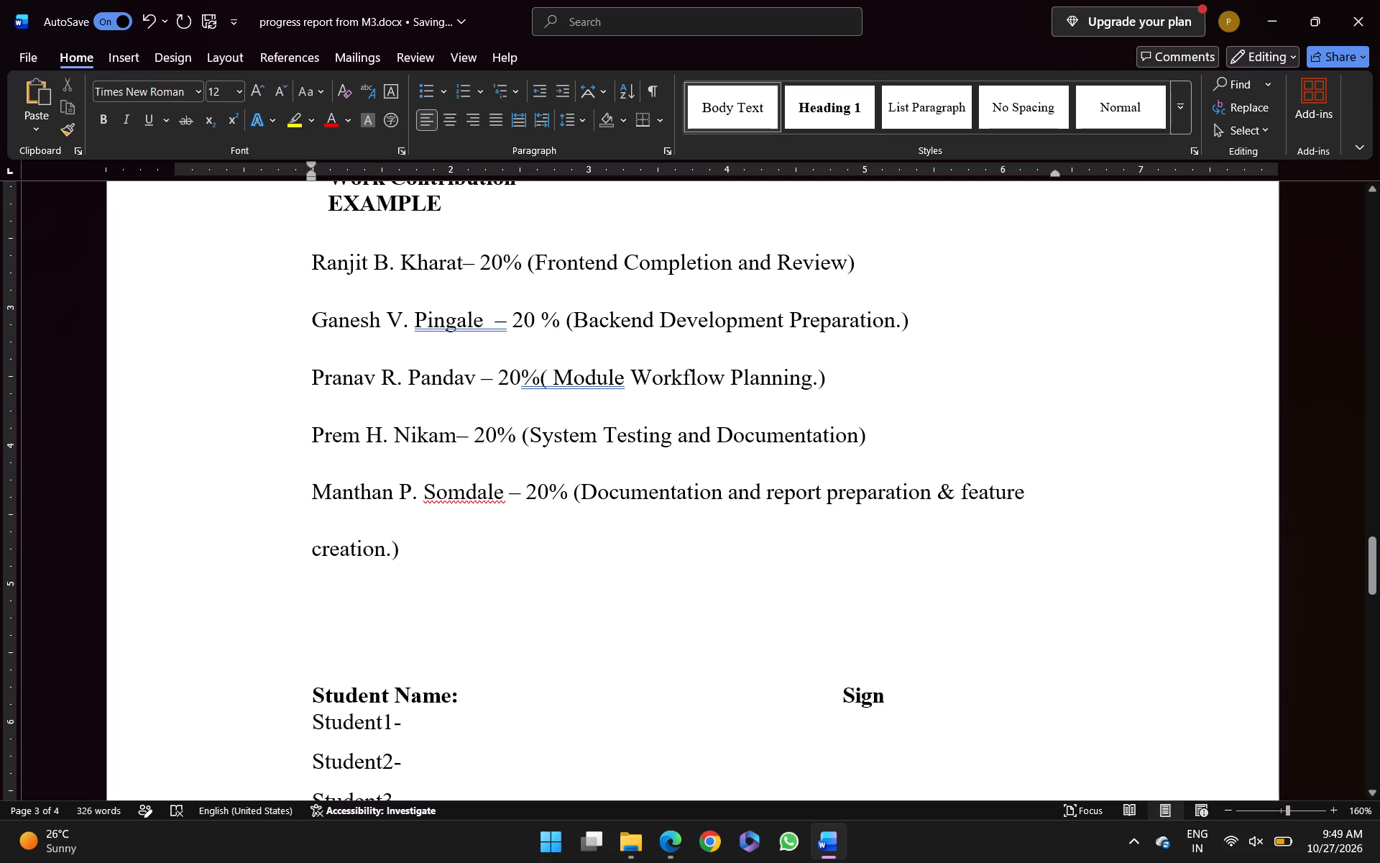
key("BackSpace")
key("BackSpace")
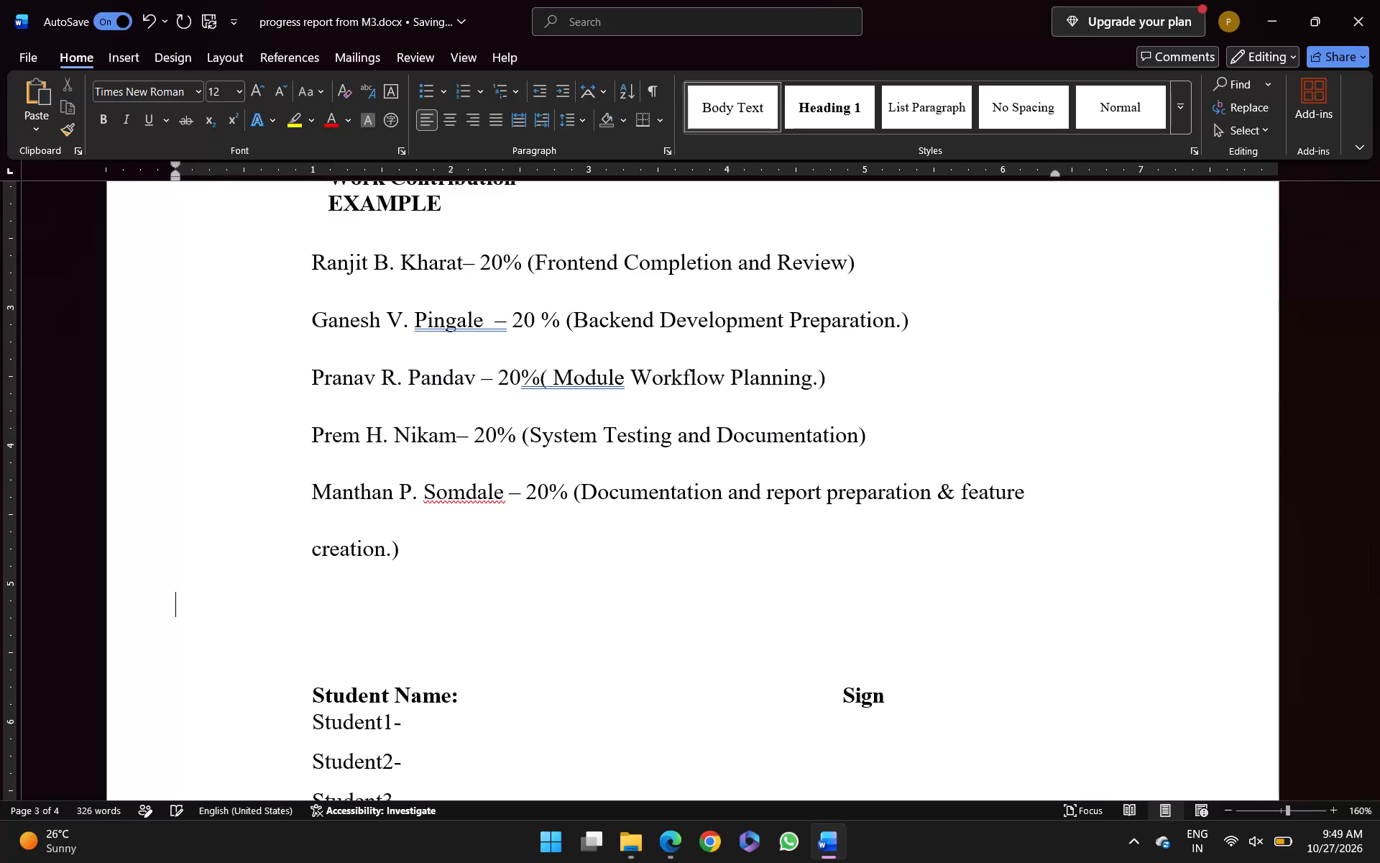
key("BackSpace")
key("Down")
key("BackSpace")
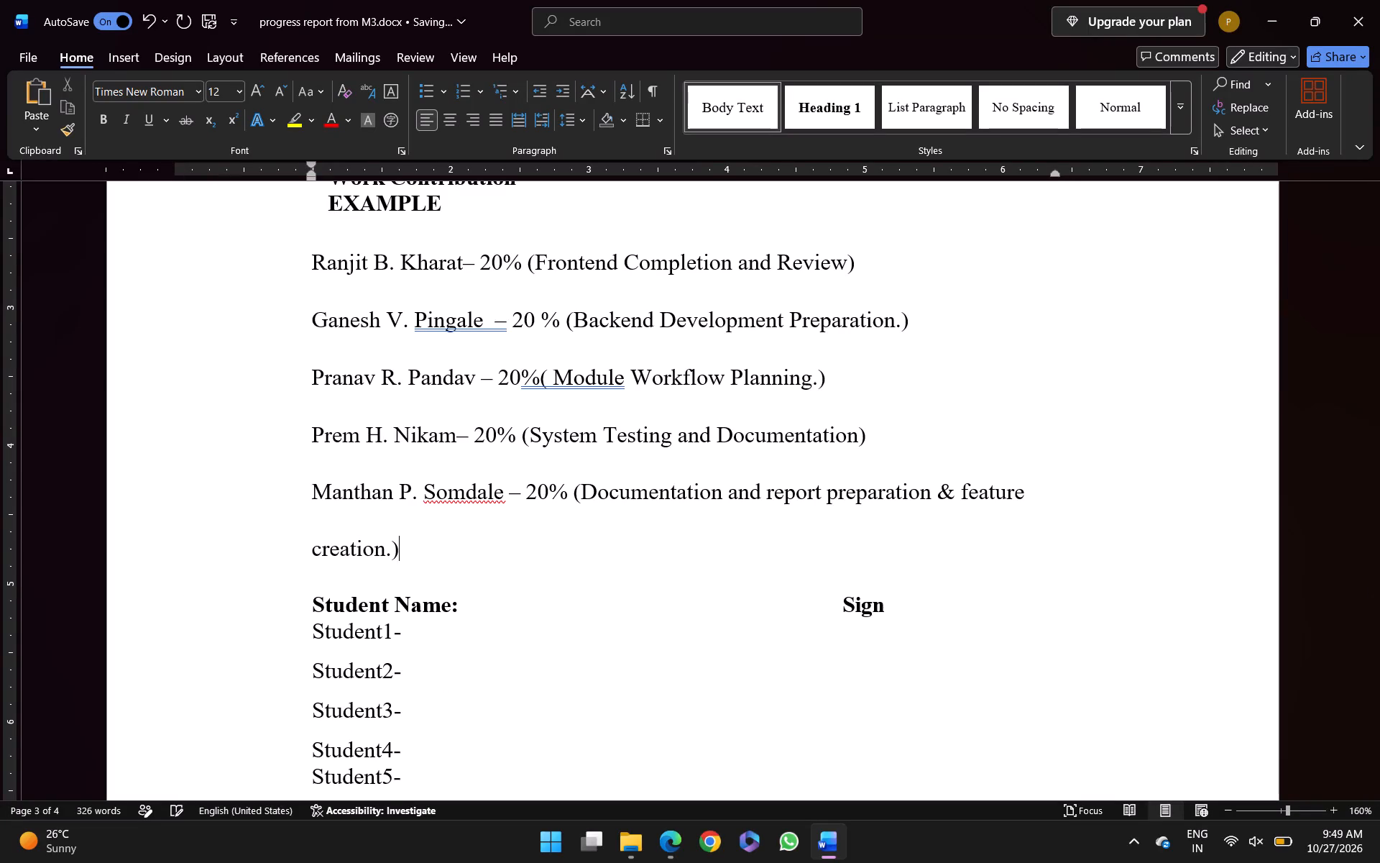
key("Down")
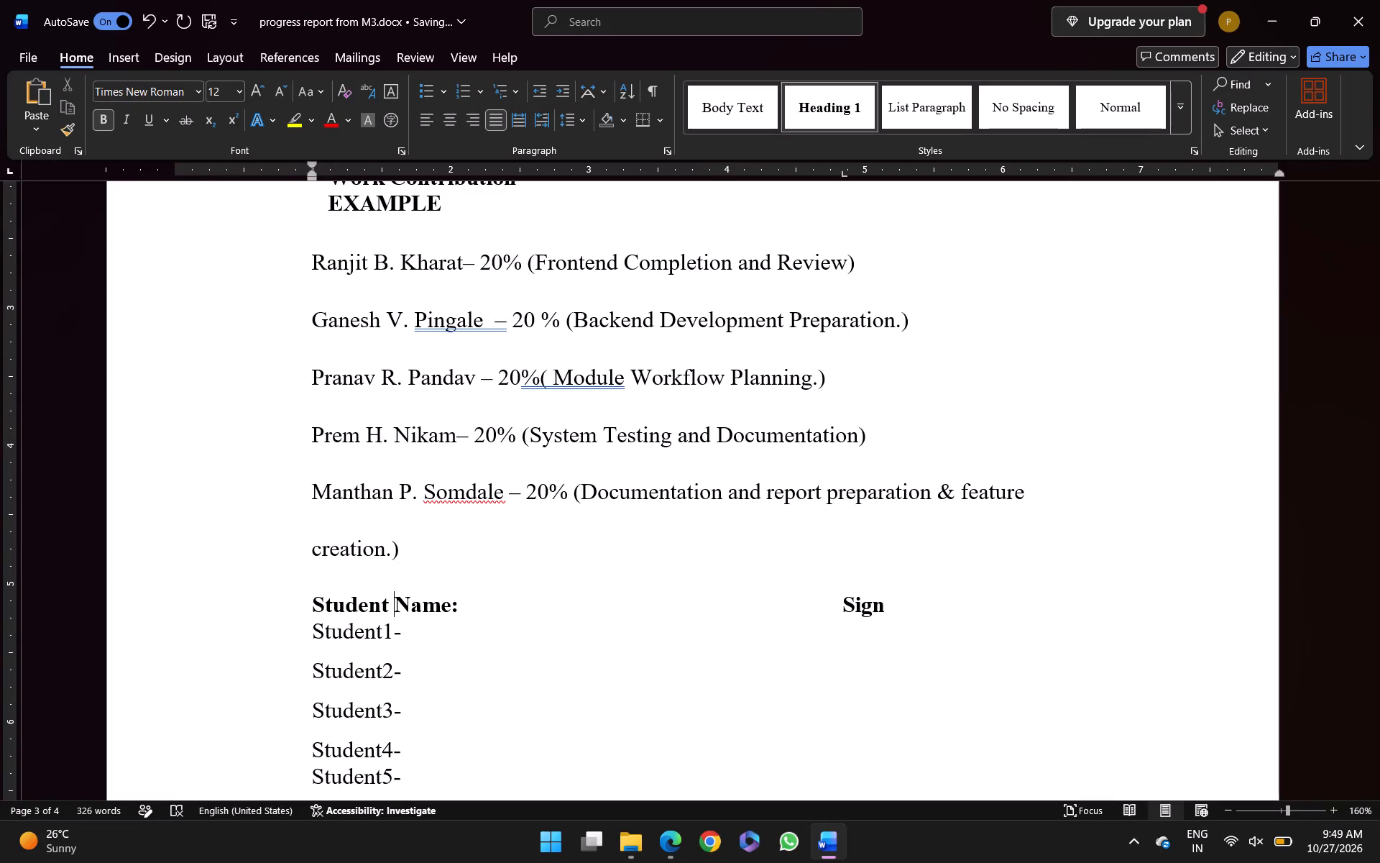
Switch to File Explorer and open "progress report from M2 (2).docx" from folder p.
scroll(627, 413, "right", 1)
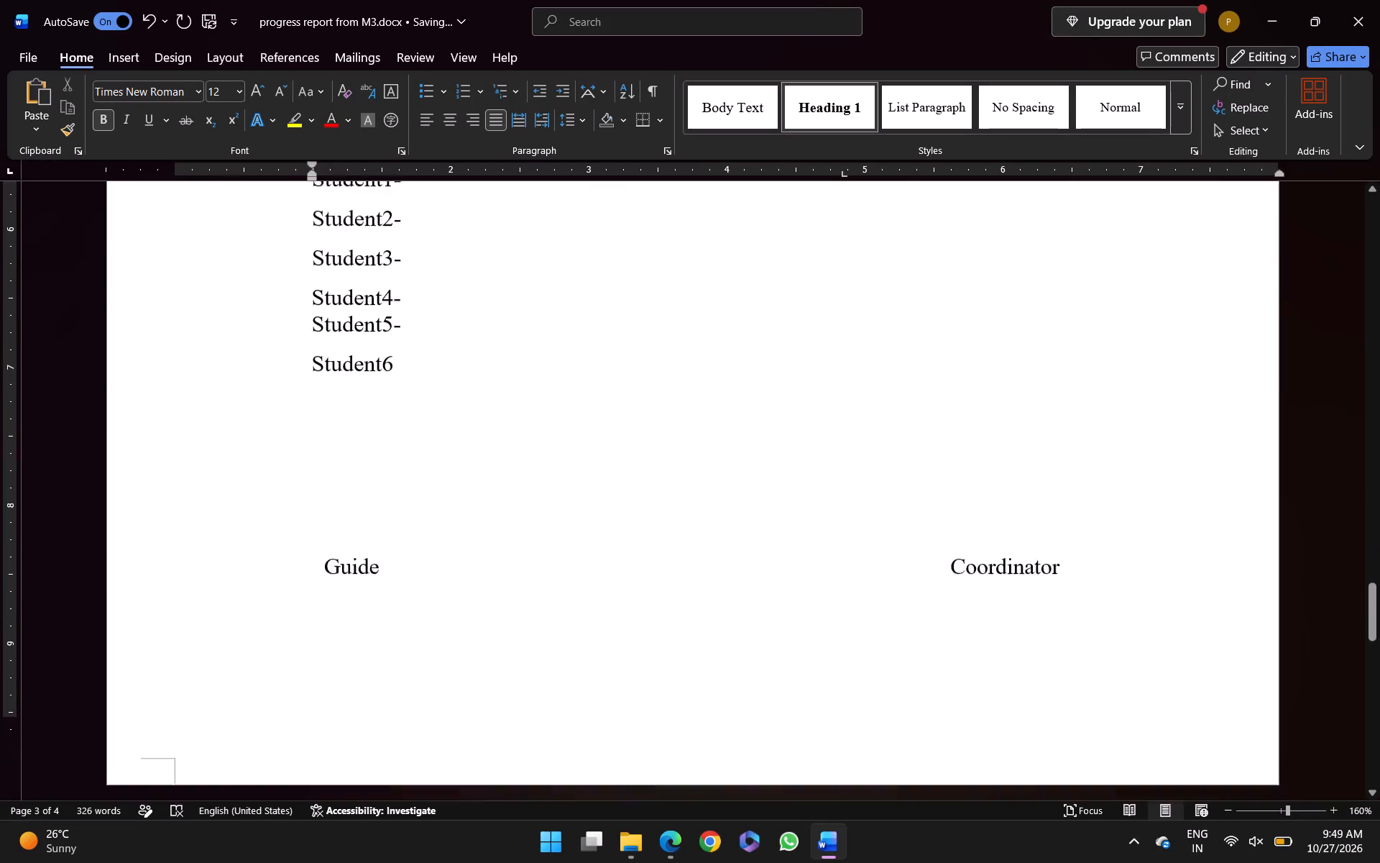
scroll(627, 413, "right", 1)
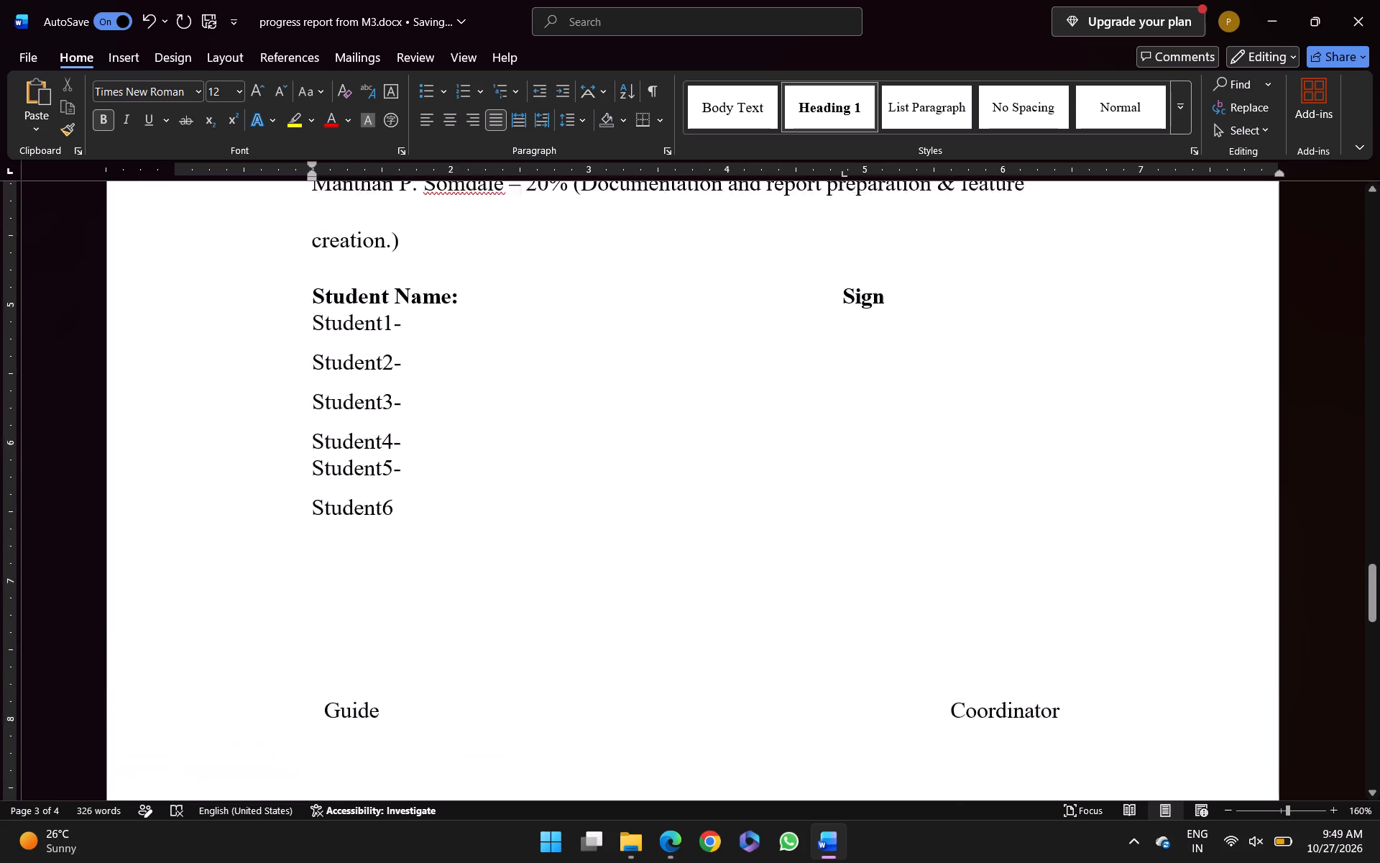
scroll(627, 413, "right", 1)
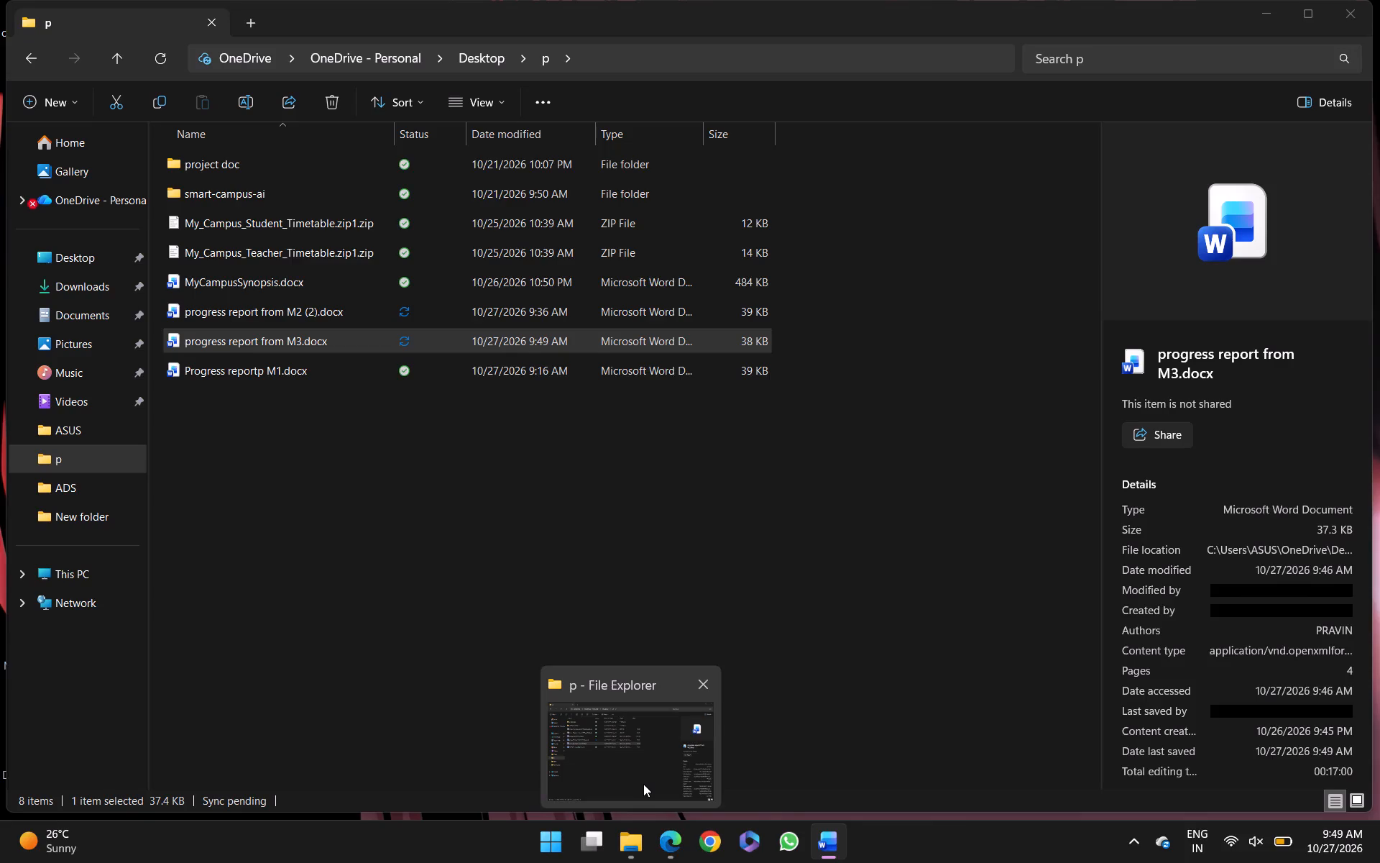
left_click(533, 508)
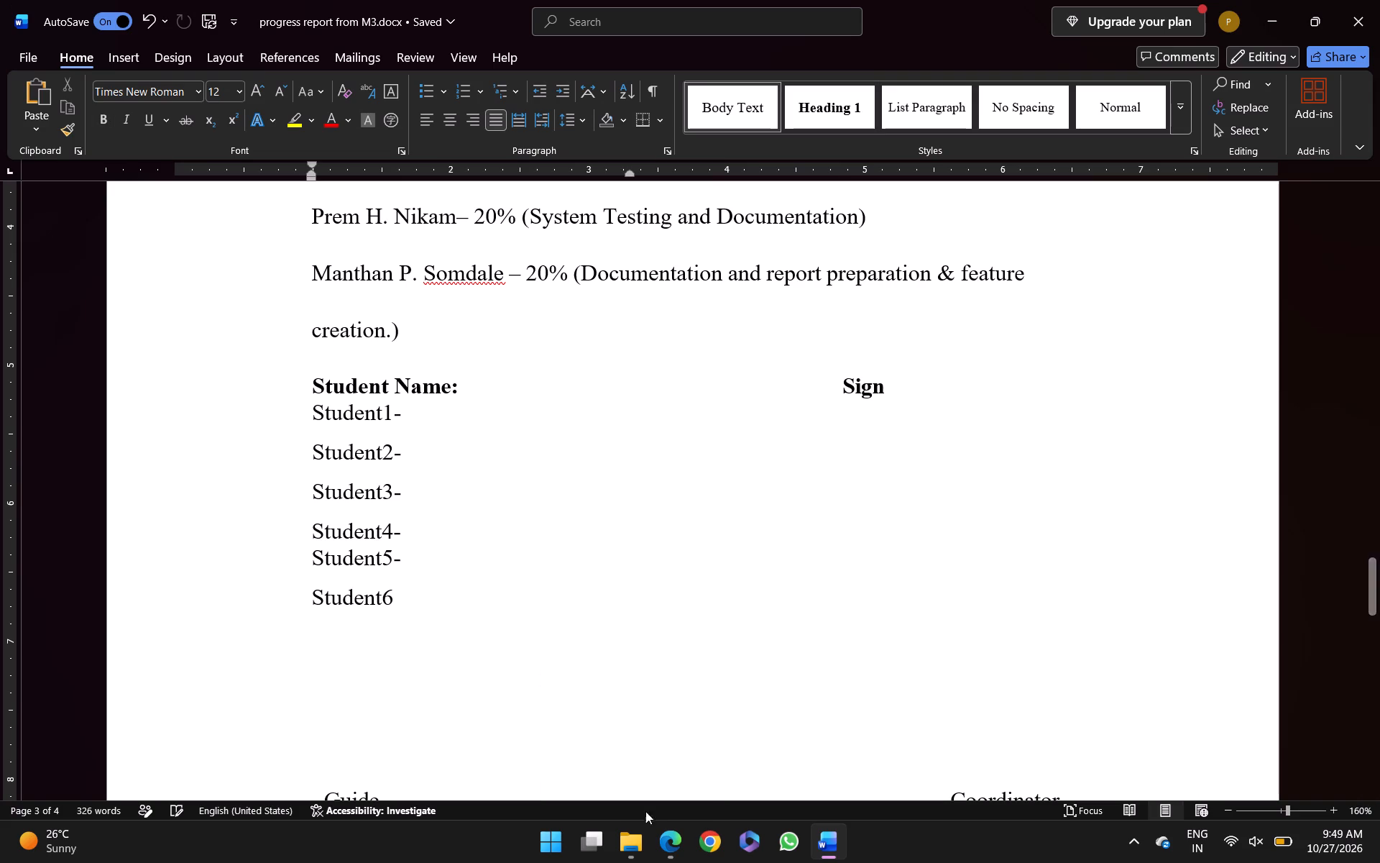
left_click(610, 757)
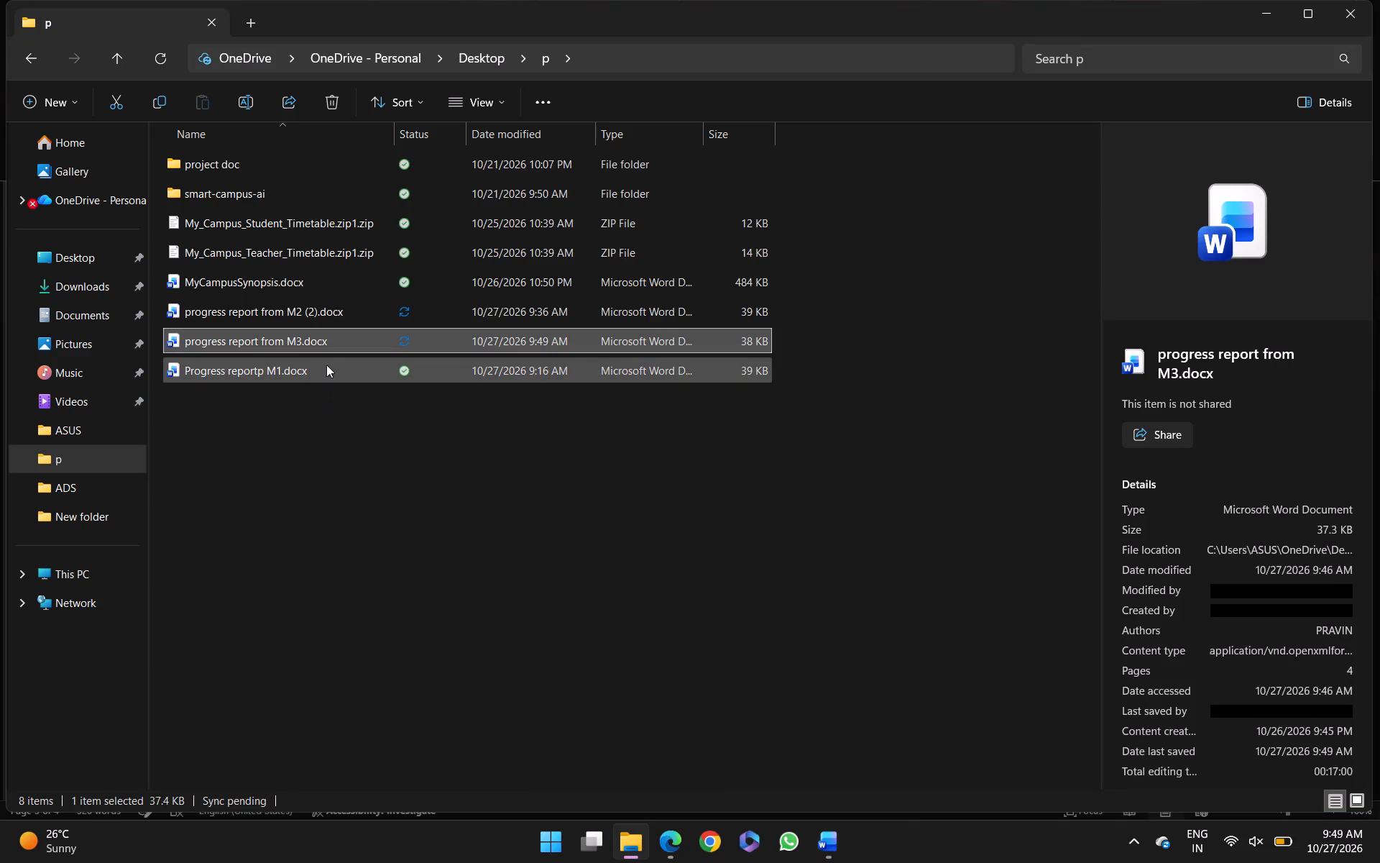
double_click(333, 317)
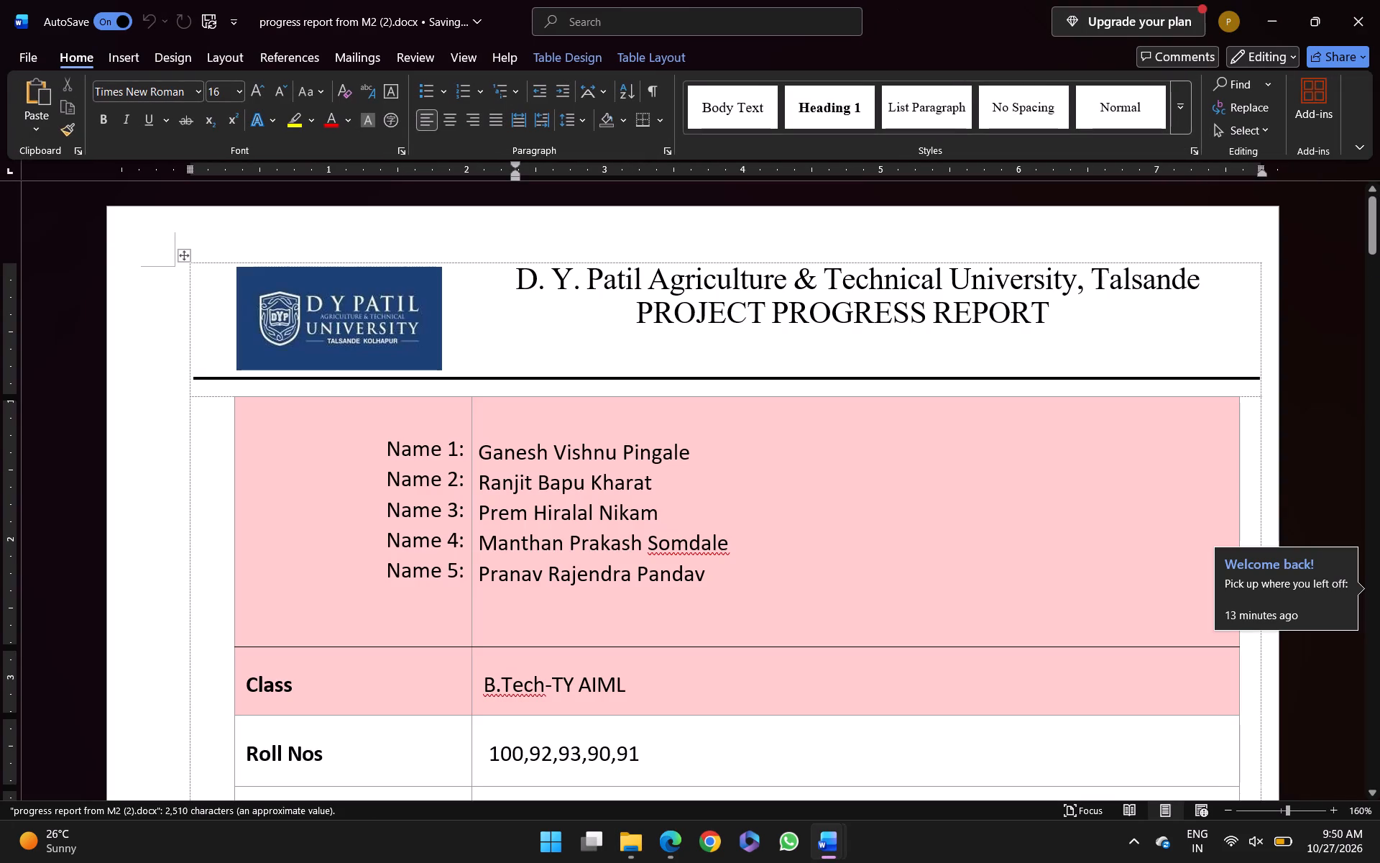
Copy the five filled-in student entries, Student 1 to Student 5, under the Student Name heading of the M2 report.
scroll(379, 424, "down", 6)
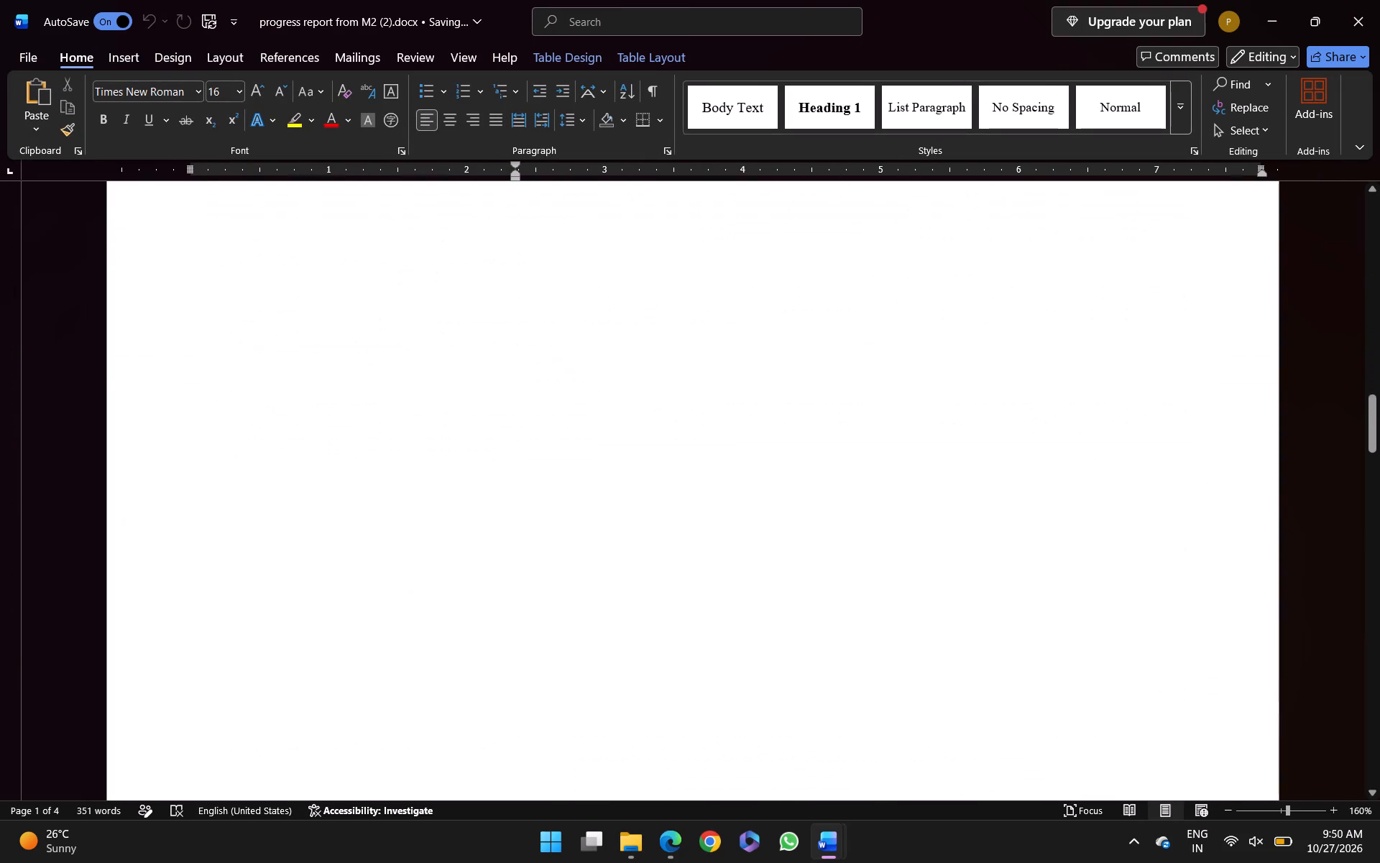
scroll(379, 424, "down", 4)
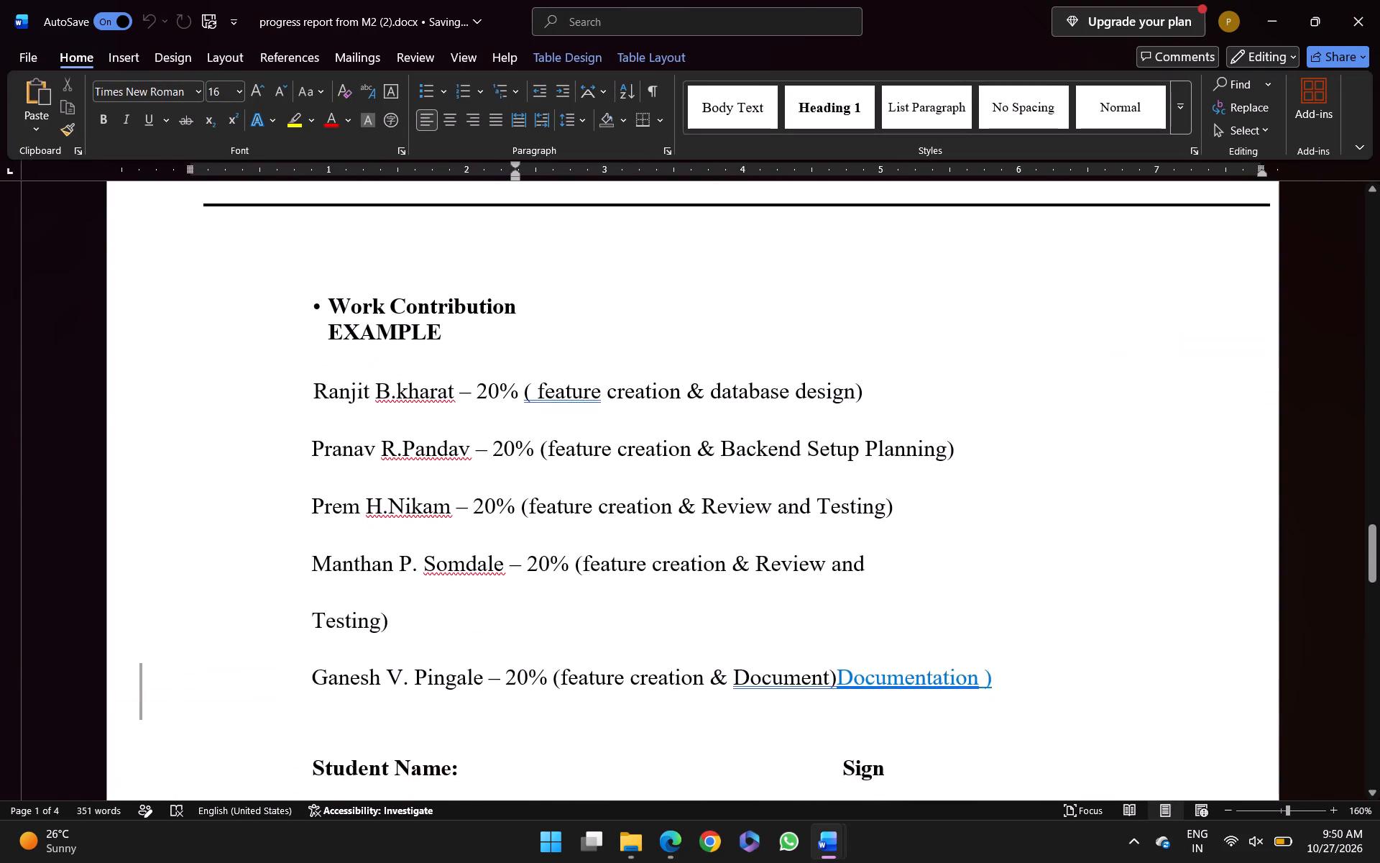
scroll(379, 424, "down", 1)
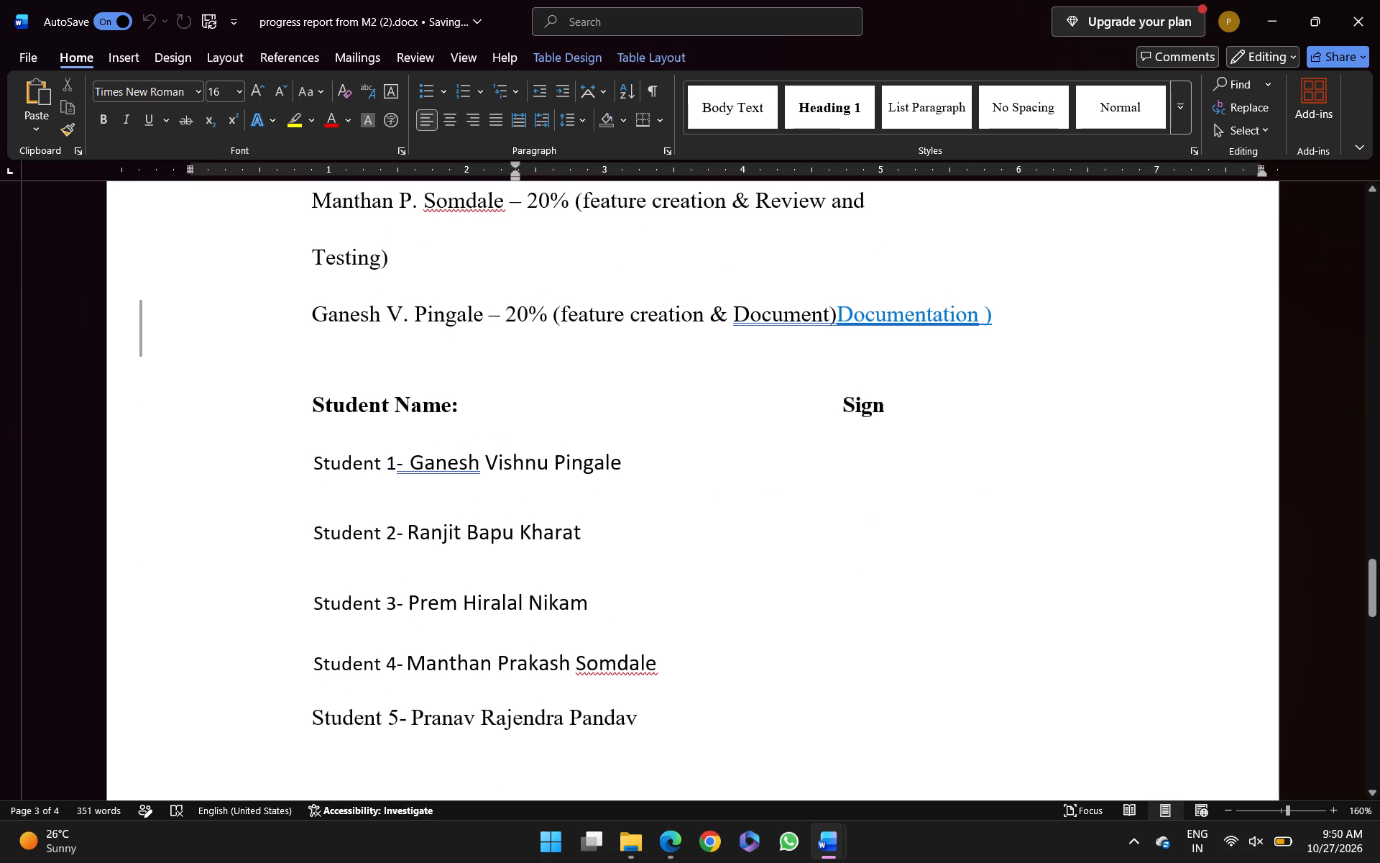
scroll(379, 424, "down", 1)
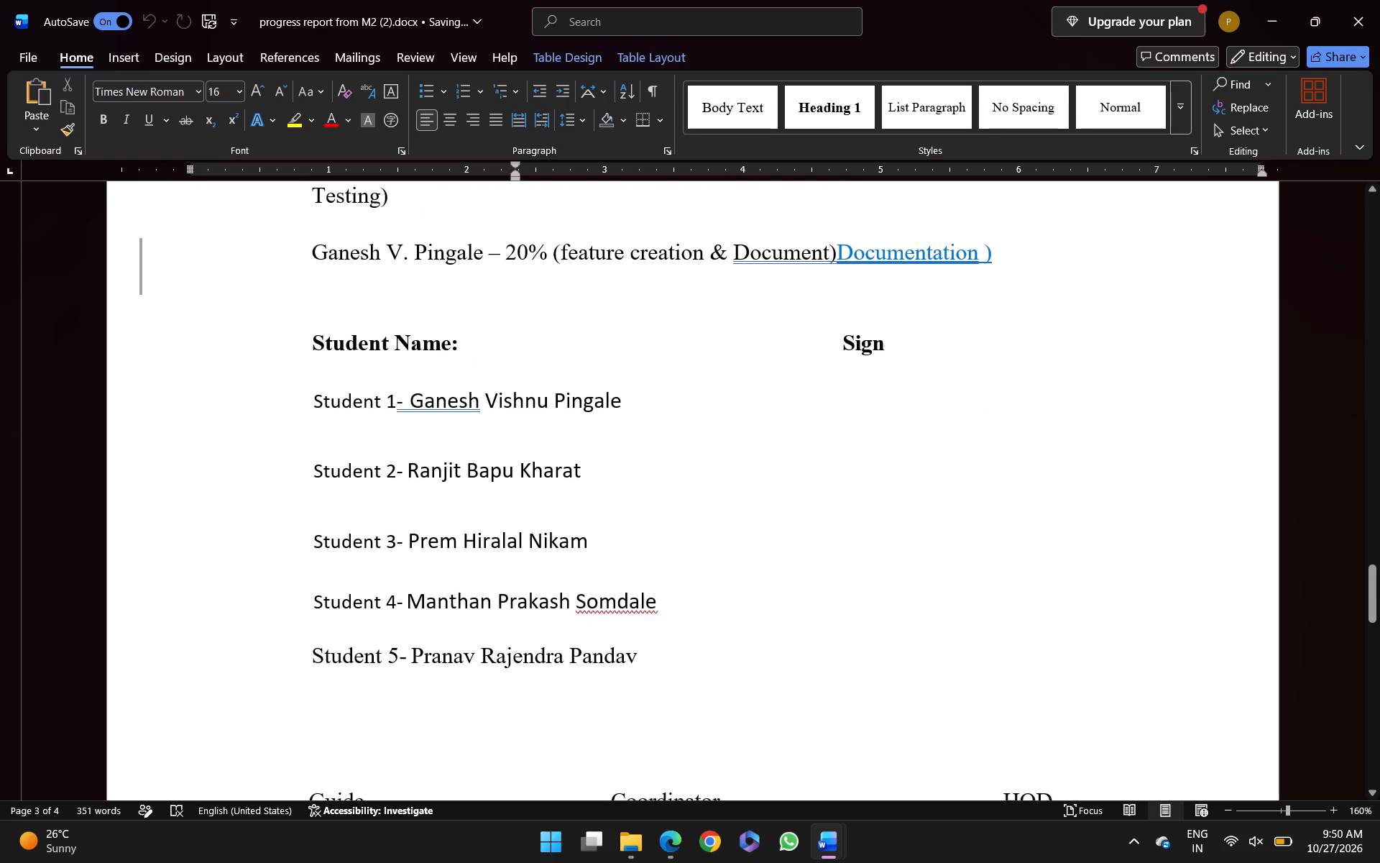
scroll(379, 424, "down", 1)
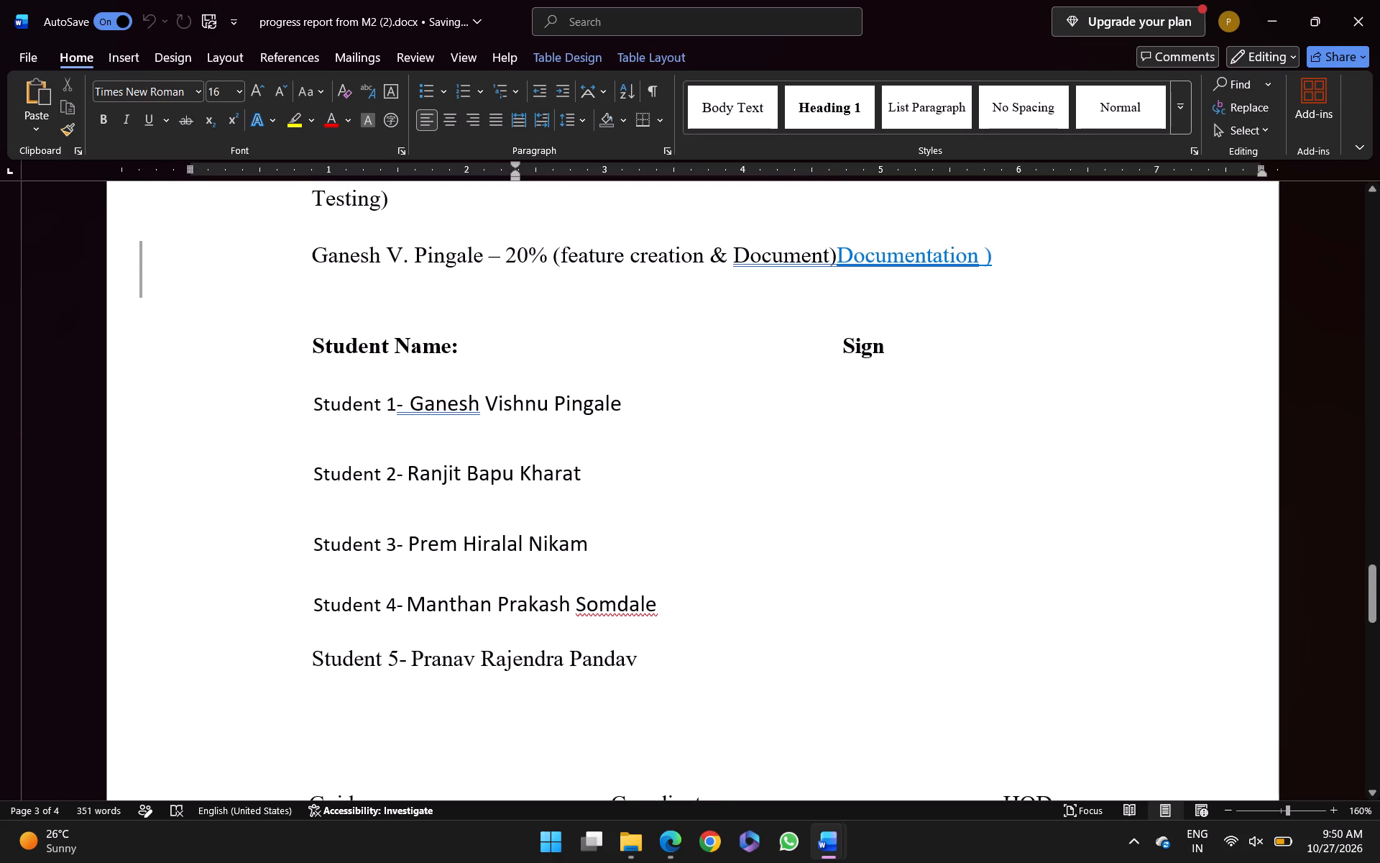
left_click(309, 401)
left_click_drag(309, 401, 627, 659)
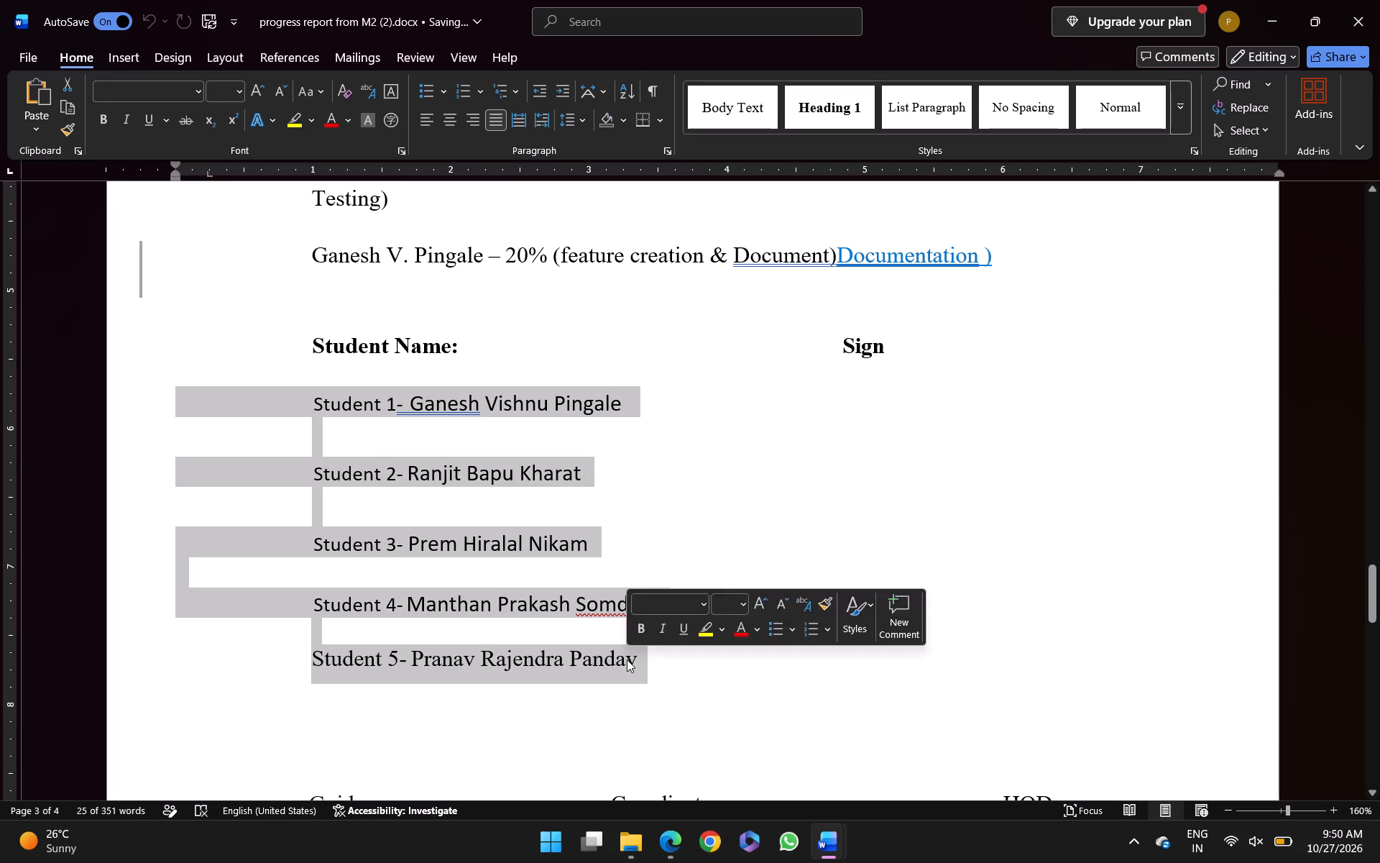
key("ctrl+c")
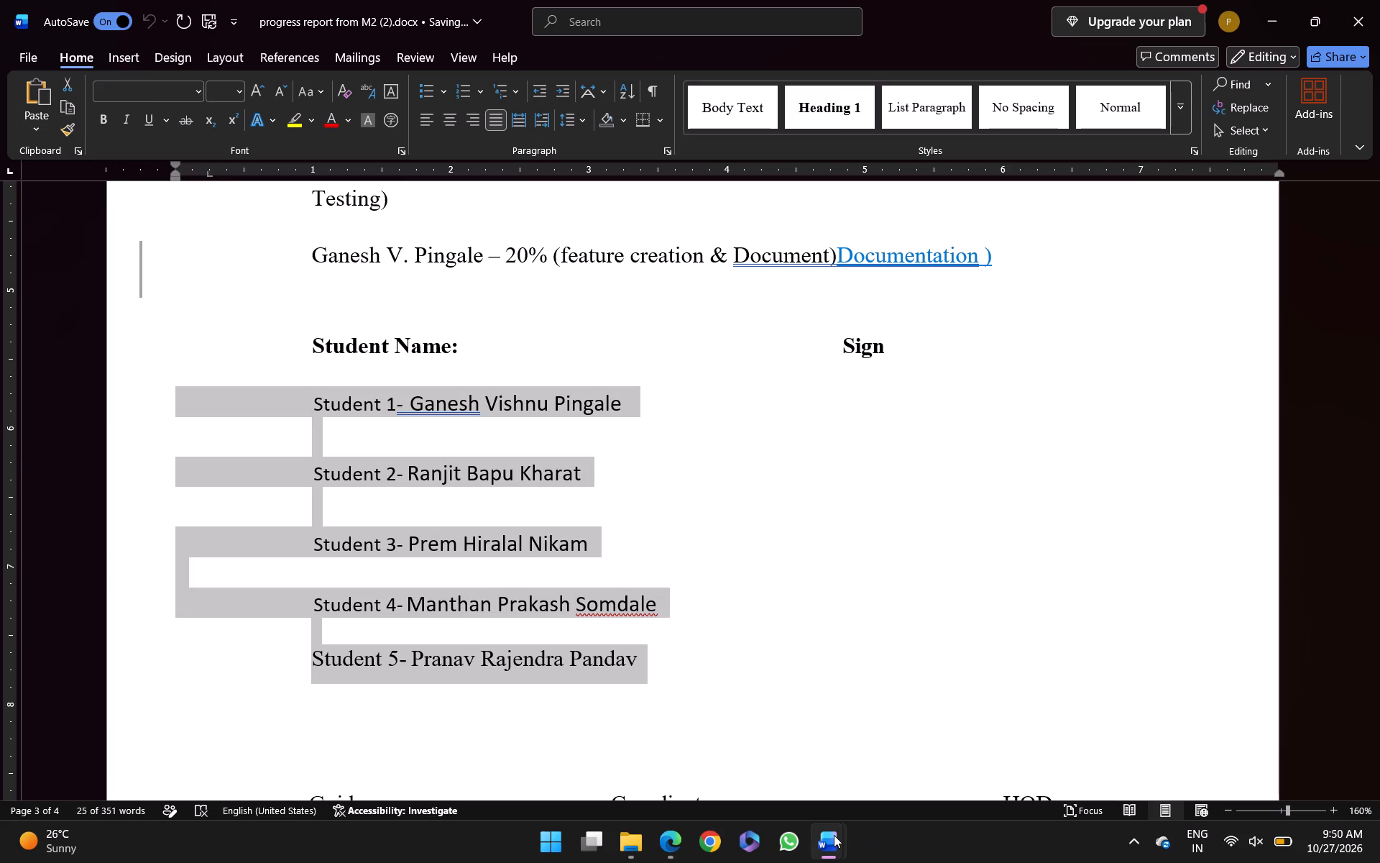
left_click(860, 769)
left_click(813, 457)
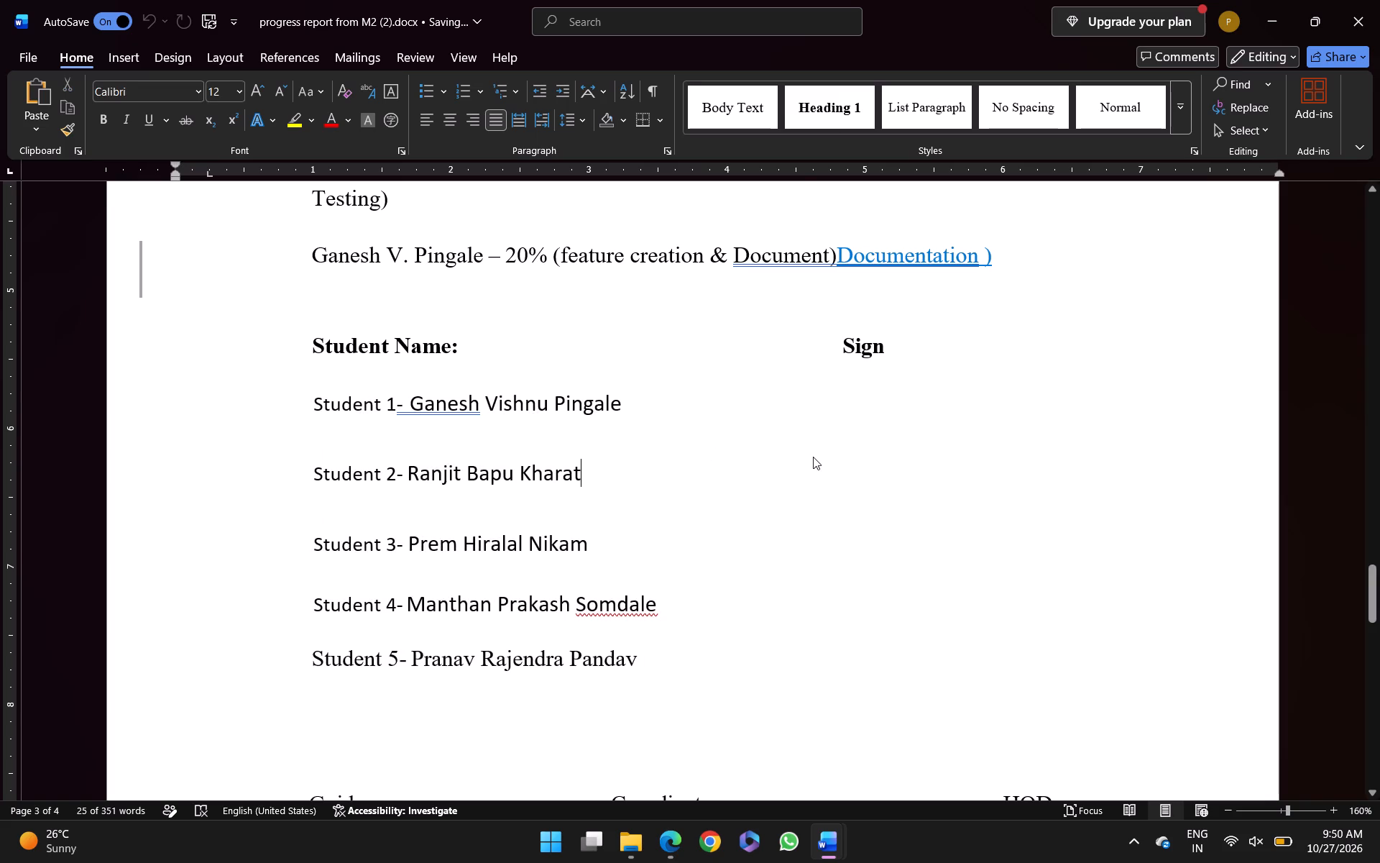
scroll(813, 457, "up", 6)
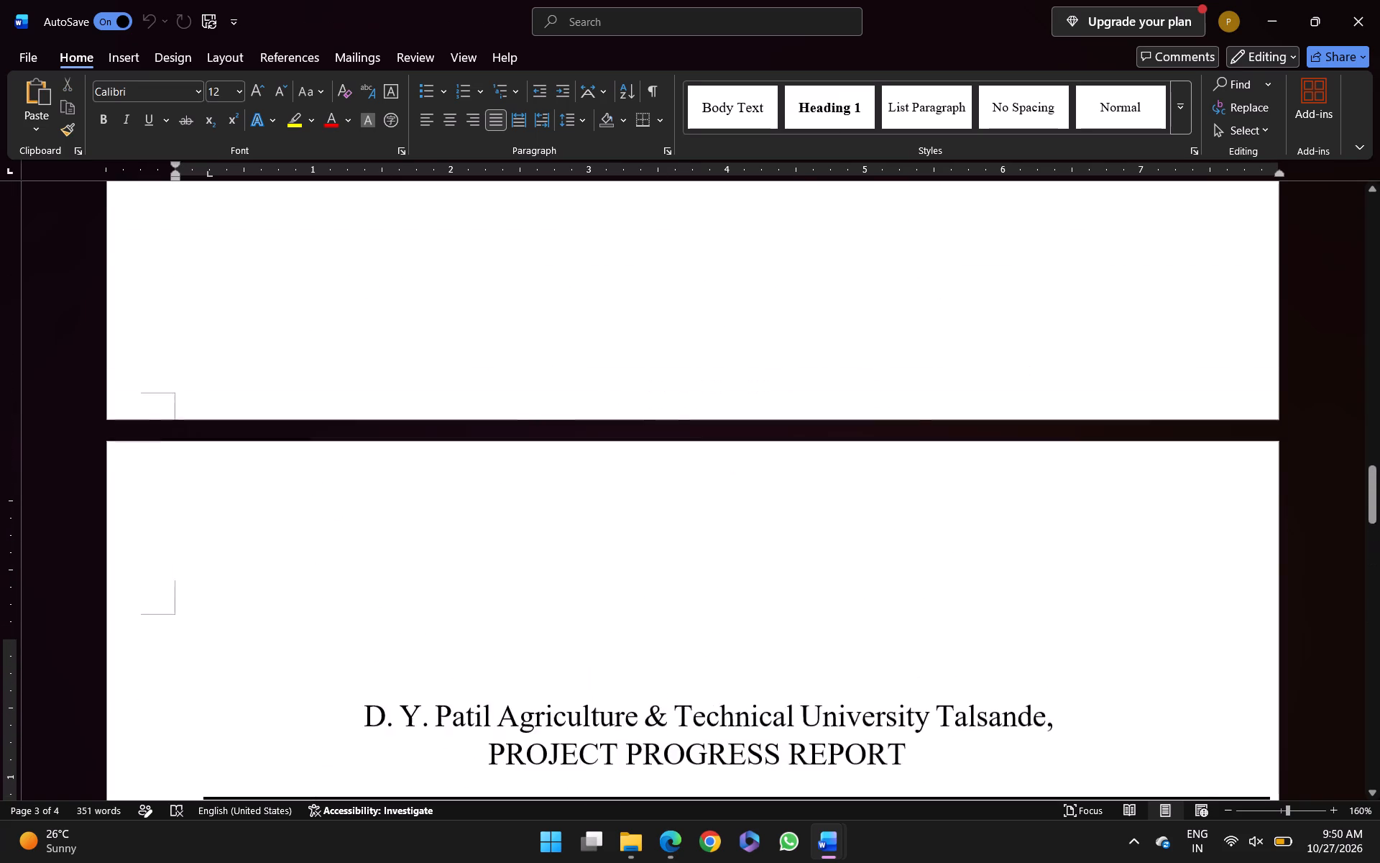
Look through the M2 progress report, from the Work Contribution page down to the student signature list and staff names.
scroll(813, 457, "up", 4)
scroll(813, 457, "down", 1)
scroll(813, 457, "up", 1)
scroll(813, 457, "down", 2)
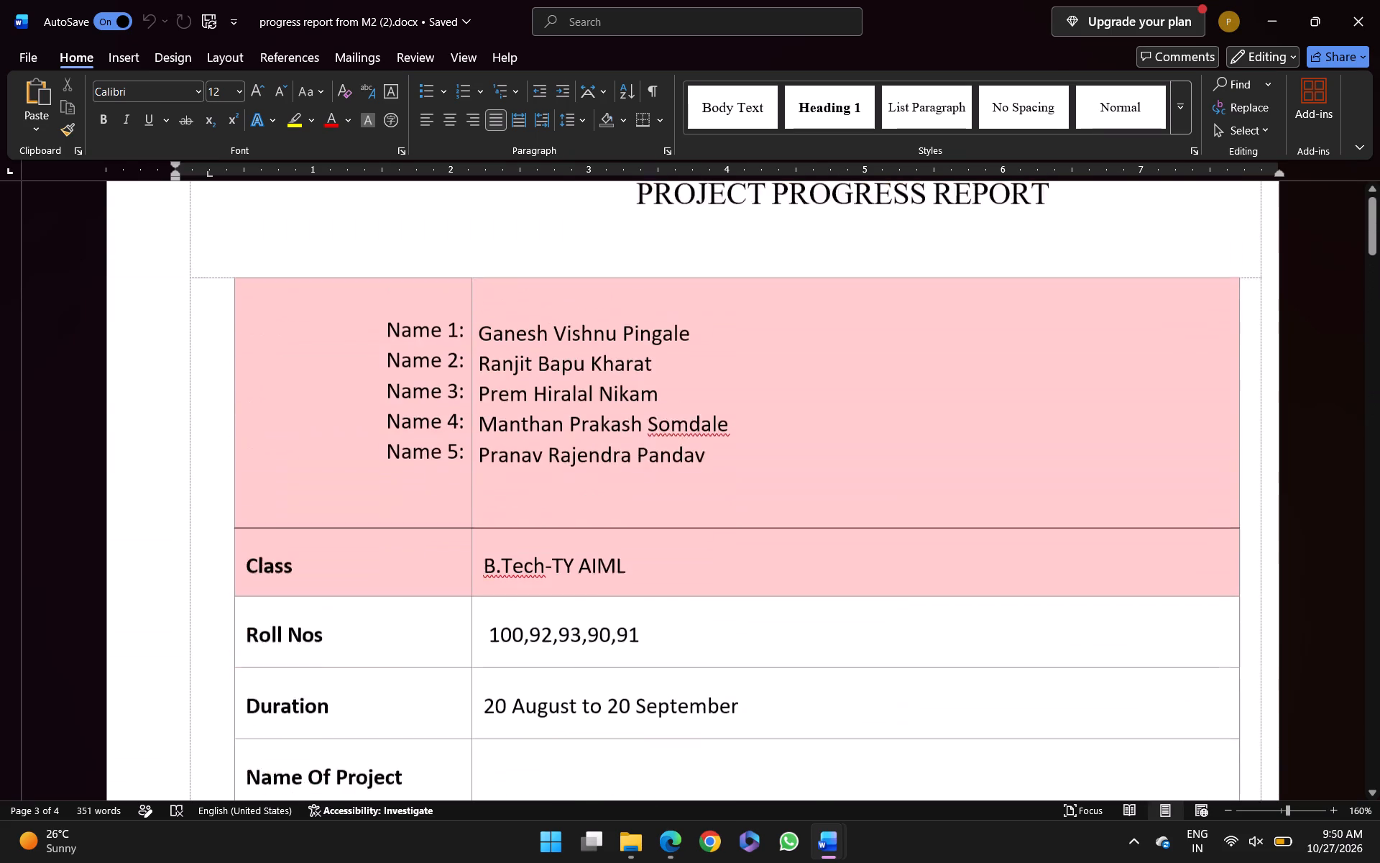
scroll(813, 457, "down", 2)
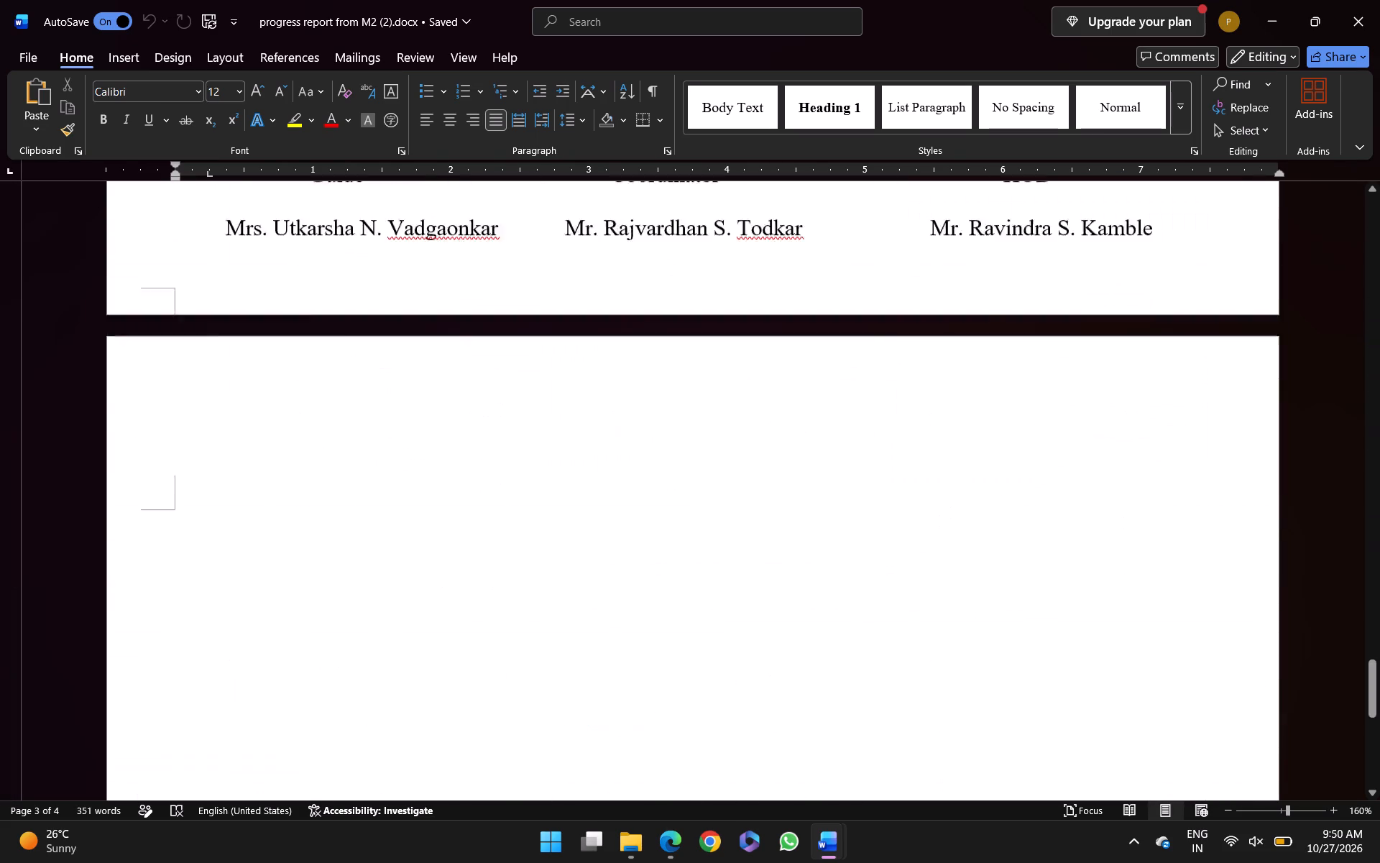
scroll(813, 457, "up", 2)
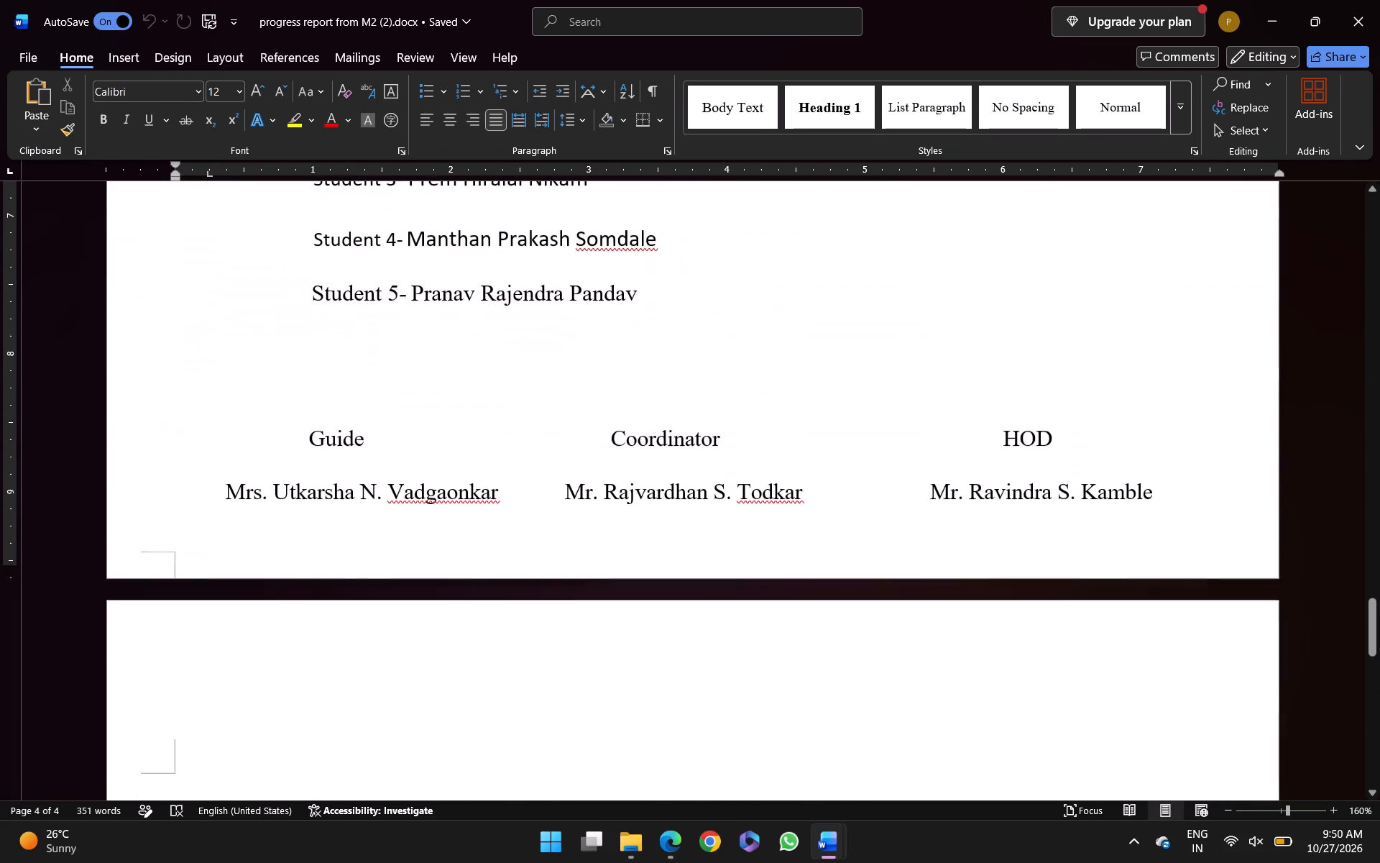
scroll(813, 457, "up", 2)
scroll(813, 457, "down", 3)
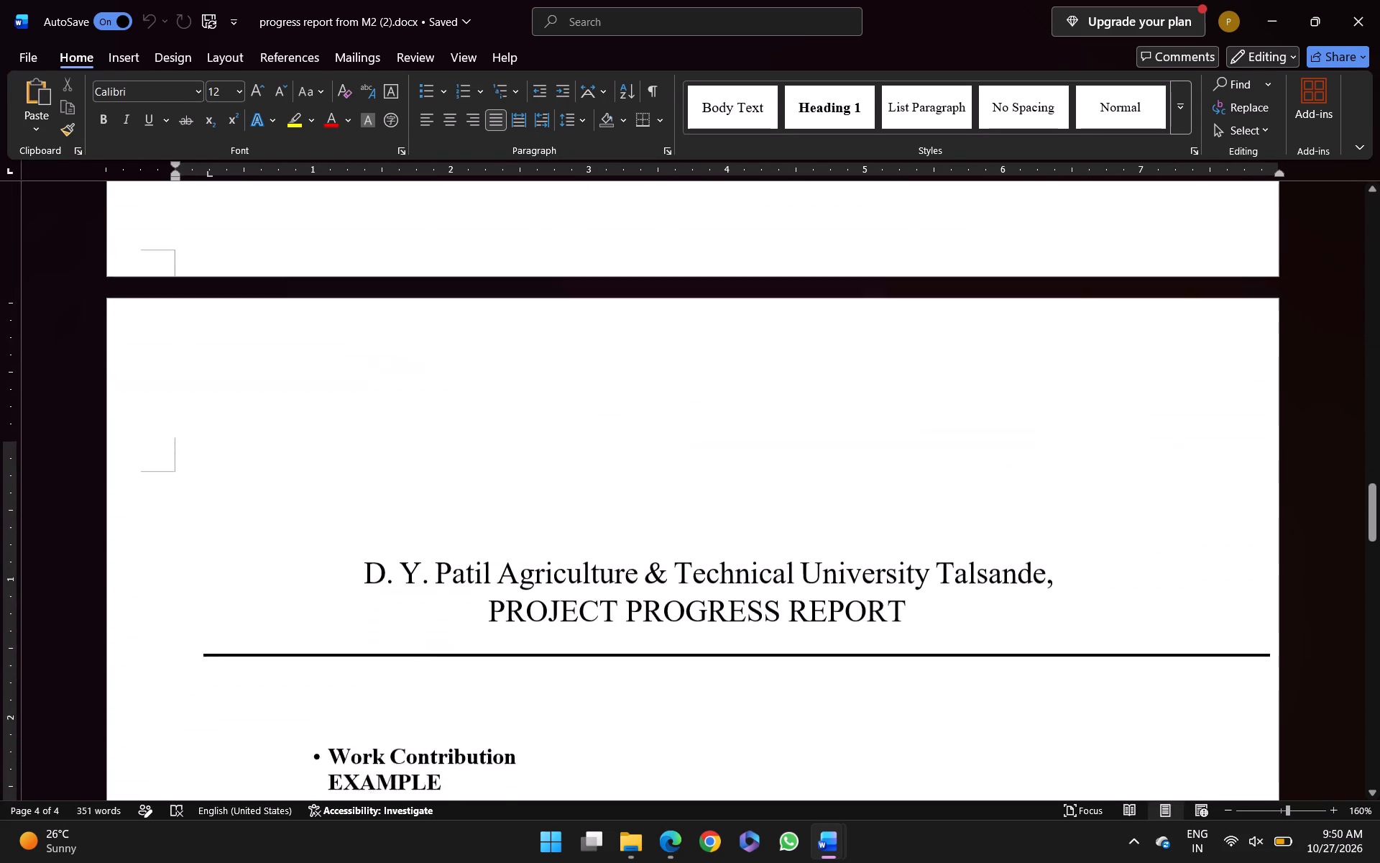
scroll(813, 457, "down", 4)
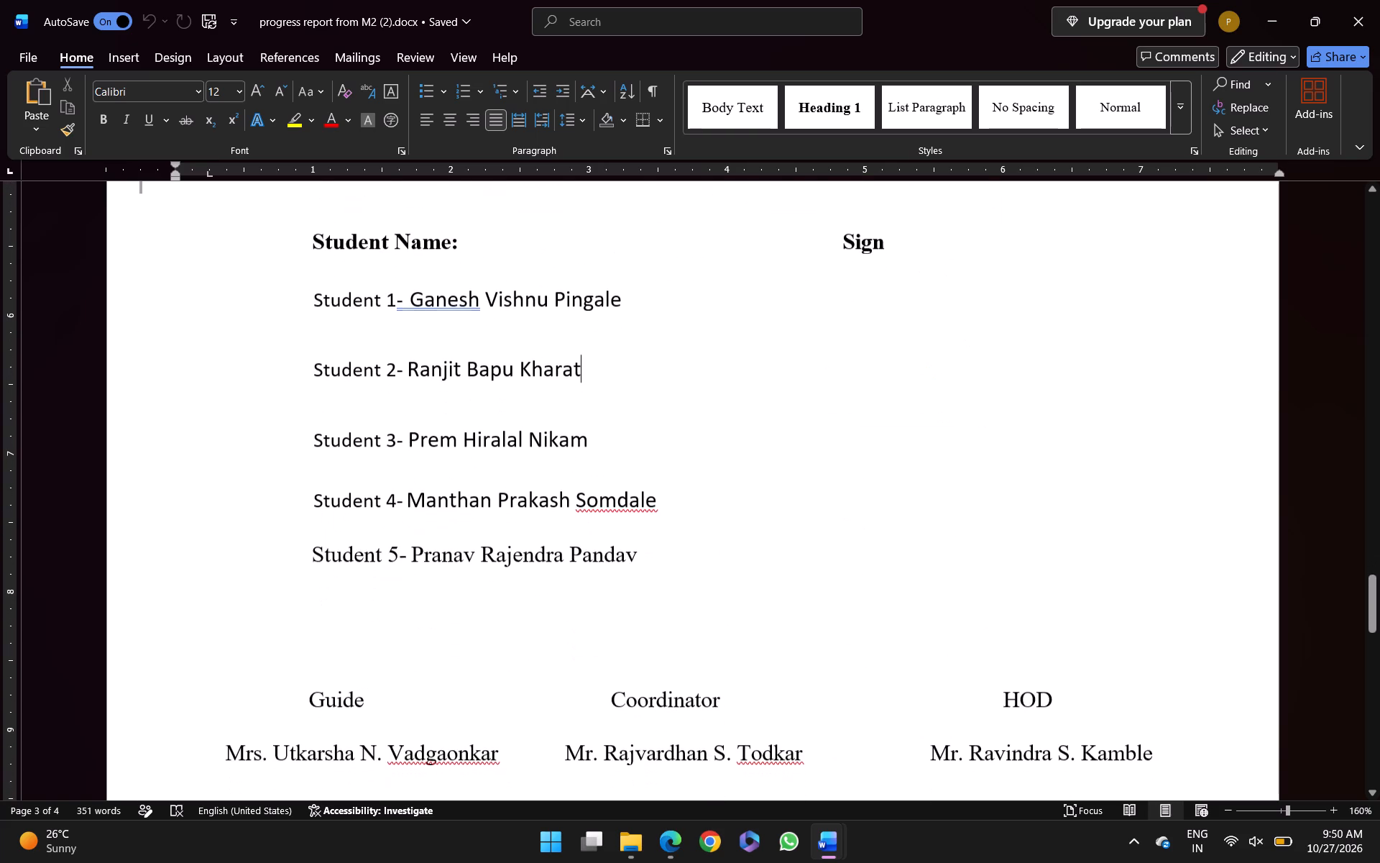
scroll(813, 457, "down", 1)
scroll(813, 457, "up", 1)
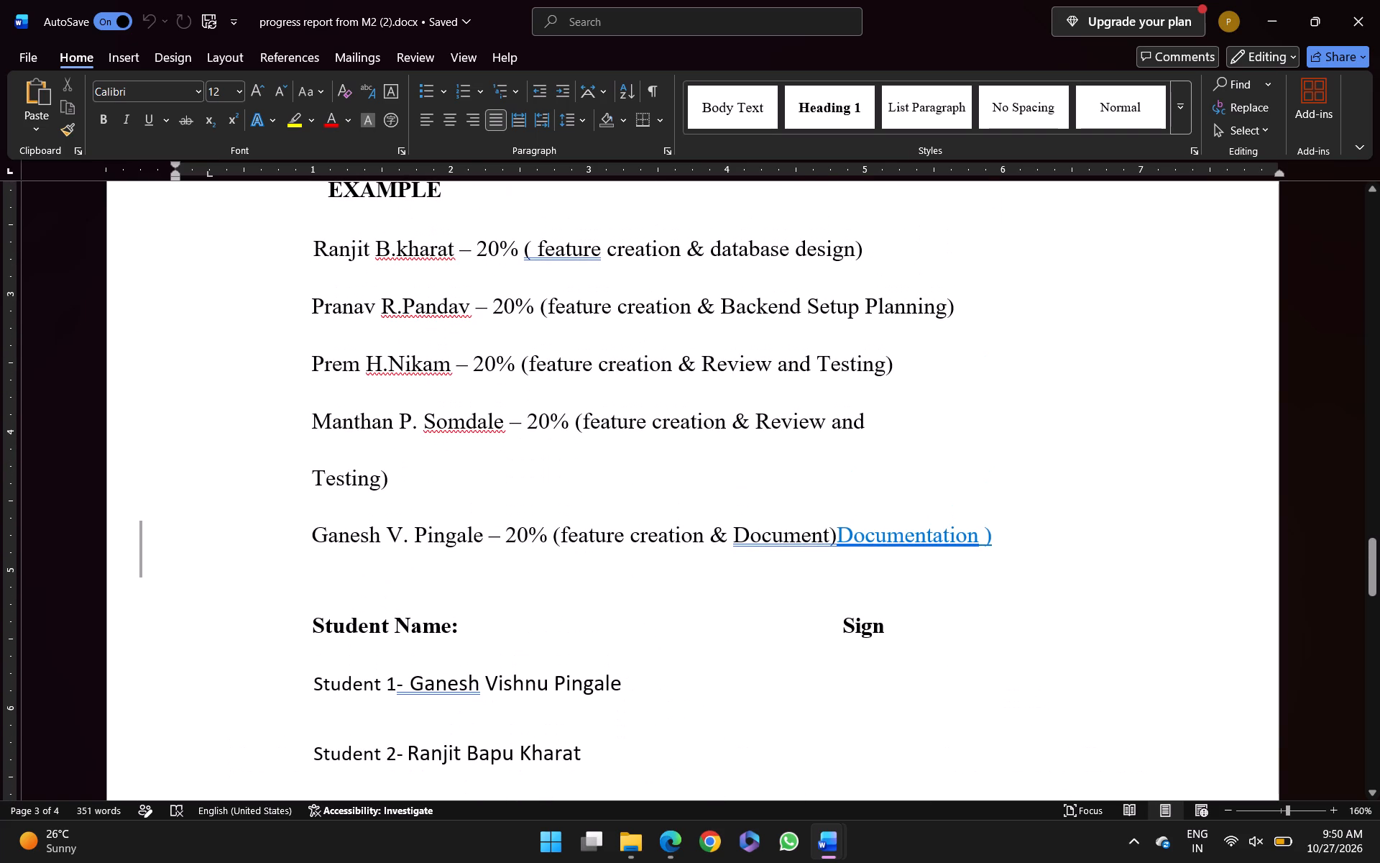
Delete the duplicate "Documentation )" after the closing bracket of the fifth student's Work Contribution entry in the M2 report.
left_click(835, 544)
left_click(975, 537)
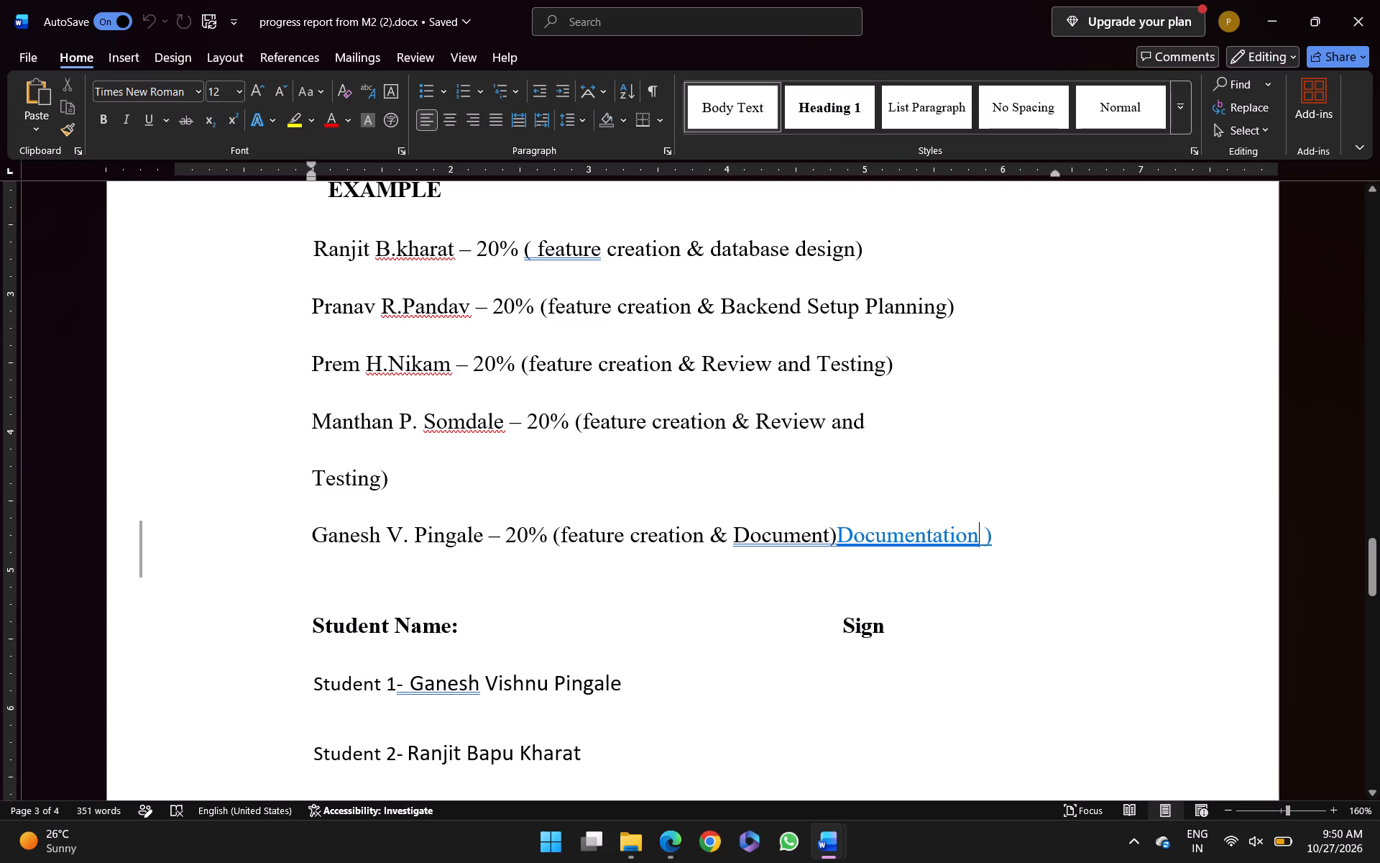
key("BackSpace")
key("BackSpace")
key("BackSpace")
key("BackSpace")
key("BackSpace")
key("BackSpace")
key("BackSpace")
key("BackSpace")
key("BackSpace")
key("BackSpace")
key("BackSpace")
key("BackSpace")
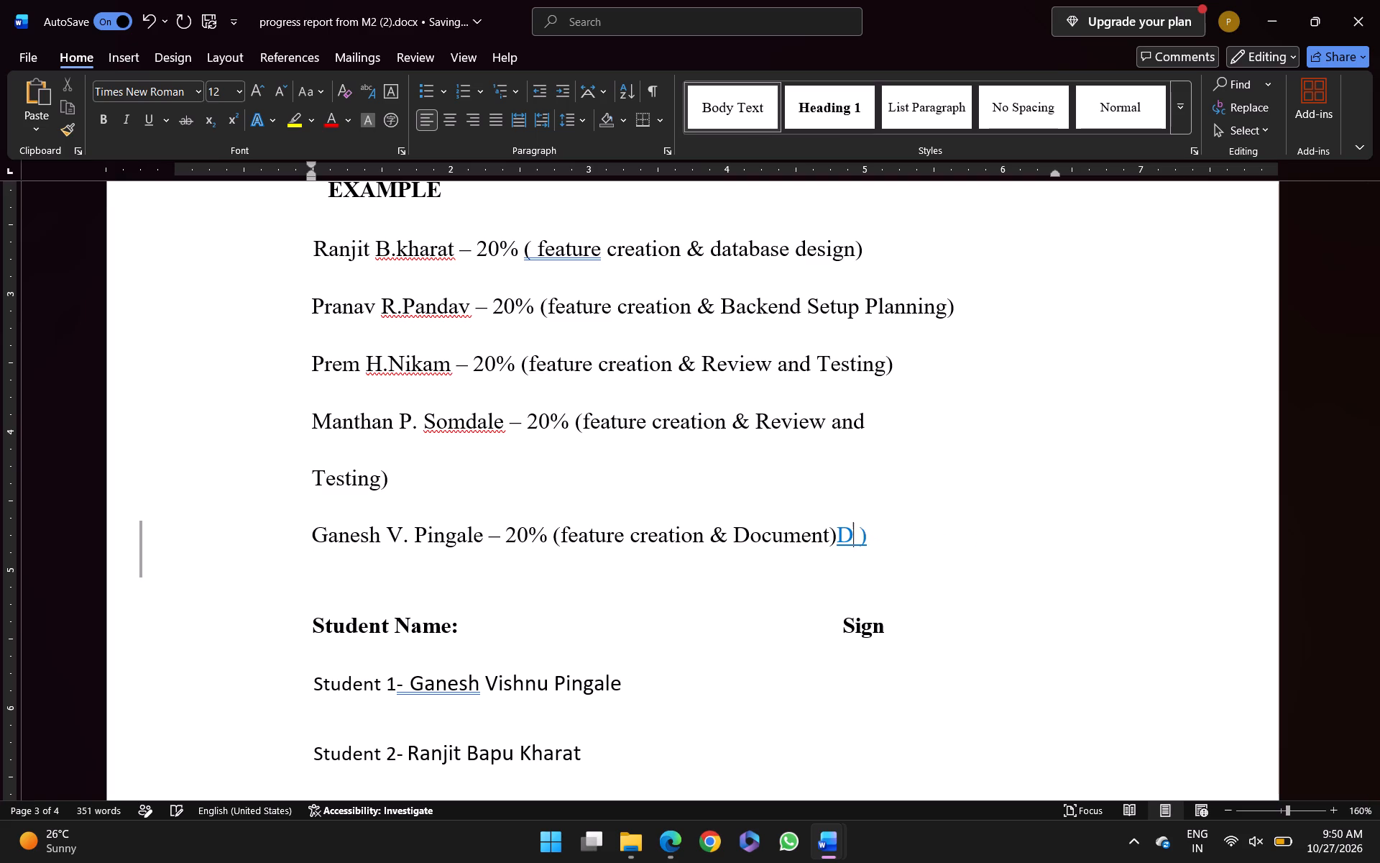
key("BackSpace")
key("Right")
key("Right")
key("BackSpace")
key("BackSpace")
Complete "Document" as "Documentation" in the fifth student's Work Contribution entry of the M2 report and save the file.
scroll(975, 537, "up", 1)
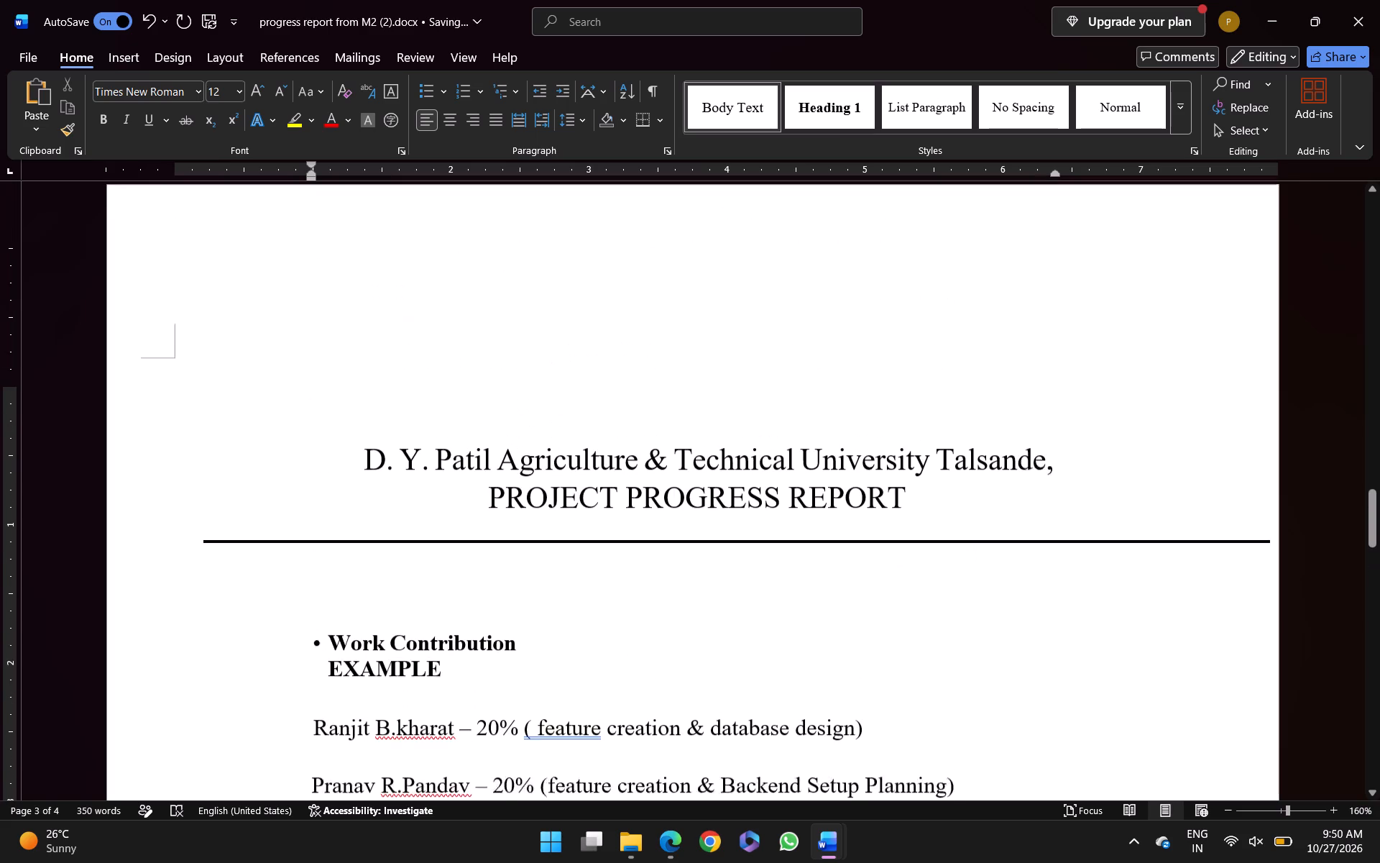
scroll(970, 380, "down", 2)
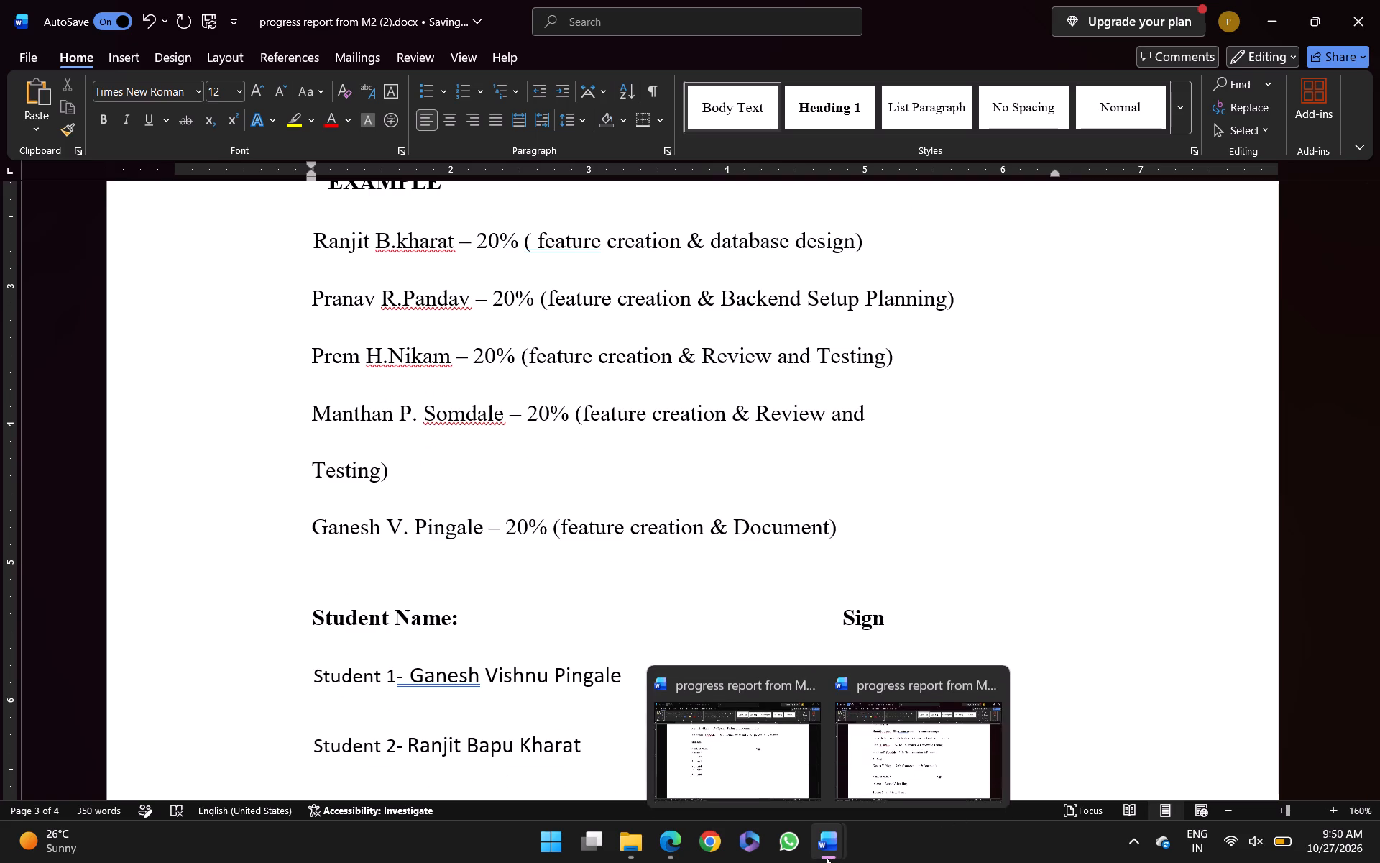
left_click(891, 771)
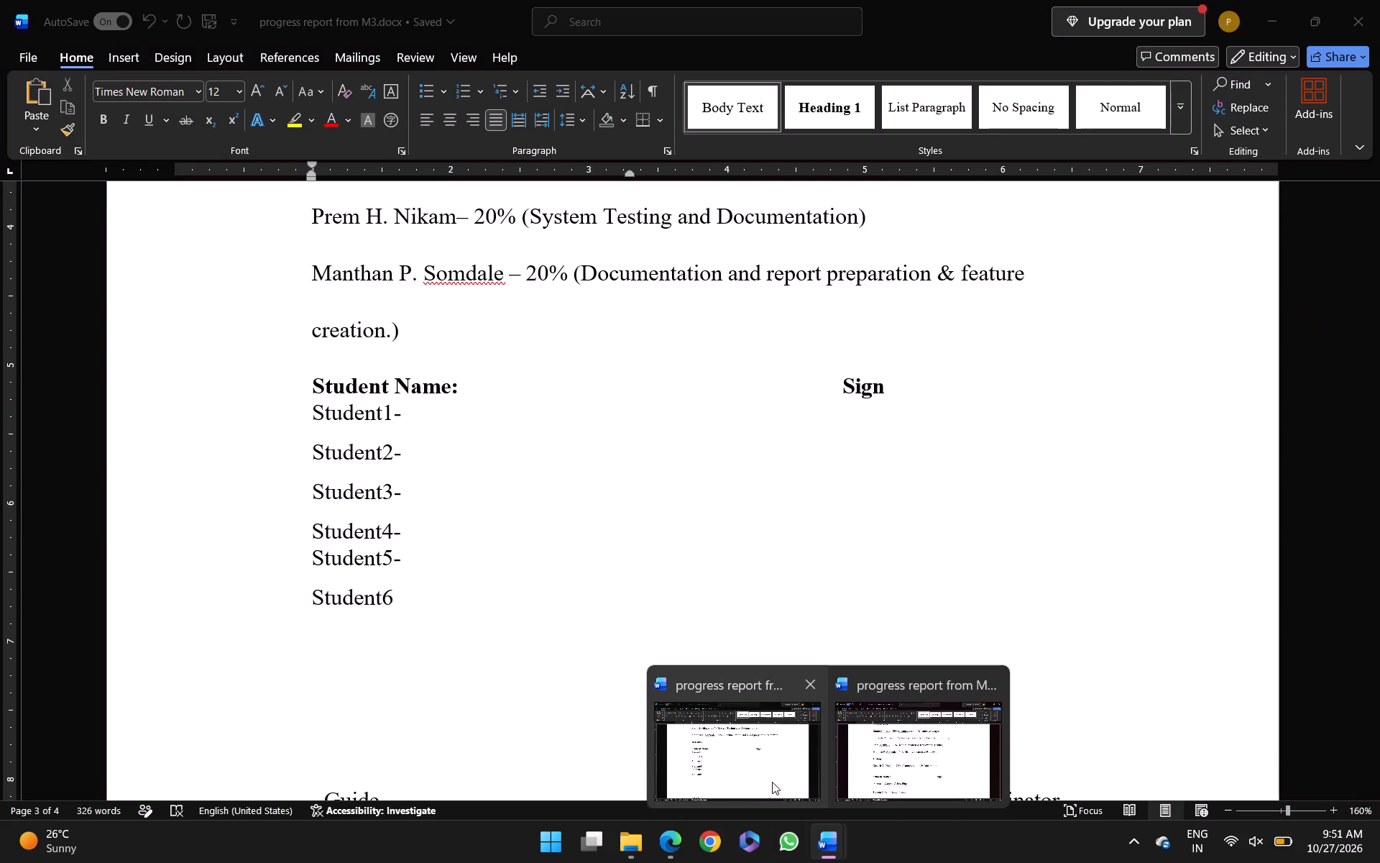
left_click(772, 782)
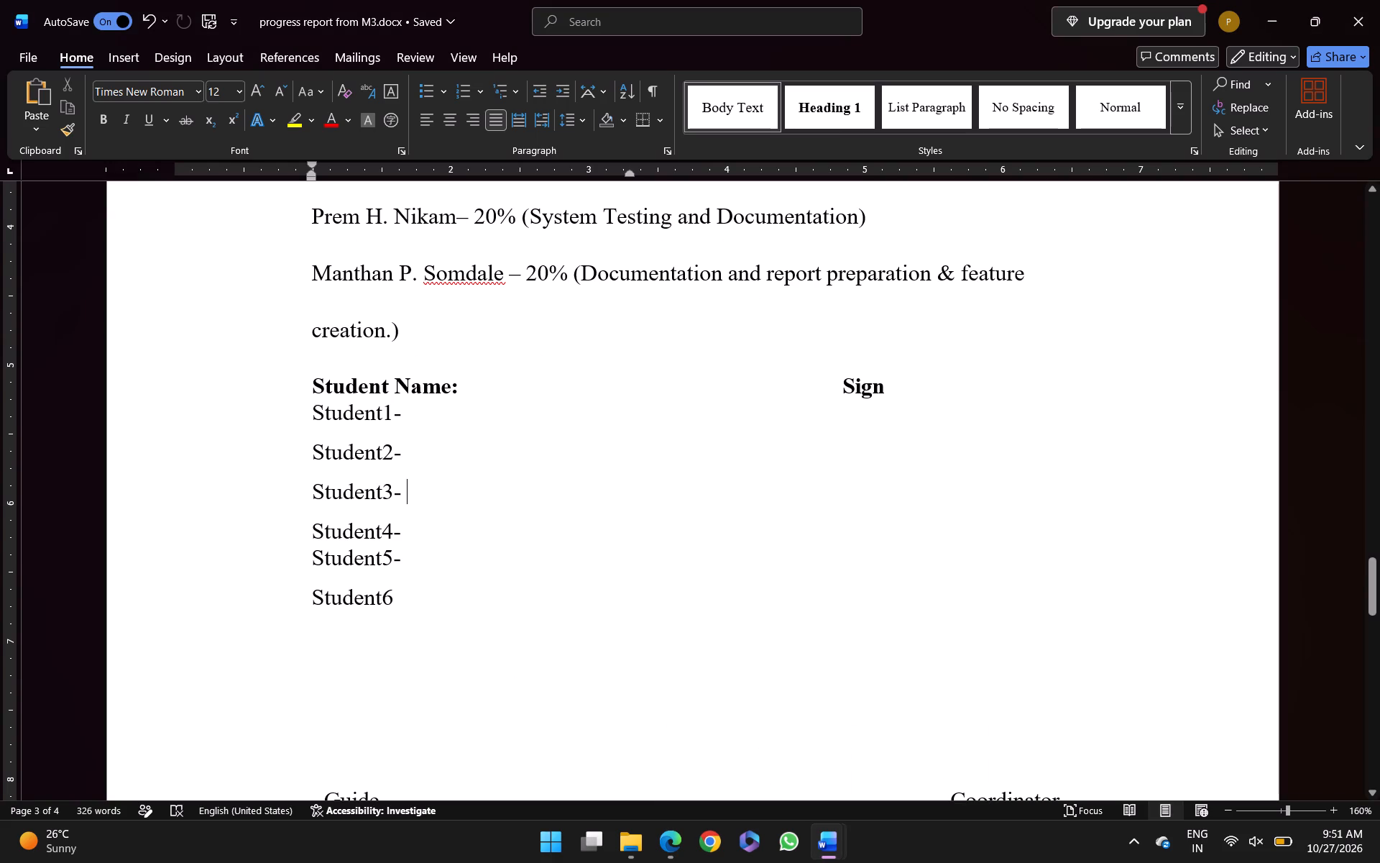
left_click(928, 744)
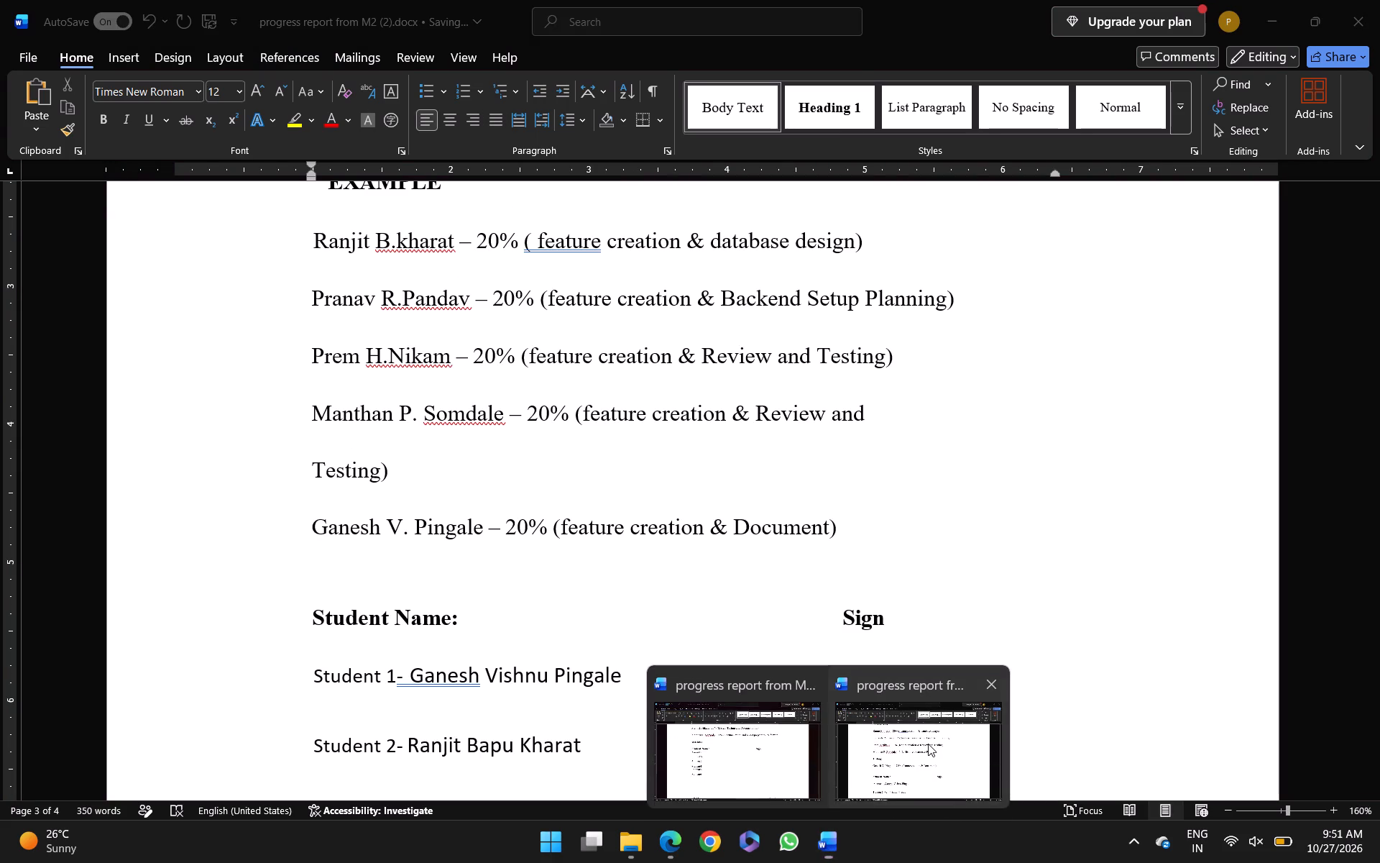
scroll(806, 630, "down", 5)
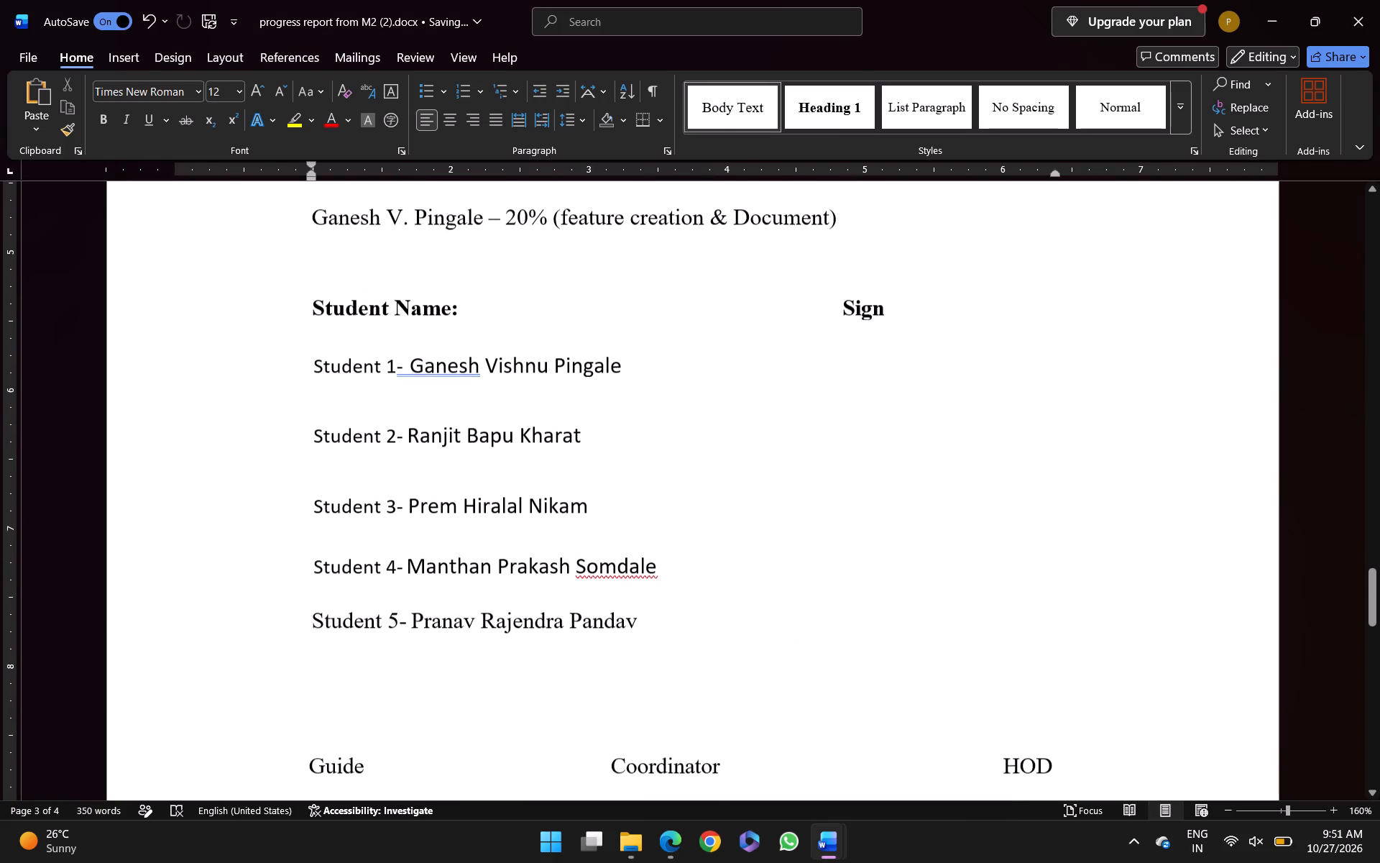
scroll(837, 256, "up", 4)
scroll(837, 256, "down", 1)
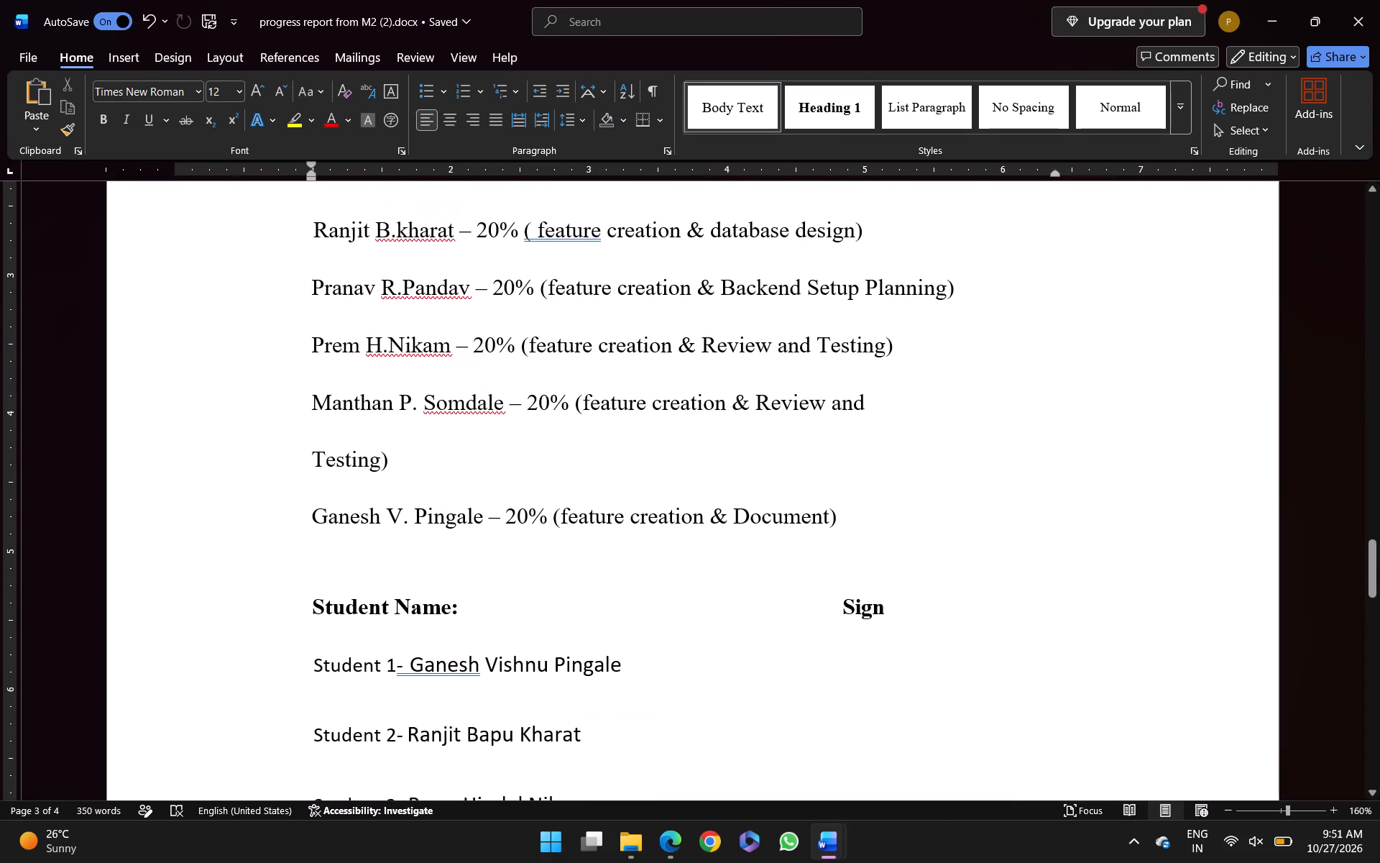
left_click(831, 526)
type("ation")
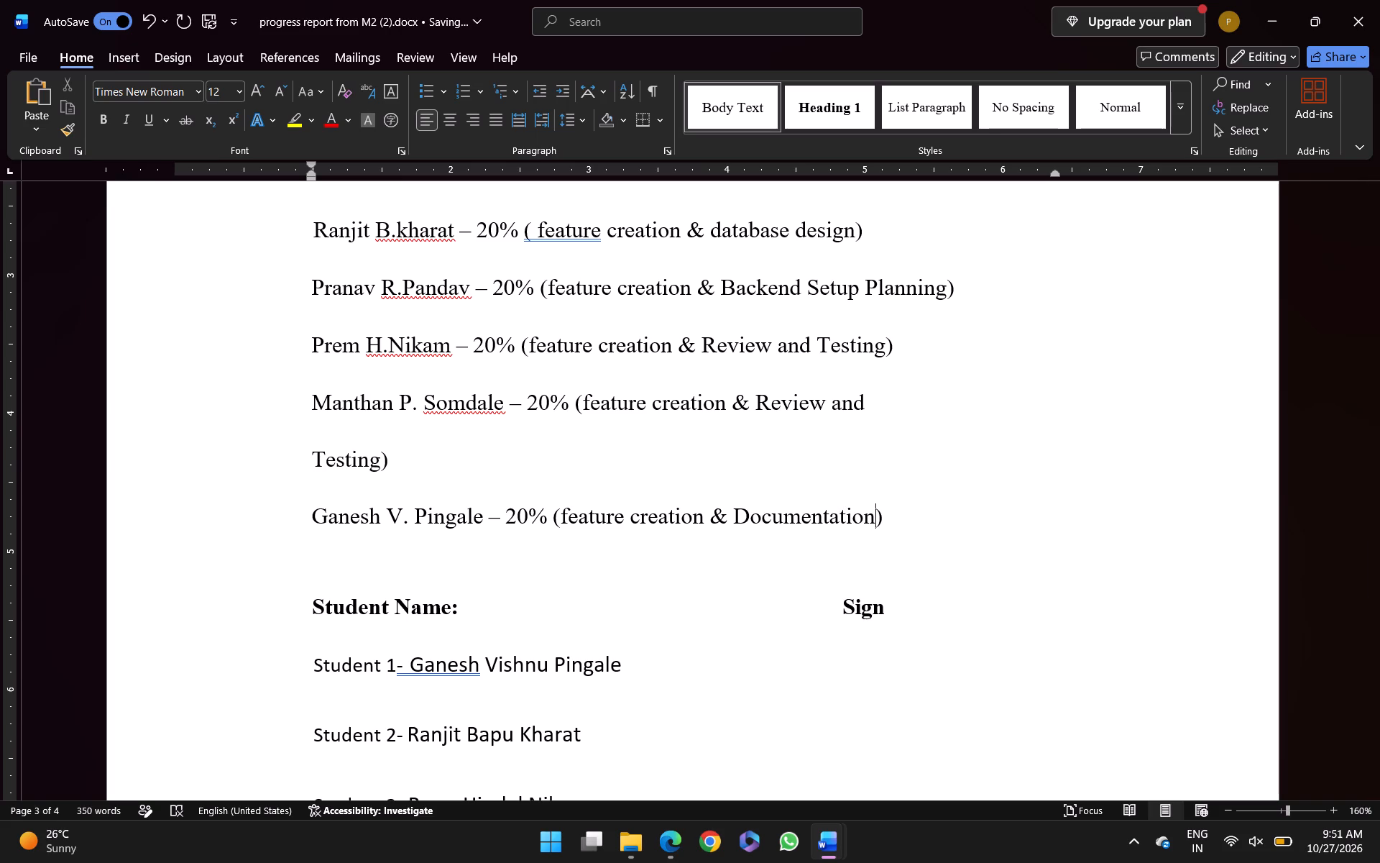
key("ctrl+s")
left_click(831, 526)
Copy the five filled-in student entries, Student 1 to Student 5, under the M2 report's Student Name heading.
scroll(831, 526, "down", 1)
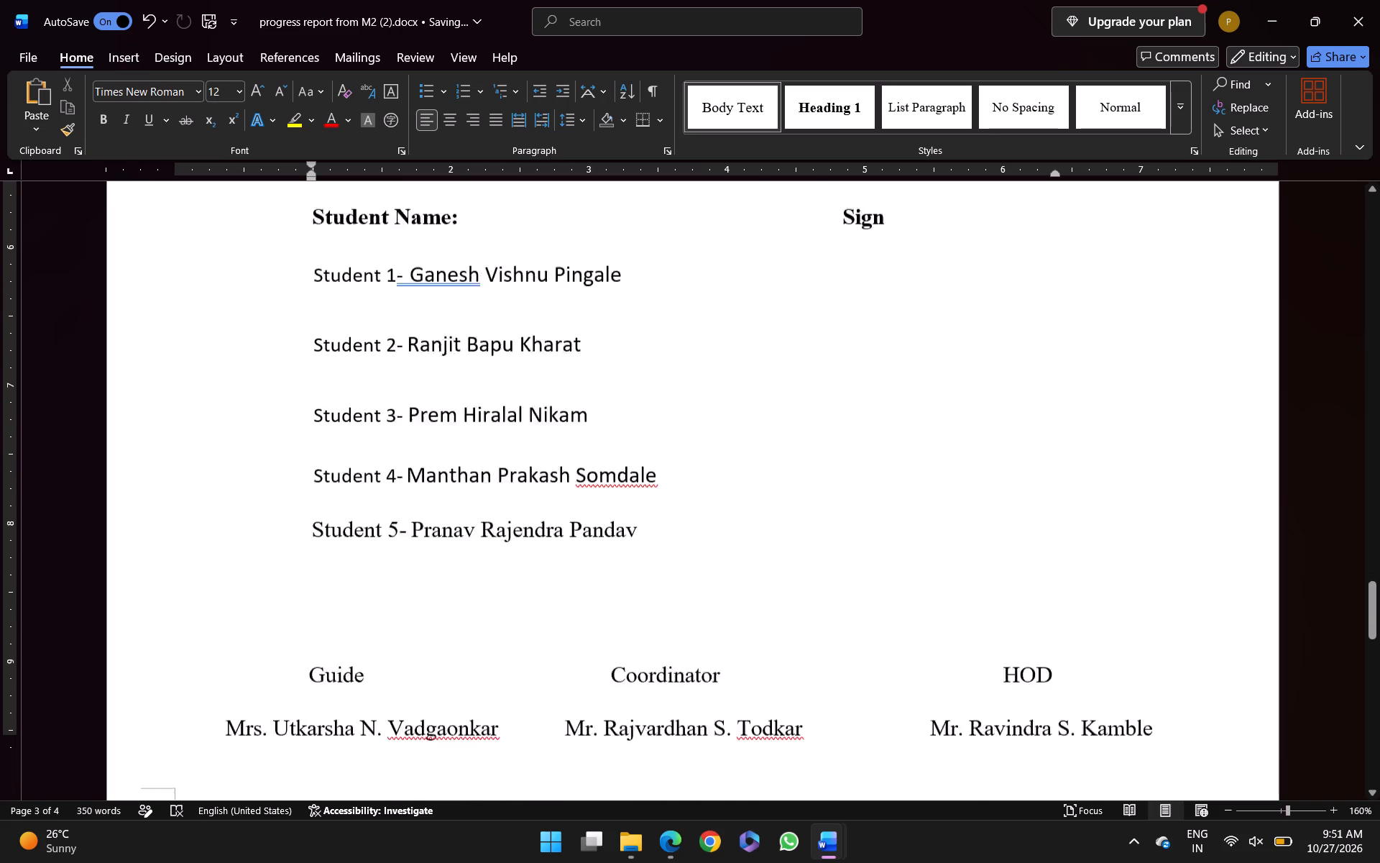
scroll(831, 526, "down", 1)
scroll(533, 511, "up", 1)
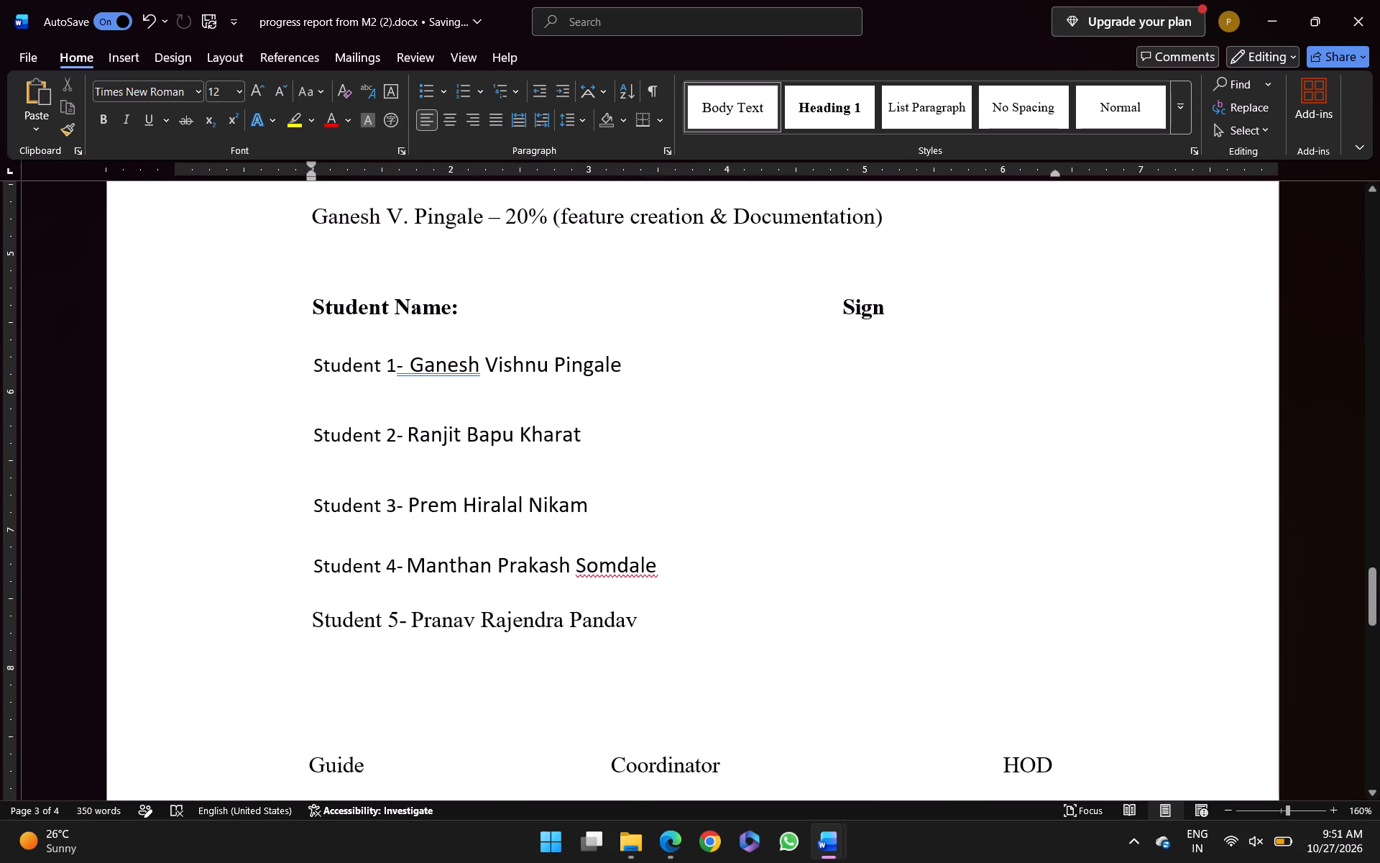
left_click(310, 369)
left_click_drag(310, 369, 508, 562)
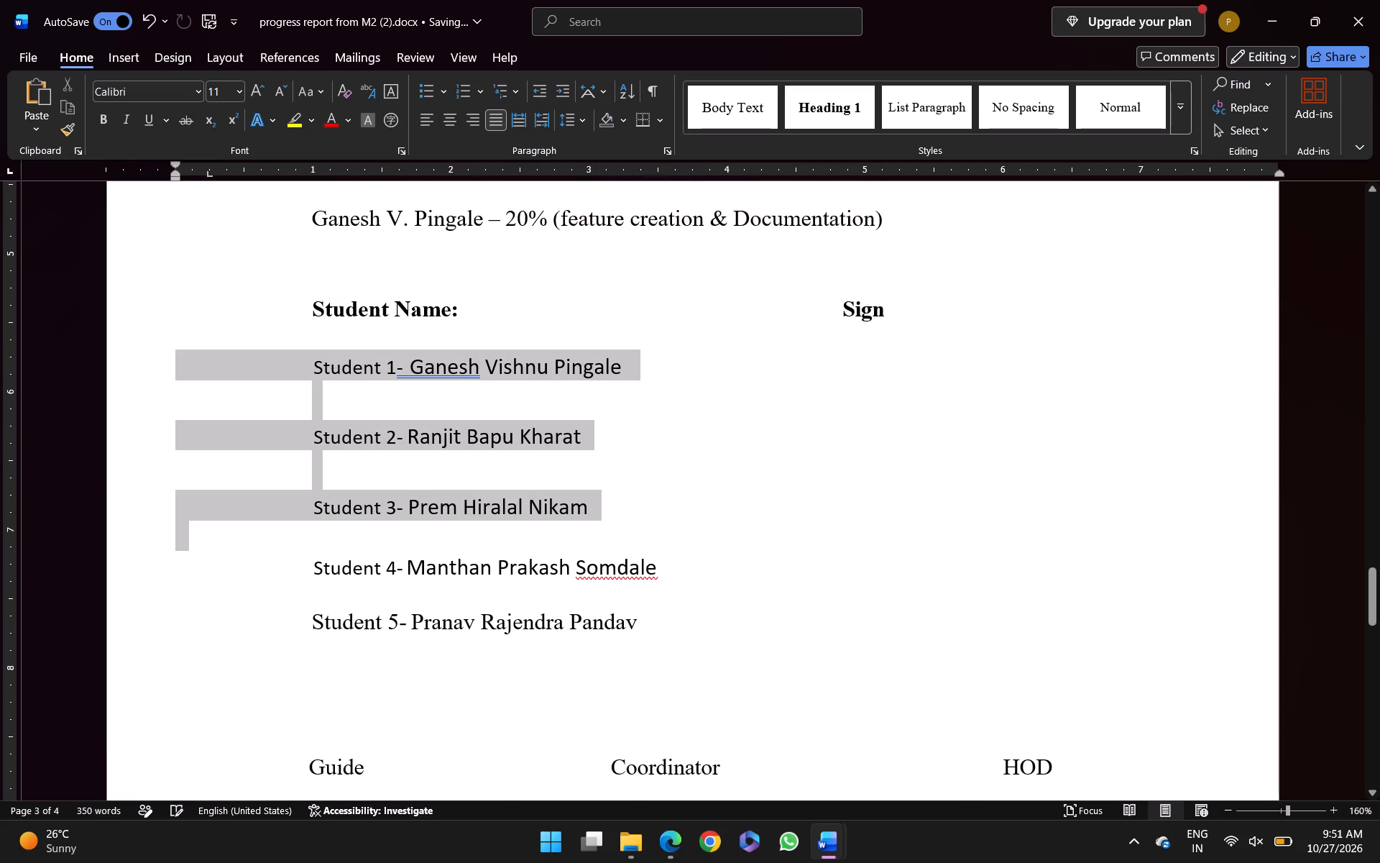
left_click_drag(508, 562, 635, 625)
key("ctrl+c")
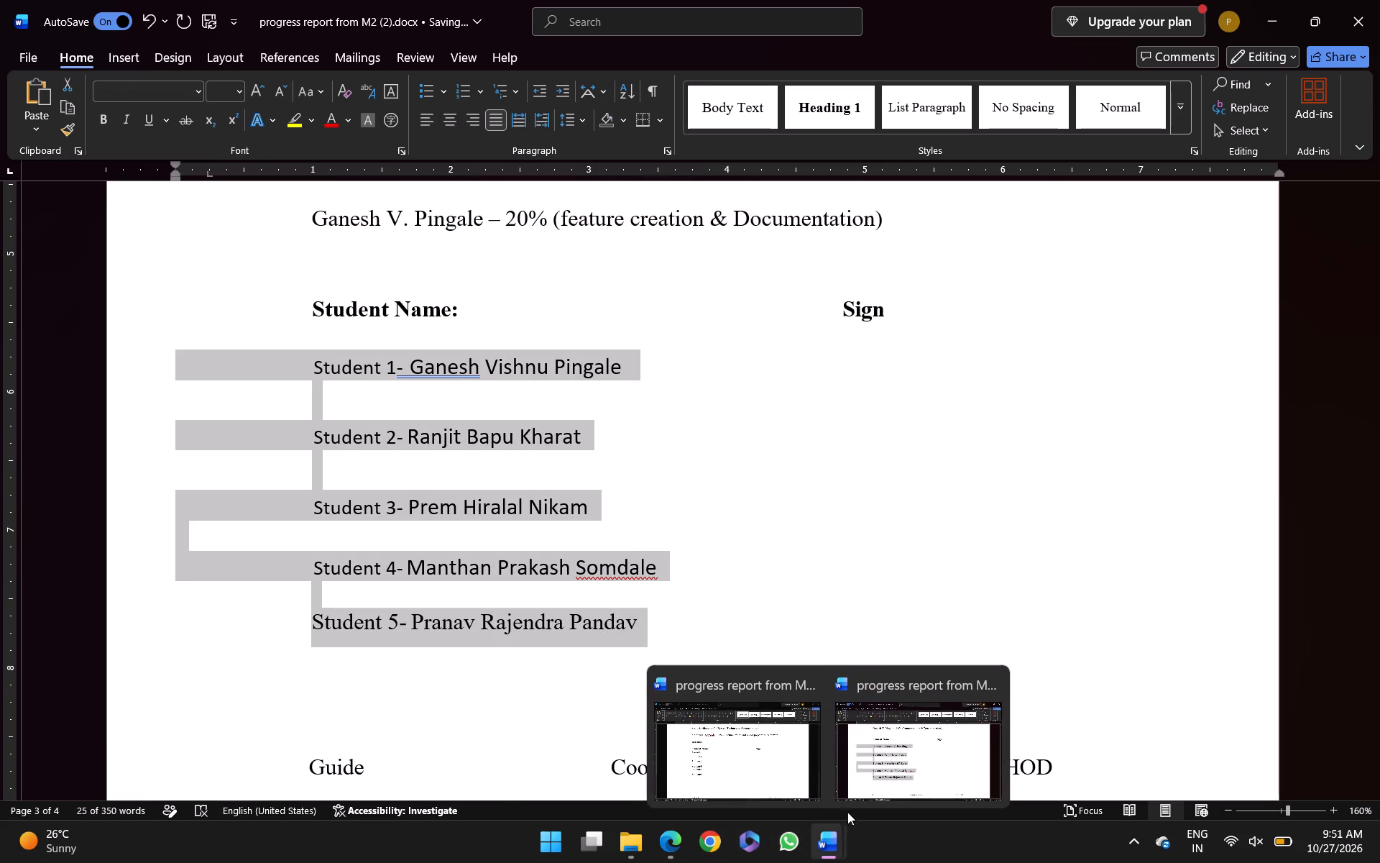
Switch to the M3 report and replace the Student1 to Student6 placeholders with the copied five student entries.
left_click(875, 778)
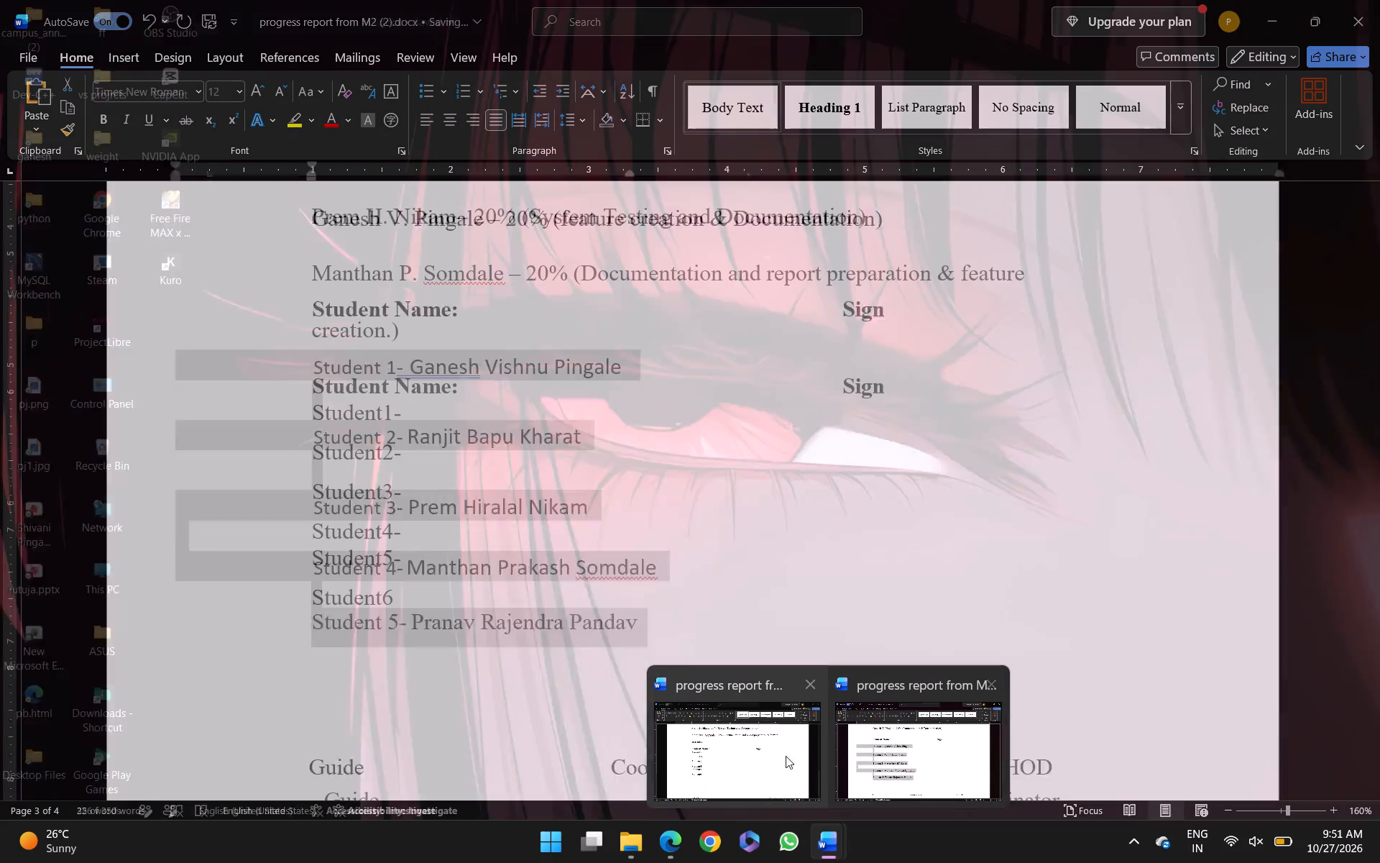
left_click(751, 746)
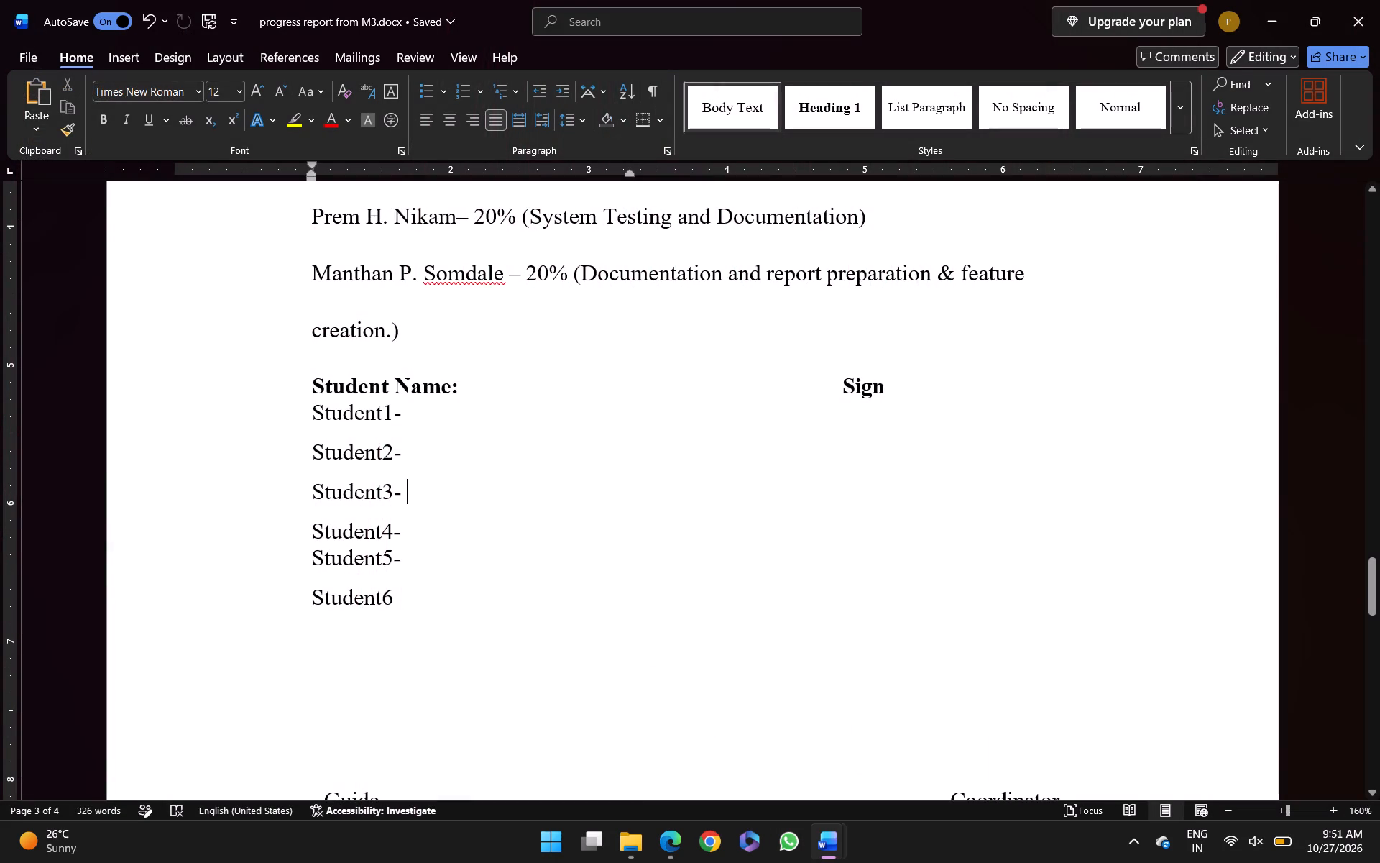
left_click(315, 414)
left_click_drag(315, 414, 470, 610)
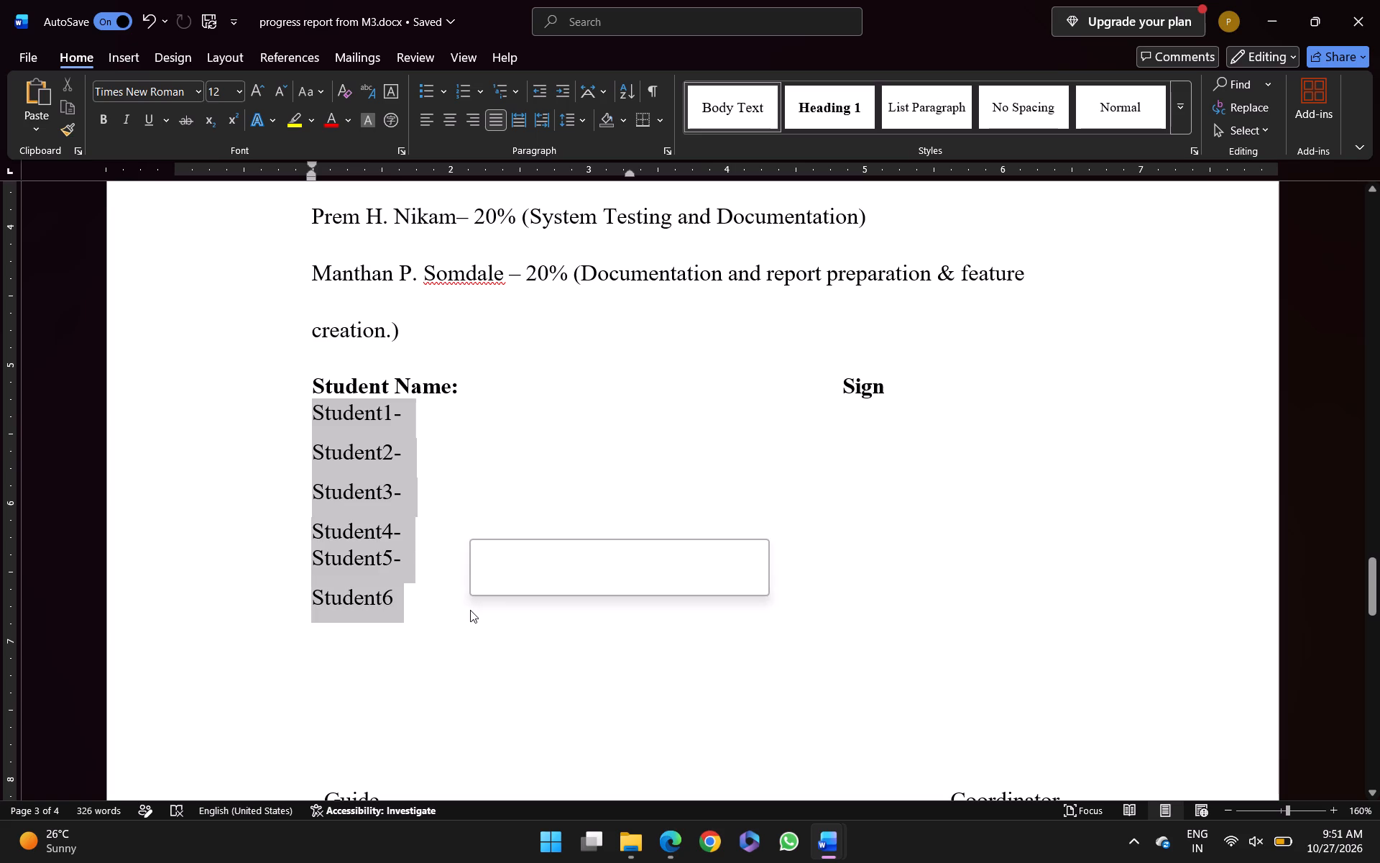
key("ctrl+v")
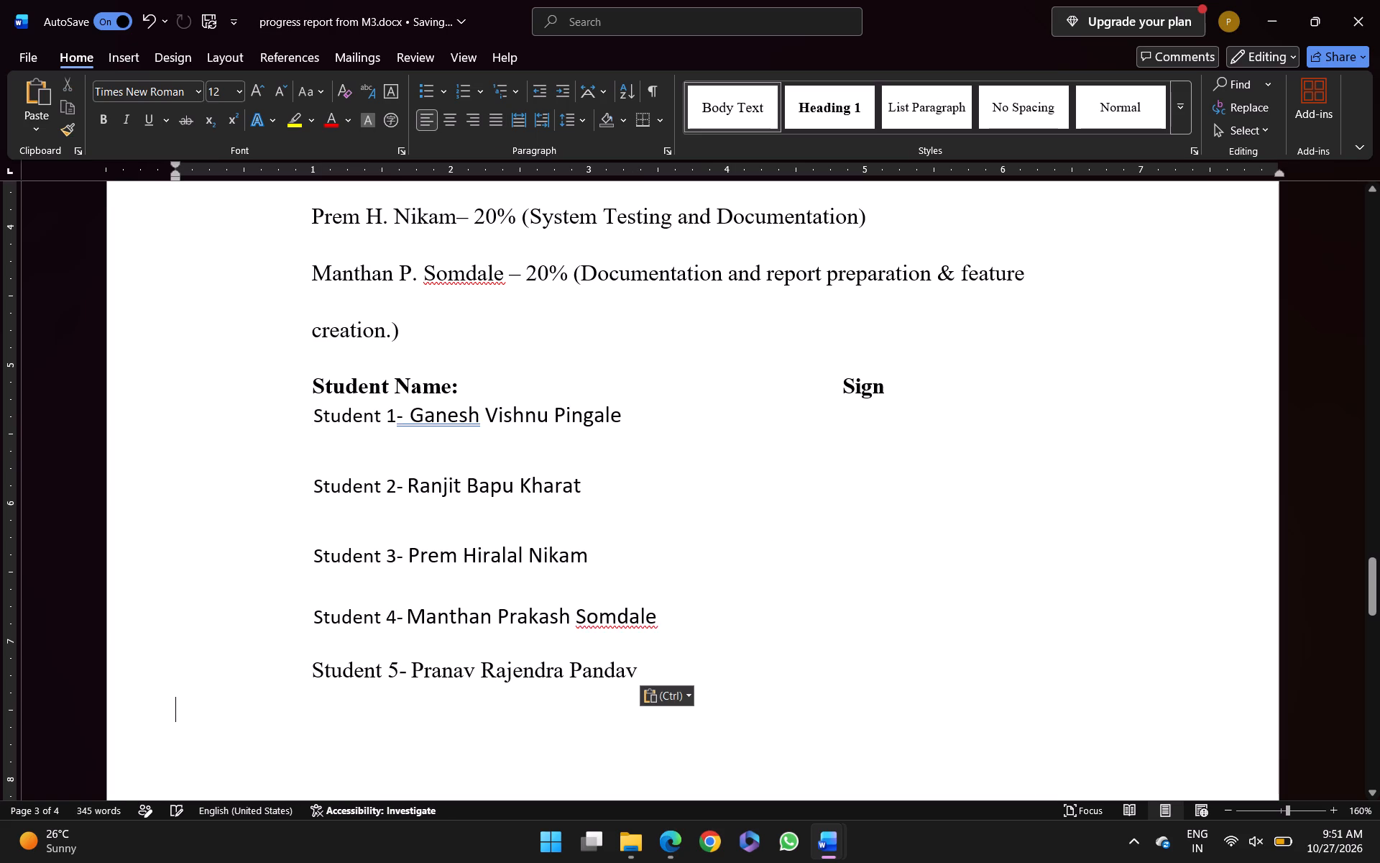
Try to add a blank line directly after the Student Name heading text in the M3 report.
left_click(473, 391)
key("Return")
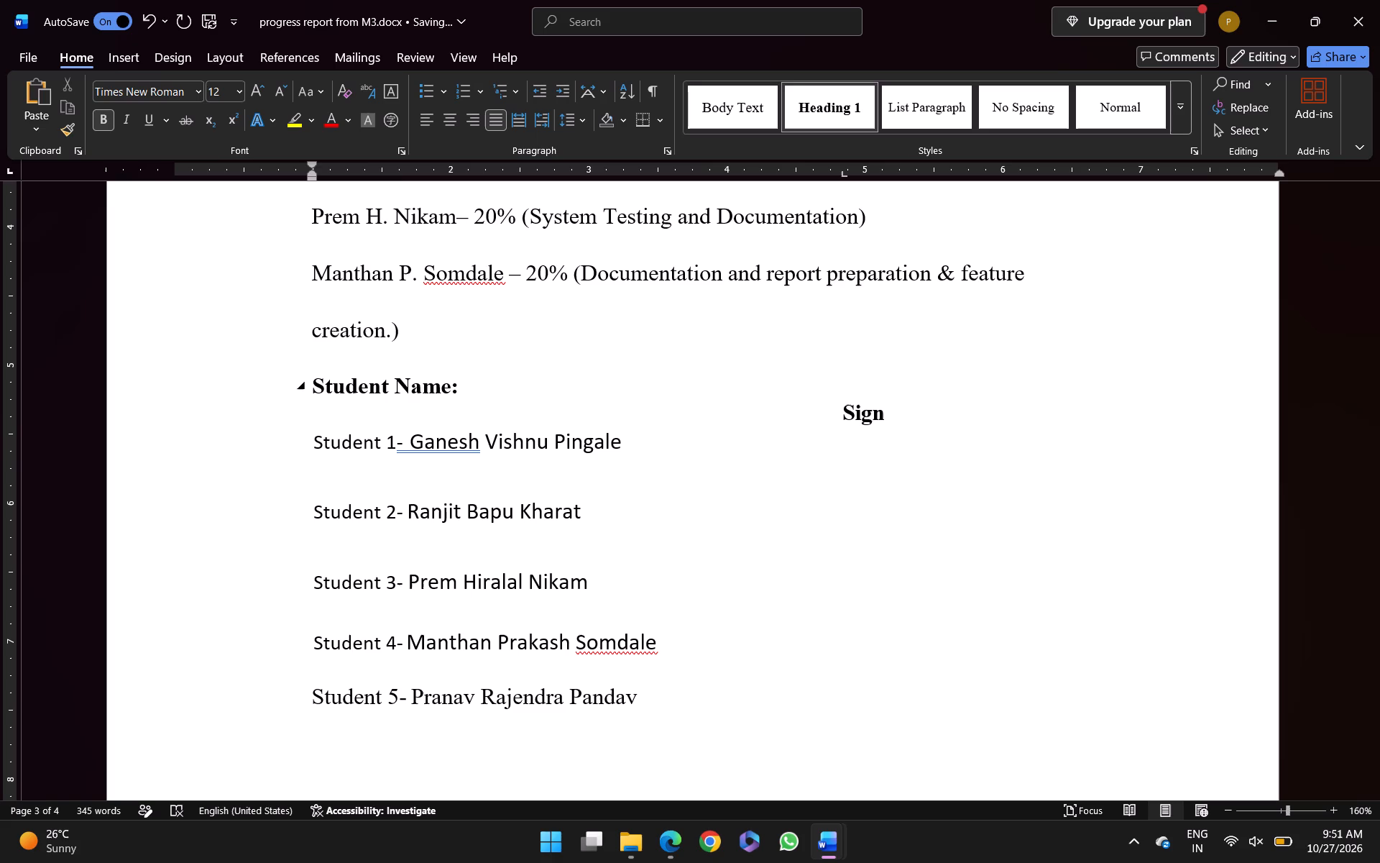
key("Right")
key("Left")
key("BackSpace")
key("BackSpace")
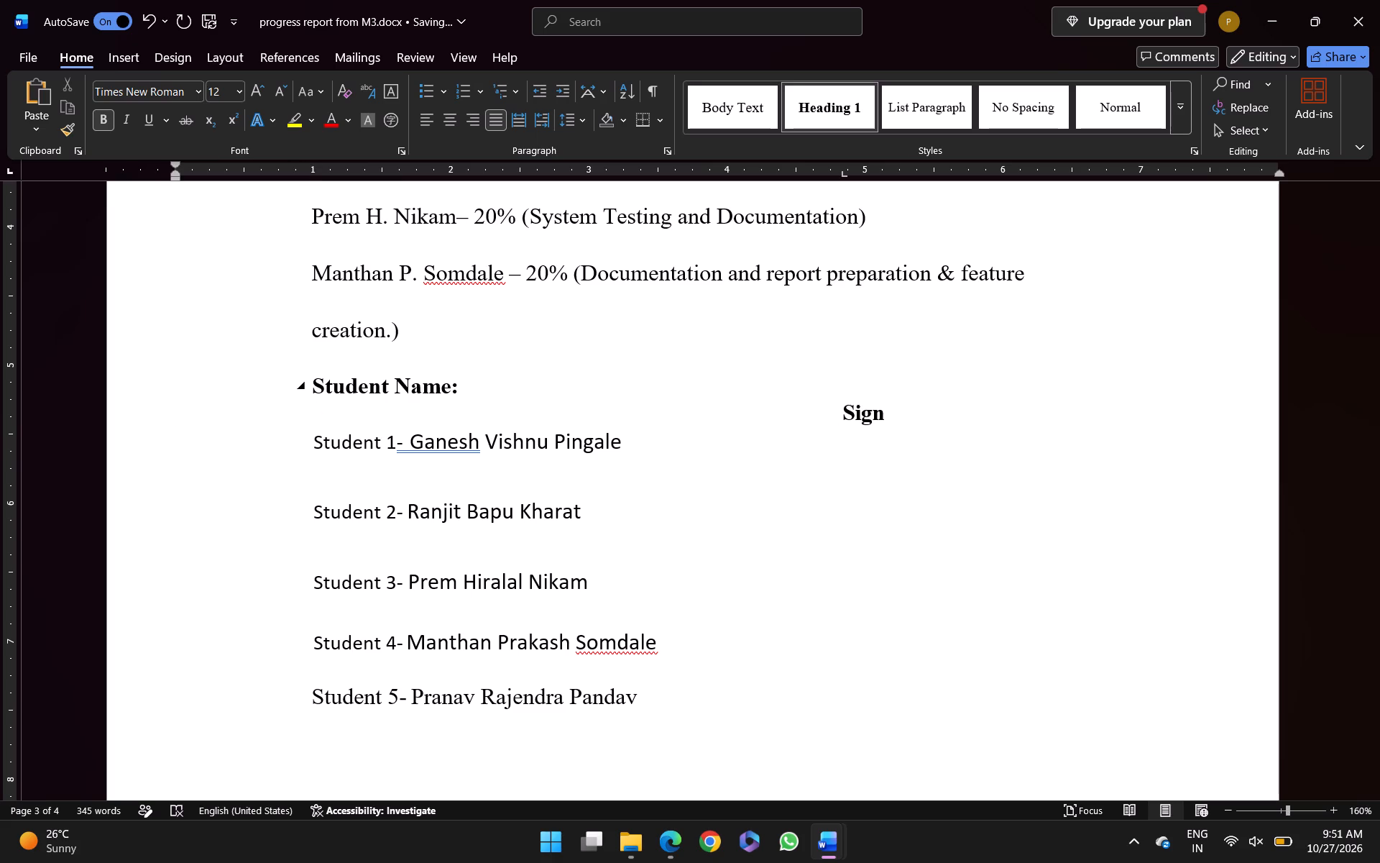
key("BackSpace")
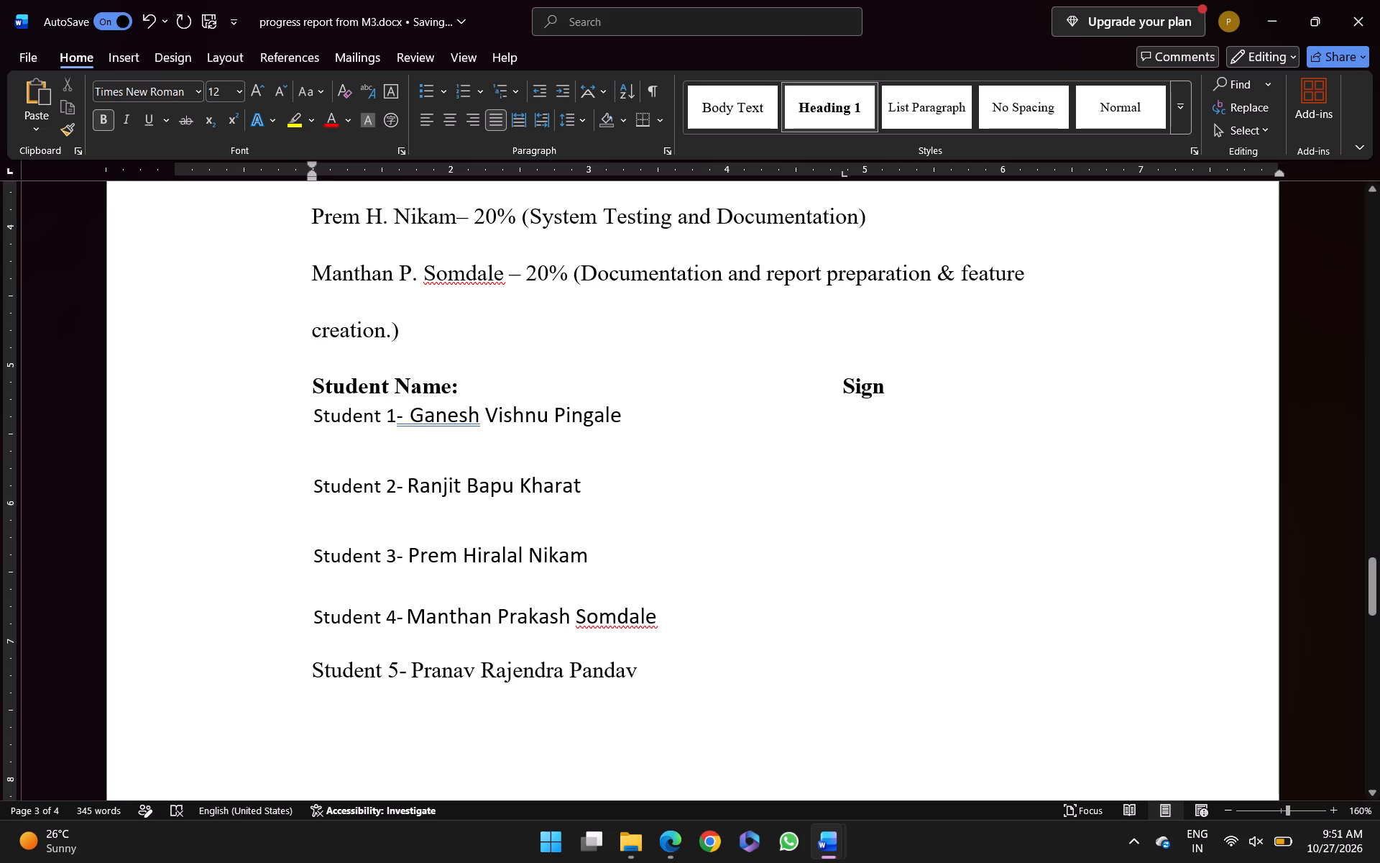
Insert a blank line above the Student 1 entry, separating it from the Student Name and Sign headings.
key("Down")
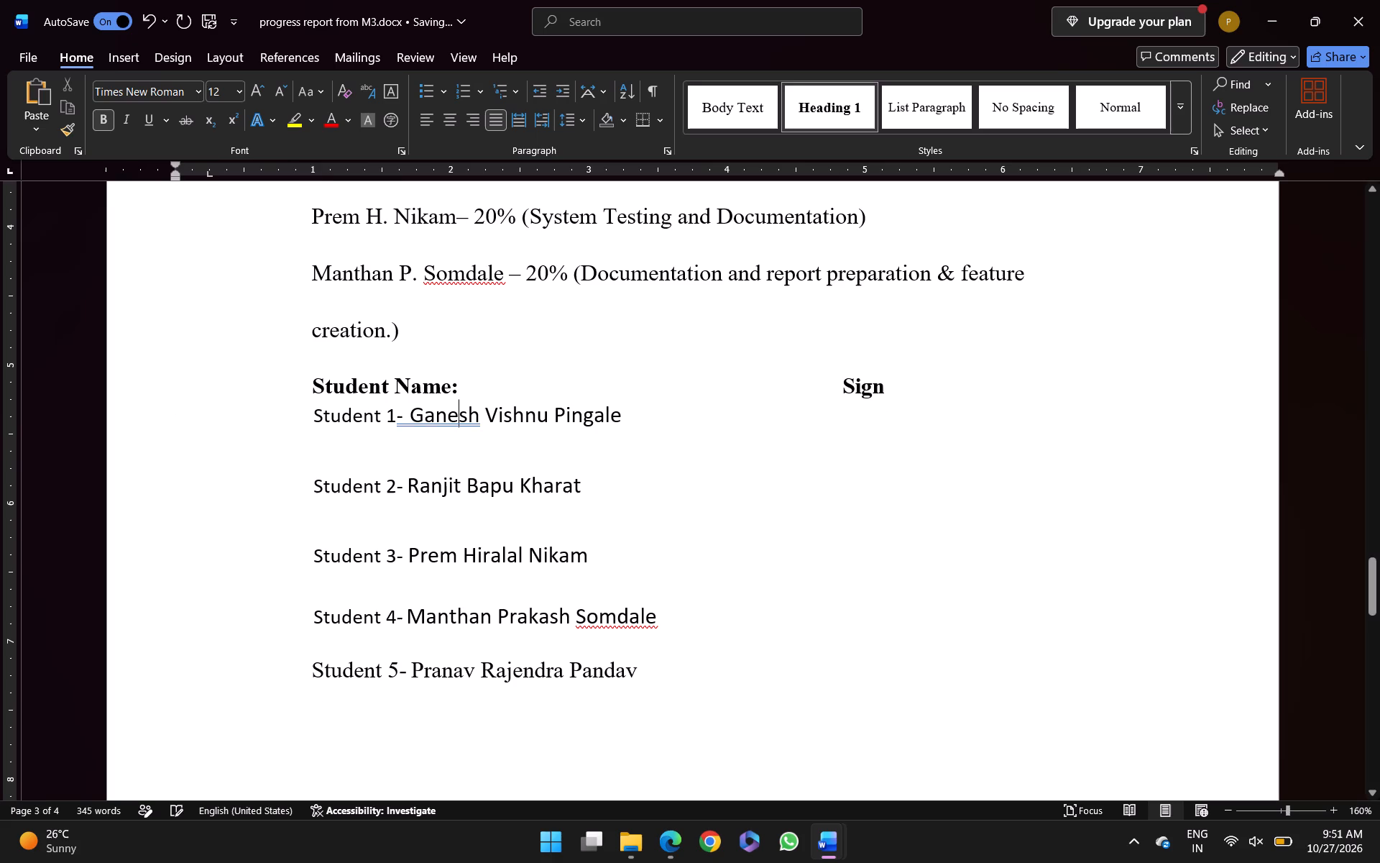
key("Left")
key("Left")
key("Left")
key("Left")
key("Left")
key("Left")
key("Left")
key("Left")
key("Left")
key("Left")
key("Left")
key("Left")
key("Left")
key("Left")
key("Left")
key("Left")
key("Return")
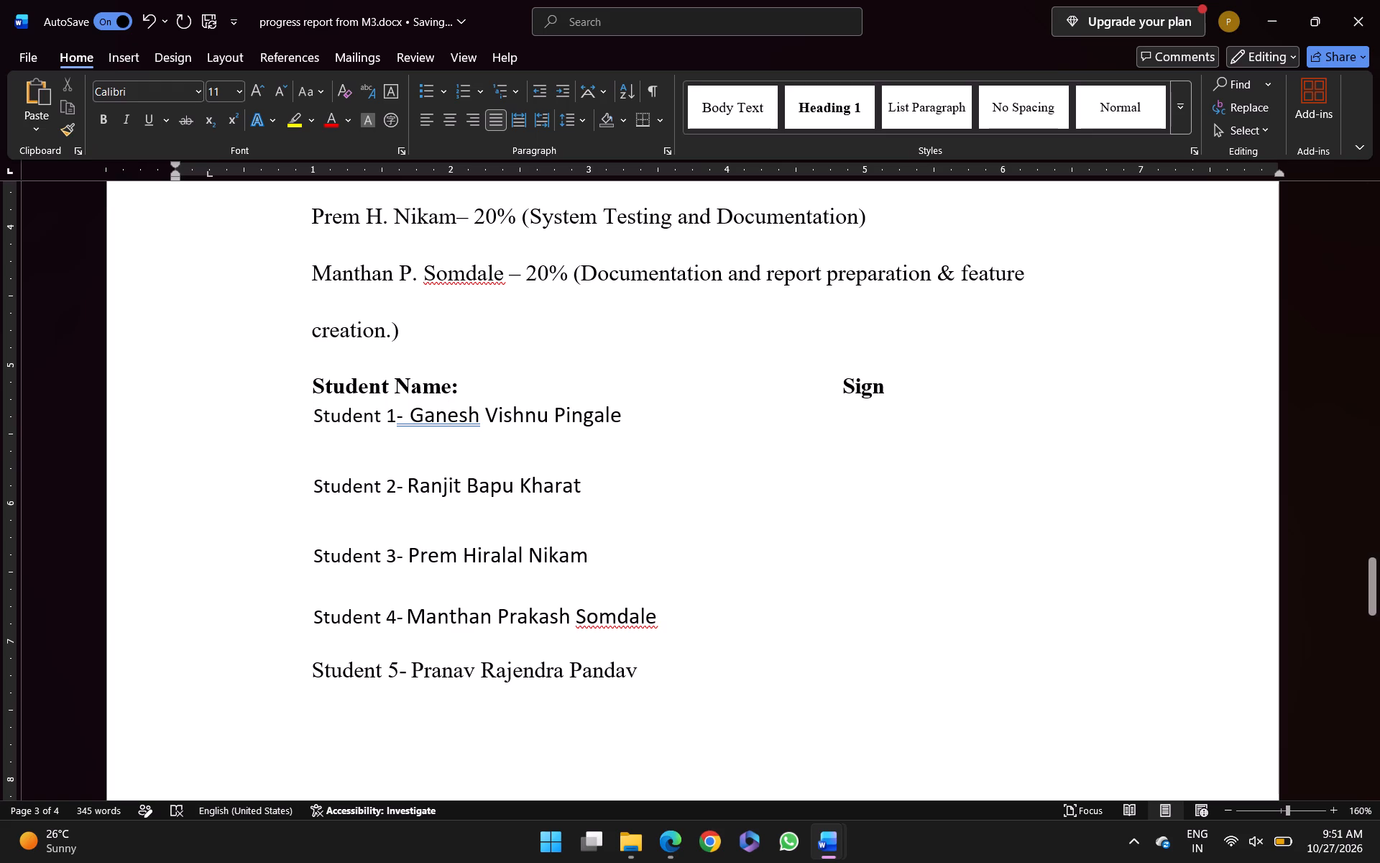
Indent the Student 1 entry with spaces so it lines up with the other student entries below.
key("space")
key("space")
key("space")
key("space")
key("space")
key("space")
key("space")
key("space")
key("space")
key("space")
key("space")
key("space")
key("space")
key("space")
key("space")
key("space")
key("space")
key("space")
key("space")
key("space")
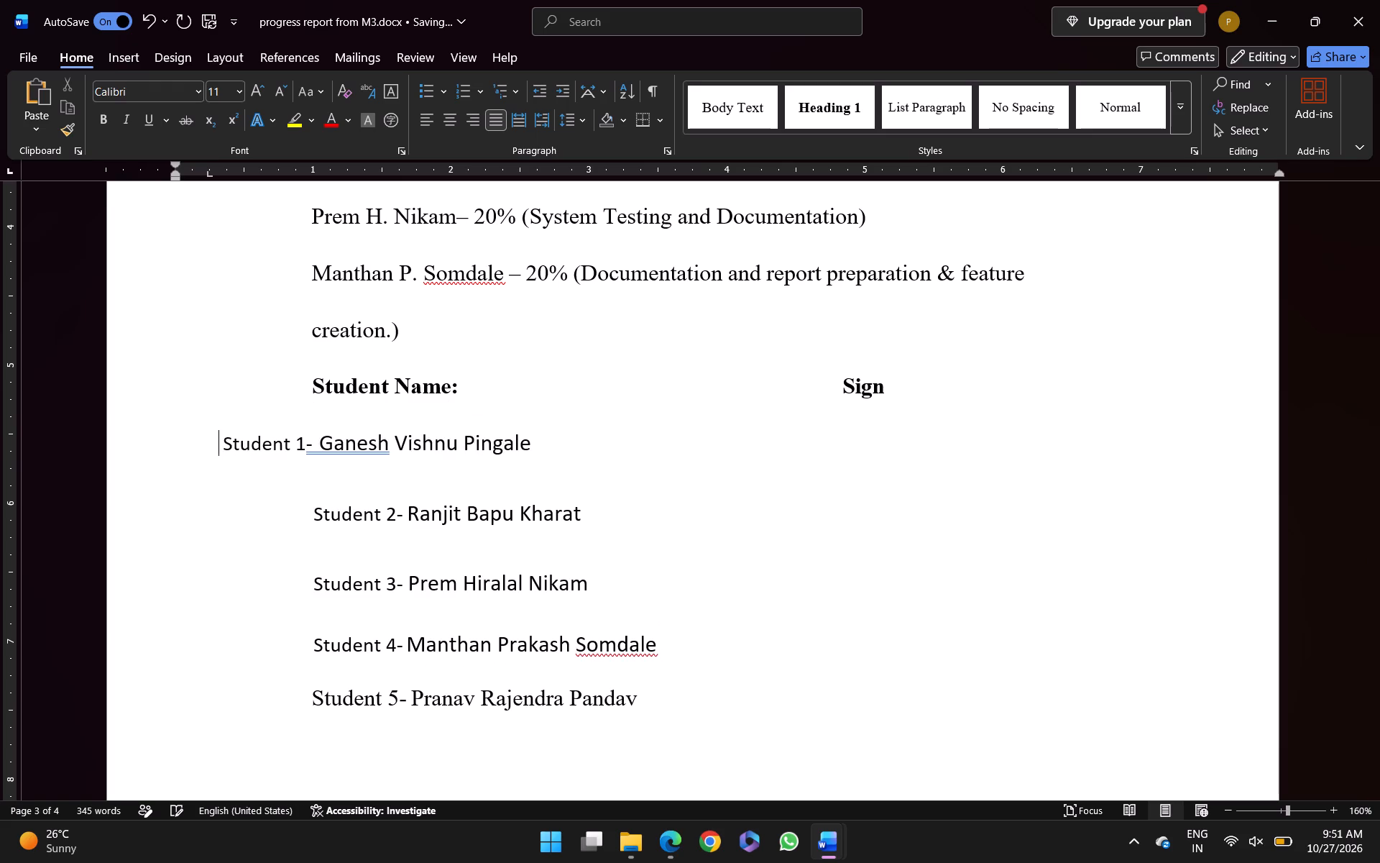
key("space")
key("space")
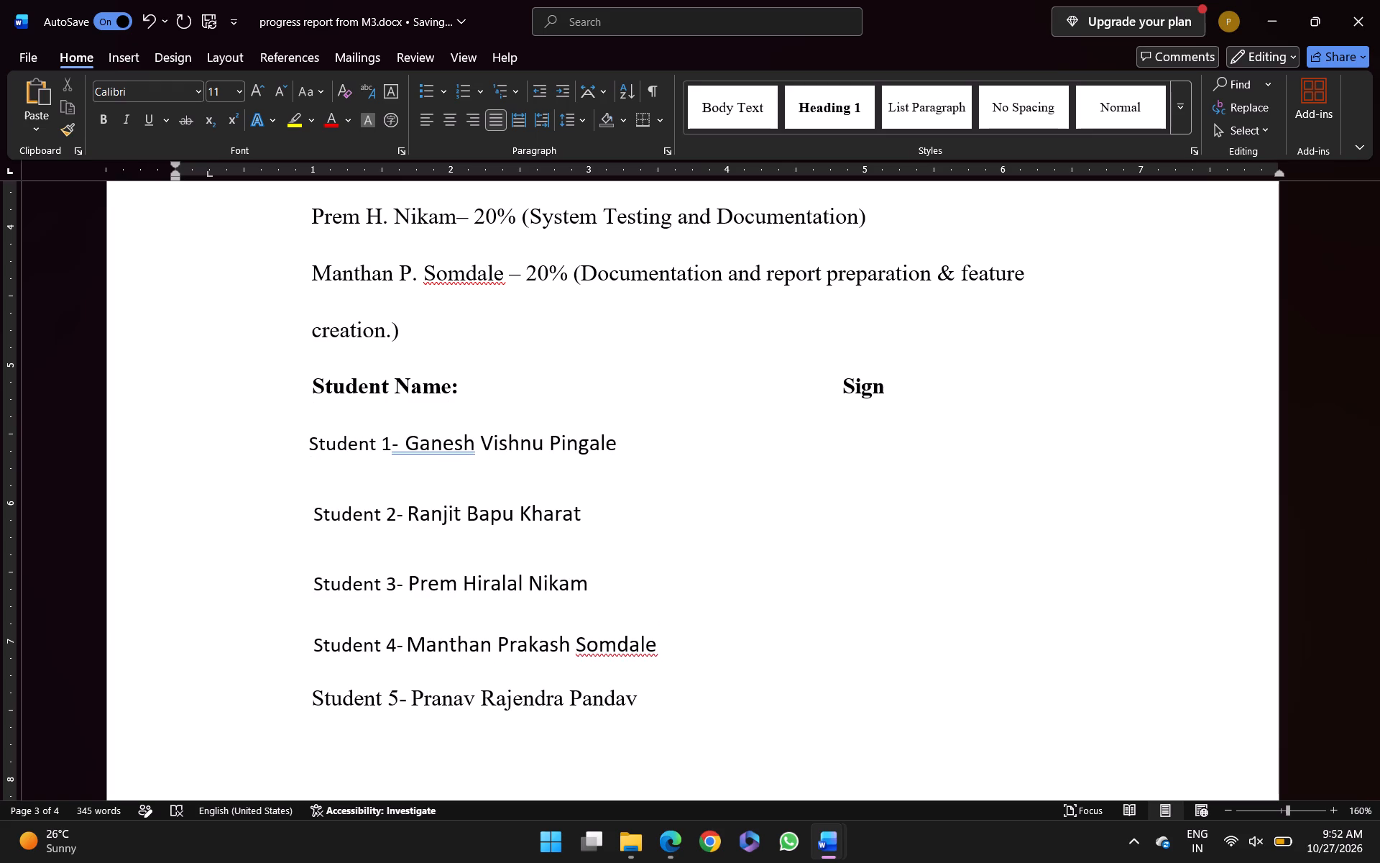
Add one more space before the Student 1 entry to align it with the Student 2 entry below.
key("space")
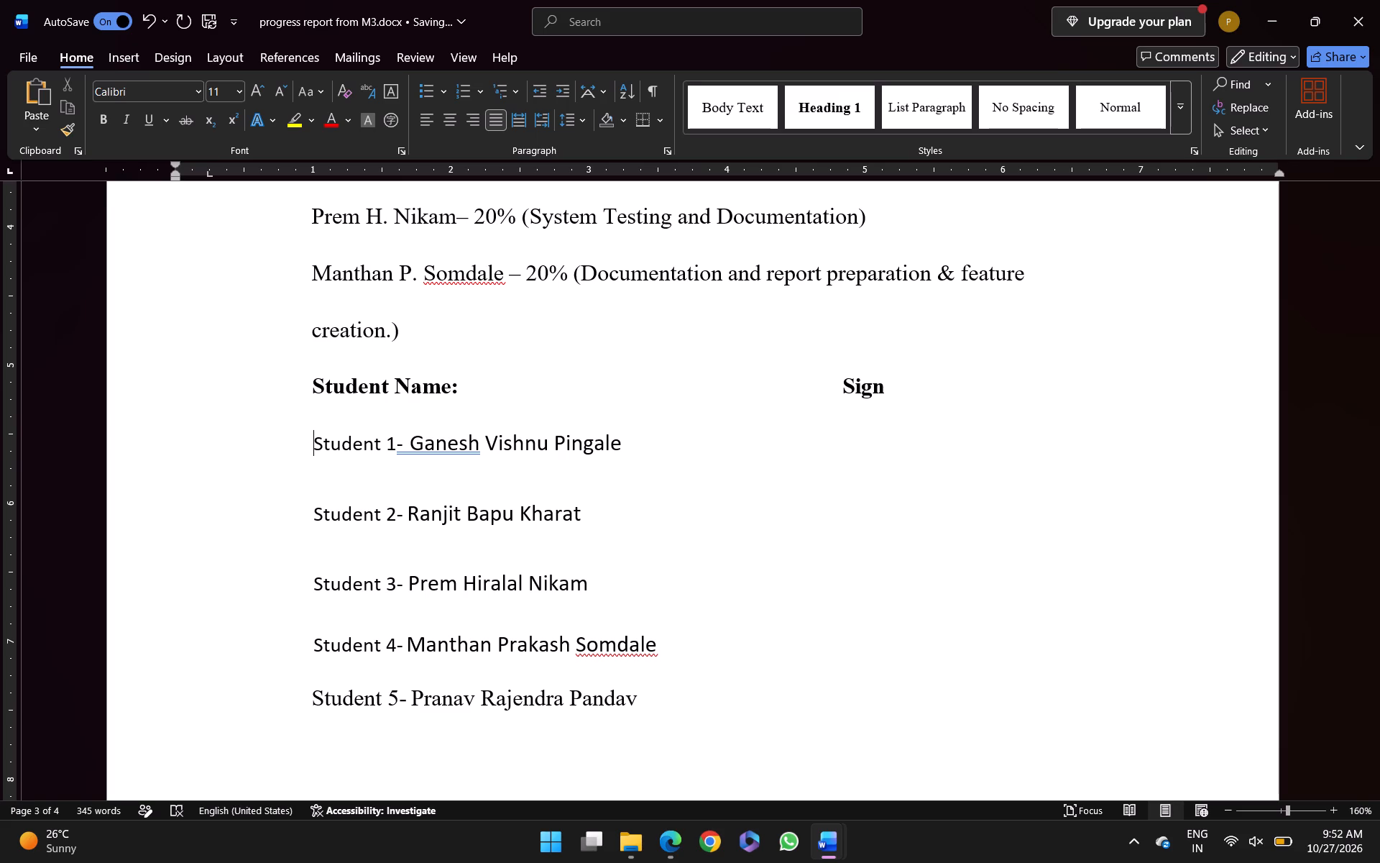
Switch to the M2 report and copy the Guide, Coordinator and HOD signature block together with the line of names beneath it.
scroll(305, 415, "down", 3)
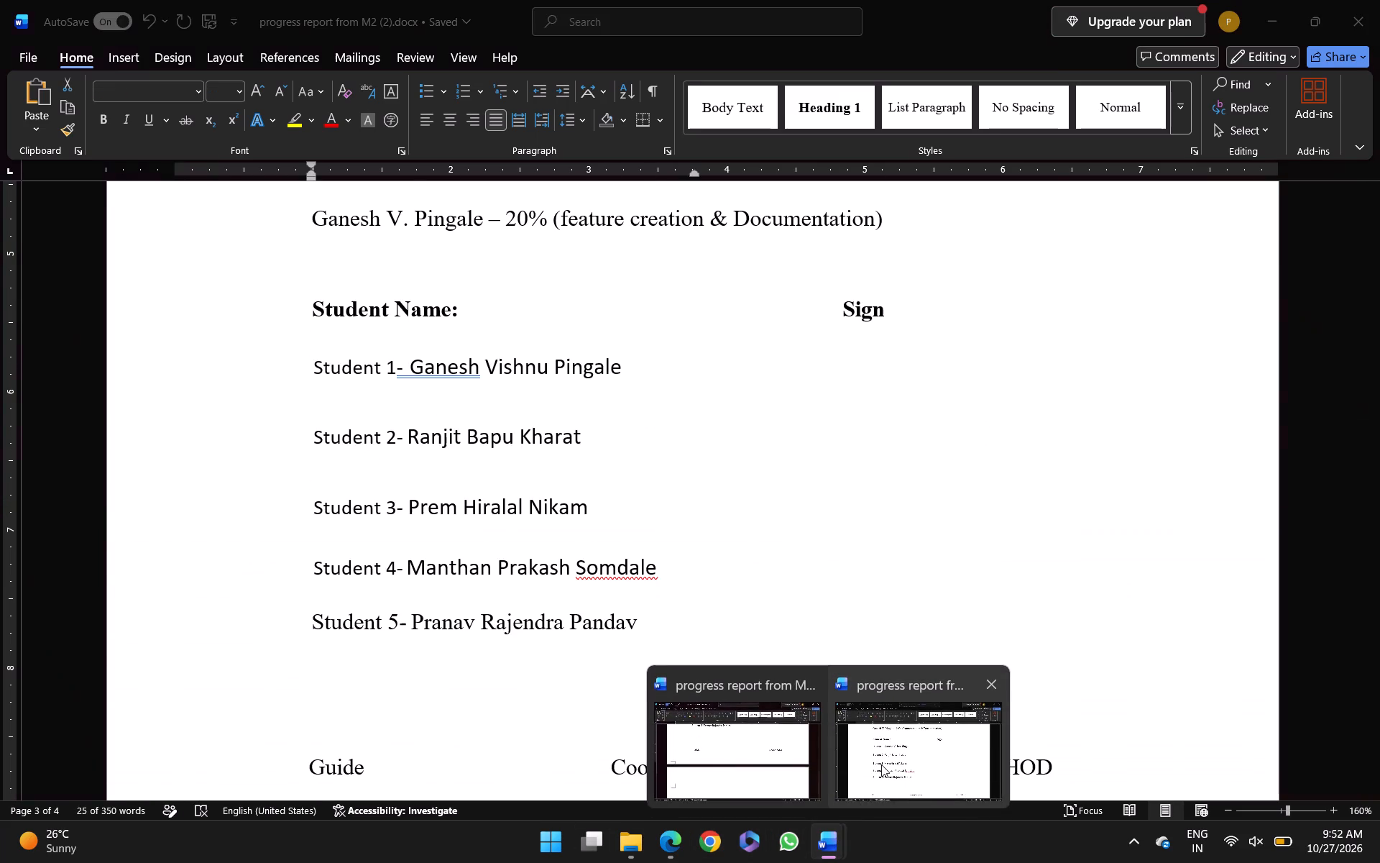
left_click(881, 764)
scroll(775, 715, "down", 2)
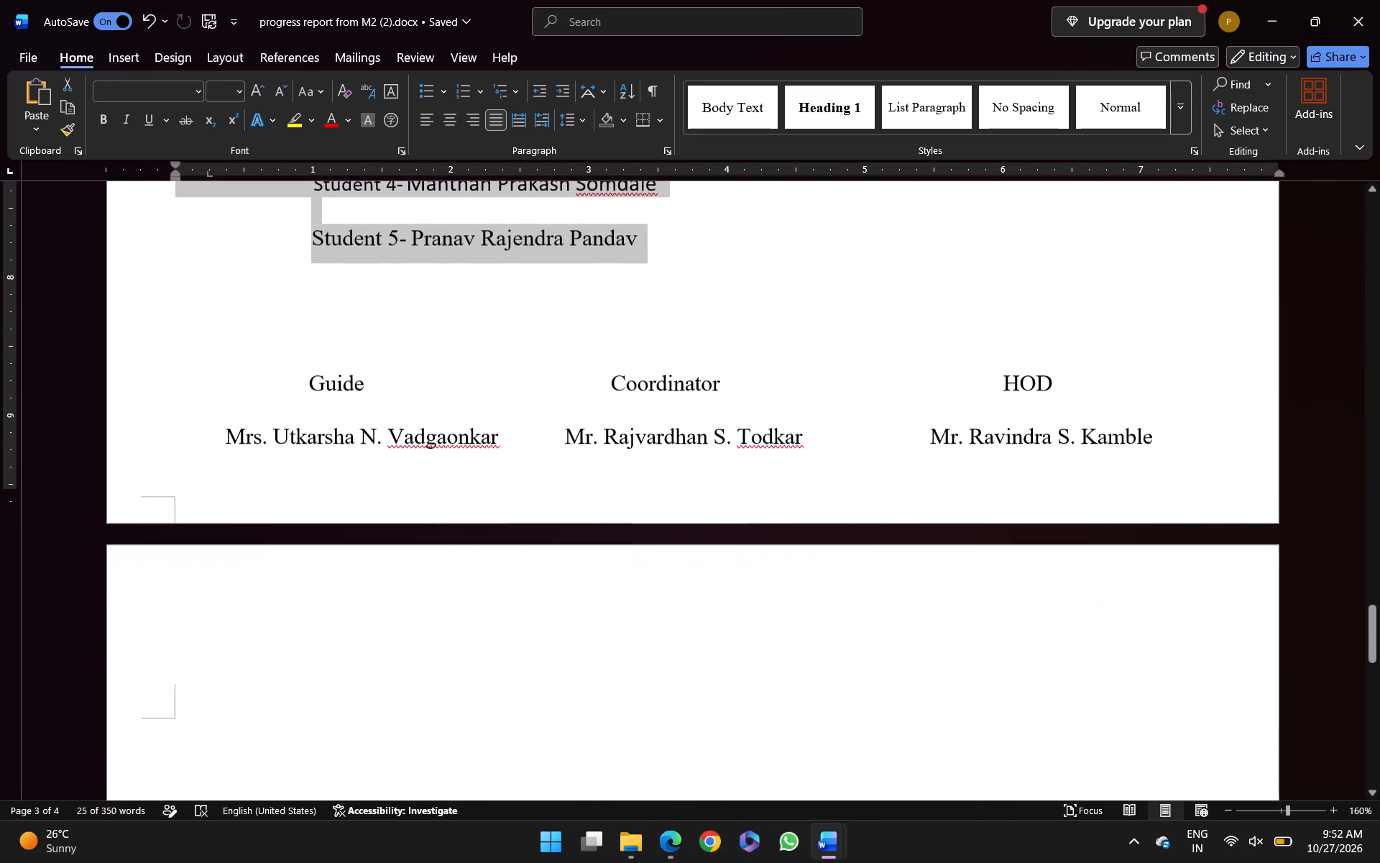
left_click(291, 355)
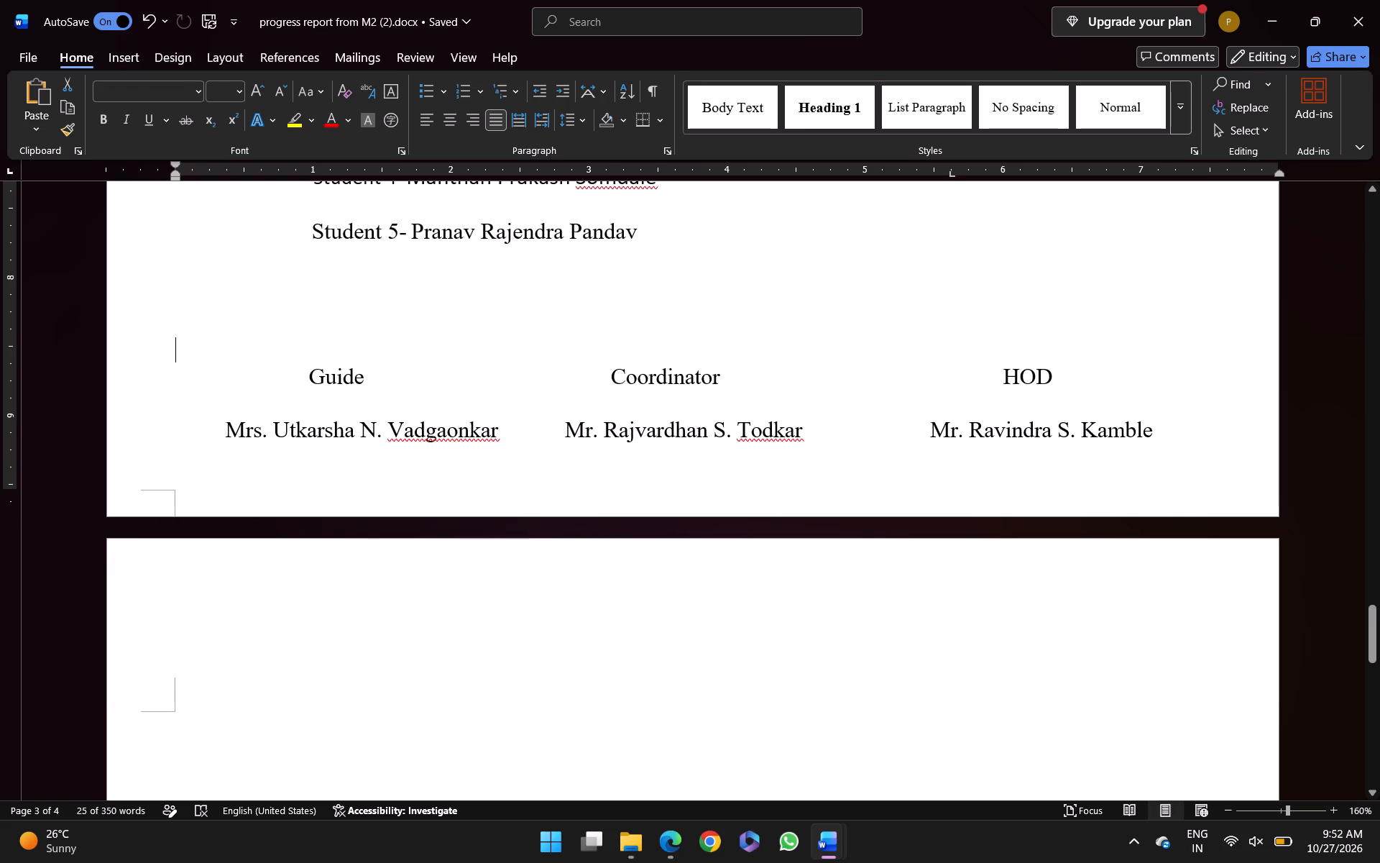
left_click(303, 375)
left_click_drag(303, 375, 726, 454)
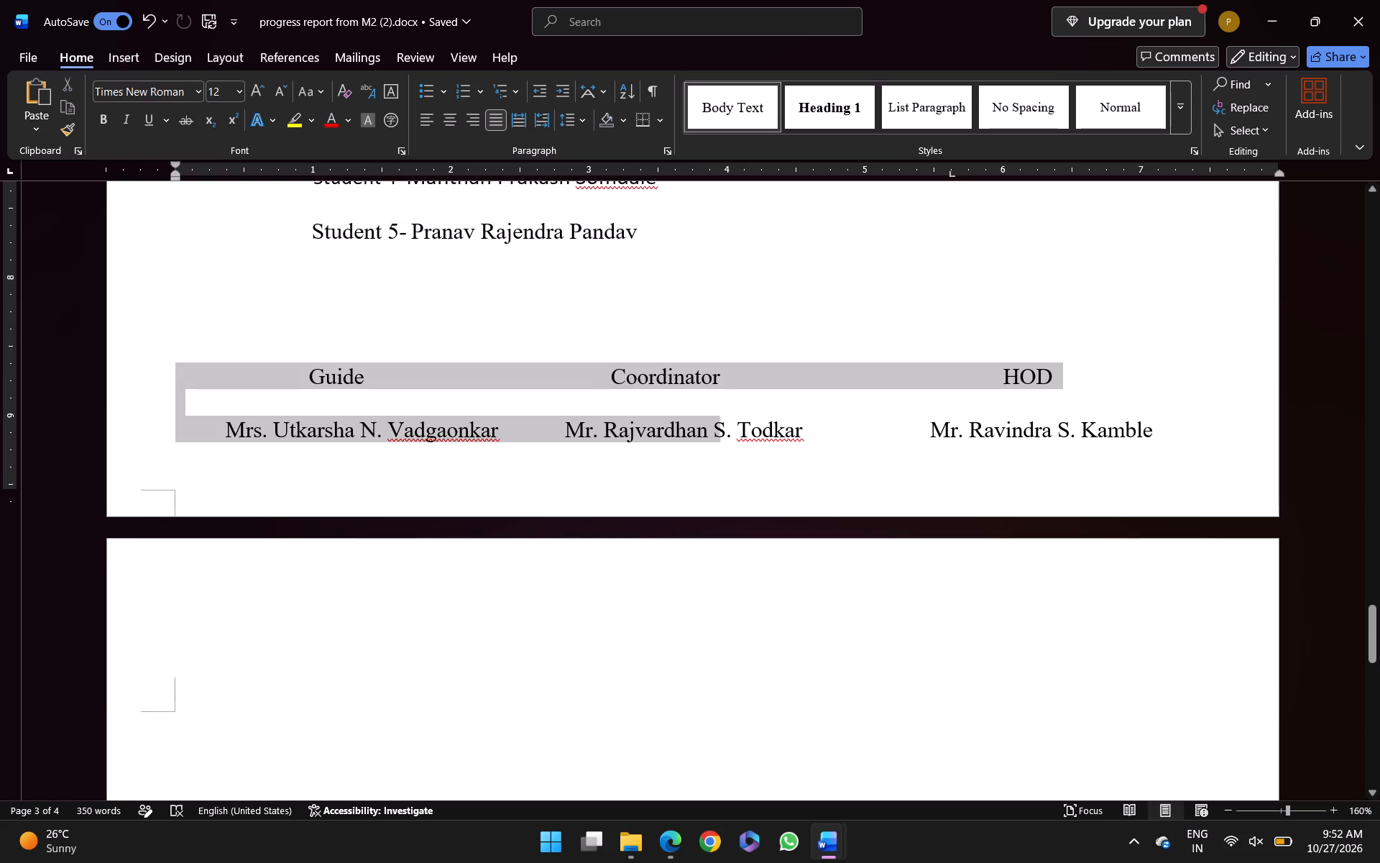
left_click_drag(726, 454, 1125, 449)
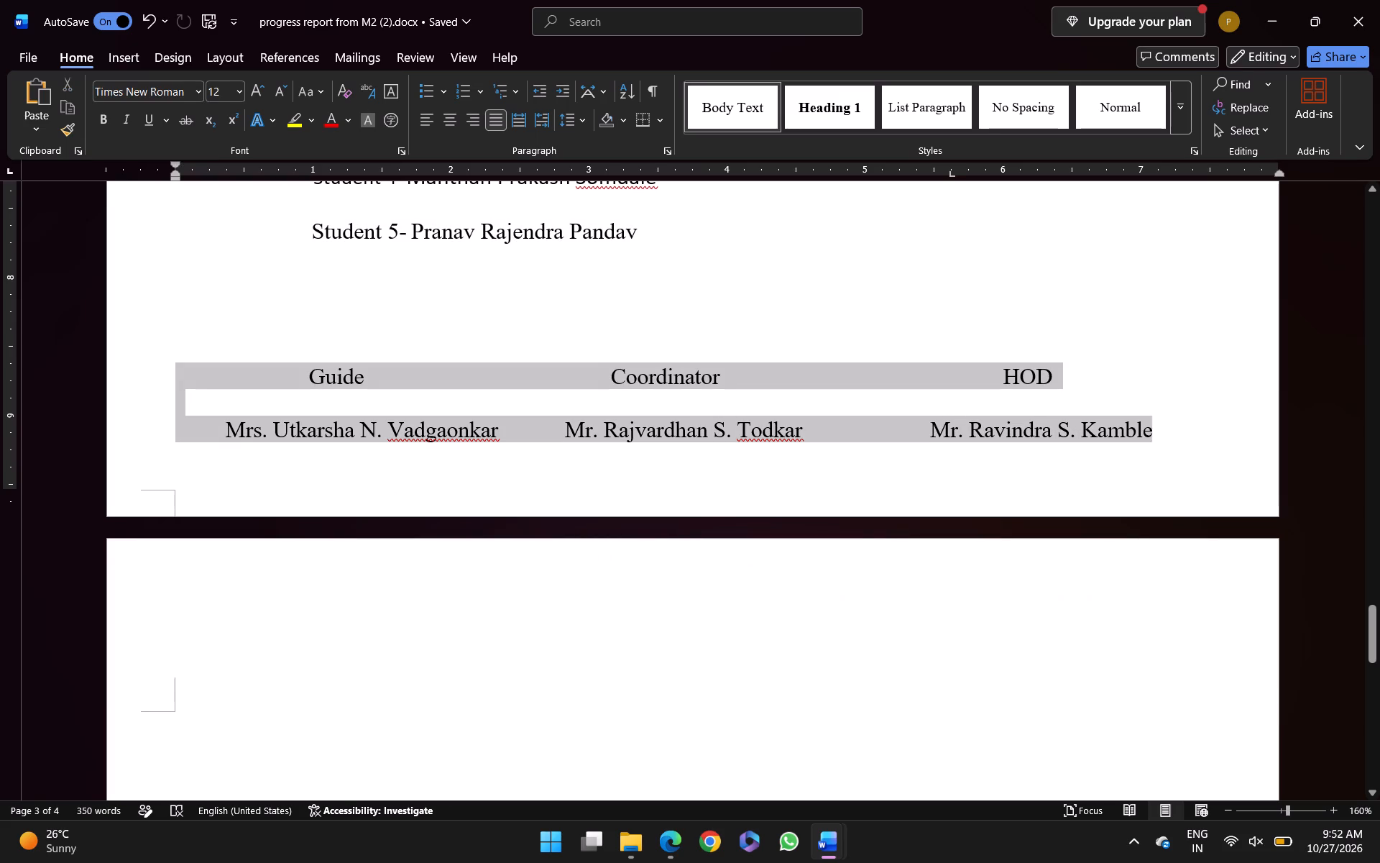
left_click_drag(1125, 449, 1240, 446)
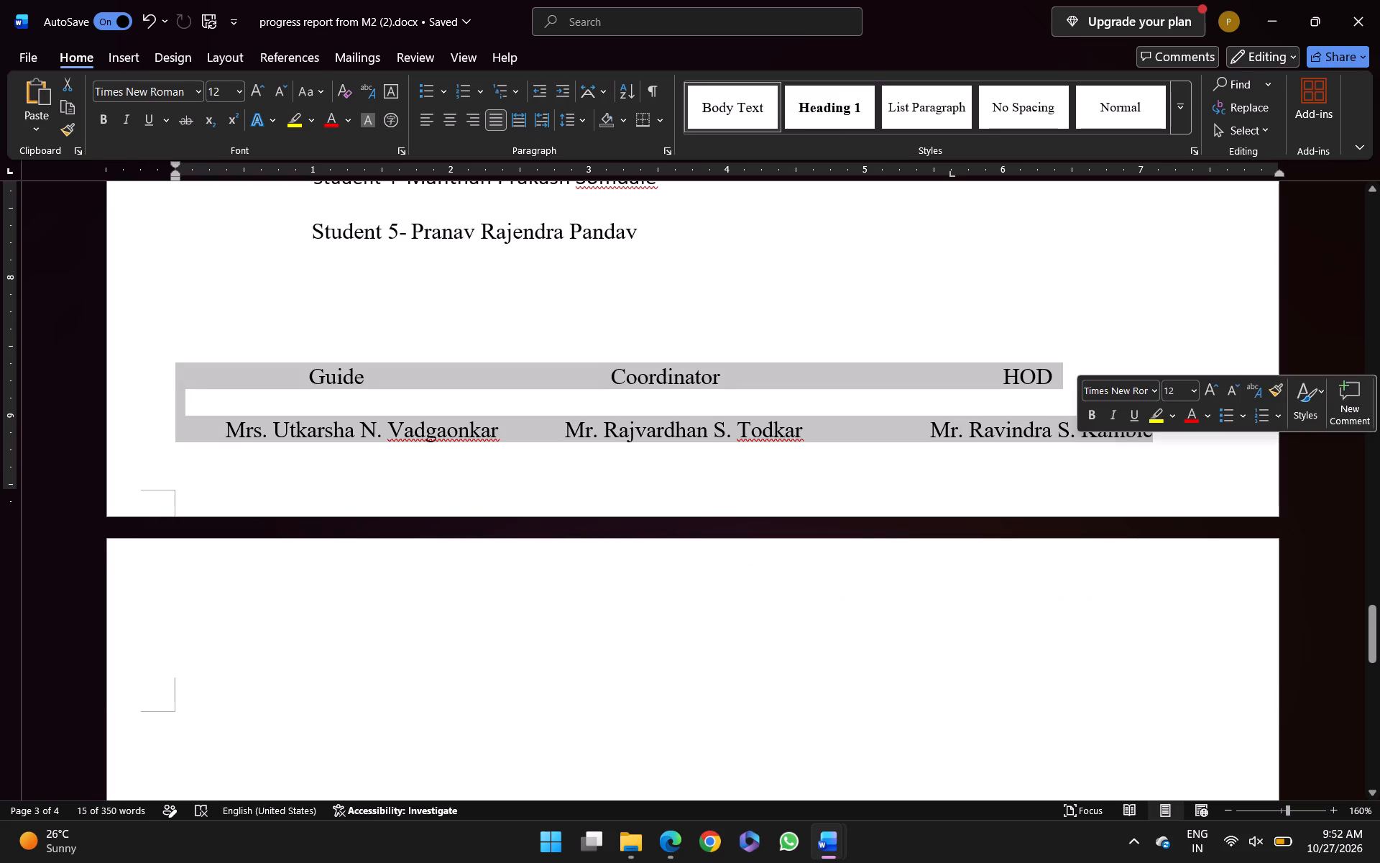
key("ctrl+c")
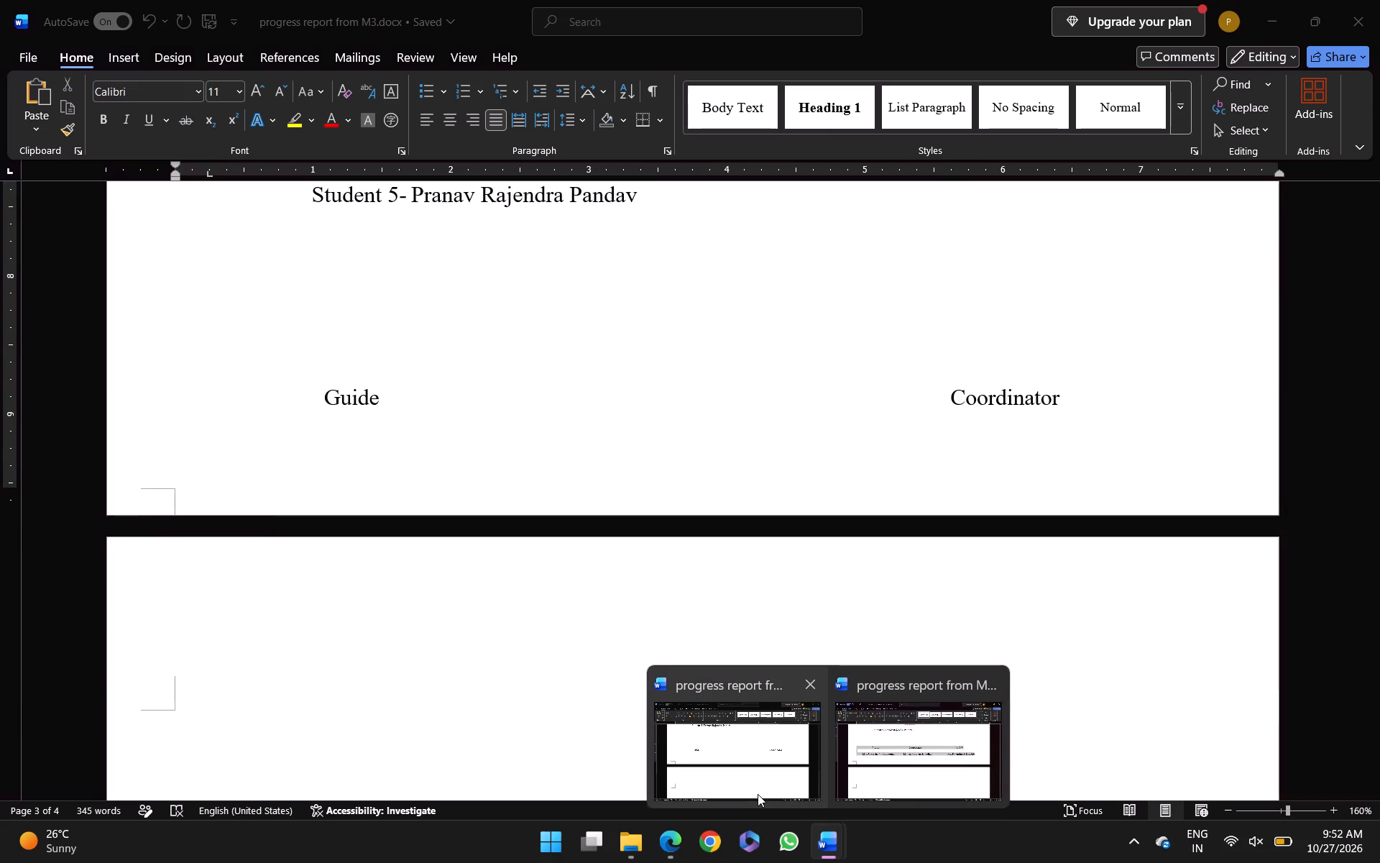
Switch to the M3 report and replace the Guide and Coordinator line, including the blank lines above it, with the copied signature block.
left_click(758, 793)
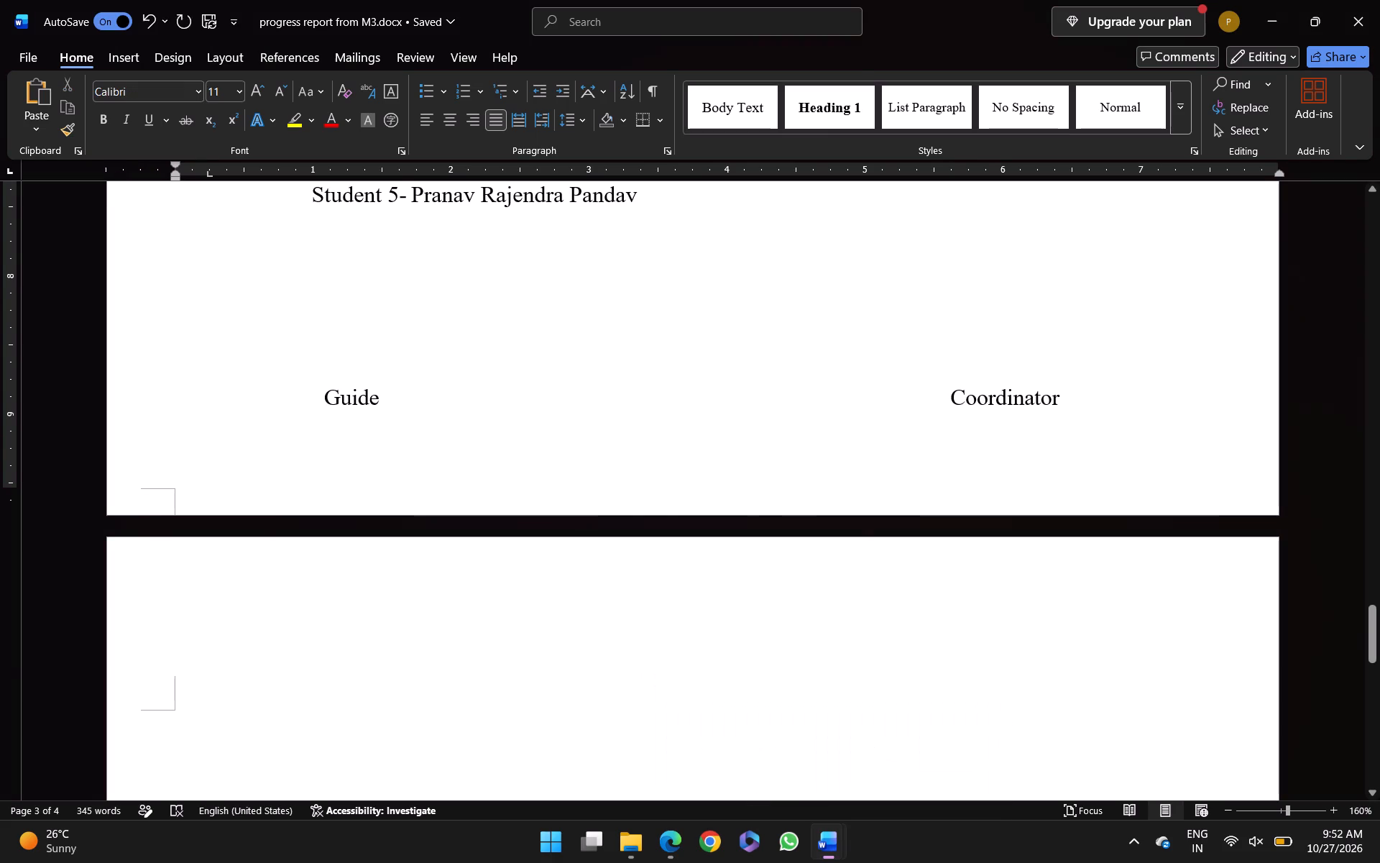
left_click(299, 328)
left_click_drag(299, 328, 329, 330)
left_click_drag(329, 330, 1075, 449)
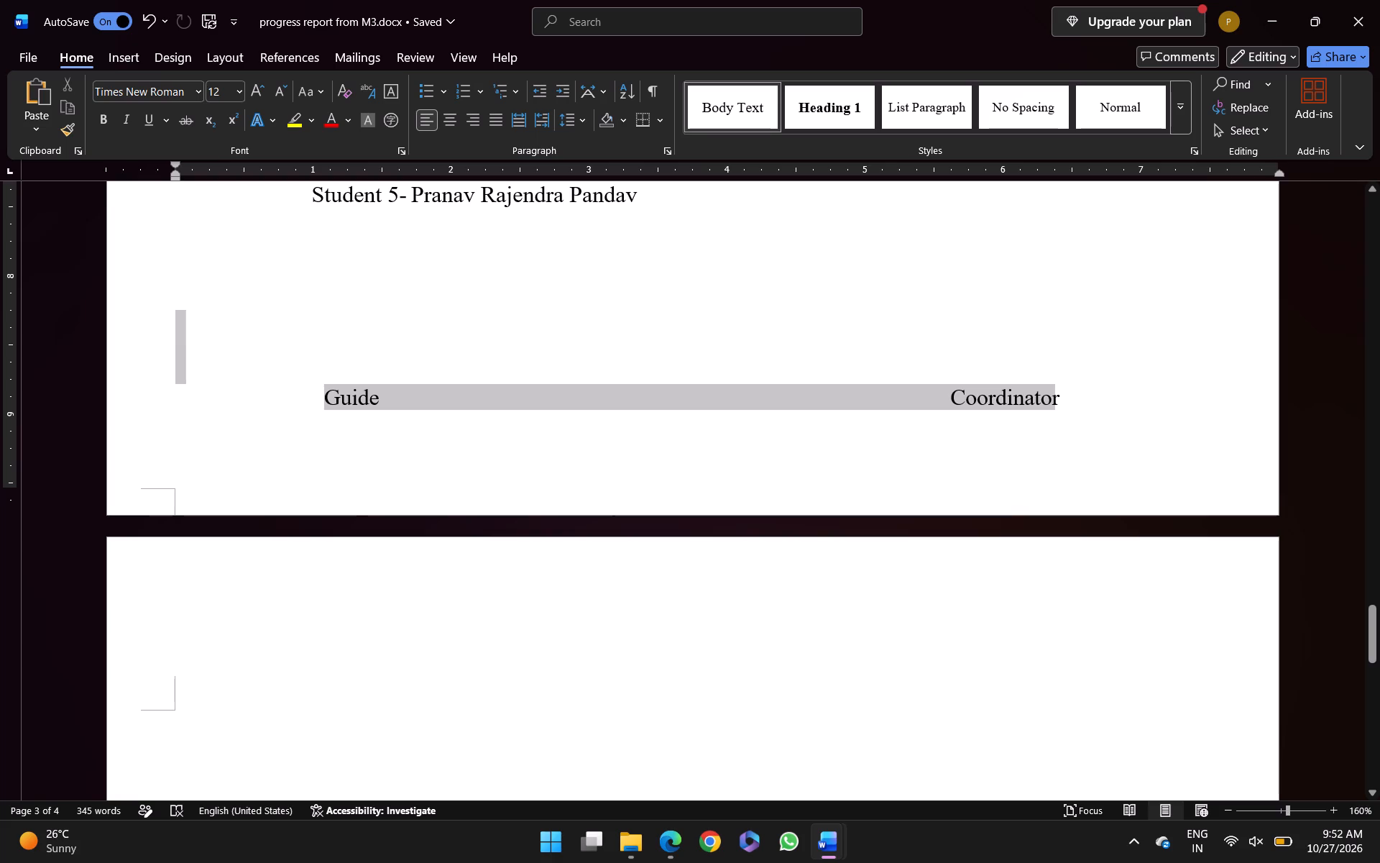
left_click_drag(1075, 449, 1053, 489)
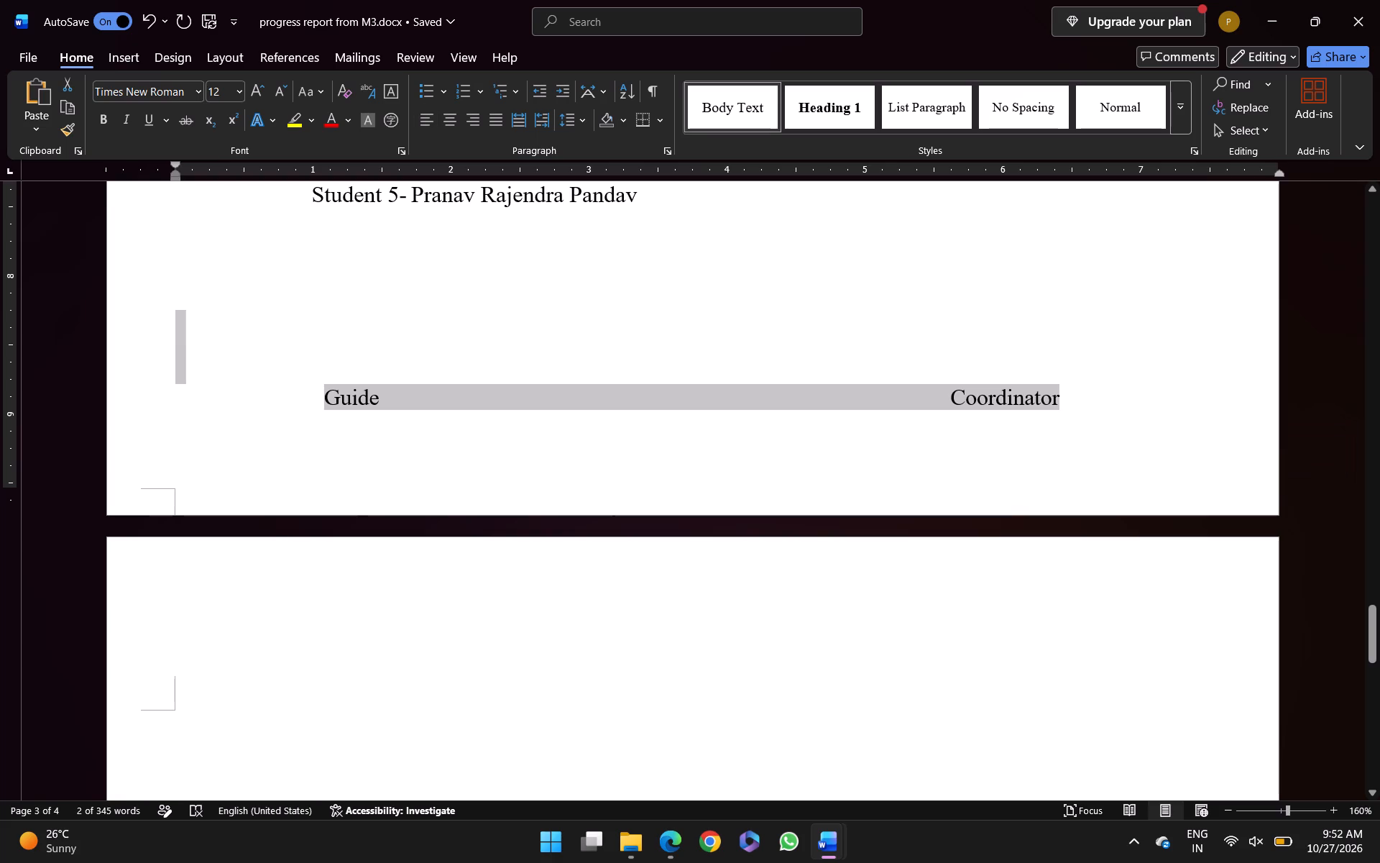
key("ctrl+v")
Save the M3 progress report.
scroll(1053, 489, "up", 1)
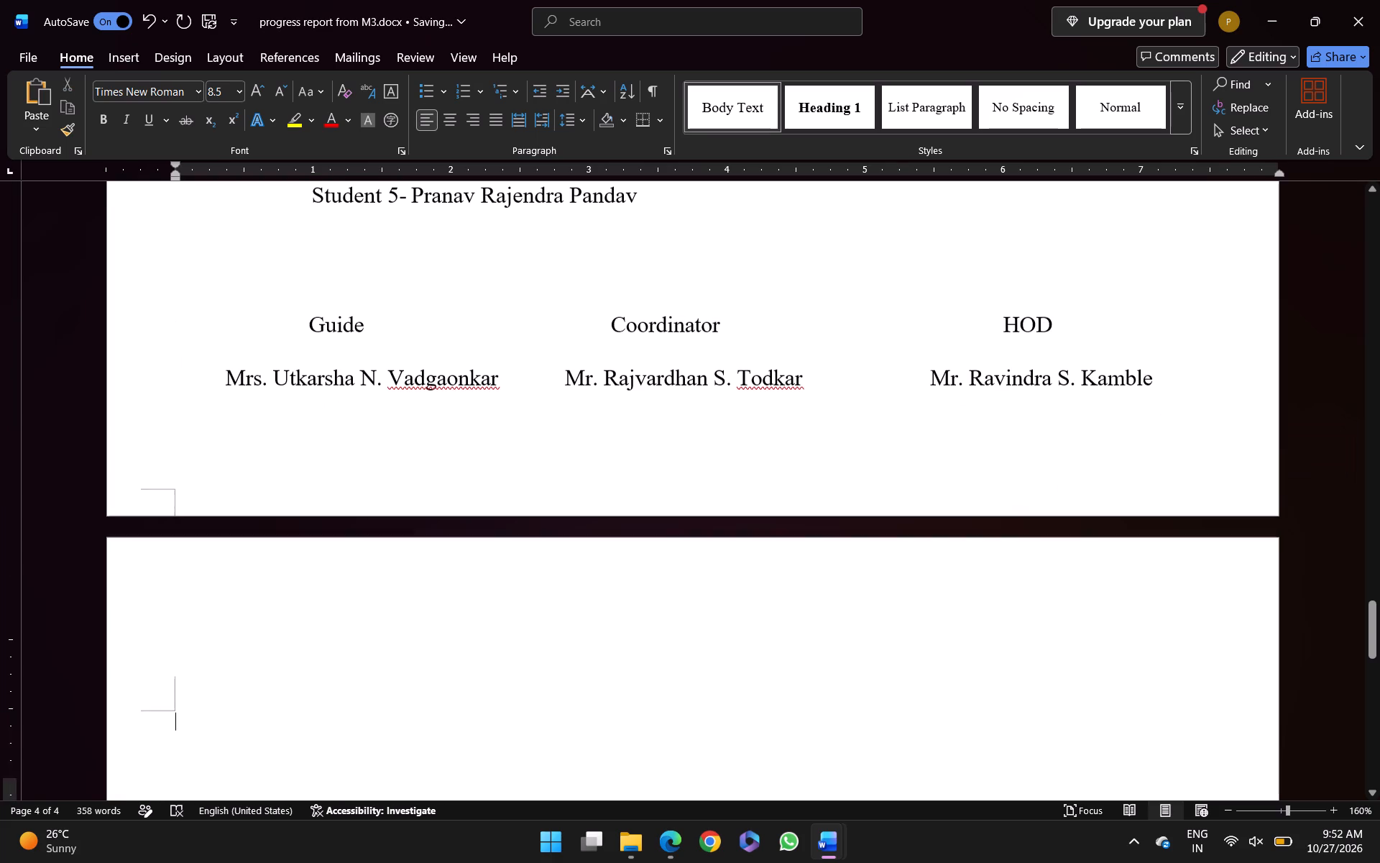
scroll(1053, 489, "up", 1)
key("ctrl+s")
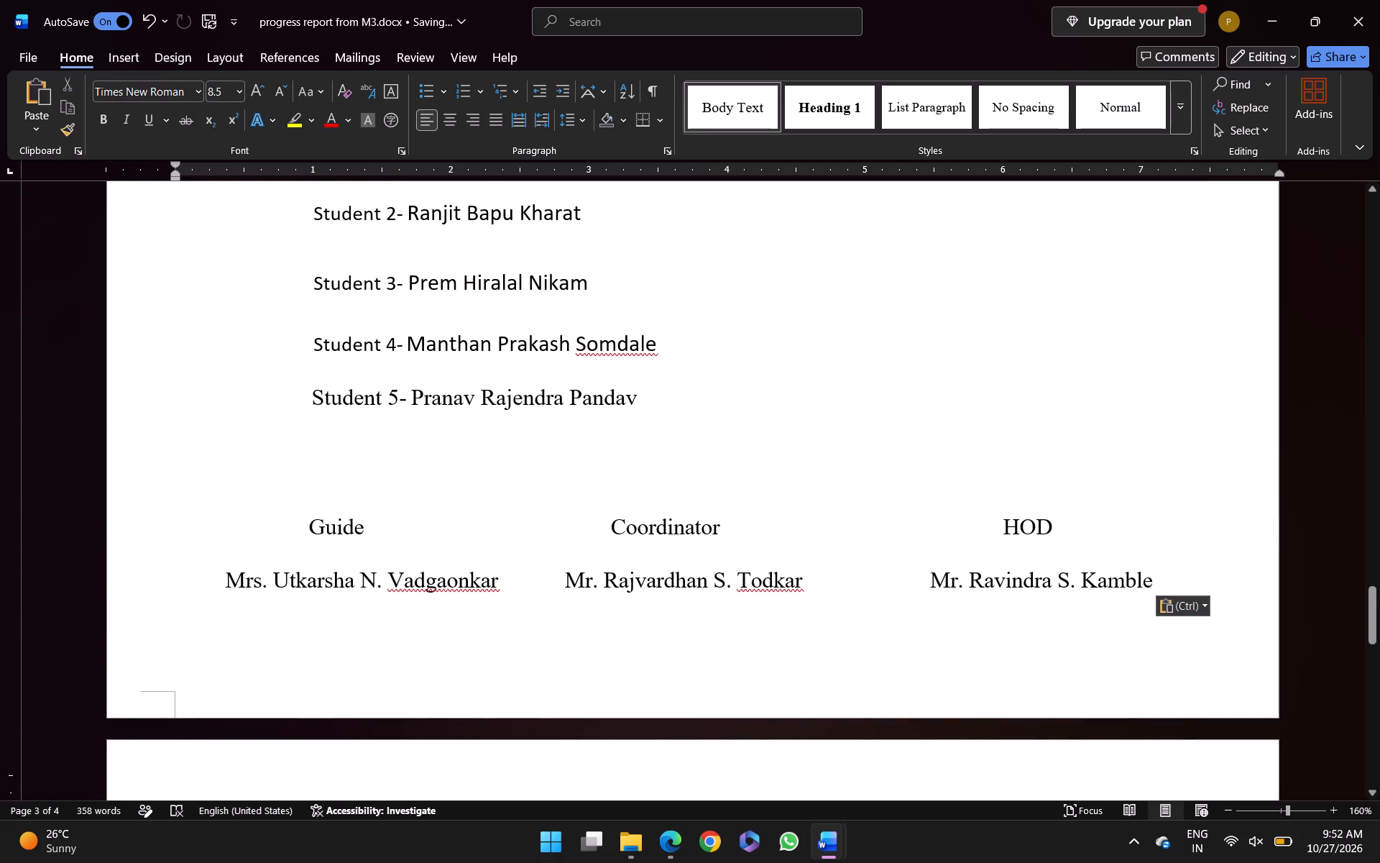
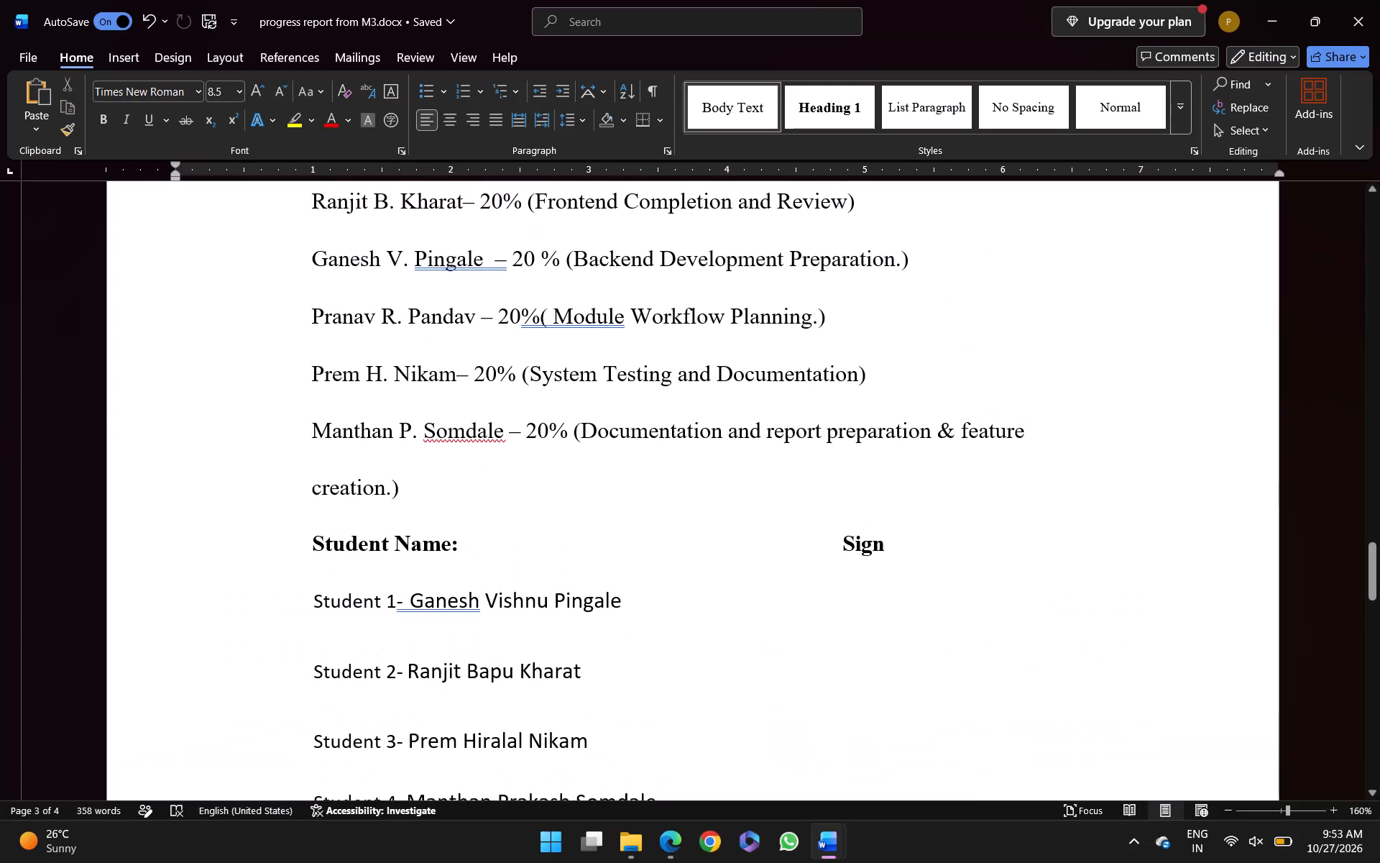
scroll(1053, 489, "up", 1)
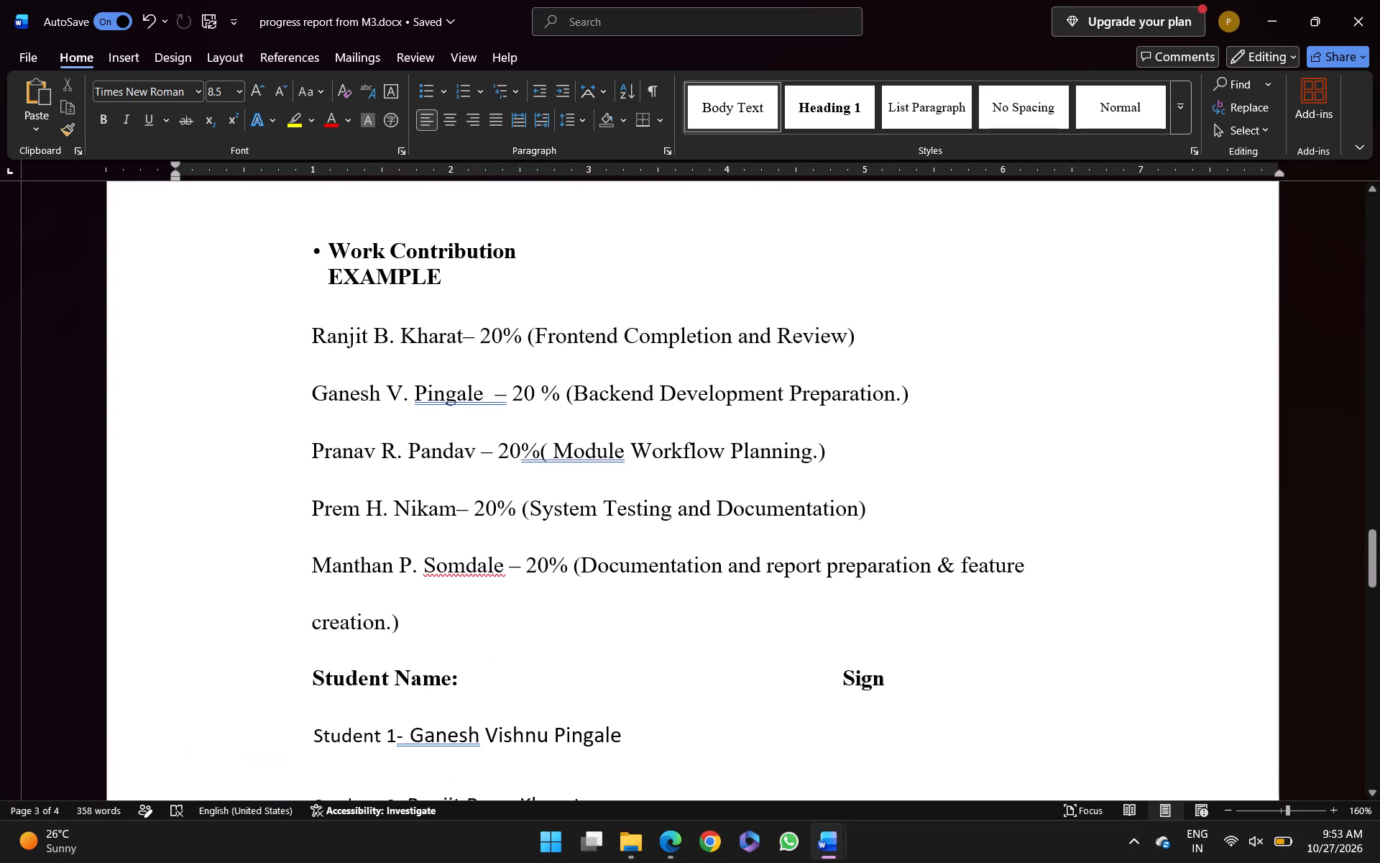
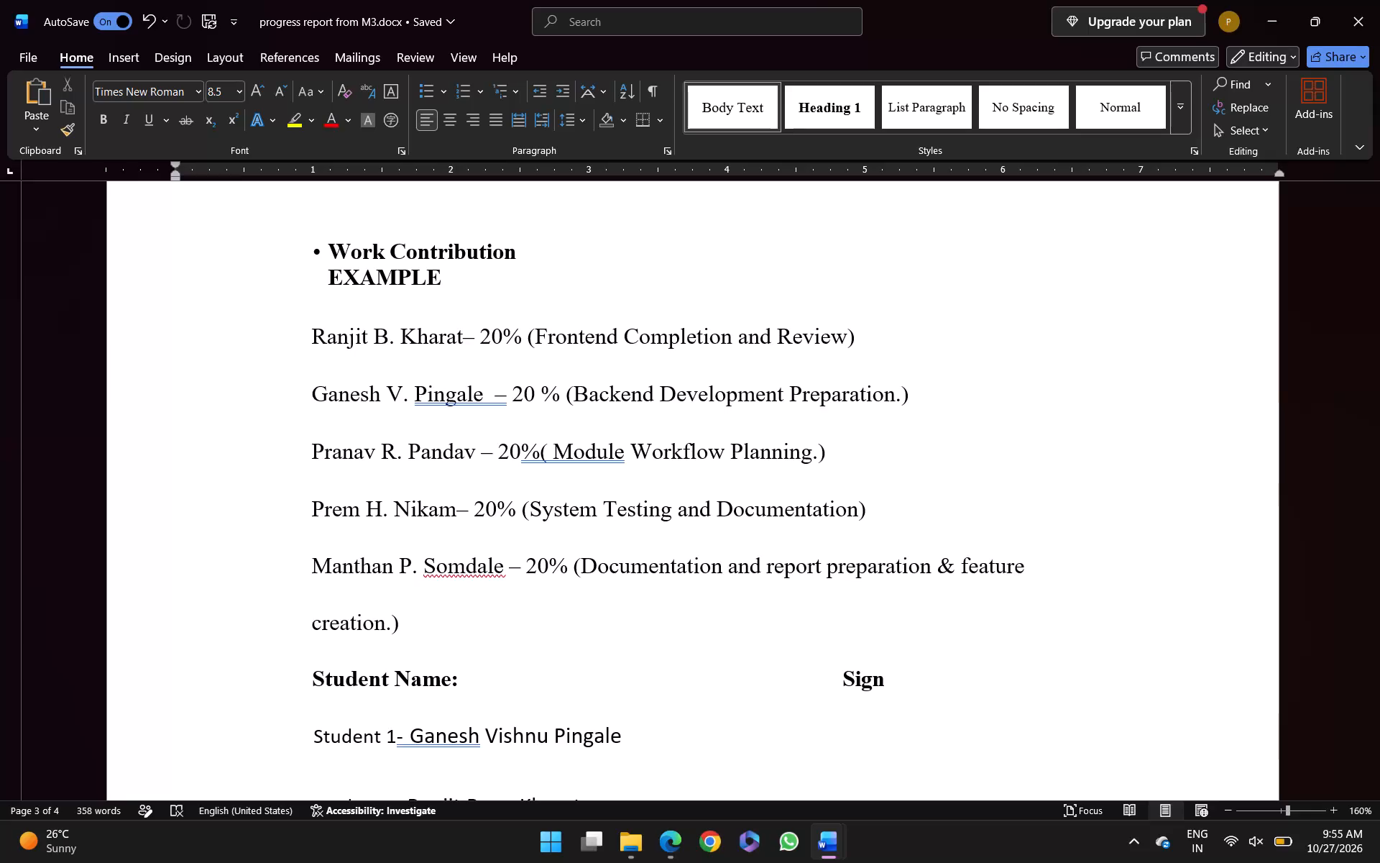
Fill in MyCampus as the Name Of Project in the M3 report's details table and save the document.
scroll(1053, 489, "down", 7)
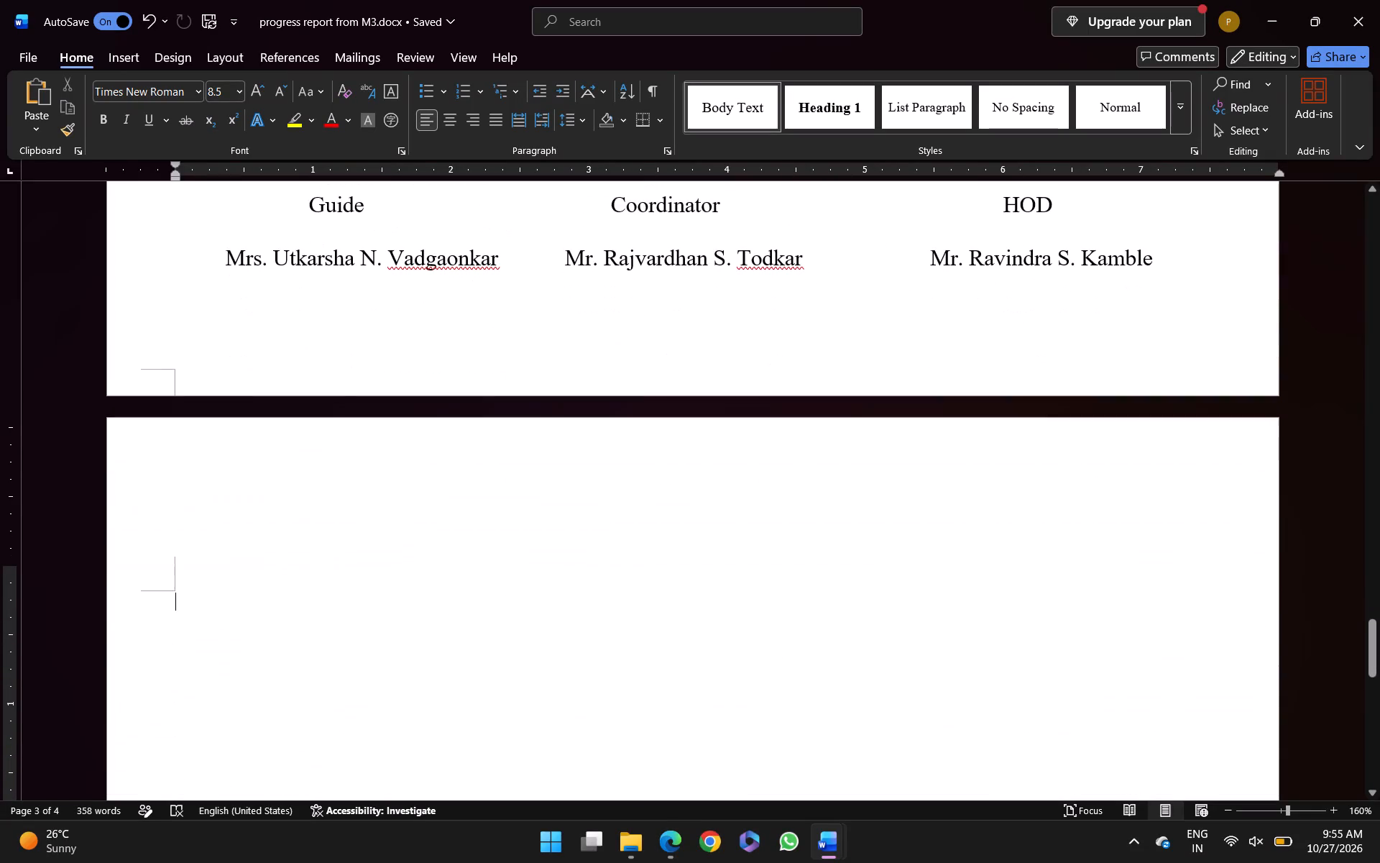
scroll(1053, 489, "up", 3)
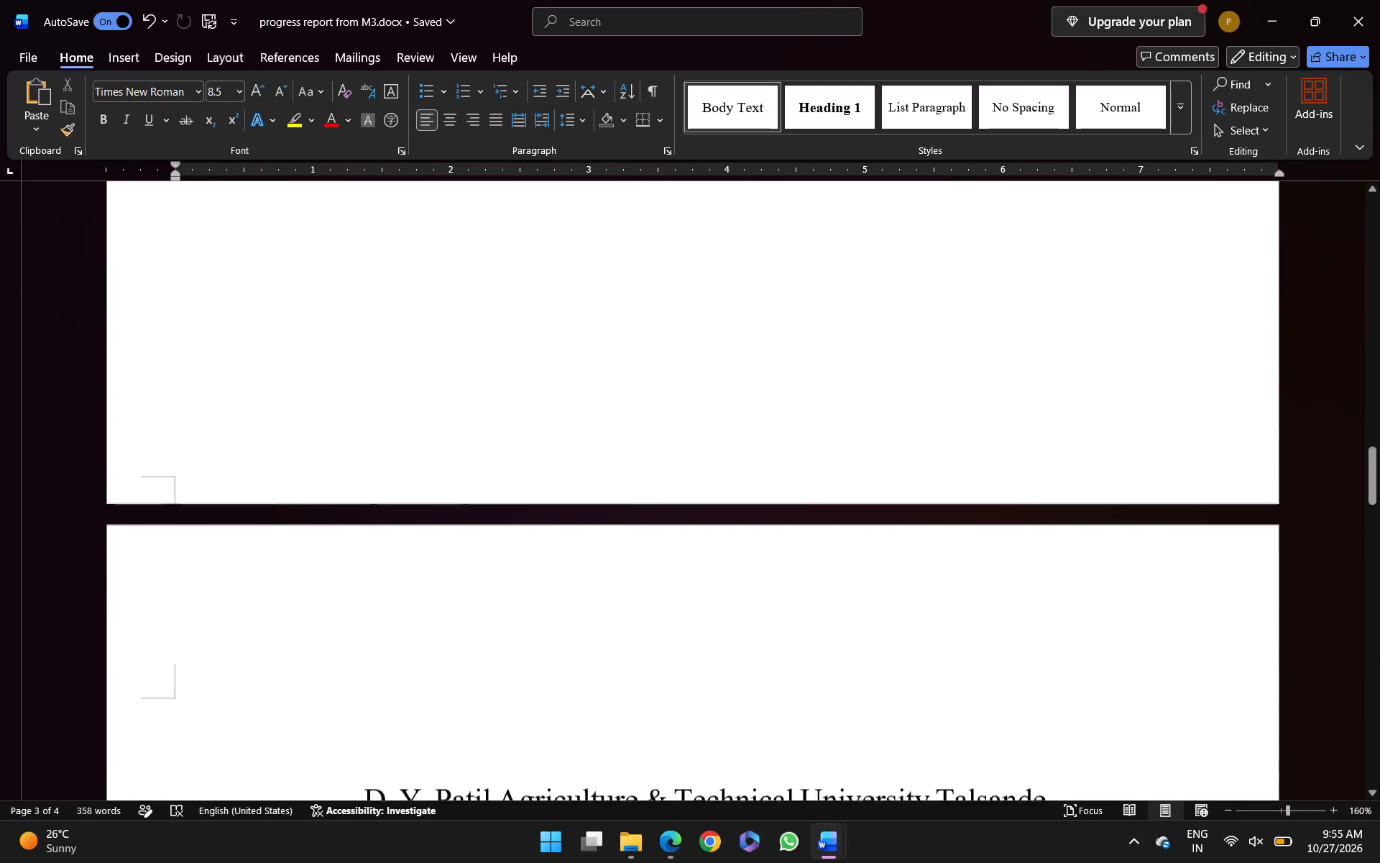
scroll(1053, 489, "up", 8)
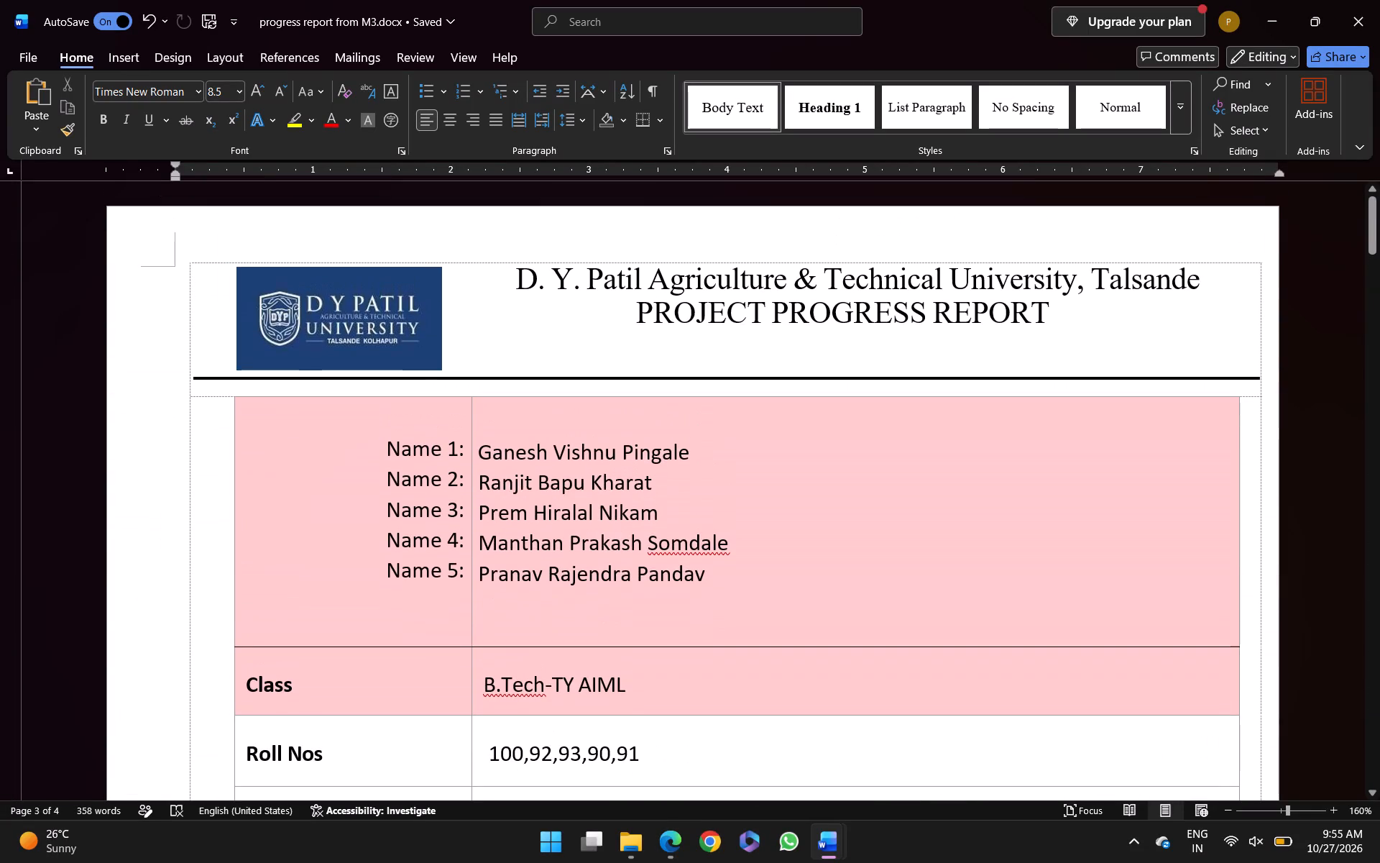
scroll(1053, 489, "down", 1)
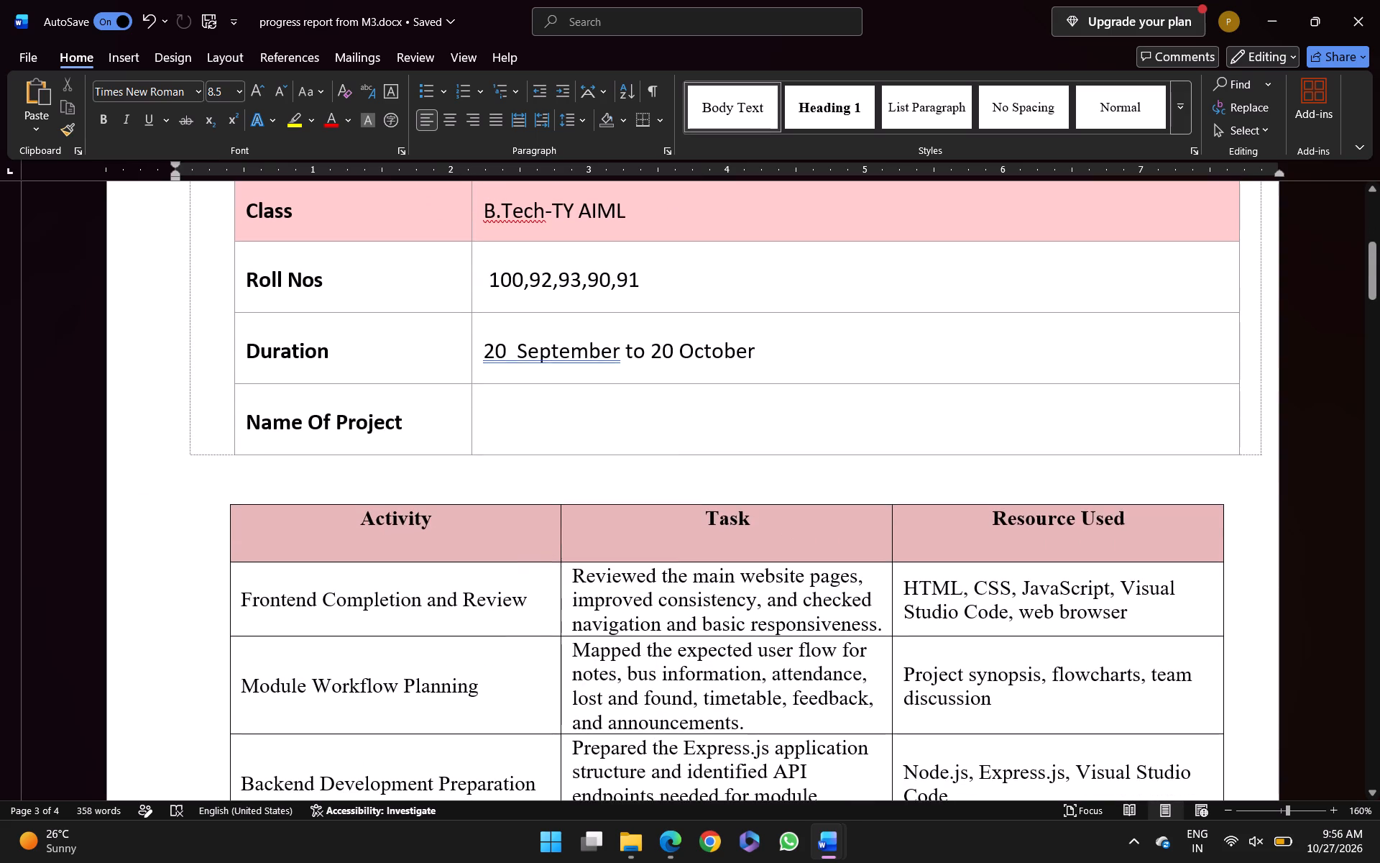
scroll(1053, 489, "down", 1)
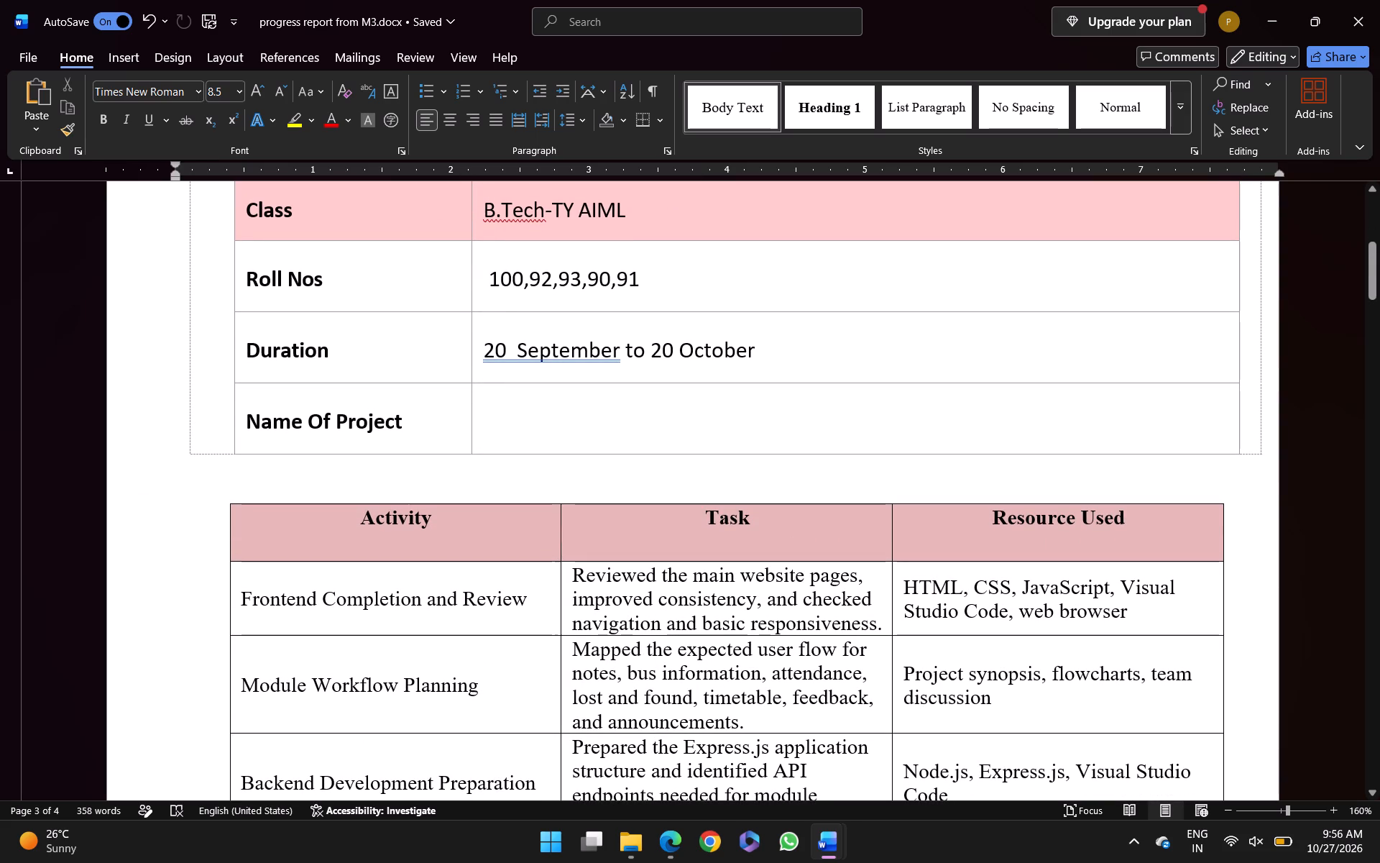
left_click(540, 403)
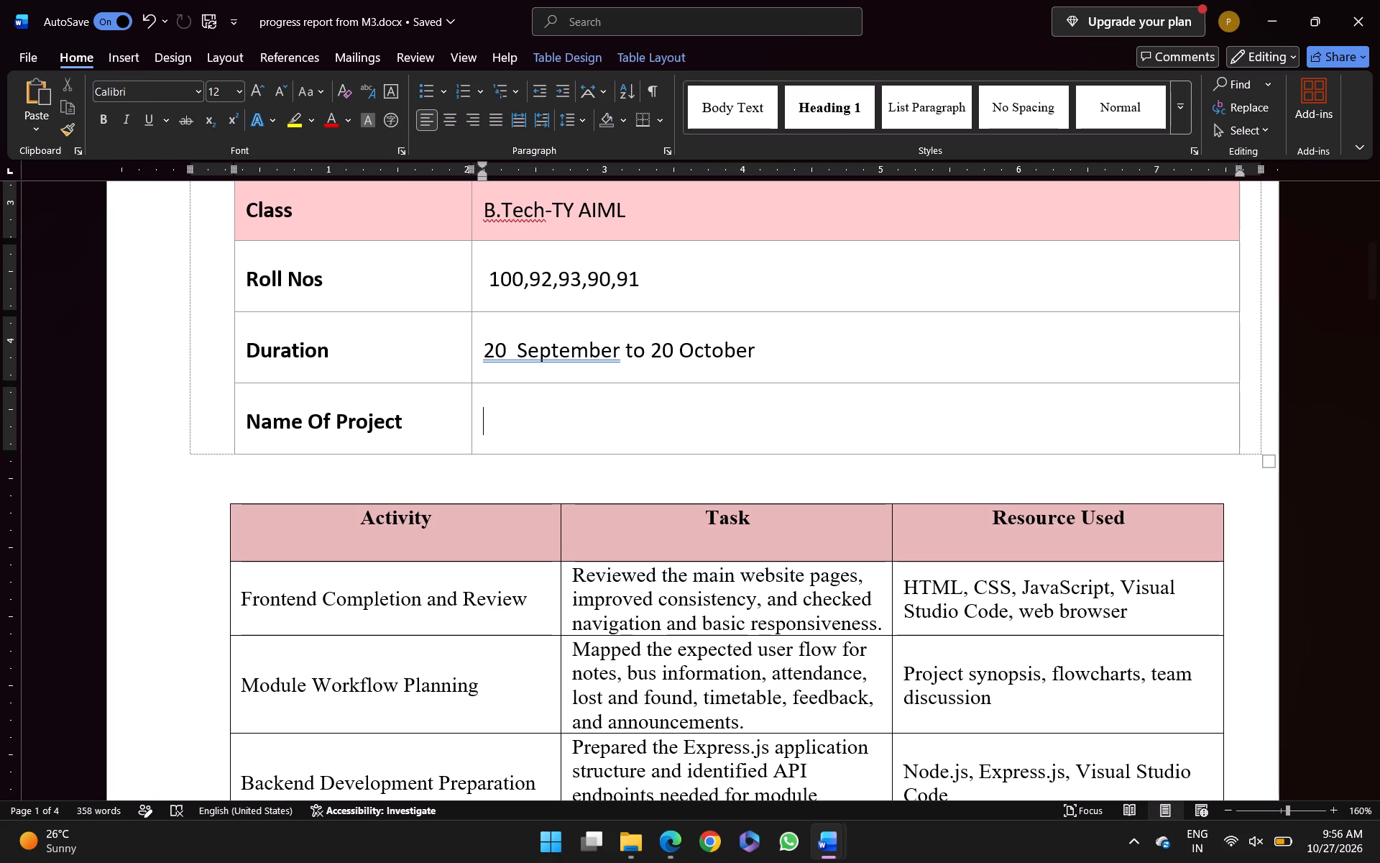
type("MY")
key("BackSpace")
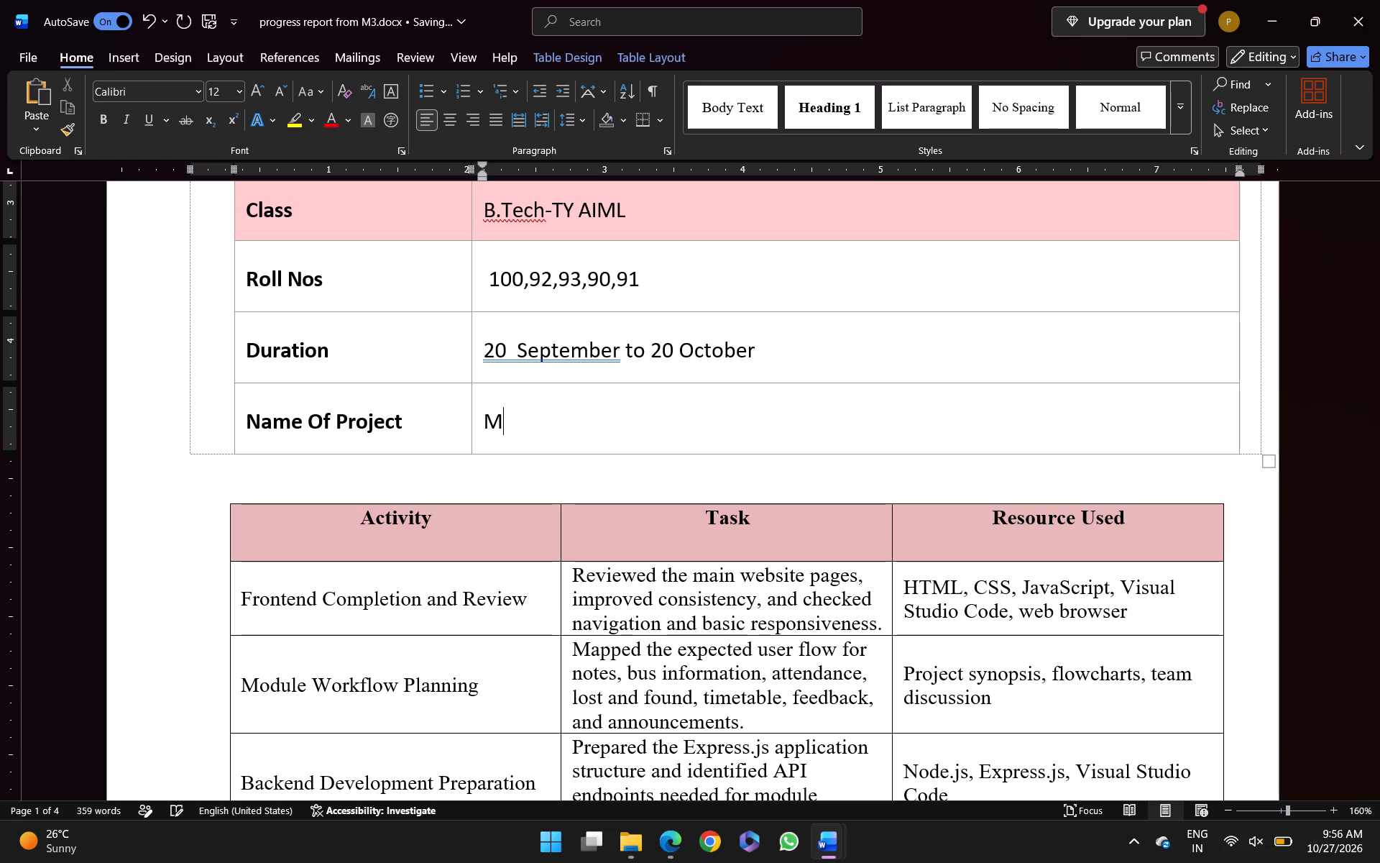
key("y")
key("shift+c")
type("ampus")
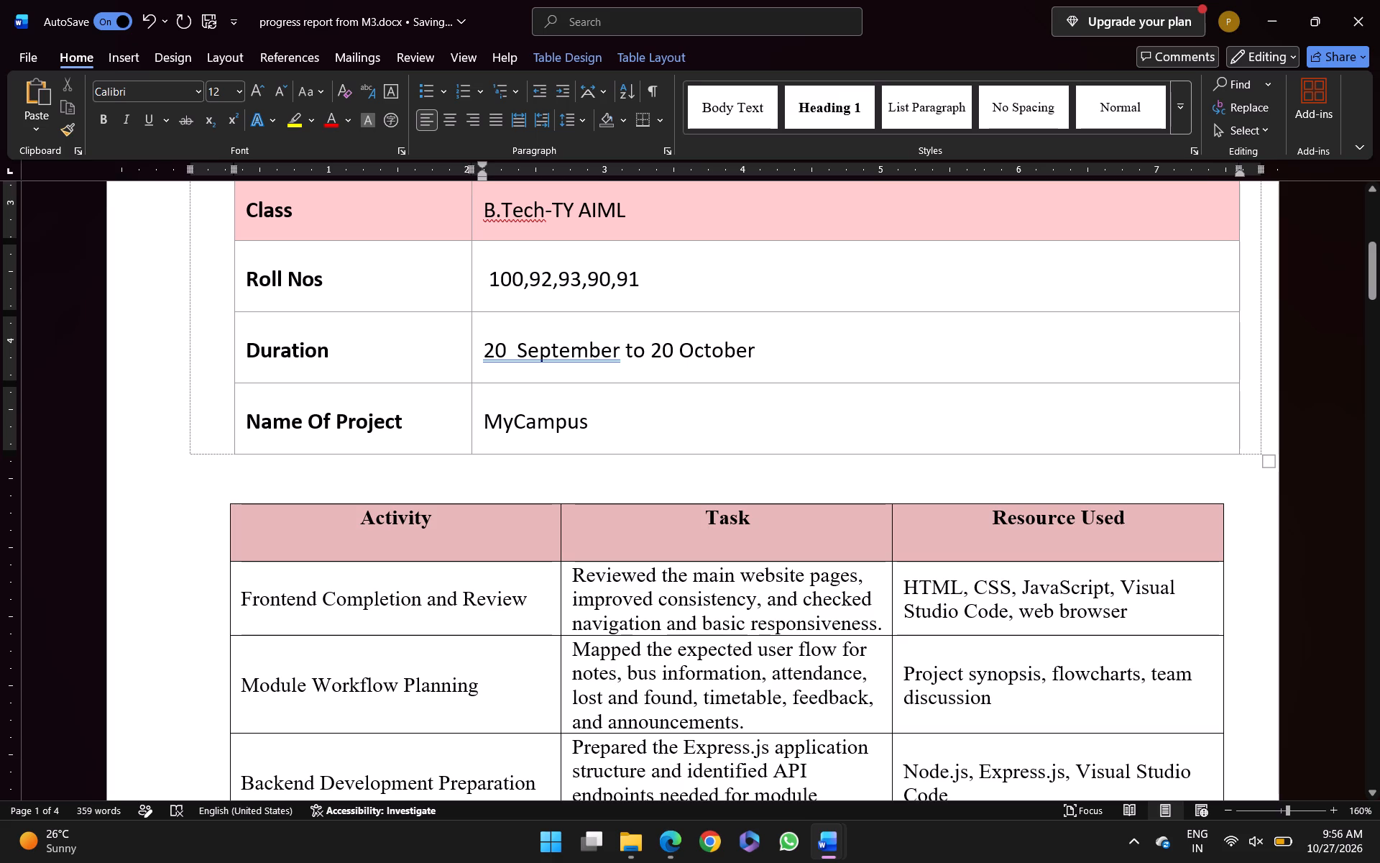
key("ctrl+s")
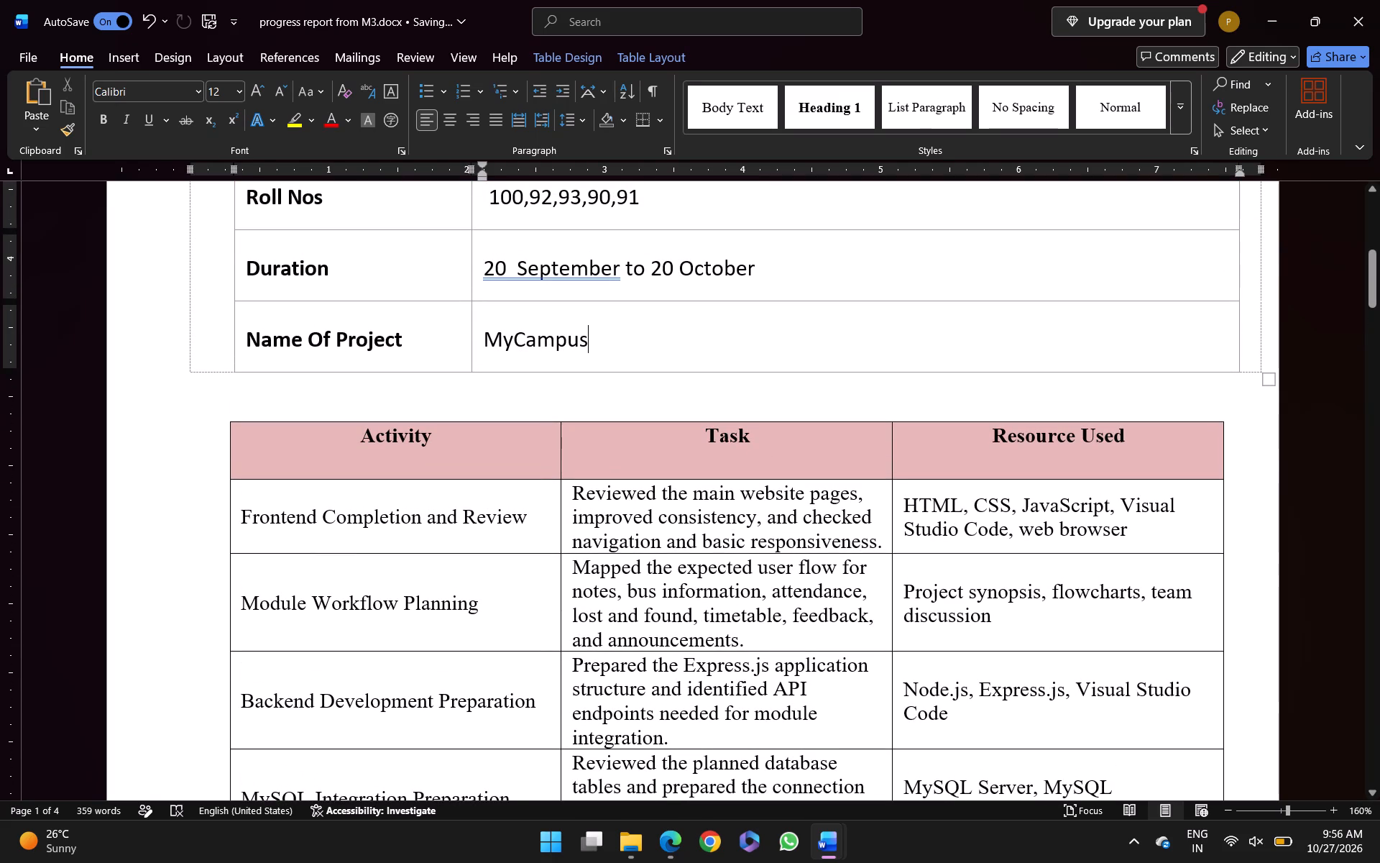
Copy the project name MyCampus from the details table and minimize the M3 report window.
double_click(580, 342)
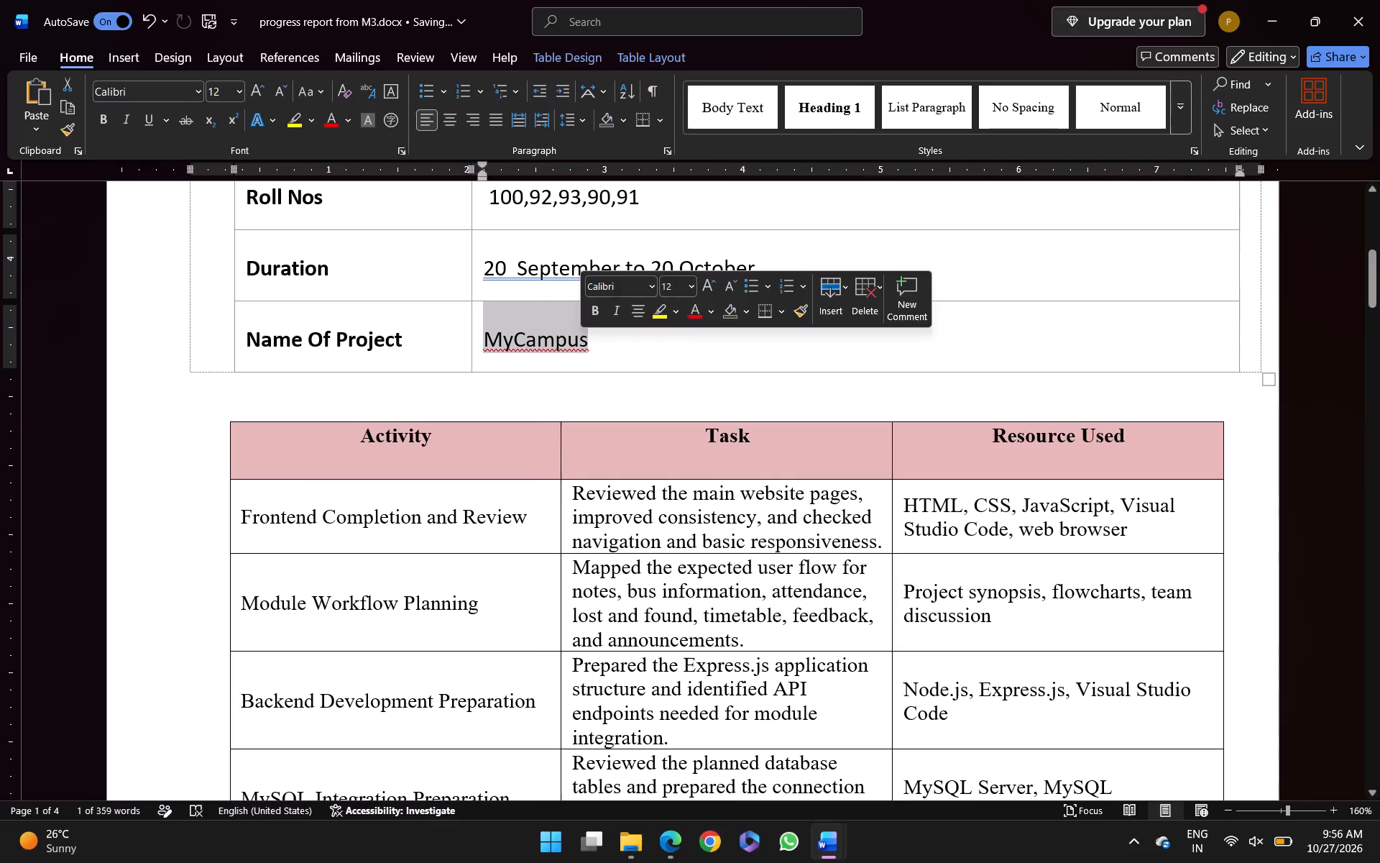
key("ctrl+c")
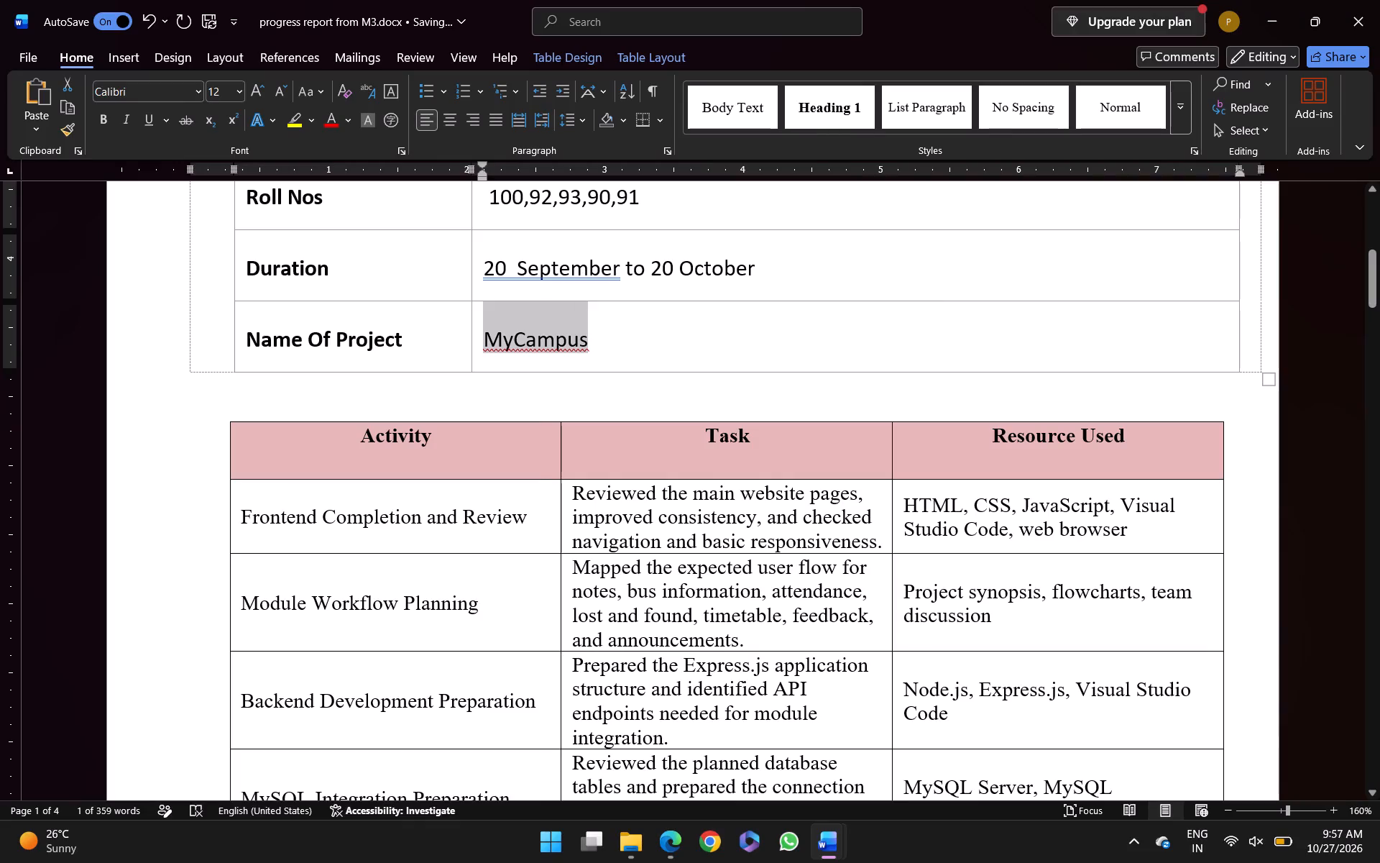
left_click(1269, 4)
left_click(1246, 20)
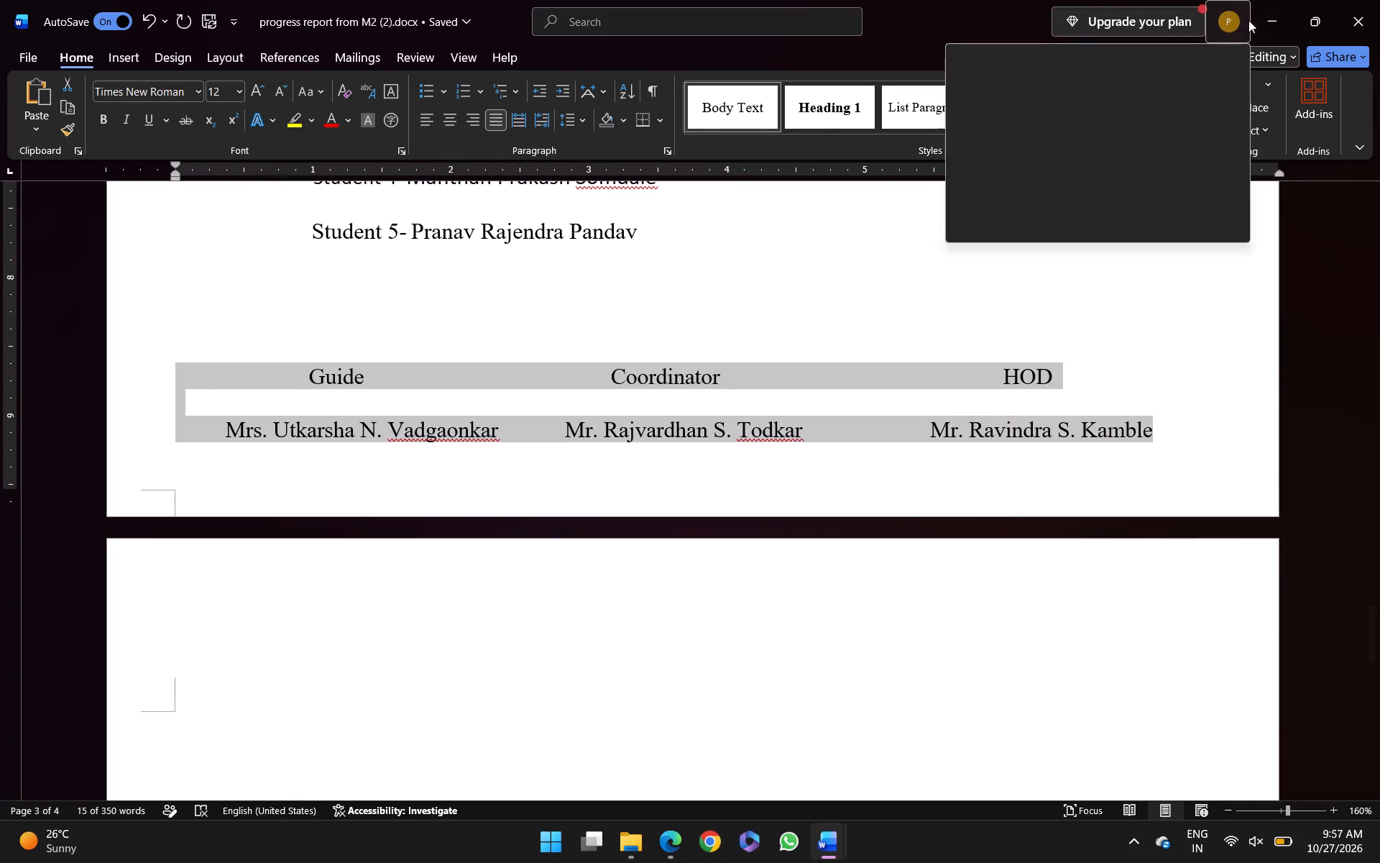
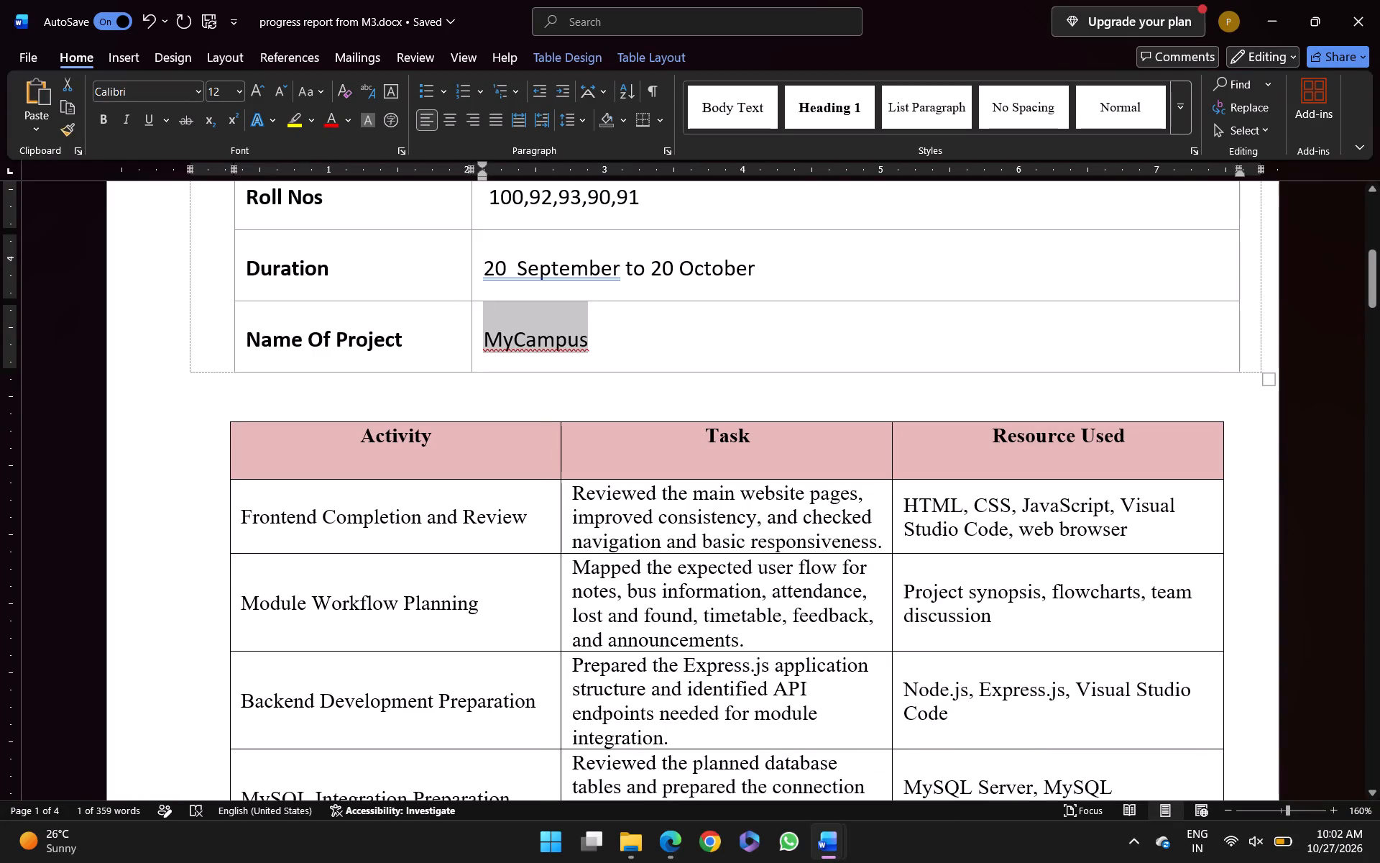
Save the M3 report and copy the project name MyCampus from its details table.
key("ctrl+s")
double_click(575, 337)
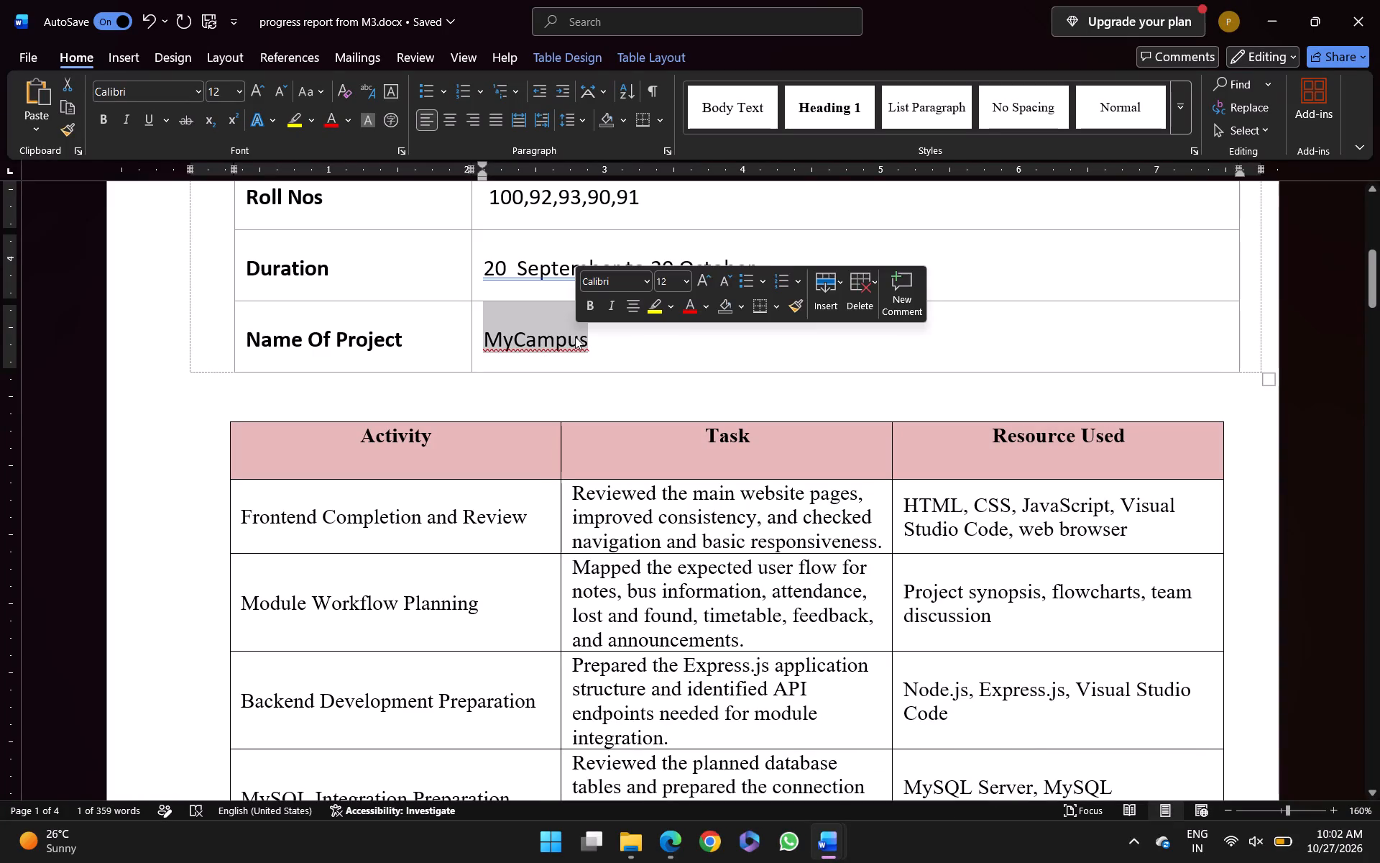
key("ctrl+c")
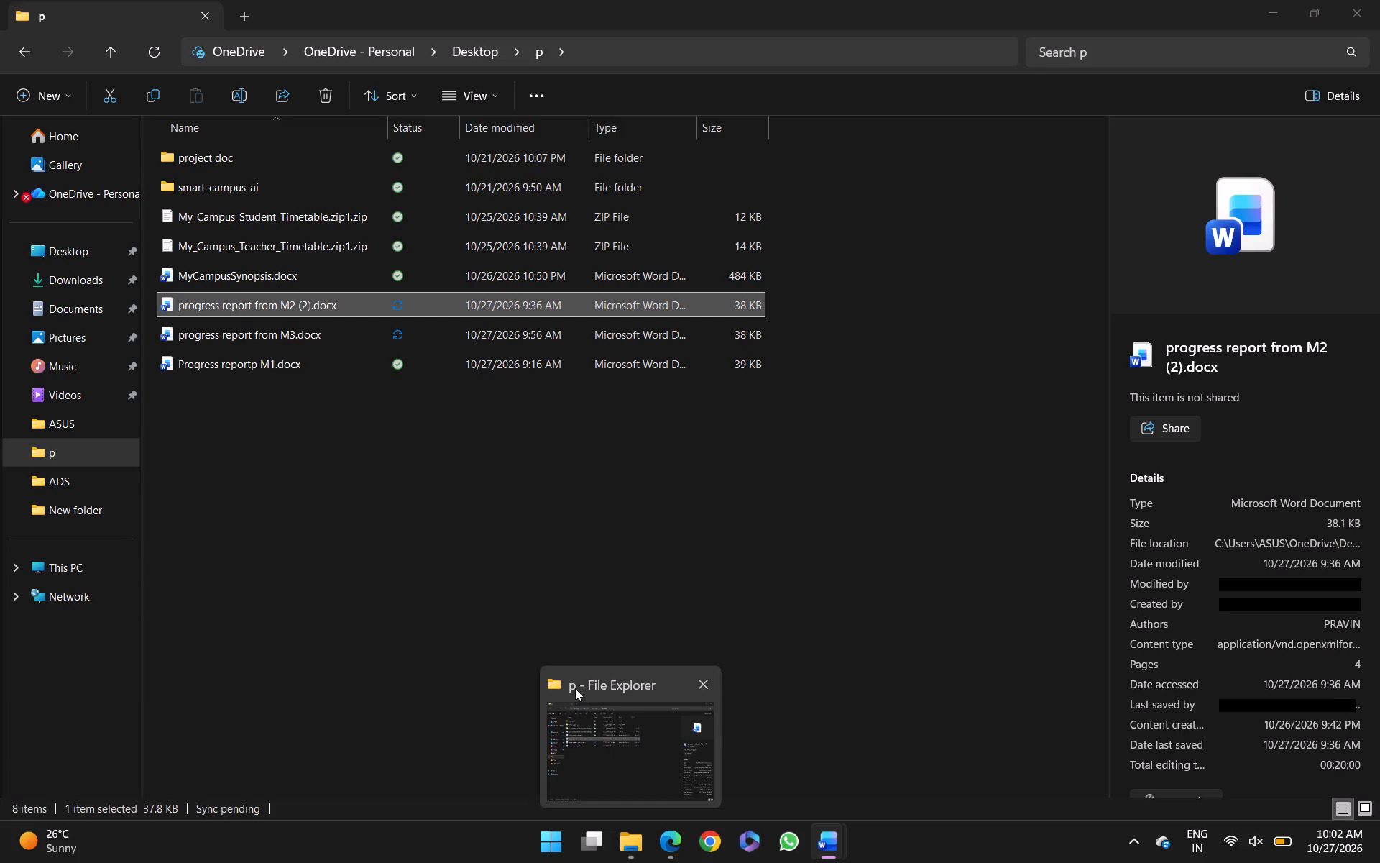
Open Progress reportp M1.docx and check the Name Of Project entry in its details table.
left_click(617, 773)
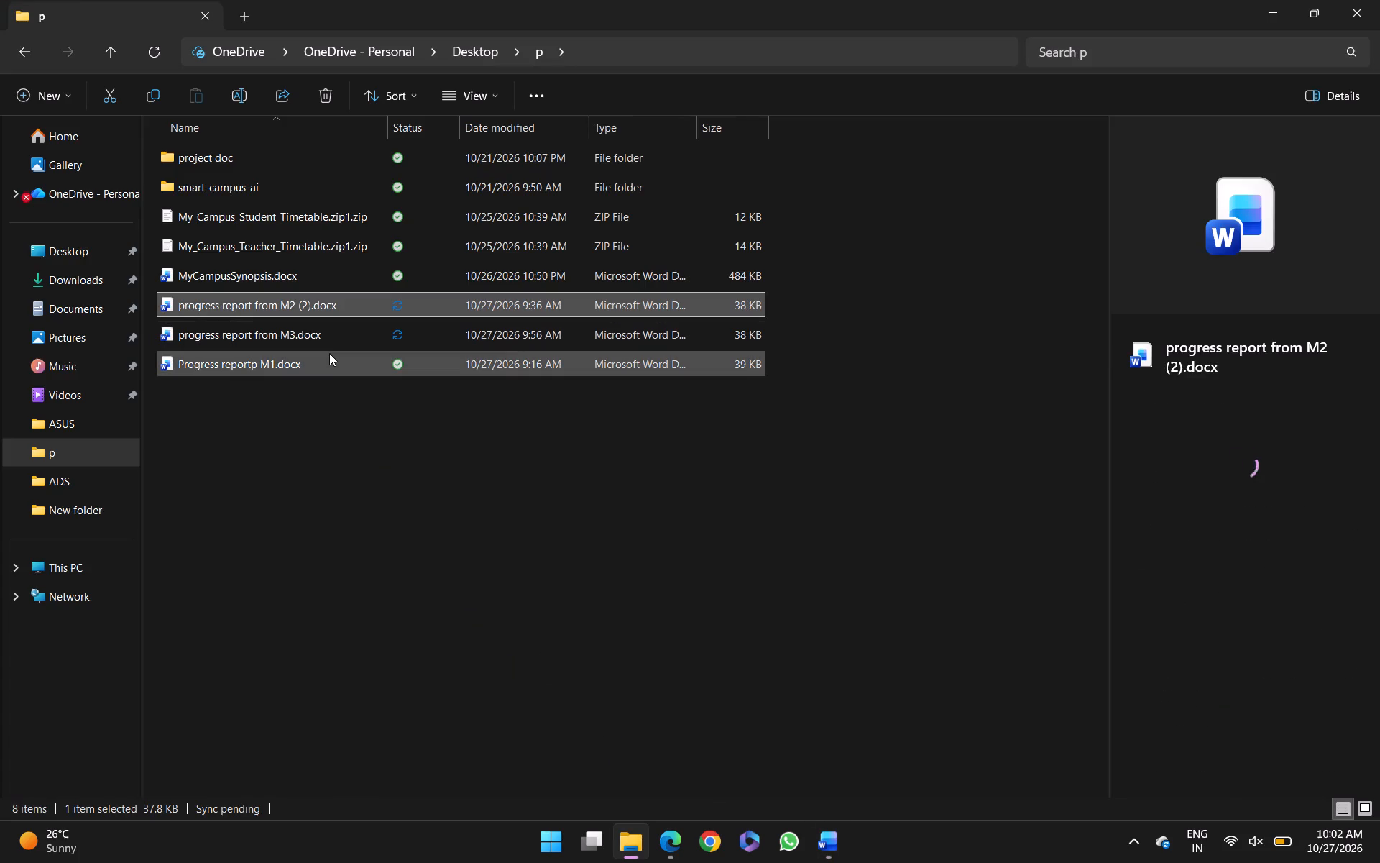
double_click(329, 355)
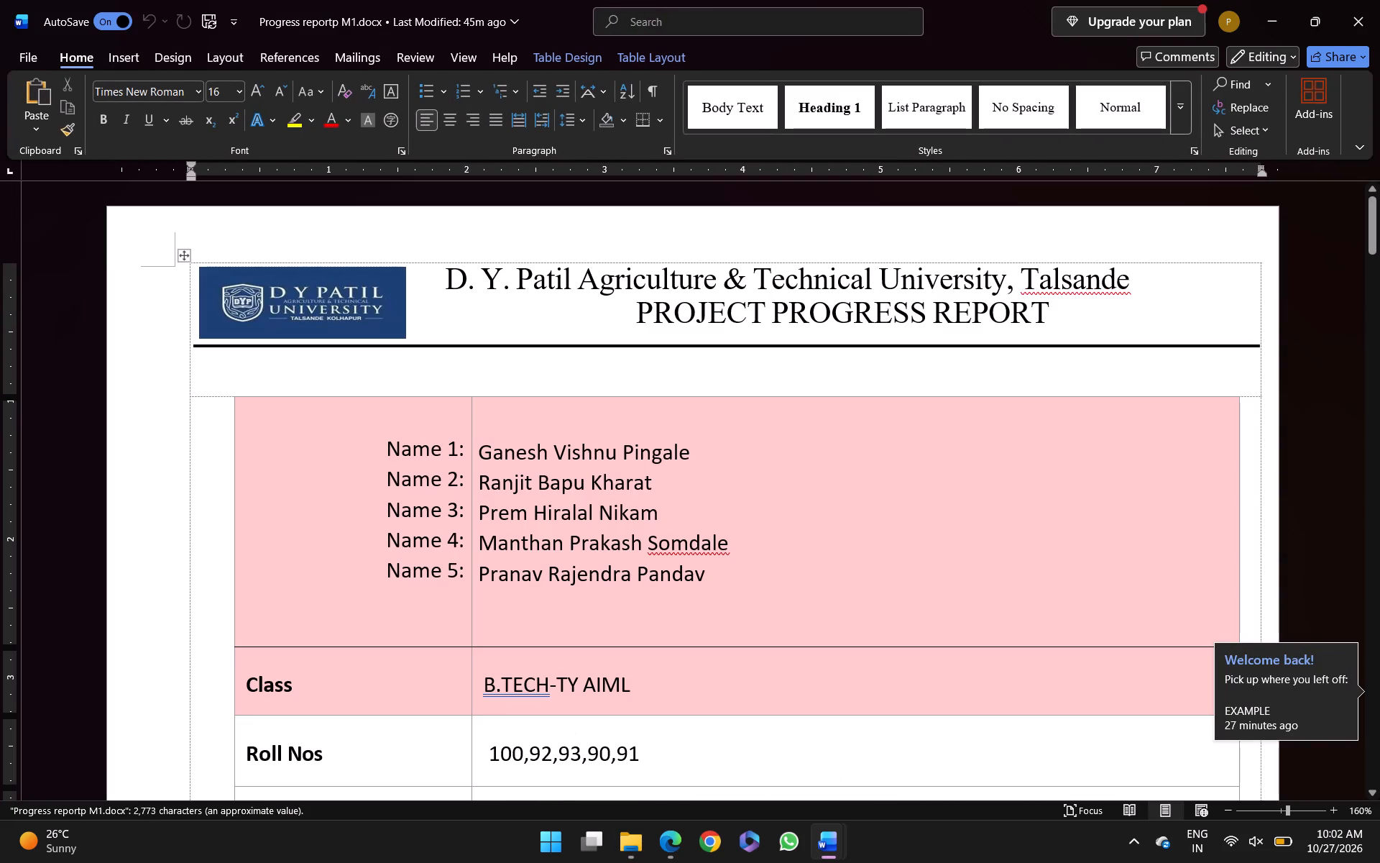
scroll(584, 676, "down", 2)
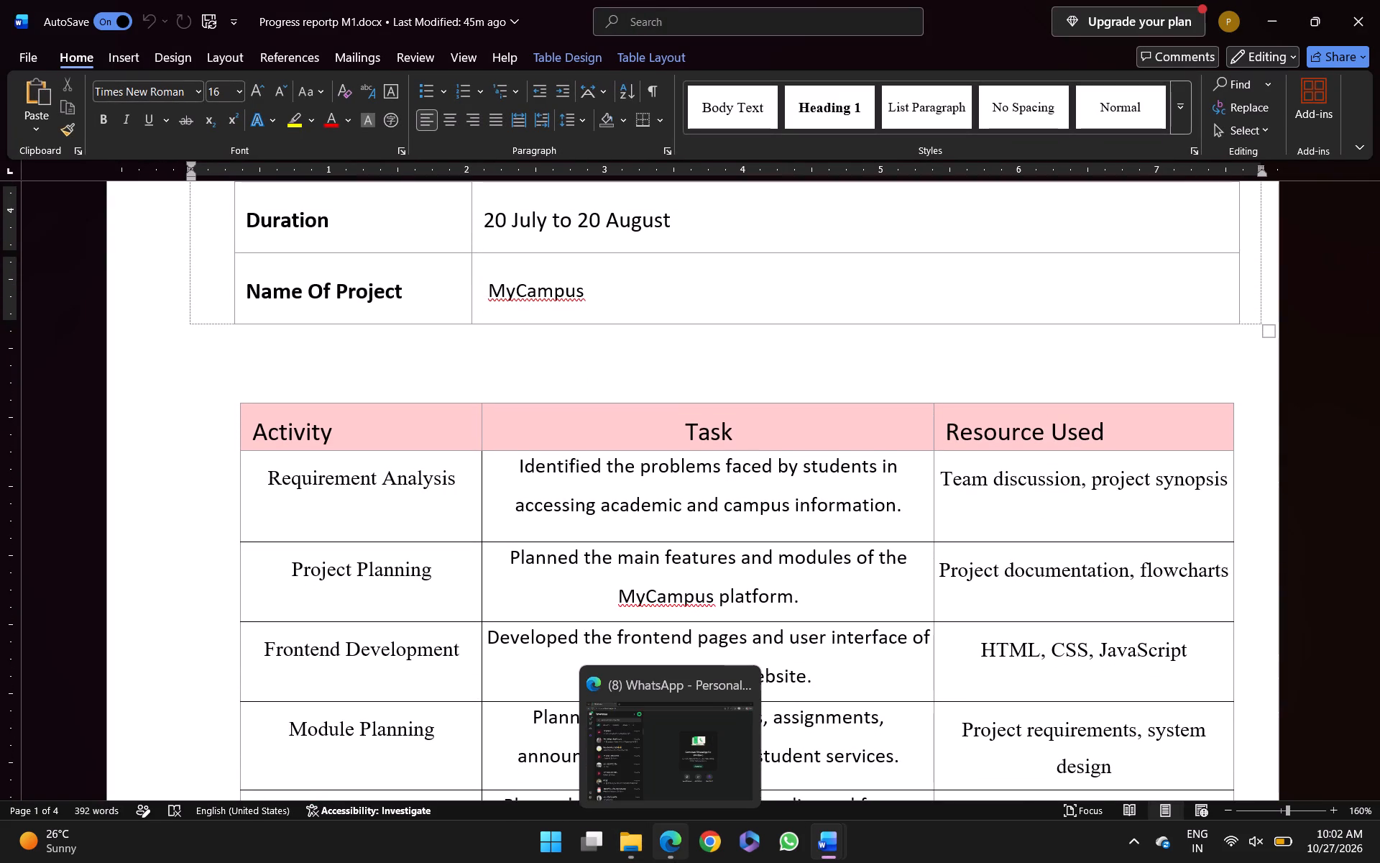
Open progress report from M2 (2).docx, paste MyCampus as the Name Of Project in its details table, and save.
double_click(635, 851)
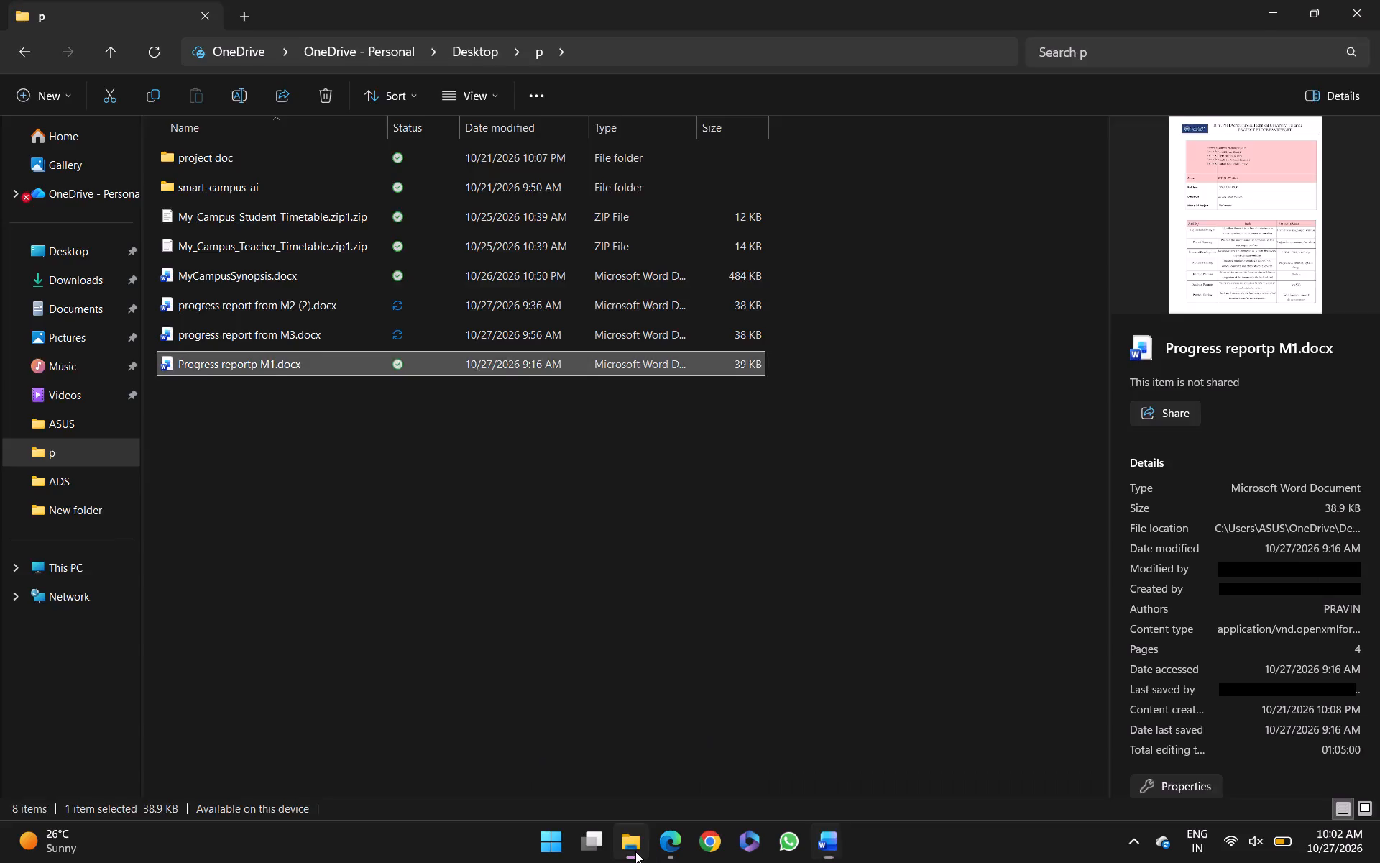
left_click(624, 834)
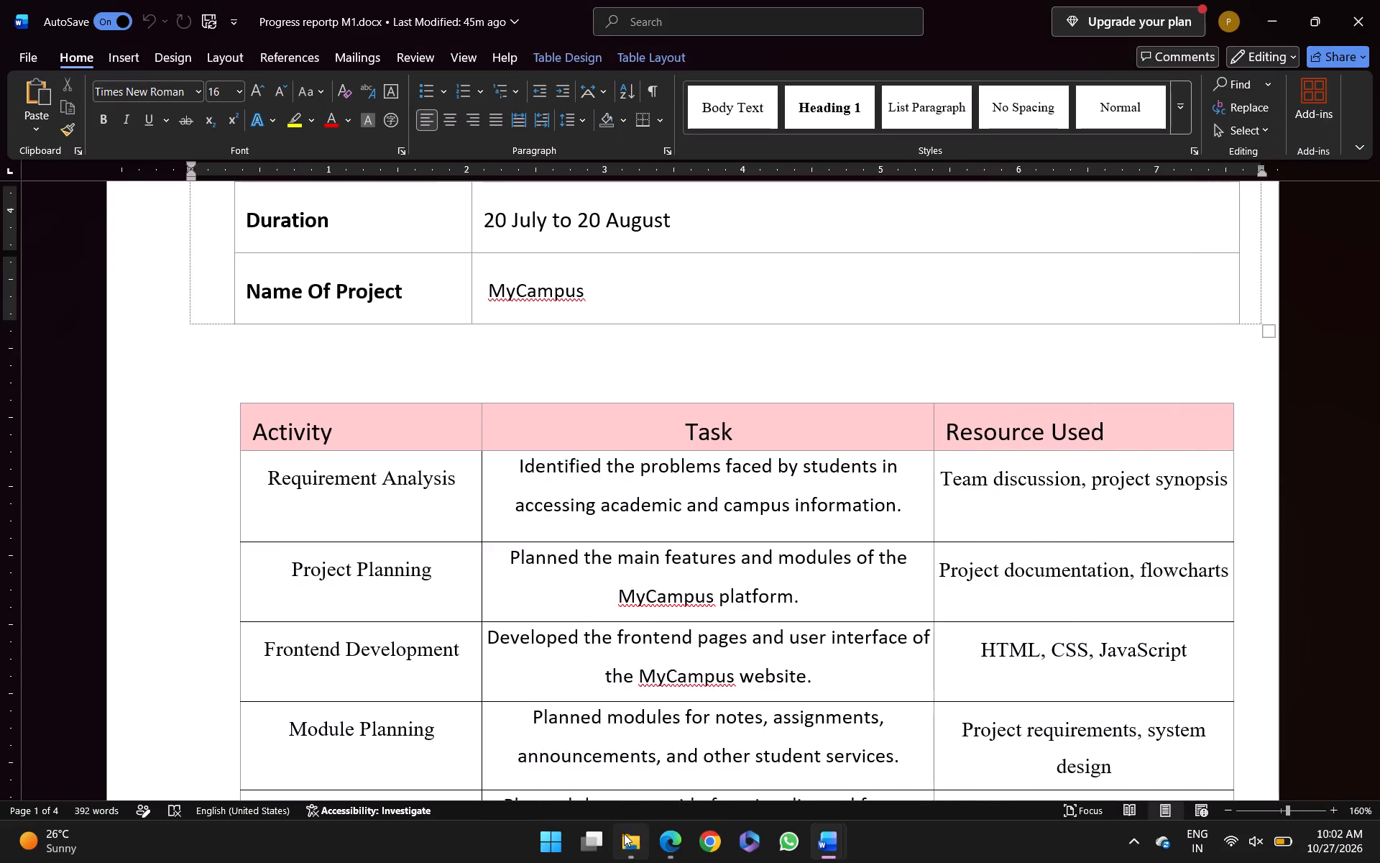
double_click(350, 315)
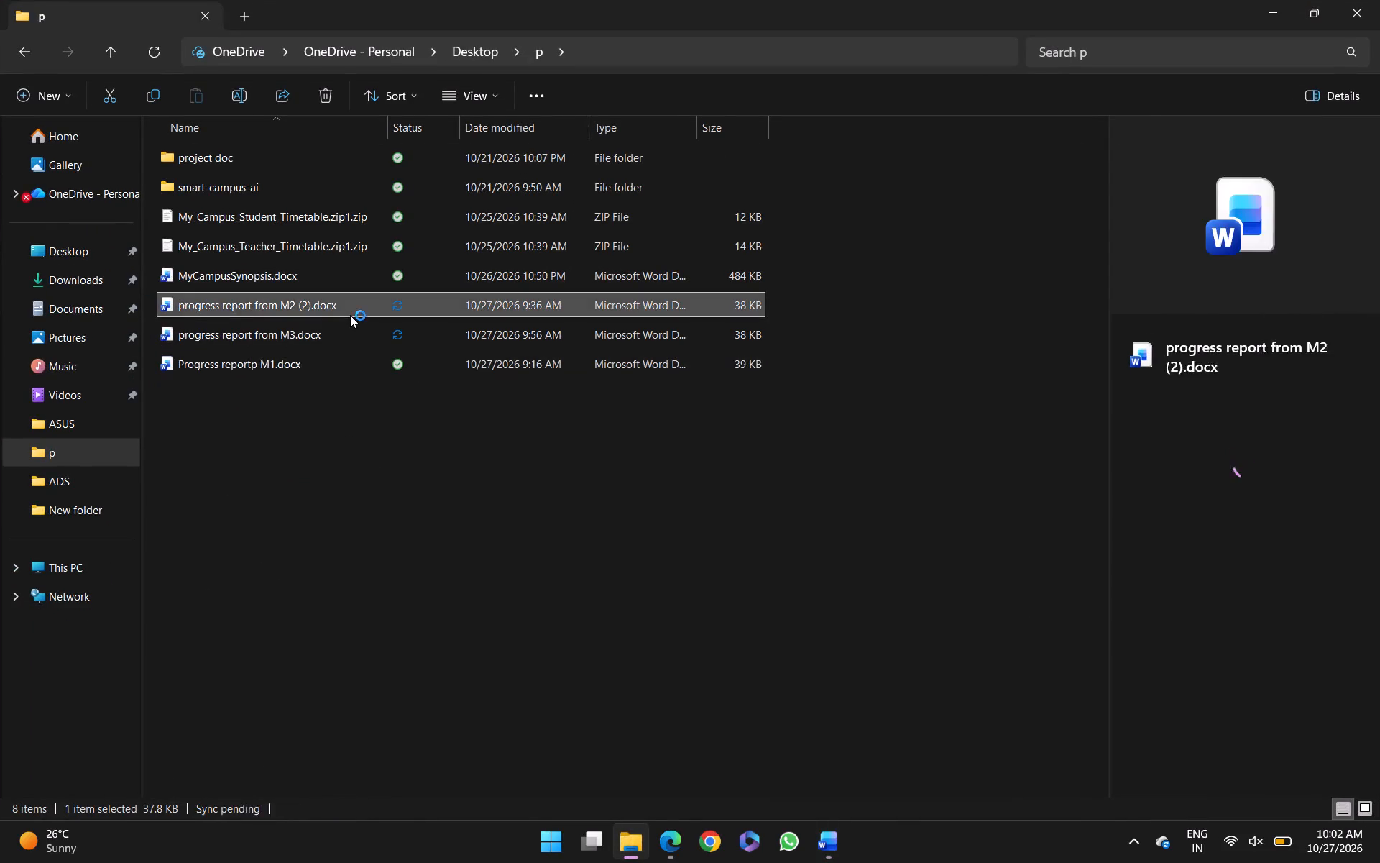
scroll(546, 577, "down", 5)
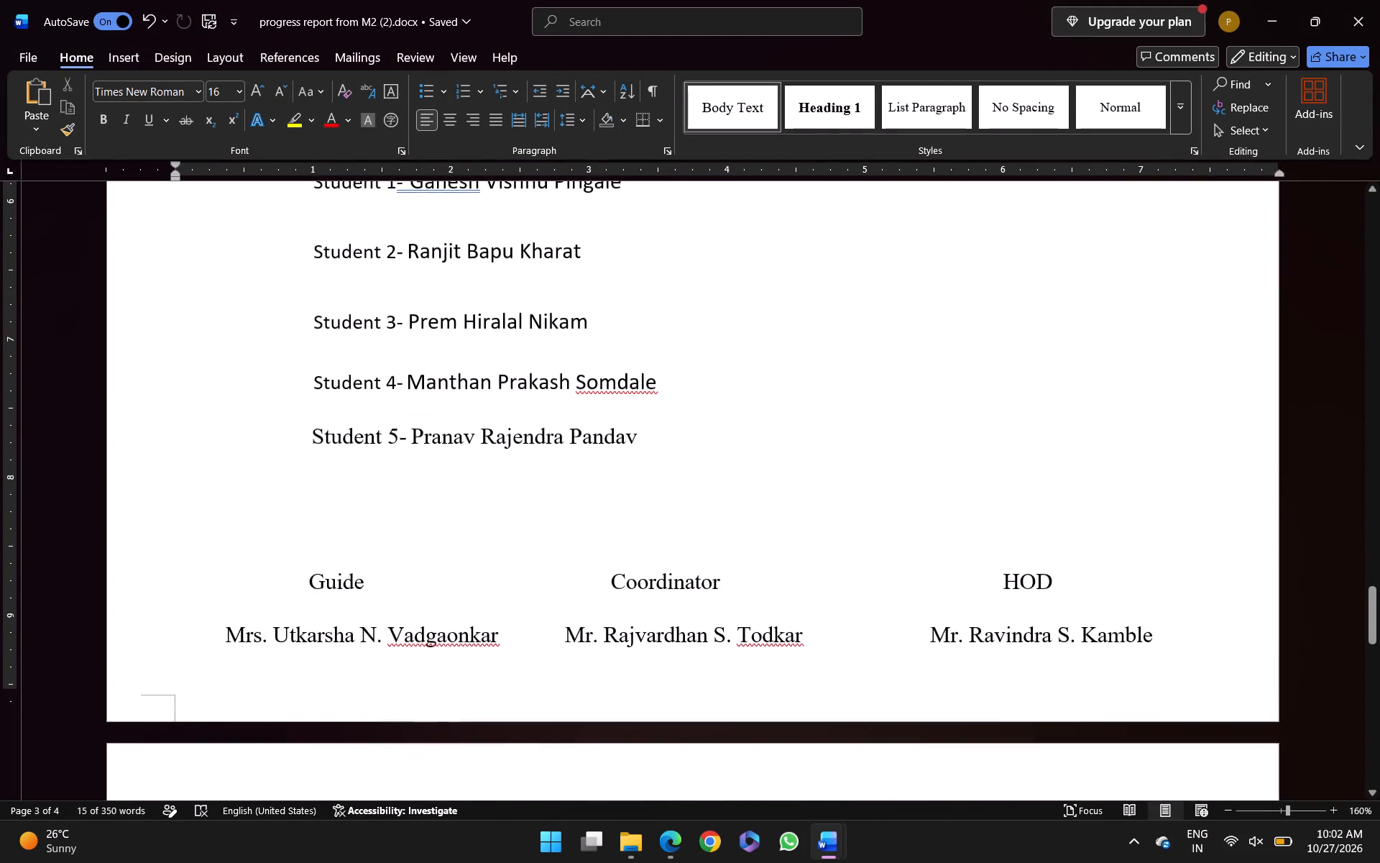
scroll(546, 577, "up", 3)
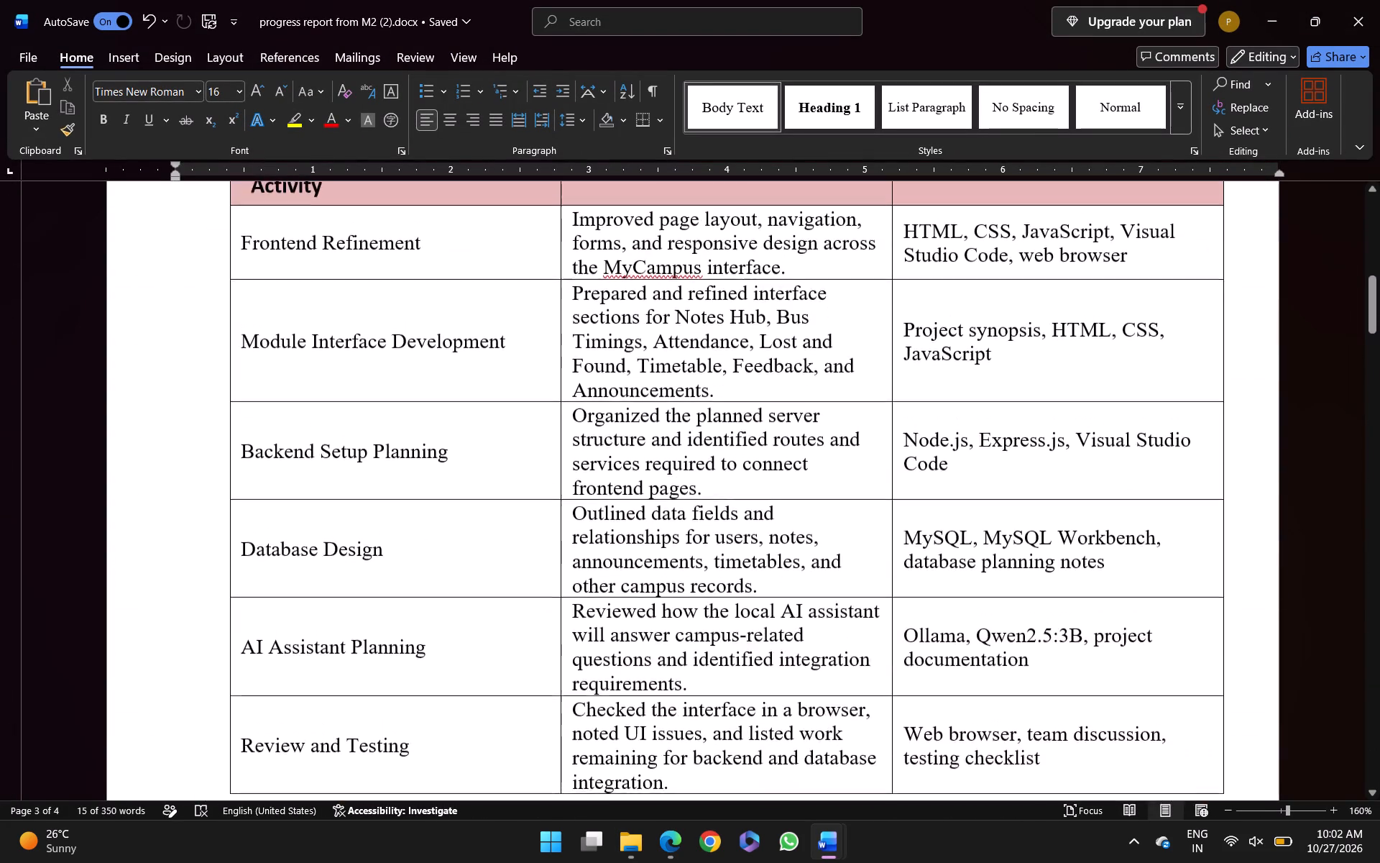
scroll(546, 582, "up", 2)
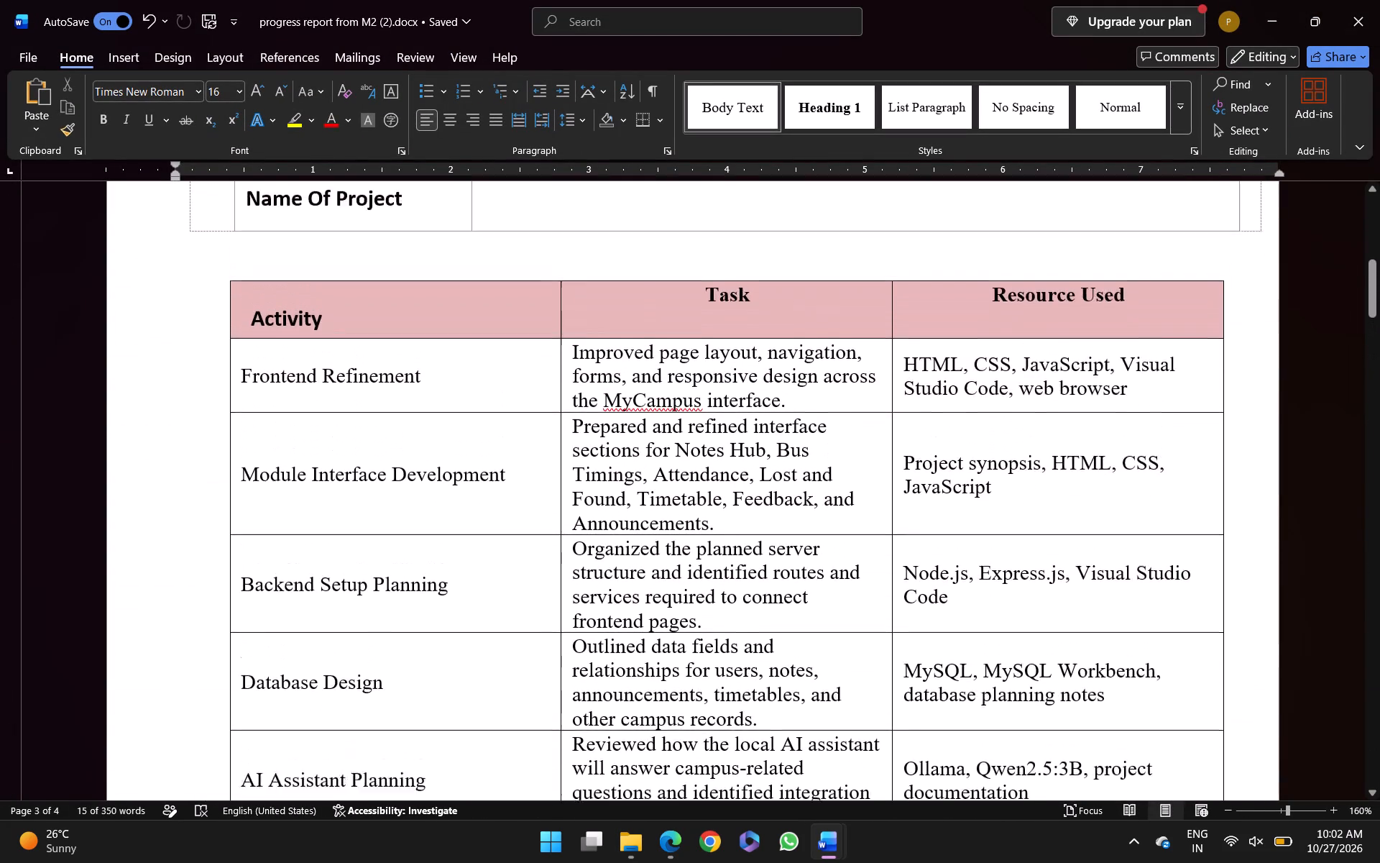
scroll(546, 582, "up", 2)
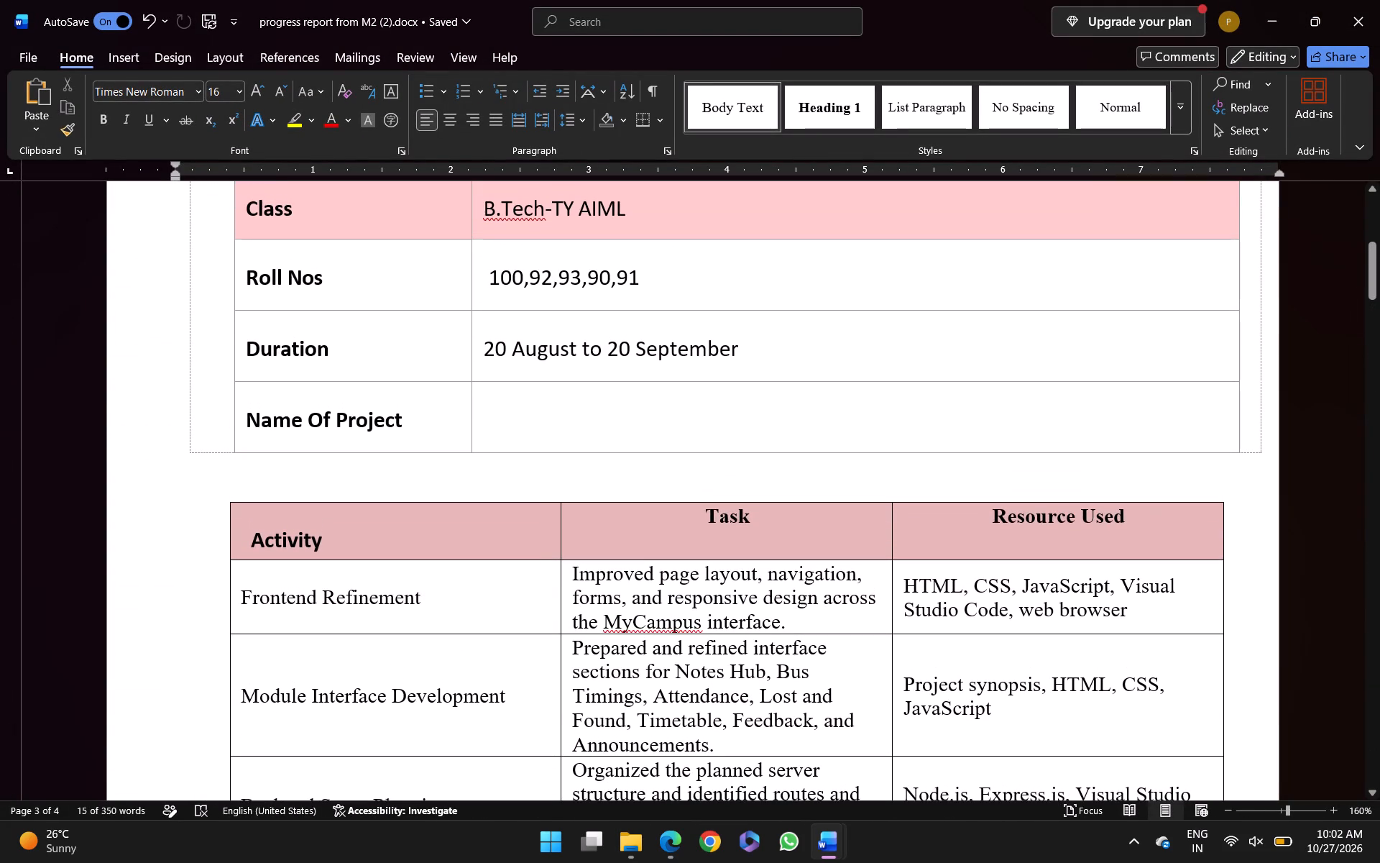
left_click(561, 420)
key("ctrl+c")
key("ctrl+v")
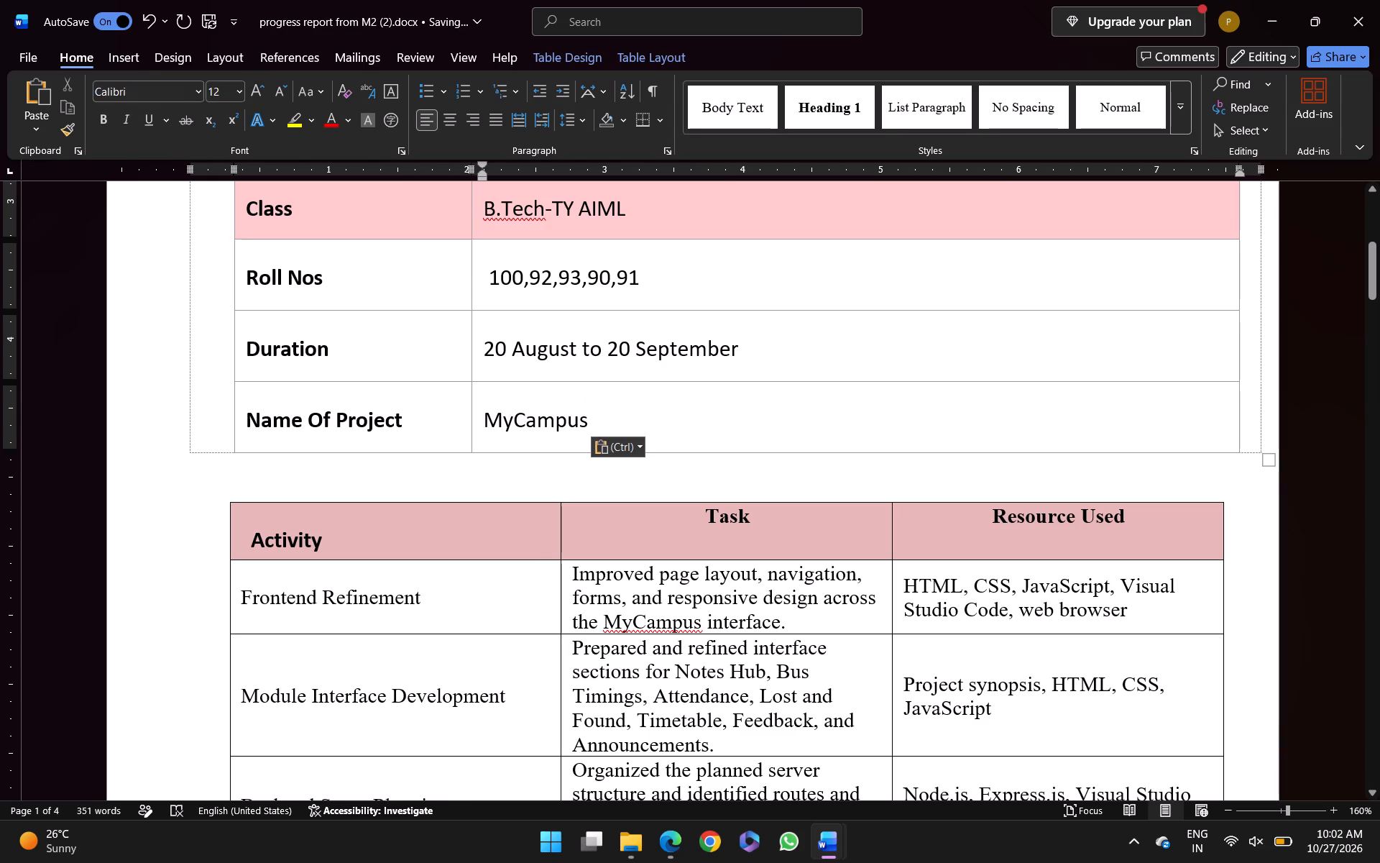
key("ctrl+s")
Review the upper rows of the M2 report's details table, including the names and class.
scroll(597, 393, "up", 1)
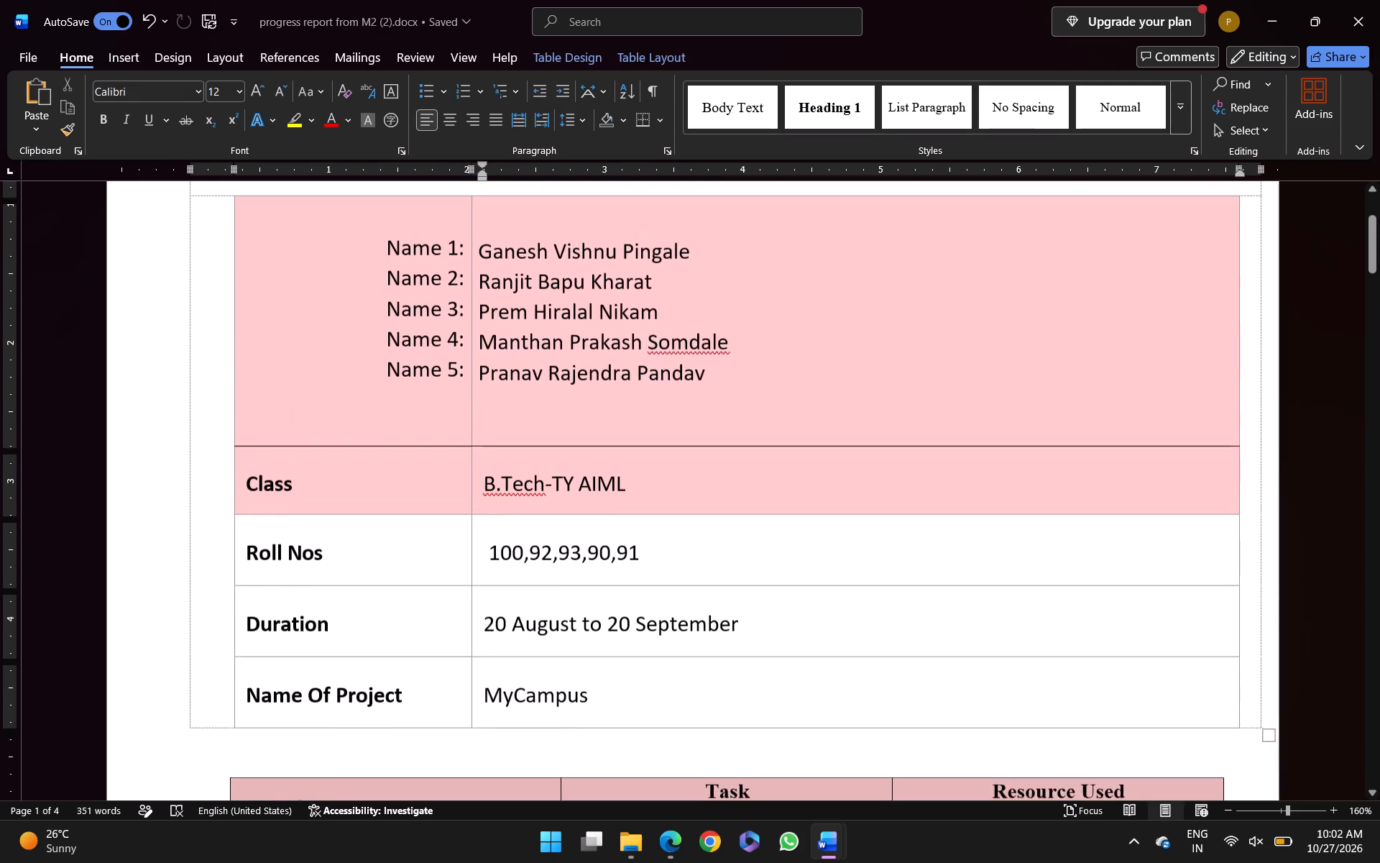
scroll(597, 393, "up", 1)
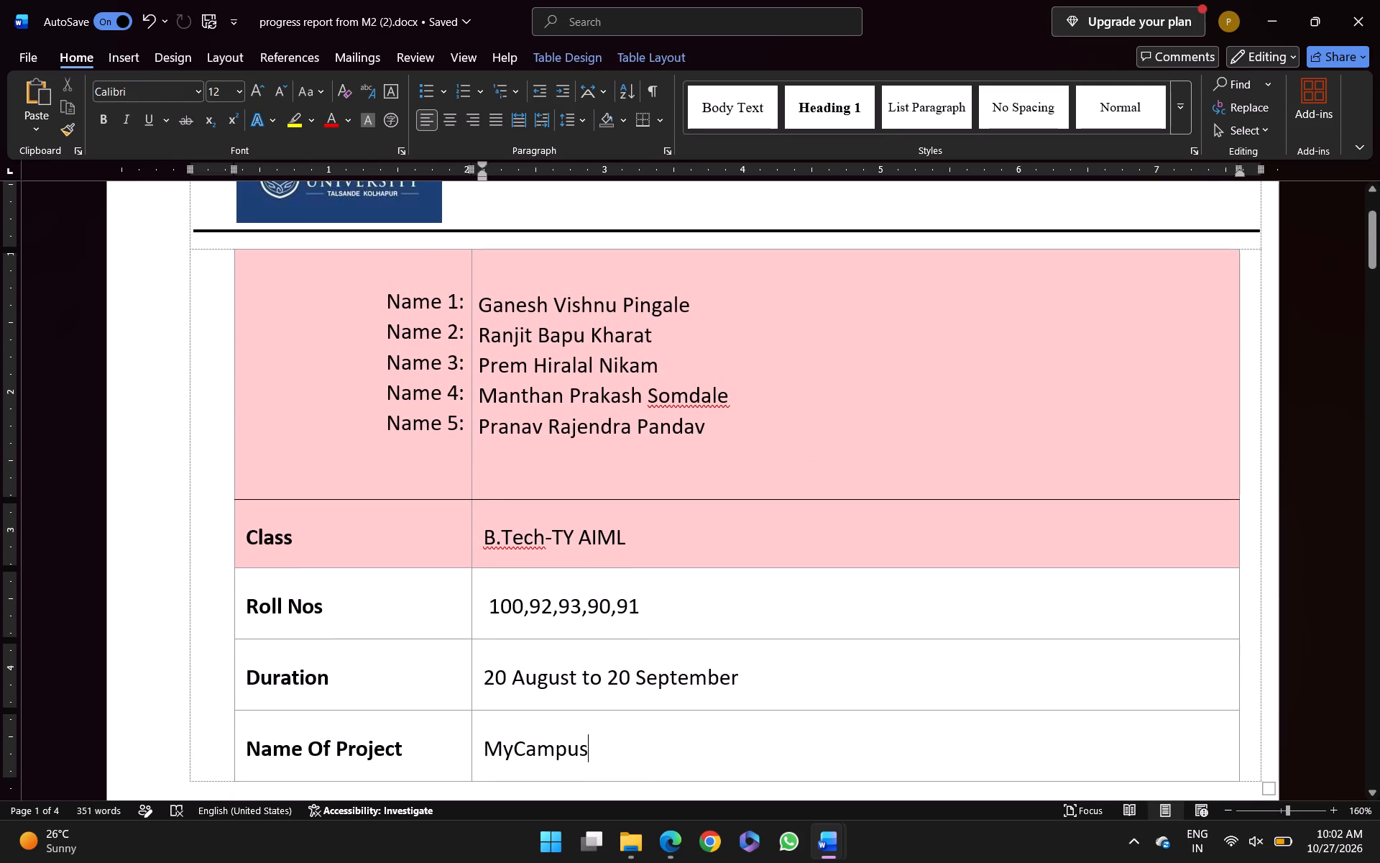
scroll(597, 393, "up", 2)
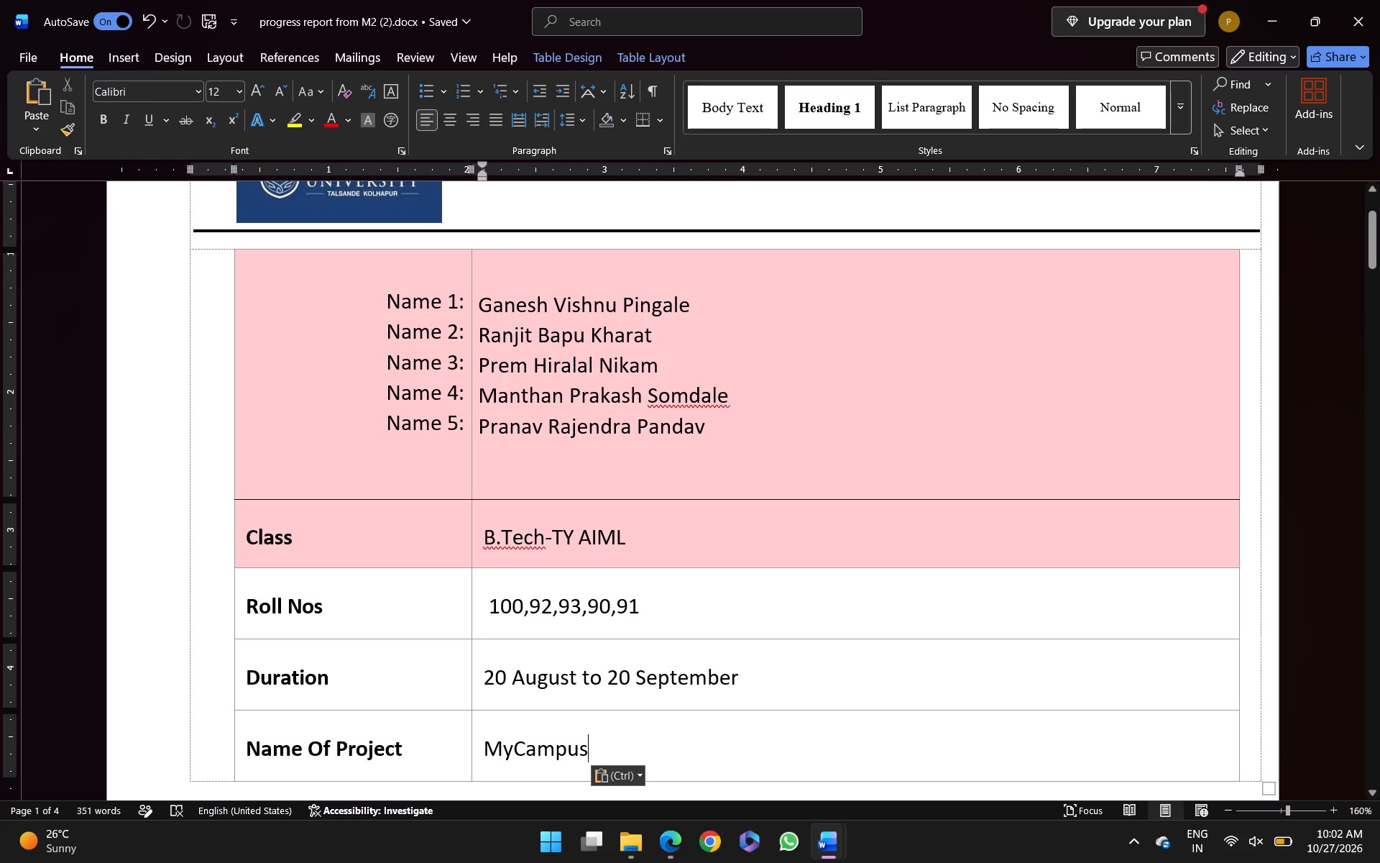
scroll(597, 393, "up", 7)
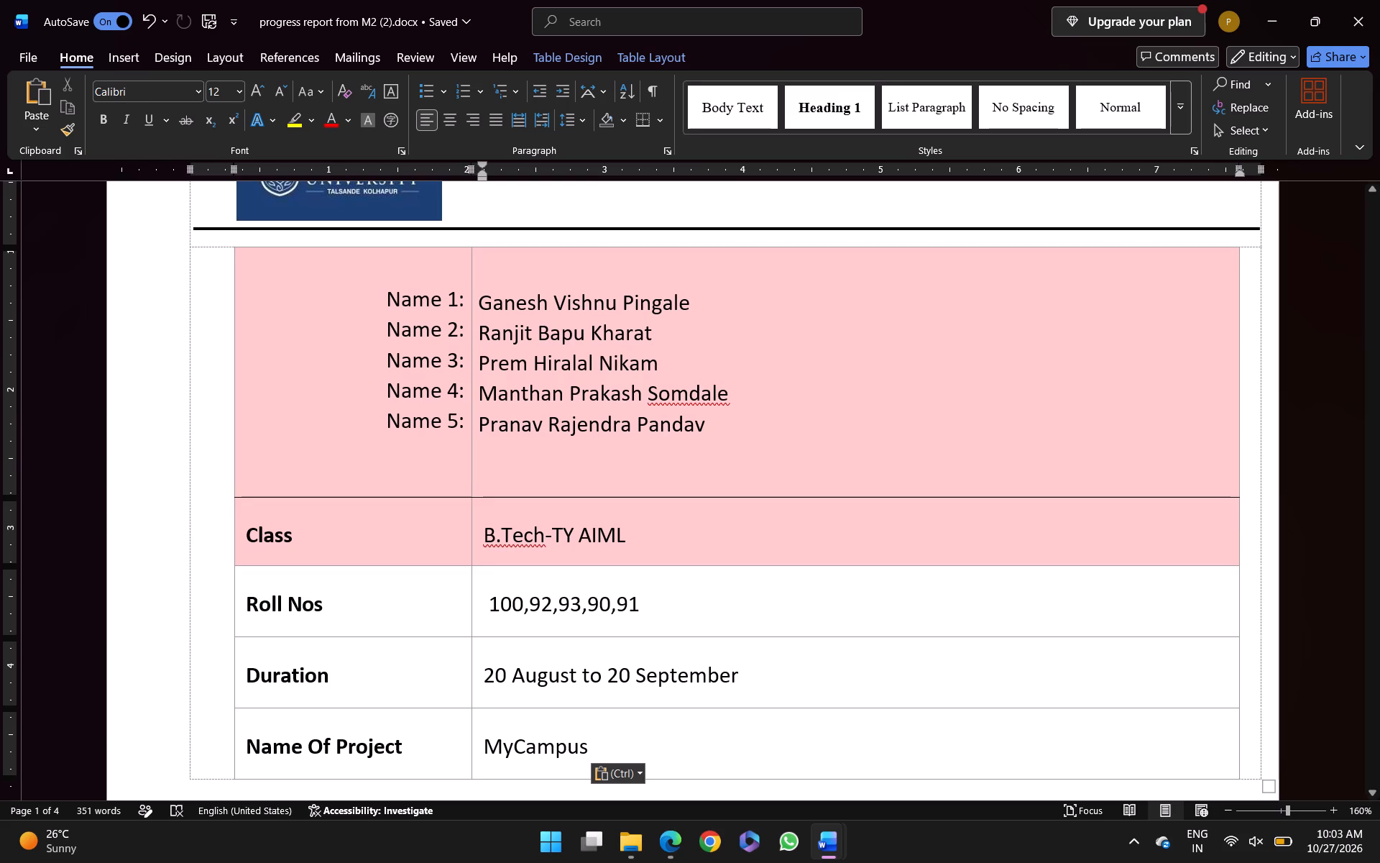
Append "div-B" to the Class entry in the M2 report's details table and save the document.
left_click(650, 529)
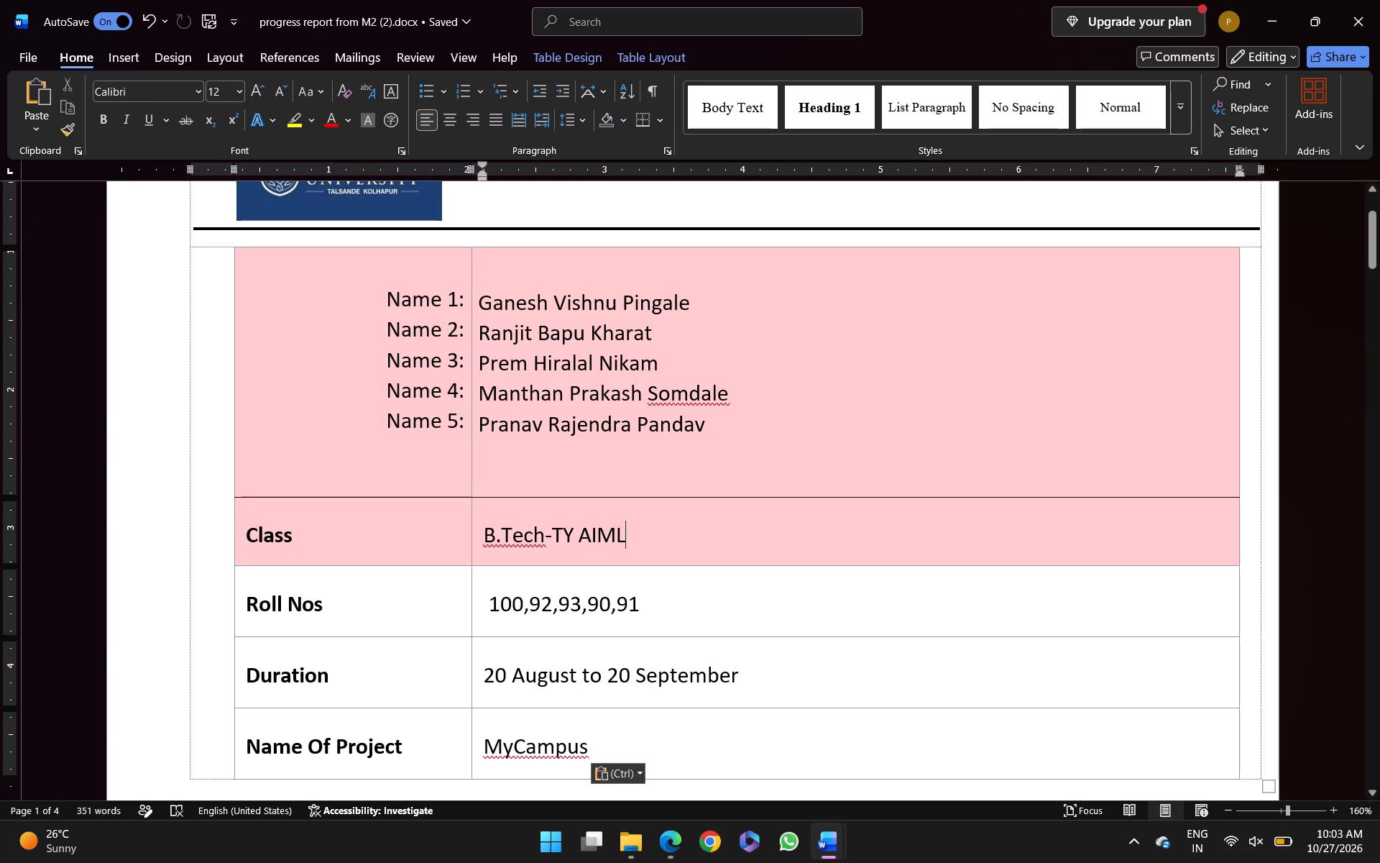
key("space")
type("div")
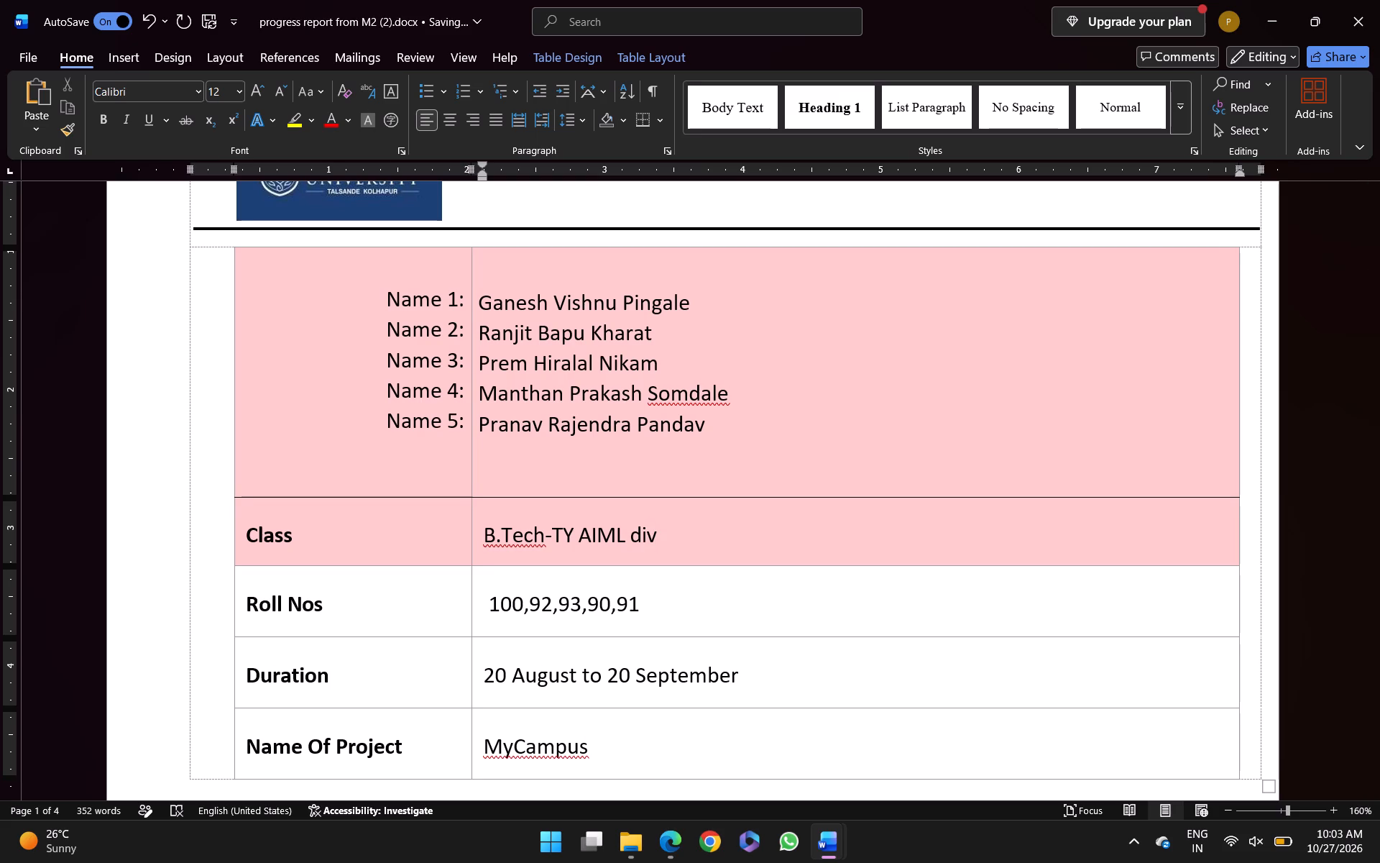
key("minus")
key("shift+b")
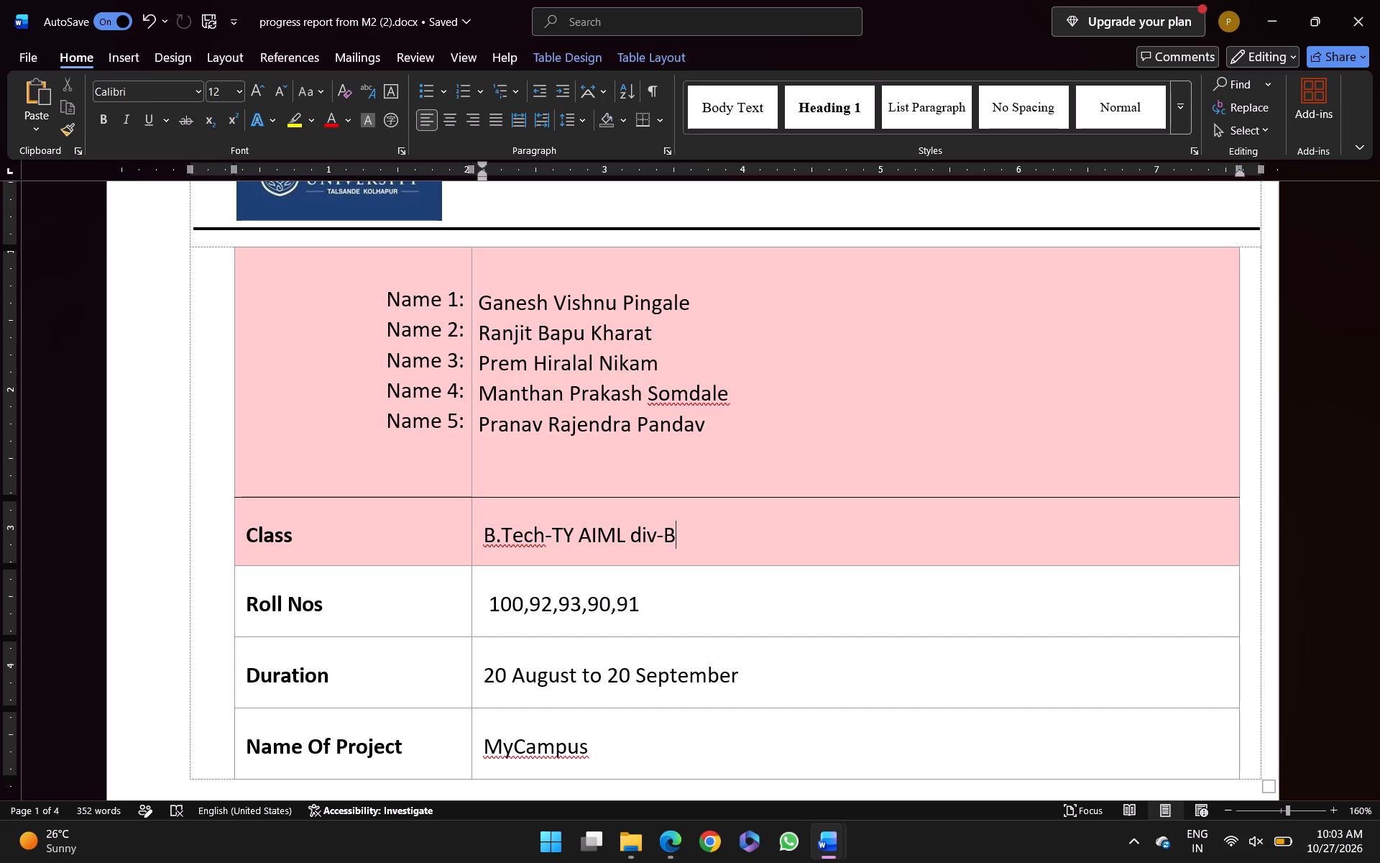
key("ctrl+s")
Copy the M2 report's Class entry, paste B.Tech-TY AIML div-B over the Class entry in the M1 report, and save.
triple_click(651, 536)
key("ctrl+c")
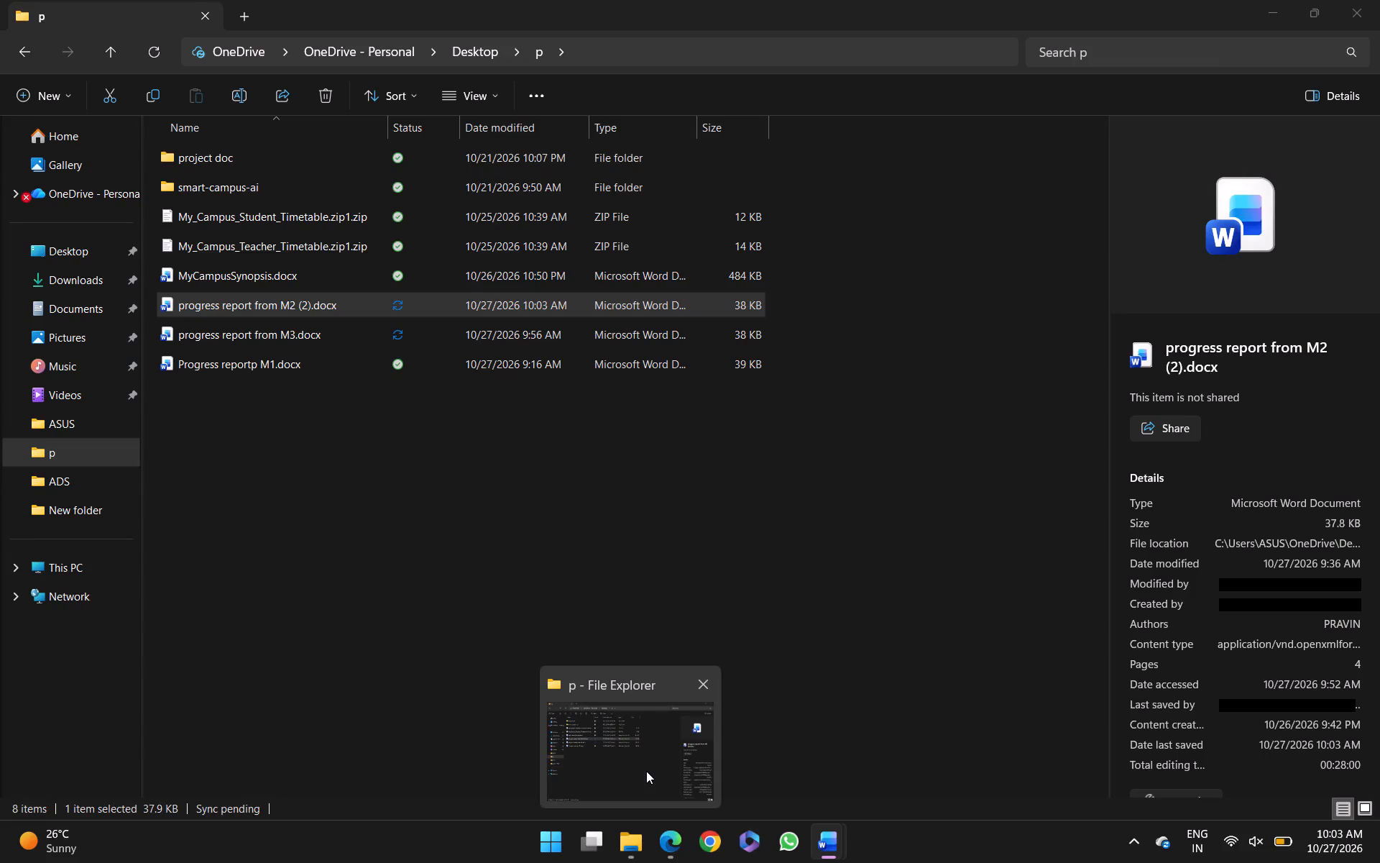
left_click(646, 771)
double_click(328, 370)
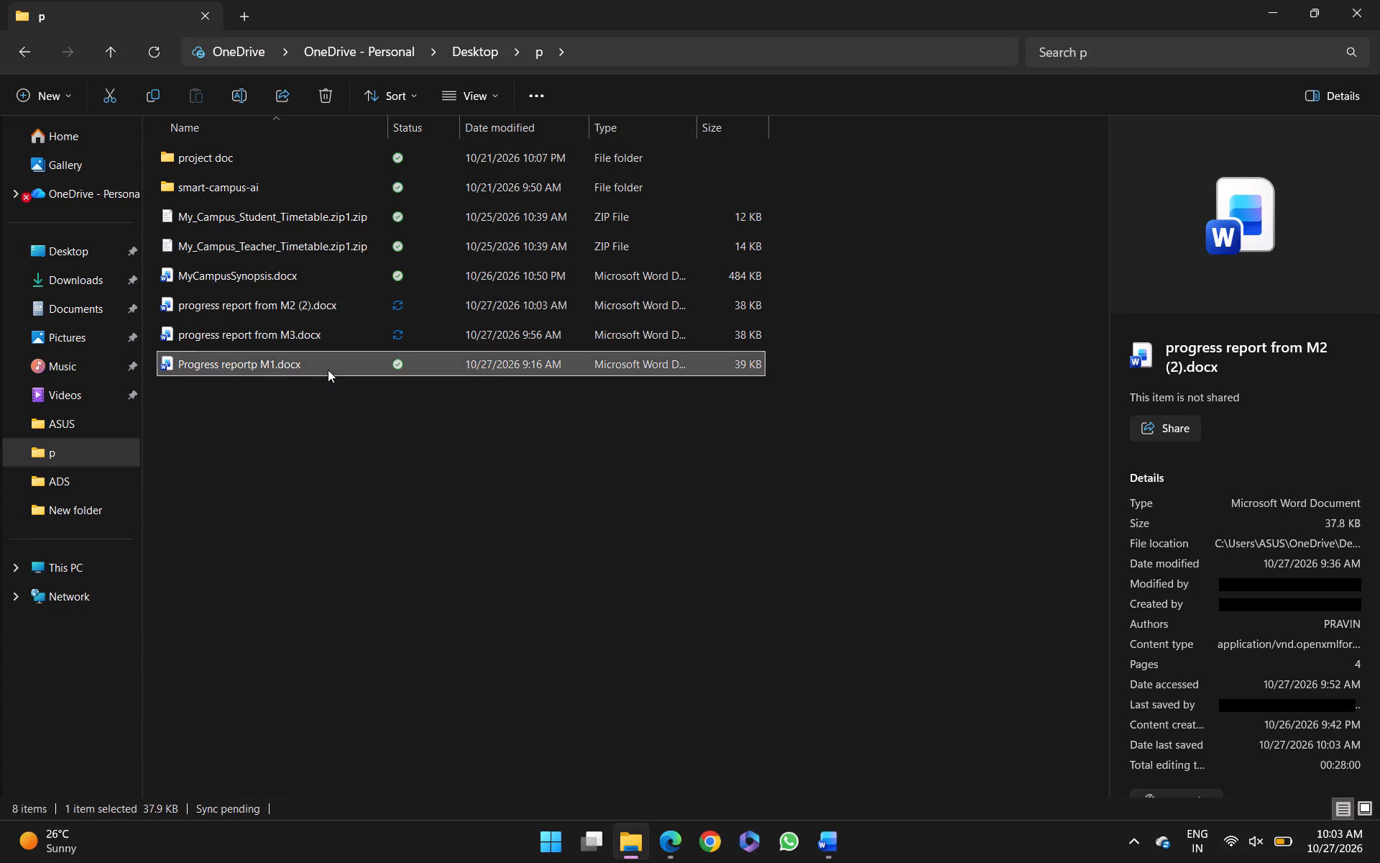
scroll(652, 654, "down", 1)
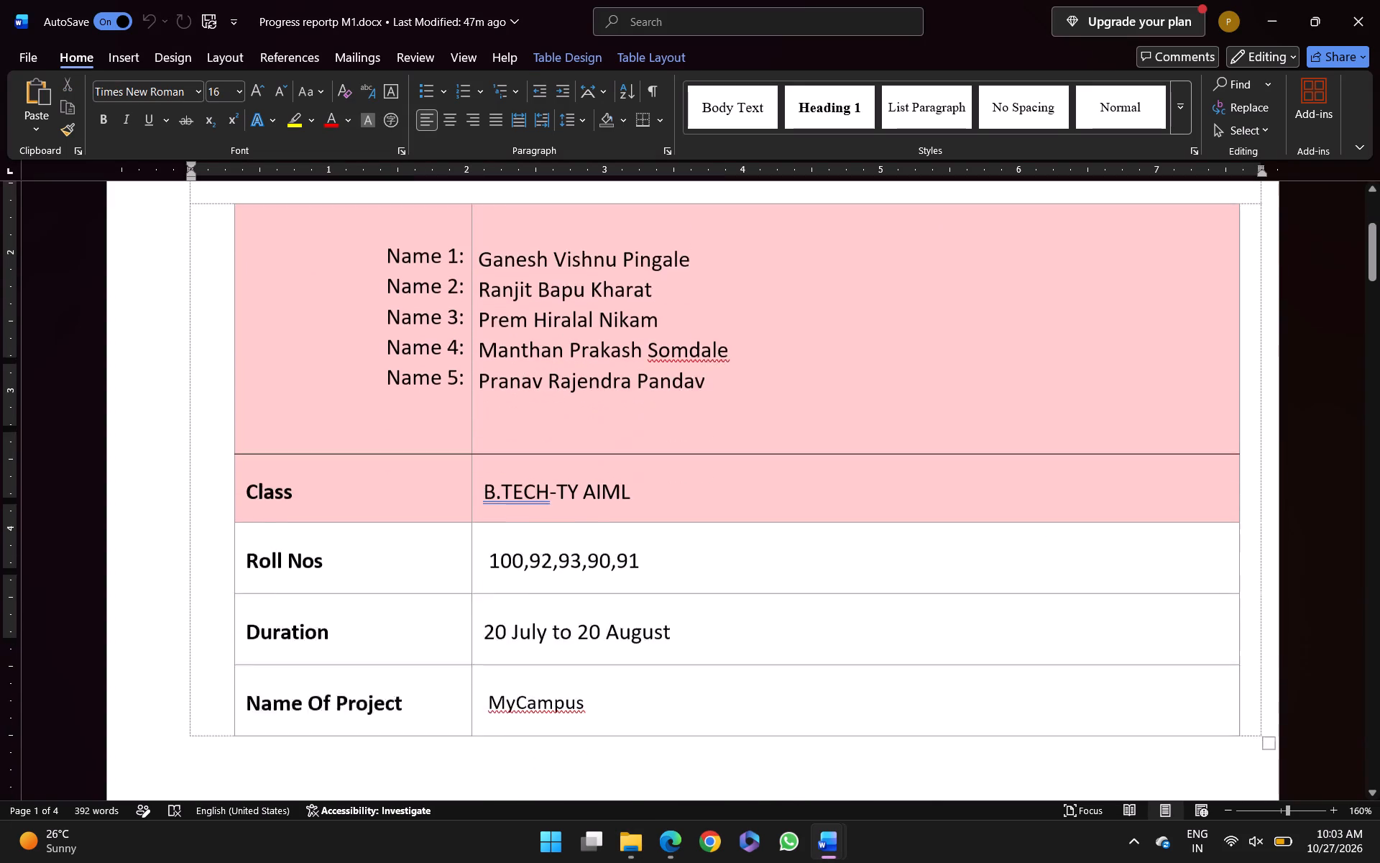
scroll(652, 654, "down", 1)
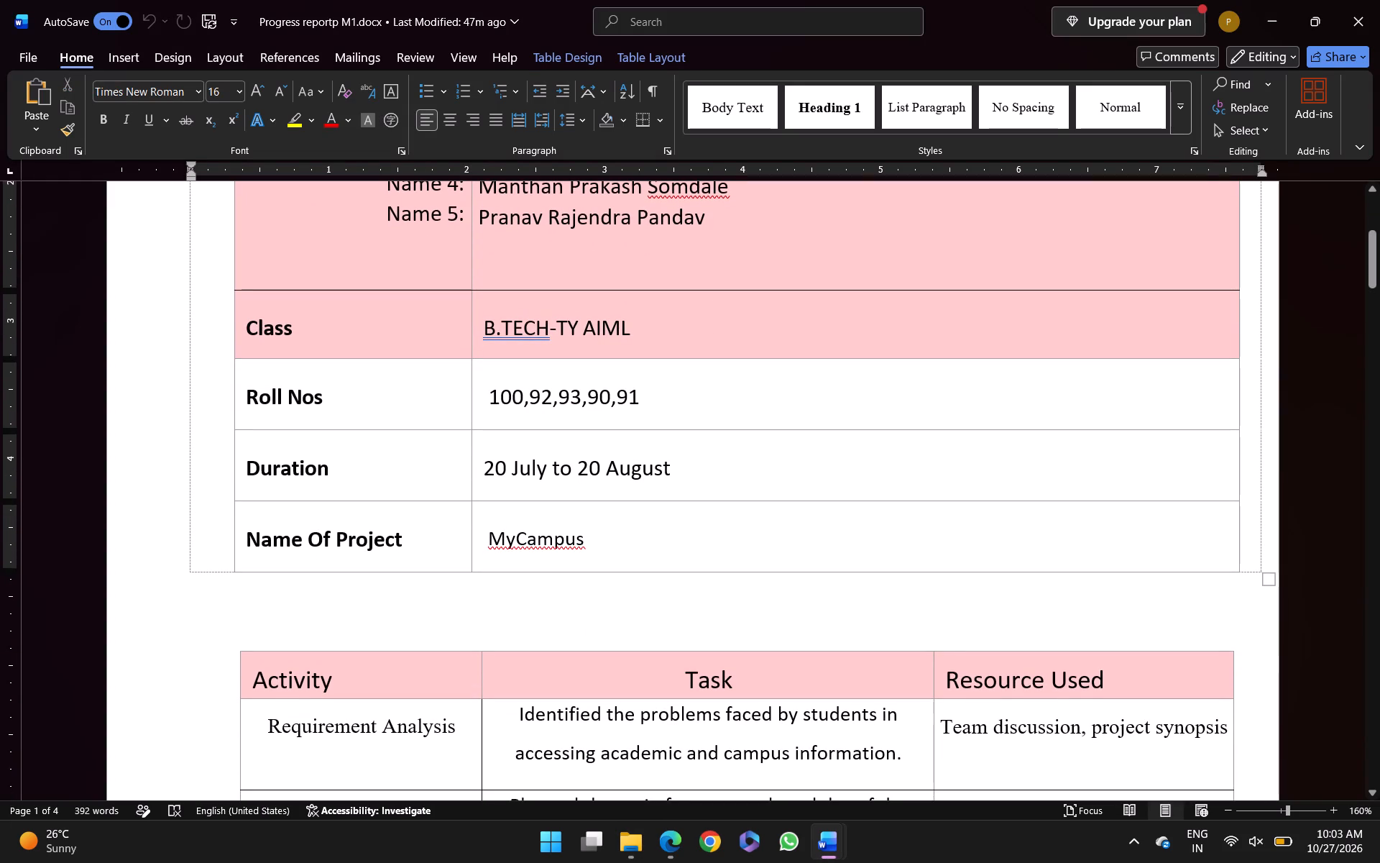
double_click(644, 319)
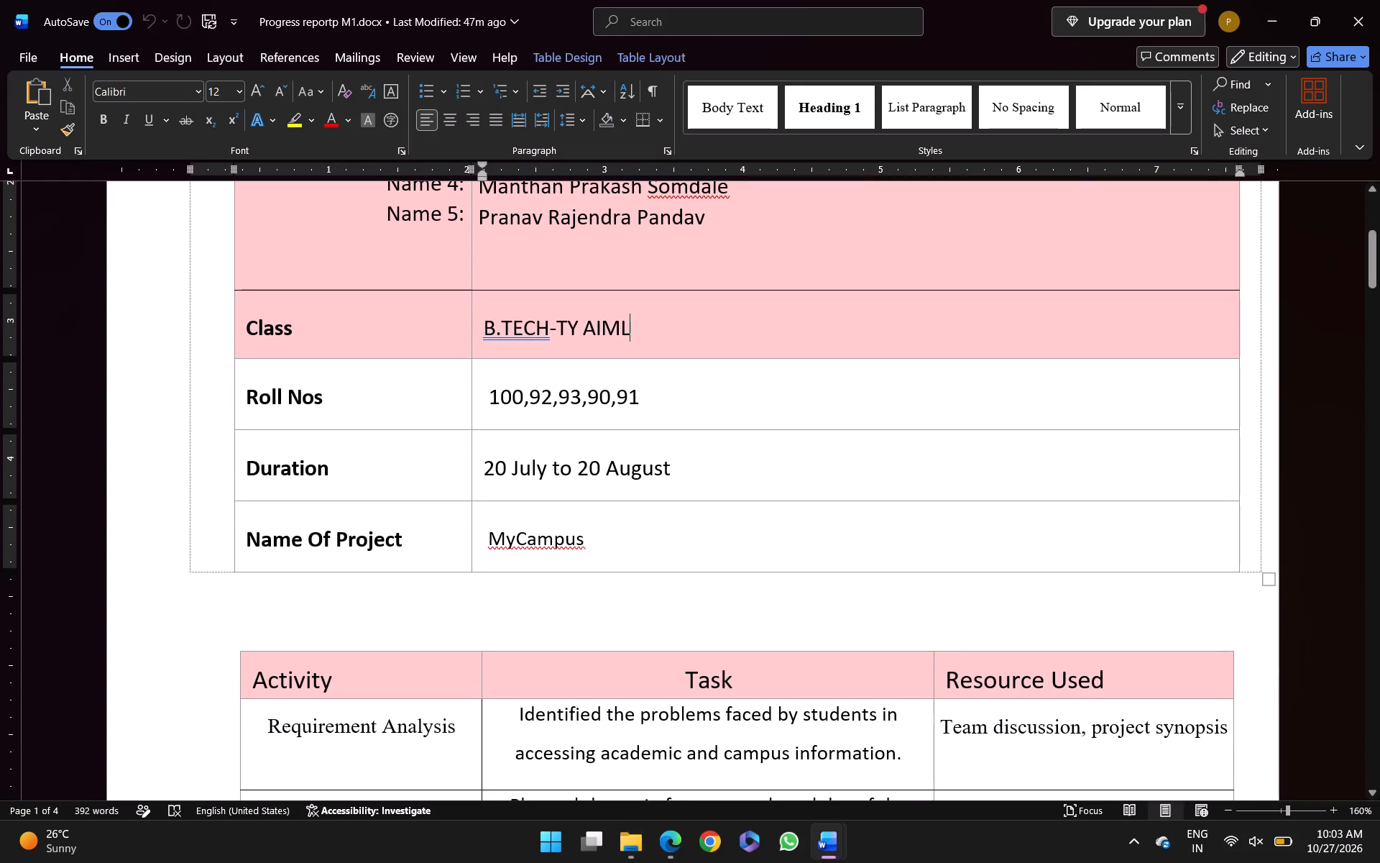
left_click(482, 334)
left_click_drag(482, 334, 618, 339)
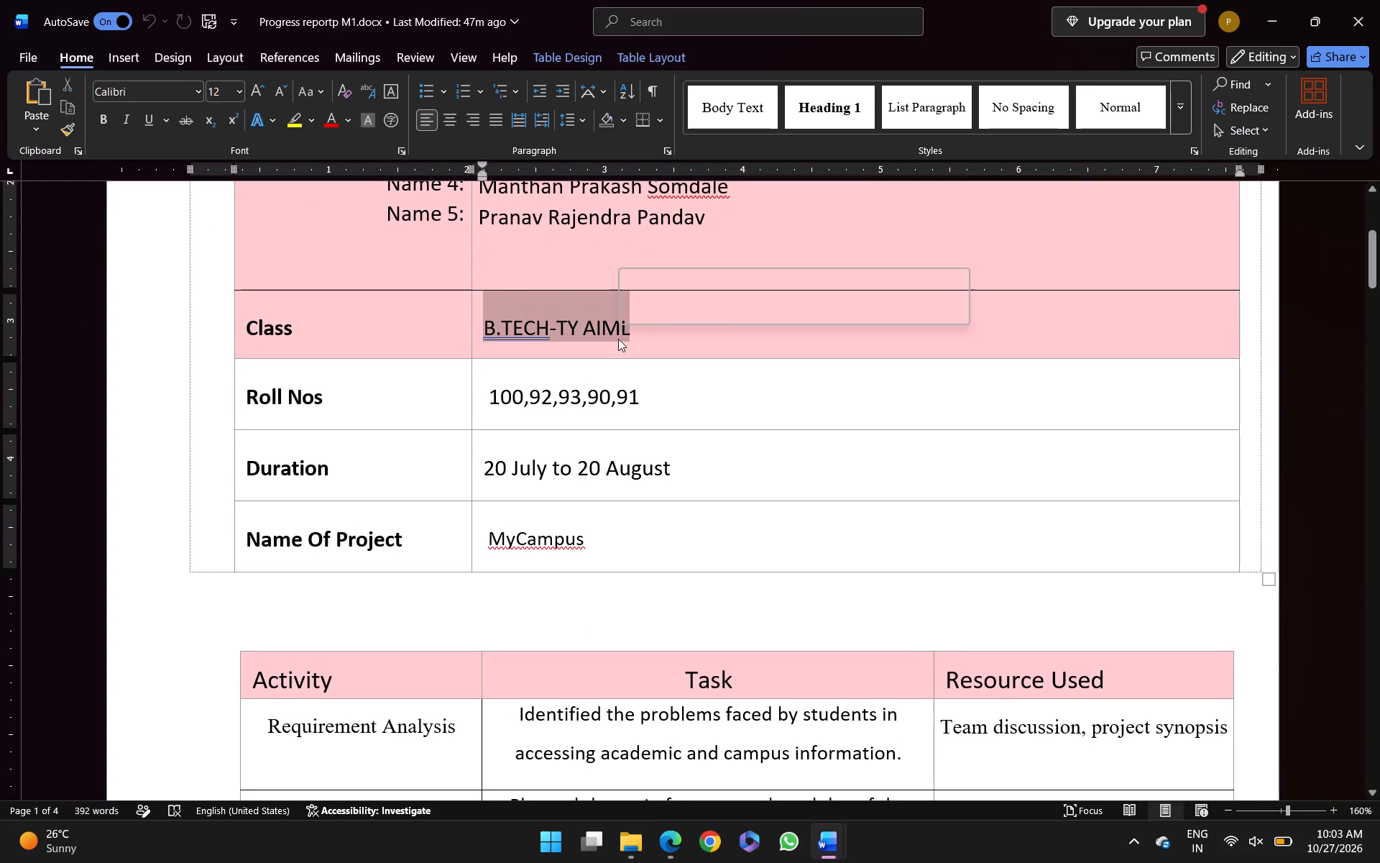
key("ctrl+v")
key("ctrl+s")
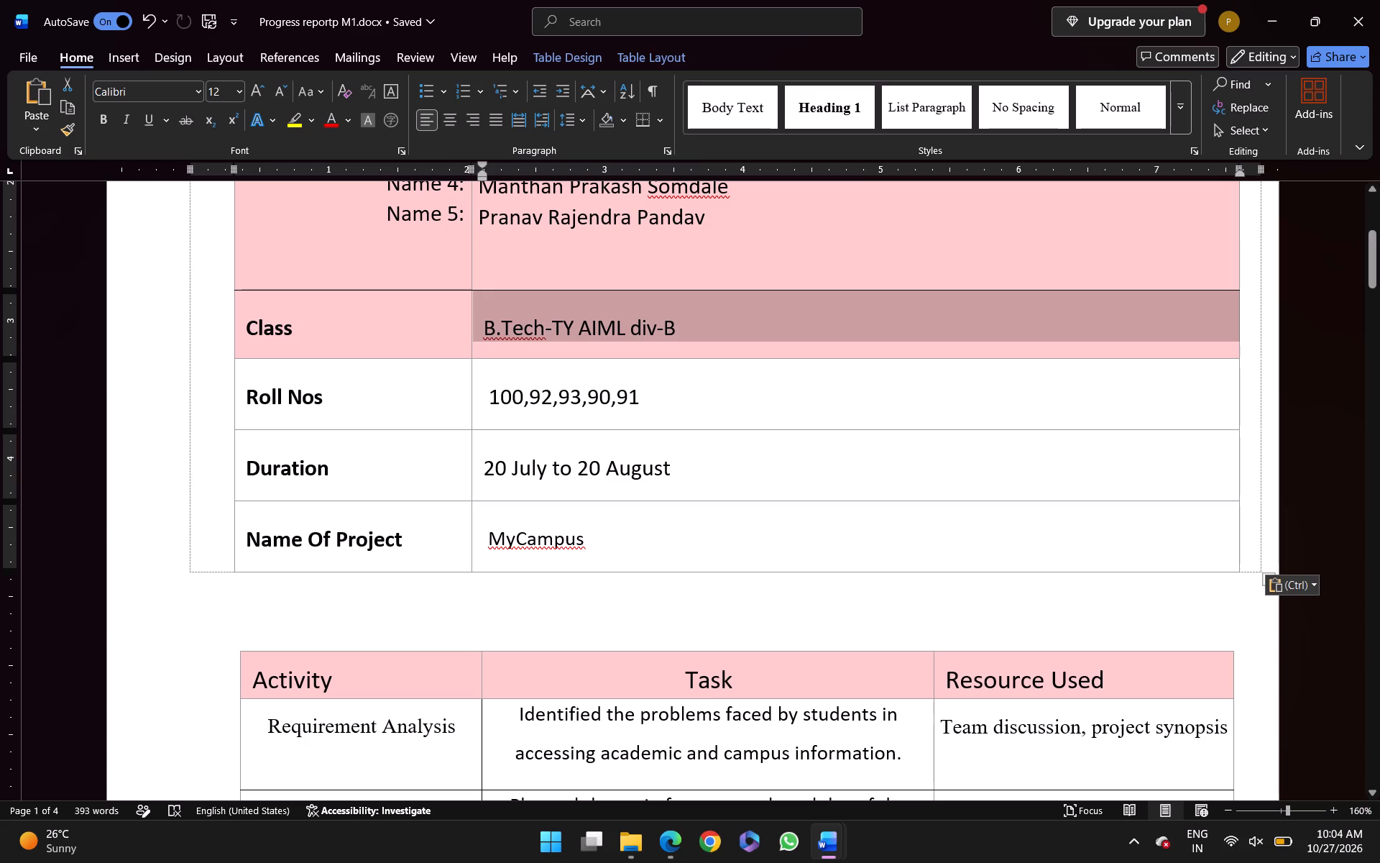
Open progress report from M3.docx, paste B.Tech-TY AIML div-B over the Class entry in its details table, and save.
left_click(635, 849)
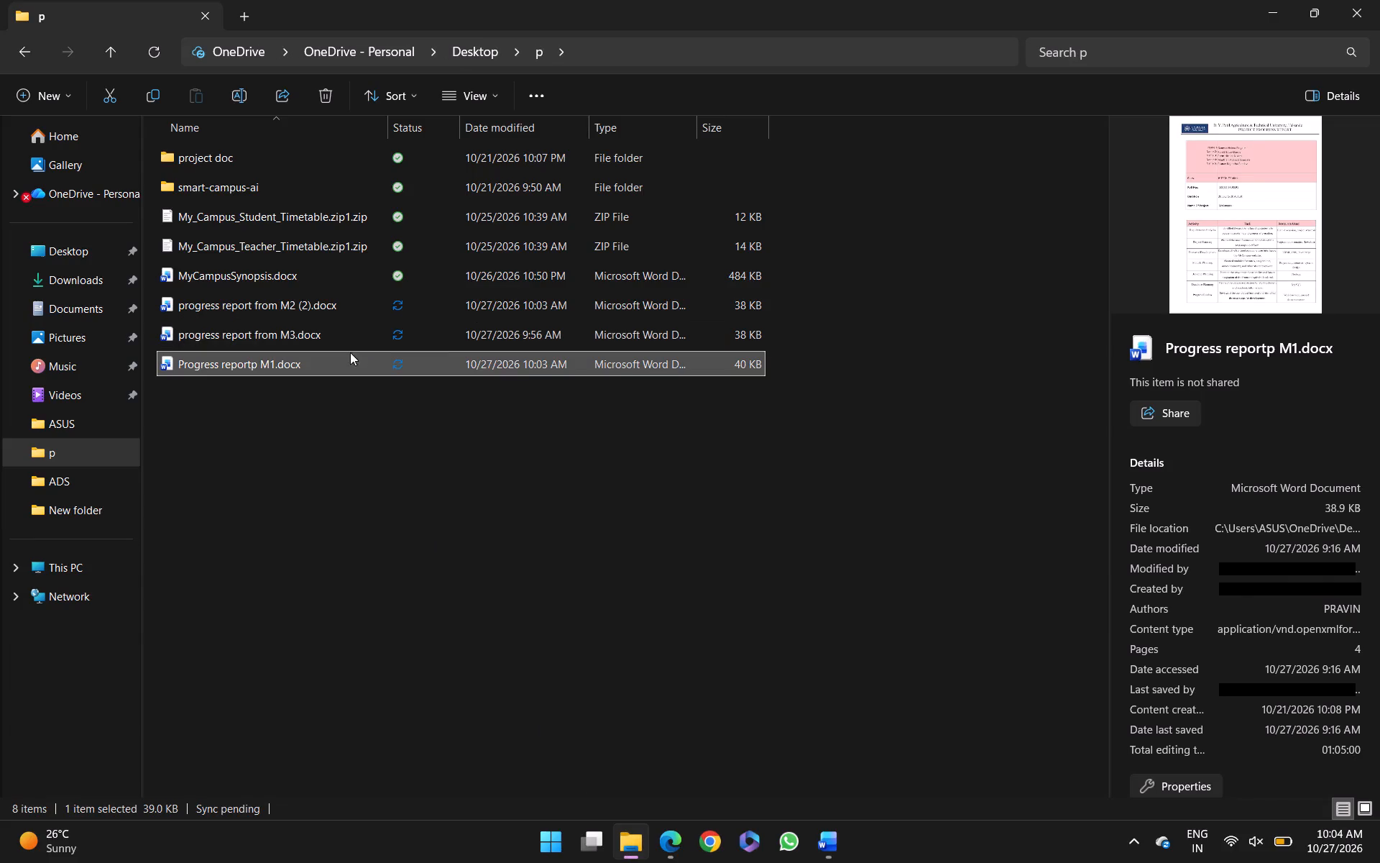
double_click(352, 331)
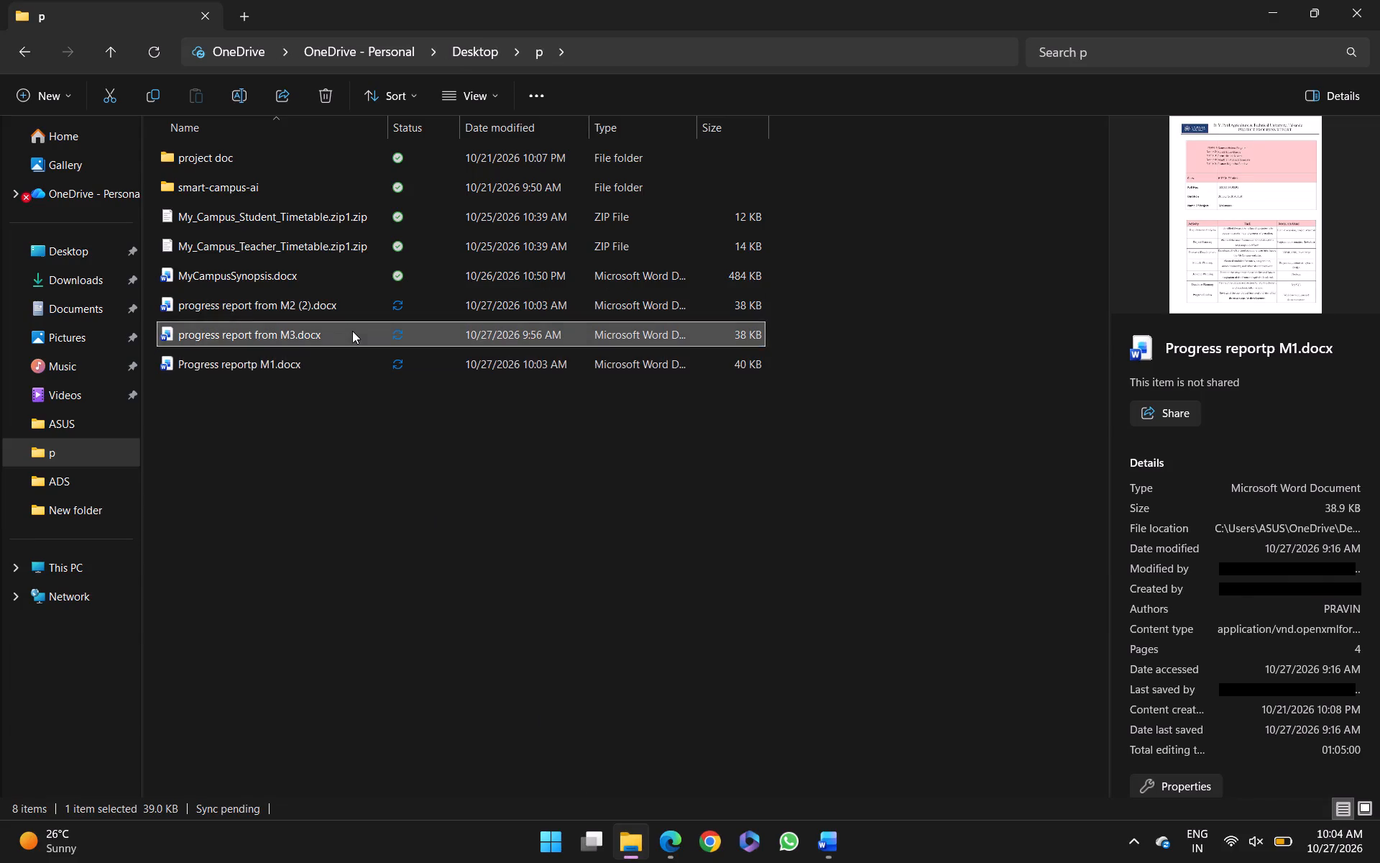
scroll(584, 722, "down", 1)
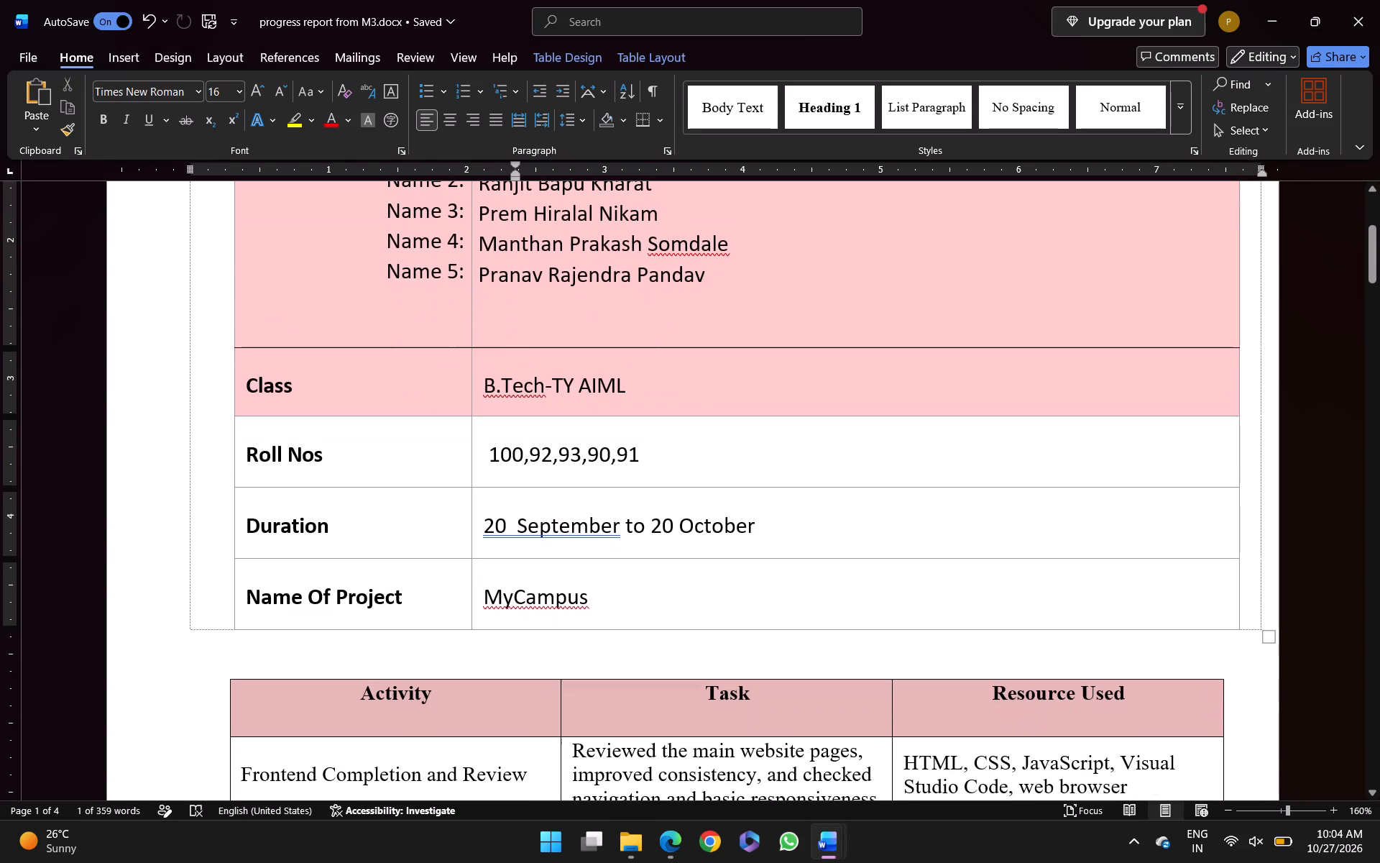
left_click(628, 382)
left_click_drag(628, 382, 503, 388)
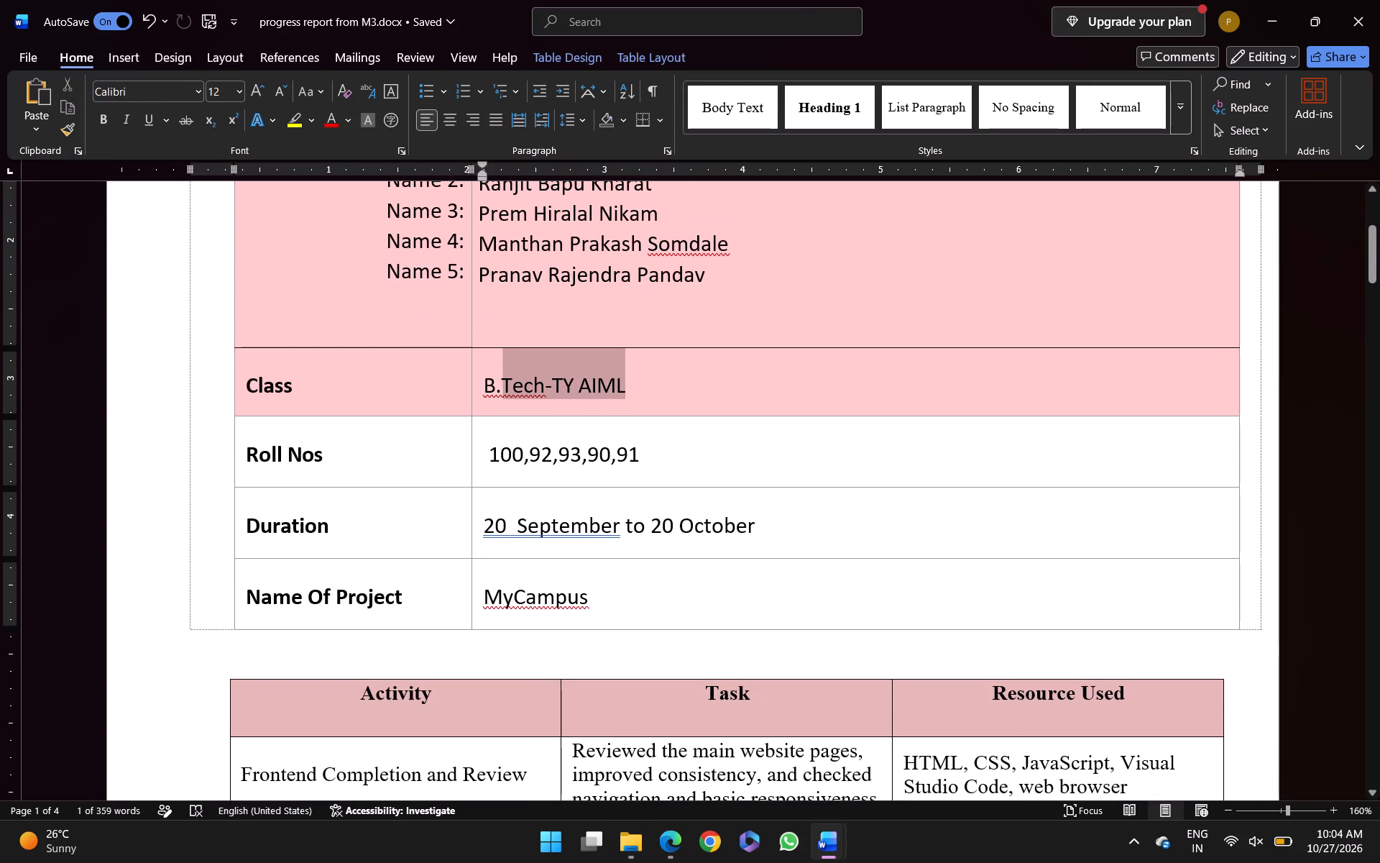
left_click_drag(503, 388, 481, 388)
key("ctrl+v")
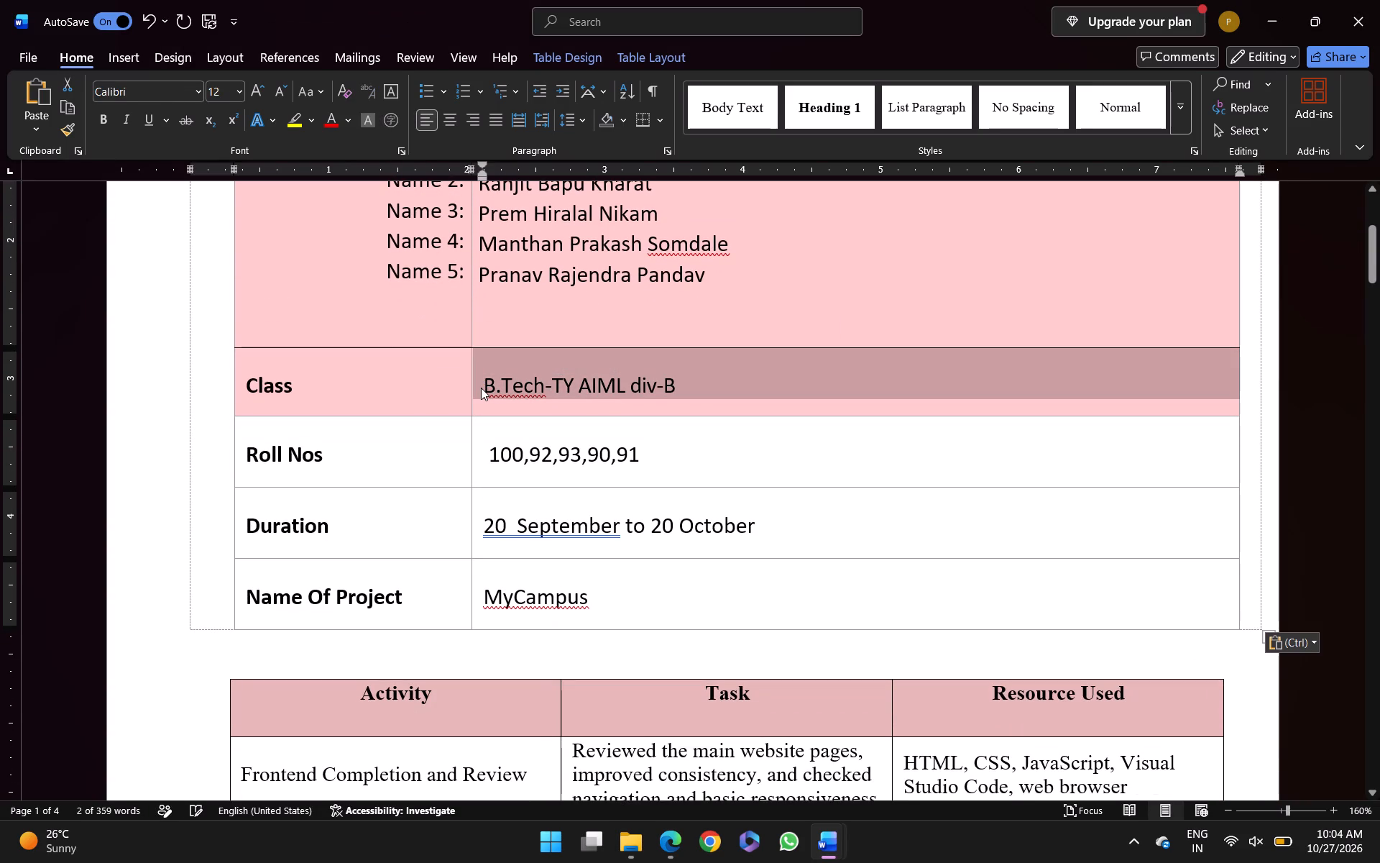
key("ctrl+s")
Review the rest of the M3 report, from the activity table through the work contributions to the student and staff sign-off section.
scroll(668, 547, "down", 2)
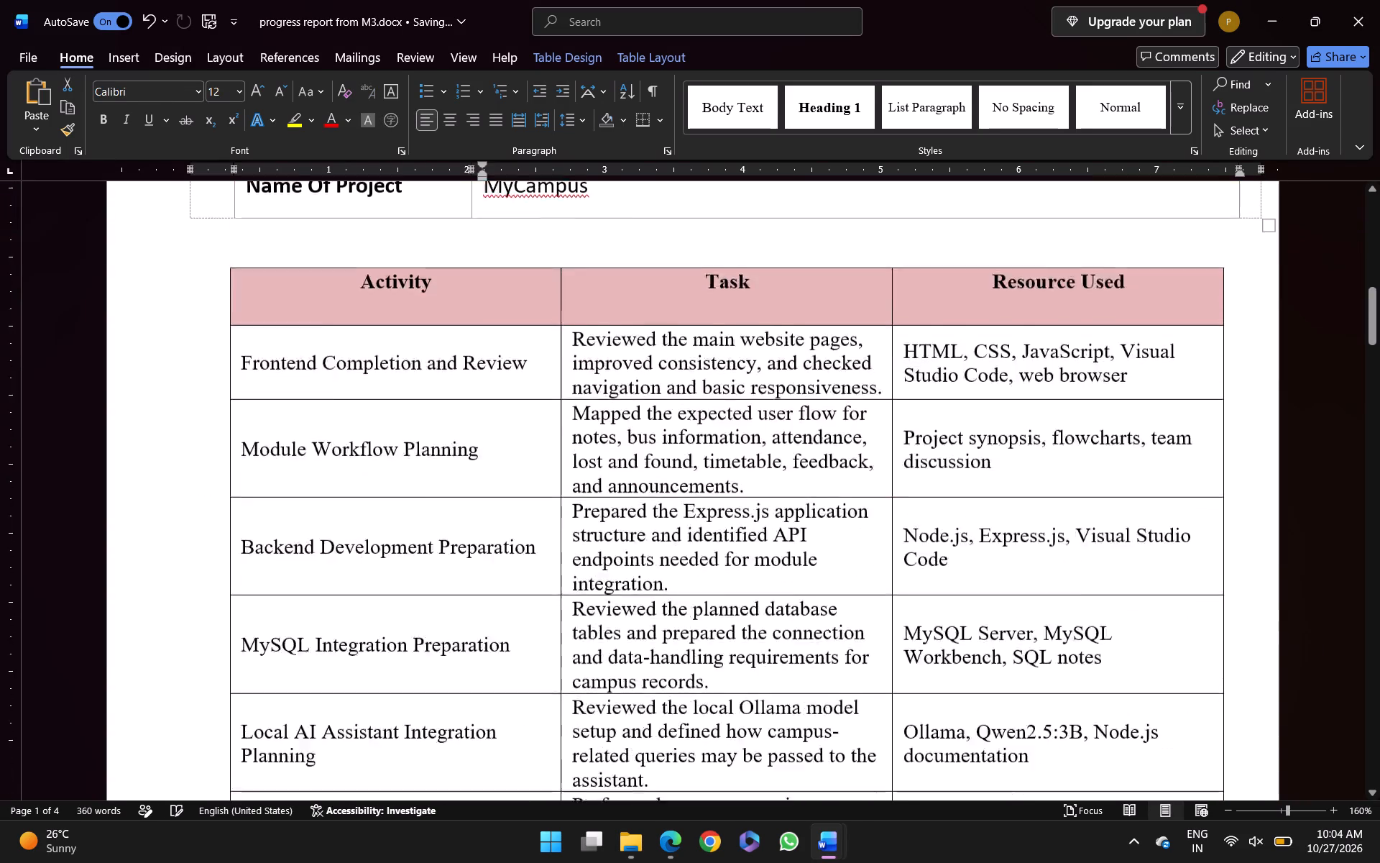
scroll(668, 547, "down", 5)
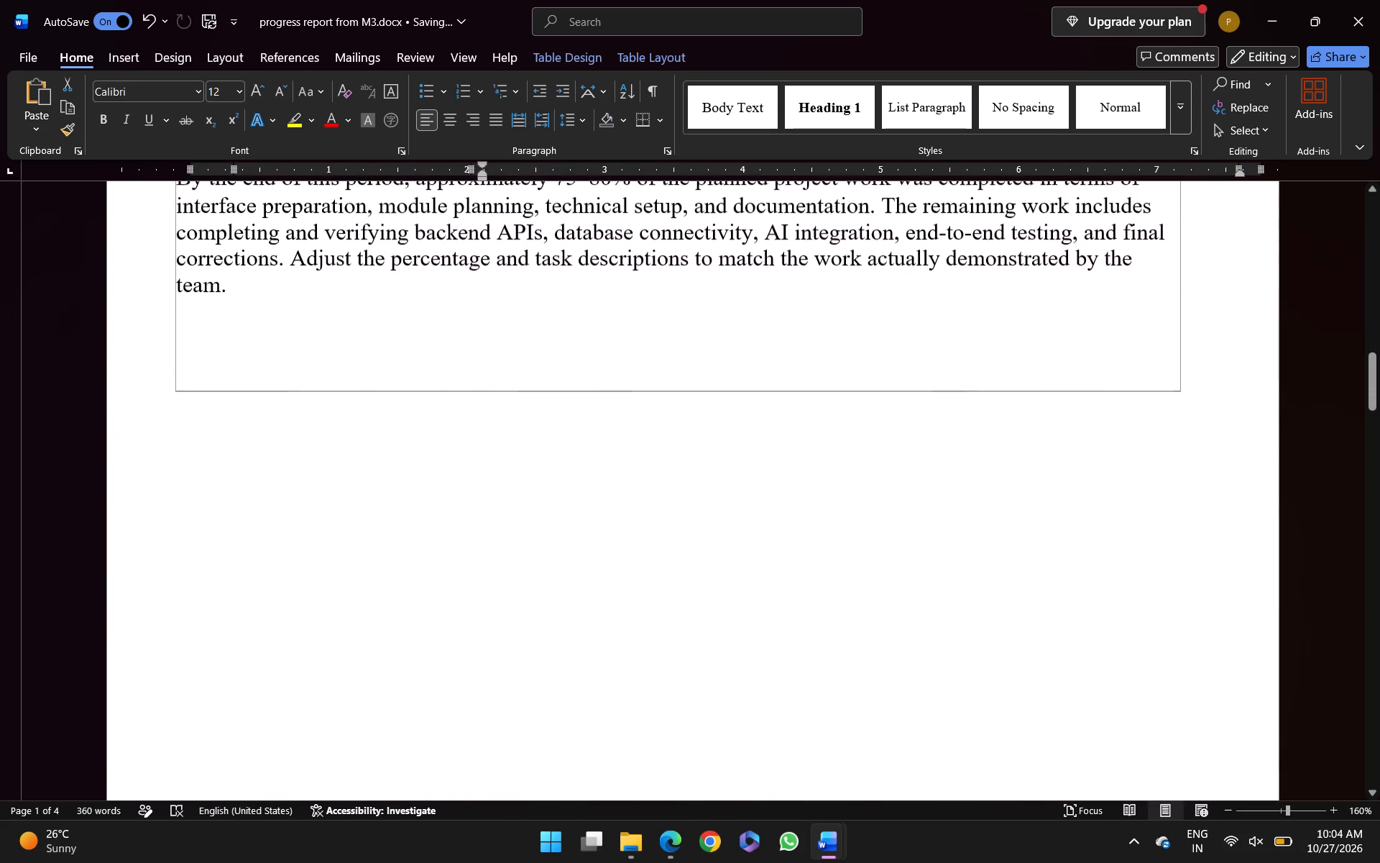
scroll(668, 547, "down", 6)
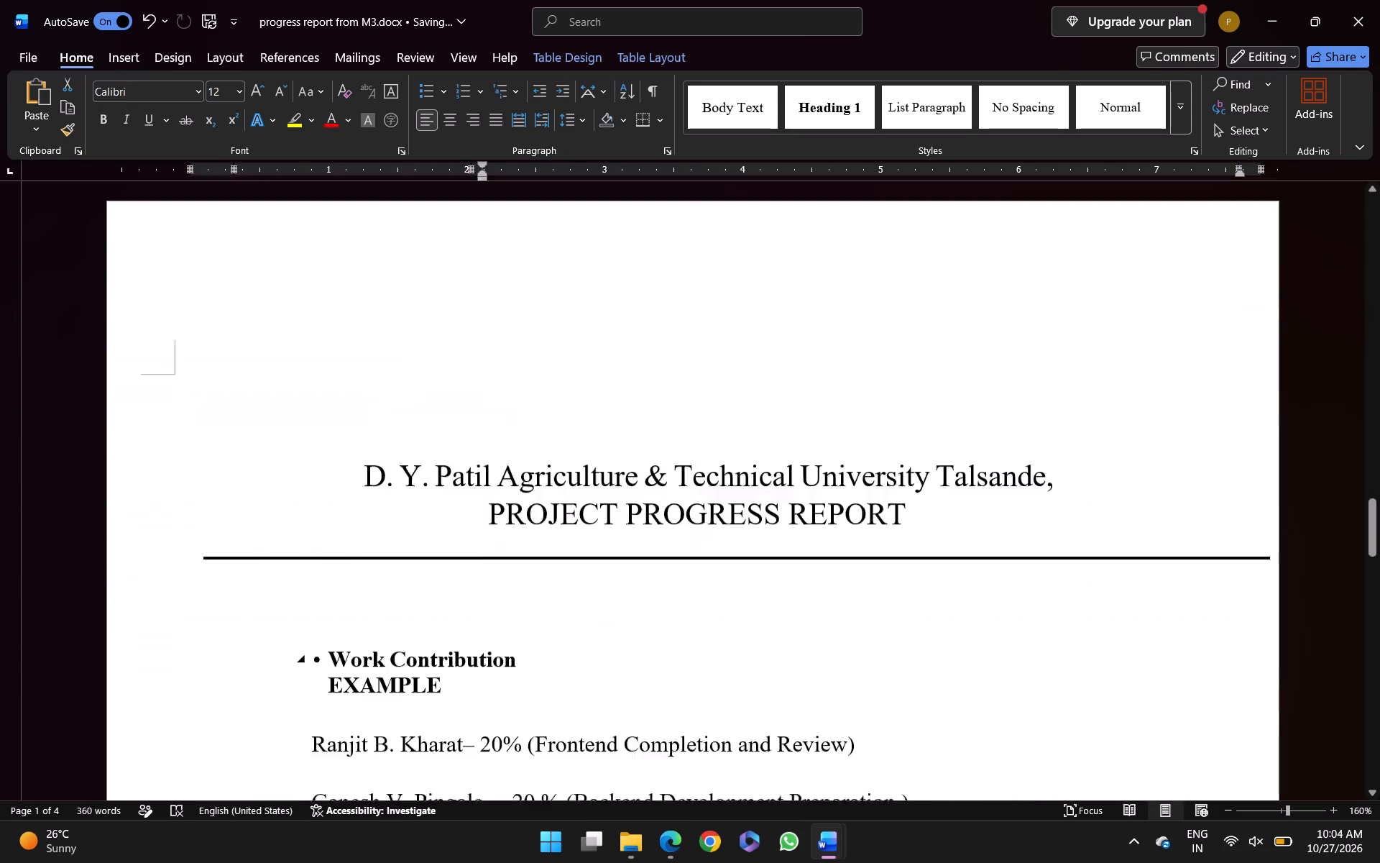
scroll(668, 547, "down", 3)
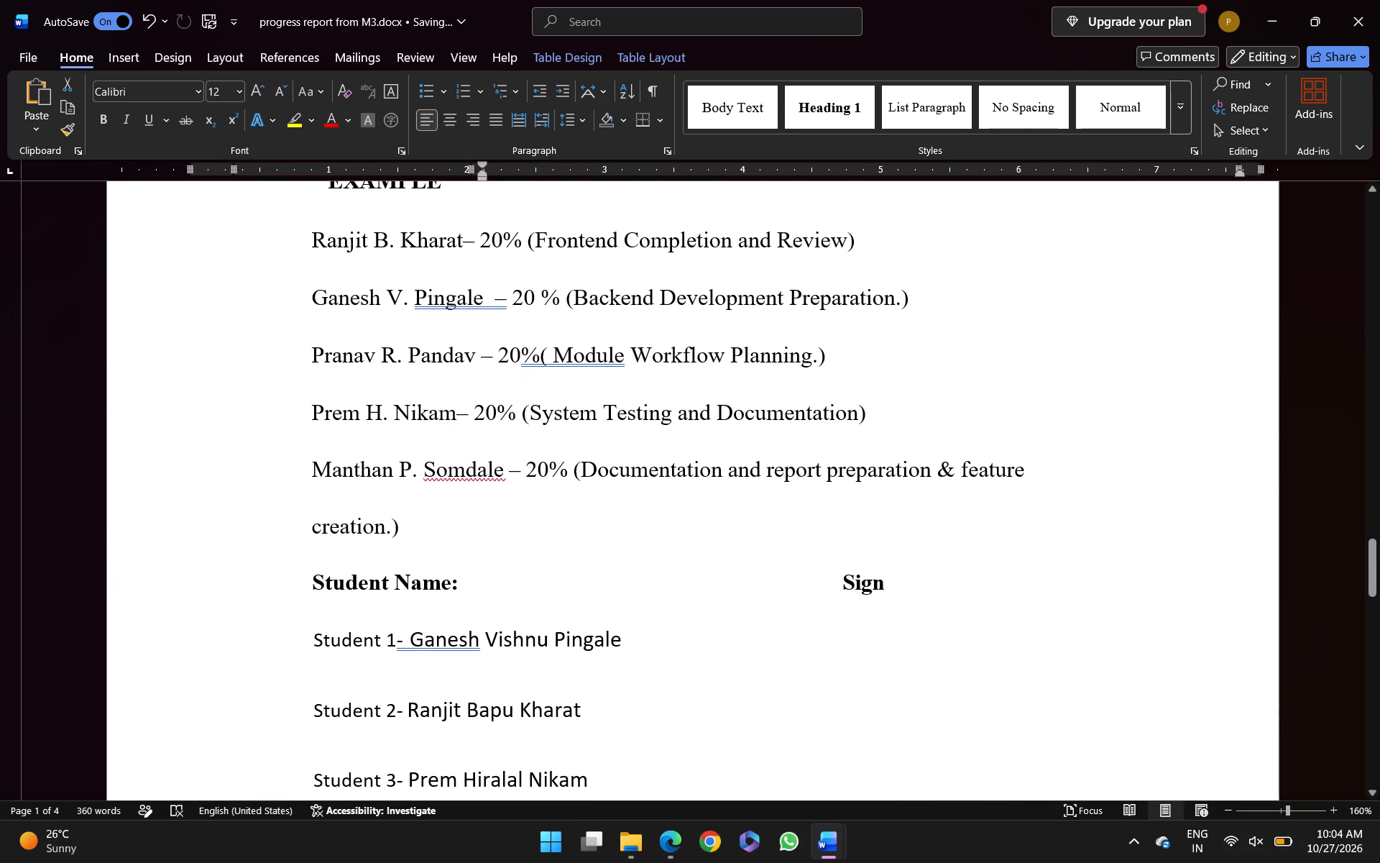
scroll(668, 547, "down", 2)
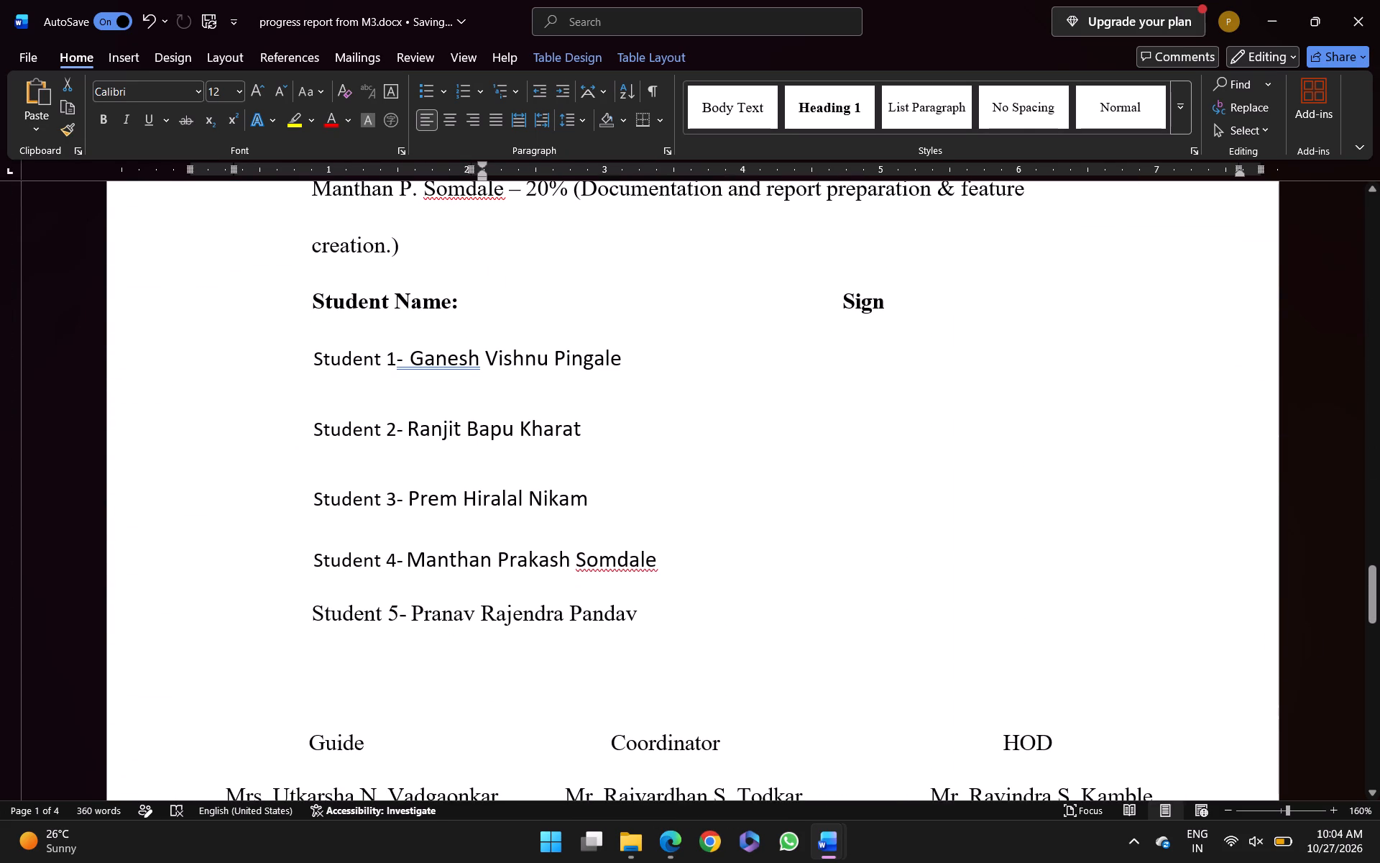
scroll(668, 547, "down", 2)
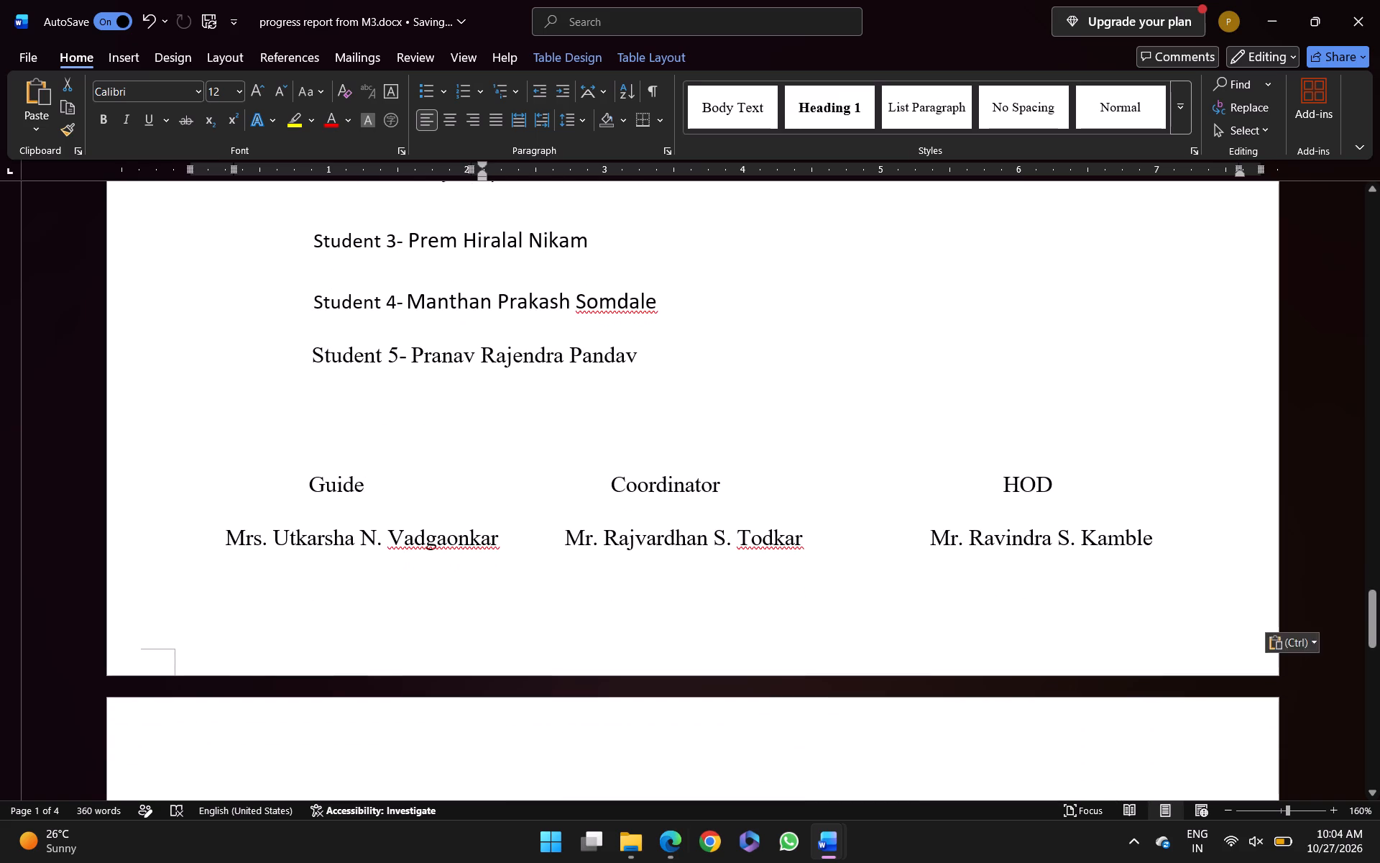